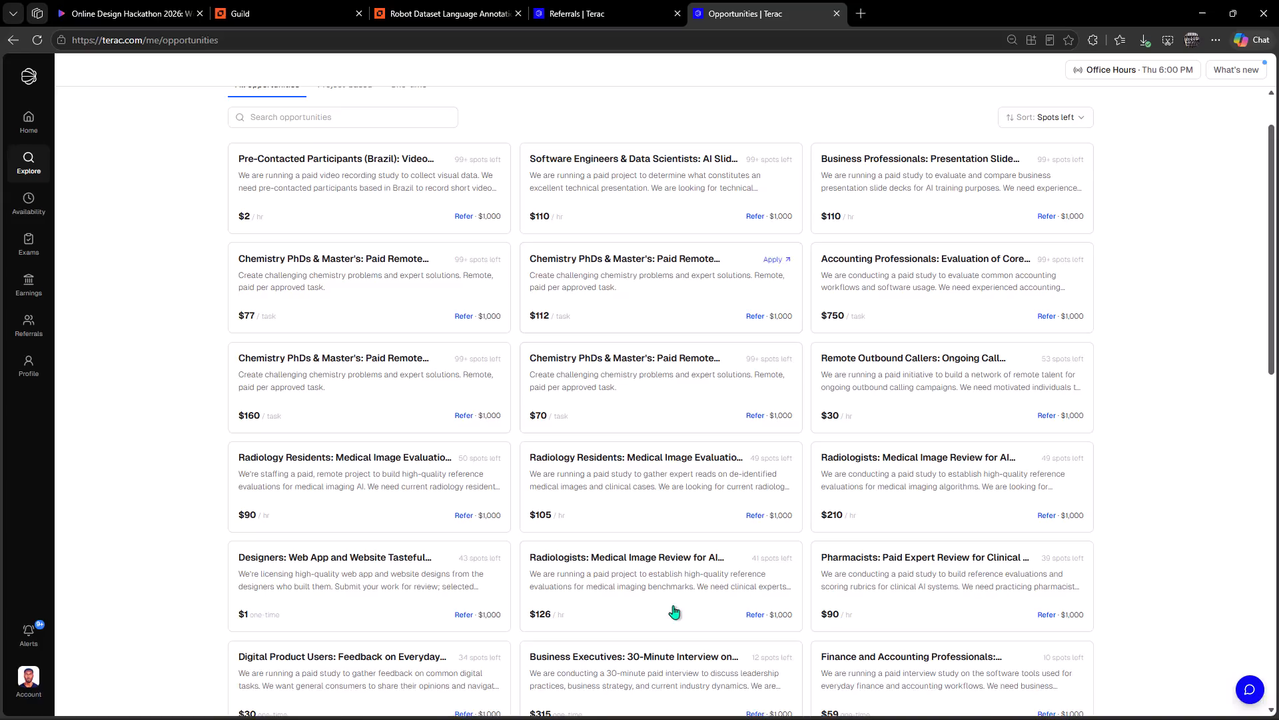
Open the DocsFast document tools website in a new browser tab.
left_click(855, 7)
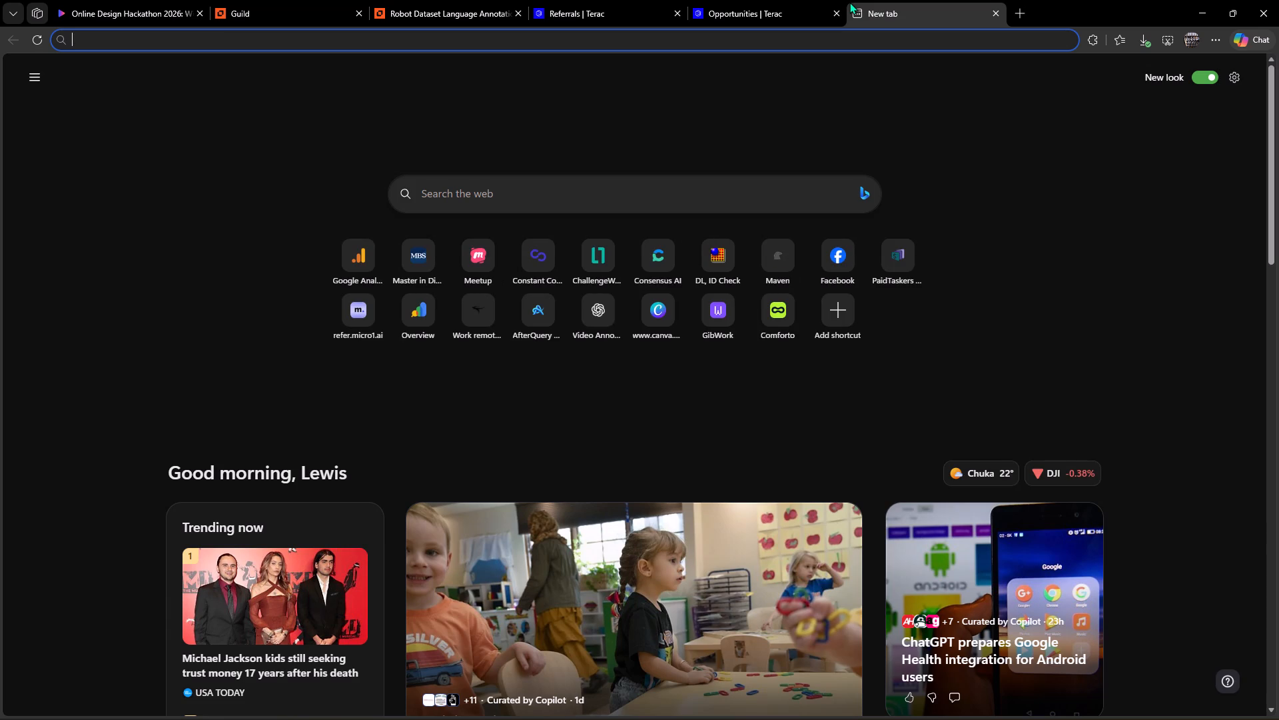
type("docs")
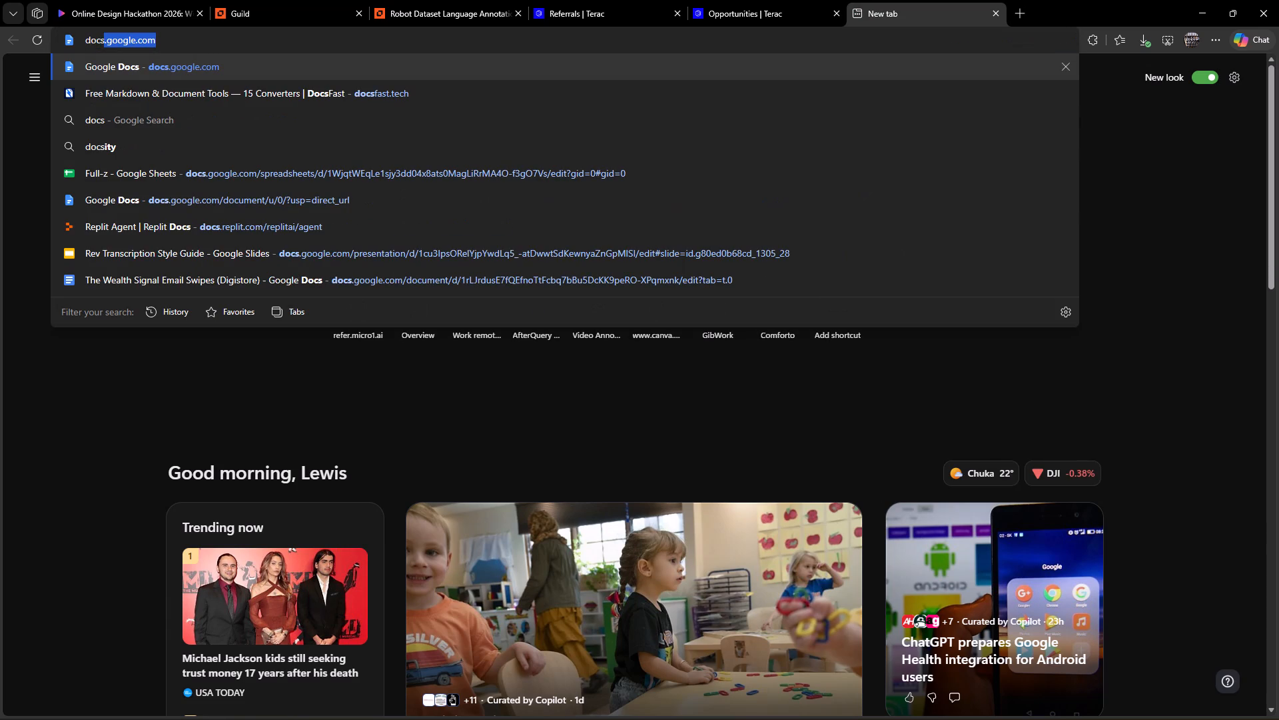
left_click(570, 94)
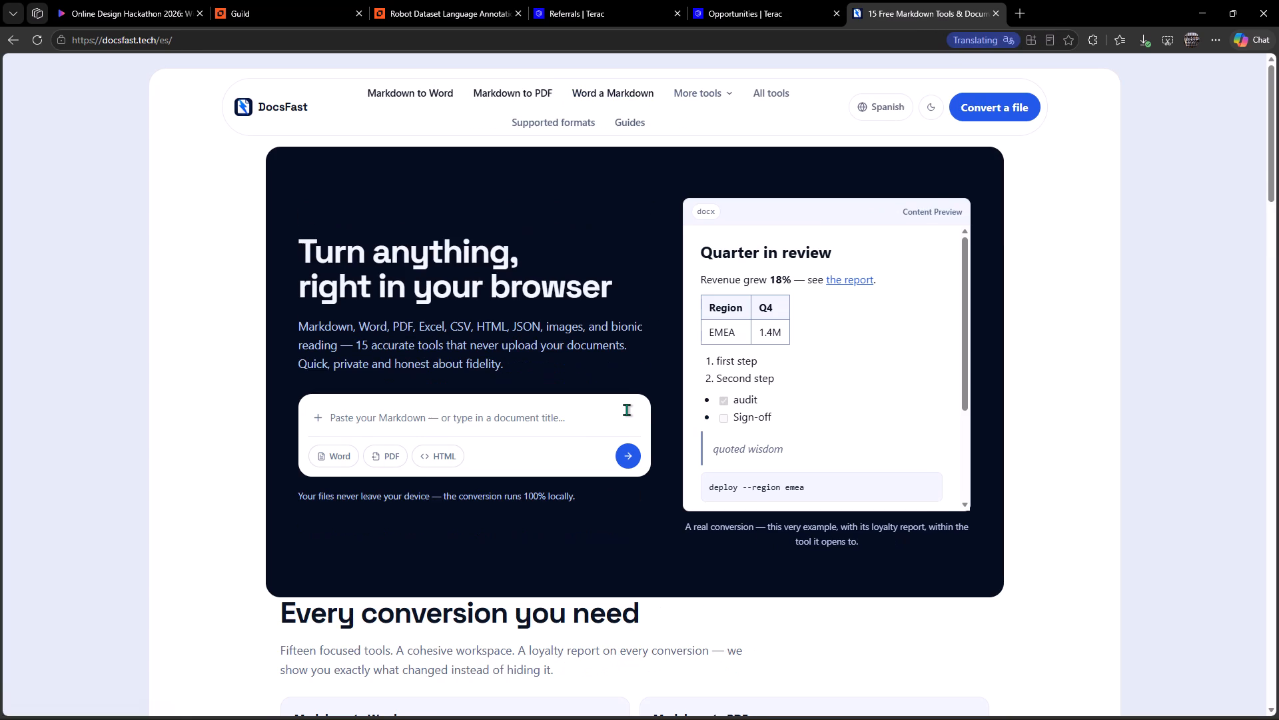
Switch the DocsFast website language to English.
scroll(626, 409, "down", 5)
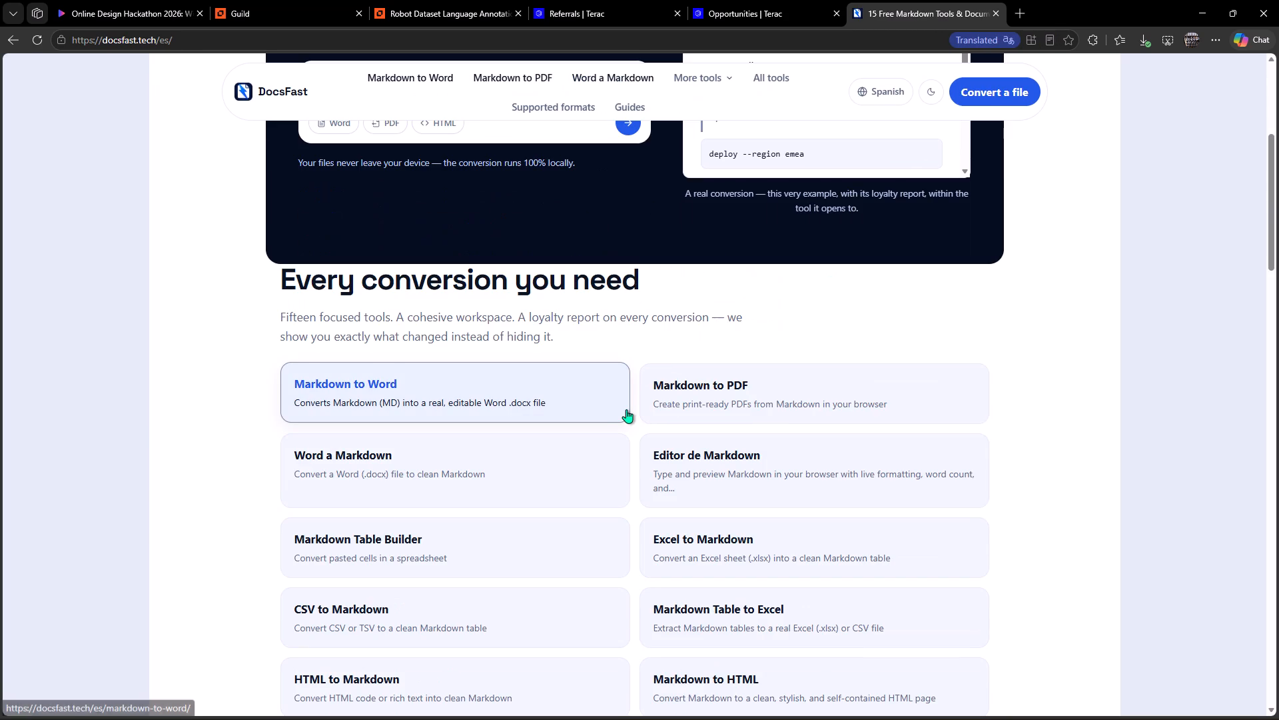
scroll(667, 357, "up", 3)
left_click(873, 96)
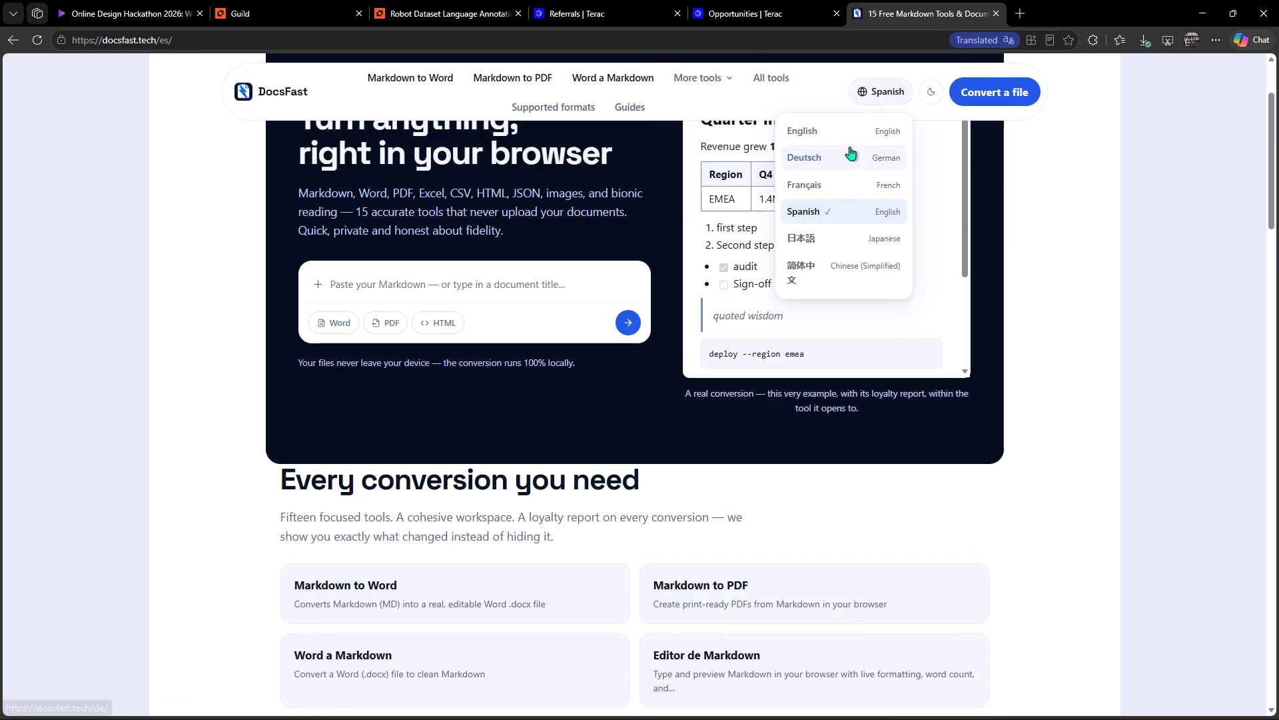
left_click(849, 129)
scroll(669, 295, "up", 9)
Open the Markdown to Word converter on DocsFast.
scroll(669, 295, "down", 4)
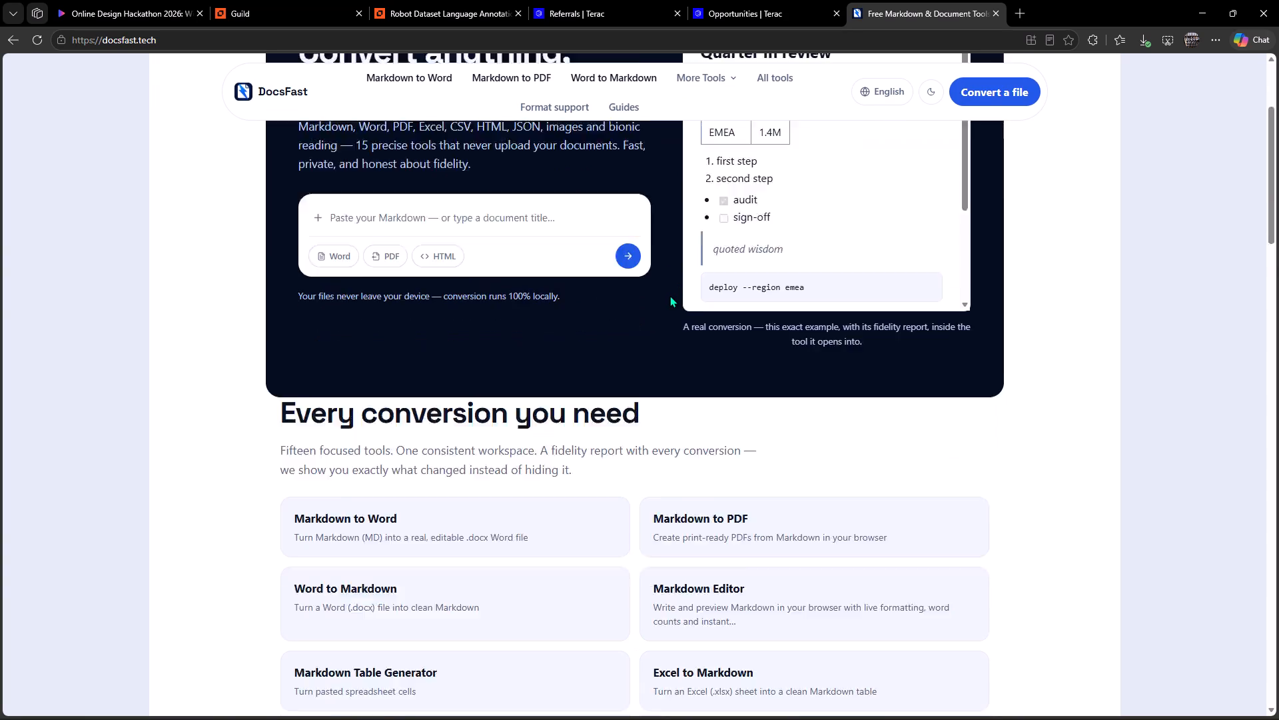
scroll(669, 295, "down", 1)
scroll(669, 295, "up", 9)
left_click(424, 97)
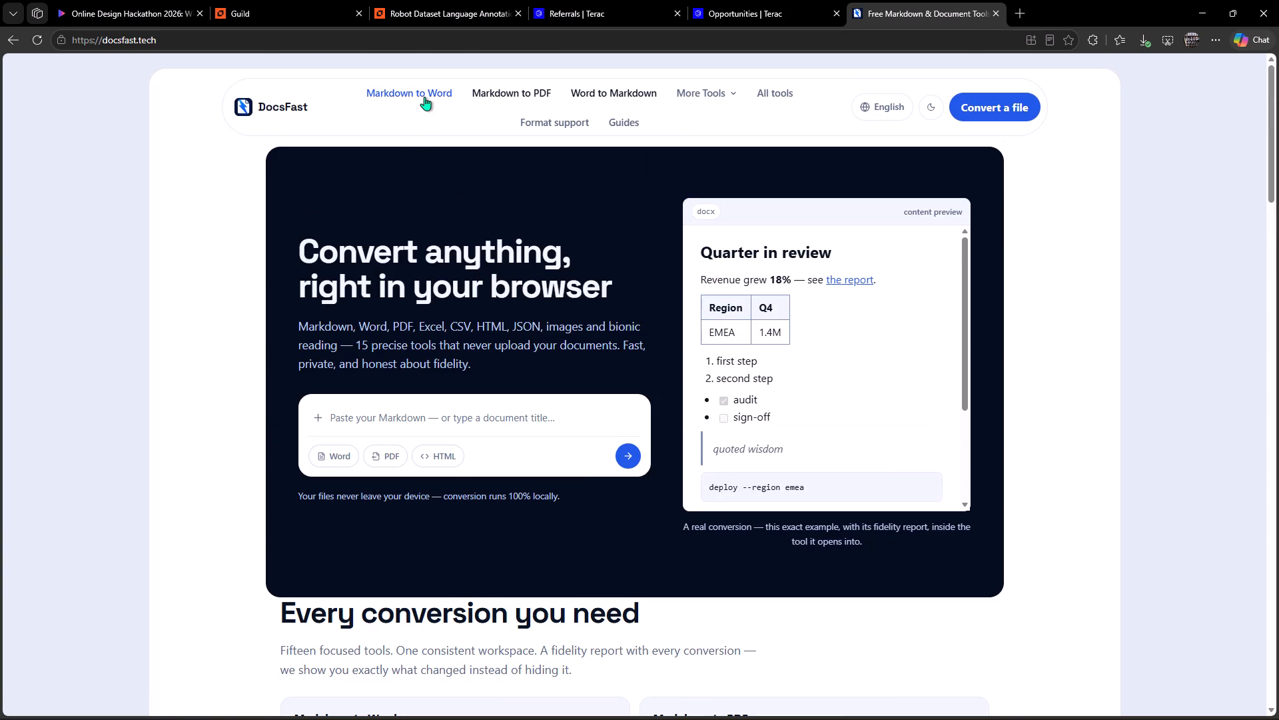
Start choosing a file for the converter and browse to the PaidTaskers folder on drive D.
scroll(417, 407, "down", 1)
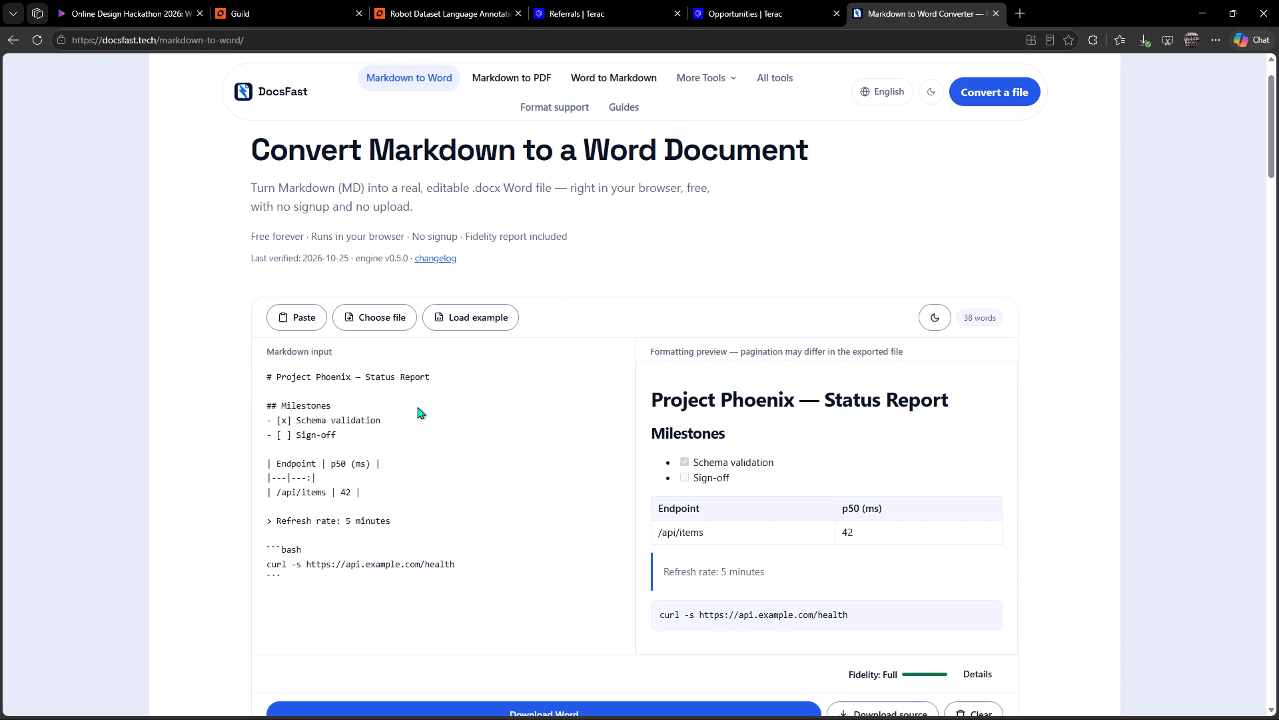
left_click(389, 315)
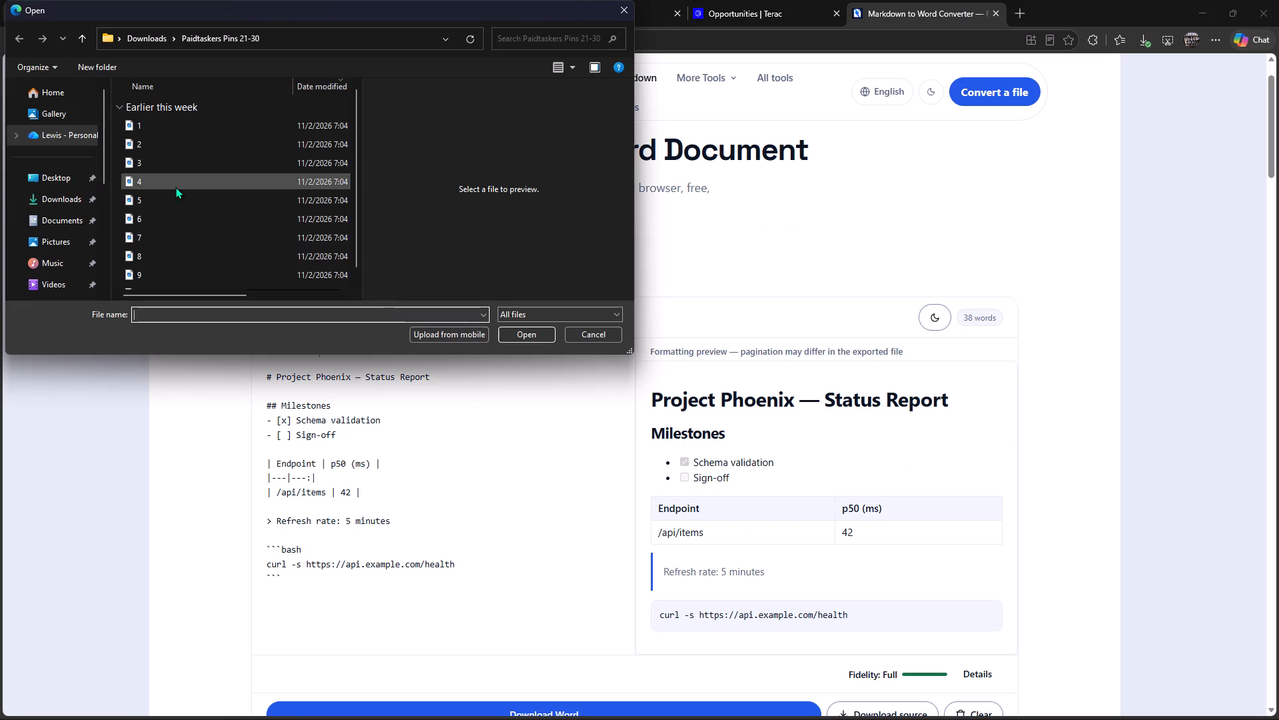
left_click(61, 198)
scroll(63, 205, "down", 2)
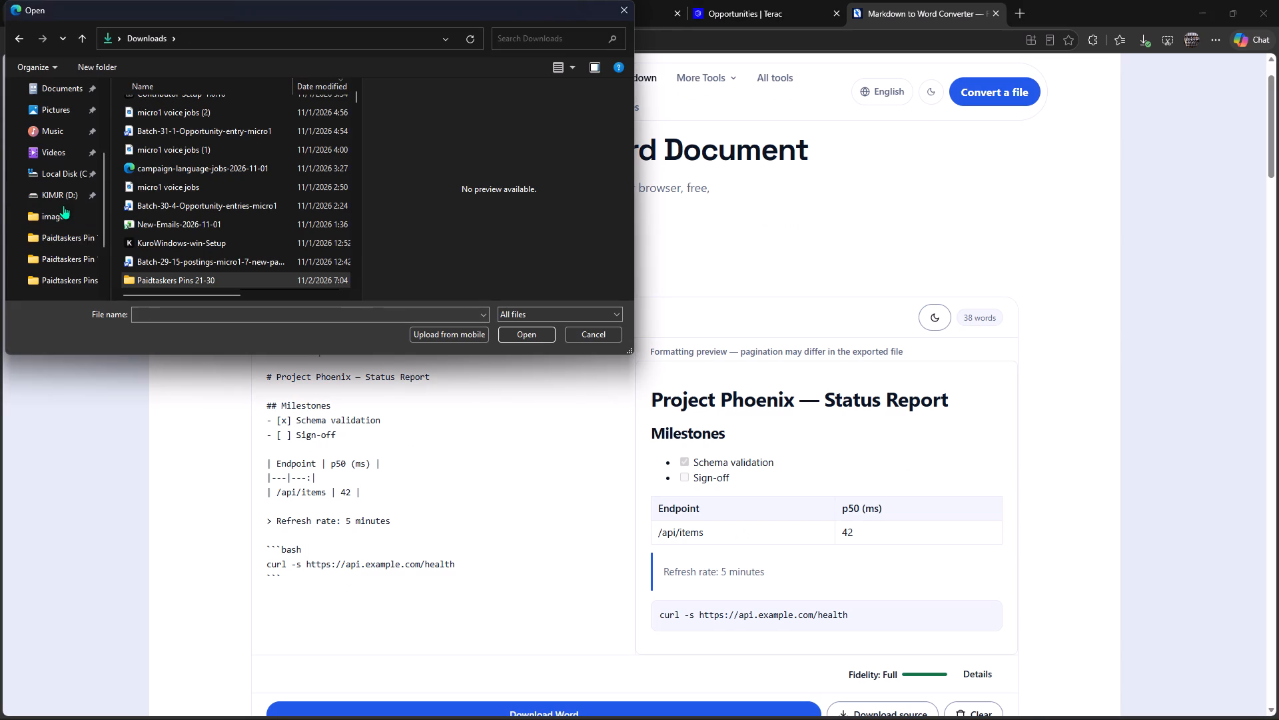
scroll(63, 271, "down", 1)
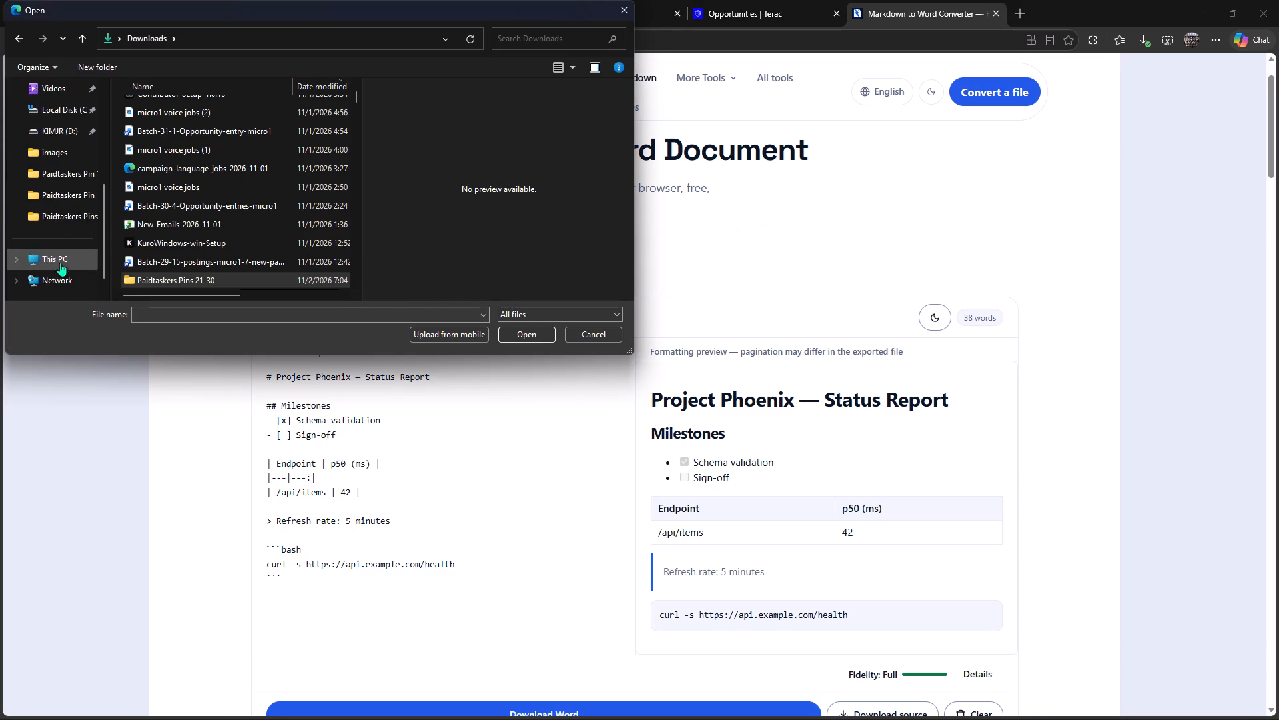
left_click(59, 173)
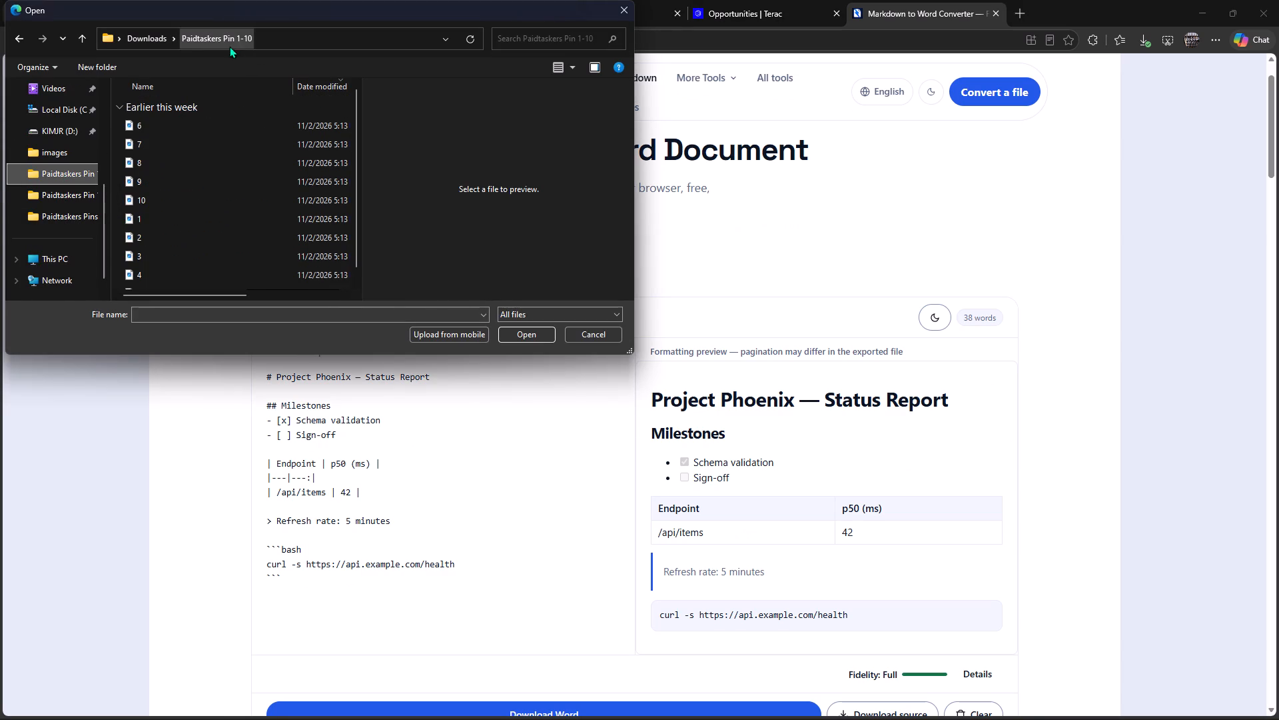
left_click(73, 198)
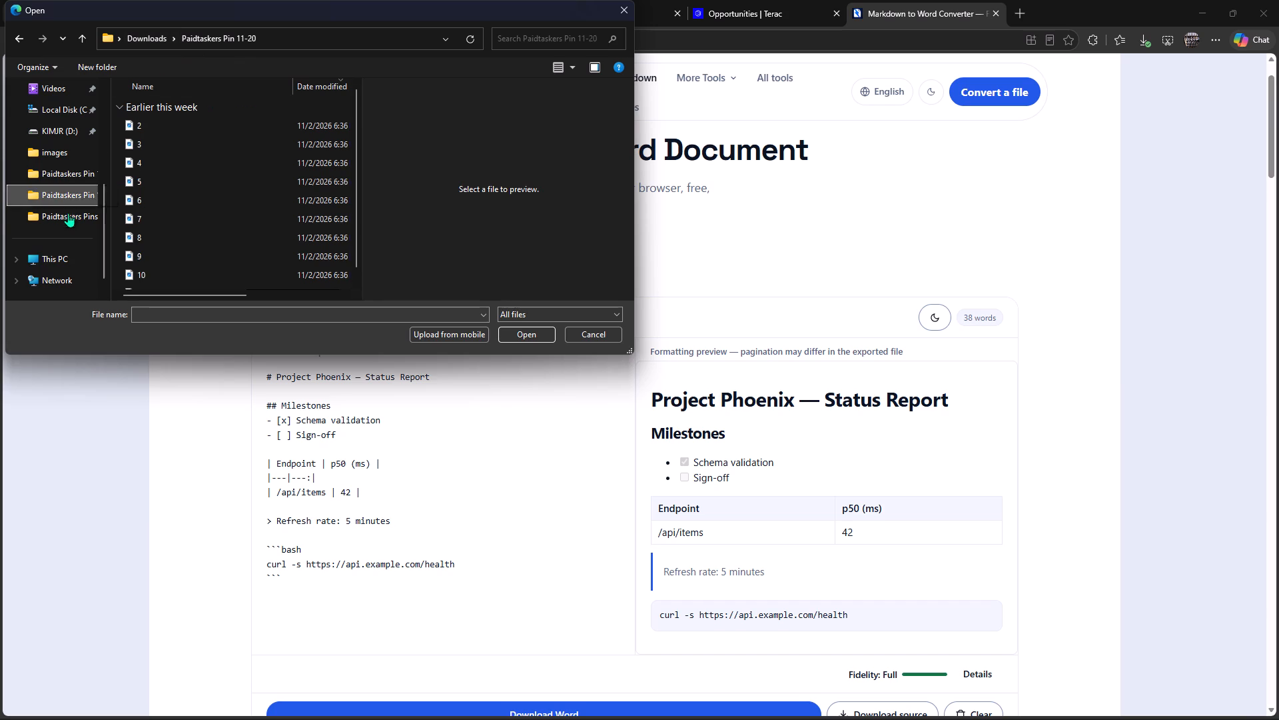
left_click(67, 214)
left_click(67, 155)
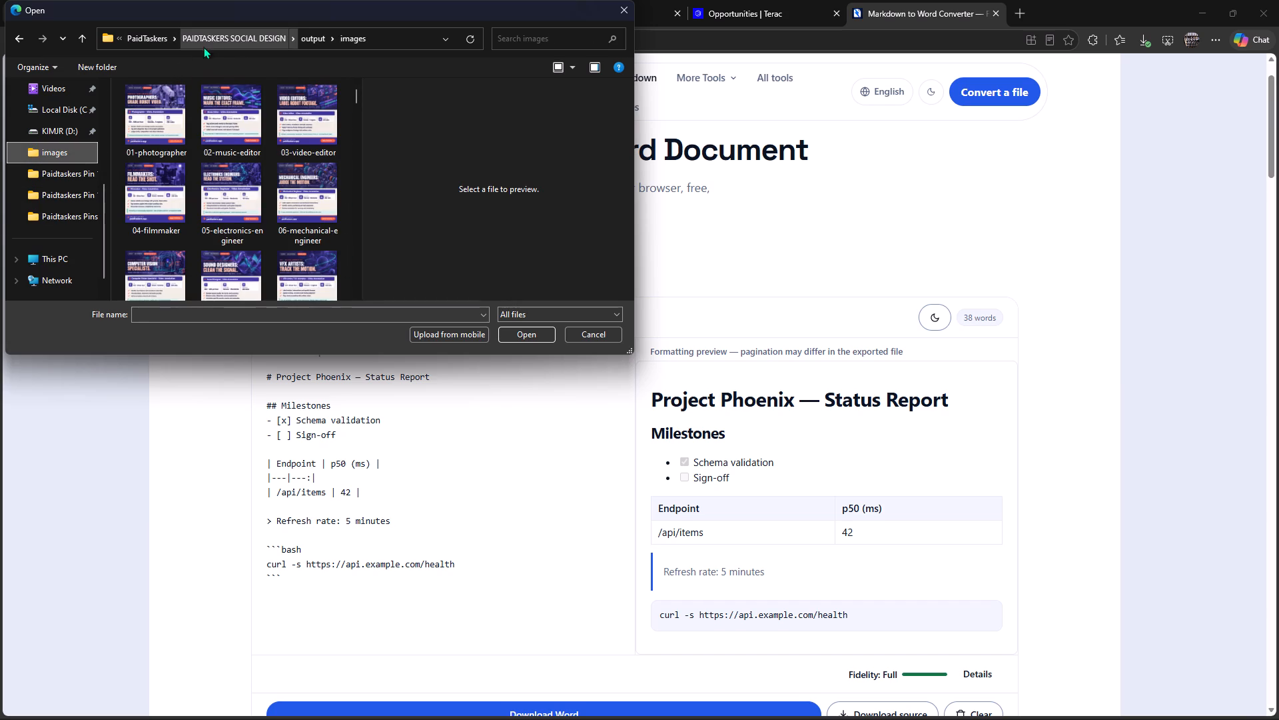
left_click(219, 40)
left_click(225, 37)
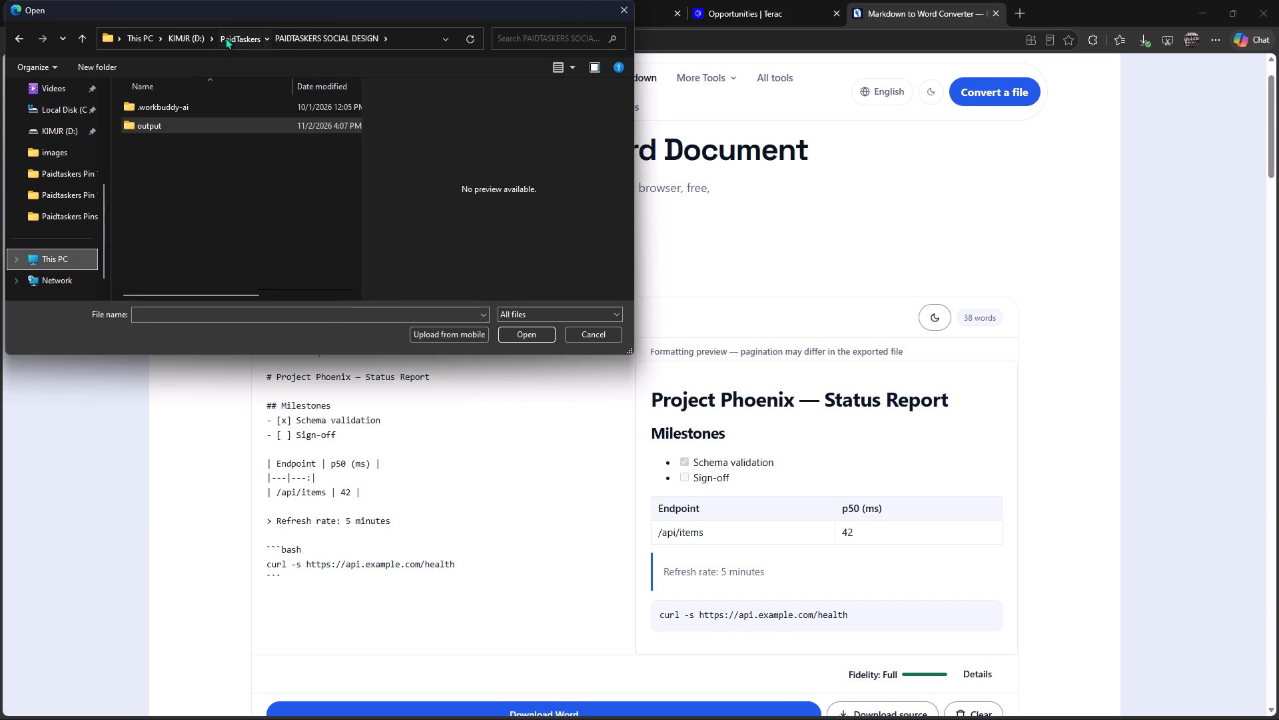
Load opportunity-entries-batch-32 from the PAIDTASKERS DEV folder inside SCRAPING into the converter.
scroll(228, 204, "down", 2)
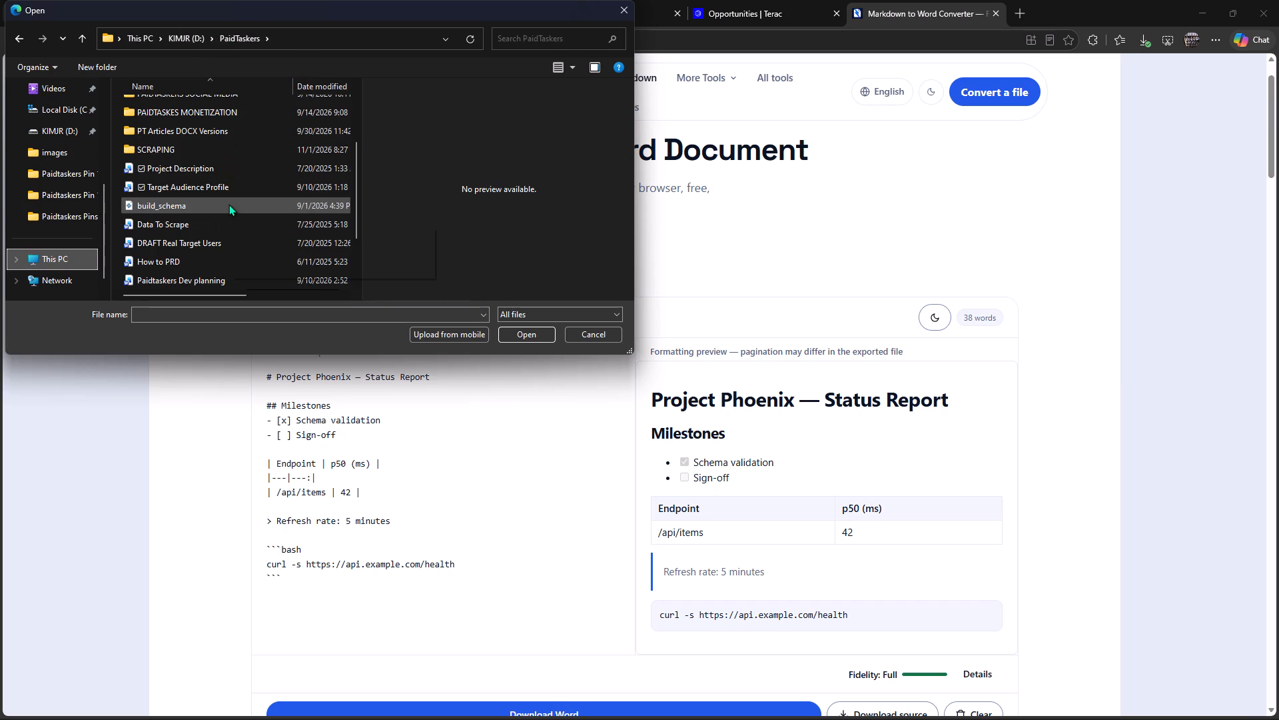
double_click(239, 151)
scroll(239, 151, "down", 6)
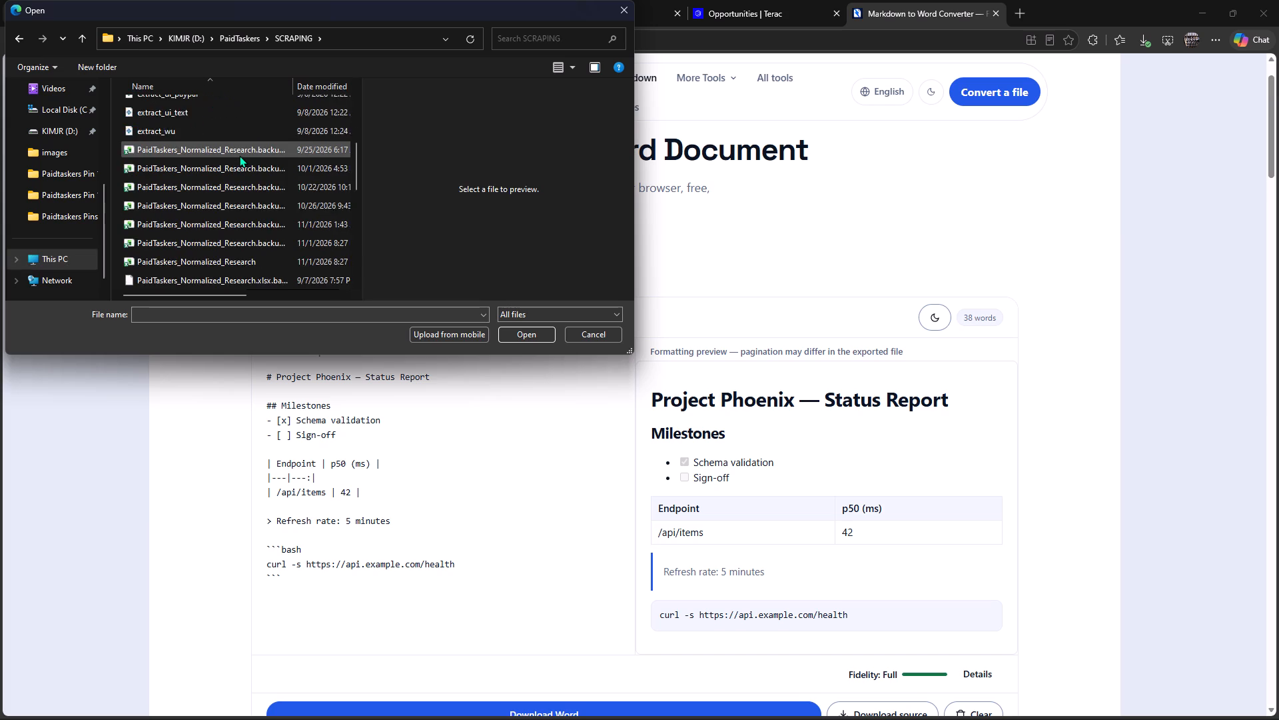
scroll(239, 155, "down", 6)
scroll(238, 218, "up", 1)
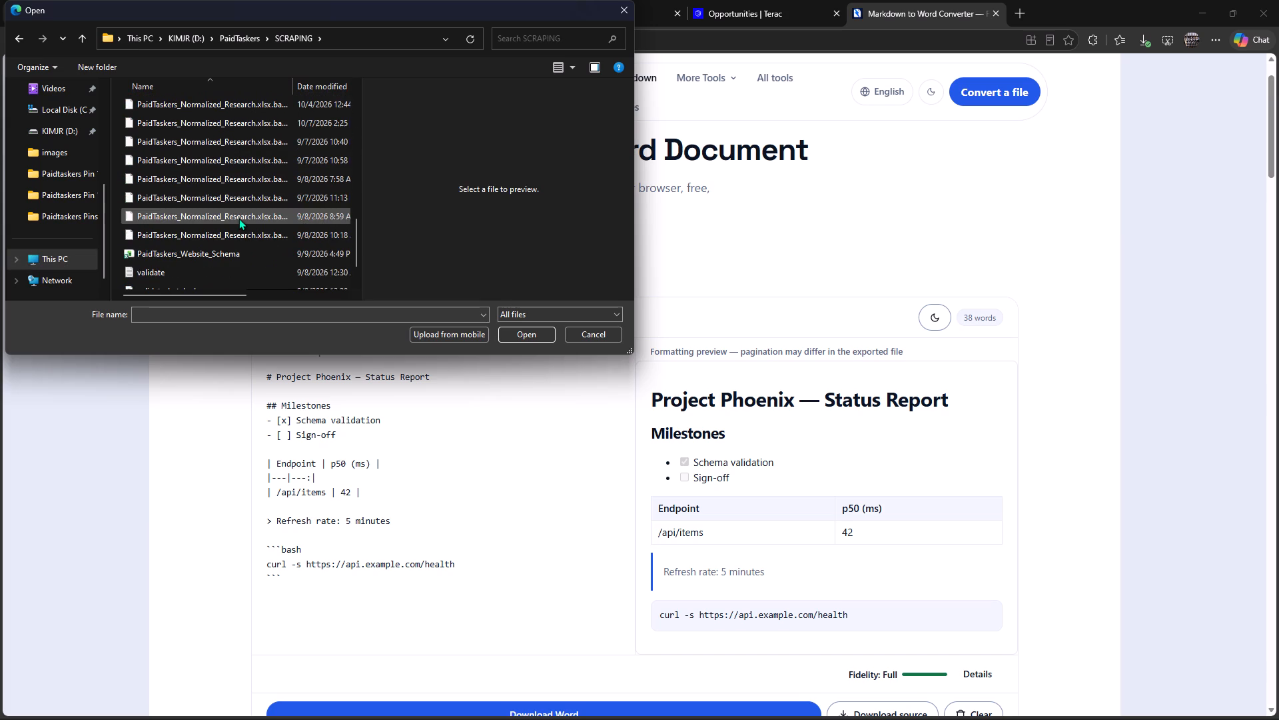
scroll(238, 218, "down", 10)
scroll(238, 218, "up", 5)
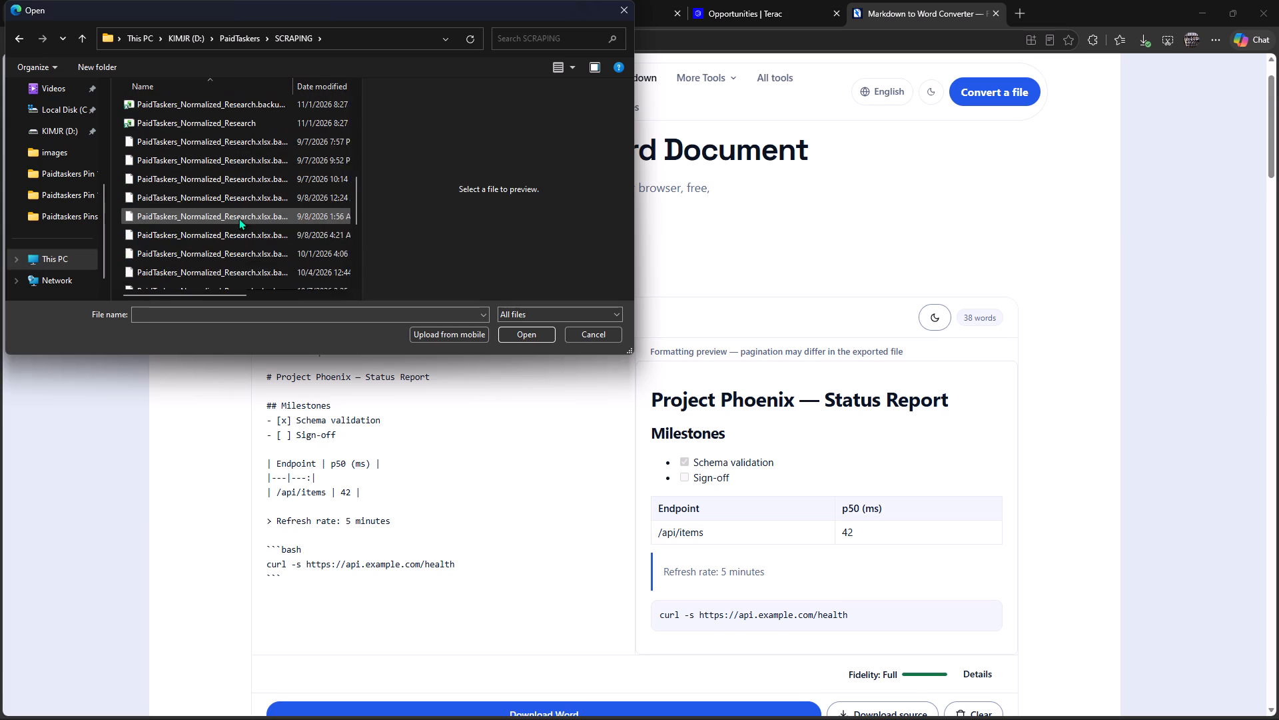
scroll(238, 218, "up", 6)
double_click(261, 130)
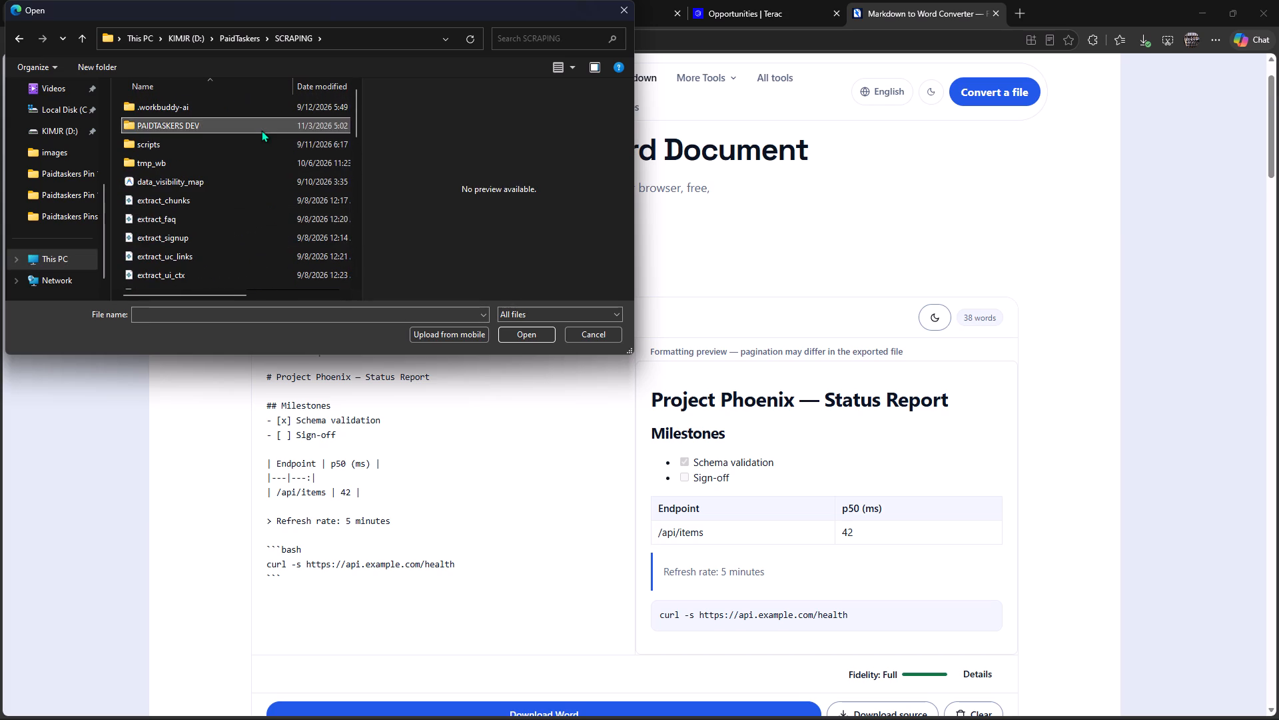
scroll(261, 150, "down", 20)
scroll(261, 150, "down", 4)
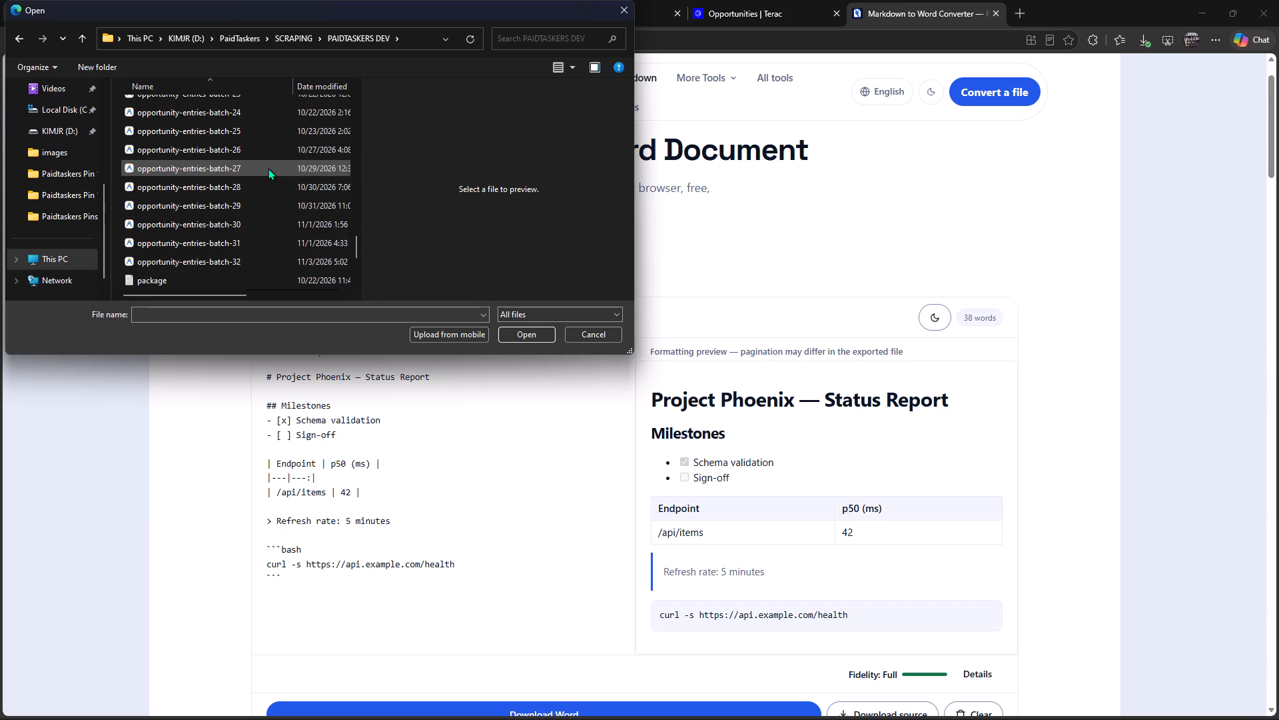
left_click(278, 209)
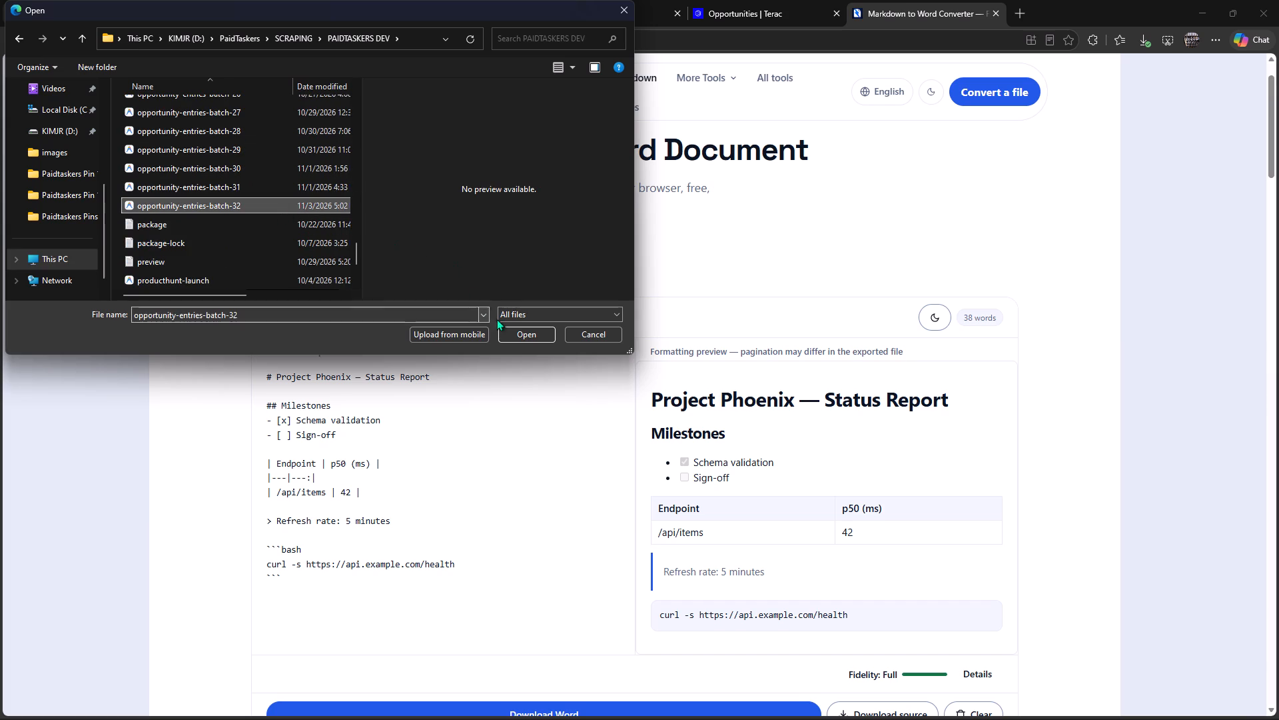
left_click(506, 331)
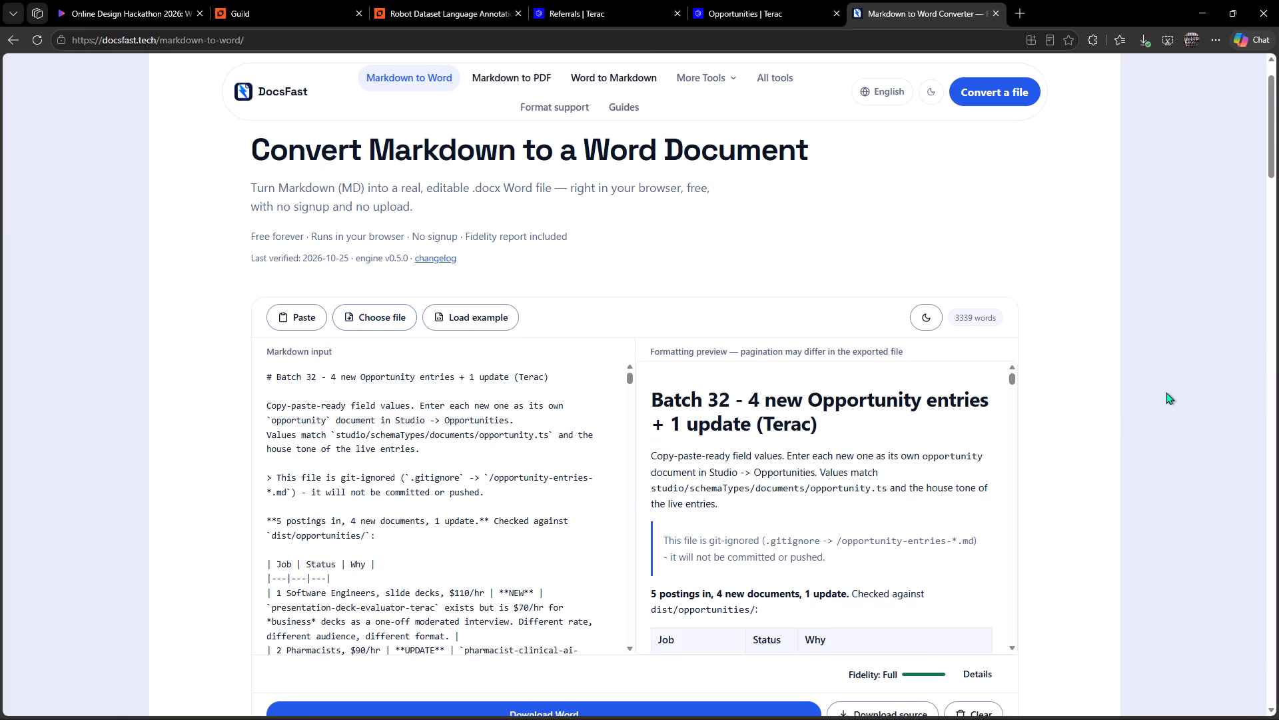
Download the Batch 32 opportunity entries as a Word document and open the downloaded file.
scroll(1166, 392, "down", 5)
scroll(799, 256, "down", 10)
scroll(1186, 433, "up", 4)
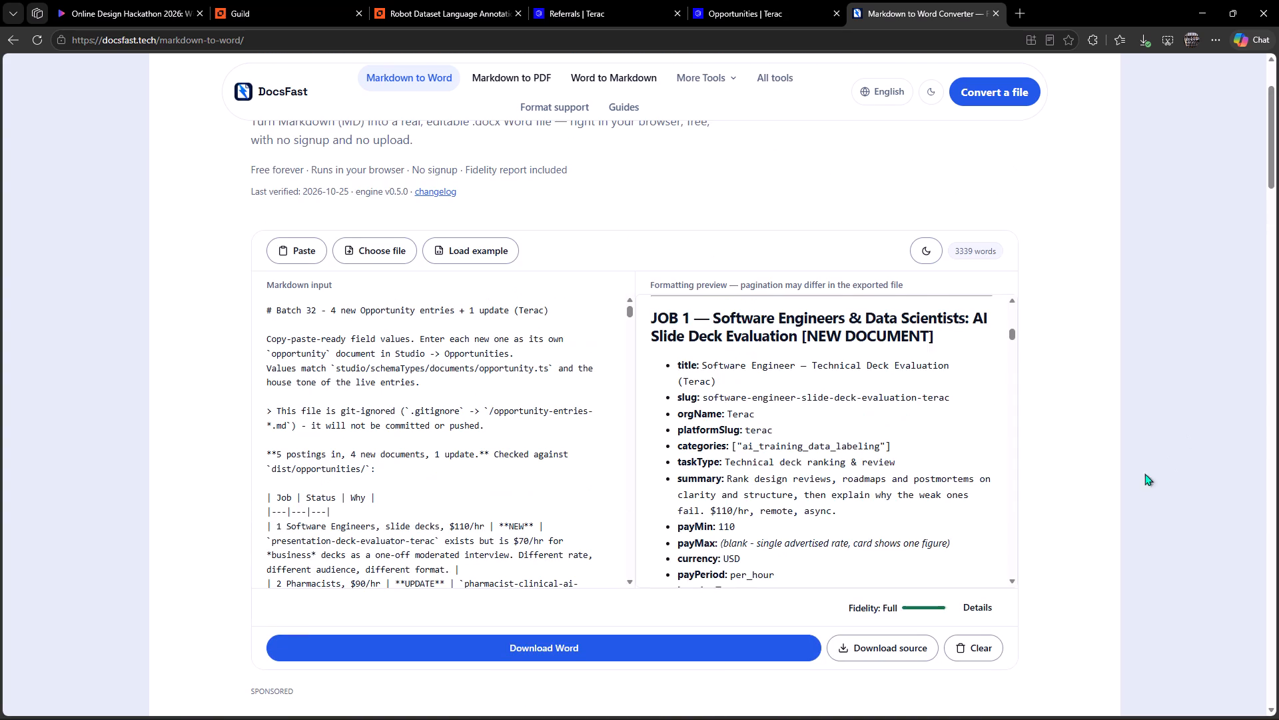
scroll(999, 540, "down", 3)
left_click(729, 650)
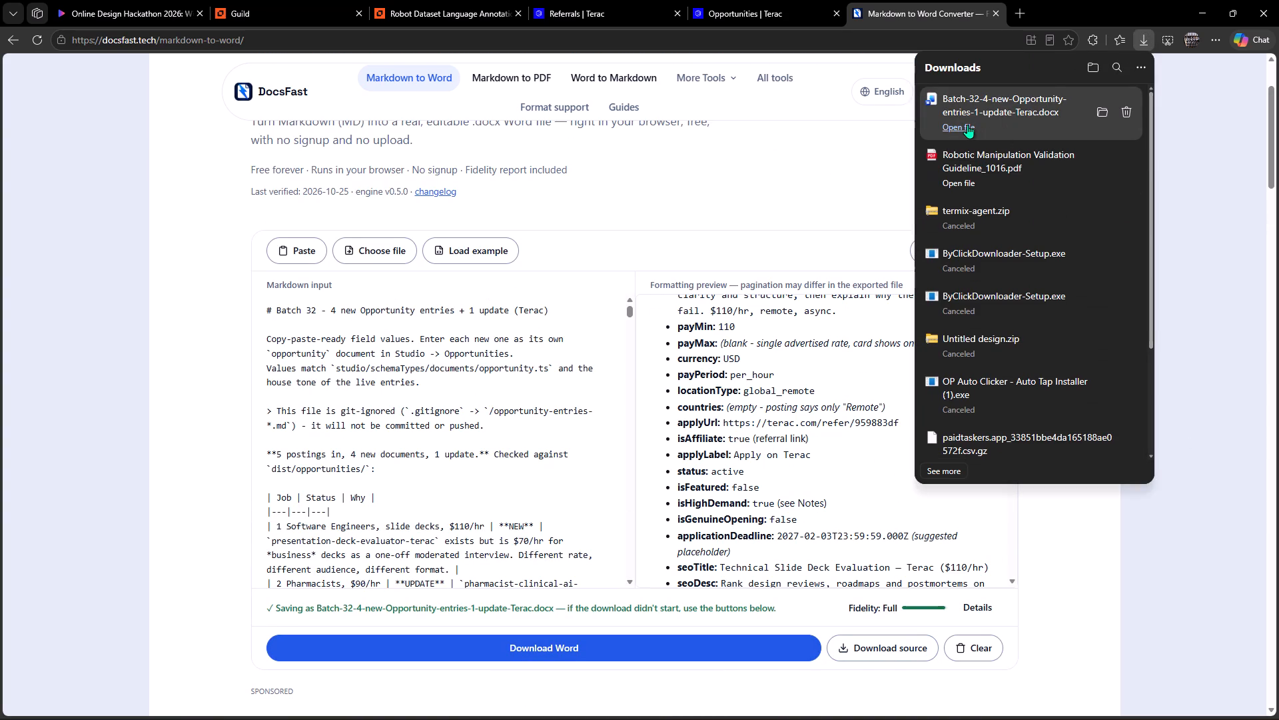
left_click(967, 125)
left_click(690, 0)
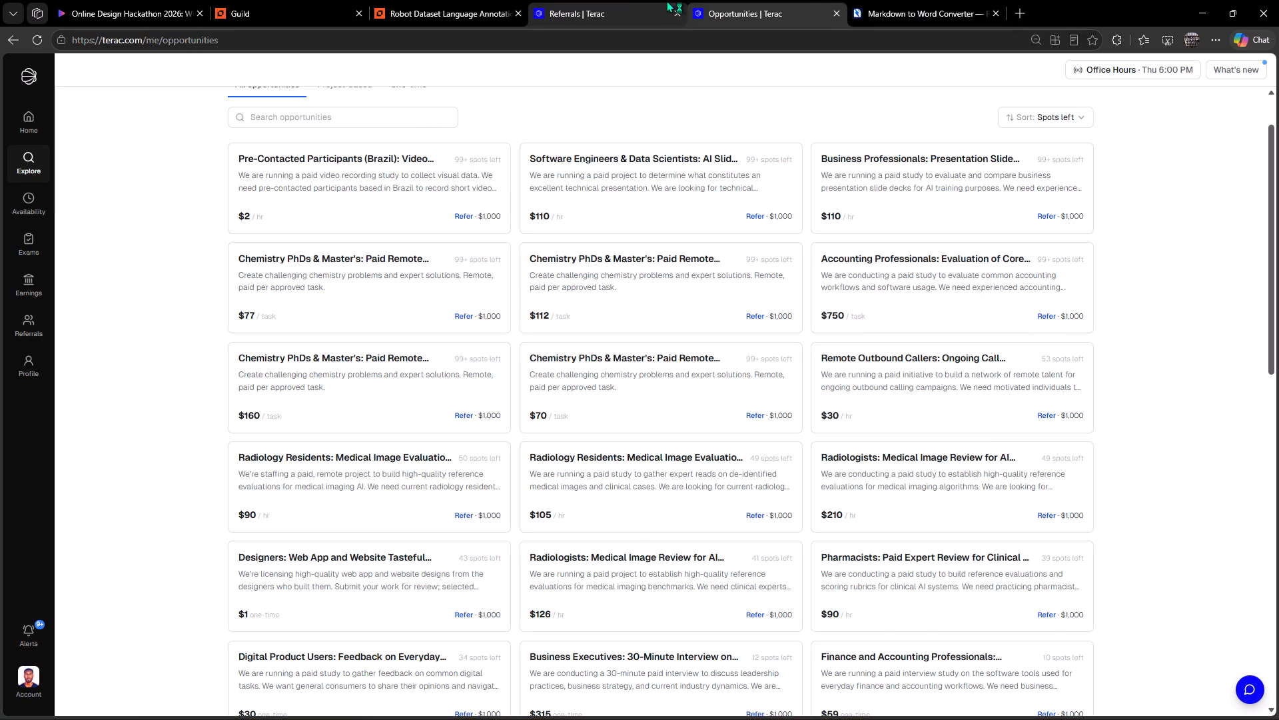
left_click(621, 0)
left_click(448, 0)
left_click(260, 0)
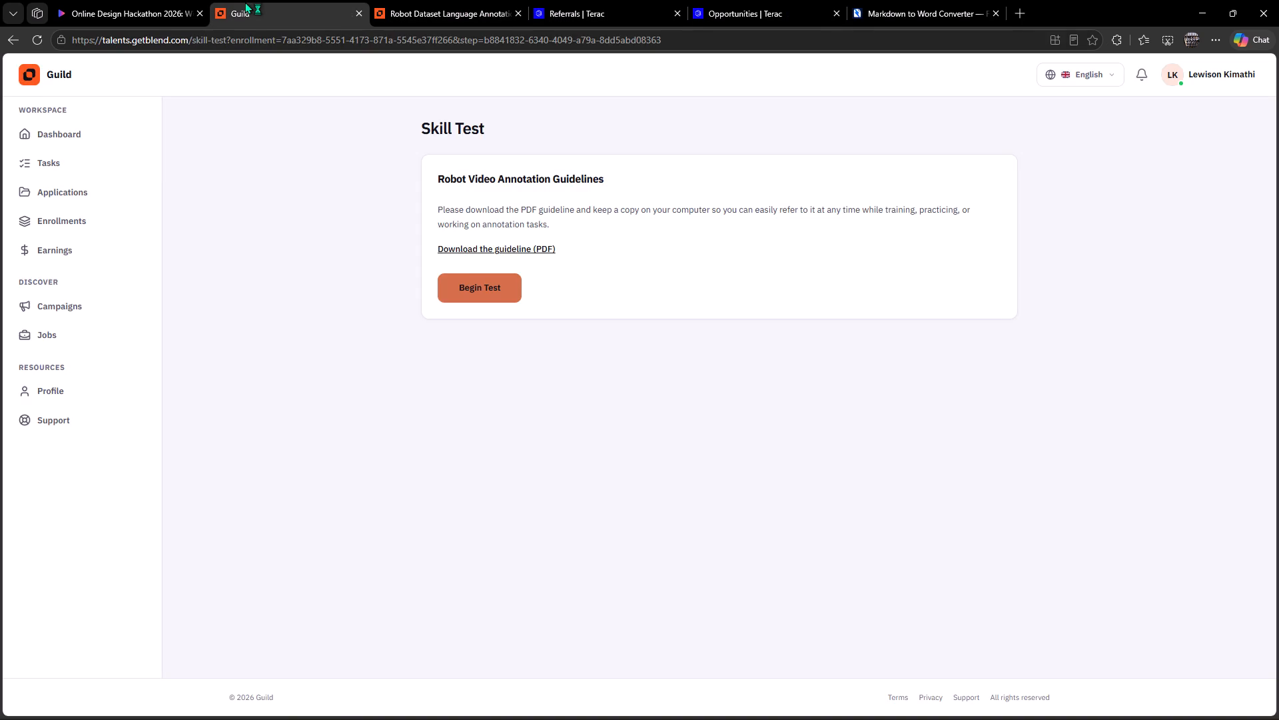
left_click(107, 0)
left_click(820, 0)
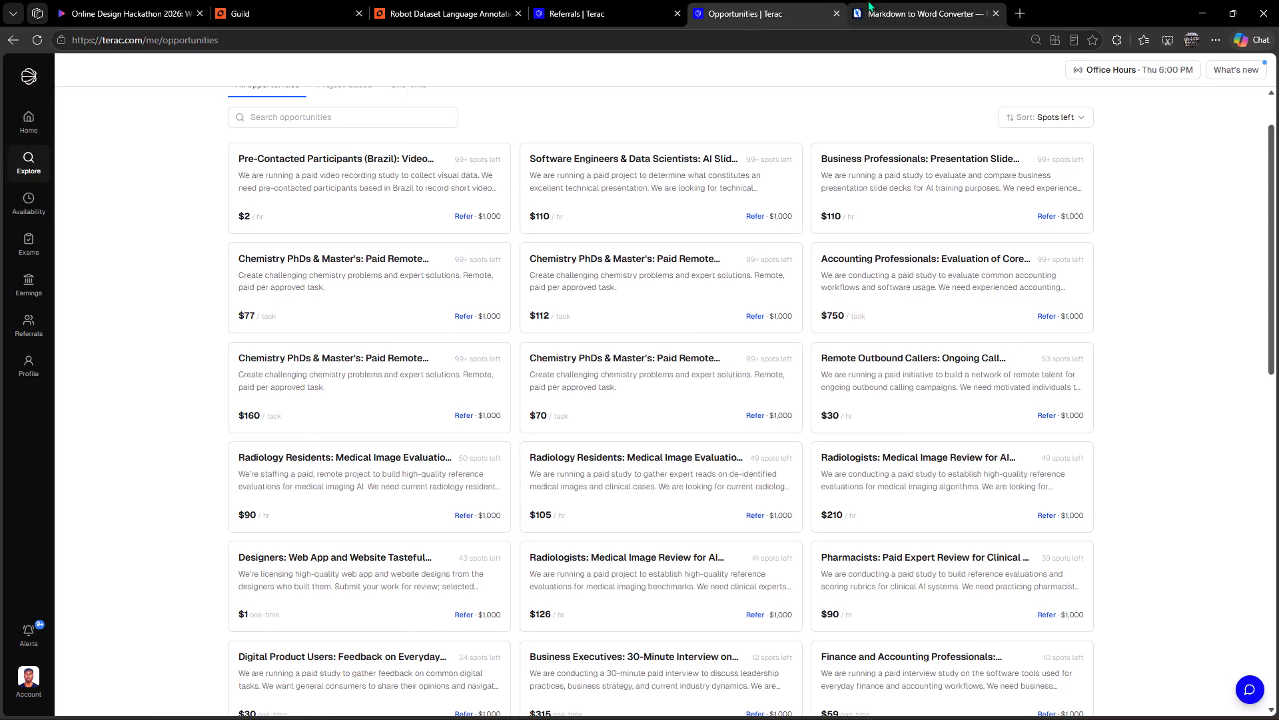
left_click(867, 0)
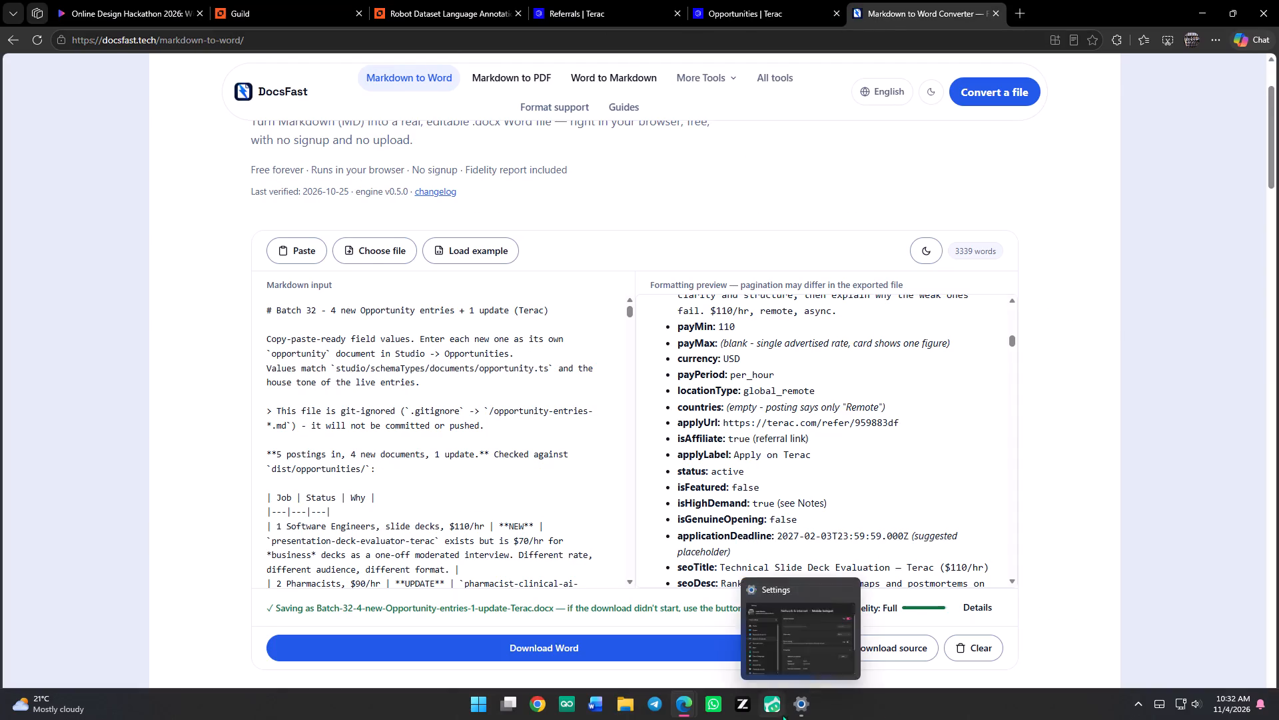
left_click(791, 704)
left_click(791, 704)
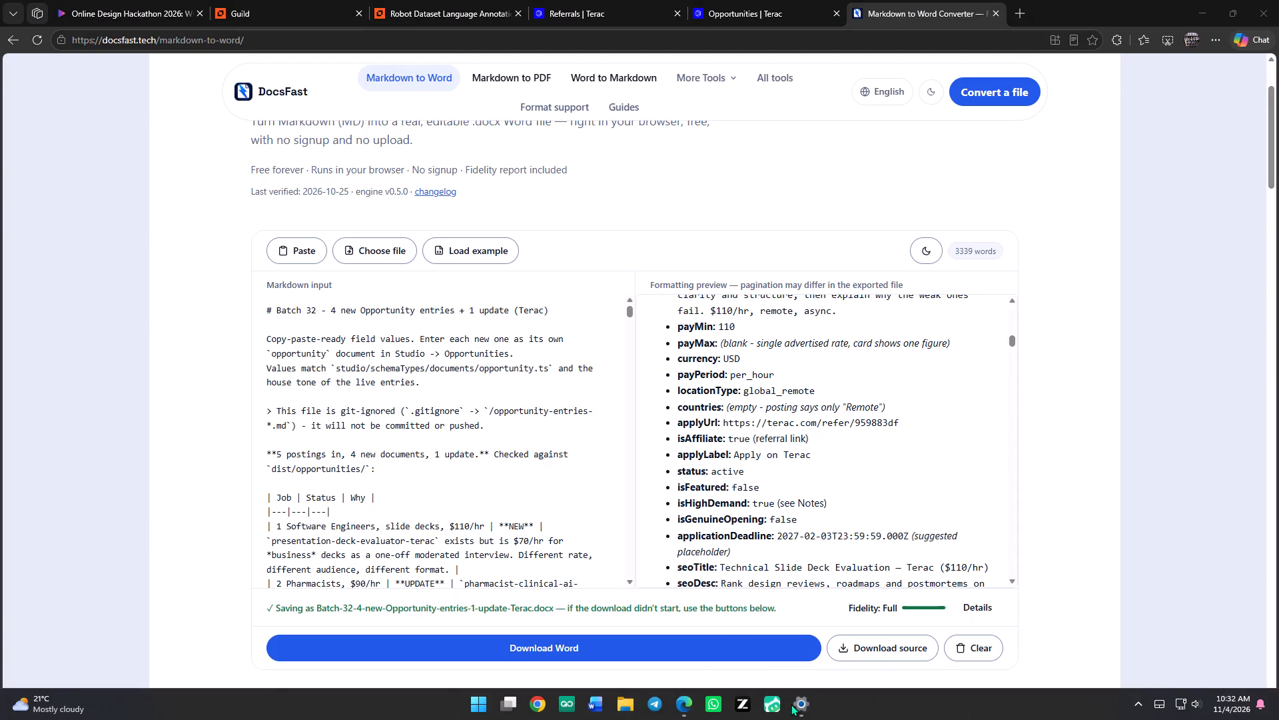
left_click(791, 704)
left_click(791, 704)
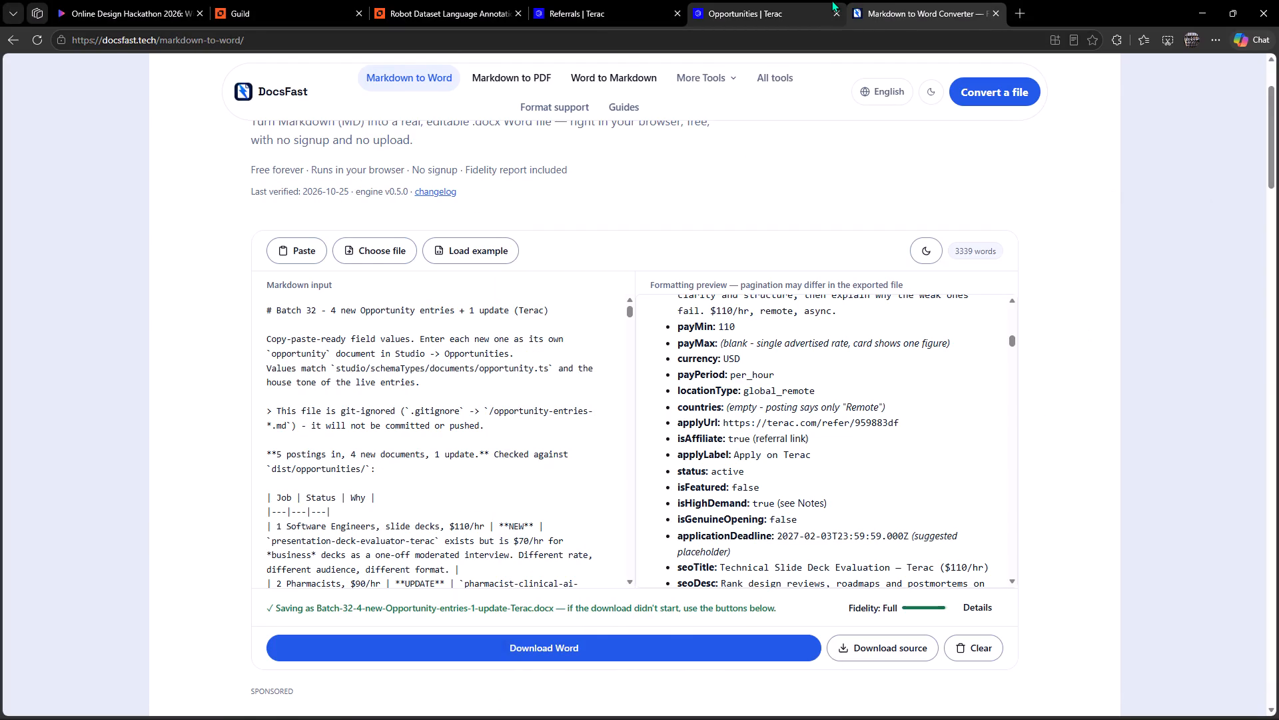
Open the PaidTaskers Sanity Studio in a new browser tab.
left_click(1016, 12)
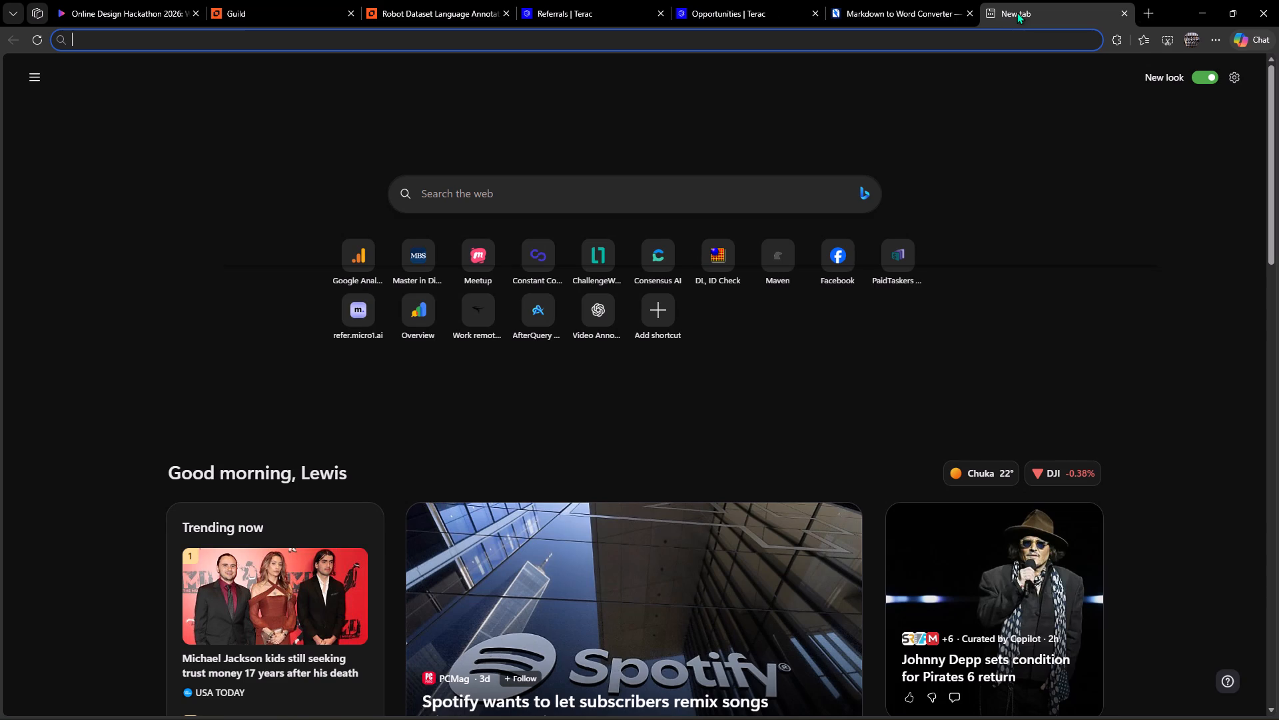
type("sanit")
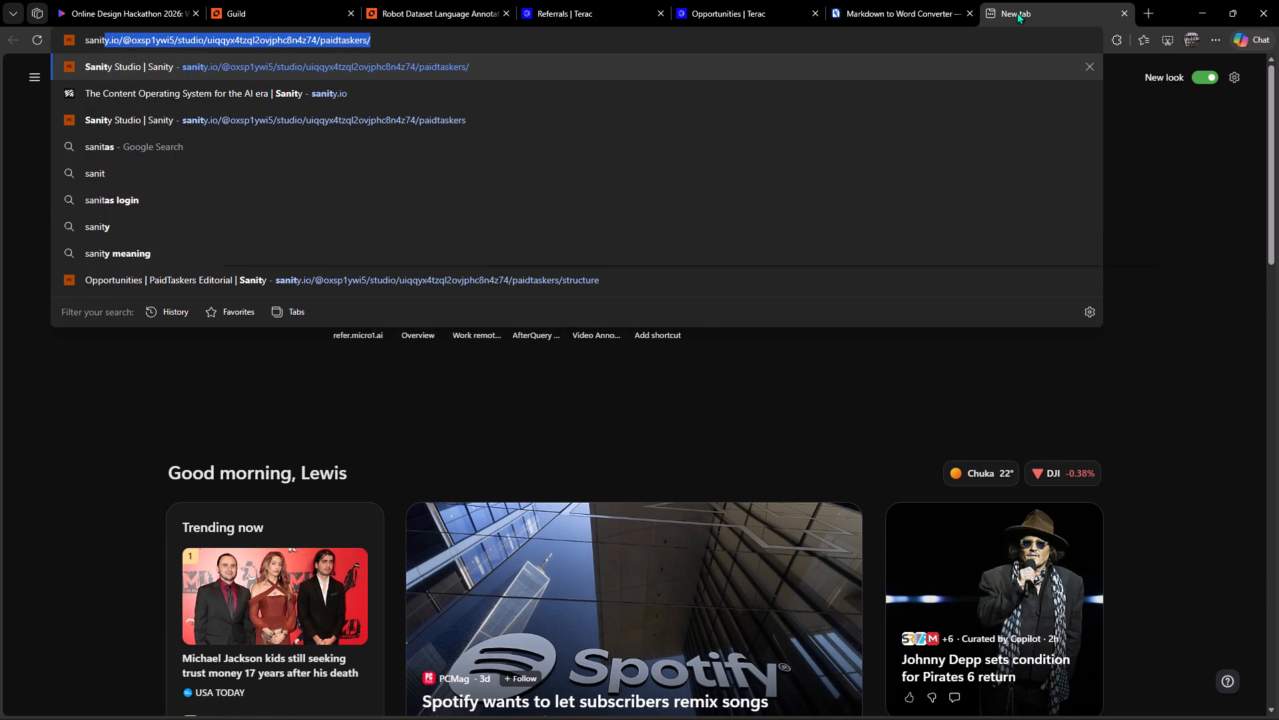
key("Return")
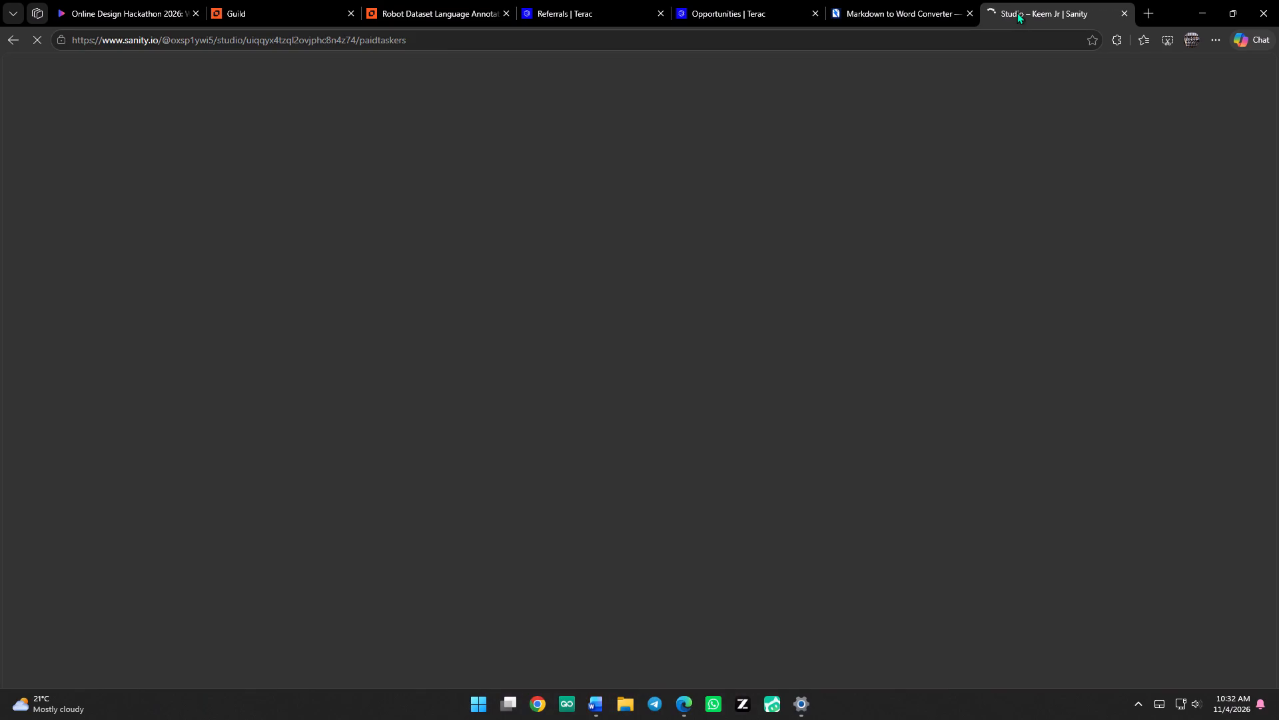
Return to the Sanity tab and open the PaidTaskers Editorial studio.
left_click(856, 0)
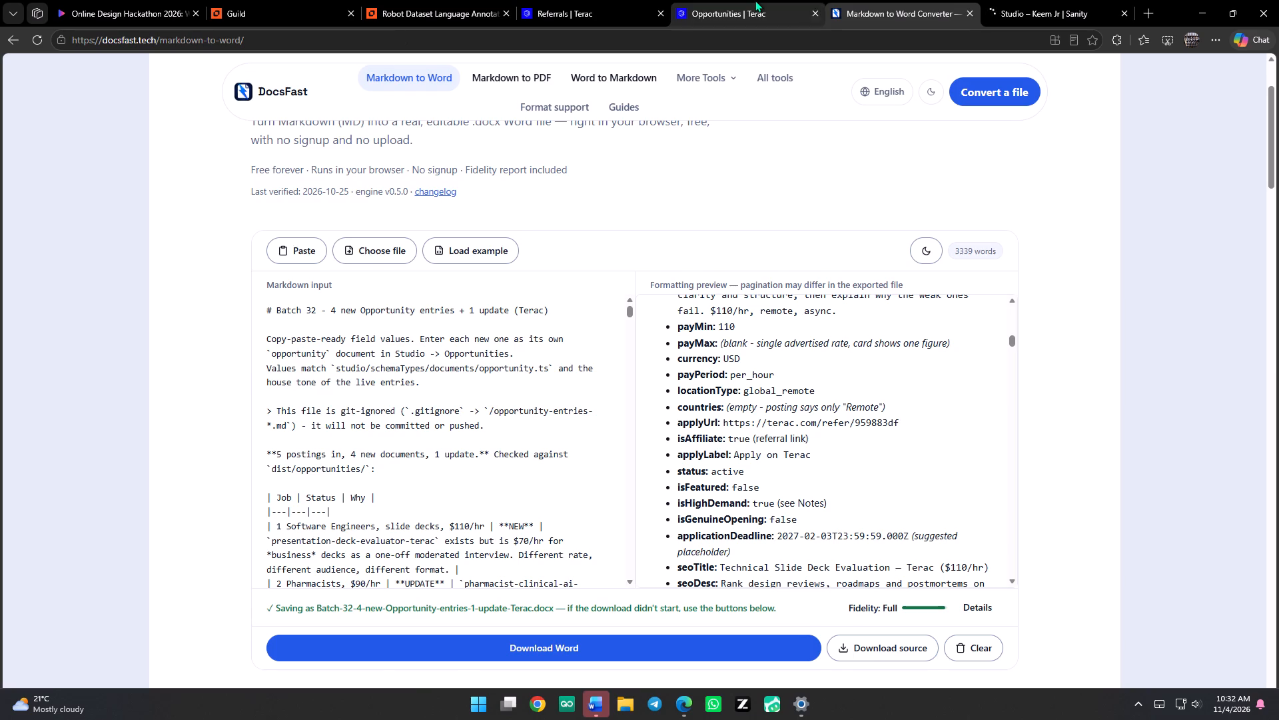
left_click(755, 0)
left_click(1053, 0)
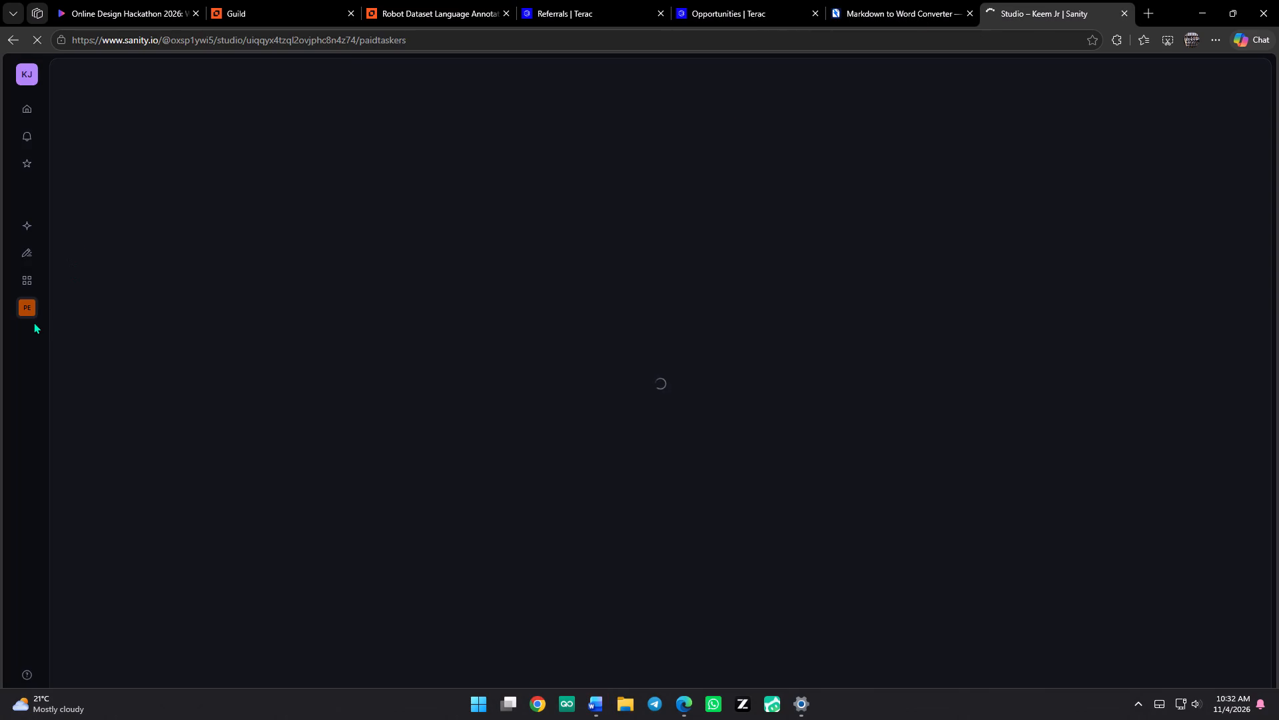
left_click(47, 307)
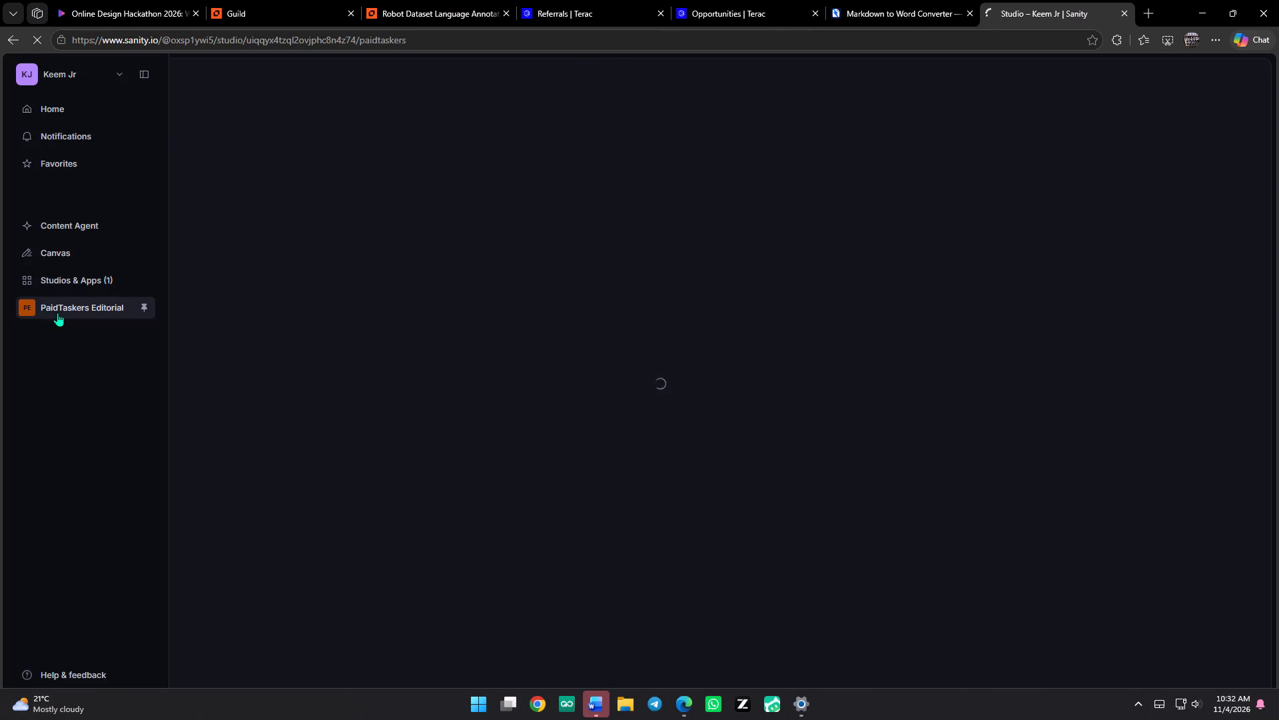
Switch to the Batch 32 opportunity entries document in Word and enable editing.
left_click(590, 706)
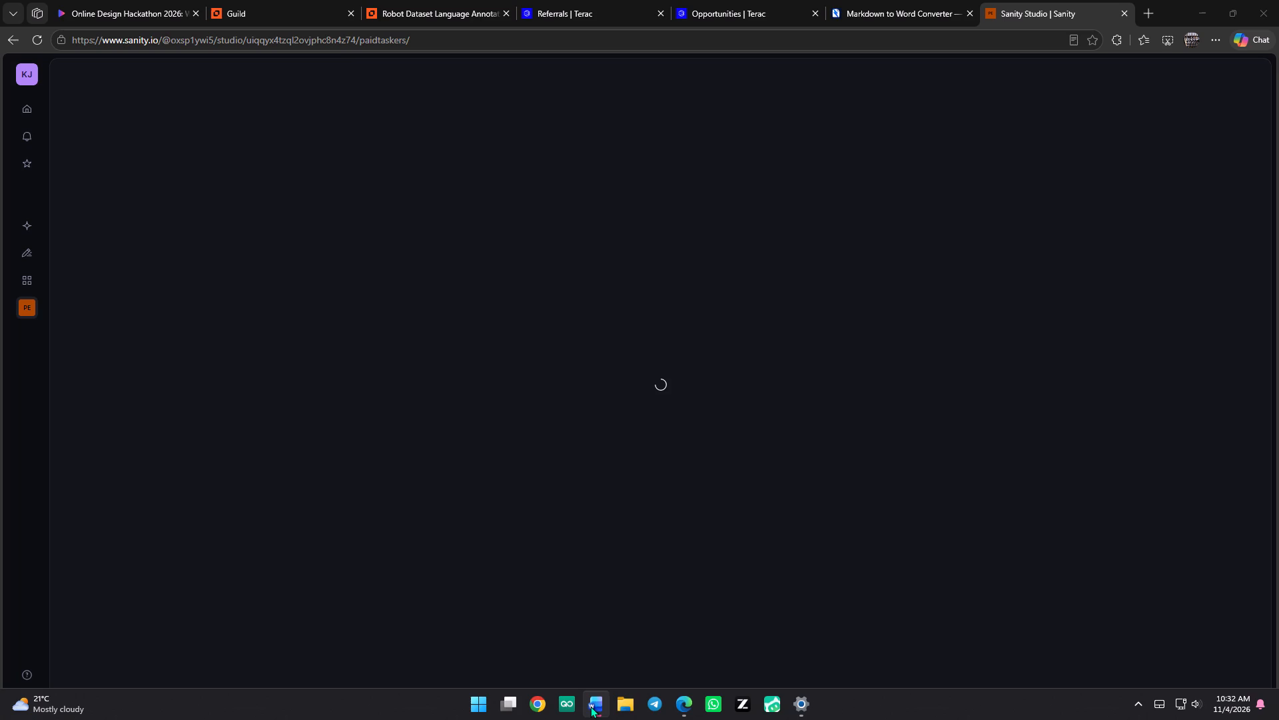
left_click(598, 707)
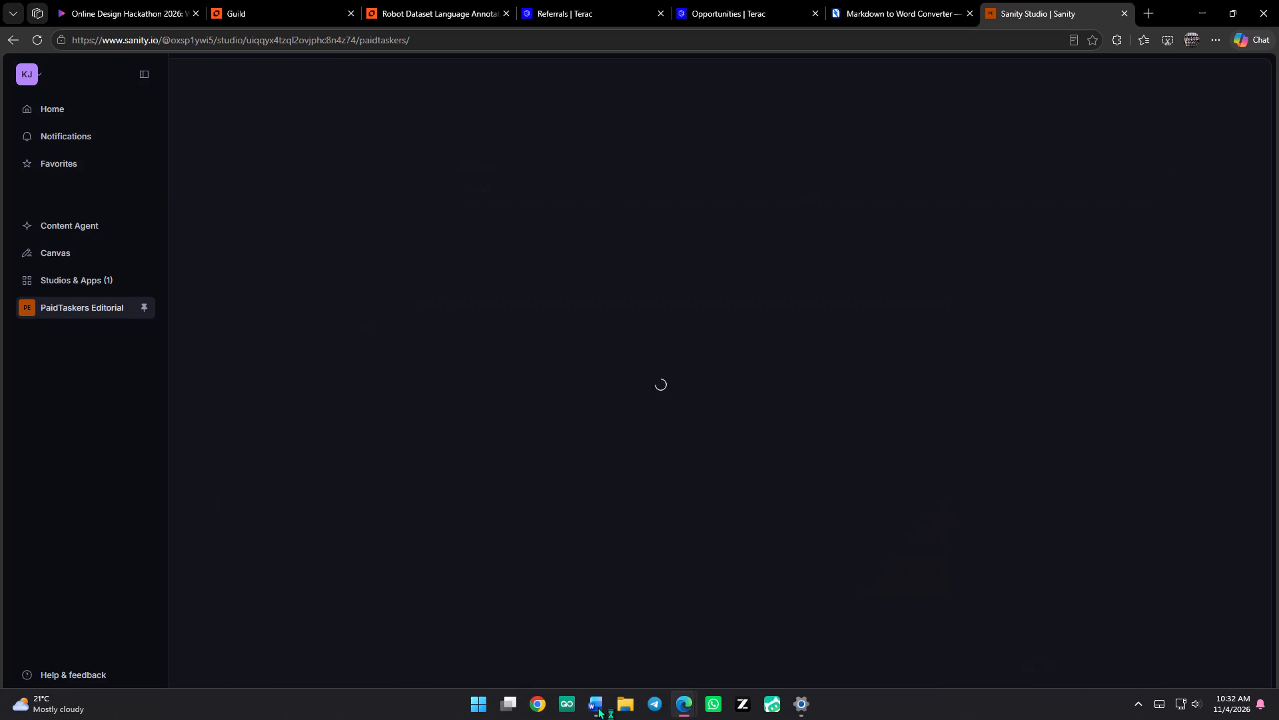
left_click(594, 713)
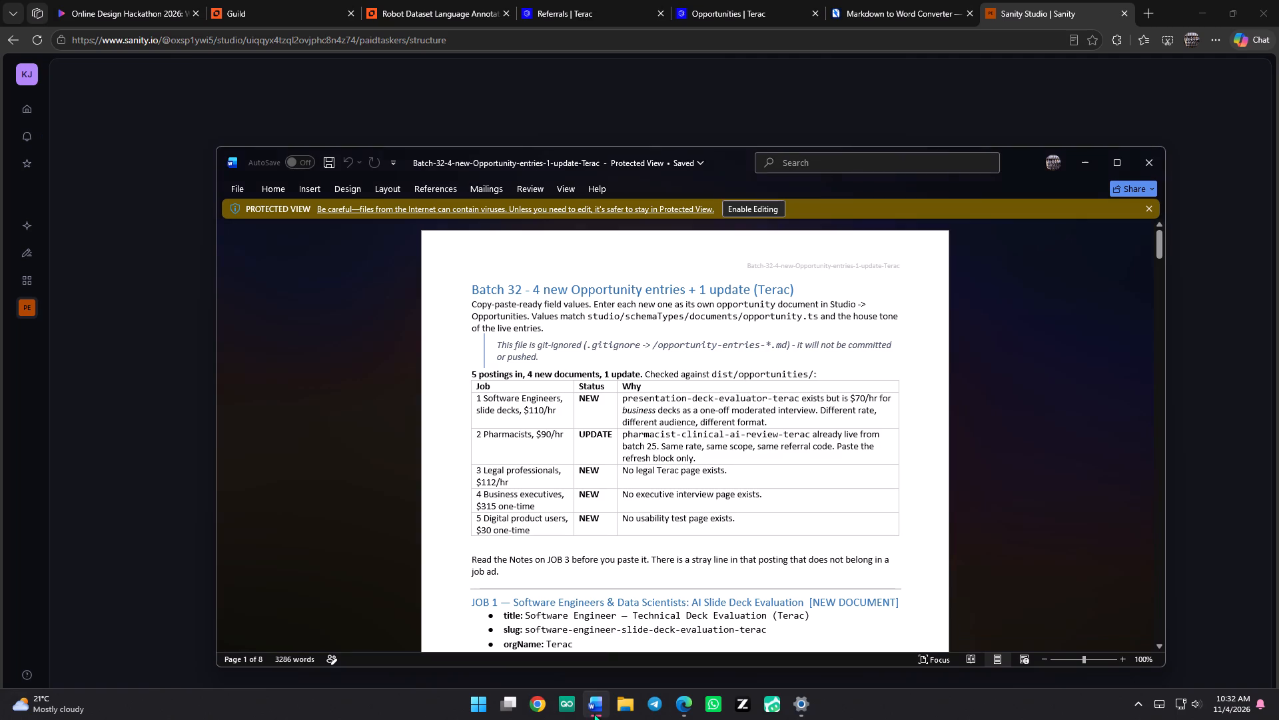
key("super+Left")
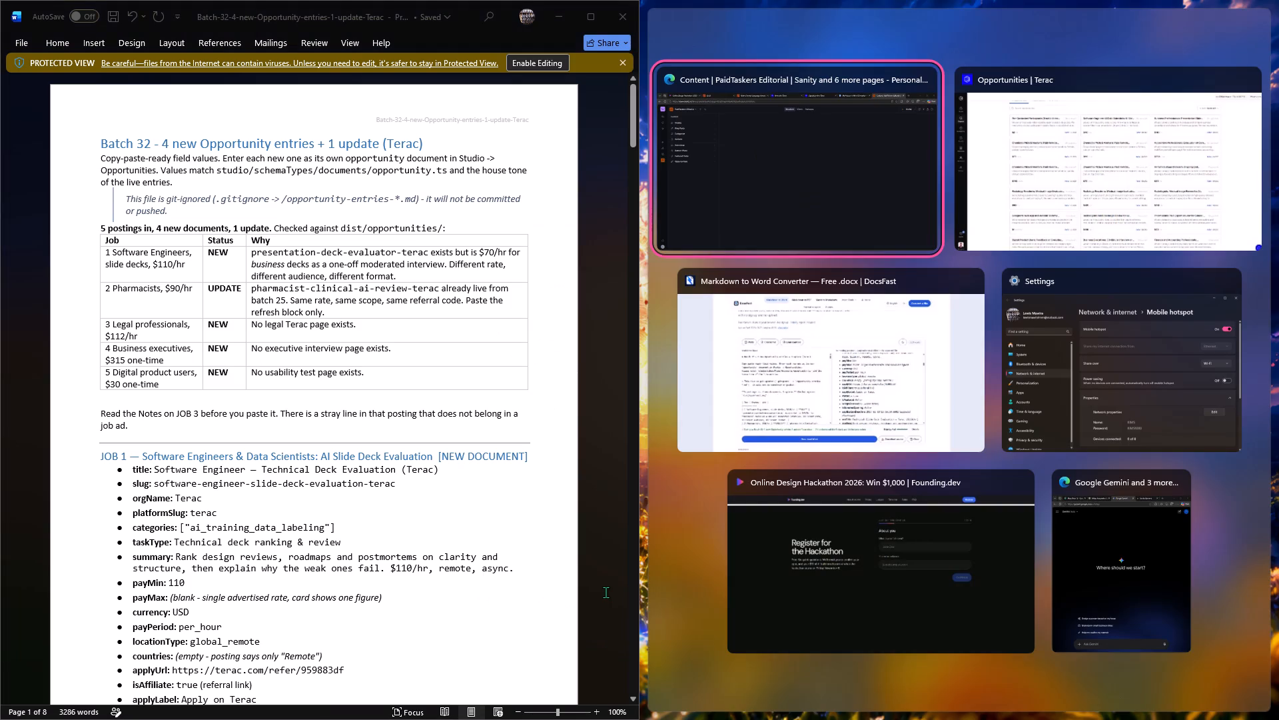
left_click(548, 57)
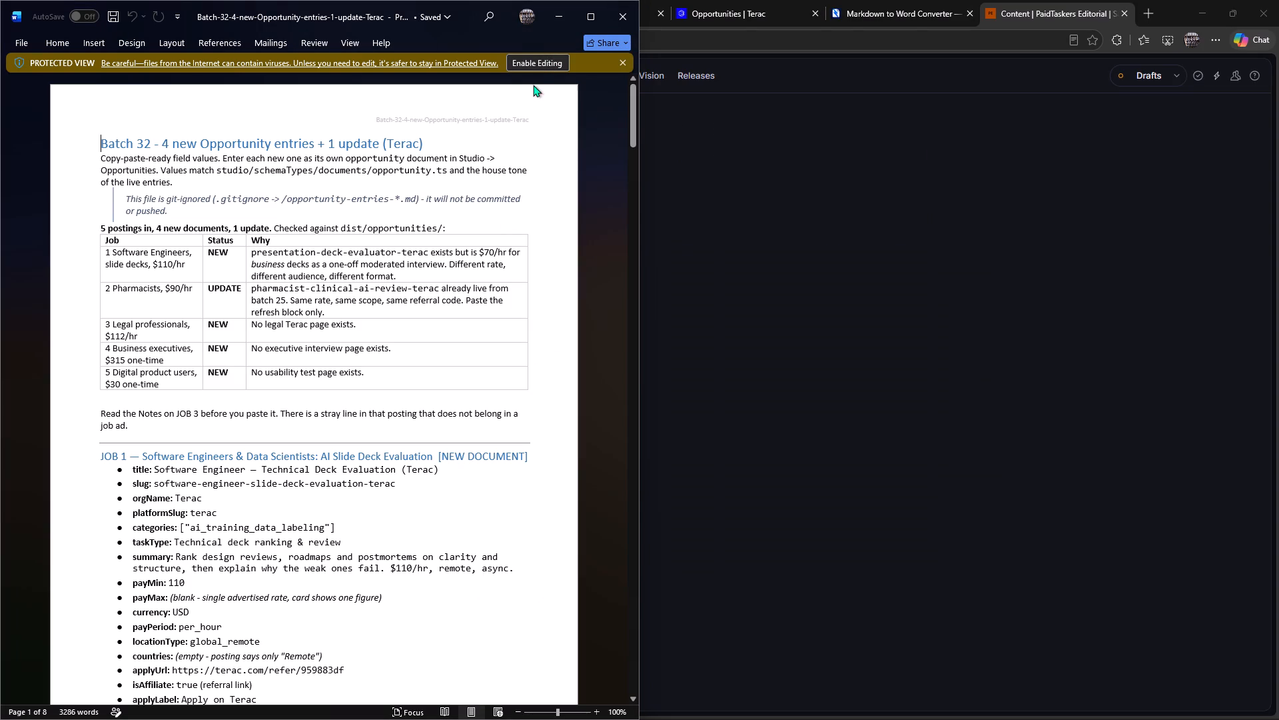
left_click(539, 71)
left_click(539, 65)
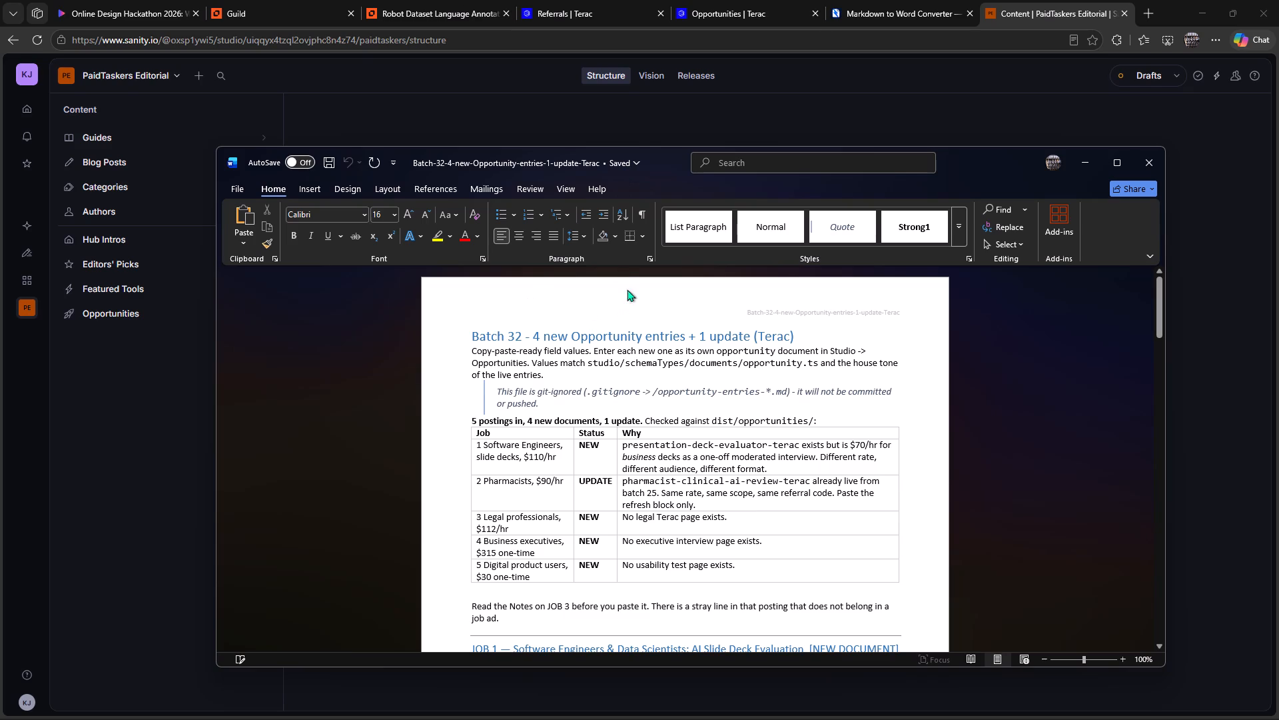
Tile the Word document, zoomed to 110%, side by side with the PaidTaskers studio browser window, with the document on the left.
scroll(652, 381, "up", 1, "ctrl")
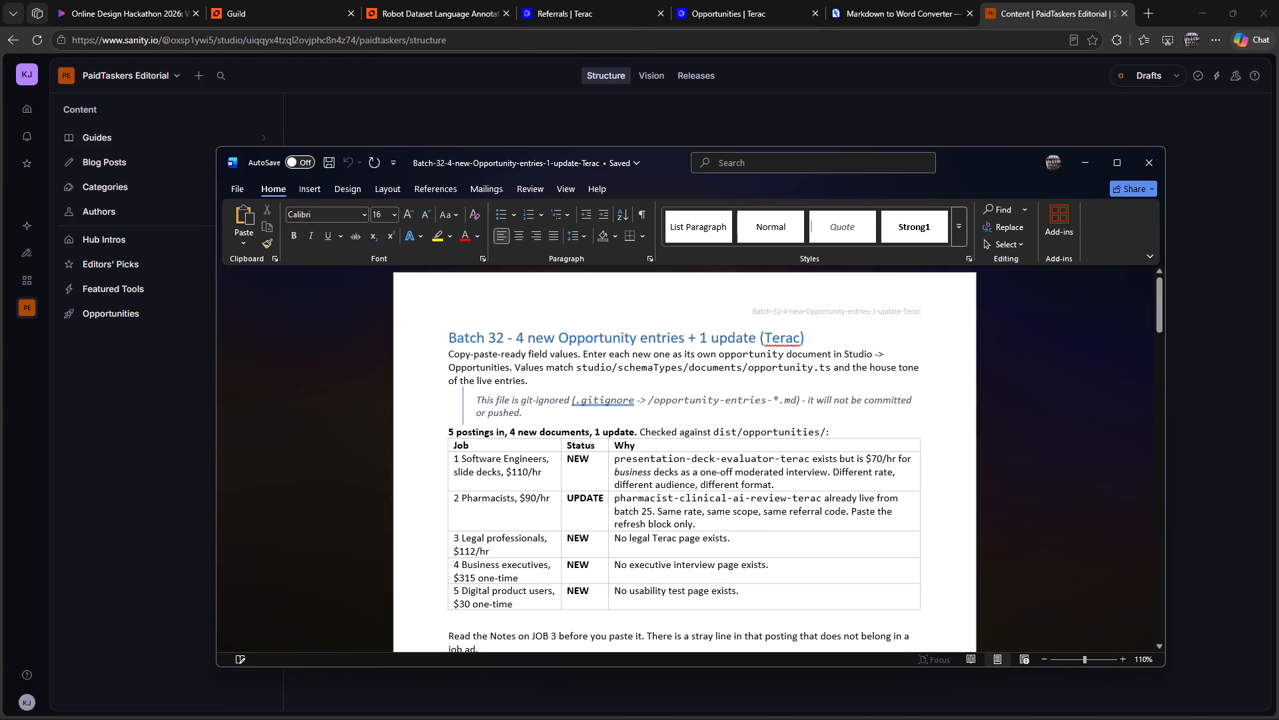
key("super+Left")
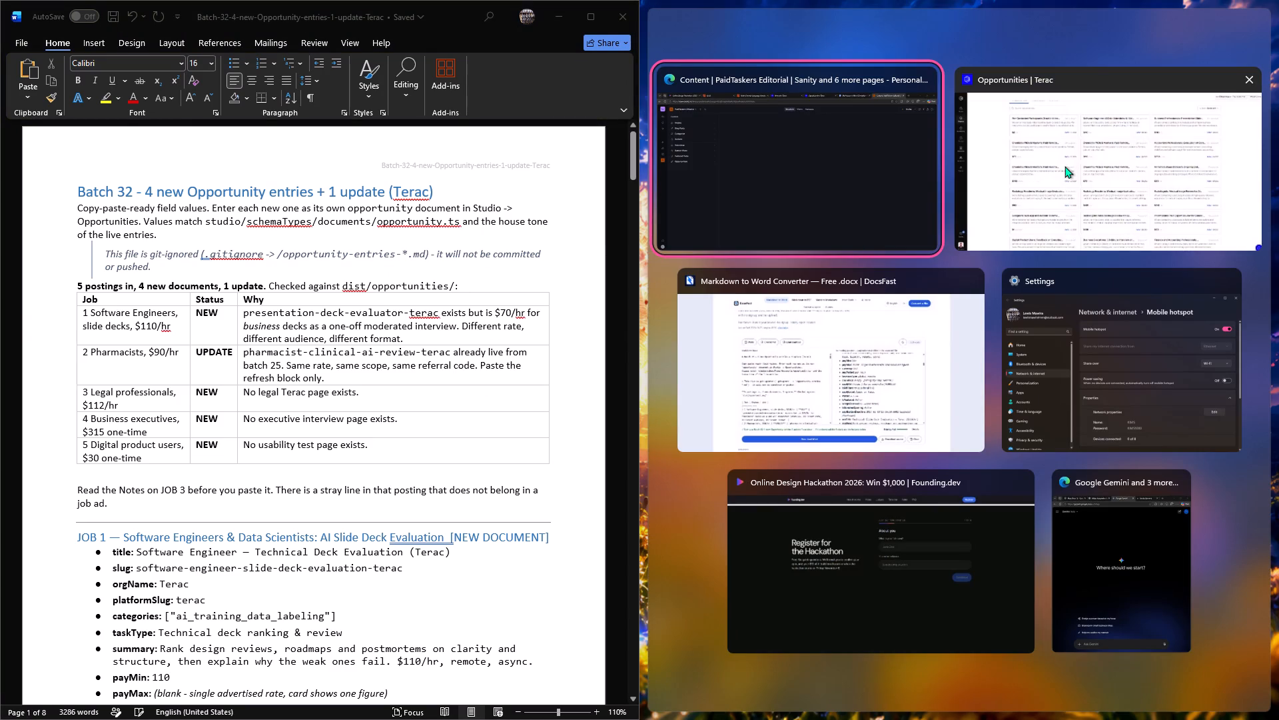
left_click(833, 219)
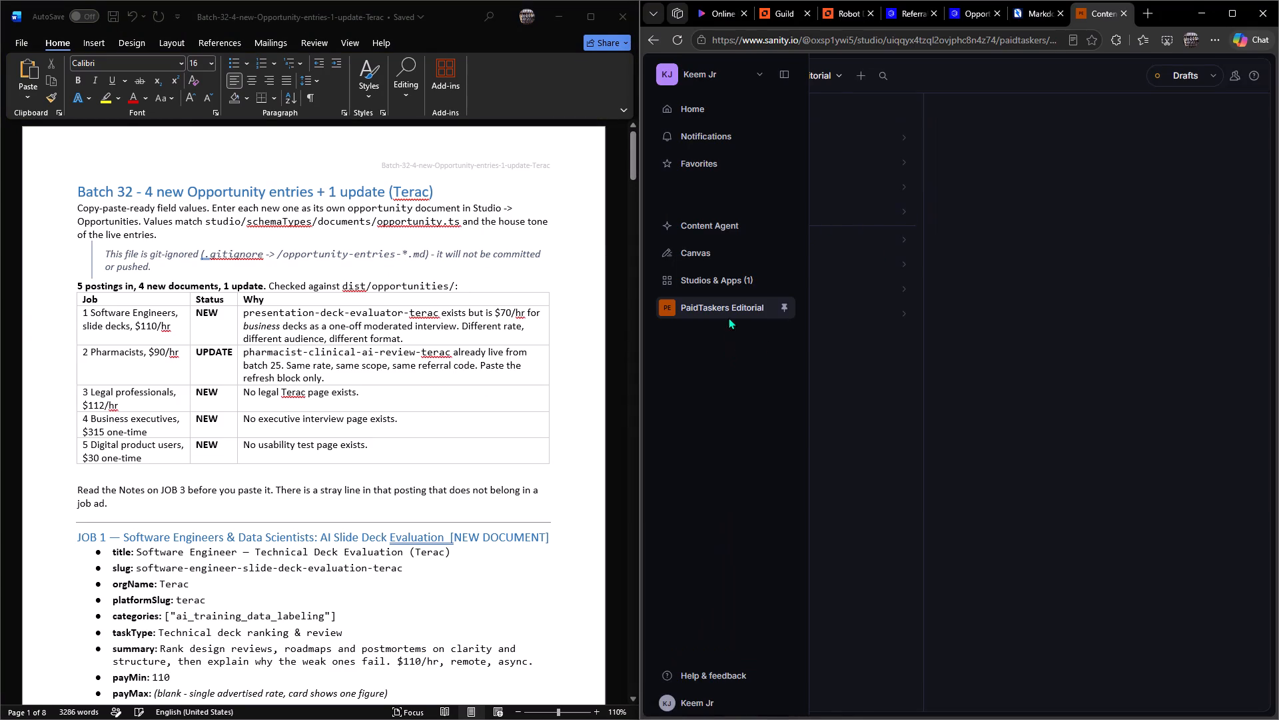
Open the studio's Opportunities list and create a new opportunity document.
left_click(725, 325)
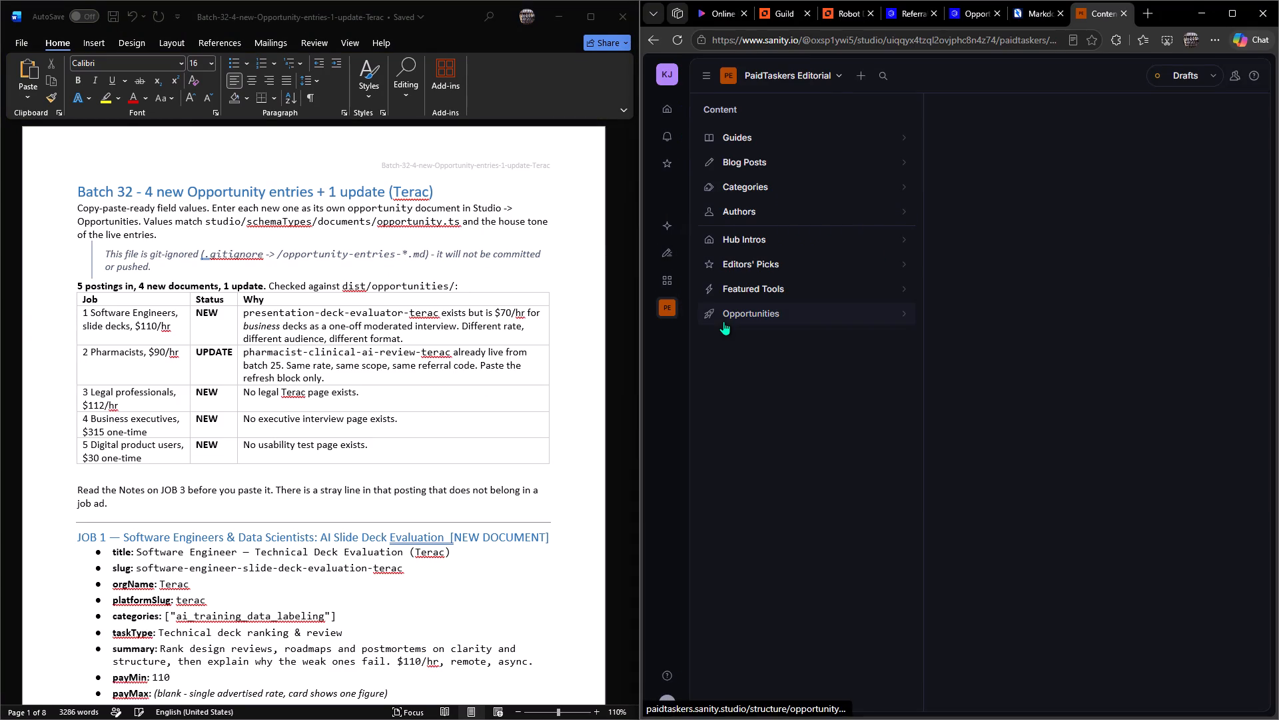
left_click(723, 321)
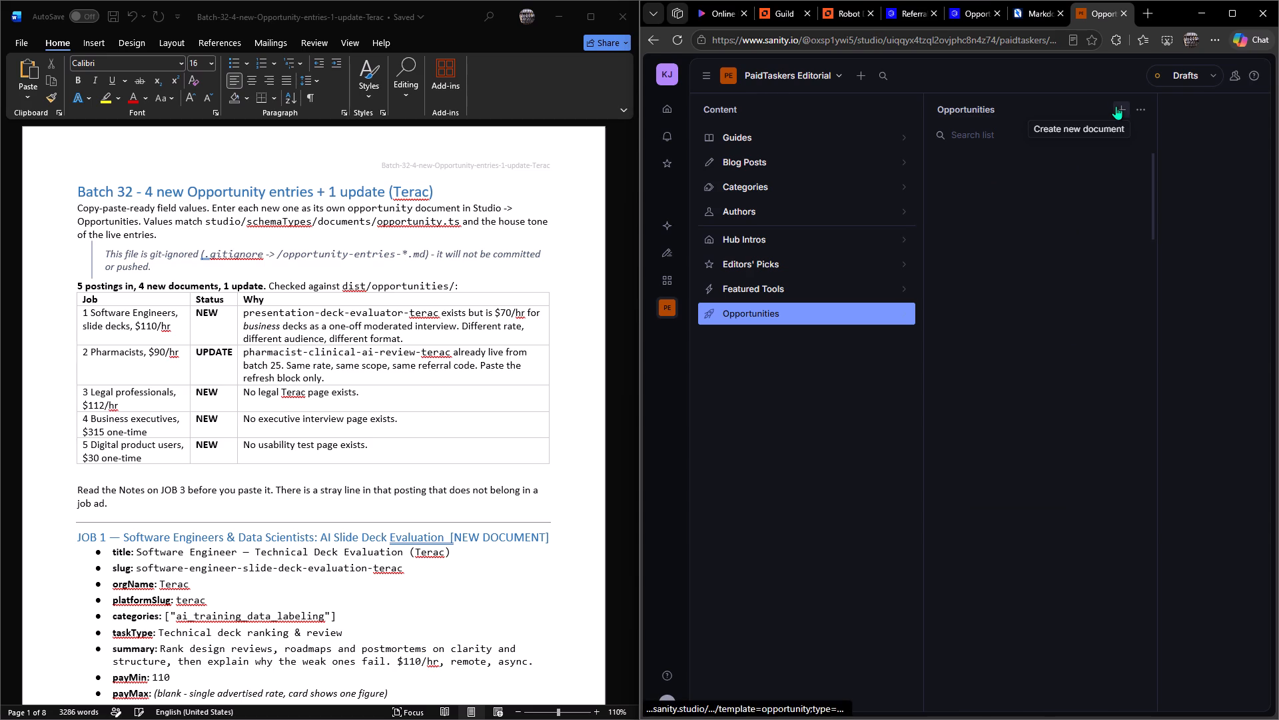
left_click(1116, 106)
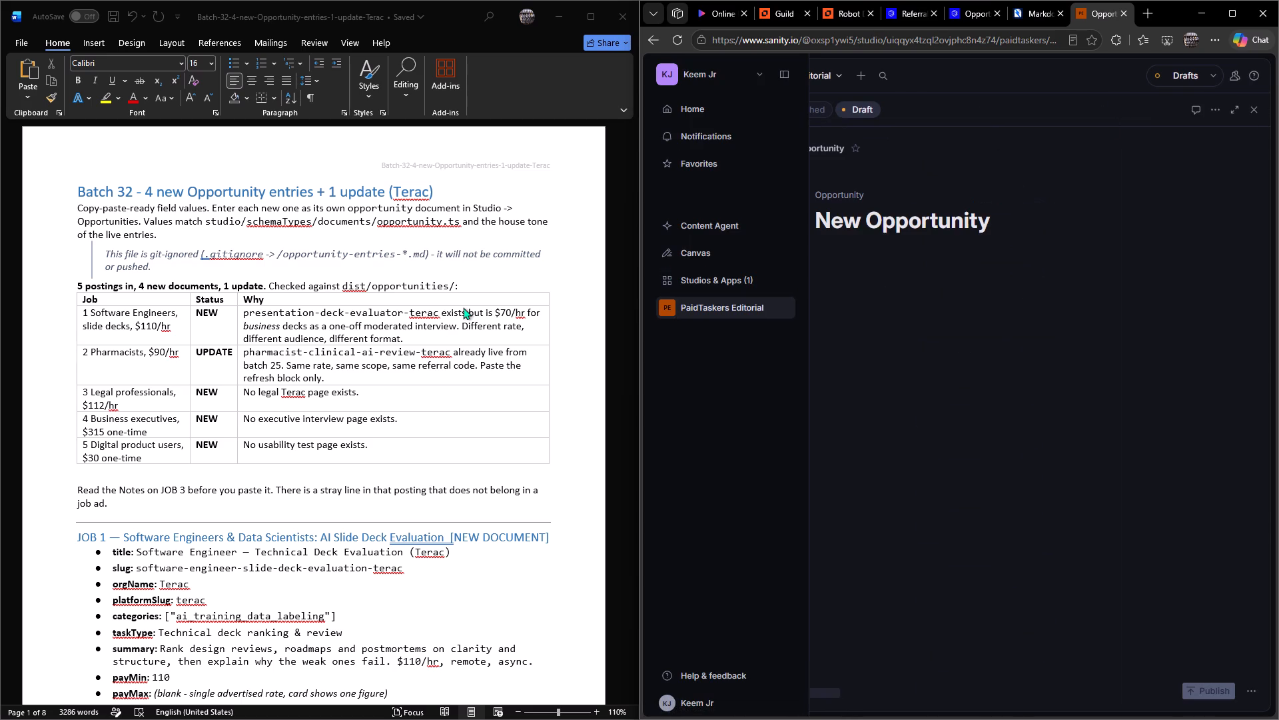
Copy the JOB 1 title "Software Engineer — Technical Deck Evaluation (Terac)" from the Word document into the new opportunity's Title.
scroll(346, 283, "down", 6)
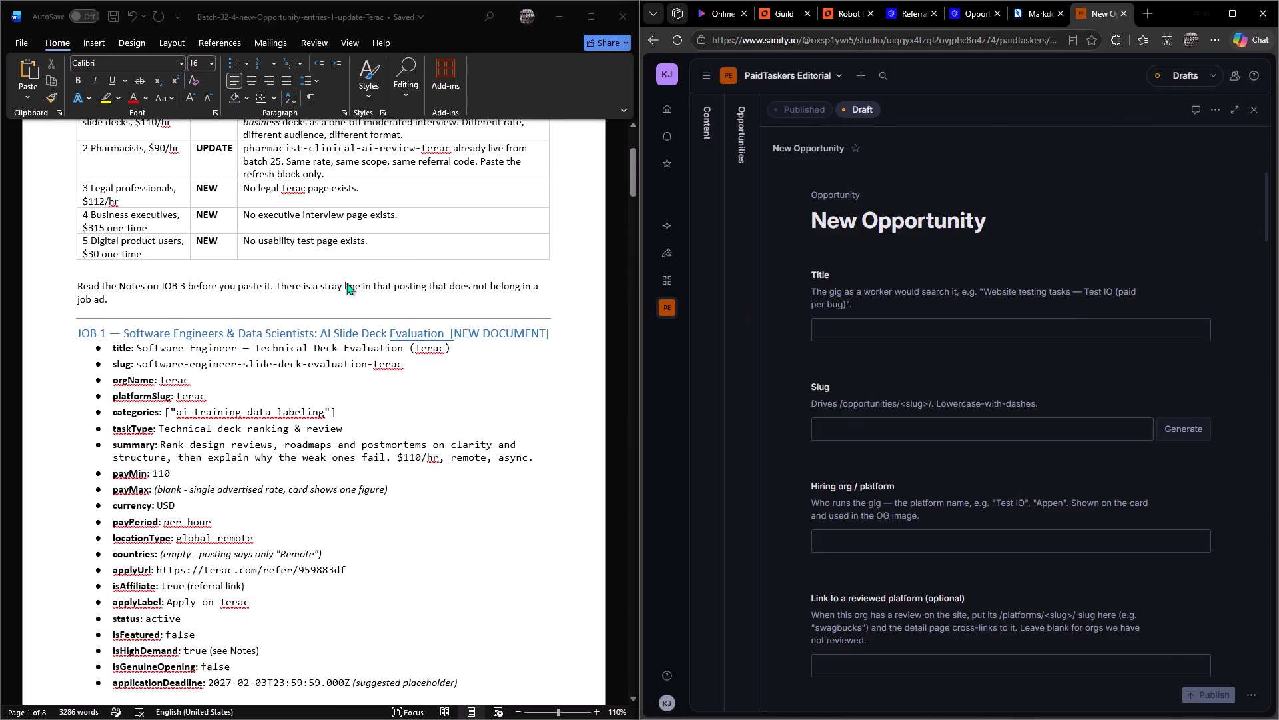
scroll(346, 283, "down", 4)
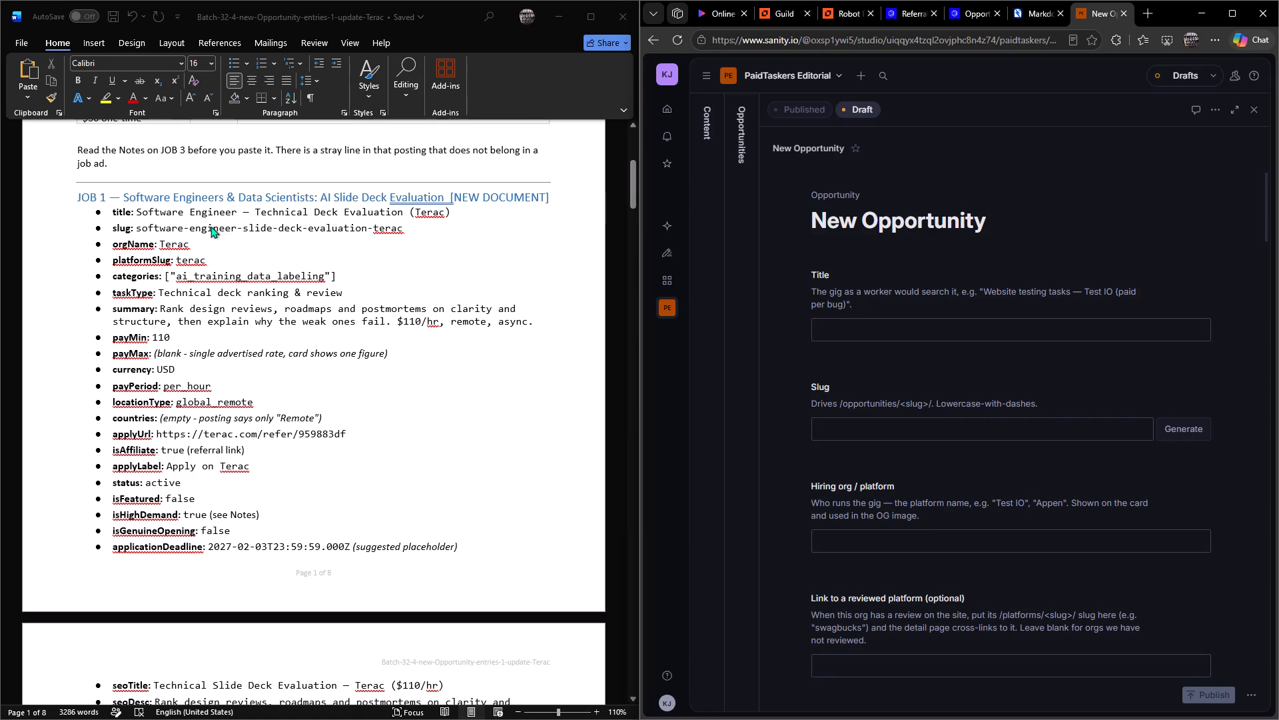
left_click(170, 221)
left_click(174, 211)
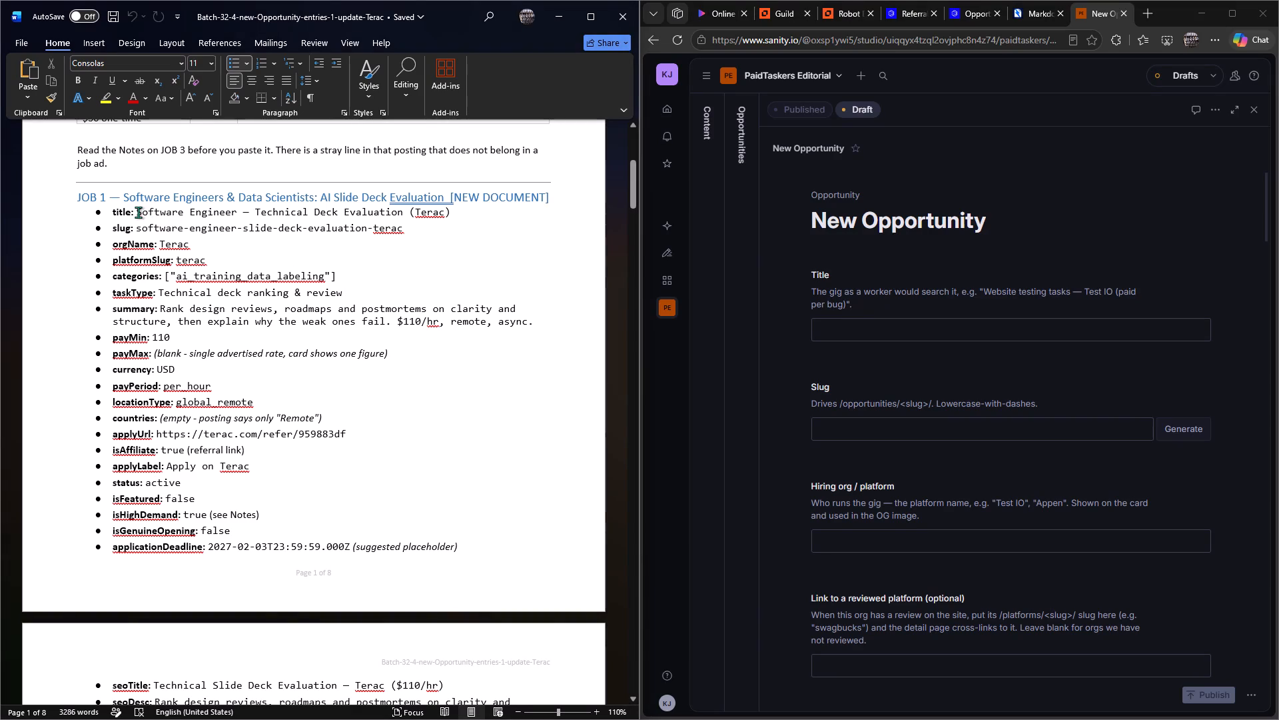
left_click_drag(138, 212, 454, 213)
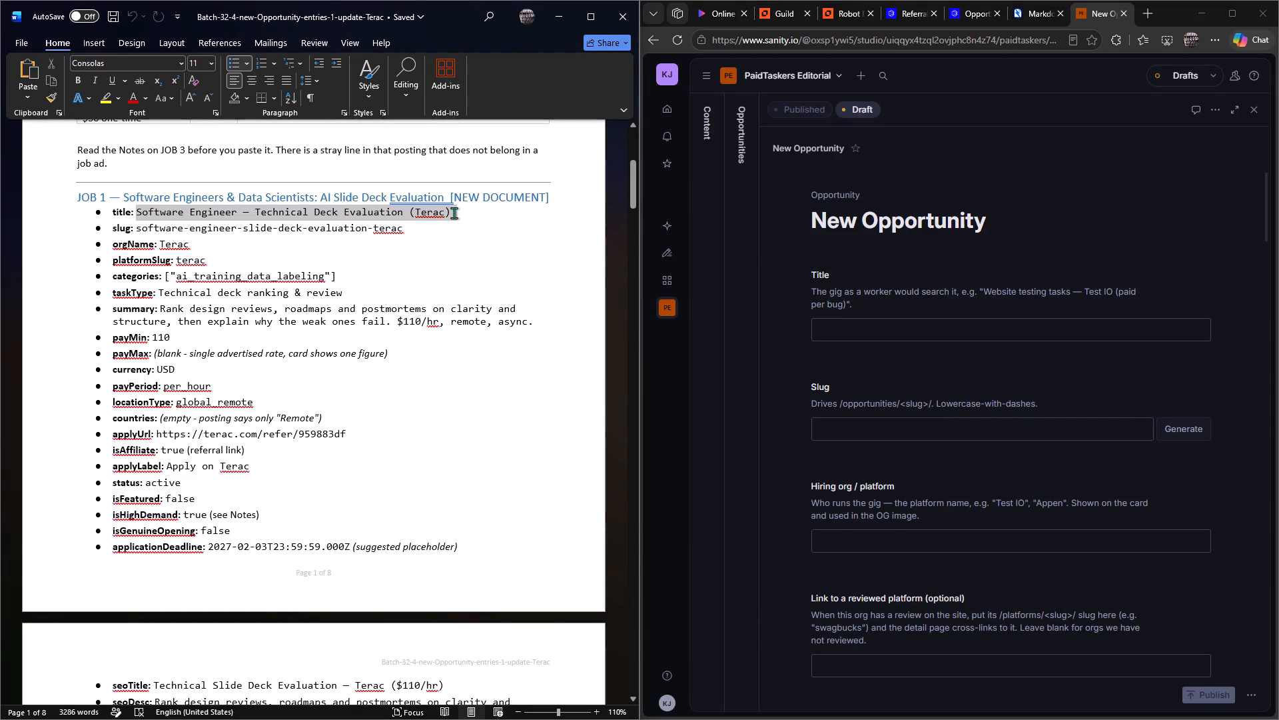
key("ctrl+c")
left_click(925, 316)
left_click(926, 326)
key("ctrl+v")
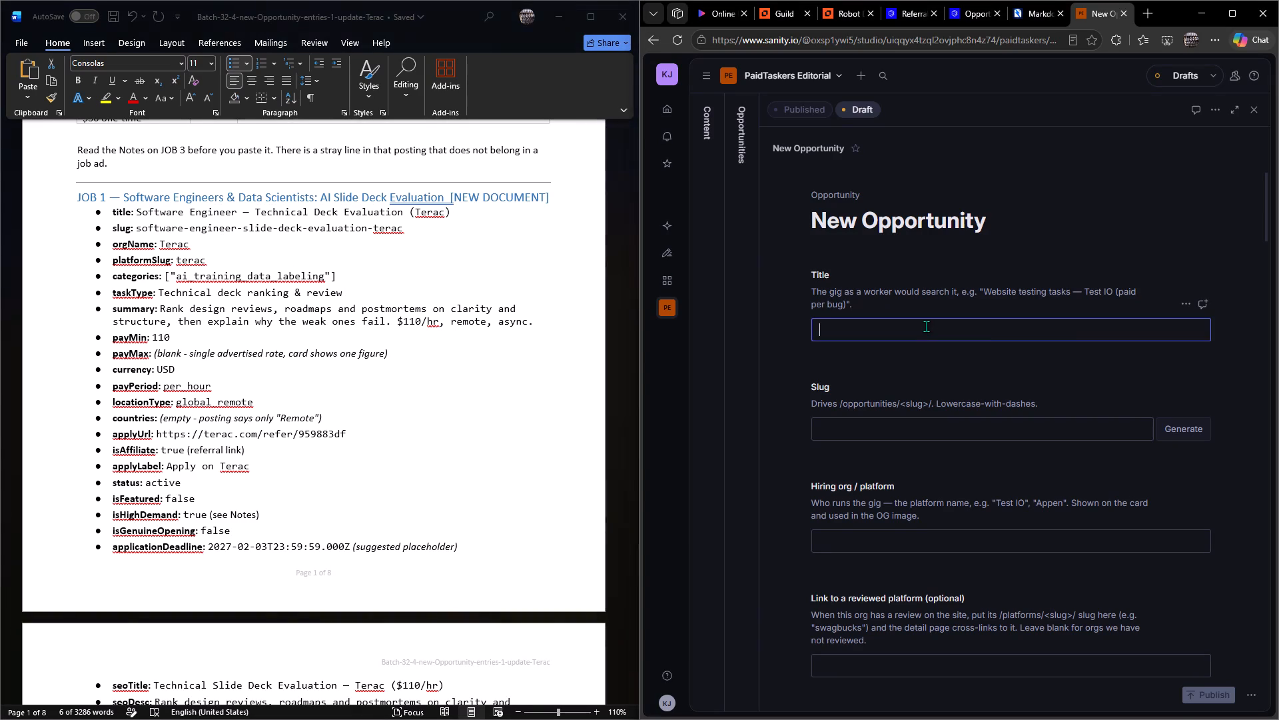
Copy the JOB 1 slug "software-engineer-slide-deck-evaluation-terac" from the Word document into the opportunity's Slug.
left_click(881, 435)
left_click(149, 274)
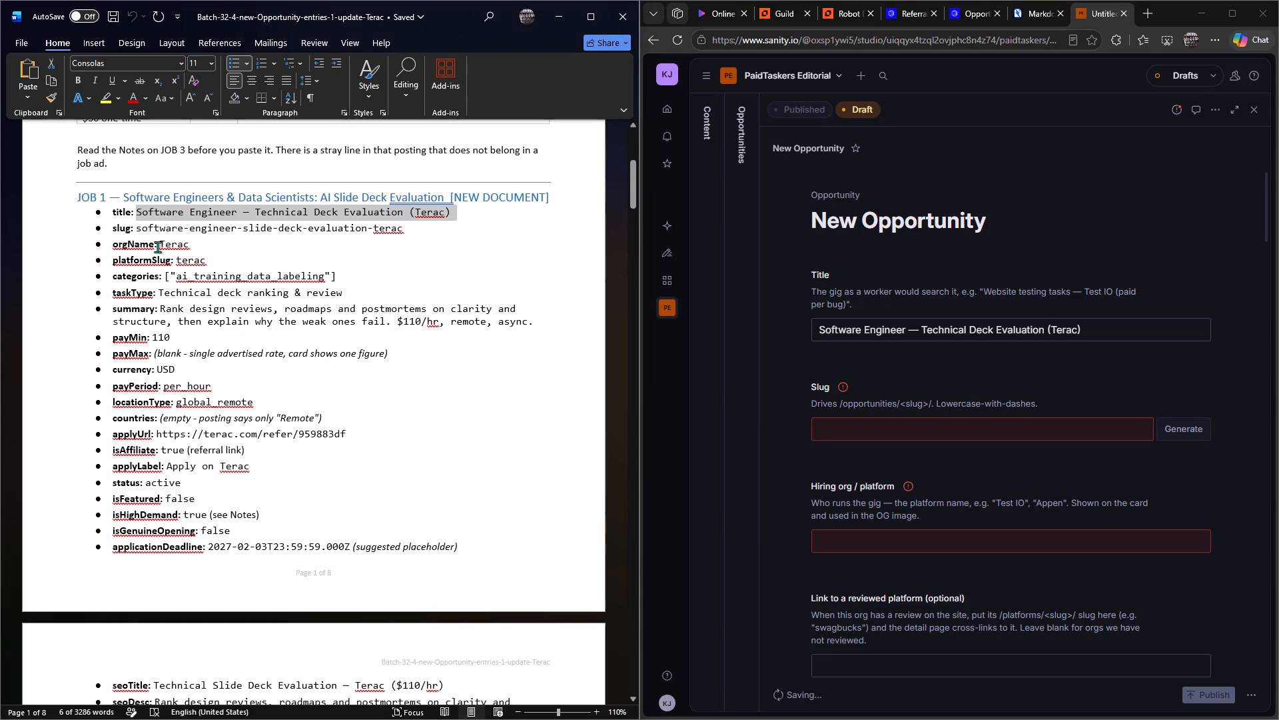
left_click(159, 245)
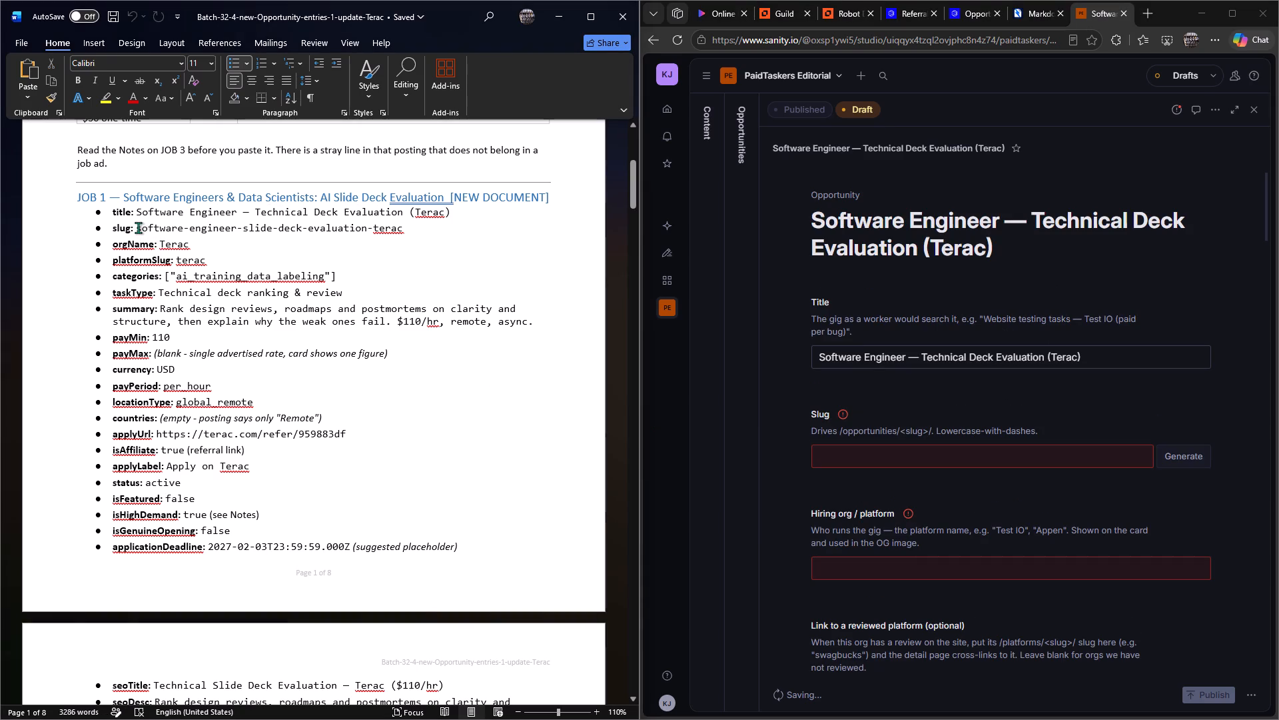
left_click_drag(138, 227, 406, 227)
key("ctrl+c")
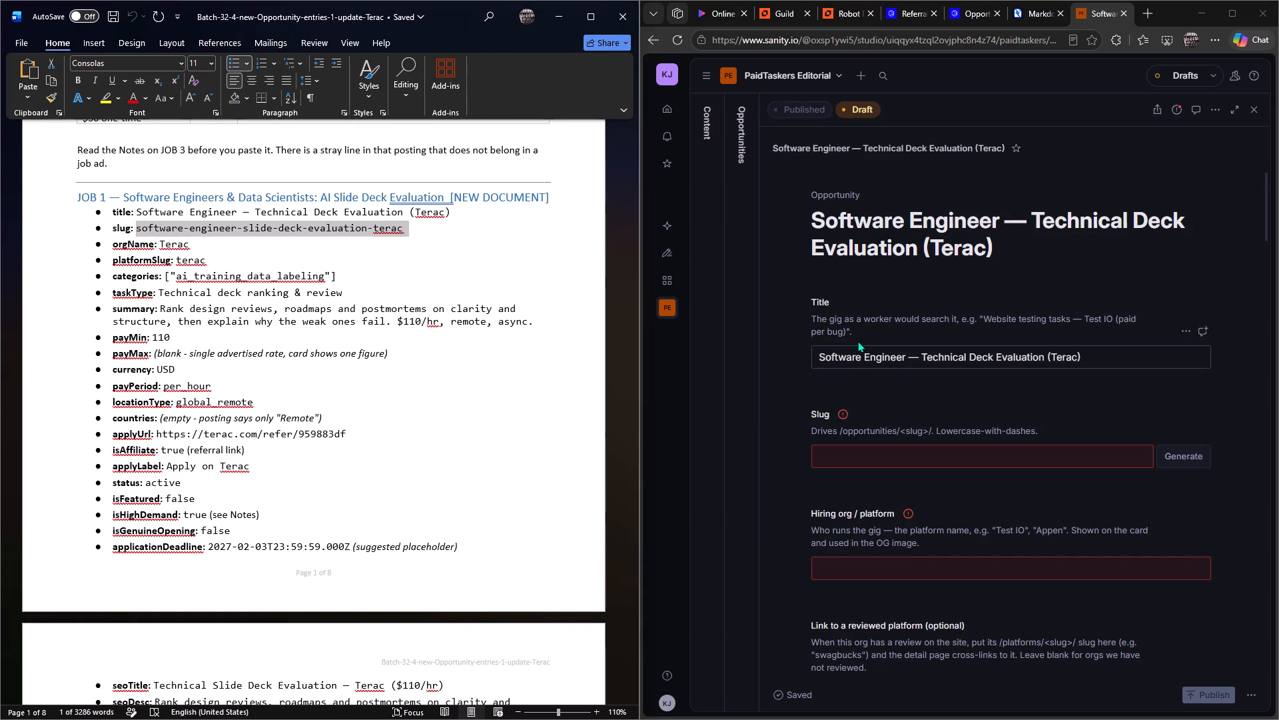
left_click(893, 455)
key("ctrl+v")
Fill the hiring org with "Terac" copied from the JOB 1 orgName, and set the reviewed platform link to "terac".
left_click(283, 226)
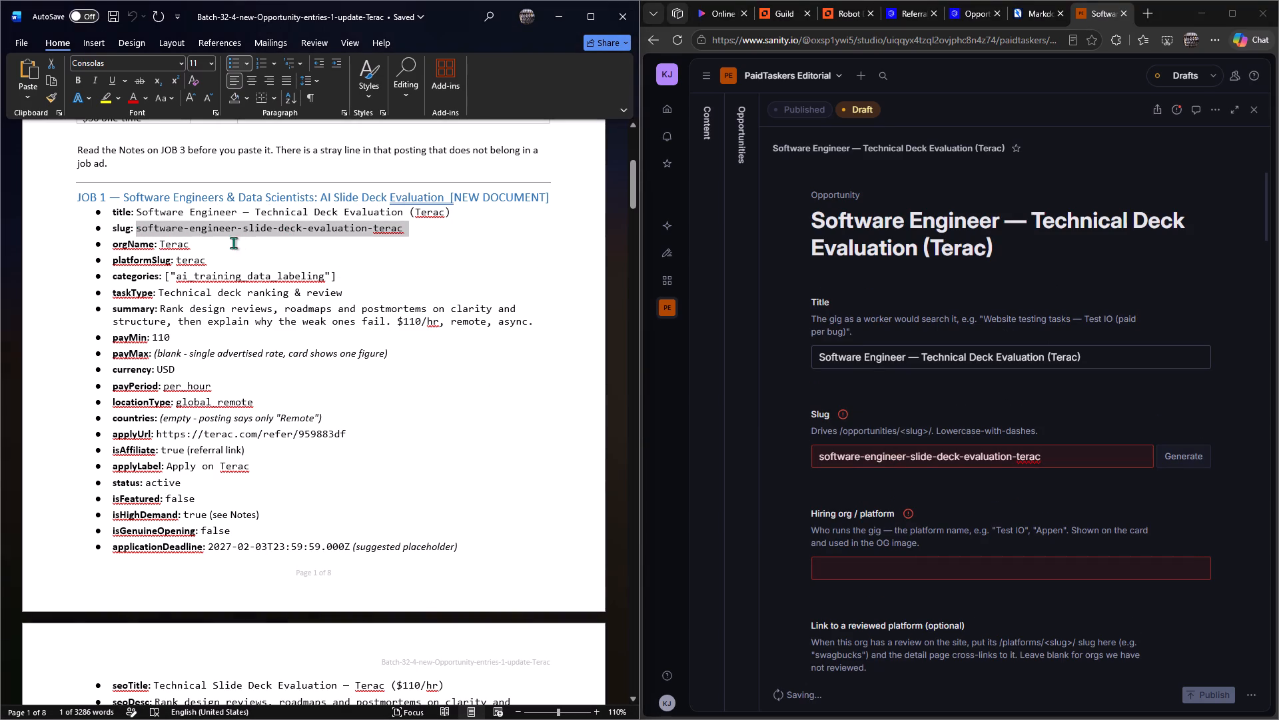
left_click(199, 247)
left_click_drag(199, 247, 159, 245)
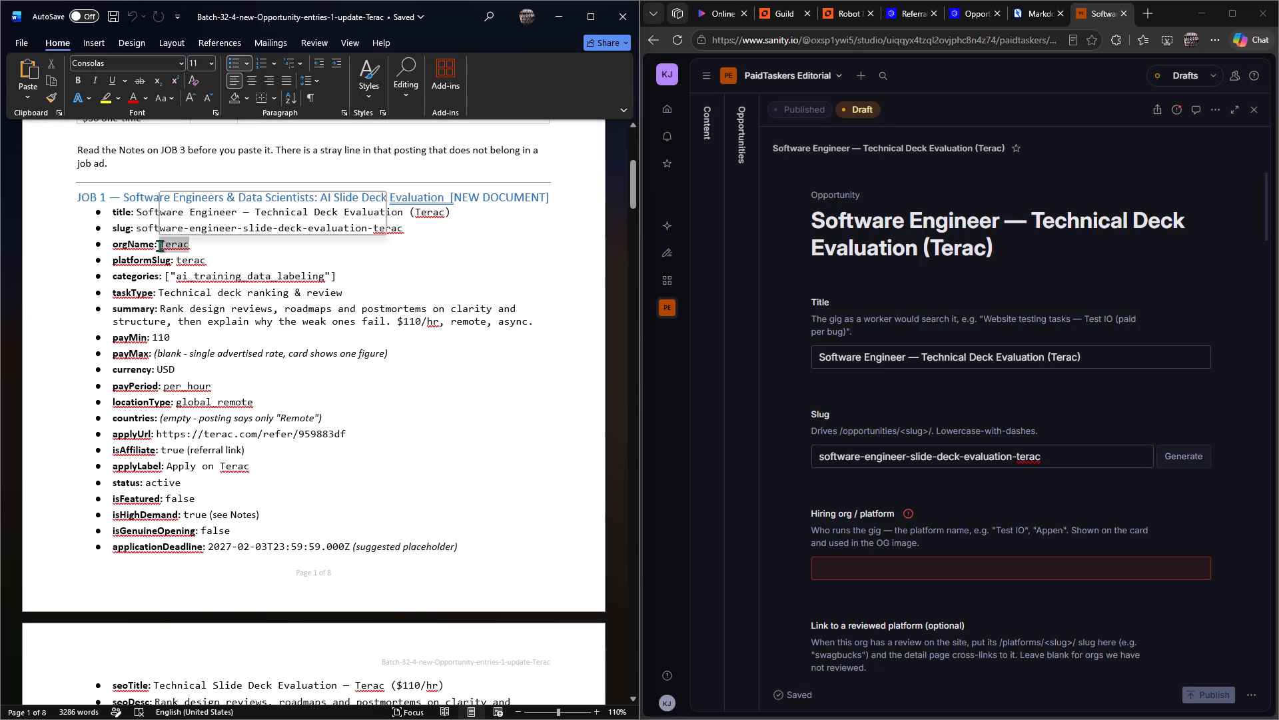
key("ctrl+c")
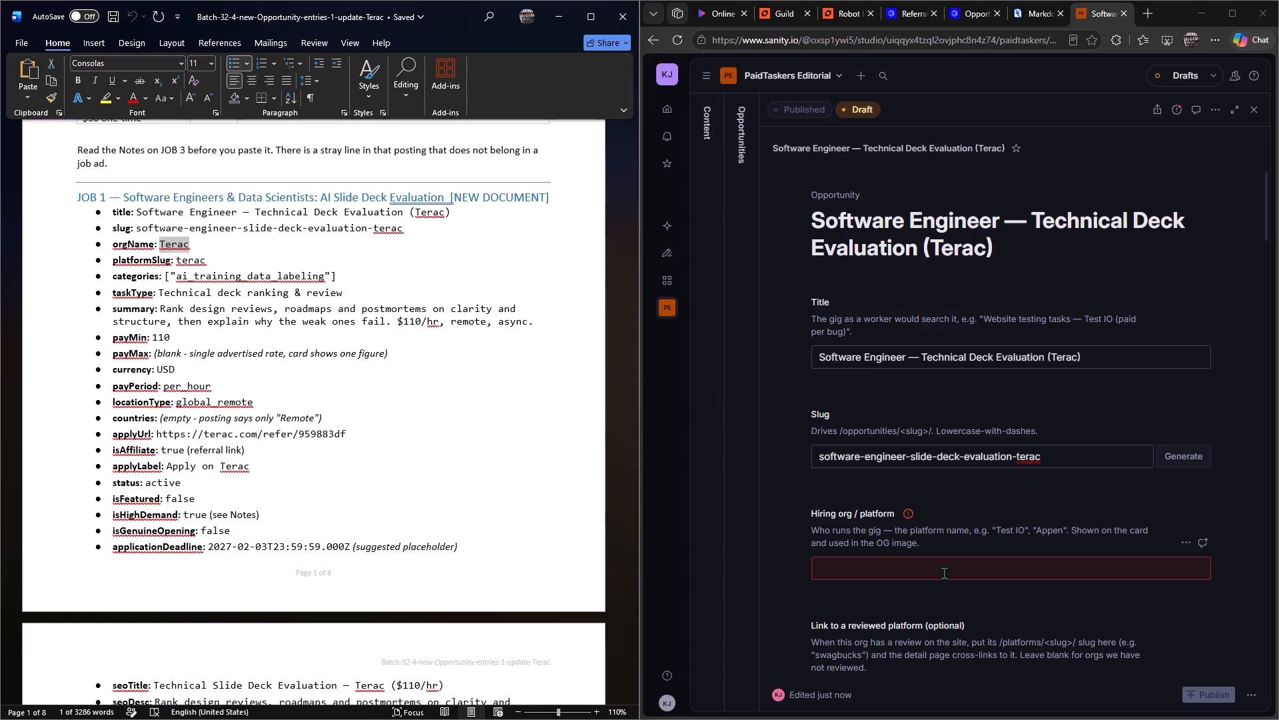
left_click(944, 573)
key("ctrl+v")
key("ctrl+z")
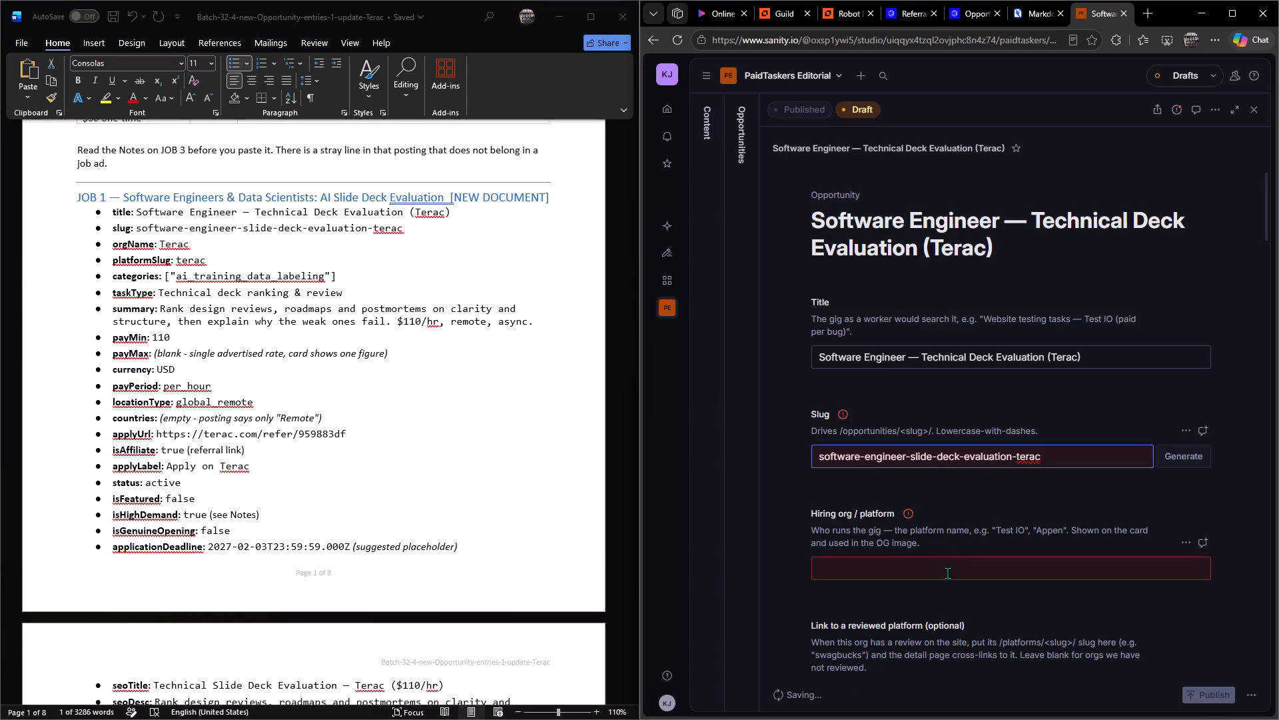
left_click(947, 573)
key("ctrl+v")
scroll(947, 562, "down", 4)
left_click(971, 425)
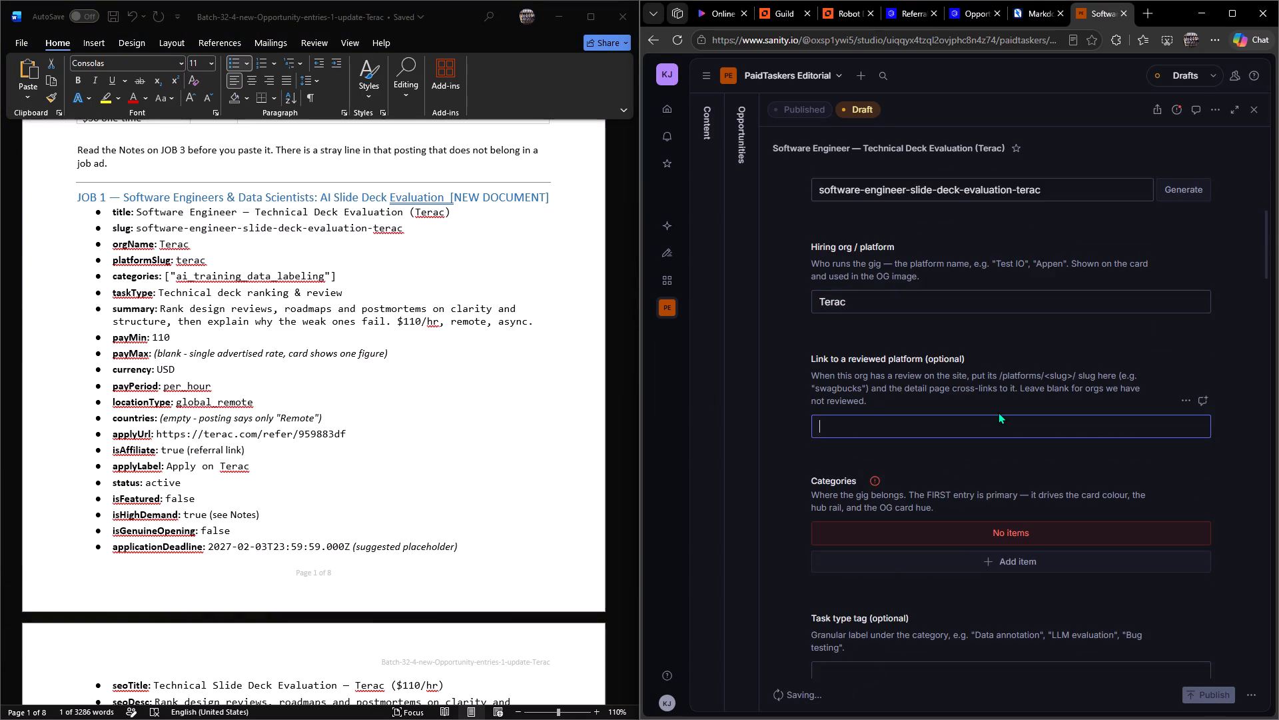
type("terac")
Add AI Training & Data Labeling as the opportunity's category.
left_click(1039, 559)
left_click(1042, 539)
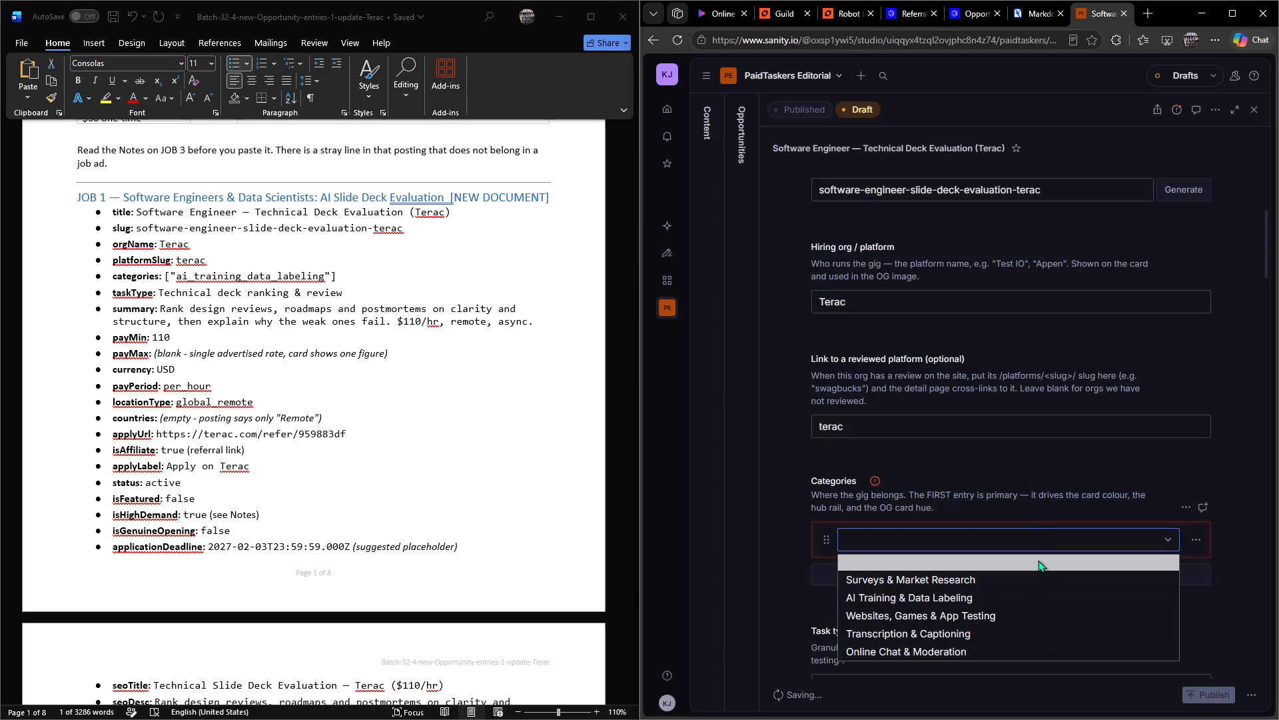
left_click(1031, 599)
Check the opportunity's filled-in fields against the JOB 1 values in the Word document.
scroll(860, 477, "down", 4)
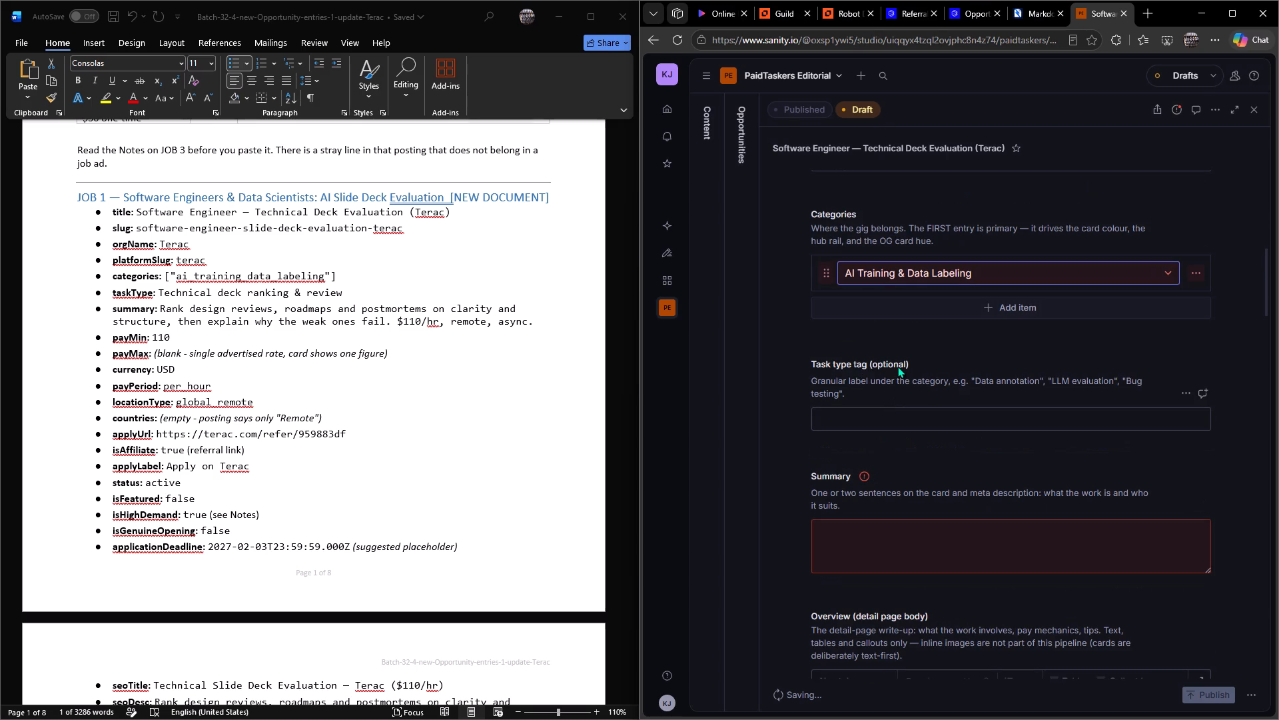
left_click(289, 340)
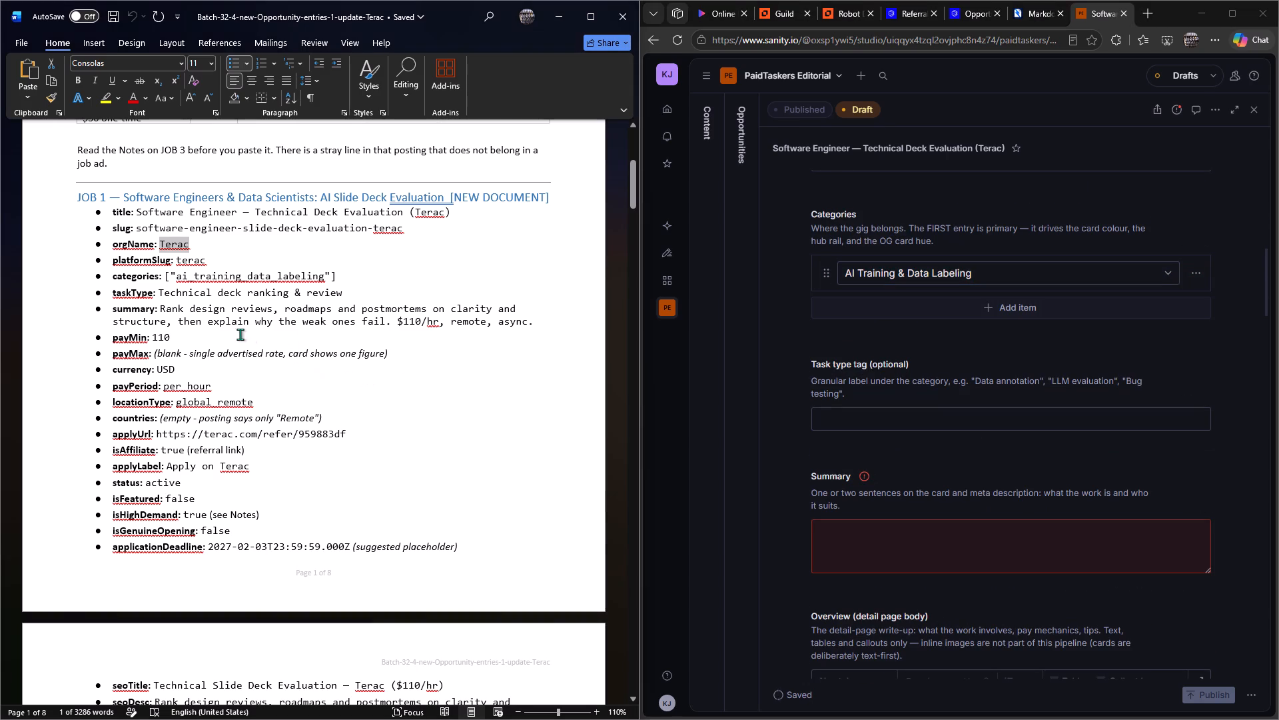
scroll(1027, 397, "up", 3)
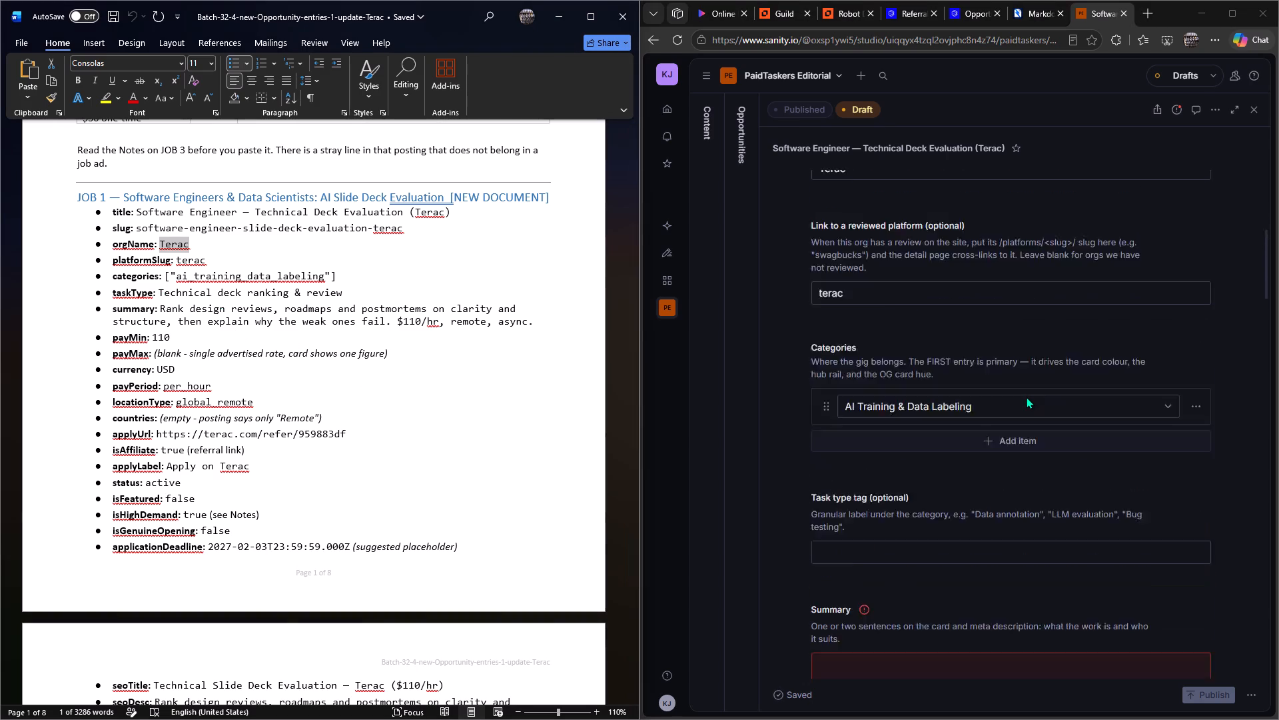
scroll(1026, 397, "up", 2)
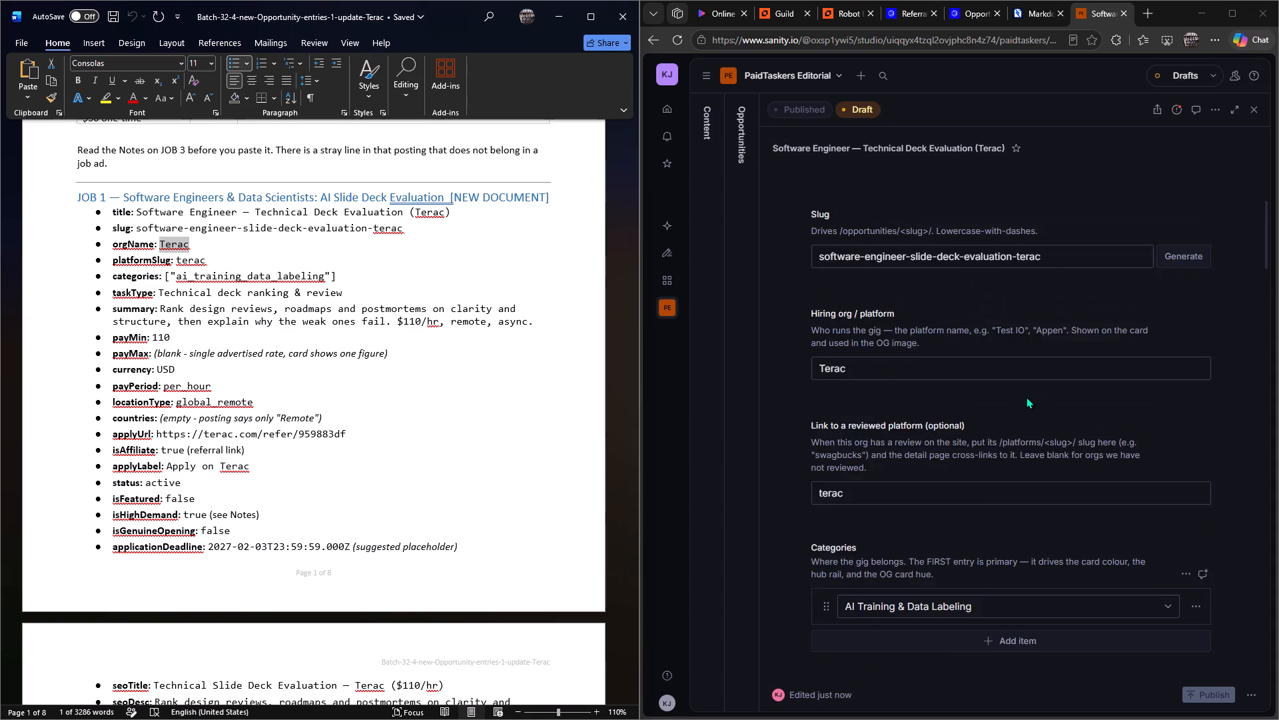
scroll(1026, 397, "up", 2)
scroll(1026, 397, "down", 8)
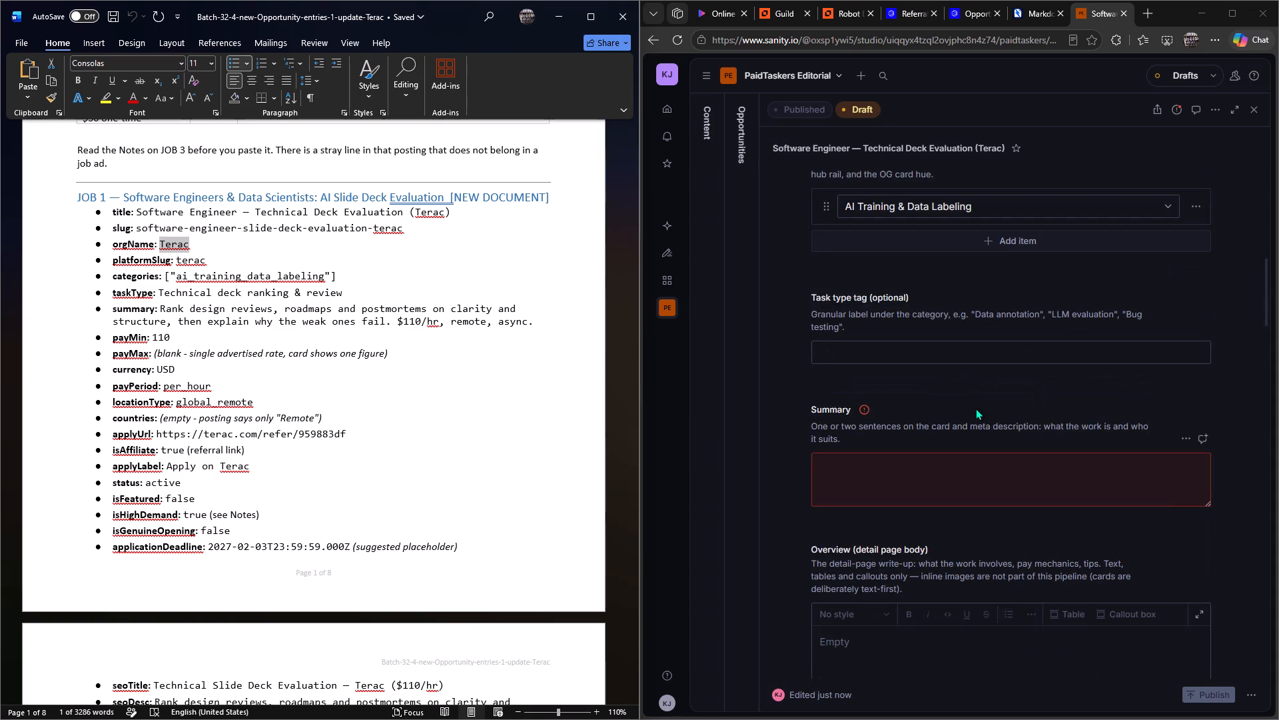
Copy the JOB 1 taskType "Technical deck ranking & review" from the Word document into the opportunity's Task type tag.
left_click(902, 353)
left_click(335, 324)
left_click_drag(350, 295, 237, 297)
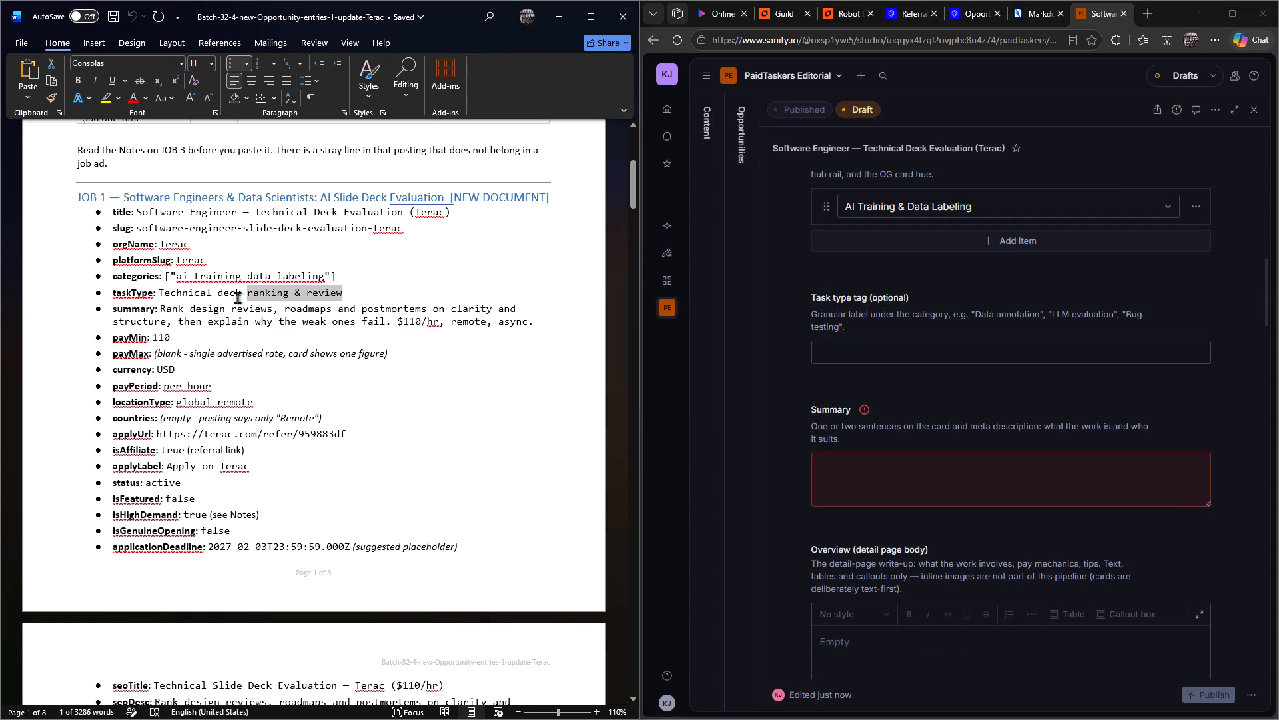
left_click_drag(237, 297, 193, 296)
key("ctrl+c")
left_click(877, 355)
key("ctrl+v")
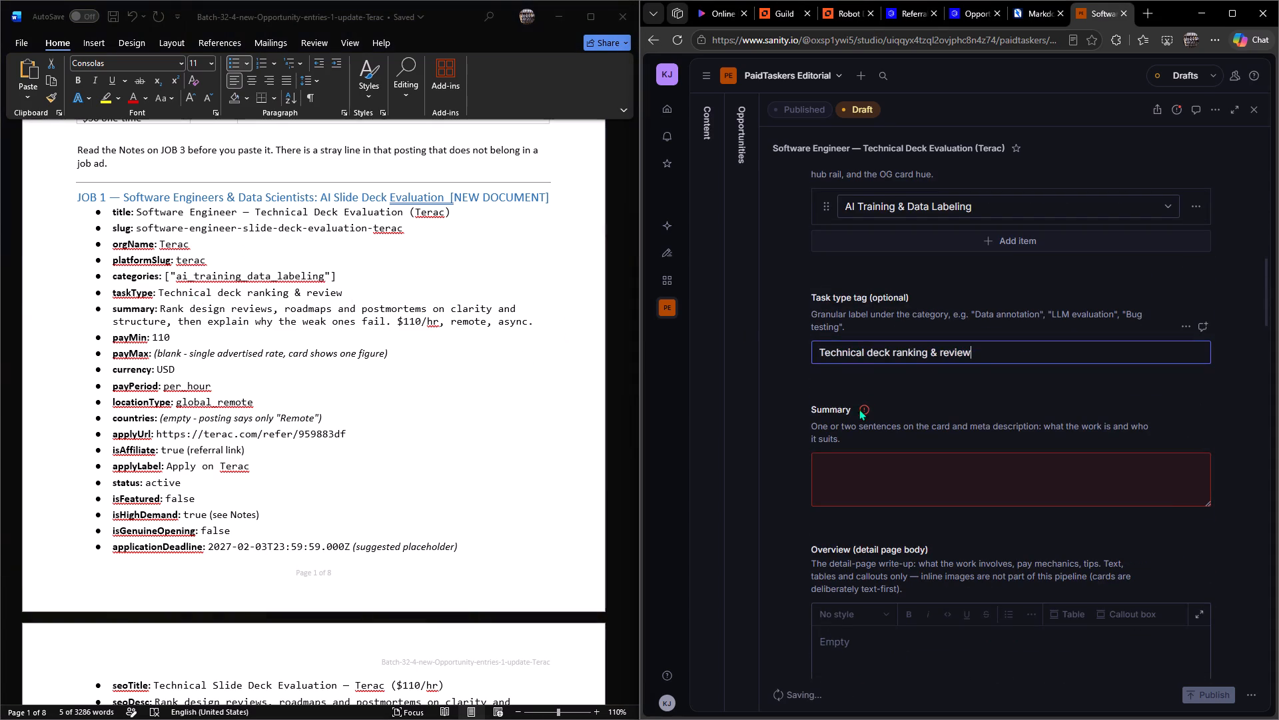
Copy the JOB 1 summary text, beginning "Rank design reviews, roadmaps and postmortems", from the Word document into the Summary field.
scroll(849, 421, "down", 4)
left_click(917, 217)
scroll(242, 334, "down", 2)
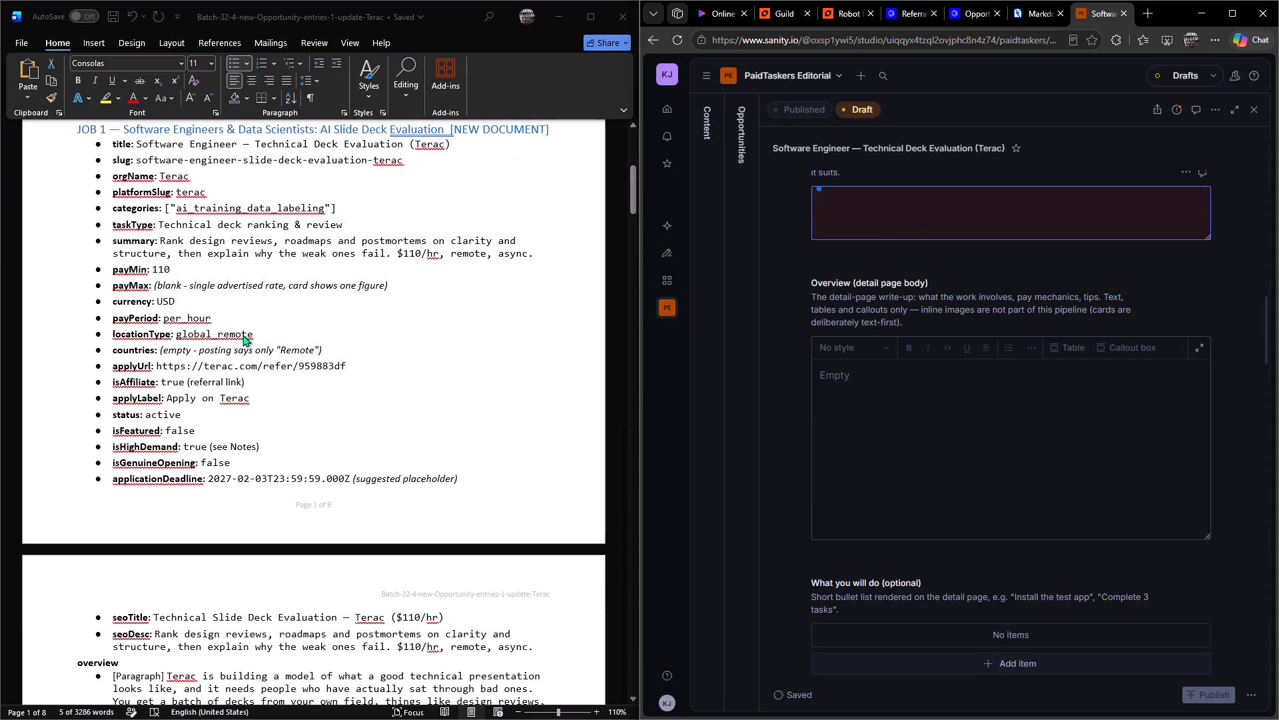
left_click(222, 262)
left_click(186, 264)
left_click_drag(555, 253, 394, 250)
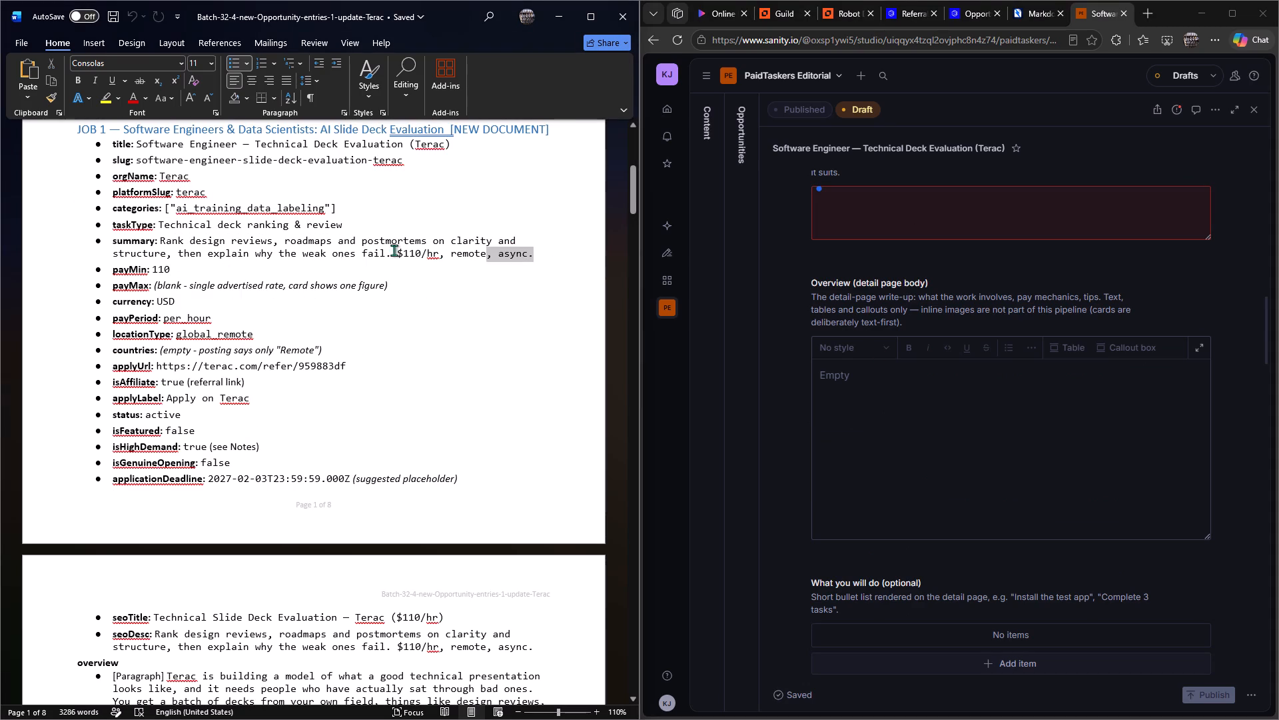
left_click_drag(394, 250, 169, 240)
key("ctrl+c")
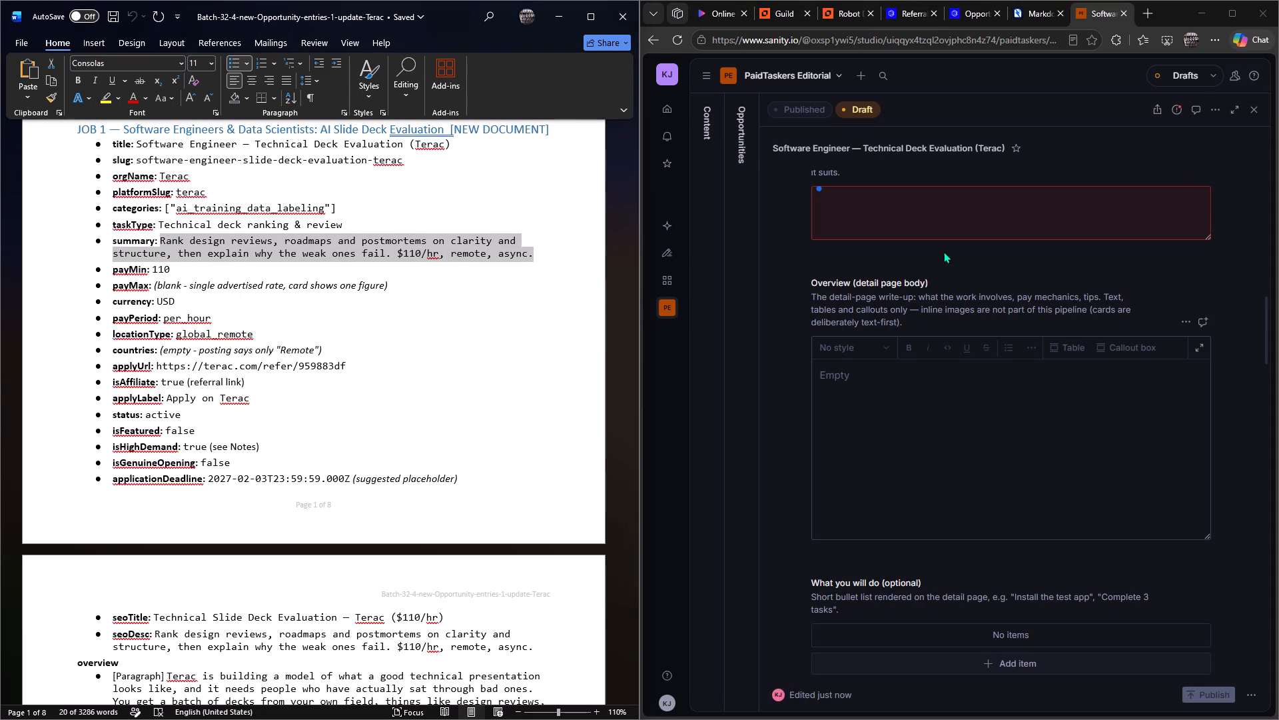
left_click(959, 225)
key("ctrl+v")
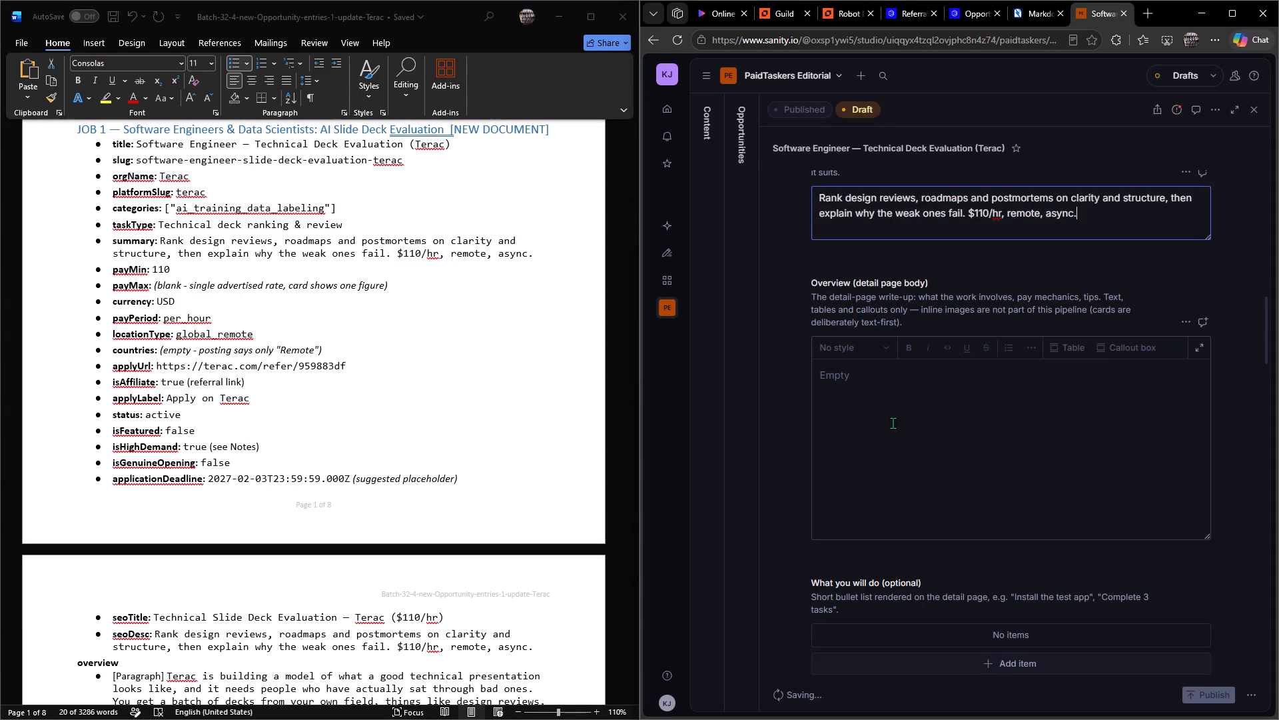
Copy the JOB 1 overview paragraph, from "Terac is building a model" to "fully remote.", into the Overview detail page body.
left_click(893, 423)
scroll(390, 396, "down", 11)
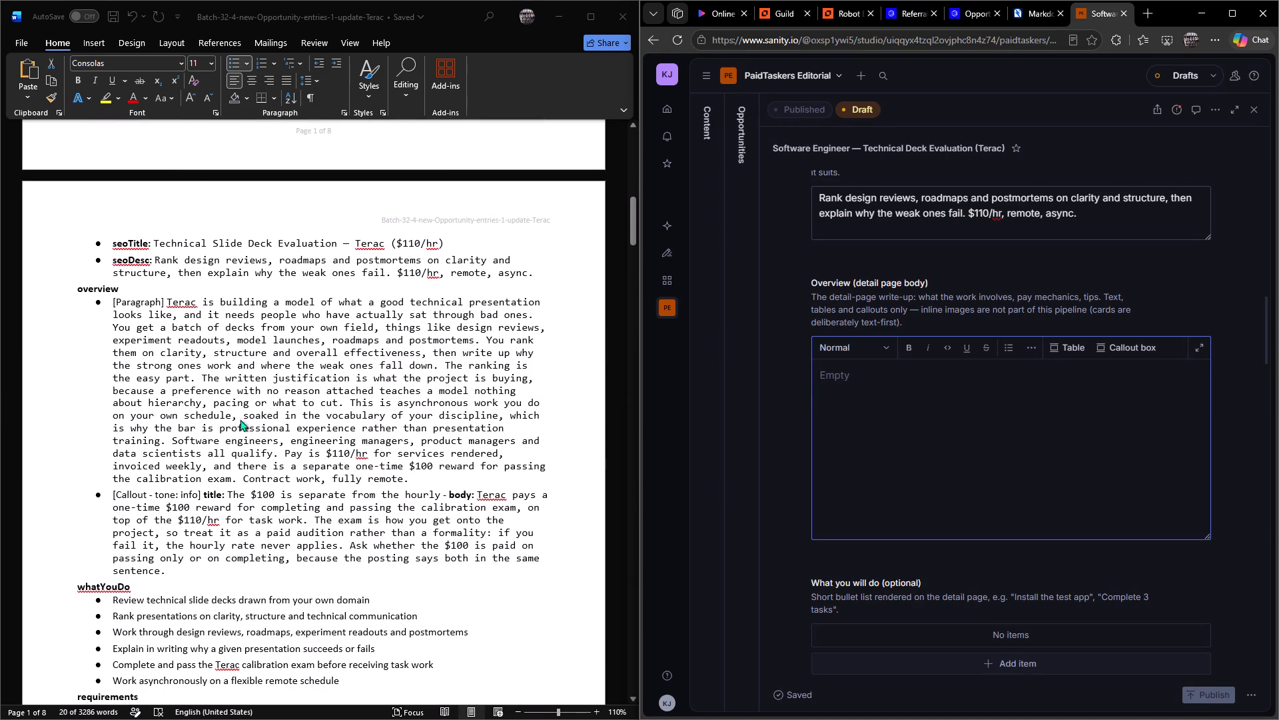
left_click(444, 475)
left_click(435, 480)
left_click_drag(432, 481, 251, 377)
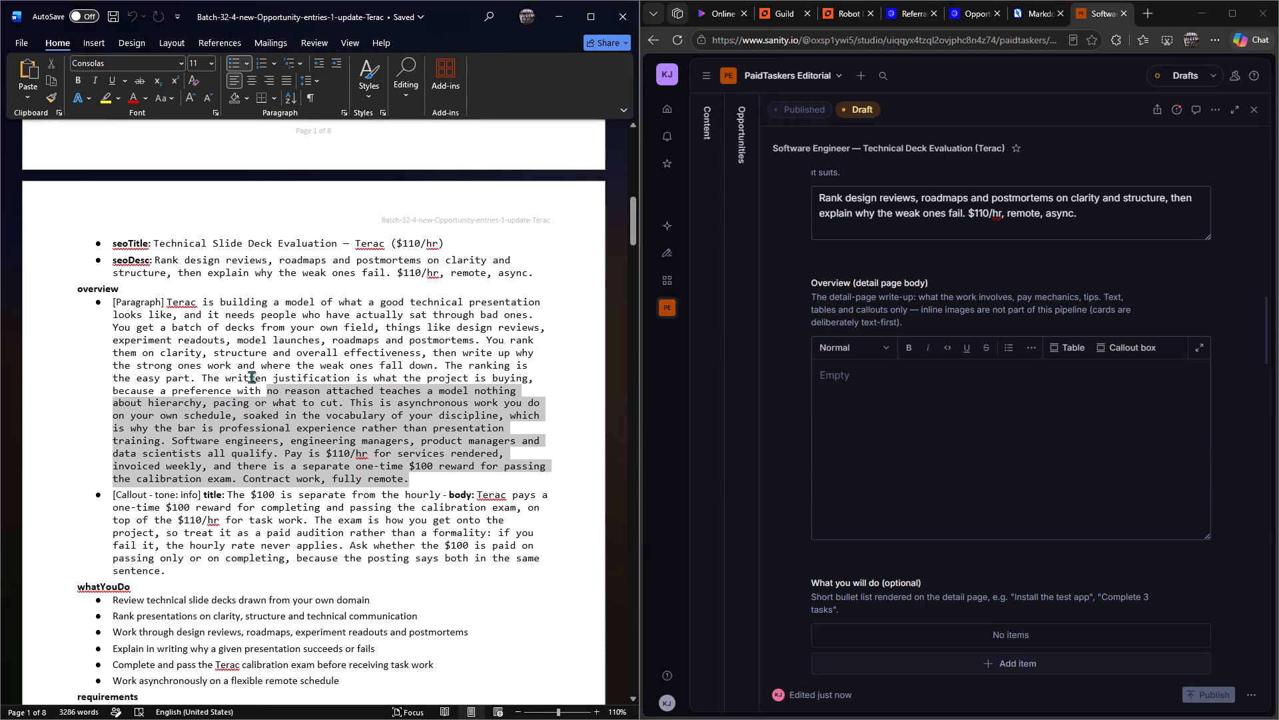
left_click_drag(251, 377, 173, 301)
key("ctrl+c")
left_click(878, 427)
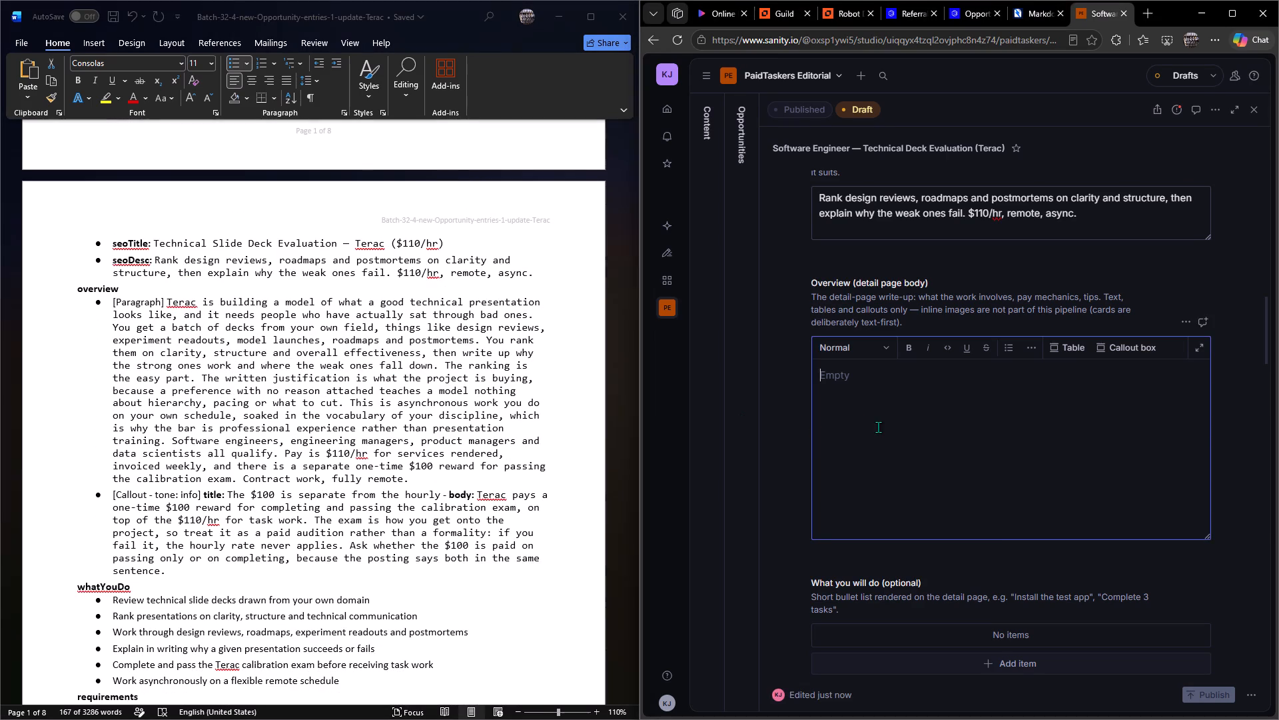
key("ctrl+v")
Split the overview text into a new paragraph starting at "Pay is $110/hr for services rendered".
scroll(953, 437, "down", 6)
scroll(991, 421, "up", 3)
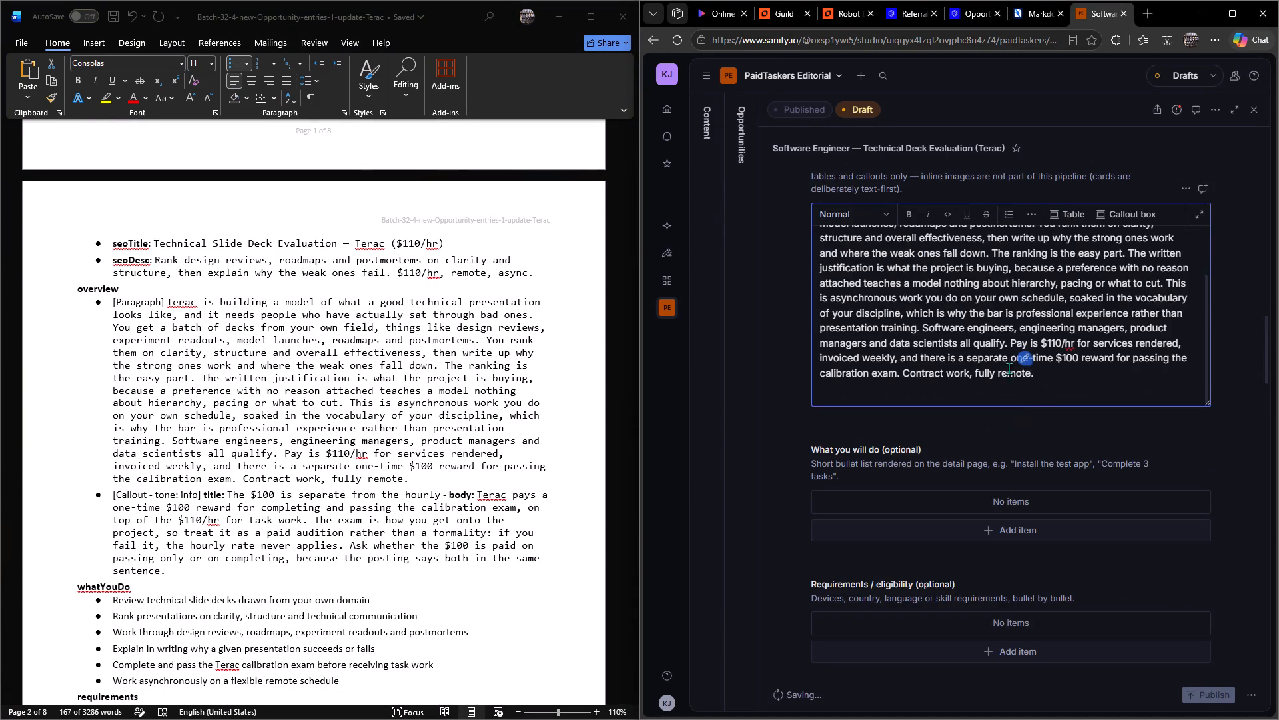
left_click(1010, 347)
key("Return")
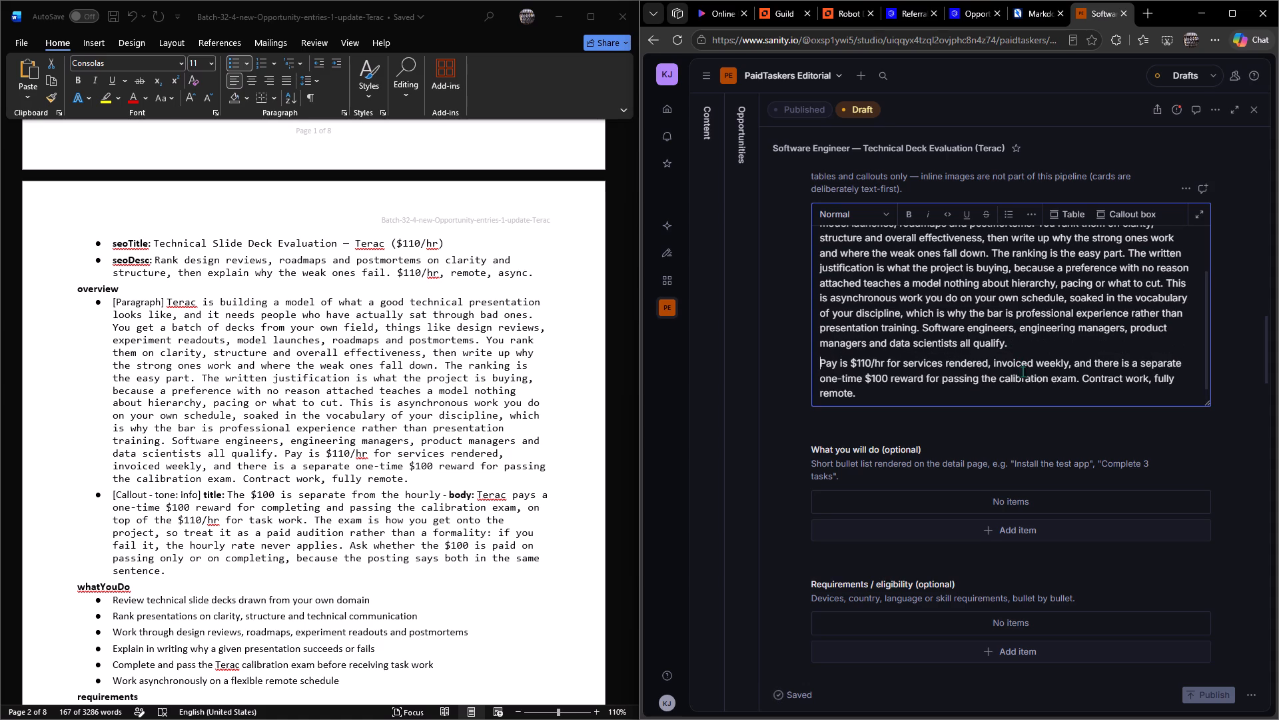
Insert a callout box below the overview's last paragraph, titled "The $100 is separate from the hourly" copied from the JOB 1 callout.
left_click(1019, 396)
key("Return")
left_click(1108, 216)
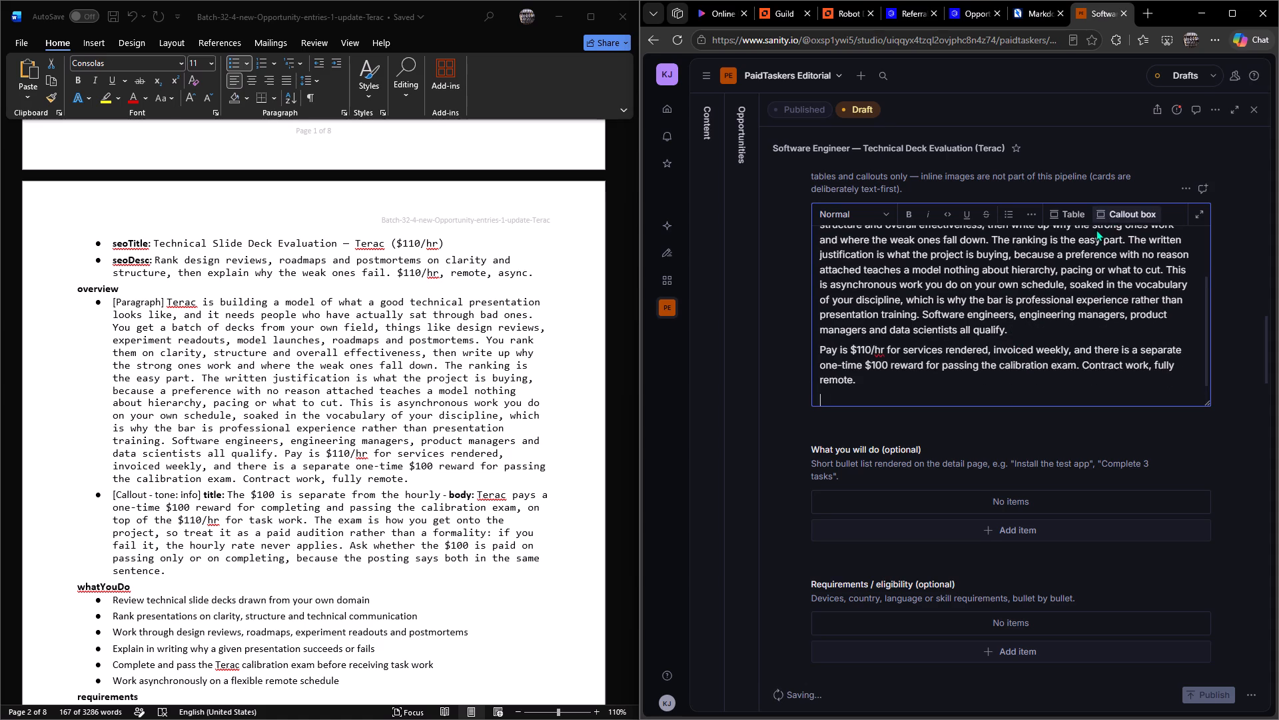
left_click(402, 322)
scroll(402, 371, "down", 3)
left_click(313, 403)
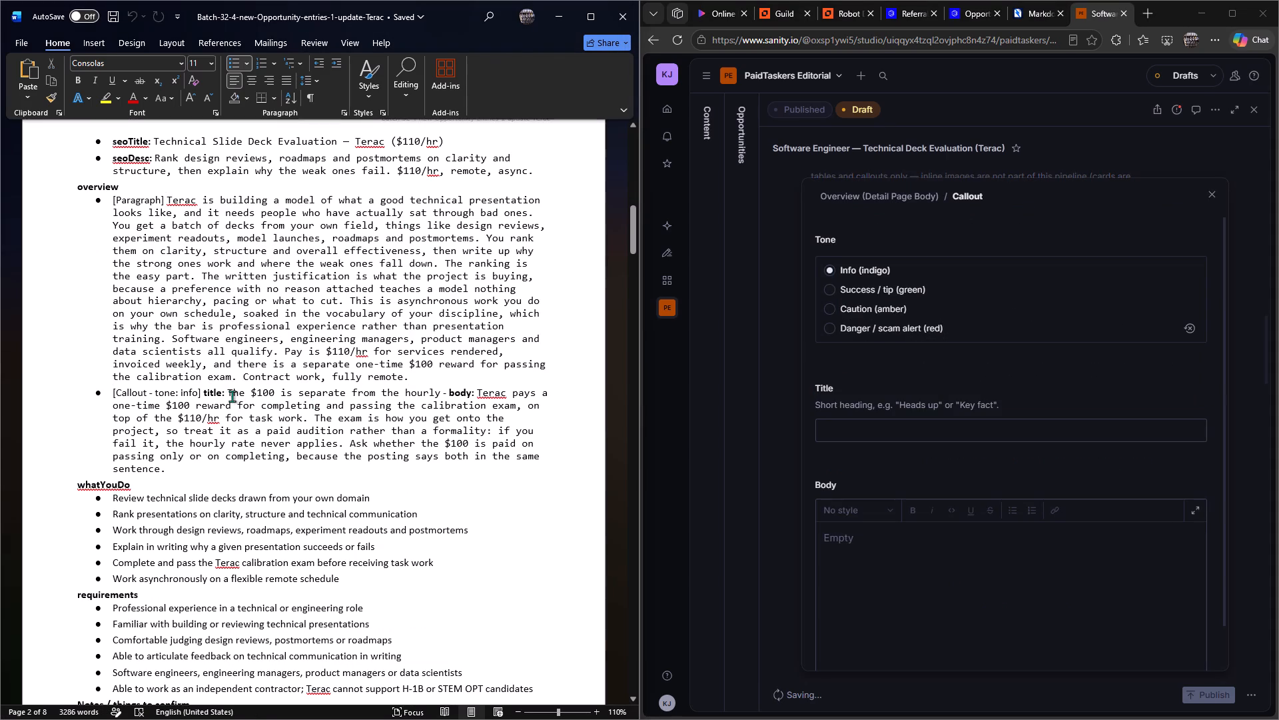
left_click_drag(228, 392, 416, 392)
key("ctrl+c")
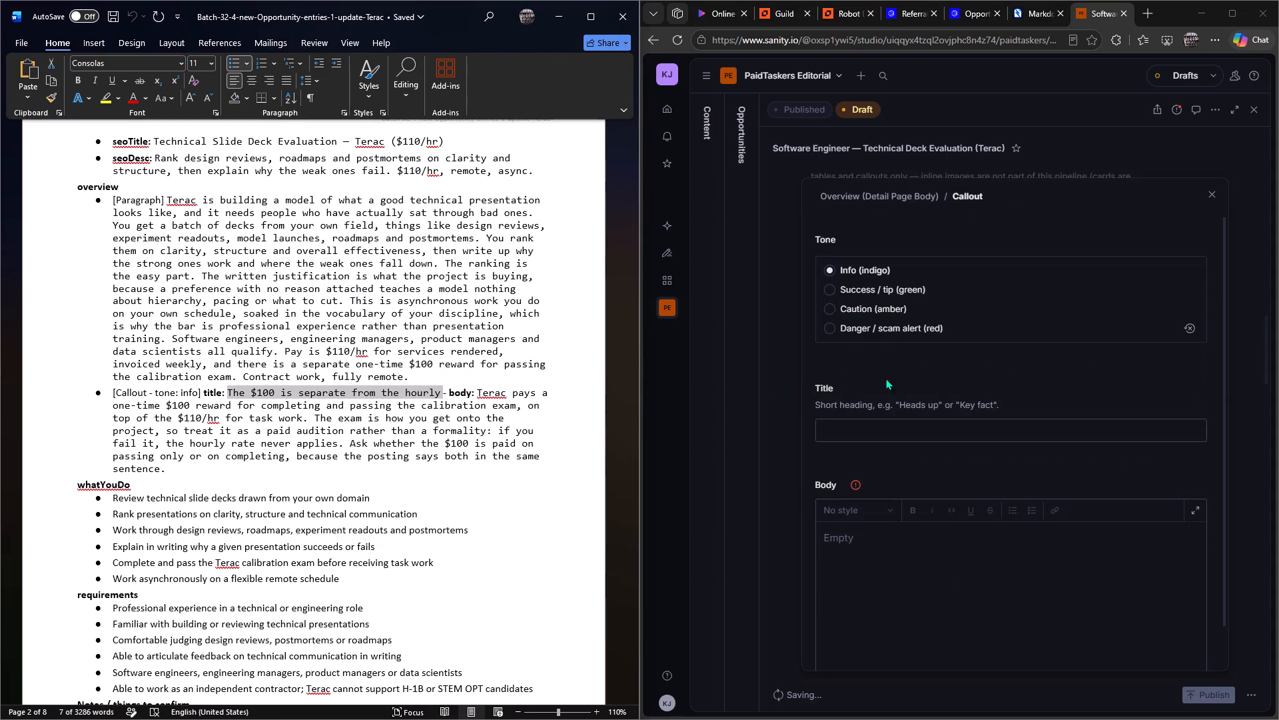
left_click(907, 437)
key("ctrl+v")
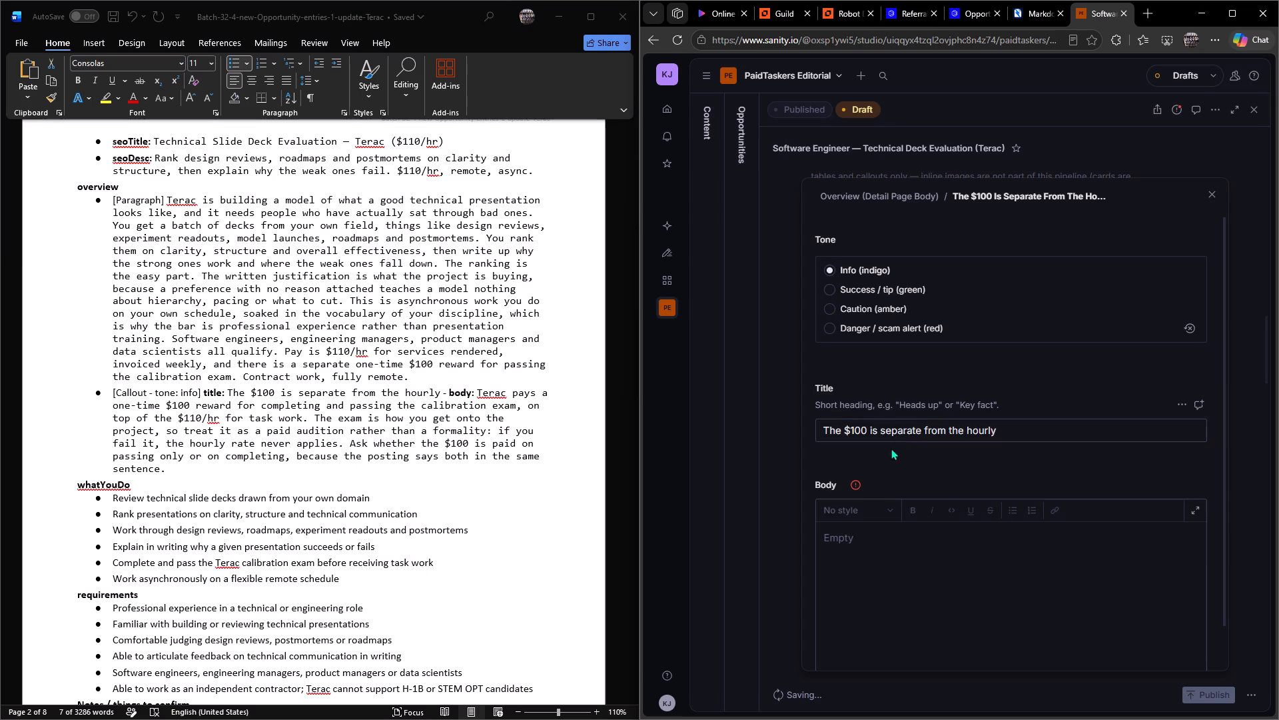
Fill the callout's body with the JOB 1 callout text beginning "Terac pays a one-time $100 reward", and close the callout editor.
left_click(384, 451)
left_click_drag(203, 471, 416, 413)
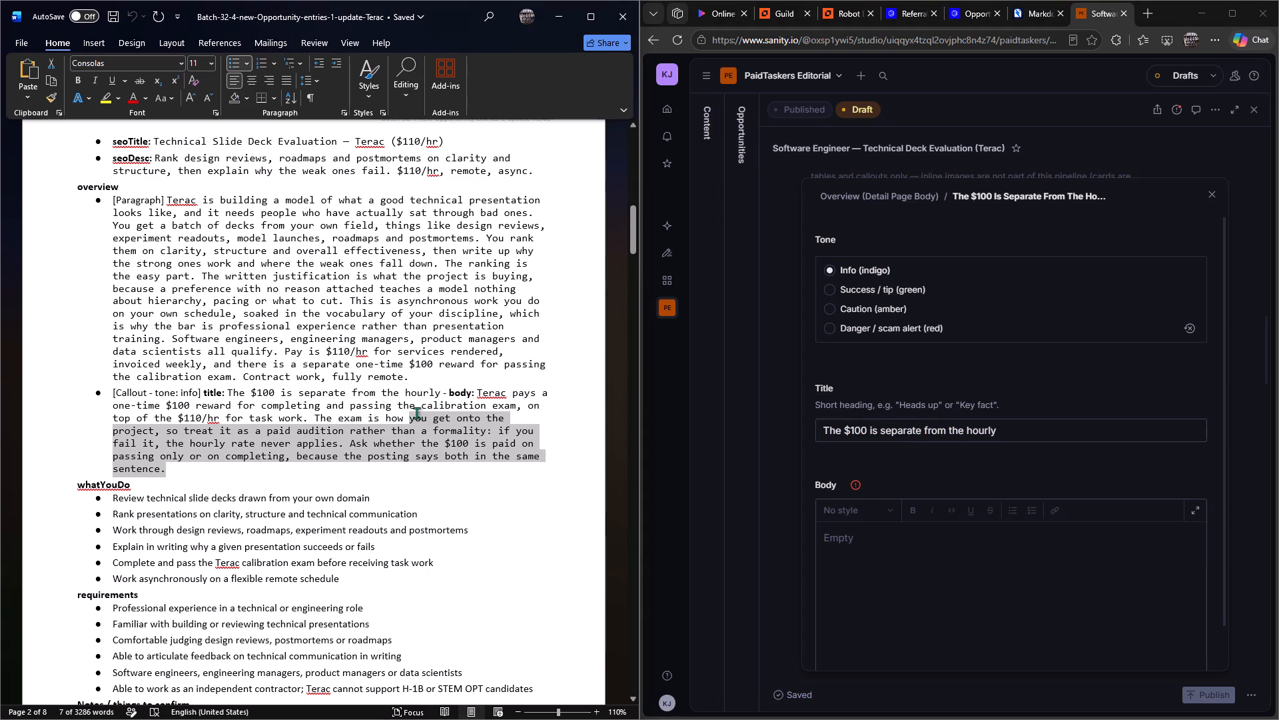
left_click_drag(416, 413, 476, 393)
key("ctrl+c")
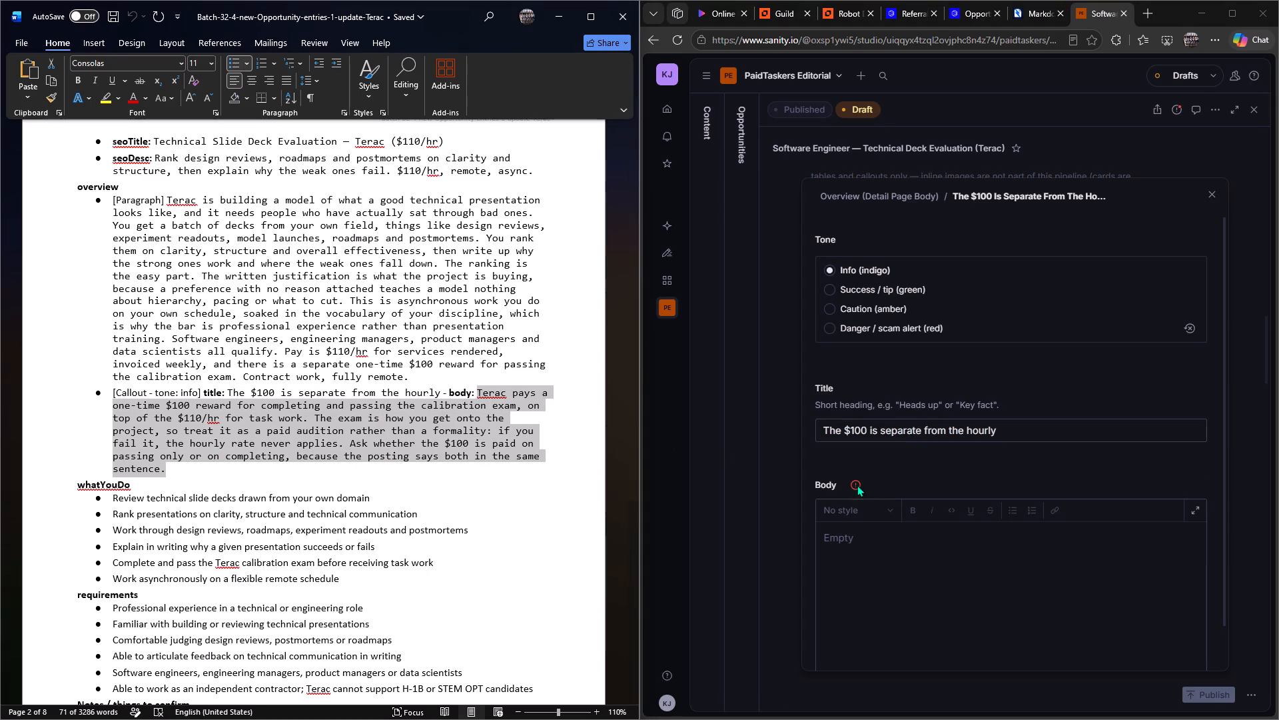
left_click(980, 549)
key("ctrl+v")
scroll(980, 549, "down", 4)
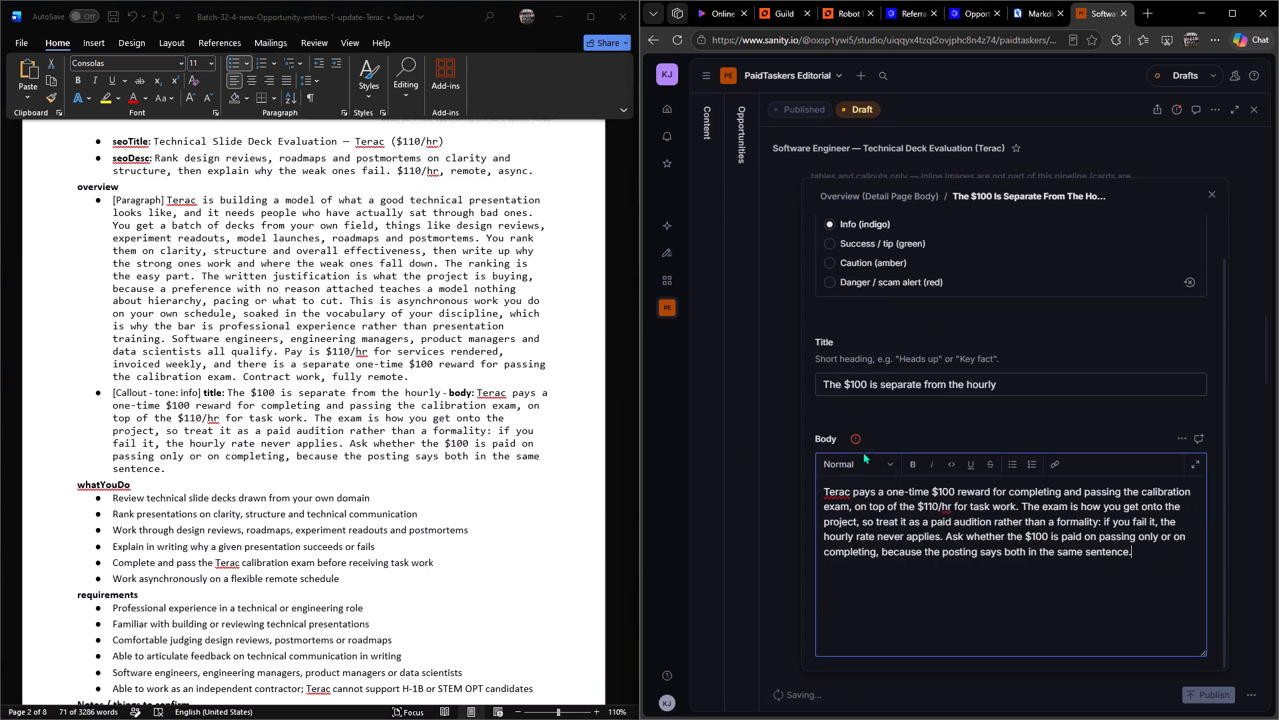
left_click(779, 364)
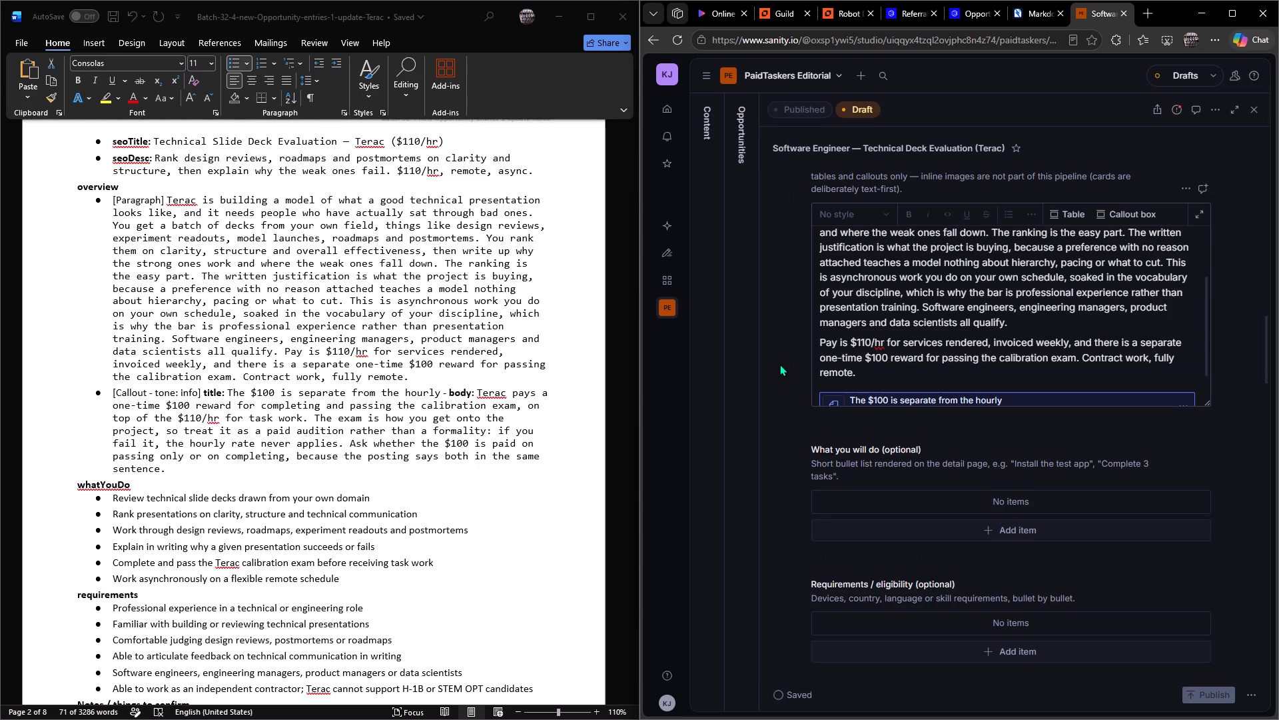
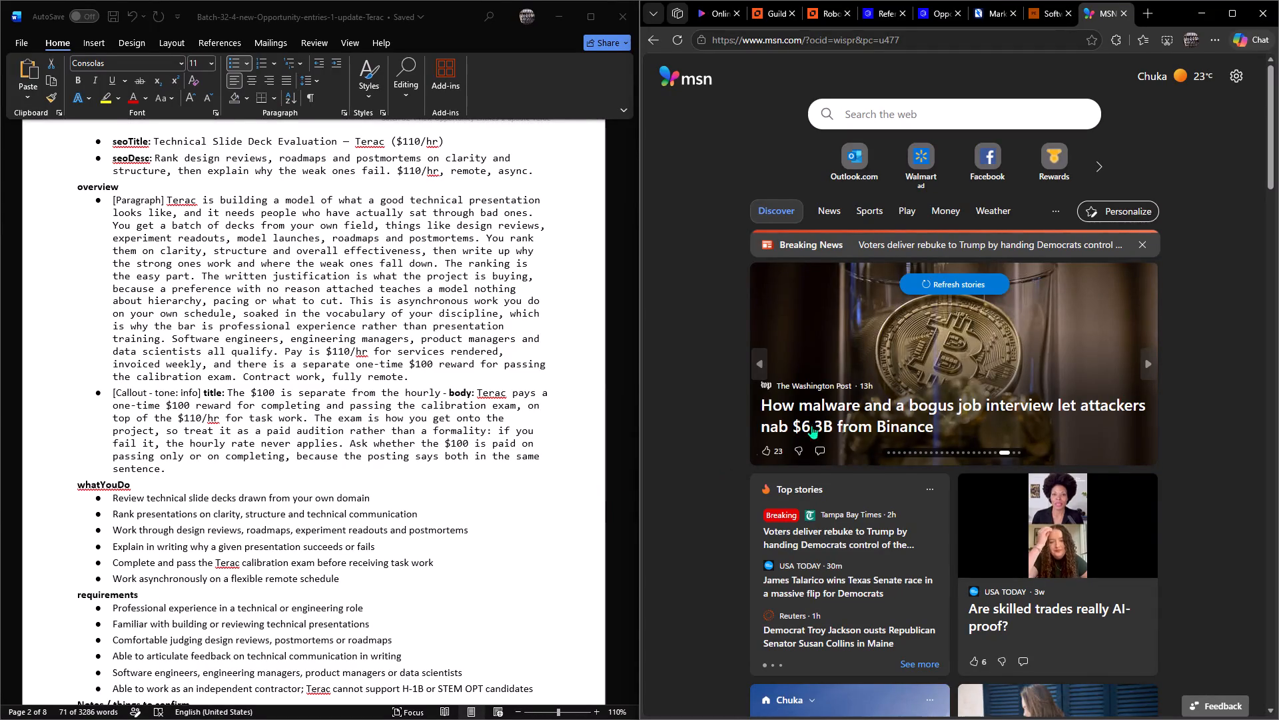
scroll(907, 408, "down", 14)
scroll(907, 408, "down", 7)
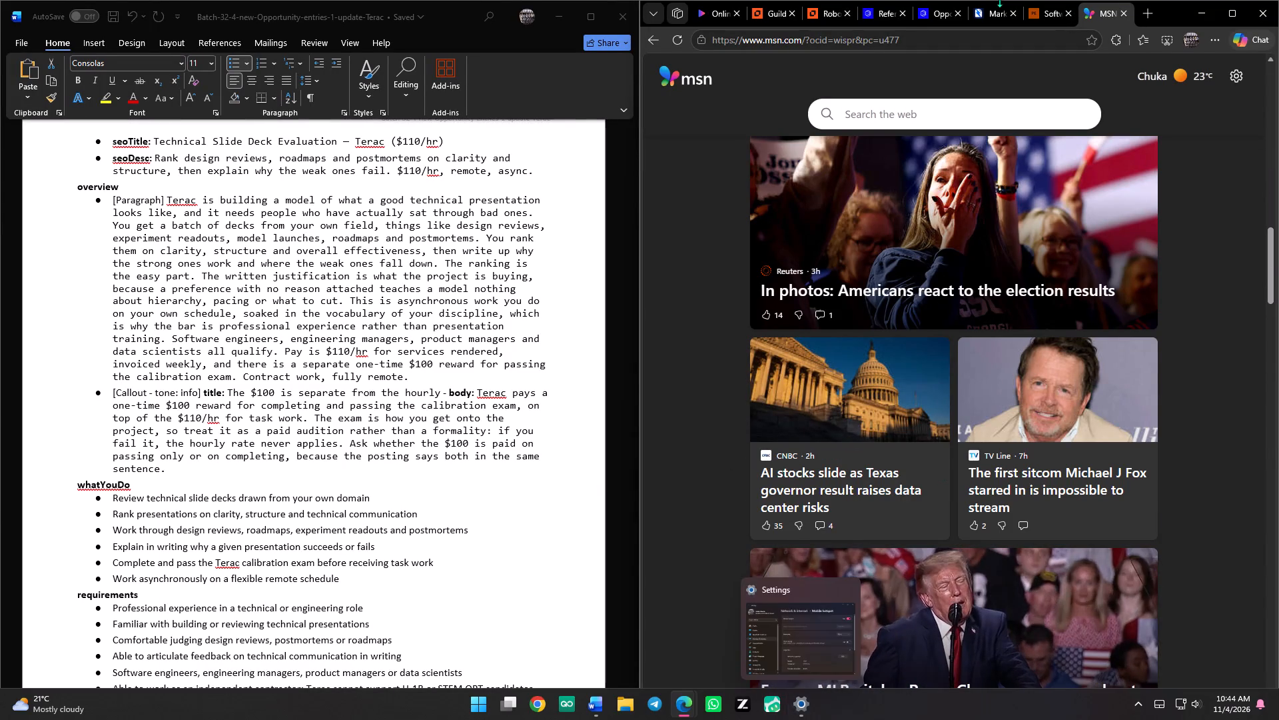
Return to the Software Engineer — Technical Deck Evaluation (Terac) draft in Sanity Studio at its What you will do section.
left_click(1061, 7)
scroll(988, 416, "down", 3)
scroll(998, 381, "up", 1)
Switch to the Word document and remove the bullet formatting from the six lines under JOB 1's whatYouDo heading.
left_click(268, 377)
scroll(268, 377, "down", 3)
left_click(342, 436)
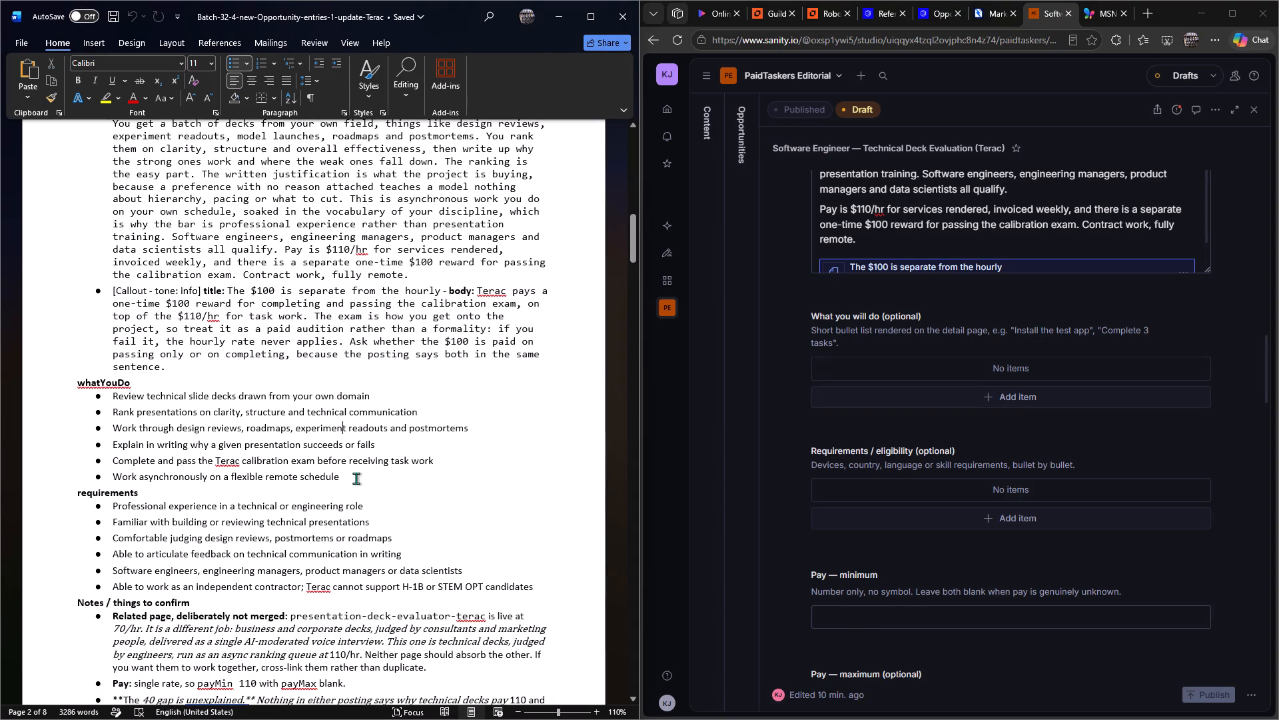
left_click_drag(356, 479, 119, 401)
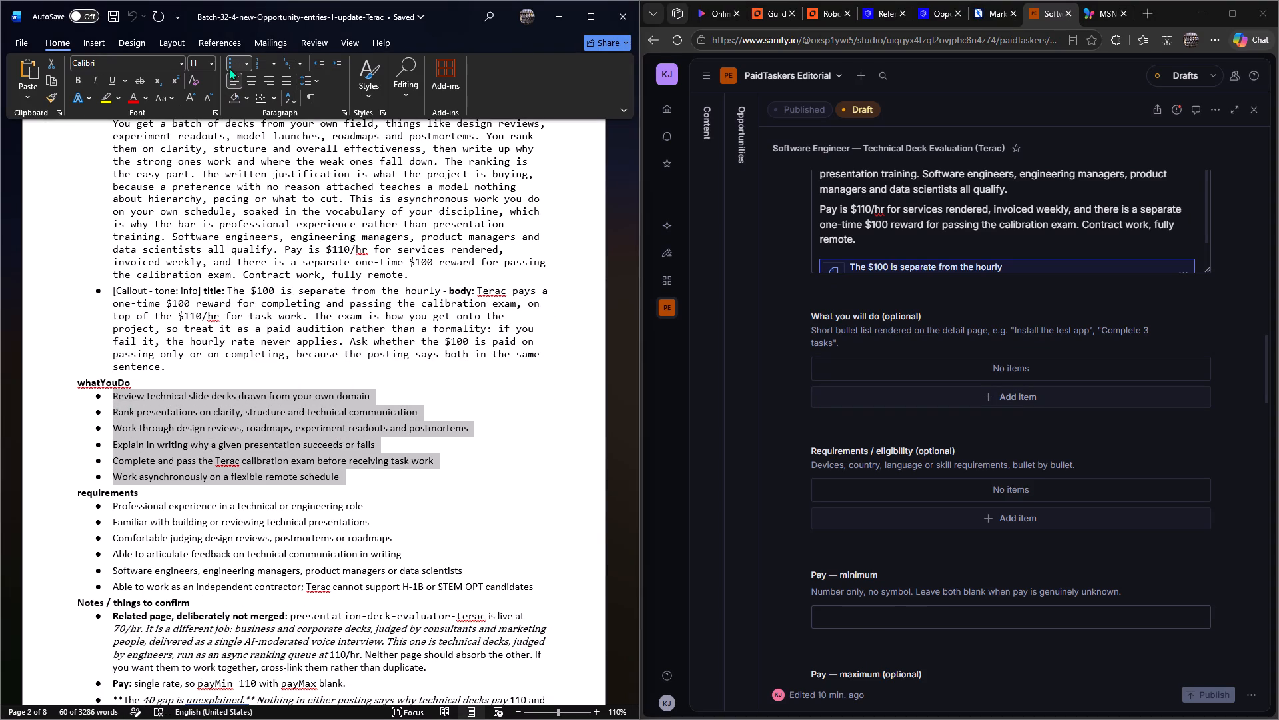
left_click(231, 61)
left_click(216, 403)
Copy "Review technical slide decks drawn from your own domain" from Word into a first What you will do item in Sanity.
left_click_drag(363, 393, 111, 393)
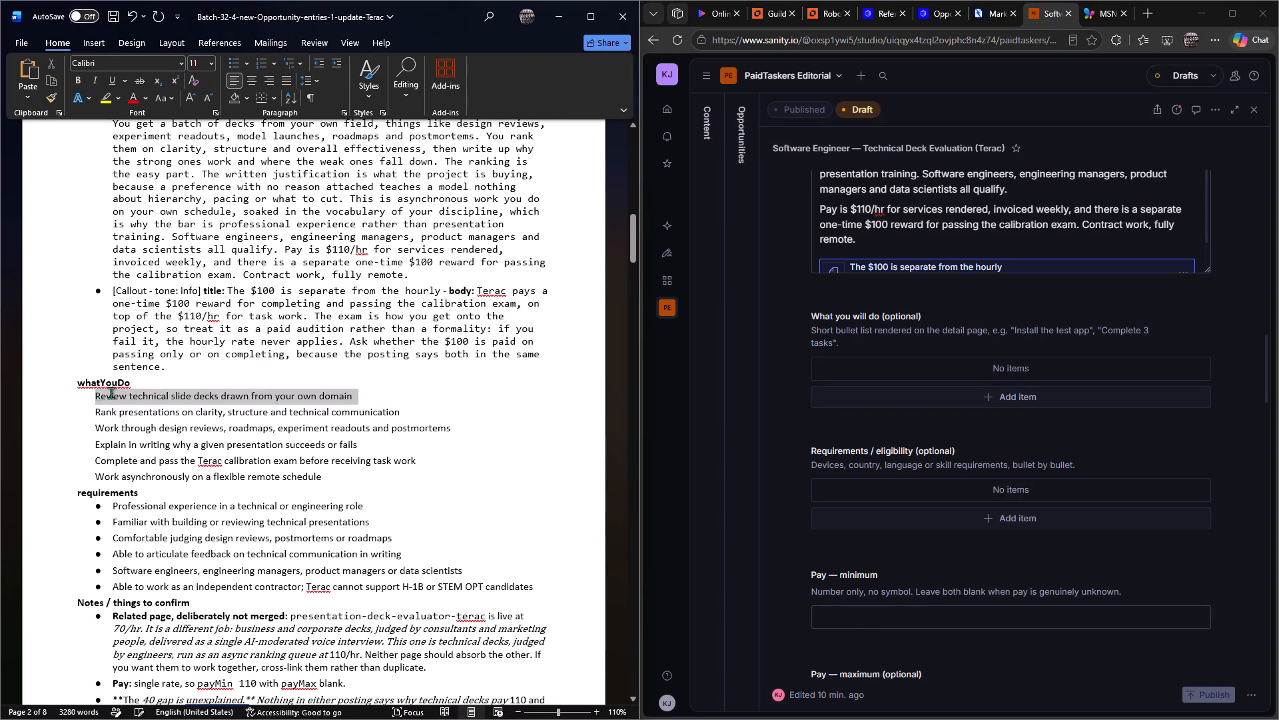
left_click_drag(111, 393, 95, 393)
key("ctrl+c")
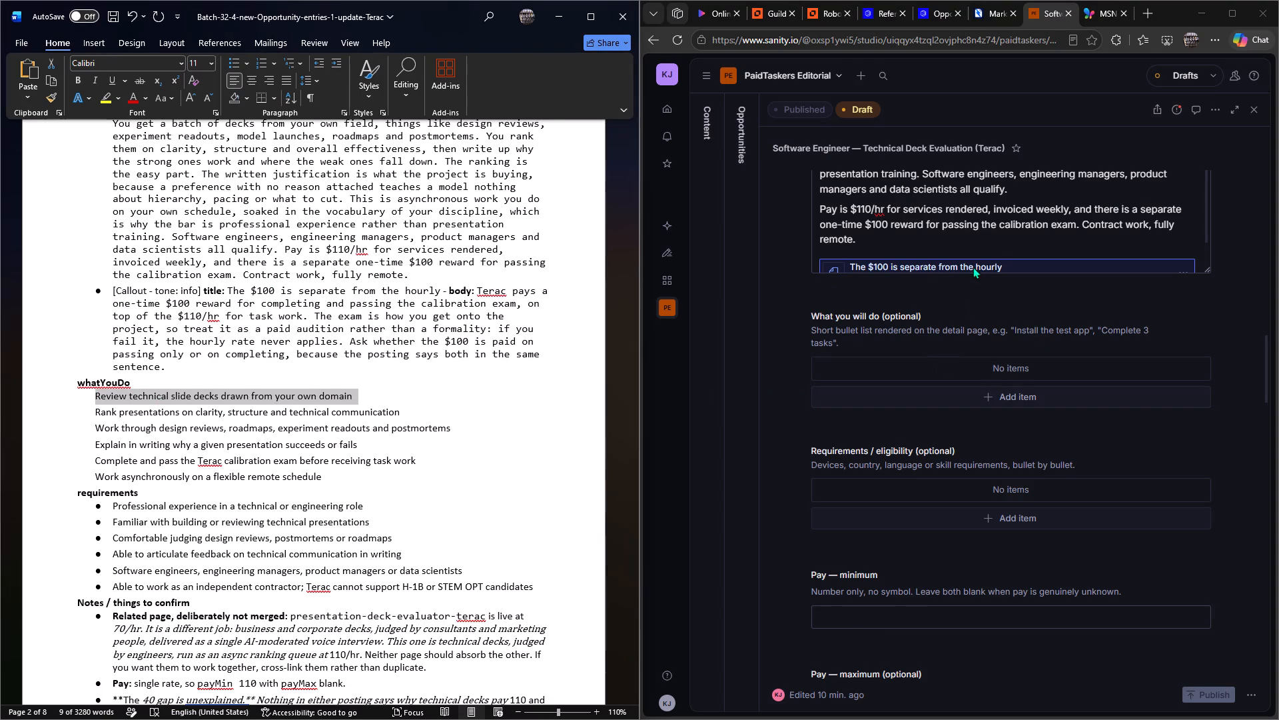
left_click(963, 397)
key("ctrl+v")
Add a second What you will do item copied from Word: "Rank presentations on clarity, structure and technical communication".
left_click(960, 408)
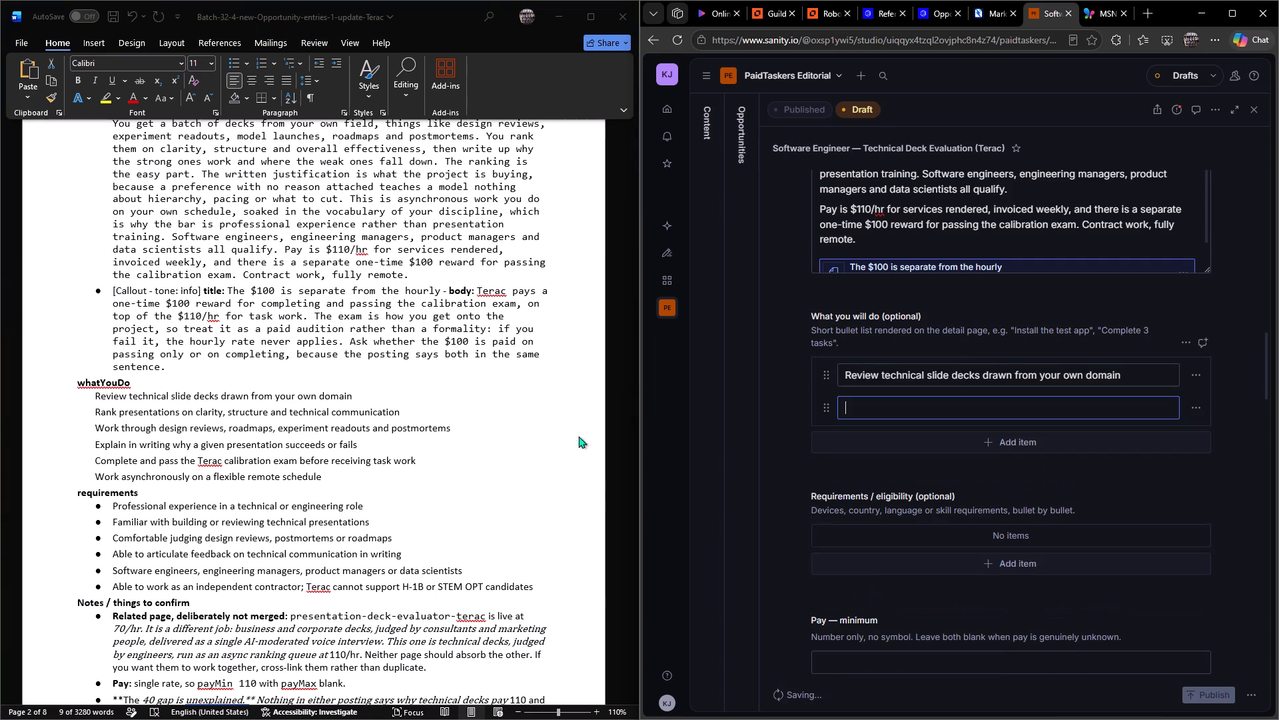
left_click(396, 445)
left_click_drag(415, 416, 97, 413)
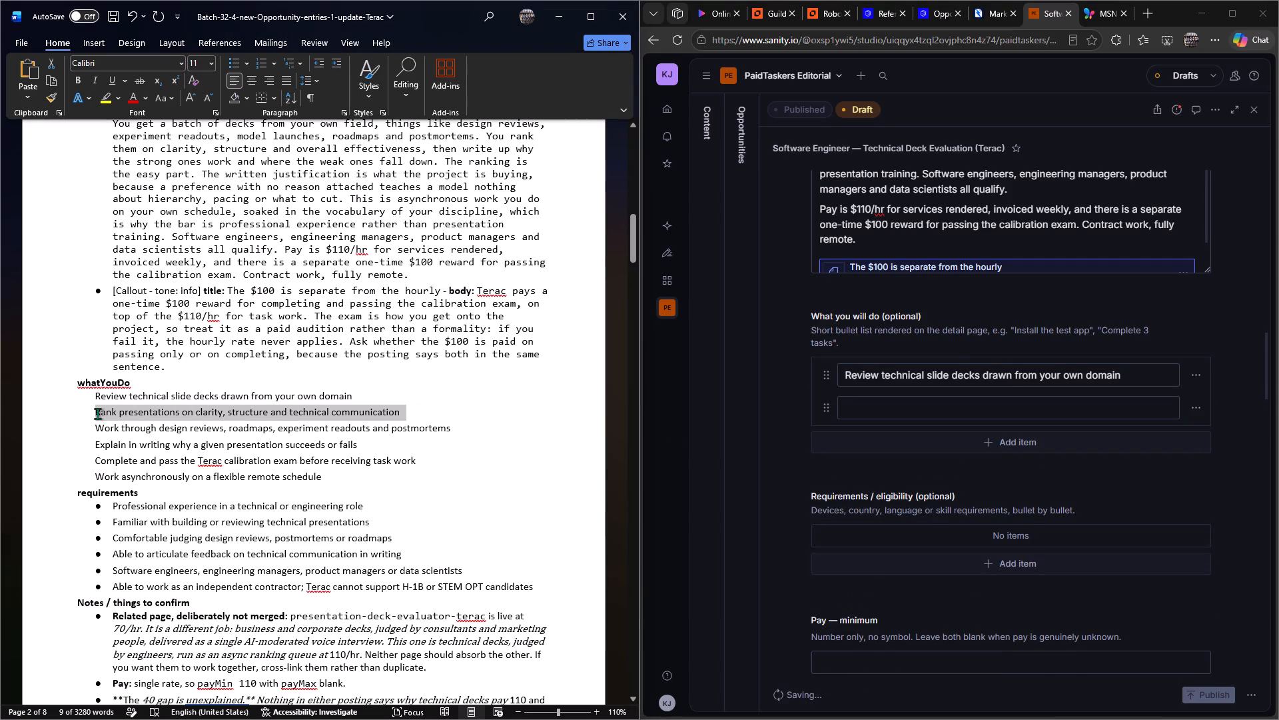
left_click_drag(97, 413, 95, 413)
key("ctrl+c")
left_click(975, 408)
key("ctrl+v")
Add a third What you will do item copied from Word: "Work through design reviews, roadmaps, experiment readouts and postmortems".
left_click(961, 440)
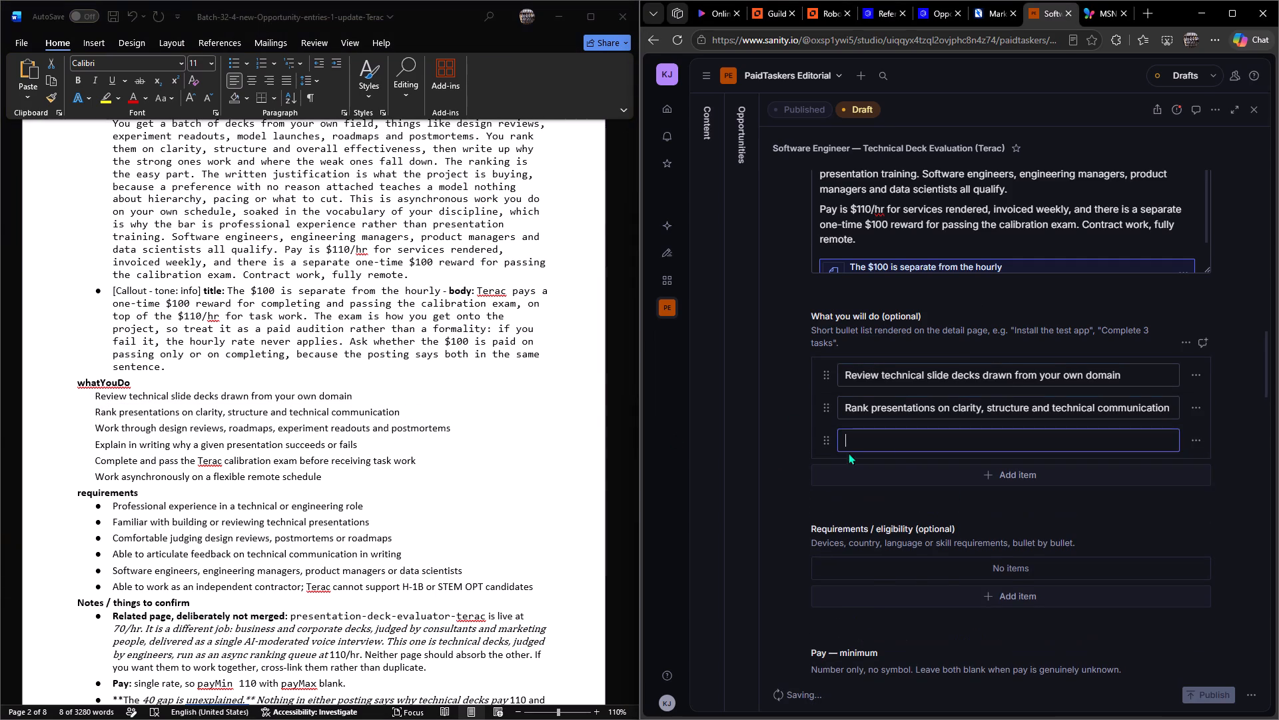
left_click(373, 429)
left_click_drag(475, 423, 103, 423)
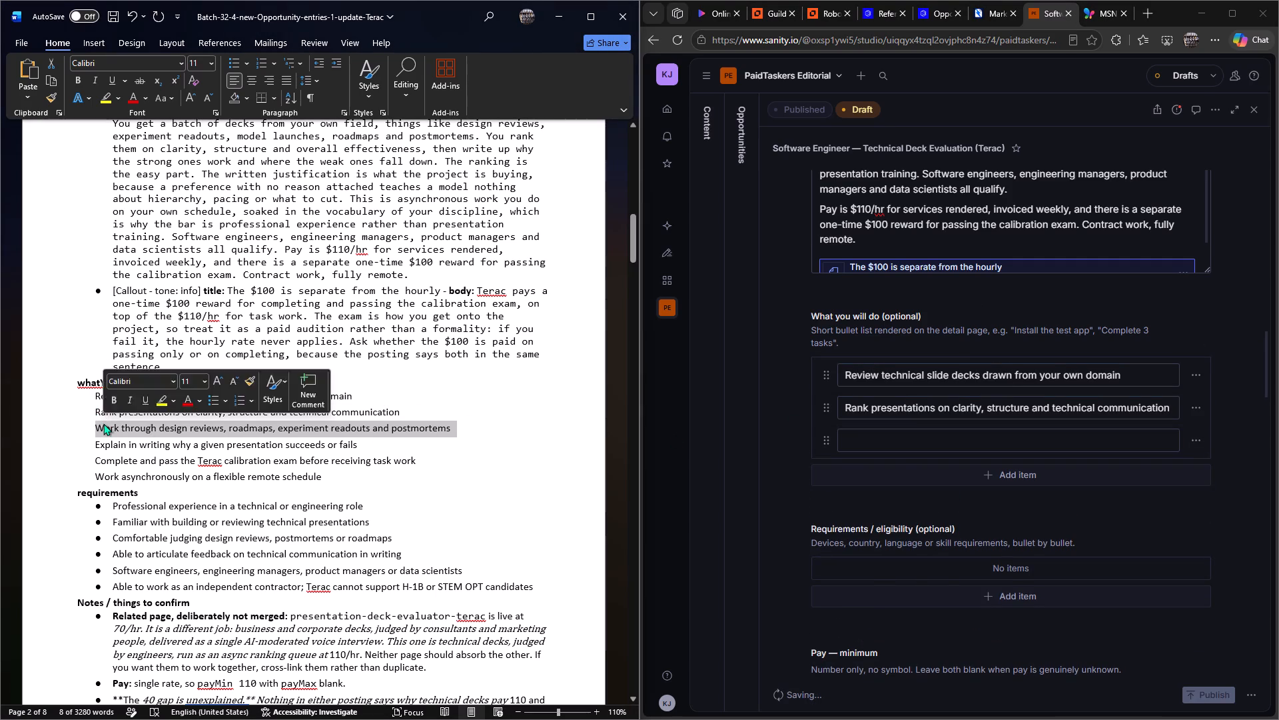
key("ctrl+c")
left_click(923, 447)
key("ctrl+v")
Add a fourth What you will do item copied from Word: "Explain in writing why a given presentation succeeds or fails".
left_click(913, 479)
left_click(384, 463)
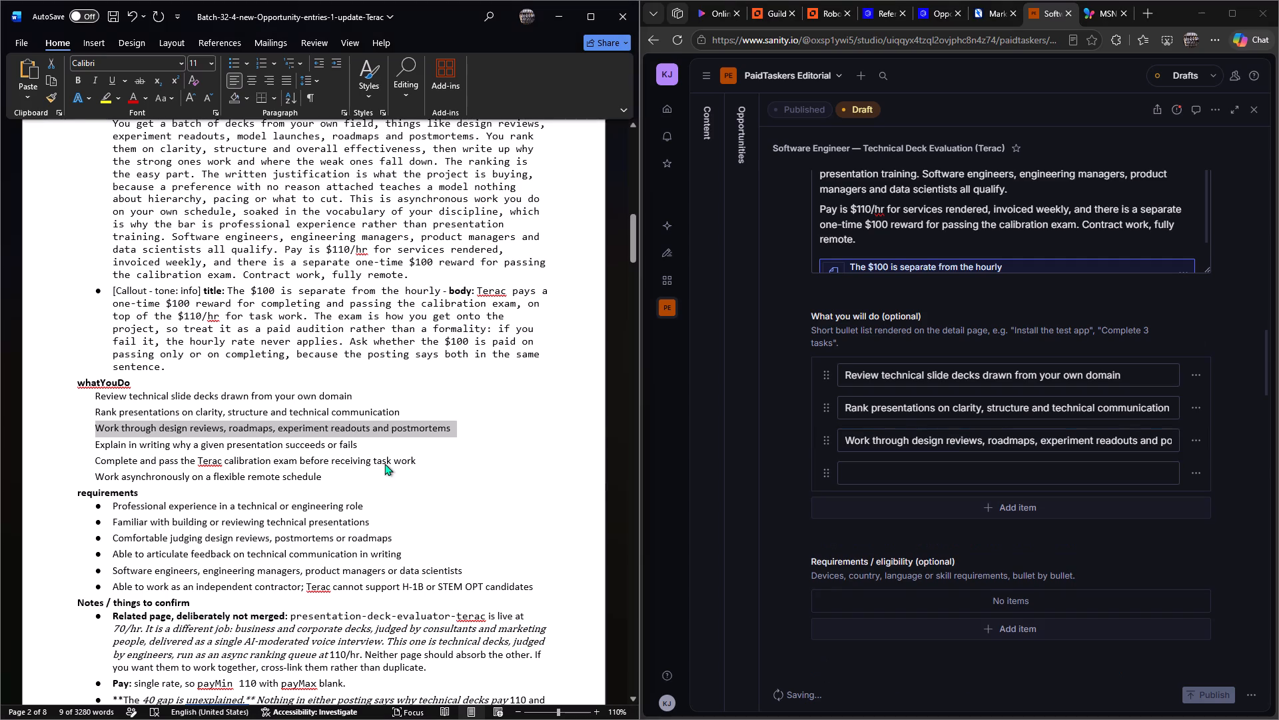
left_click_drag(385, 445, 89, 449)
key("ctrl+c")
left_click(939, 477)
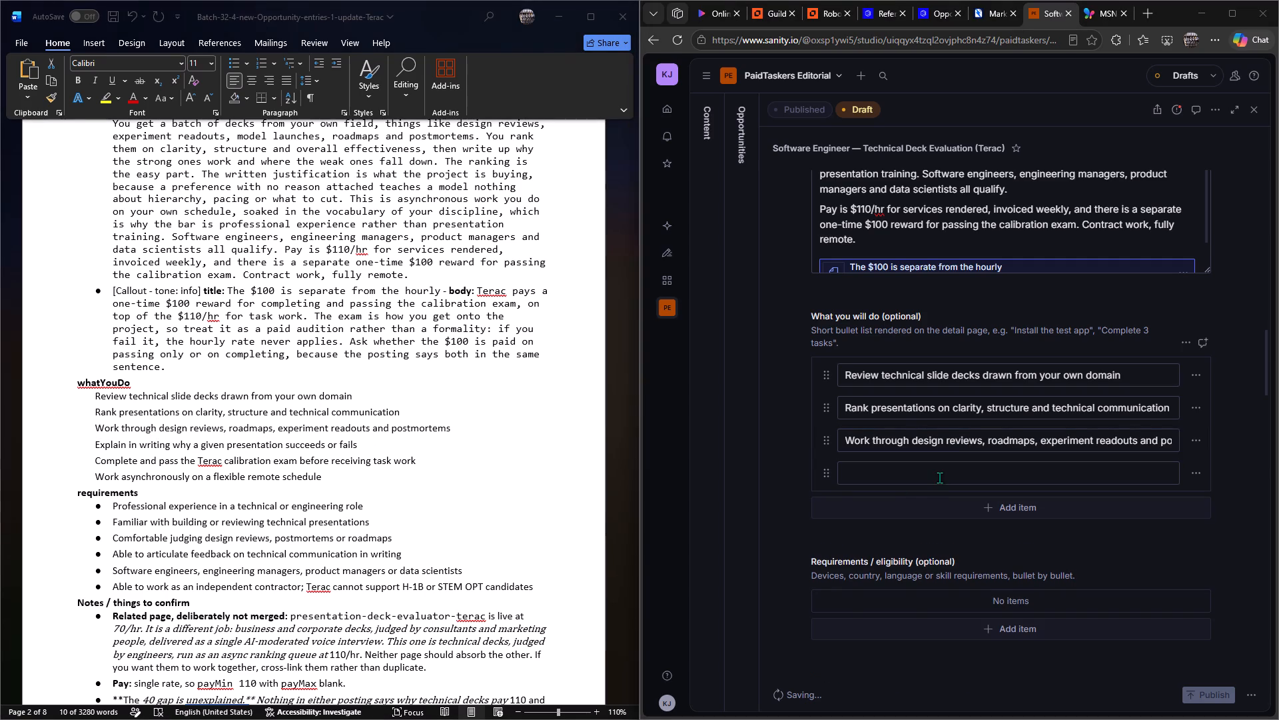
key("ctrl+v")
Add a fifth What you will do item copied from Word: "Complete and pass the Terac calibration exam before receiving task work".
left_click(929, 508)
left_click(488, 507)
left_click_drag(431, 467, 221, 465)
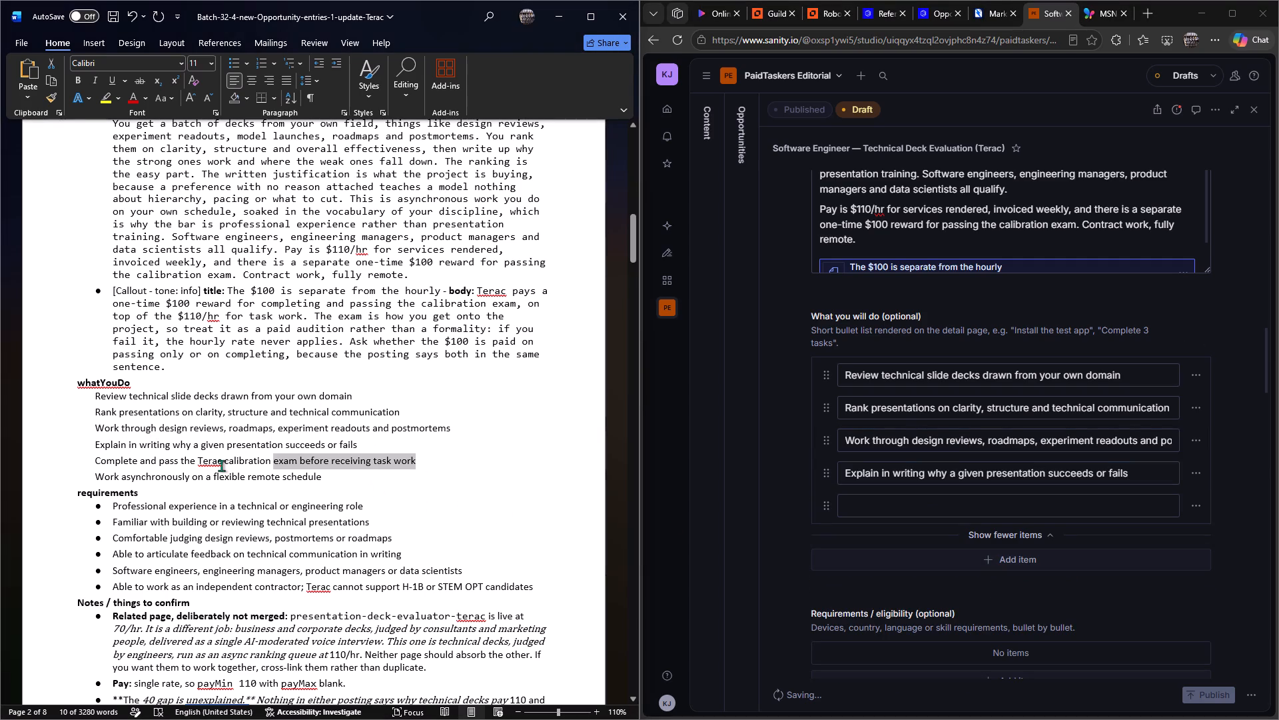
left_click_drag(221, 465, 97, 465)
key("ctrl+c")
left_click(992, 502)
key("ctrl+v")
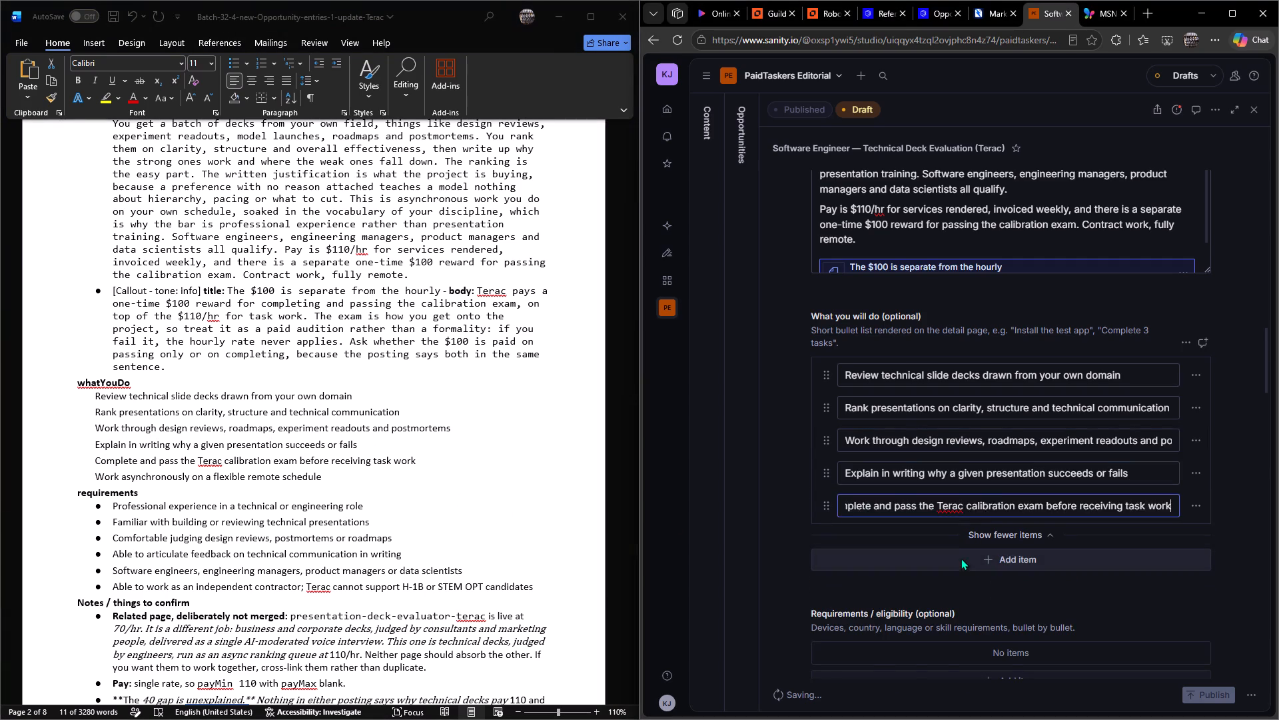
Add a sixth What you will do item copied from Word: "Work asynchronously on a flexible remote schedule".
left_click(961, 558)
left_click(484, 481)
left_click(328, 469)
left_click_drag(335, 477, 105, 472)
key("ctrl+c")
left_click(999, 536)
key("ctrl+v")
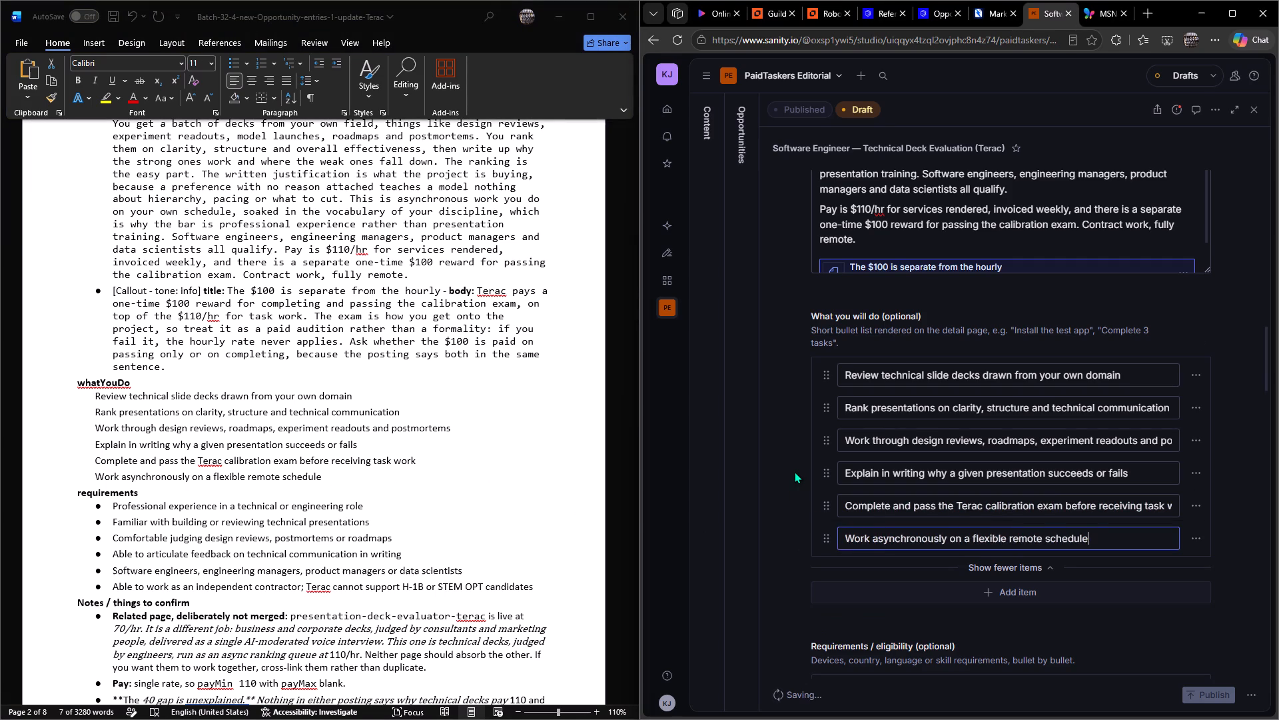
left_click(794, 471)
Create the first empty item in the Requirements / eligibility list.
scroll(794, 471, "down", 5)
left_click(931, 387)
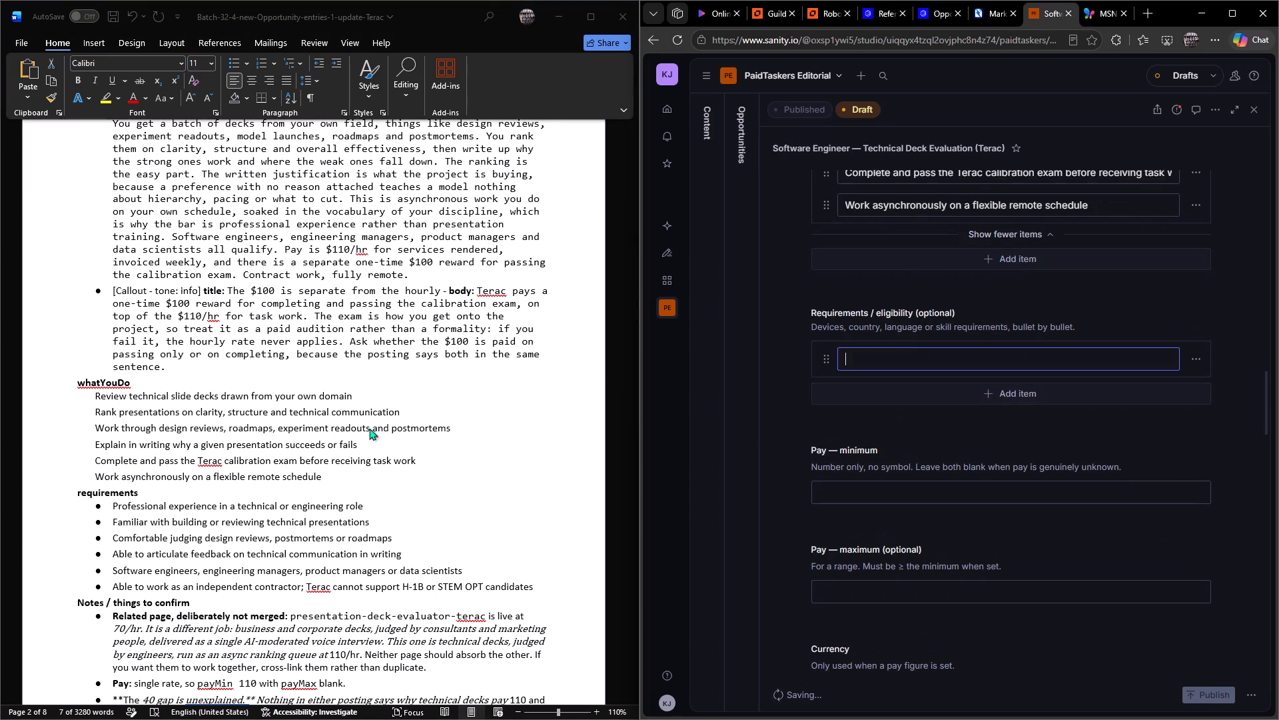
Switch to the Word document and remove the bullet formatting from the six lines under JOB 1's requirements heading.
left_click(354, 426)
scroll(354, 426, "down", 5)
left_click(424, 431)
left_click_drag(550, 421, 164, 362)
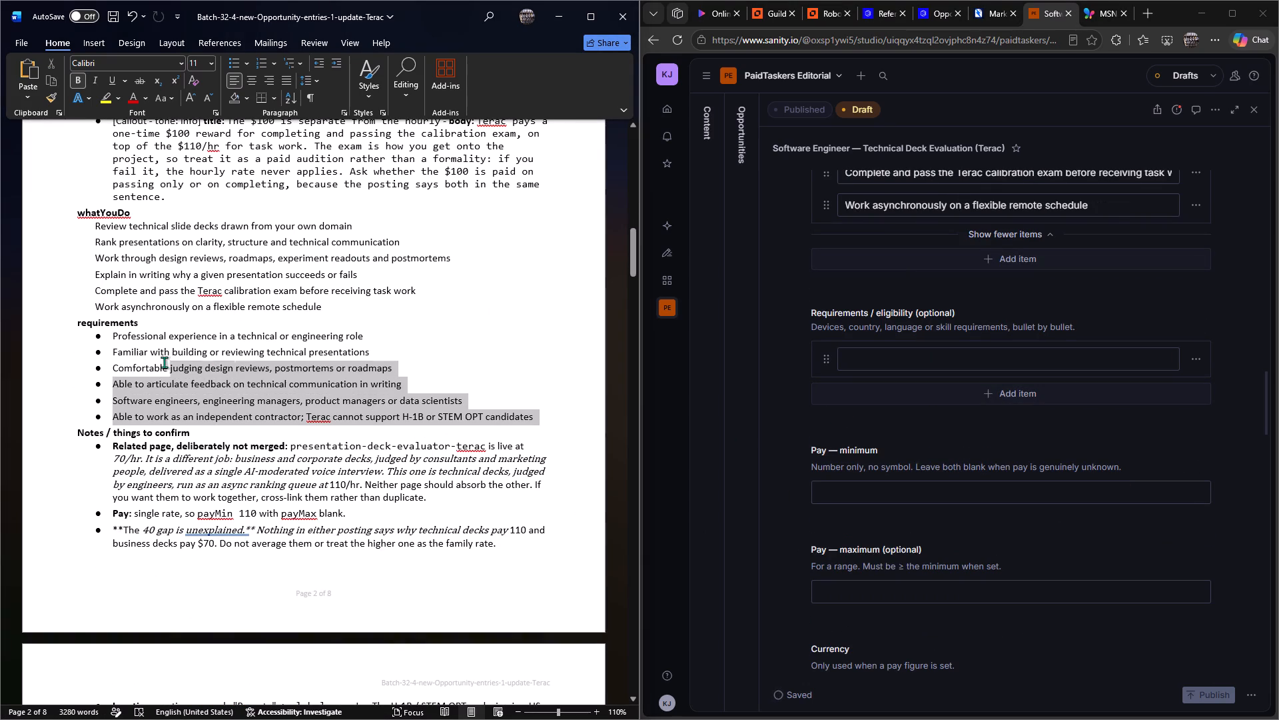
left_click_drag(164, 362, 90, 343)
left_click(236, 59)
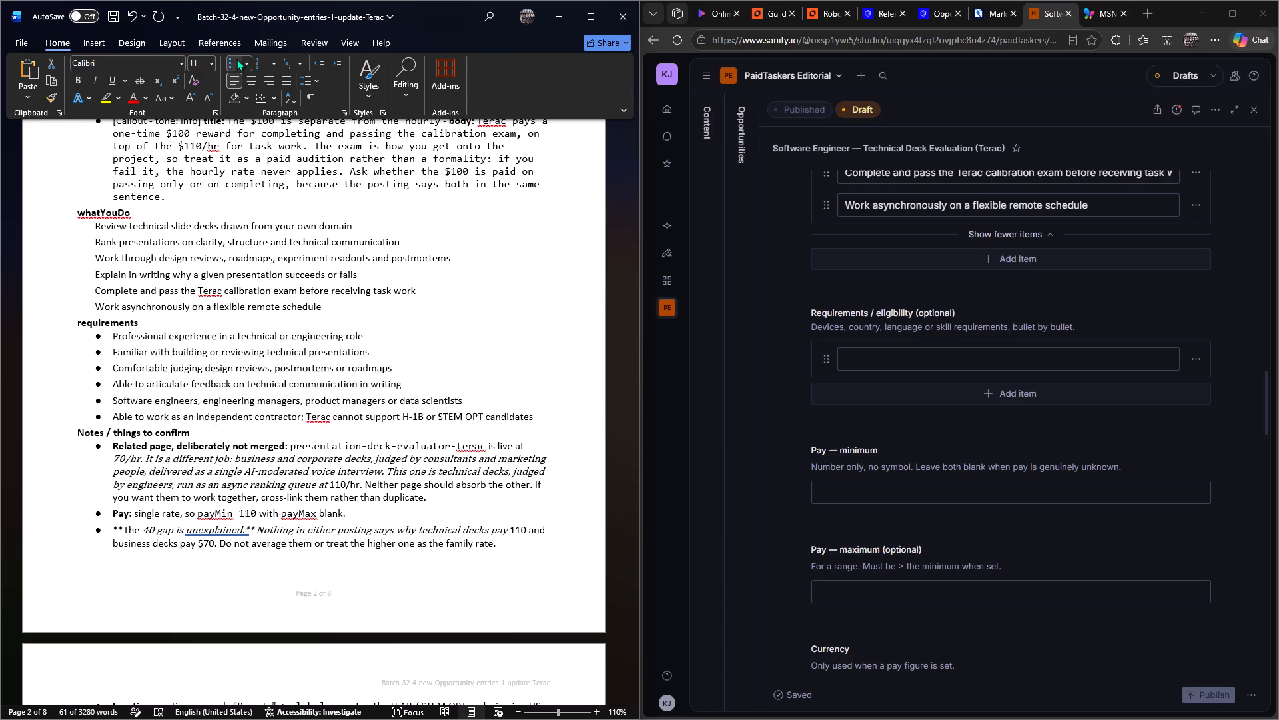
left_click(325, 428)
Copy "Professional experience in a technical or engineering role" from Word into the empty Requirements / eligibility item.
left_click_drag(360, 339, 94, 338)
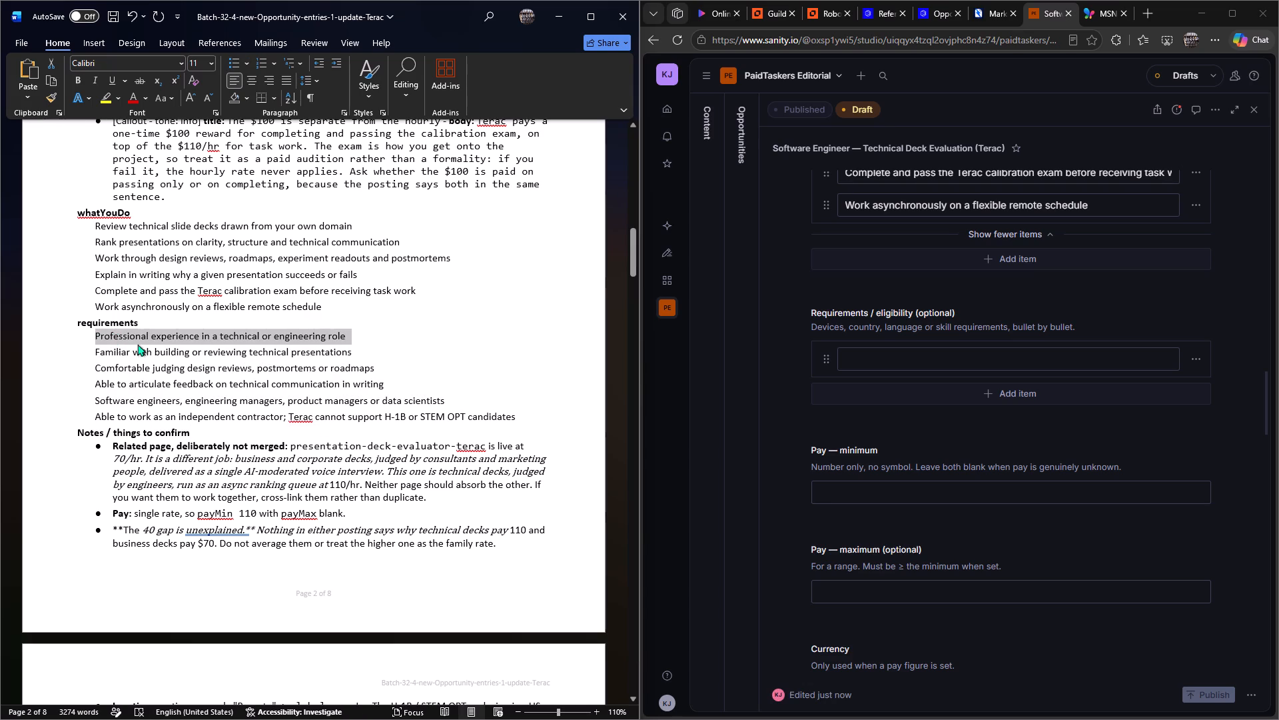
key("ctrl+c")
left_click(936, 363)
key("ctrl+v")
Add a second Requirements / eligibility item copied from Word: "Familiar with building or reviewing technical presentations".
left_click(928, 393)
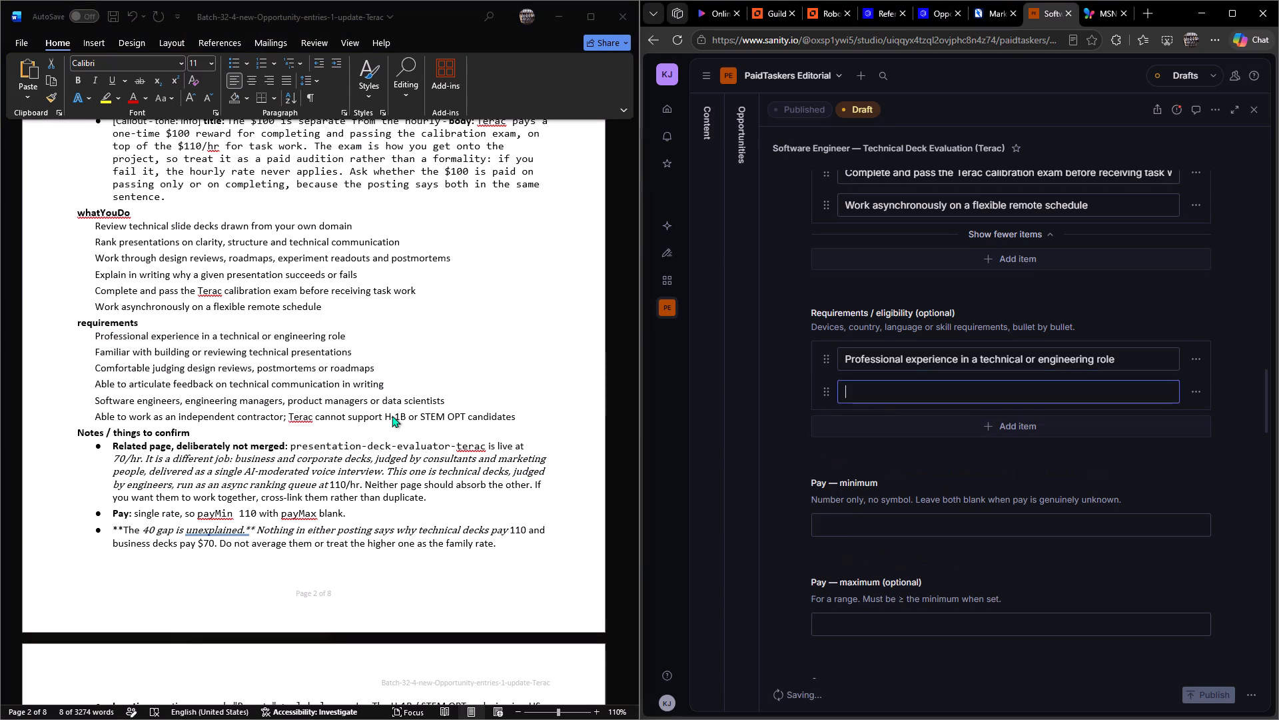
left_click(392, 415)
left_click_drag(382, 352, 75, 351)
key("ctrl+c")
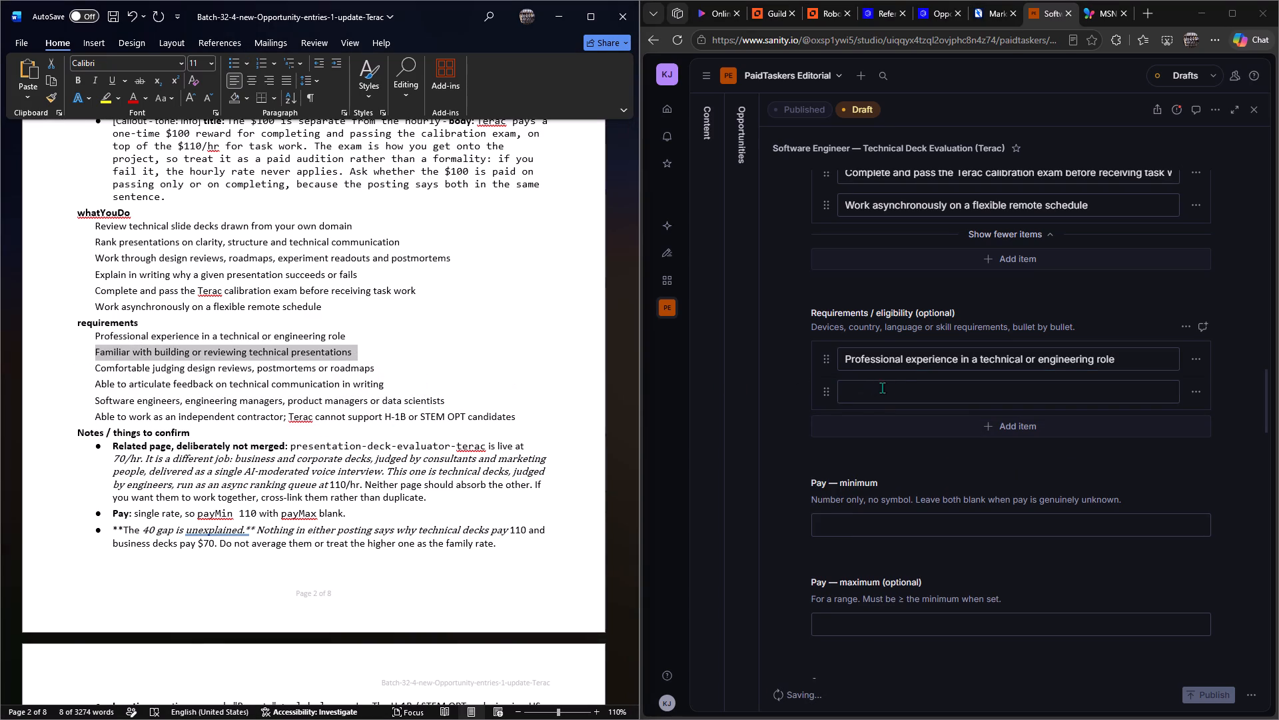
left_click(901, 387)
key("ctrl+v")
Add a third Requirements / eligibility item copied from Word: "Comfortable judging design reviews, postmortems or roadmaps".
left_click(307, 367)
left_click_drag(380, 367, 100, 367)
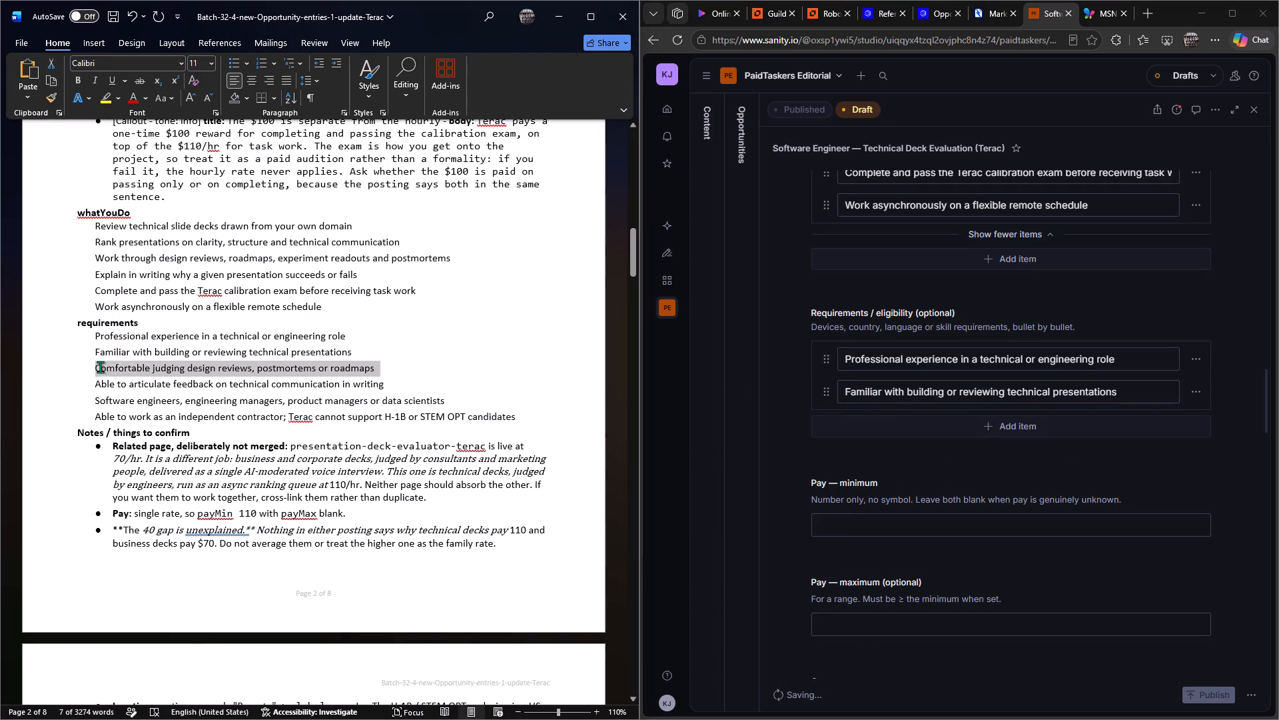
left_click_drag(100, 367, 96, 367)
key("ctrl+c")
left_click(901, 416)
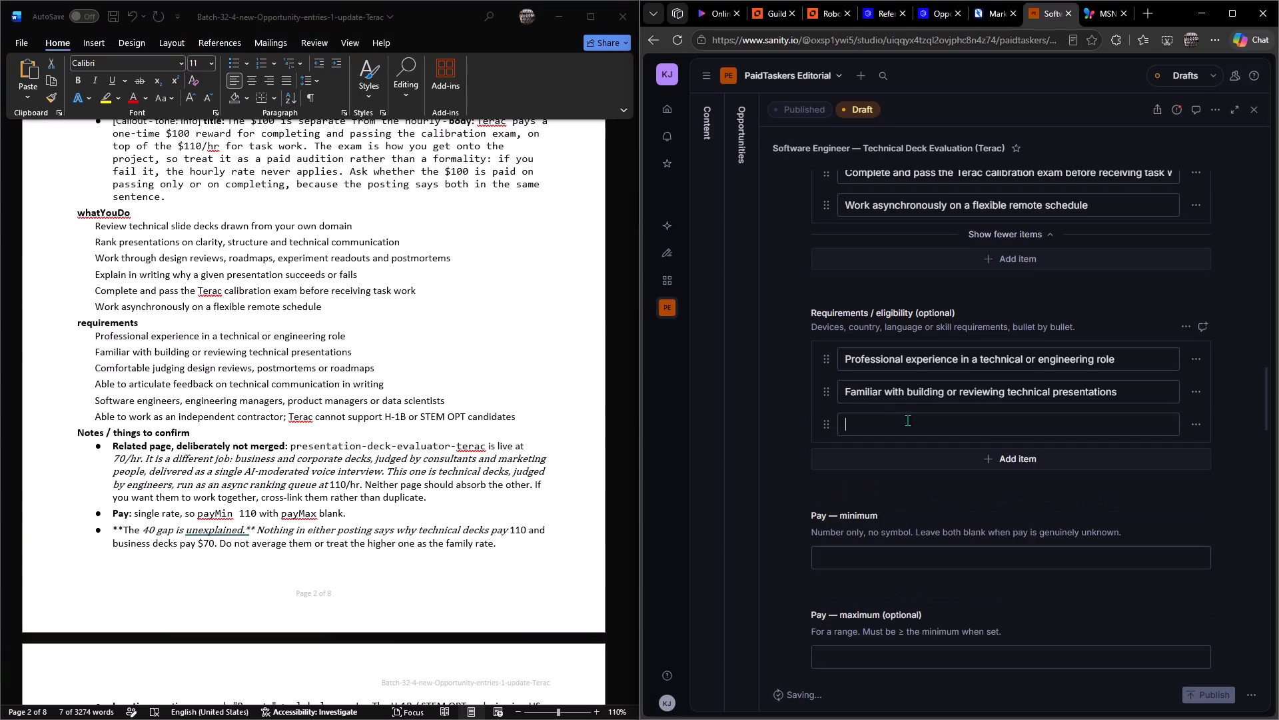
key("ctrl+v")
Add a fourth Requirements / eligibility item copied from Word: "Able to articulate feedback on technical communication in writing".
left_click(900, 459)
left_click(454, 403)
left_click_drag(396, 390, 142, 384)
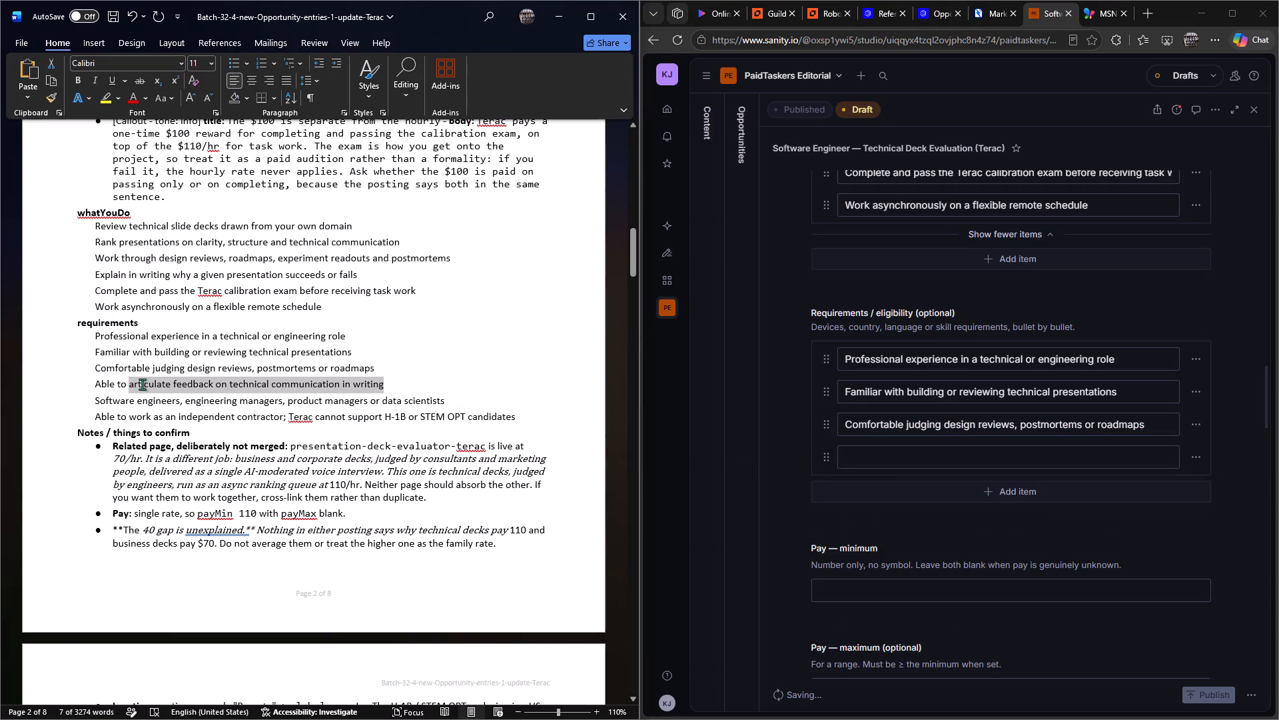
left_click_drag(142, 384, 67, 384)
key("ctrl+c")
left_click(1082, 463)
key("ctrl+v")
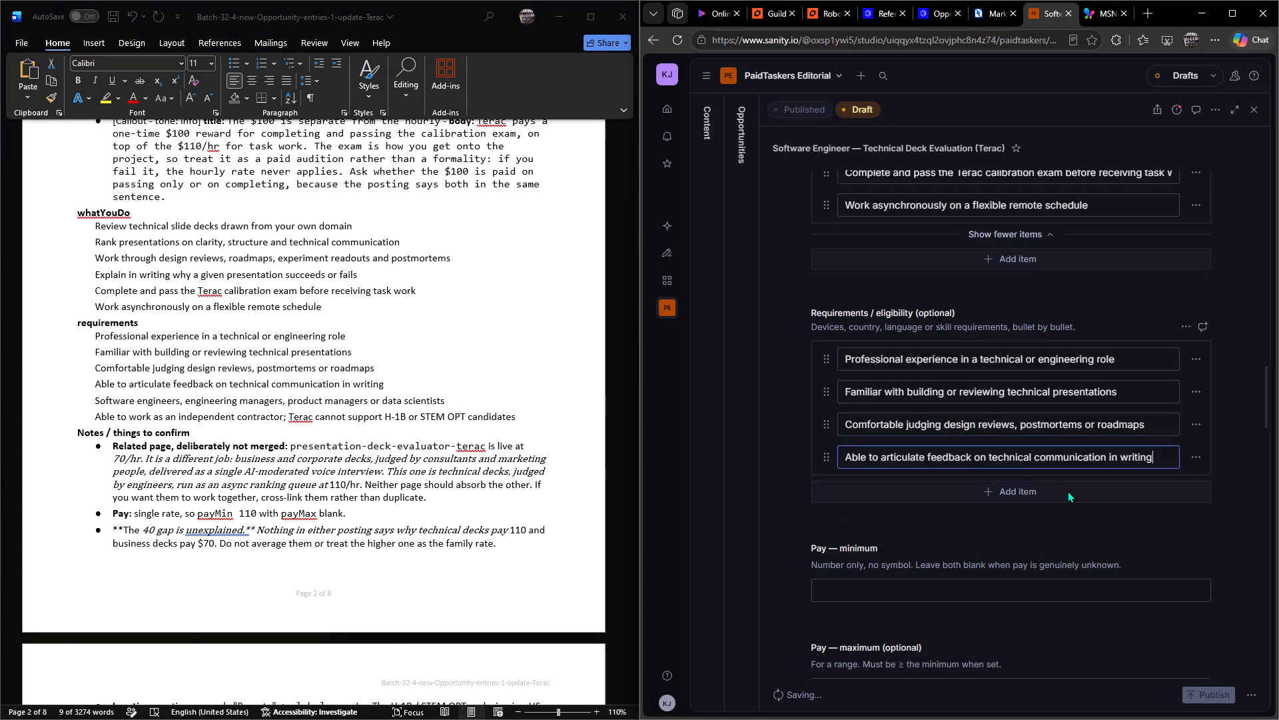
Add a fifth Requirements / eligibility item copied from Word: "Software engineers, engineering managers, product managers or data scientists".
left_click(1067, 491)
left_click(464, 443)
left_click_drag(477, 401, 28, 403)
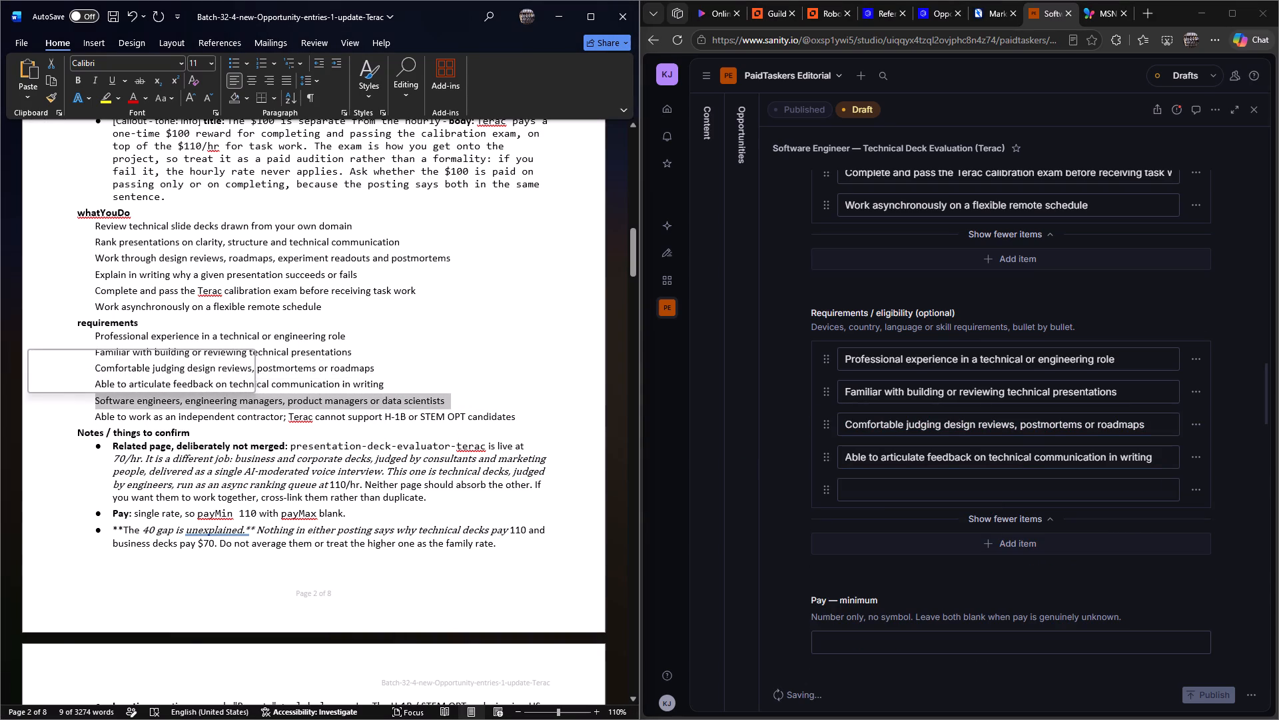
key("ctrl+c")
left_click(1037, 494)
key("ctrl+v")
Add a sixth Requirements / eligibility item from Word: "Able to work as an independent contractor; Terac cannot support H-1B or STEM OPT candidates".
left_click(999, 547)
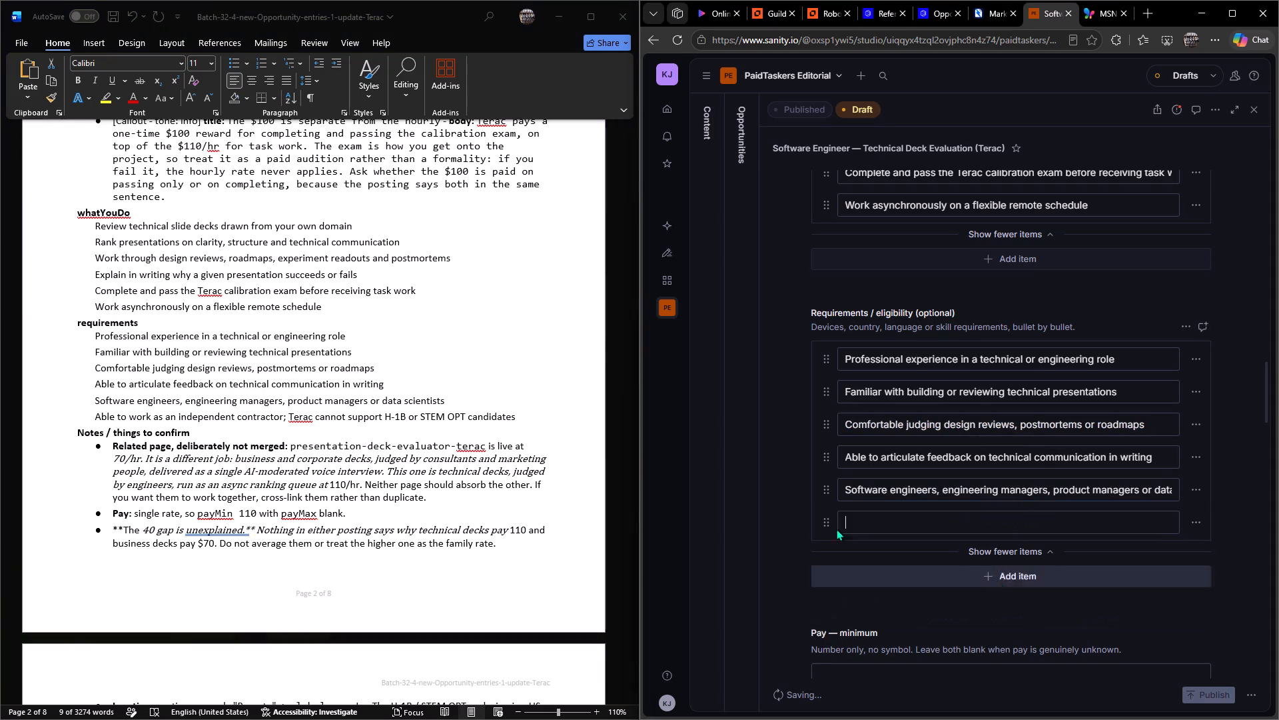
left_click(489, 455)
left_click_drag(546, 418, 86, 418)
key("ctrl+c")
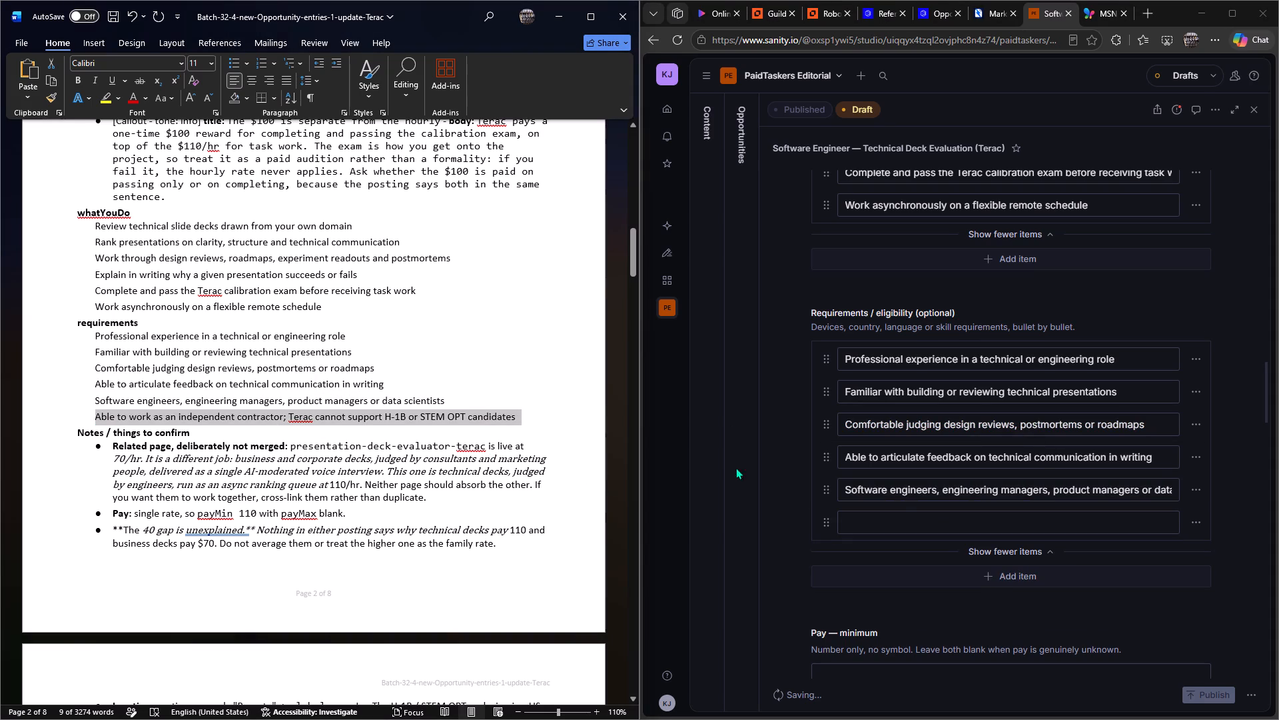
left_click(978, 527)
key("ctrl+v")
scroll(977, 524, "down", 2)
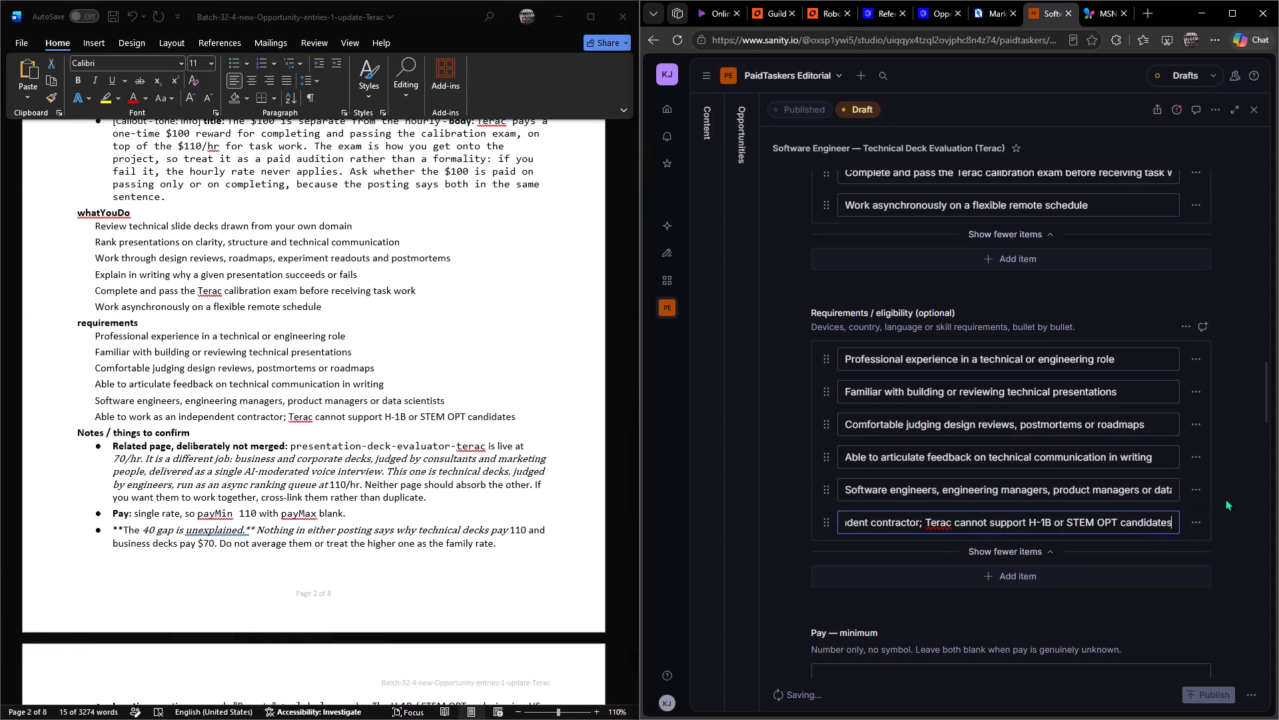
left_click(1226, 498)
Set the minimum pay to 110, following the payMin entry in the Word document's JOB 1 fields.
scroll(1226, 498, "down", 4)
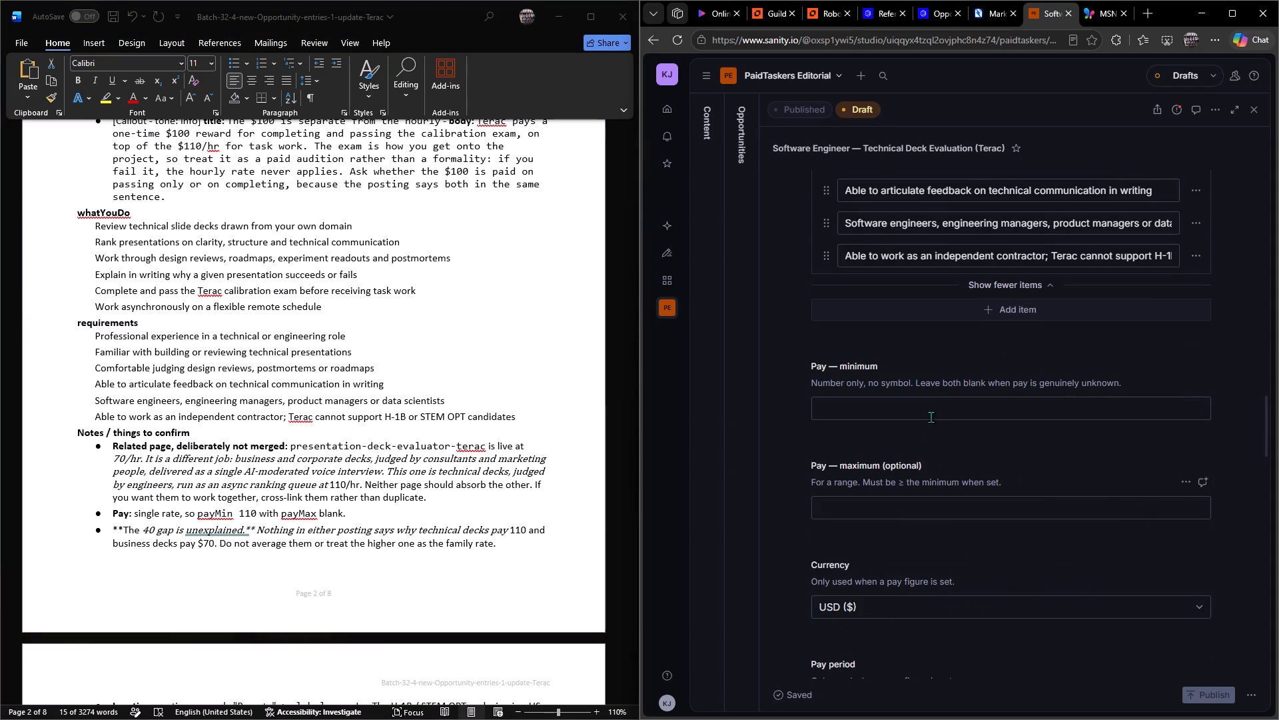
left_click(931, 416)
scroll(343, 419, "up", 17)
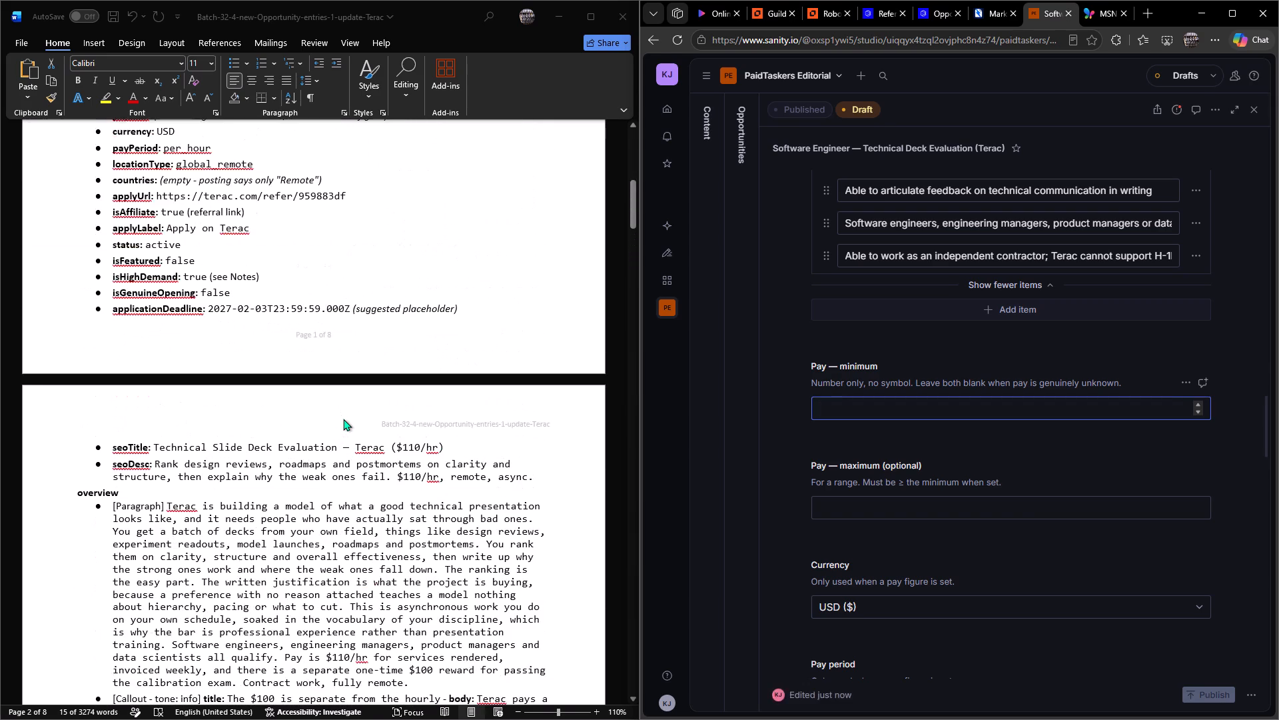
scroll(343, 419, "up", 4)
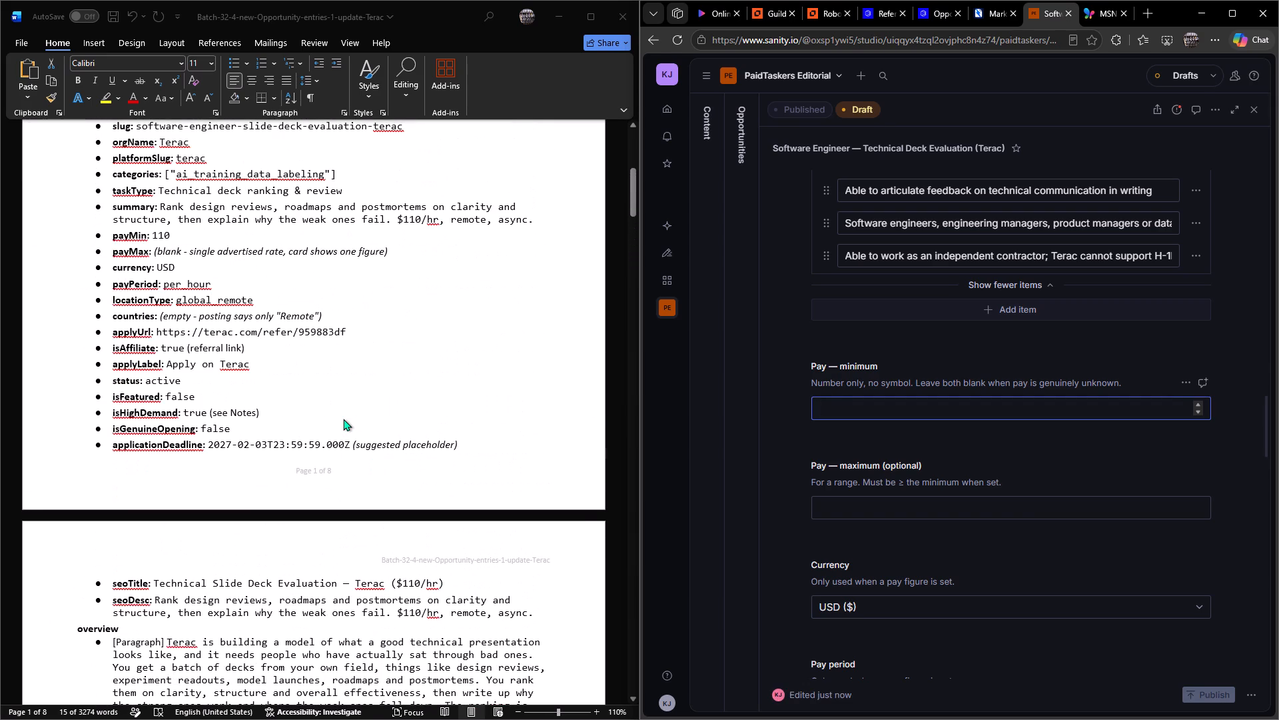
key("1")
key("1")
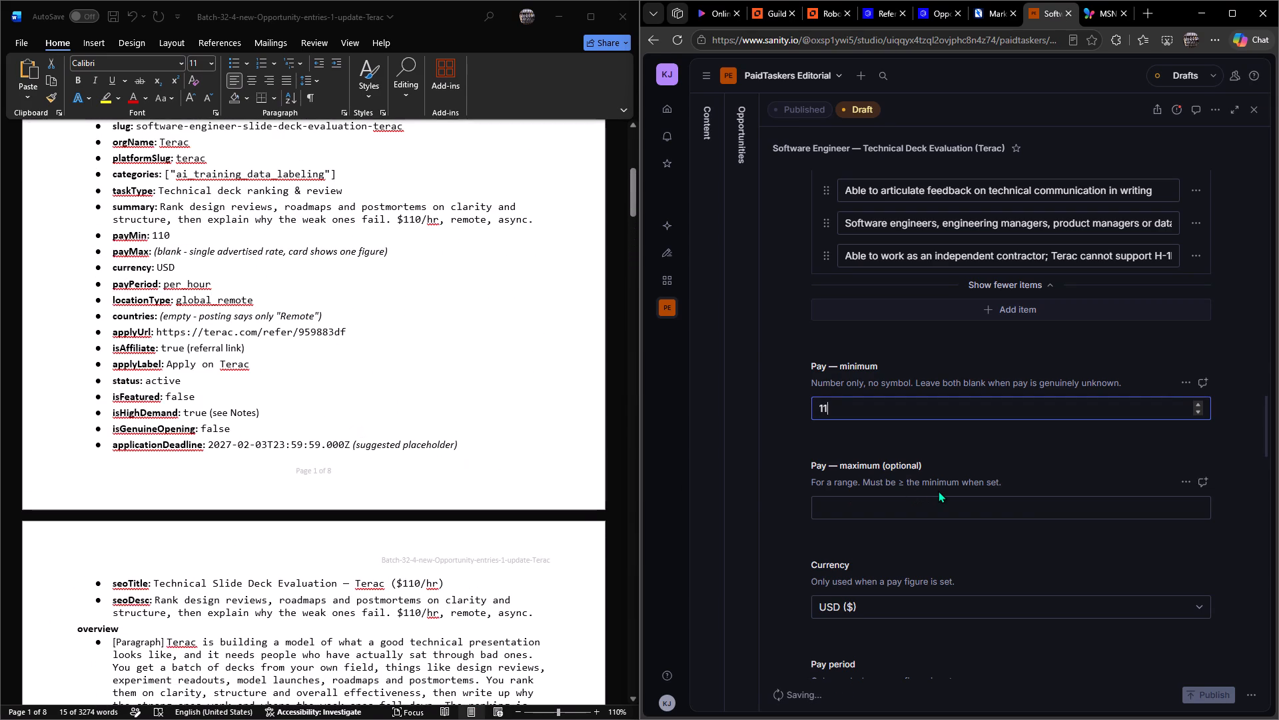
key("0")
Leave the maximum pay blank and set the pay period to Per hour.
left_click(943, 507)
scroll(943, 507, "down", 1)
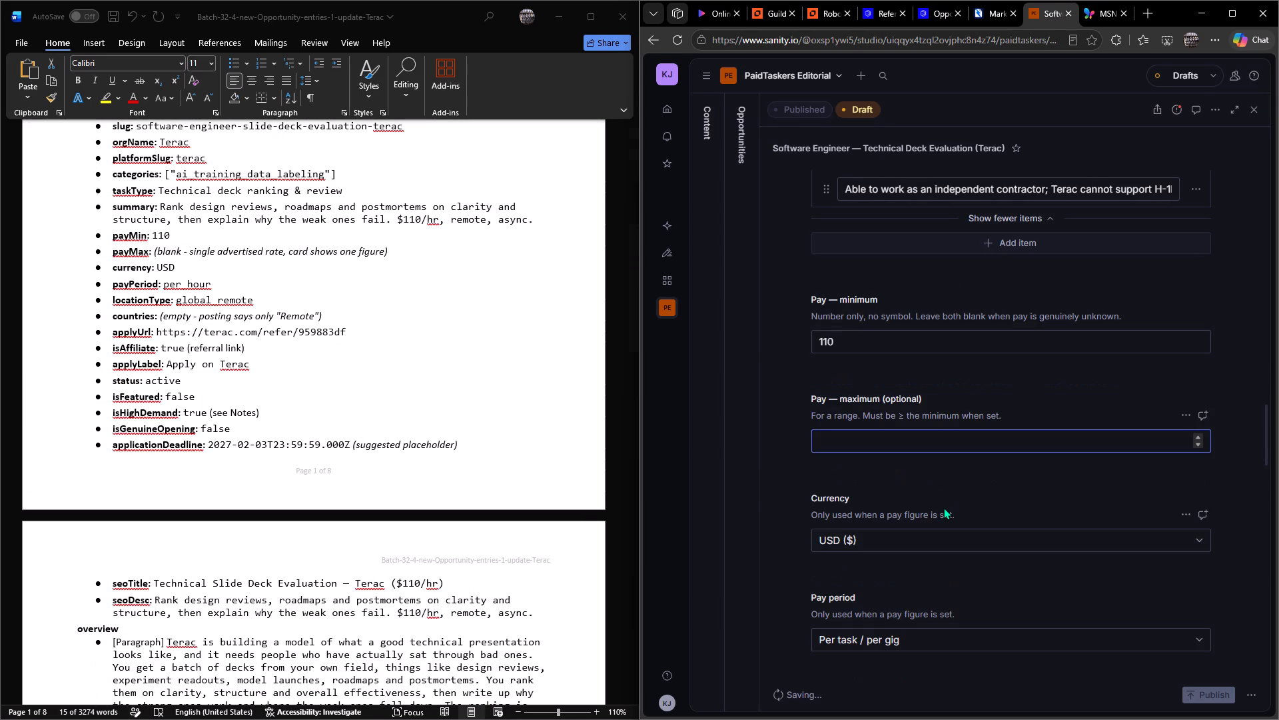
scroll(941, 523, "down", 2)
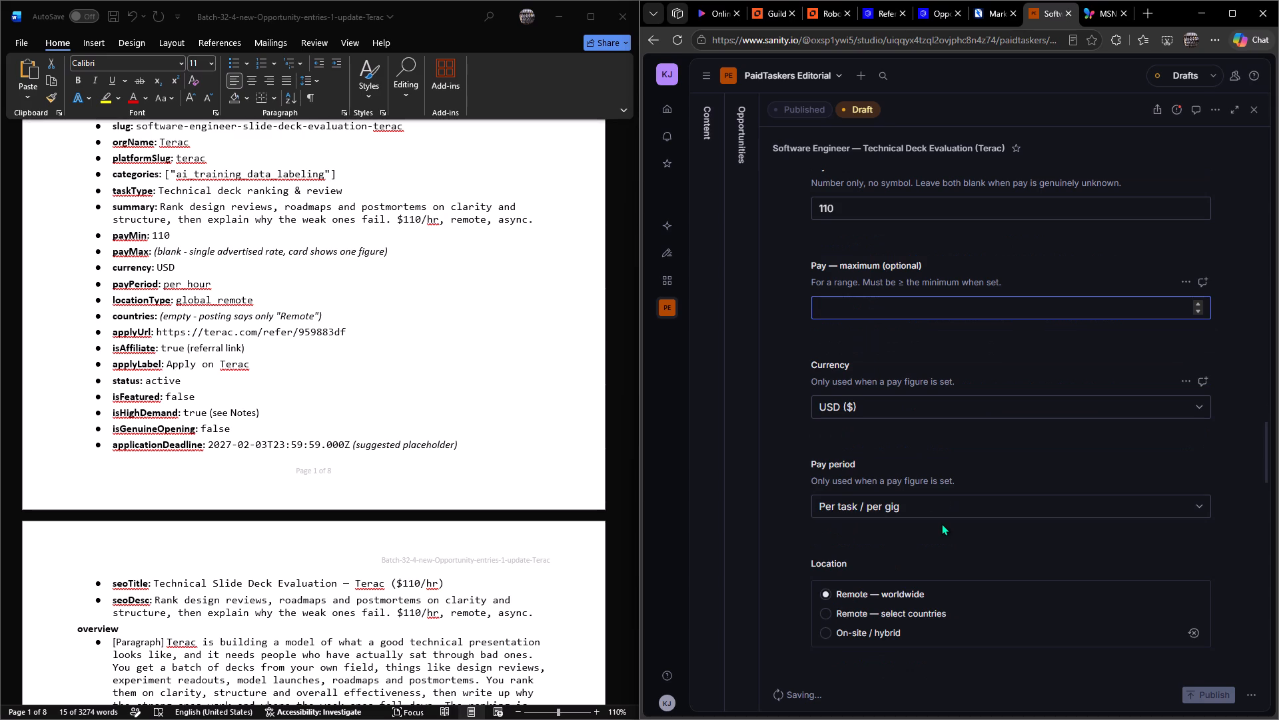
scroll(941, 523, "down", 1)
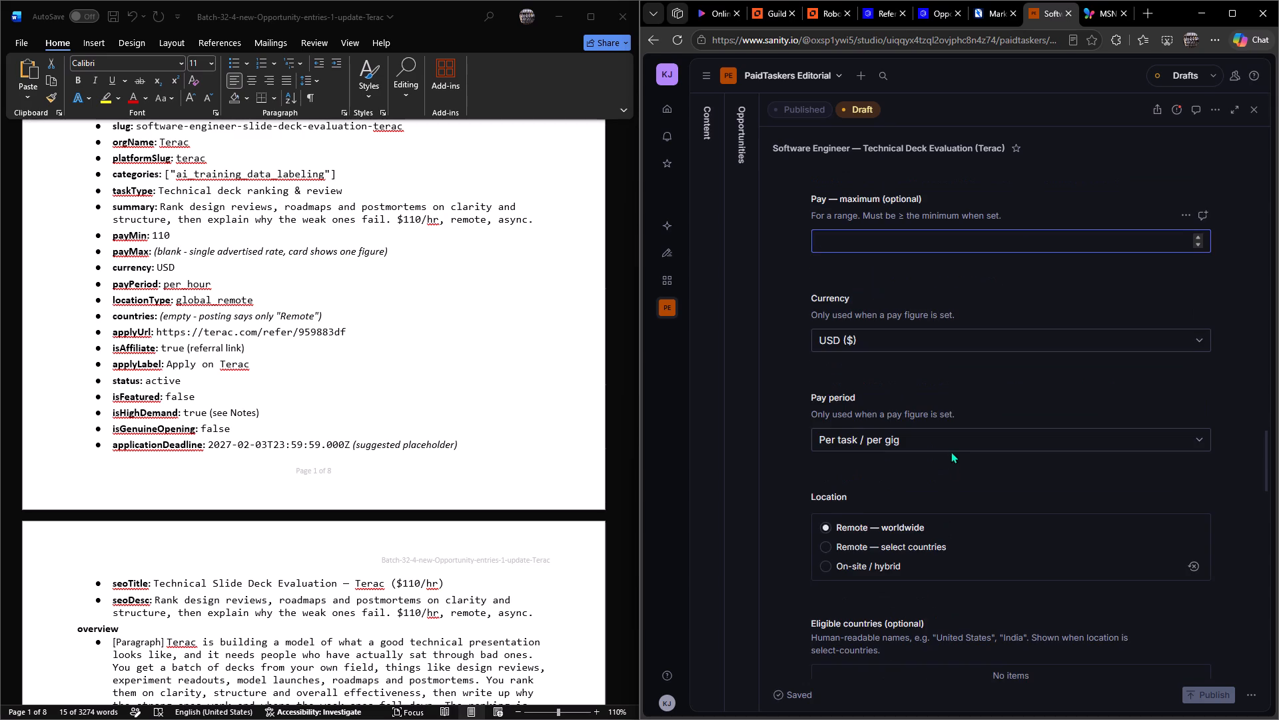
left_click(955, 438)
left_click(945, 494)
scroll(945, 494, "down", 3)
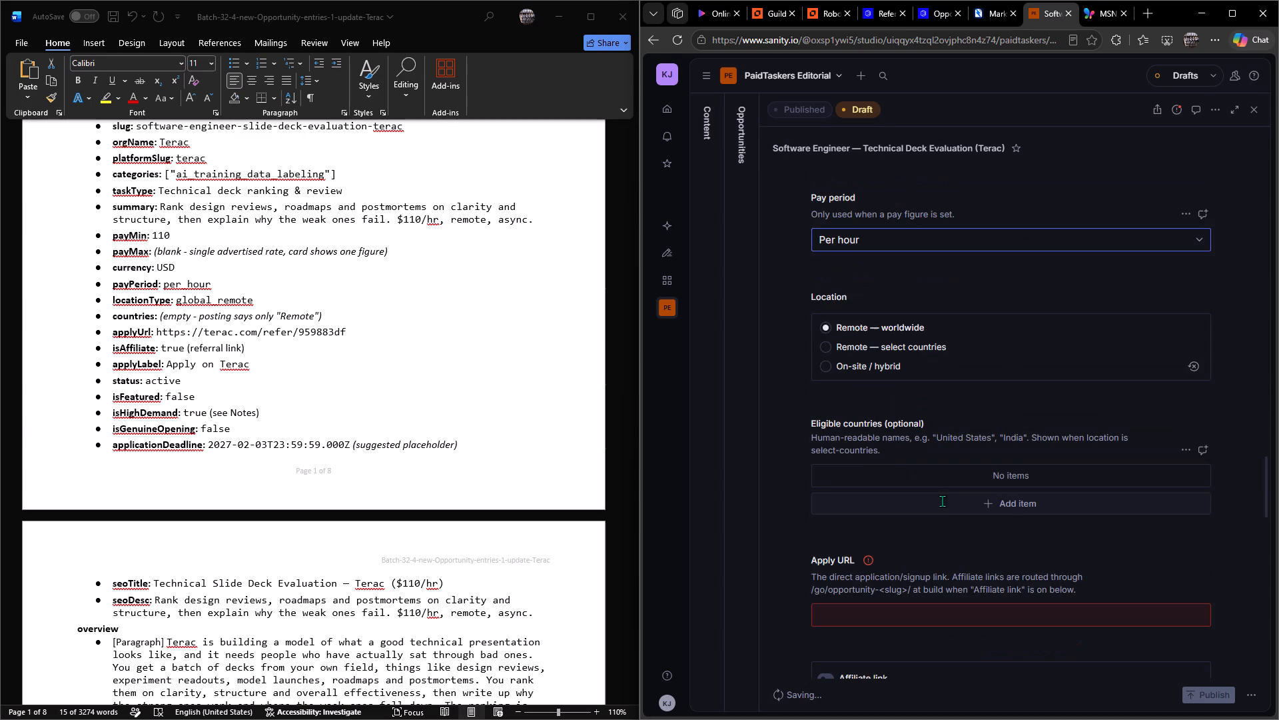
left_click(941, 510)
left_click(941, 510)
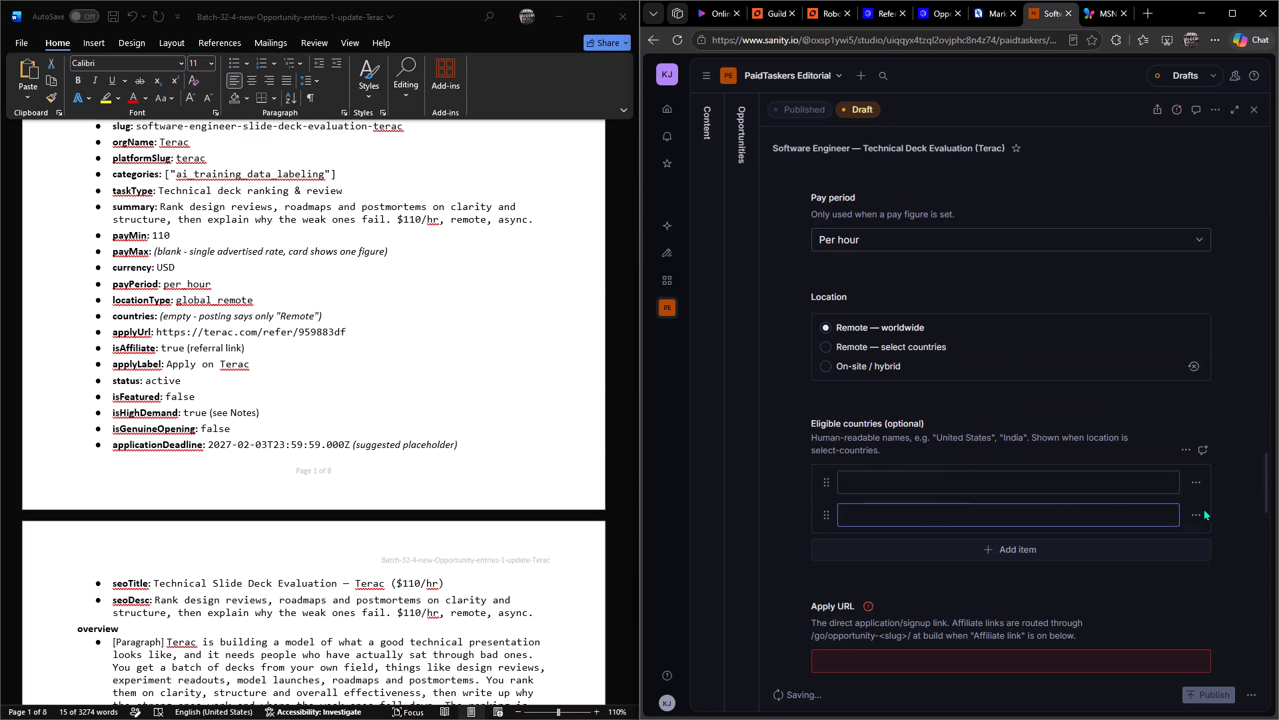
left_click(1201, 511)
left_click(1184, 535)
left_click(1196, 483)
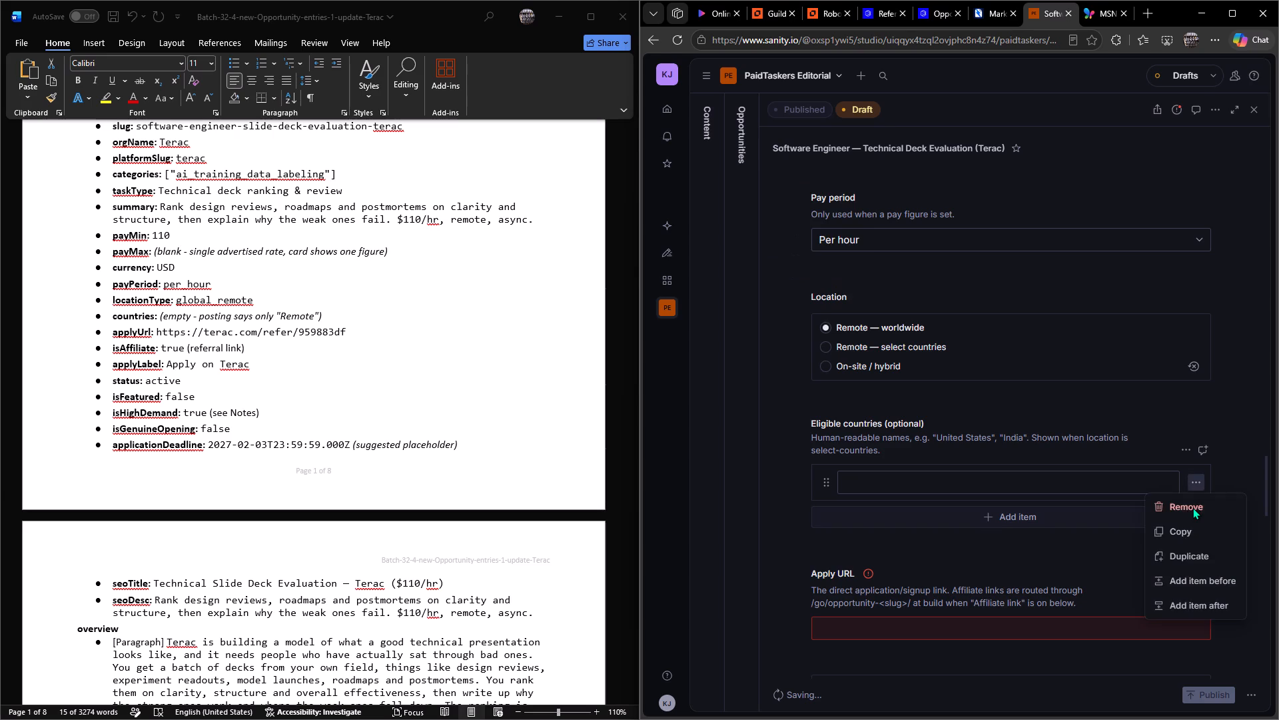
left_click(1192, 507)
scroll(1192, 507, "down", 2)
left_click(920, 481)
left_click(289, 433)
left_click(313, 371)
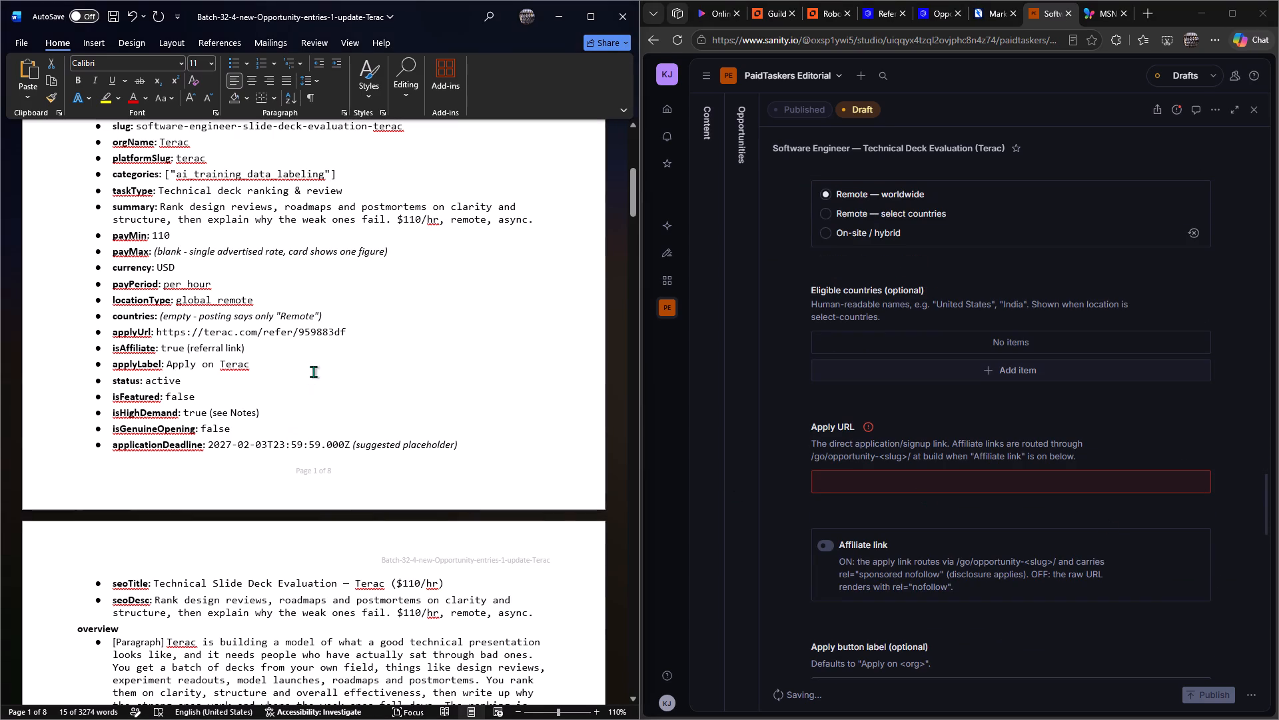
left_click_drag(362, 336, 173, 337)
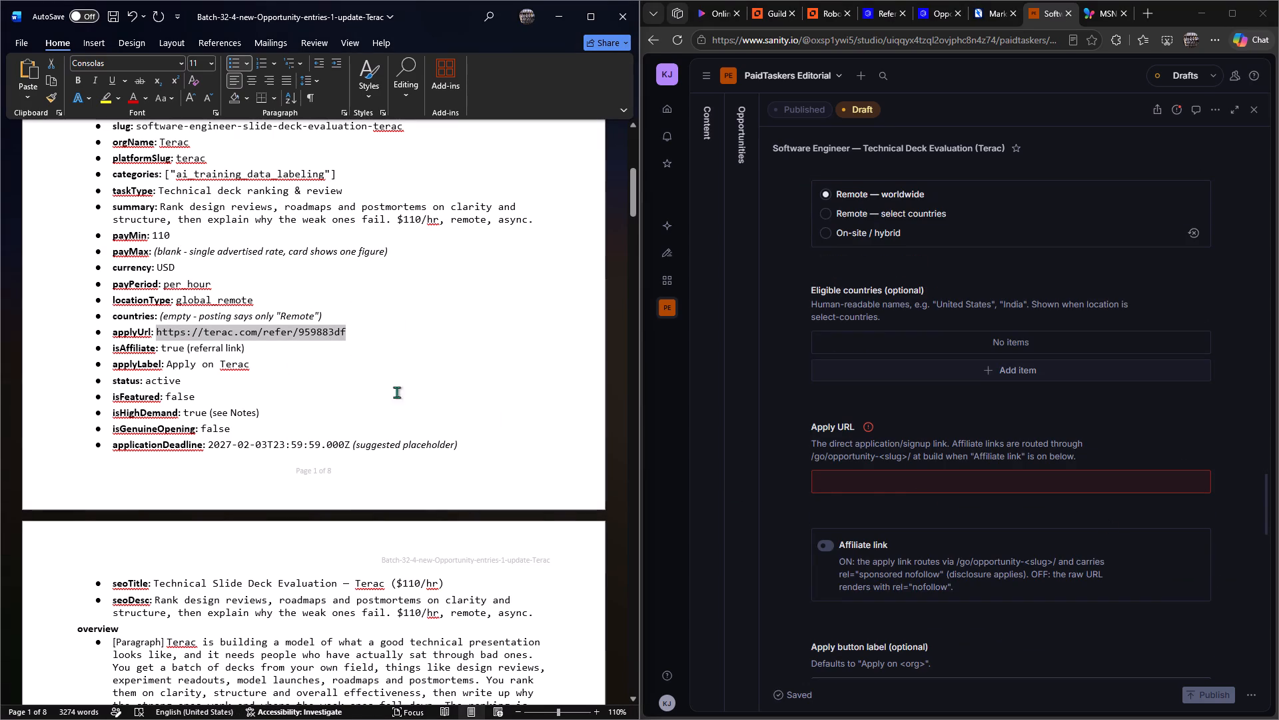
key("ctrl+c")
left_click(943, 486)
key("ctrl+v")
left_click(824, 543)
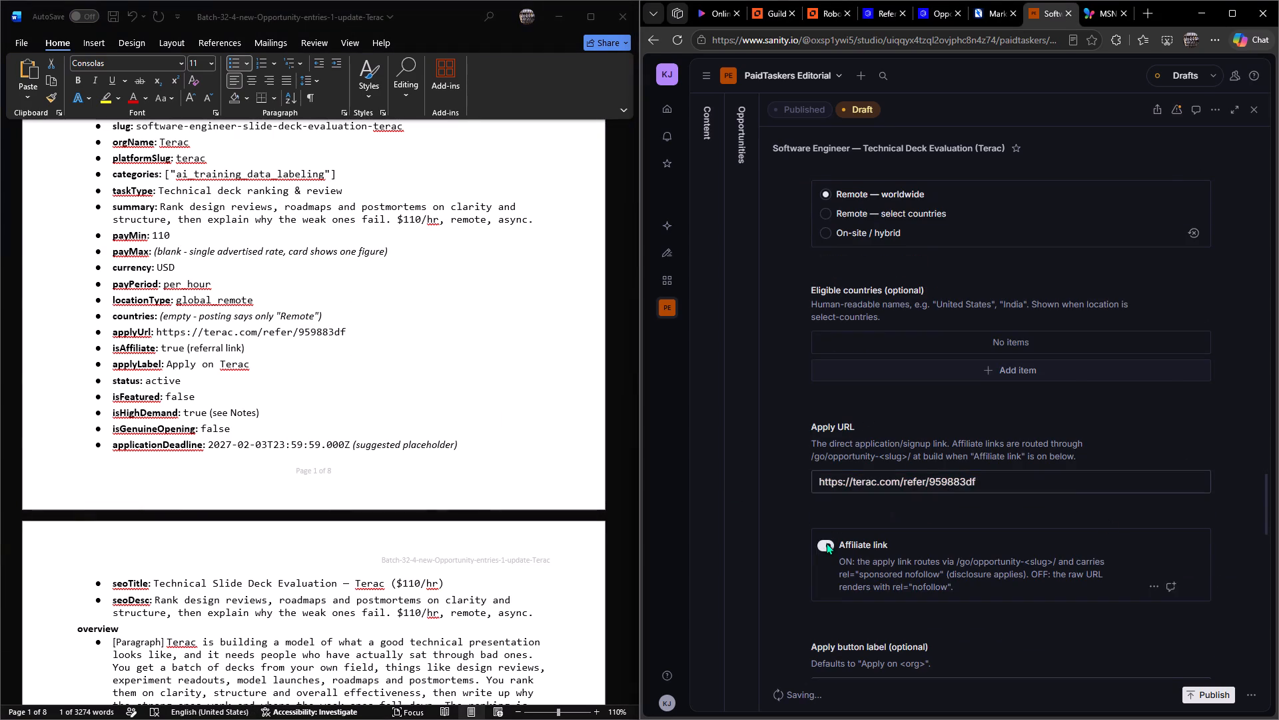
Set the application deadline to 31 December 2026, keeping the offered time of 10:46.
scroll(826, 543, "down", 4)
scroll(1162, 571, "down", 2)
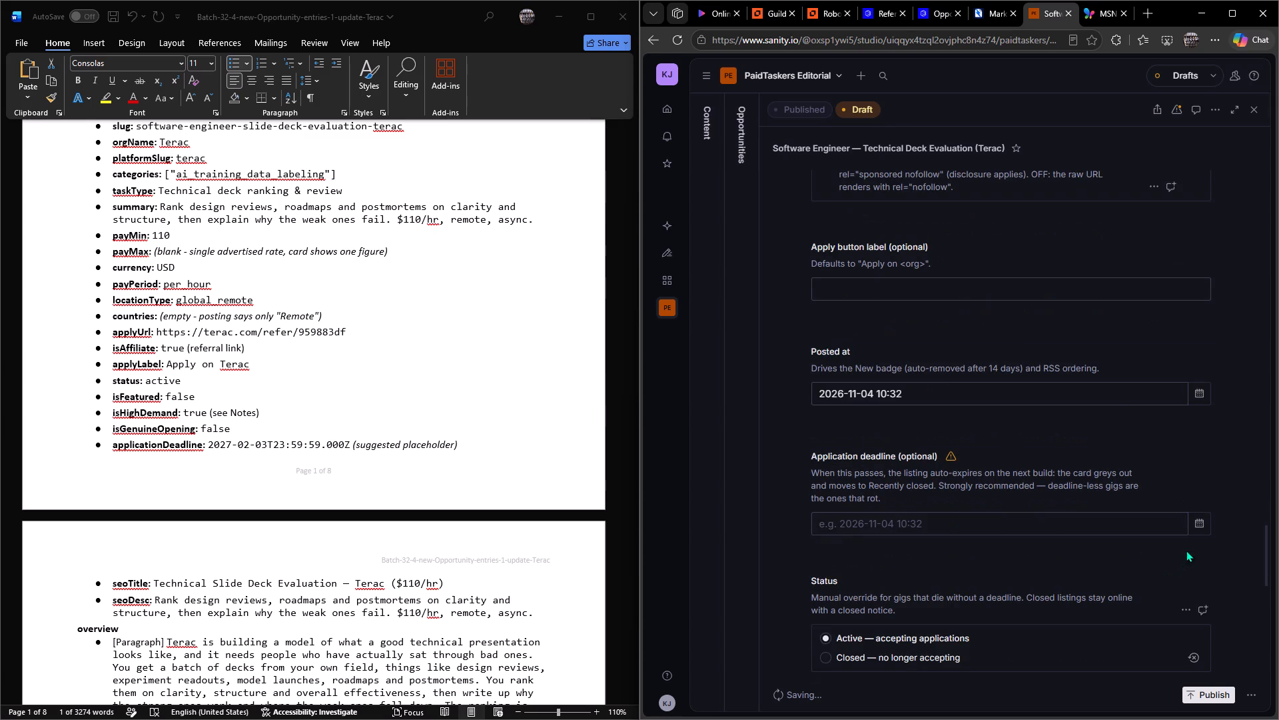
left_click(1200, 527)
left_click(1017, 335)
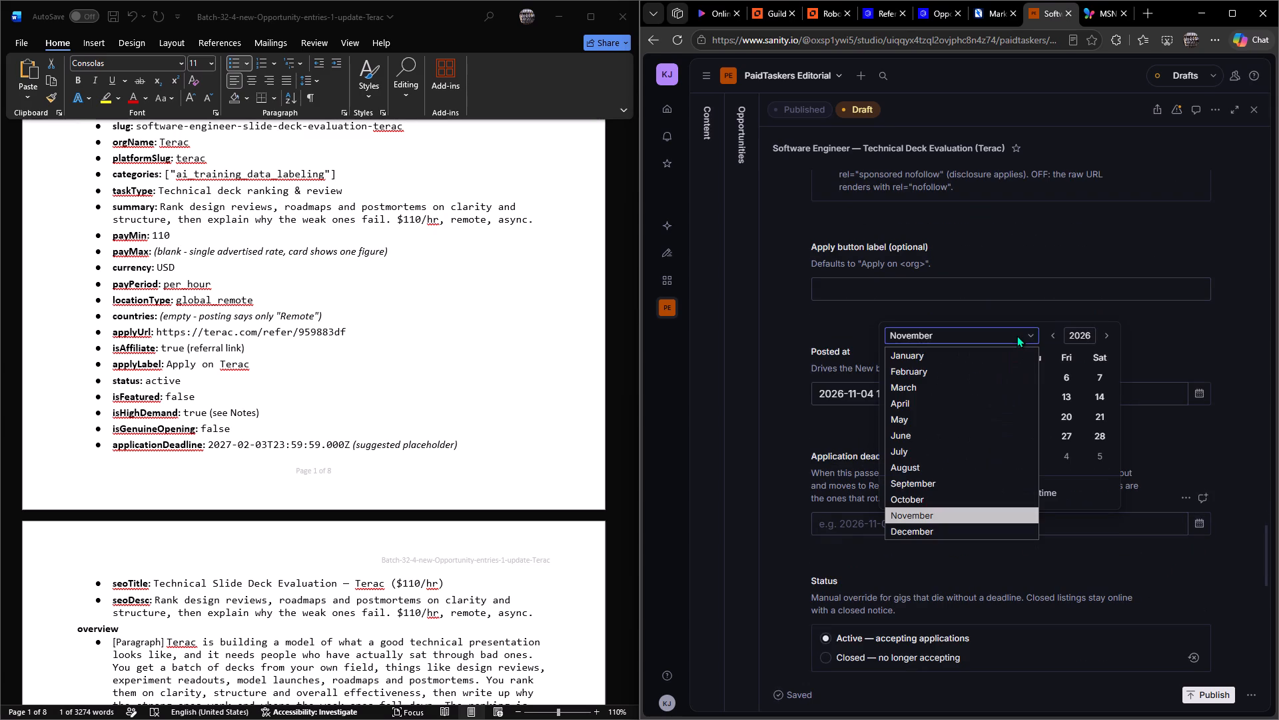
left_click(964, 532)
left_click(1027, 463)
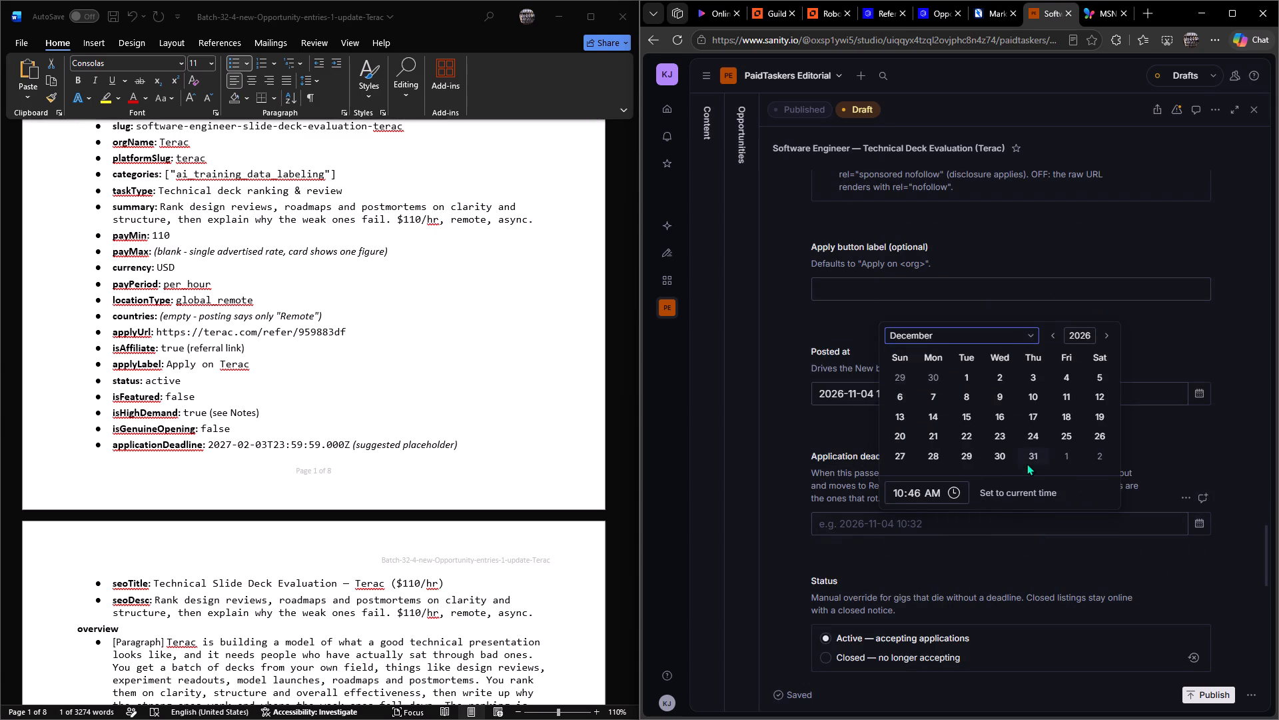
left_click(800, 445)
Turn on both the Featured badge and the High demand badge for the opportunity.
scroll(802, 446, "down", 3)
scroll(857, 472, "down", 2)
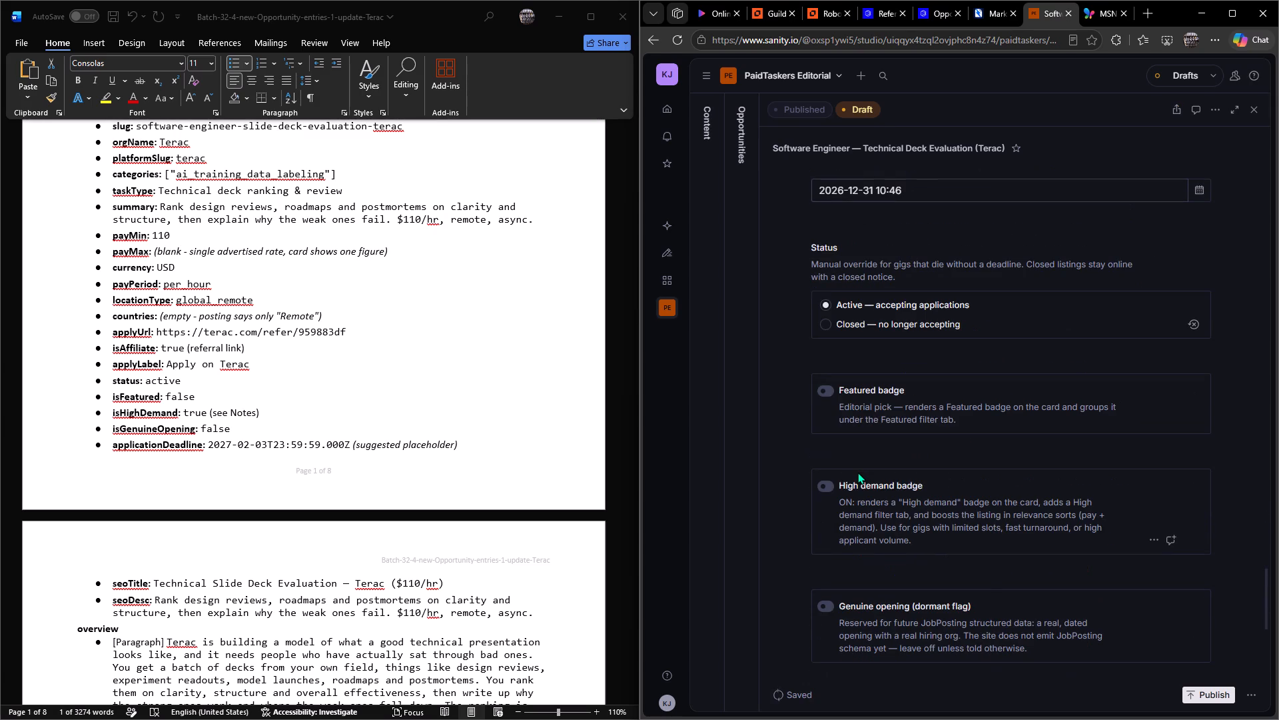
scroll(324, 427, "up", 6)
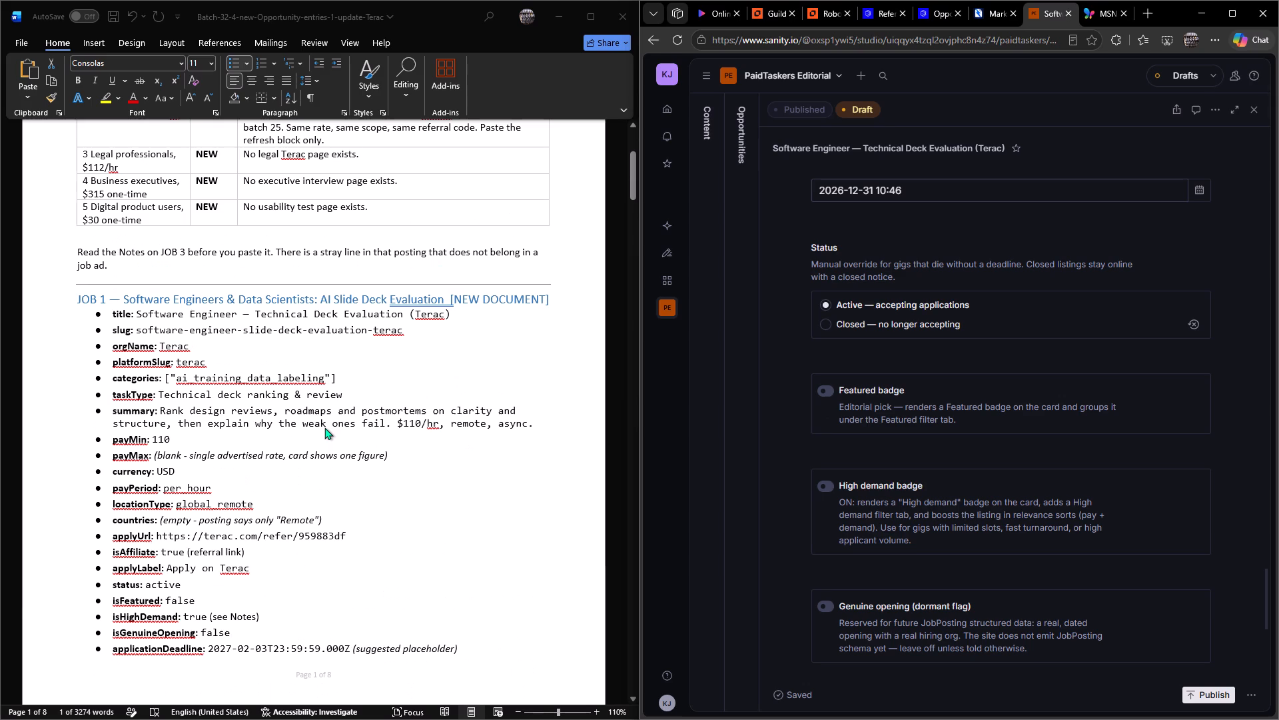
scroll(324, 427, "down", 6)
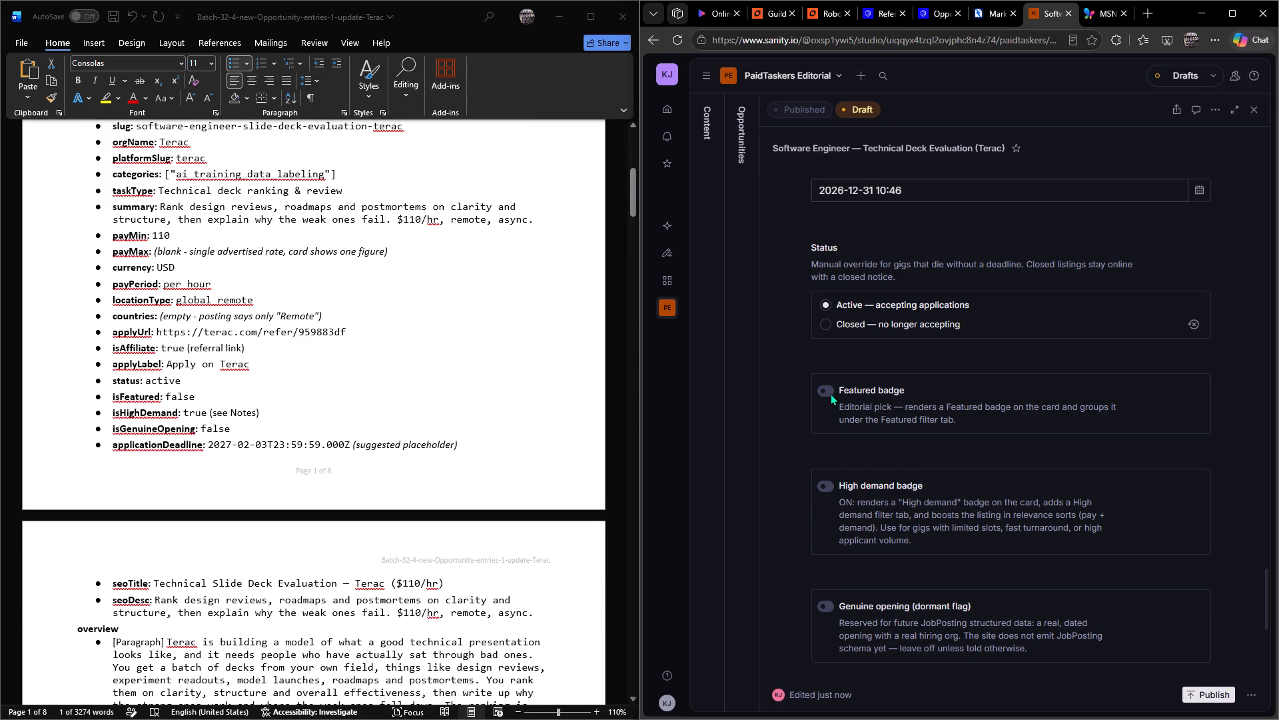
left_click(823, 391)
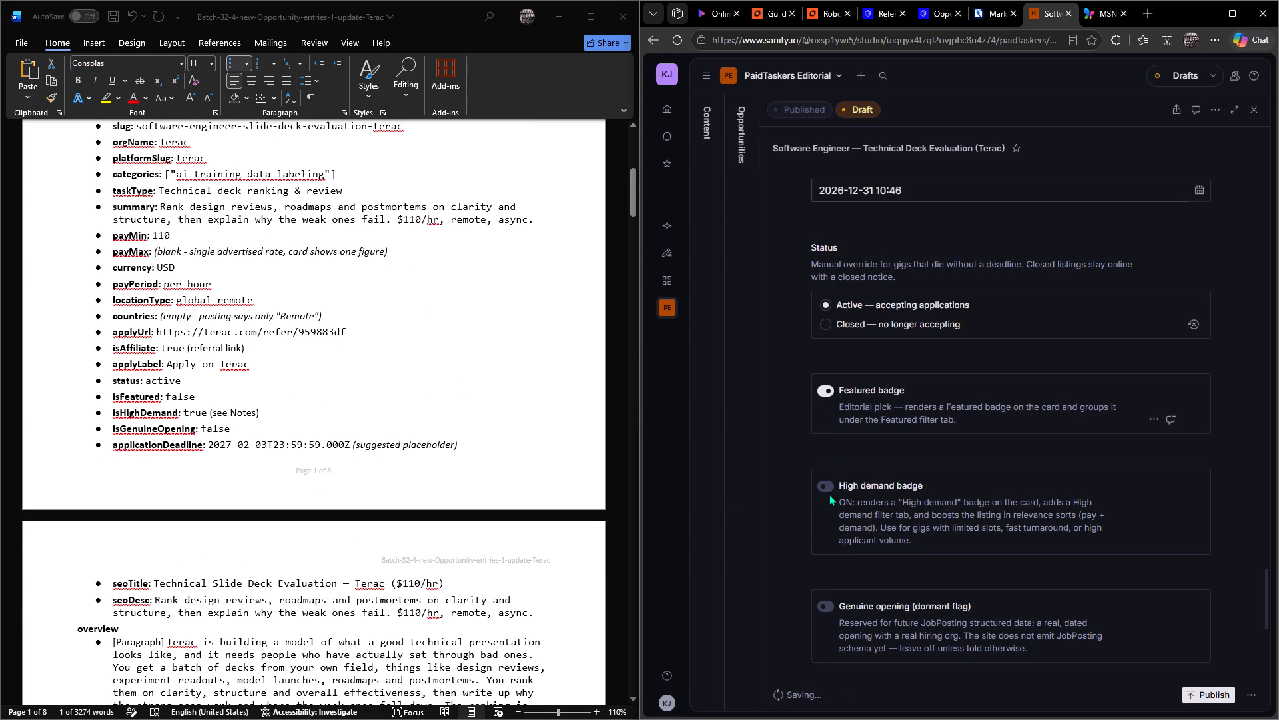
left_click(829, 482)
Fill in the SEO Title with "Technical Slide Deck Evaluation — Terac" from Word's seoTitle entry, leaving out the pay rate.
scroll(897, 503, "down", 4)
left_click(905, 491)
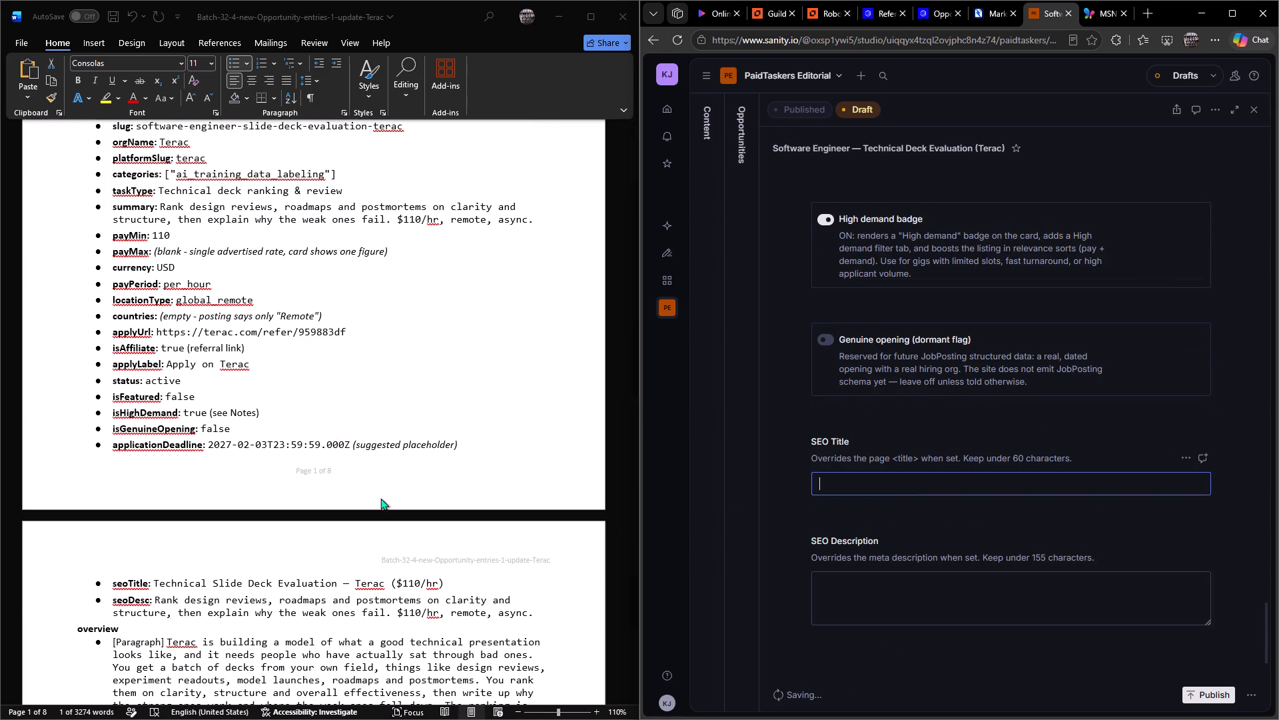
left_click(387, 455)
scroll(387, 455, "down", 8)
scroll(387, 455, "up", 4)
left_click(393, 462)
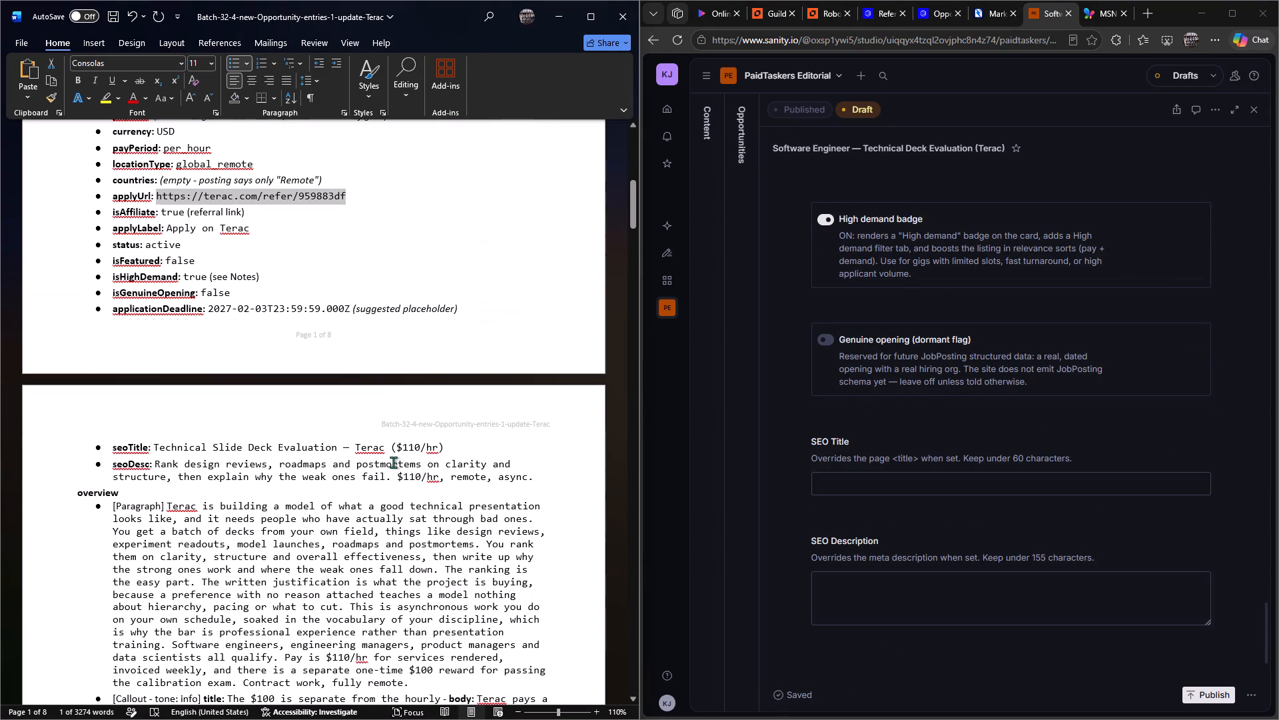
left_click_drag(385, 451, 179, 451)
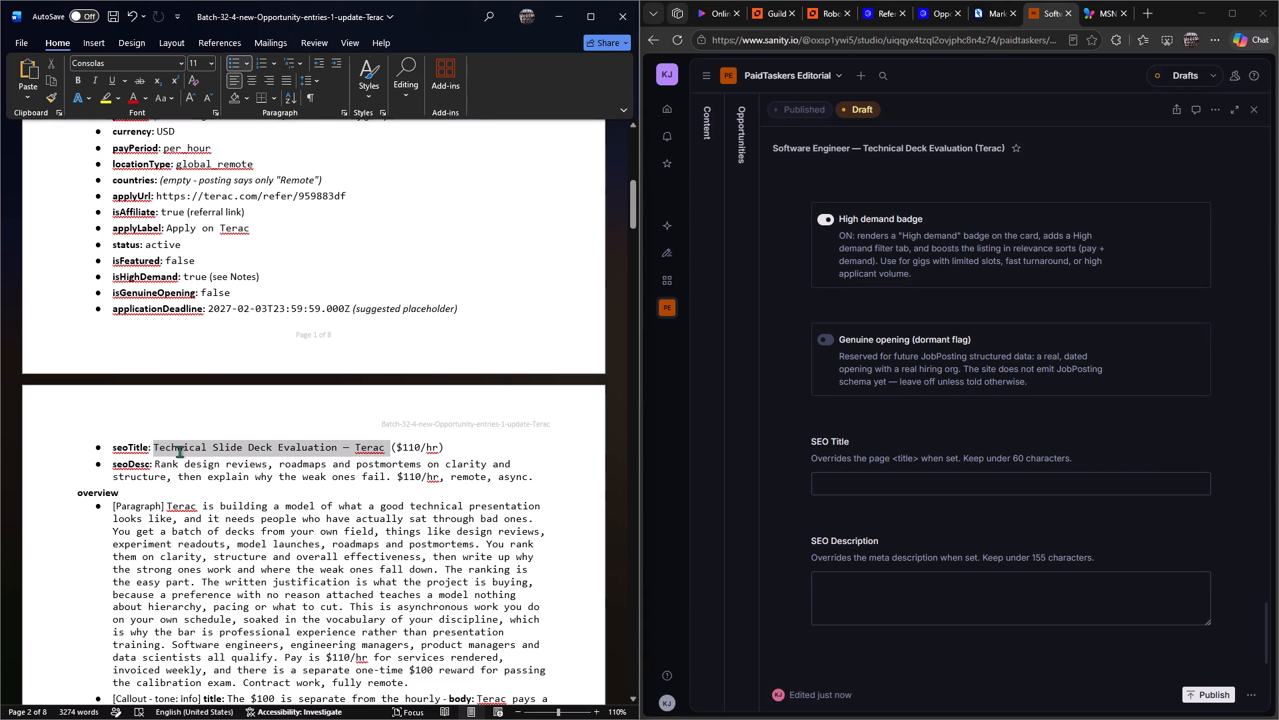
left_click_drag(179, 451, 175, 451)
key("ctrl+c")
left_click(932, 488)
key("ctrl+v")
Fill in the SEO Description with the full two-line seoDesc text copied from Word's JOB 1 entry.
left_click(888, 591)
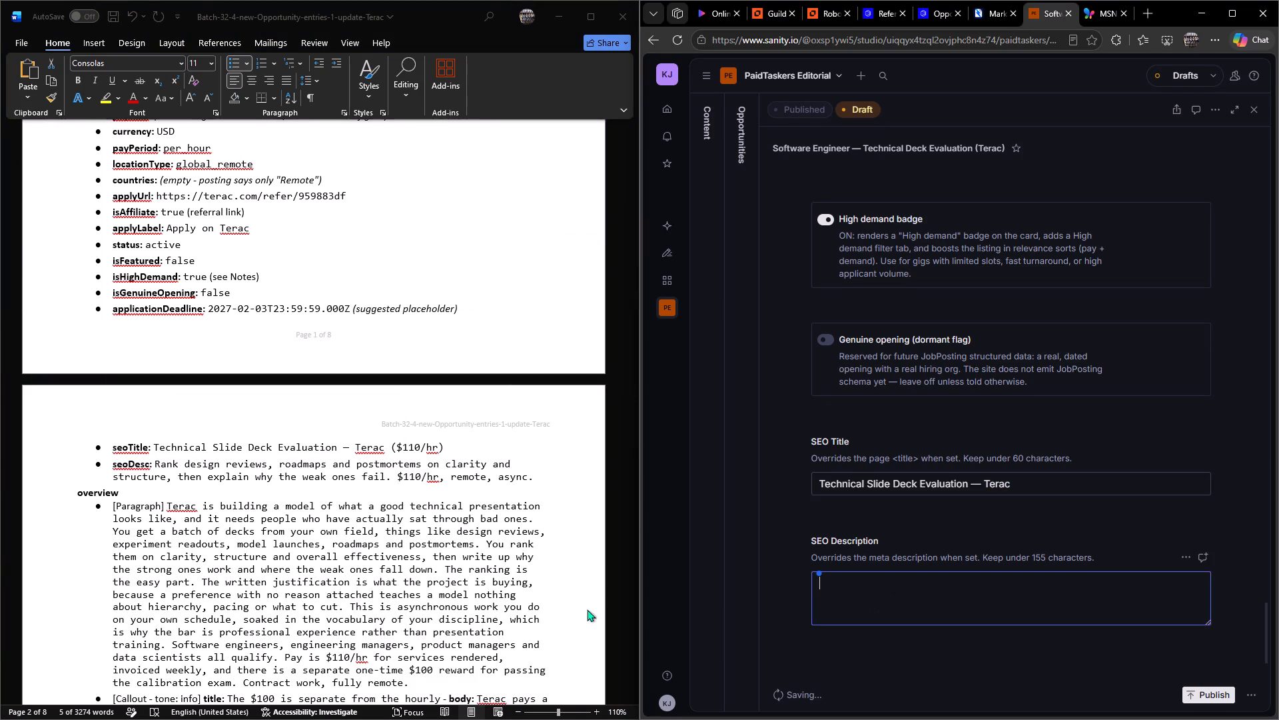
left_click(346, 550)
left_click_drag(546, 479, 542, 479)
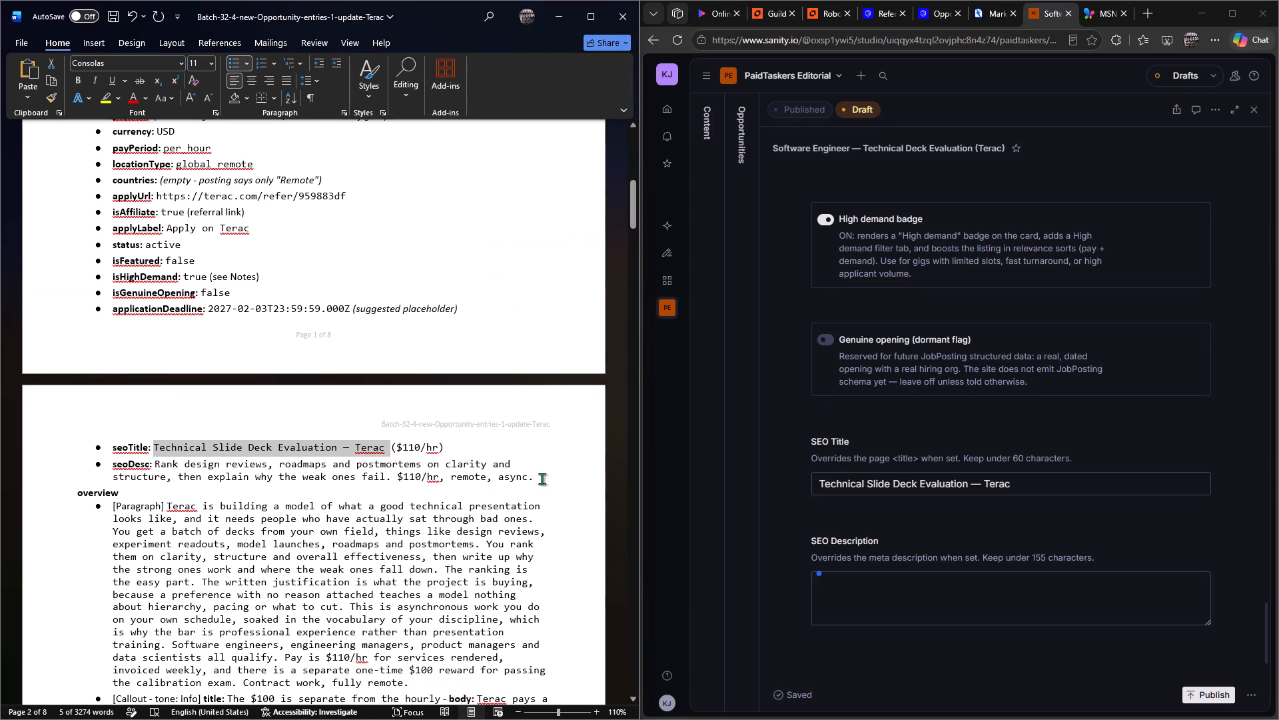
left_click_drag(542, 479, 163, 465)
key("ctrl+c")
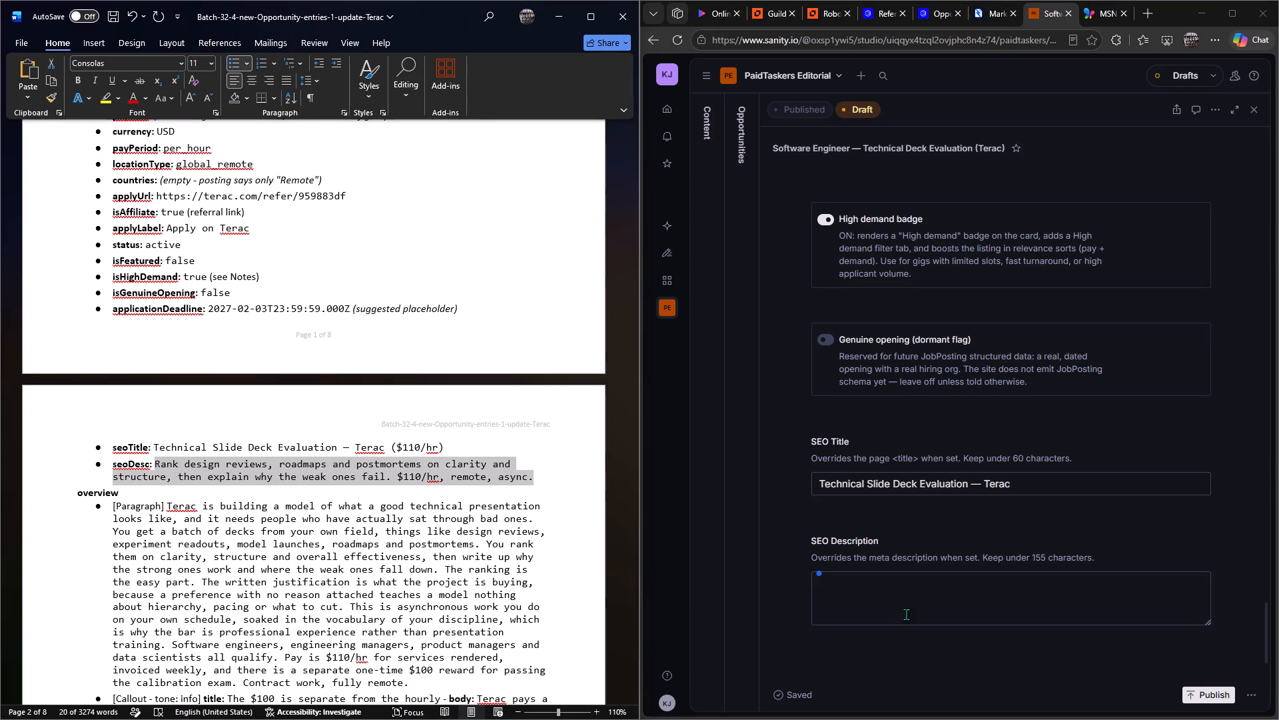
left_click(918, 614)
key("ctrl+v")
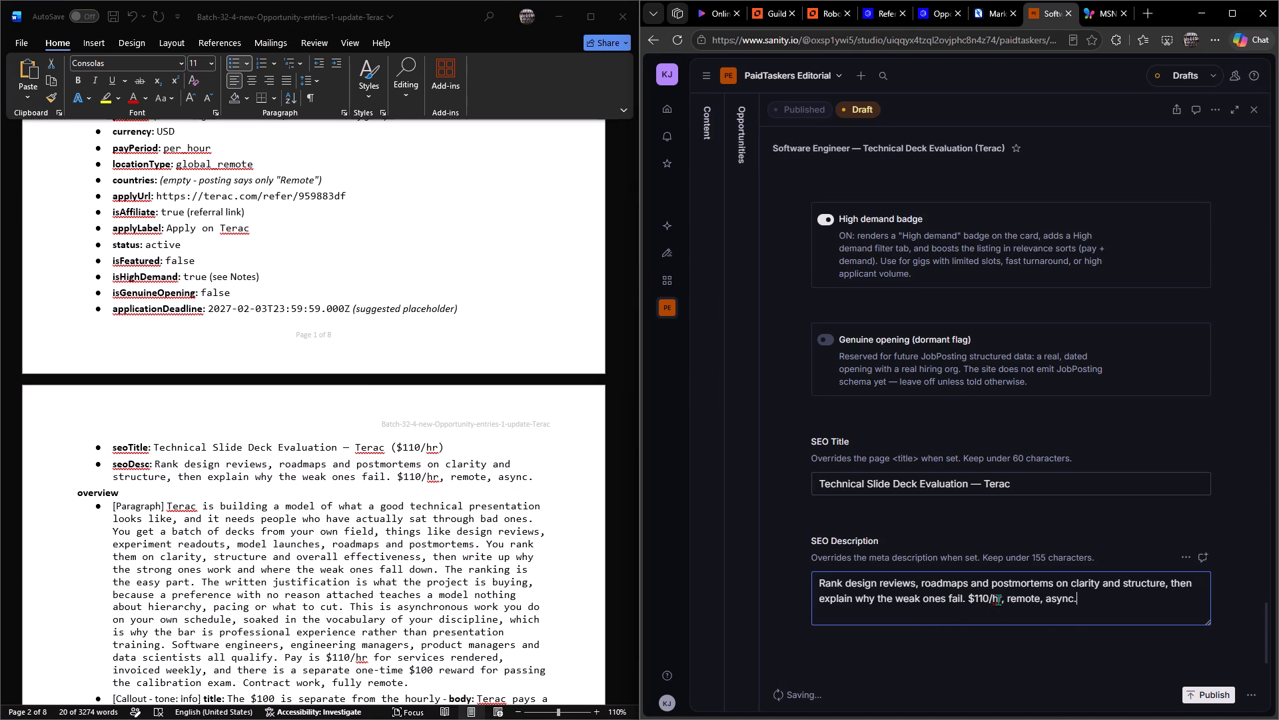
Remove "$110/hr," from the SEO Description and capitalise the next word so it ends with "Remote, async.".
left_click(1006, 601)
key("Left")
key("Left")
key("BackSpace")
key("BackSpace")
key("BackSpace")
key("BackSpace")
key("BackSpace")
key("BackSpace")
key("BackSpace")
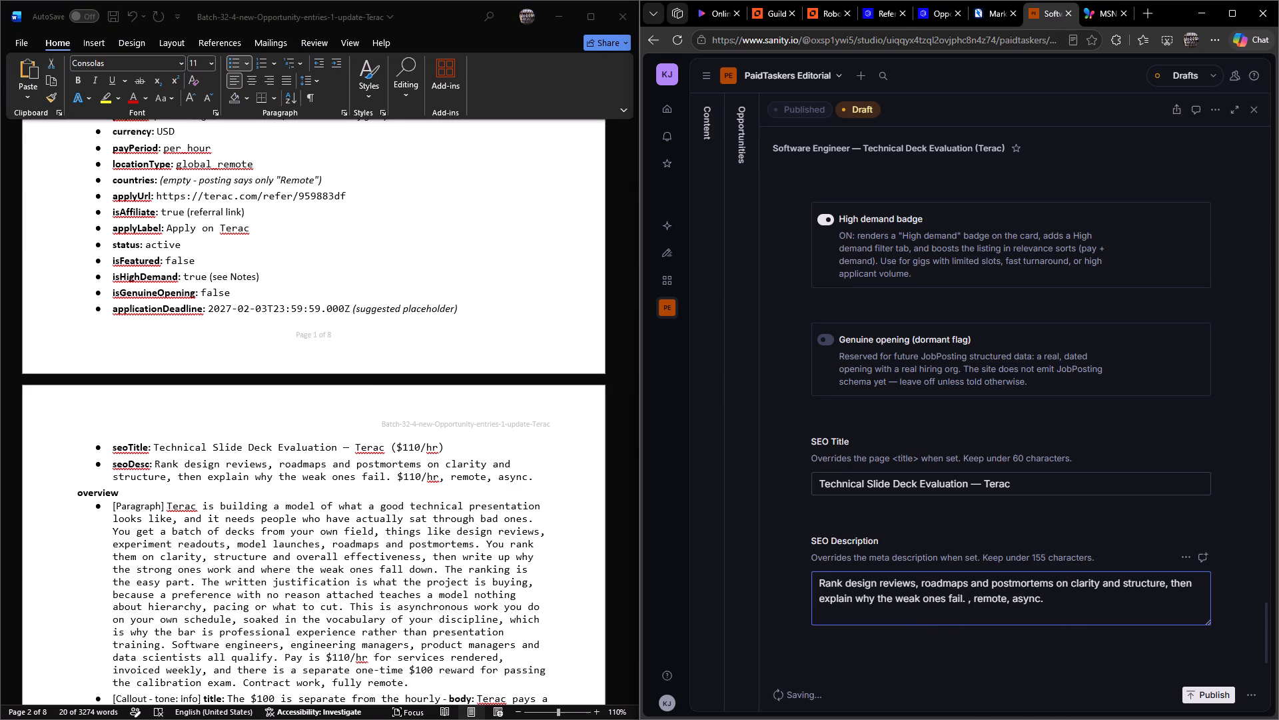
key("Right")
key("Right")
key("BackSpace")
key("BackSpace")
key("Right")
key("BackSpace")
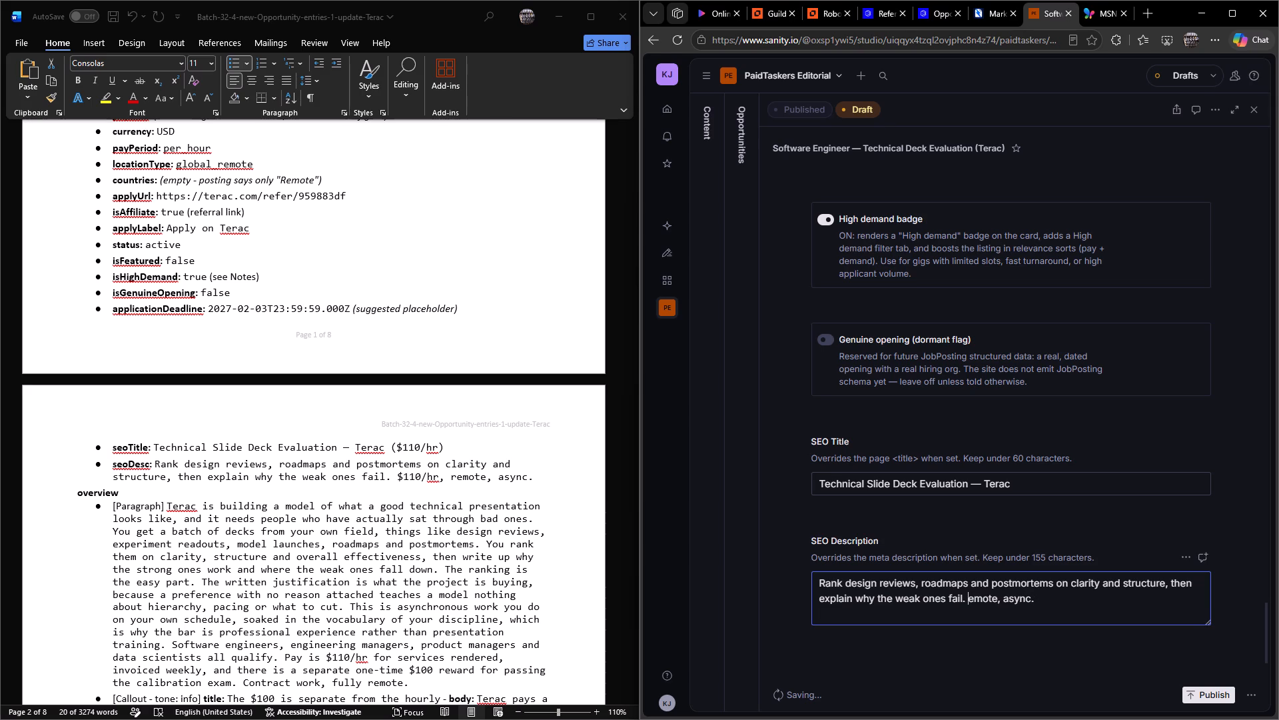
key("shift+r")
Review the deadline, status and badge settings, and publish the Technical Deck Evaluation opportunity.
scroll(1011, 599, "up", 10)
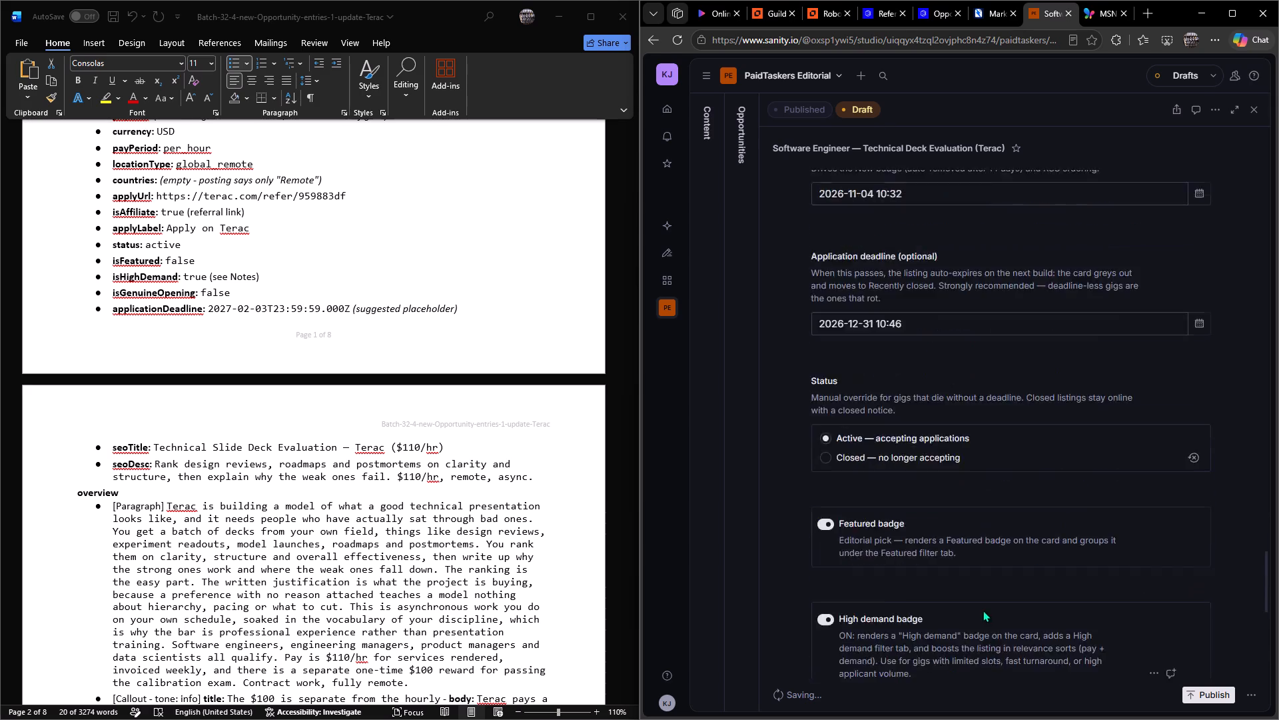
scroll(983, 610, "up", 2)
scroll(982, 610, "down", 13)
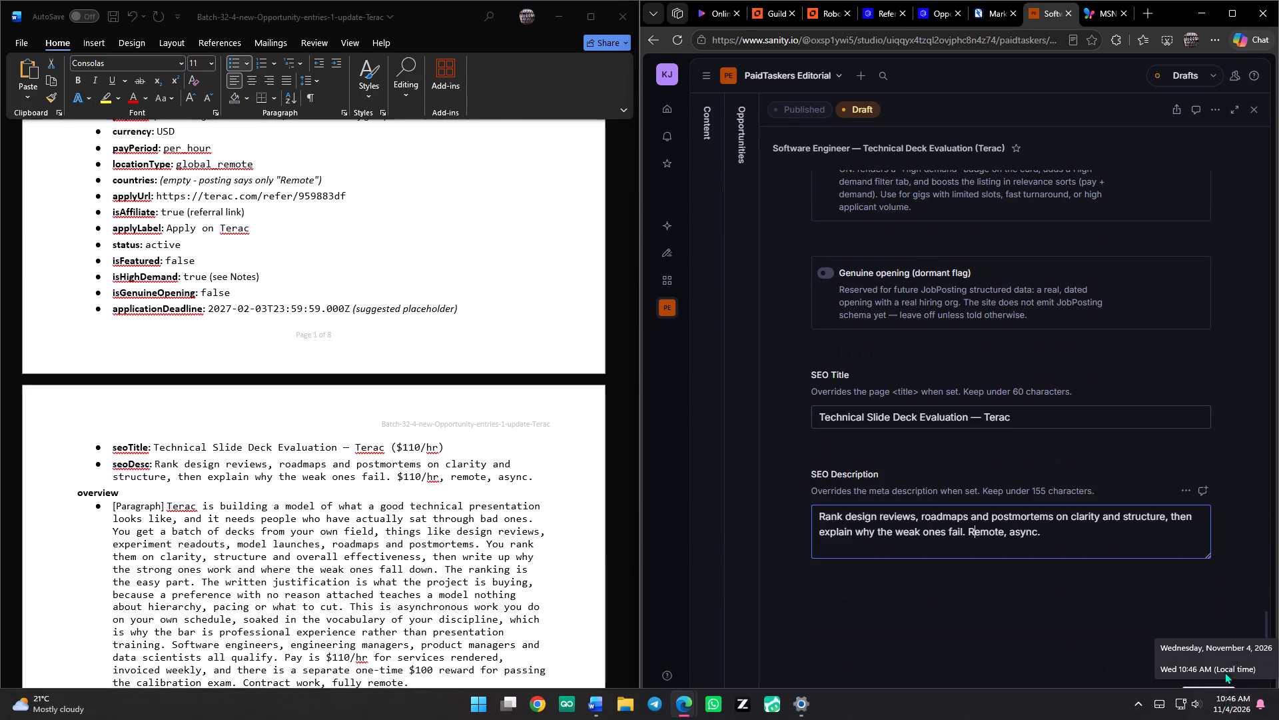
left_click(1072, 673)
left_click(1196, 696)
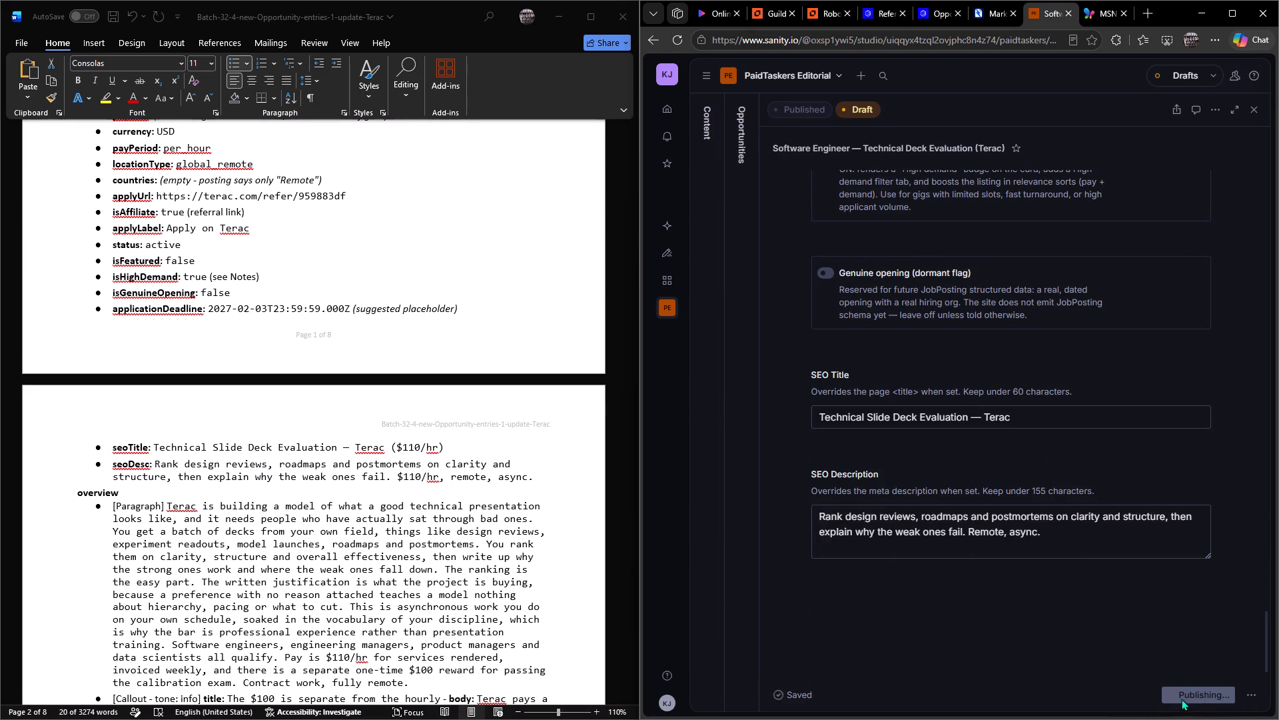
Read the JOB 2 pharmacist update instructions and the JOB 3 legal professional fields in the Word document.
scroll(392, 396, "down", 7)
scroll(392, 396, "down", 20)
scroll(392, 396, "down", 6)
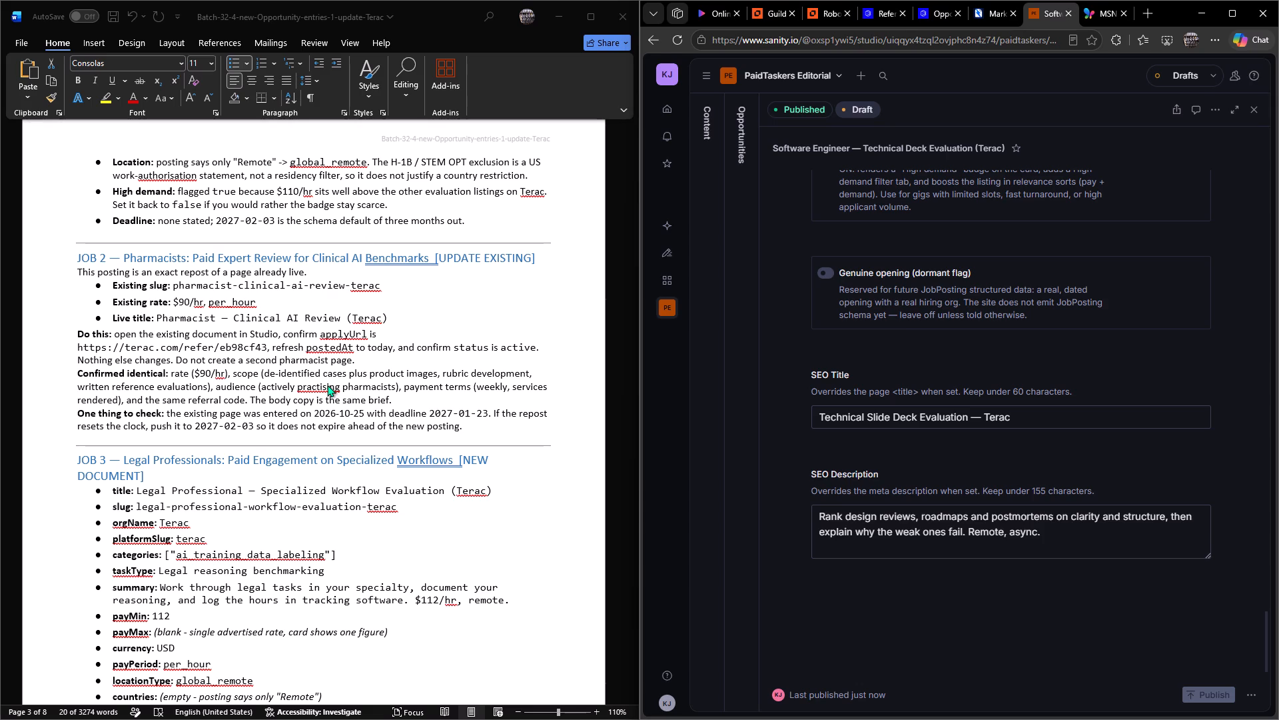
scroll(327, 385, "down", 2)
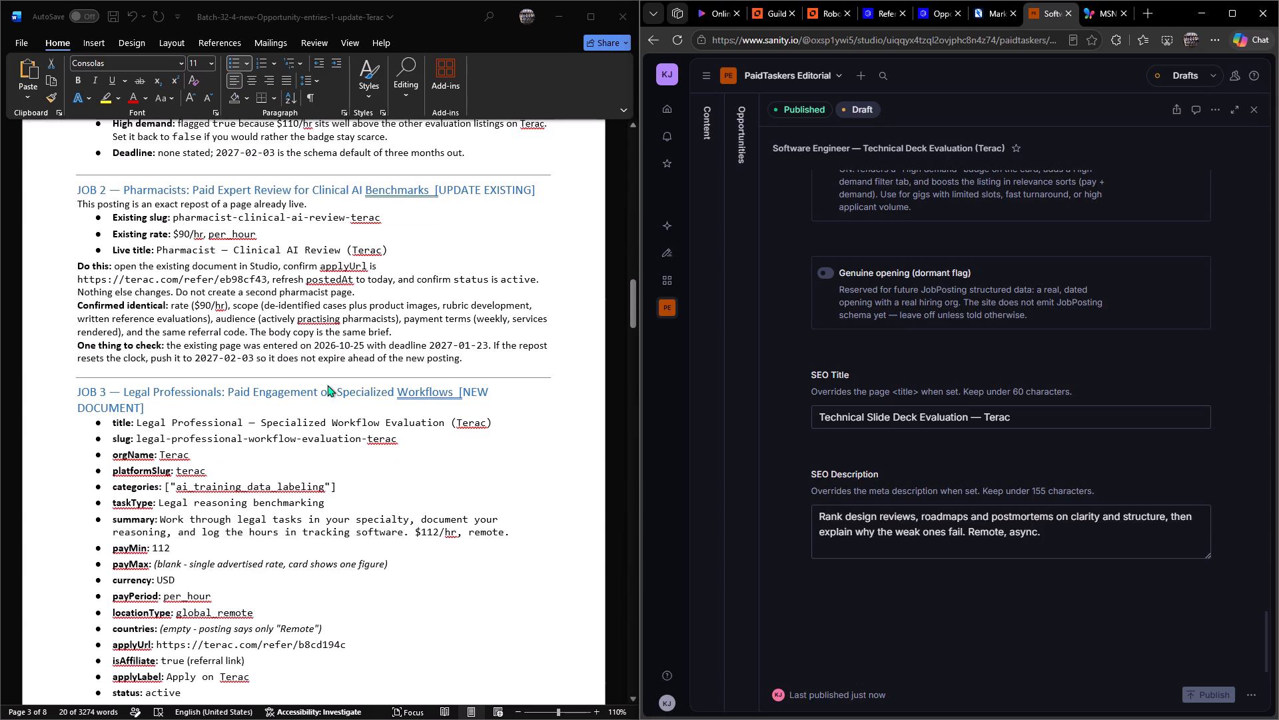
scroll(327, 385, "down", 3)
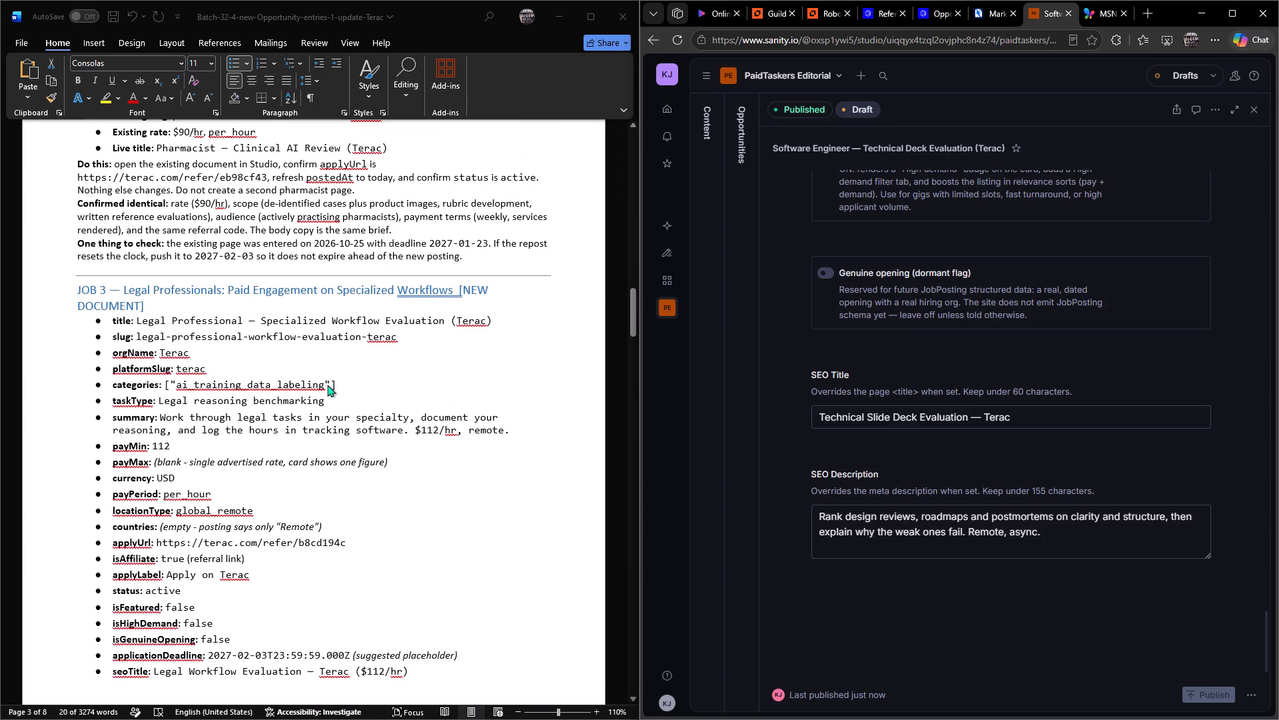
Create a new Opportunity document and switch it to the draft version for editing.
scroll(1043, 448, "up", 3)
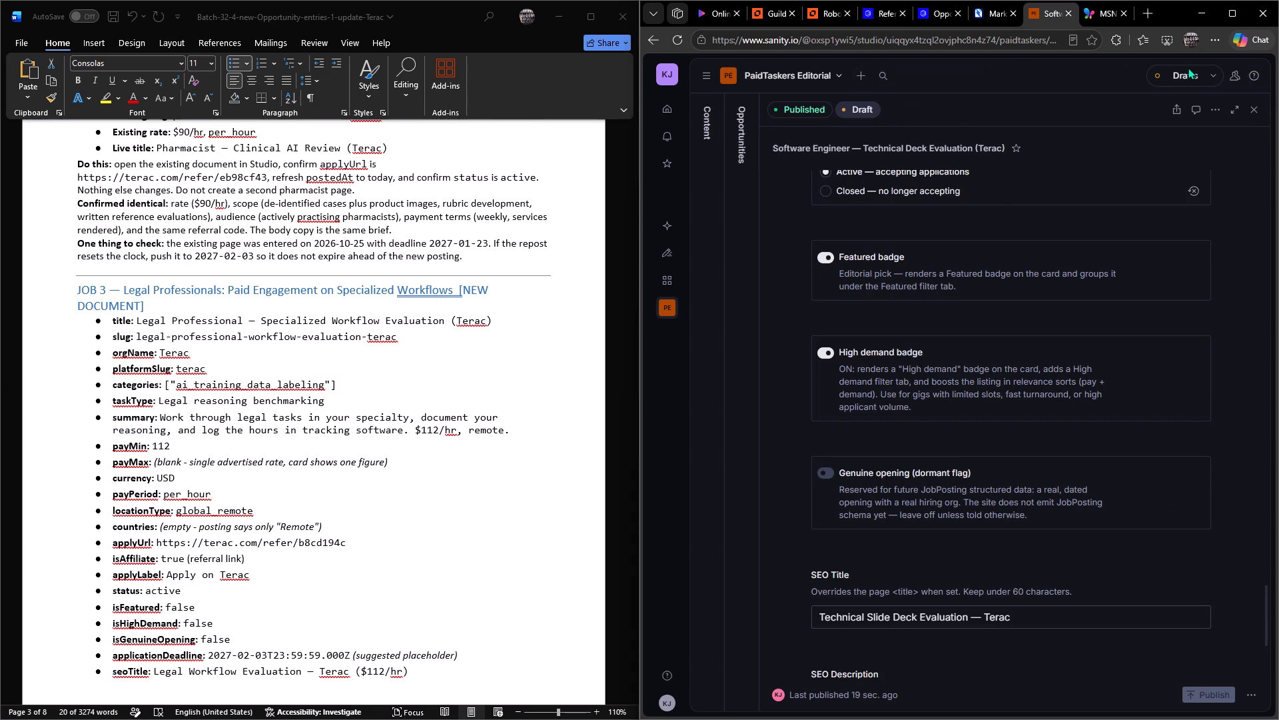
left_click(1211, 76)
left_click(1167, 124)
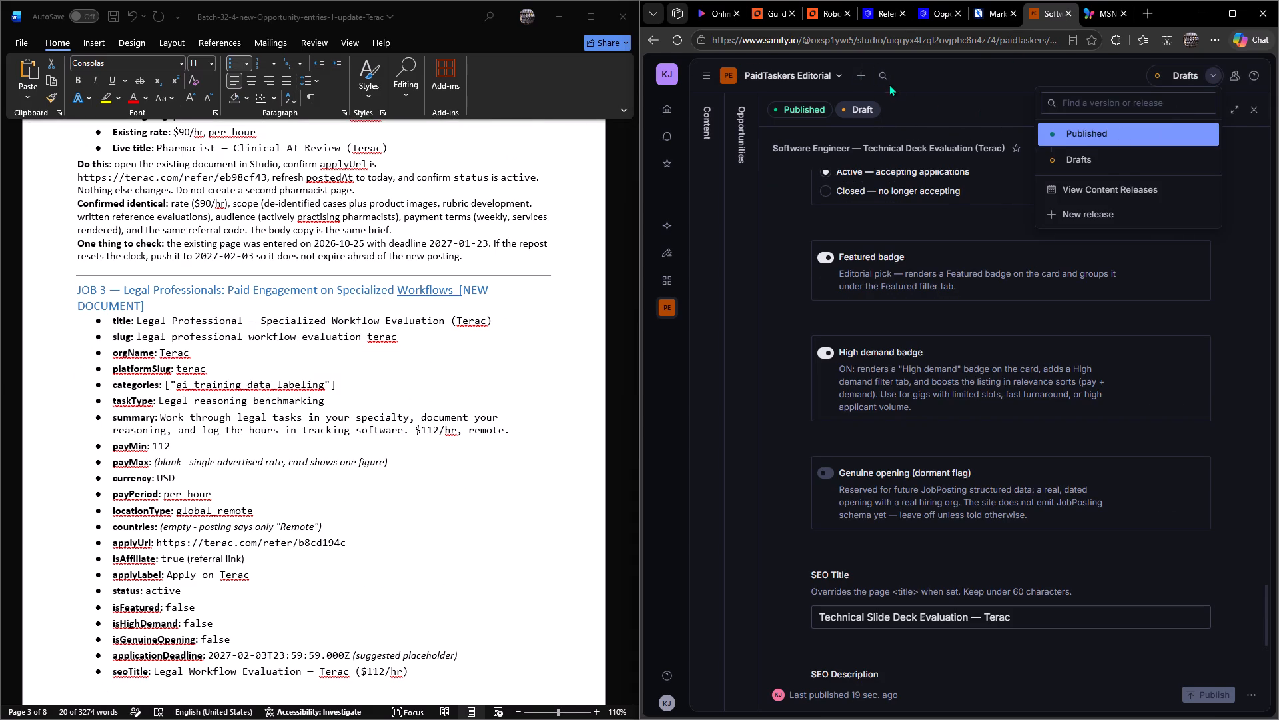
left_click(861, 79)
left_click(860, 302)
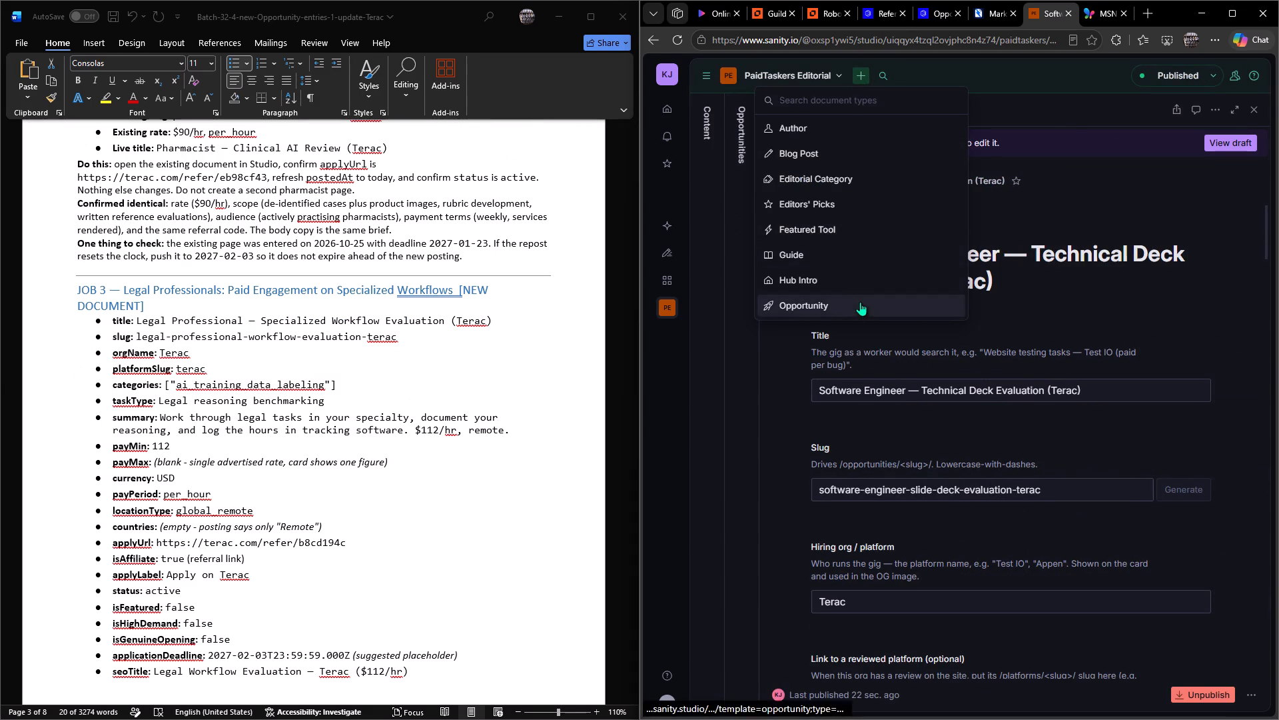
scroll(283, 449, "down", 2)
left_click(283, 449)
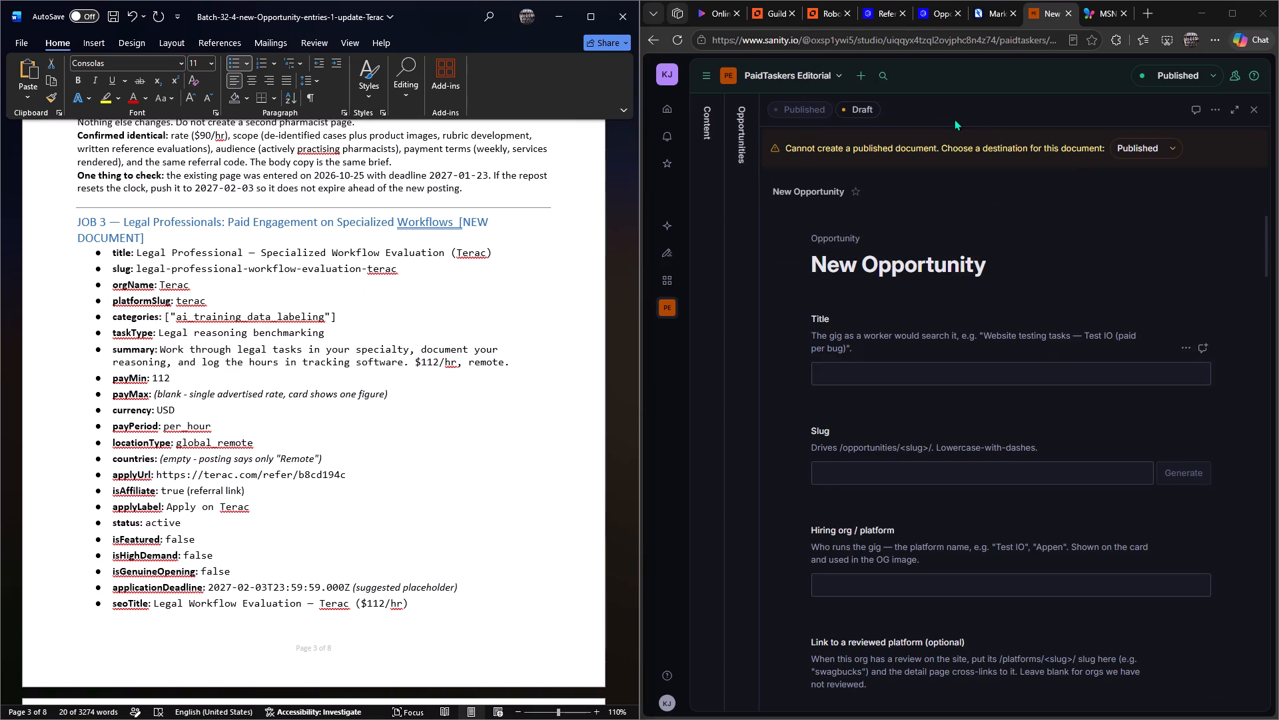
left_click(863, 116)
Copy the JOB 3 title "Legal Professional — Specialized Workflow Evaluation (Terac)" from Word into the new opportunity's Title.
left_click(332, 367)
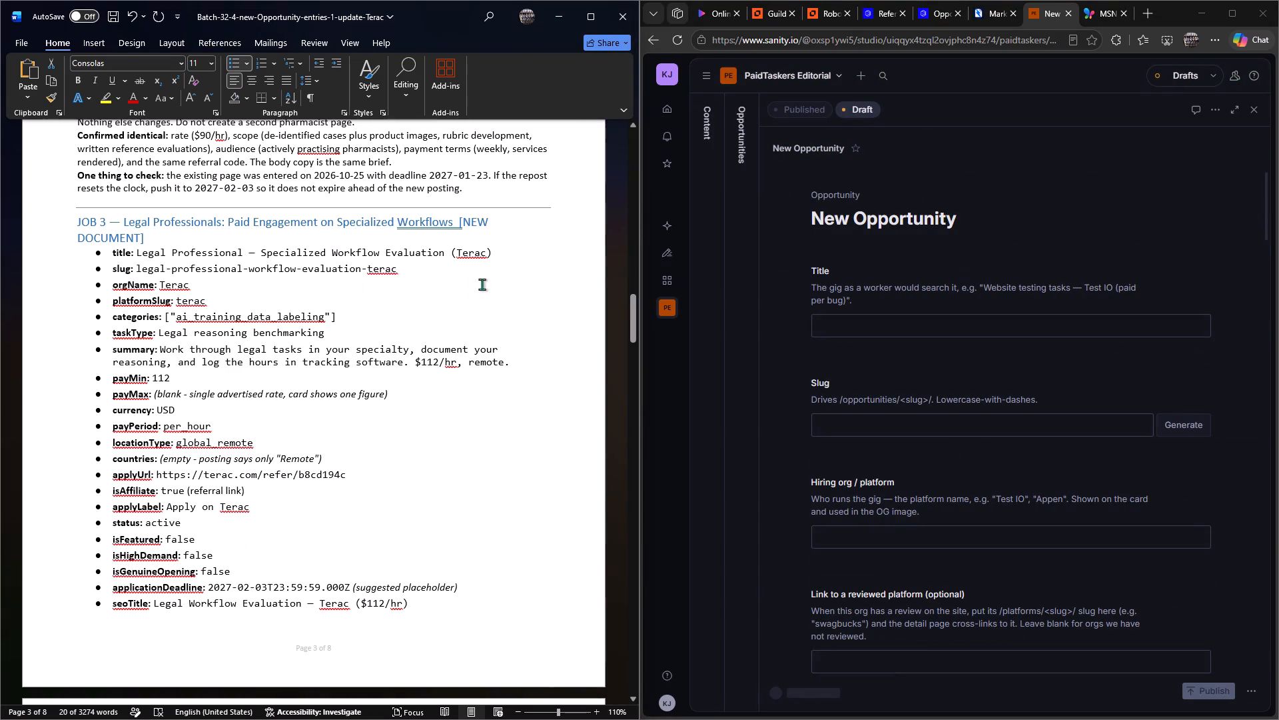
left_click_drag(519, 259, 152, 254)
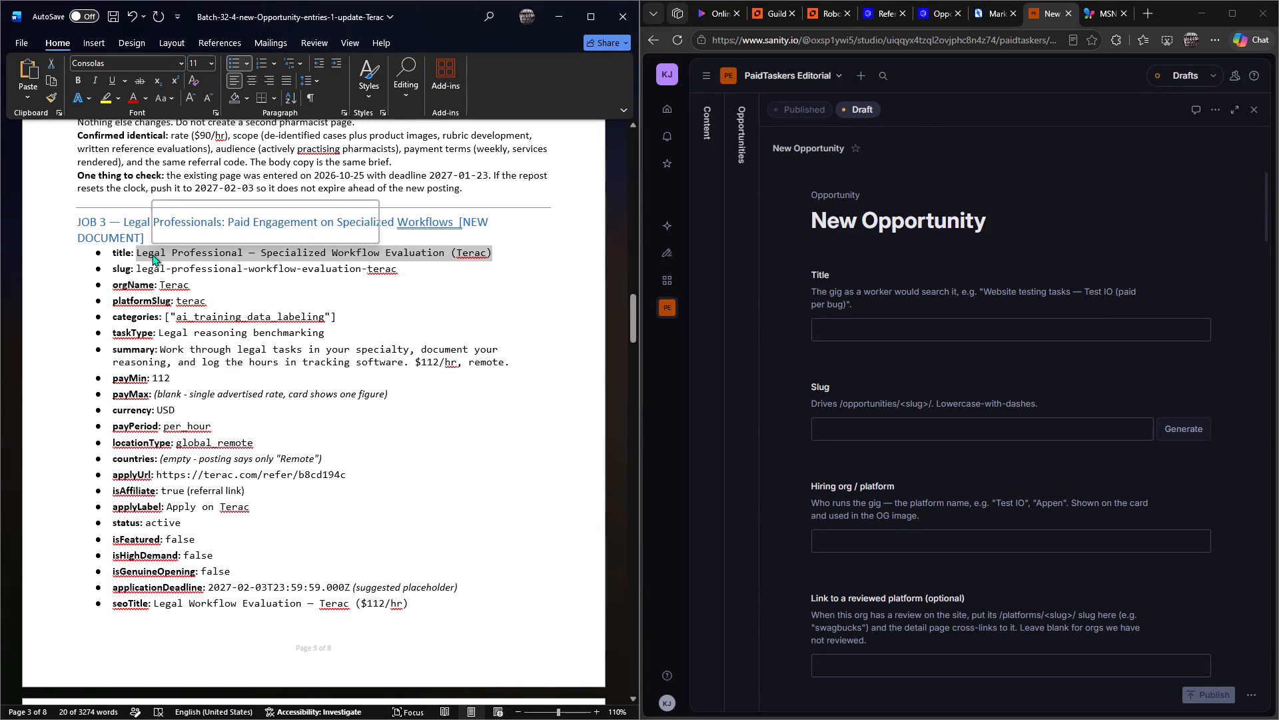
key("ctrl+c")
left_click(847, 329)
key("ctrl+v")
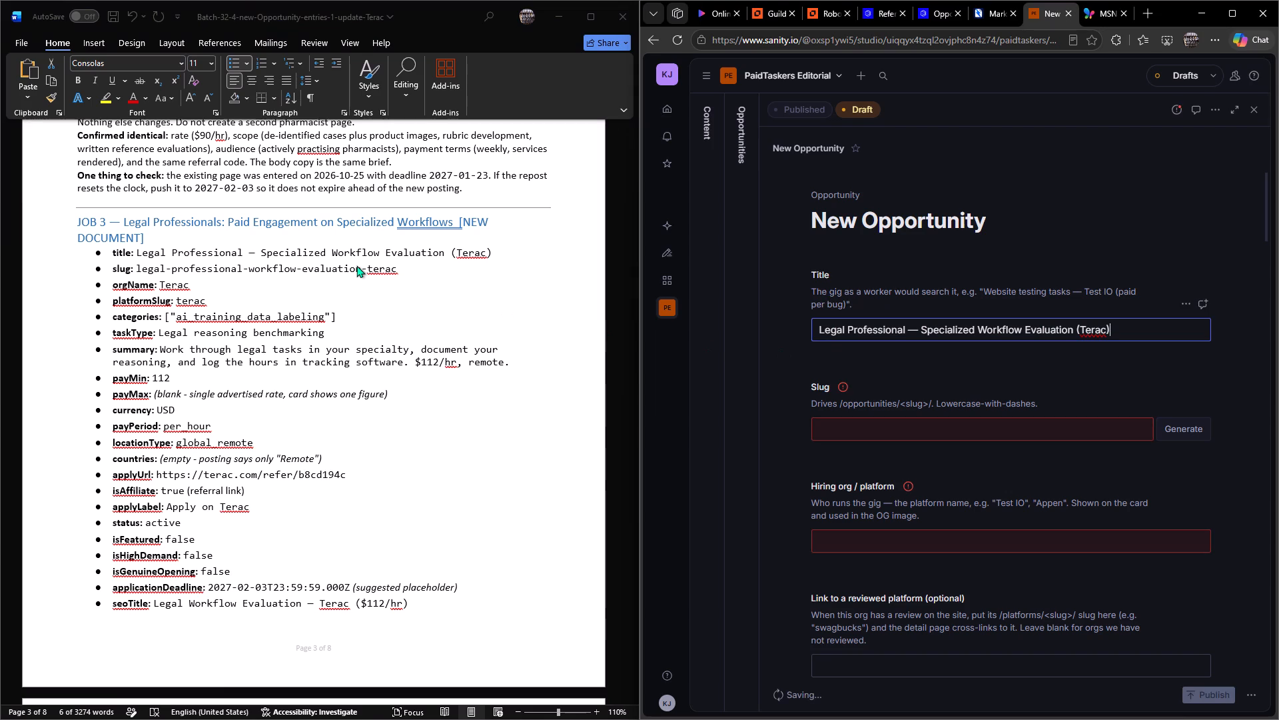
Copy the slug "legal-professional-workflow-evaluation-terac" from Word into the Slug field.
left_click(356, 265)
left_click(428, 275)
left_click_drag(428, 275, 182, 274)
left_click(182, 274)
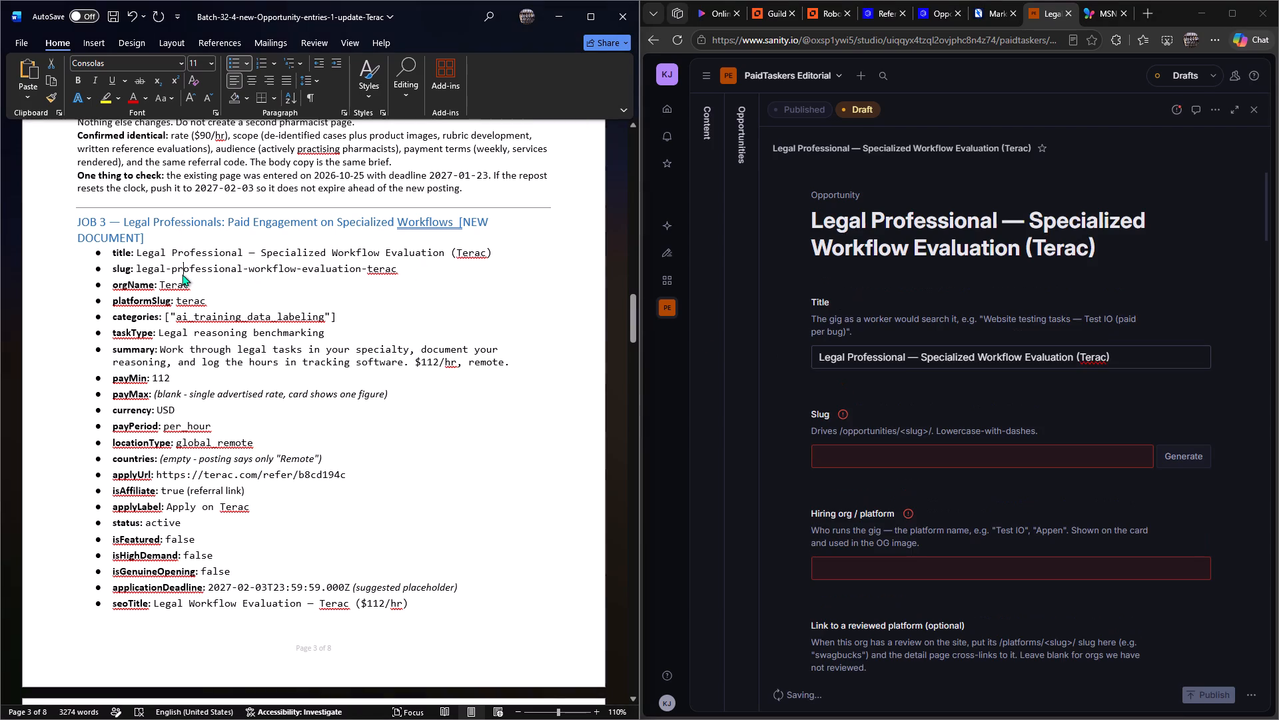
left_click_drag(436, 275, 155, 274)
key("ctrl+c")
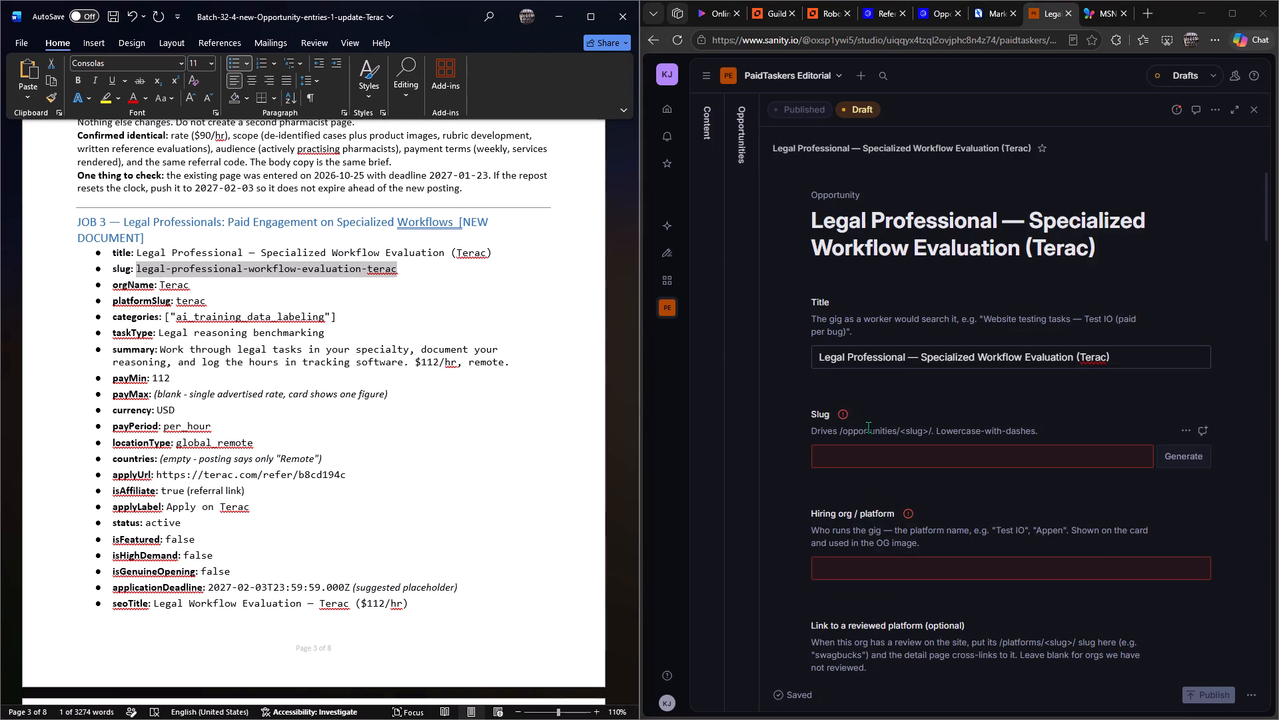
left_click(882, 466)
key("ctrl+v")
Set the hiring org to "Terac" and the reviewed platform link to "terac".
scroll(885, 466, "down", 3)
left_click(924, 365)
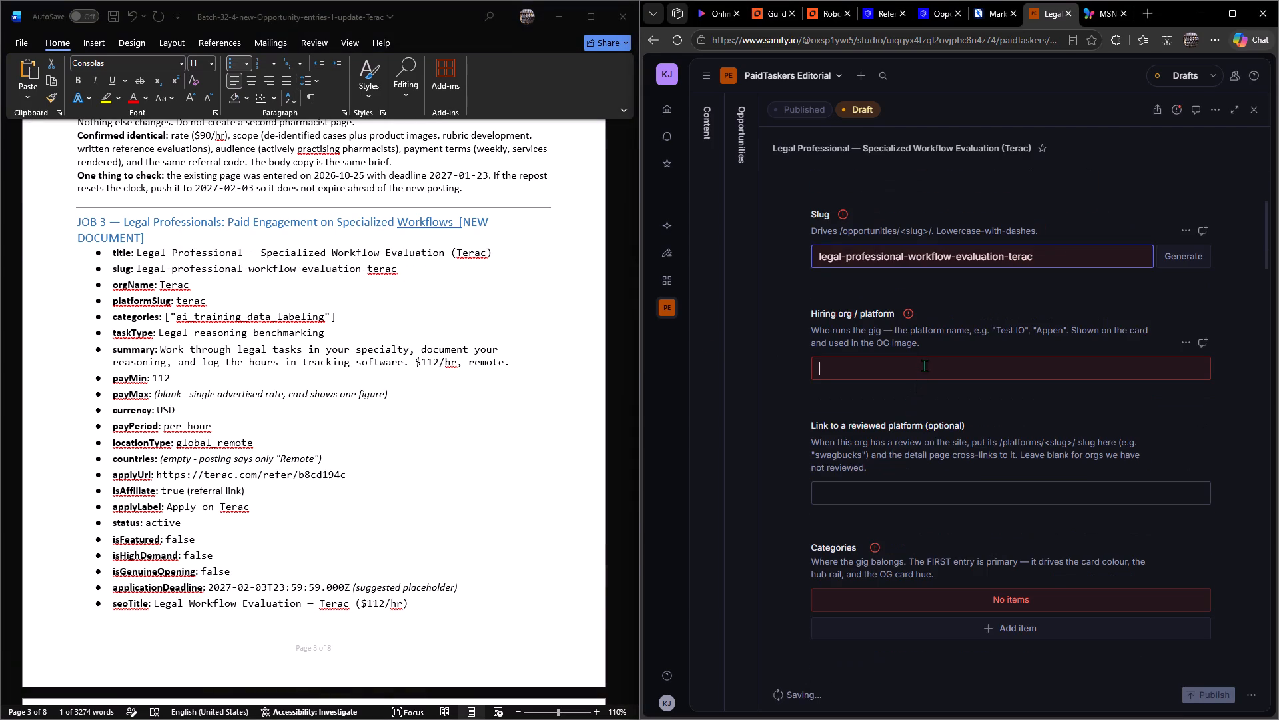
type("Terac")
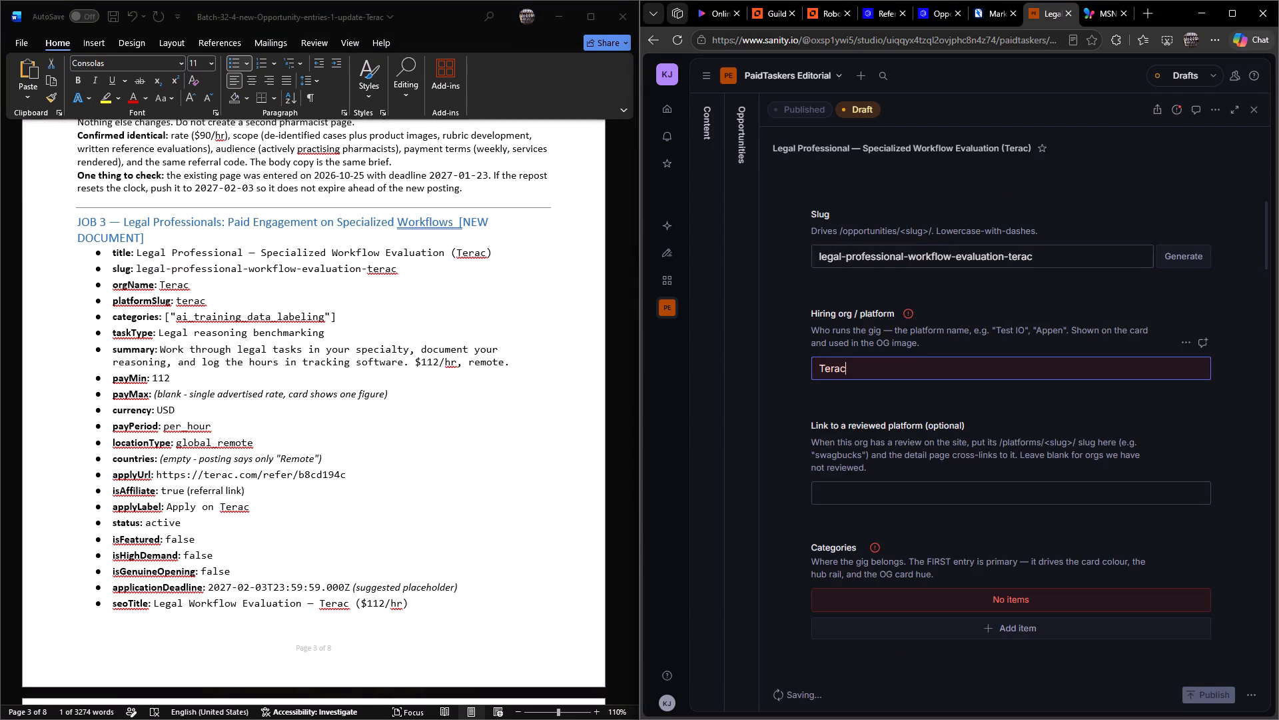
left_click(951, 490)
type("terac")
Add AI Training & Data Labeling as the opportunity's category.
scroll(1158, 378, "down", 2)
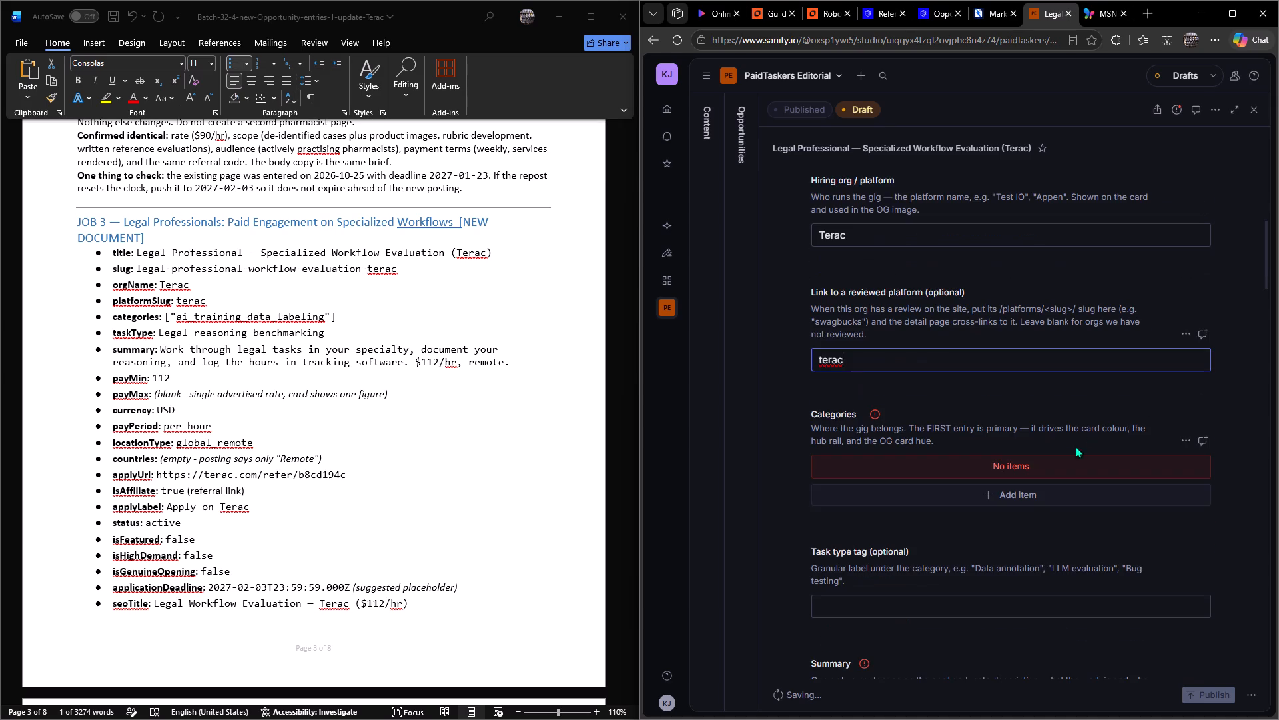
left_click(1025, 496)
left_click(1031, 476)
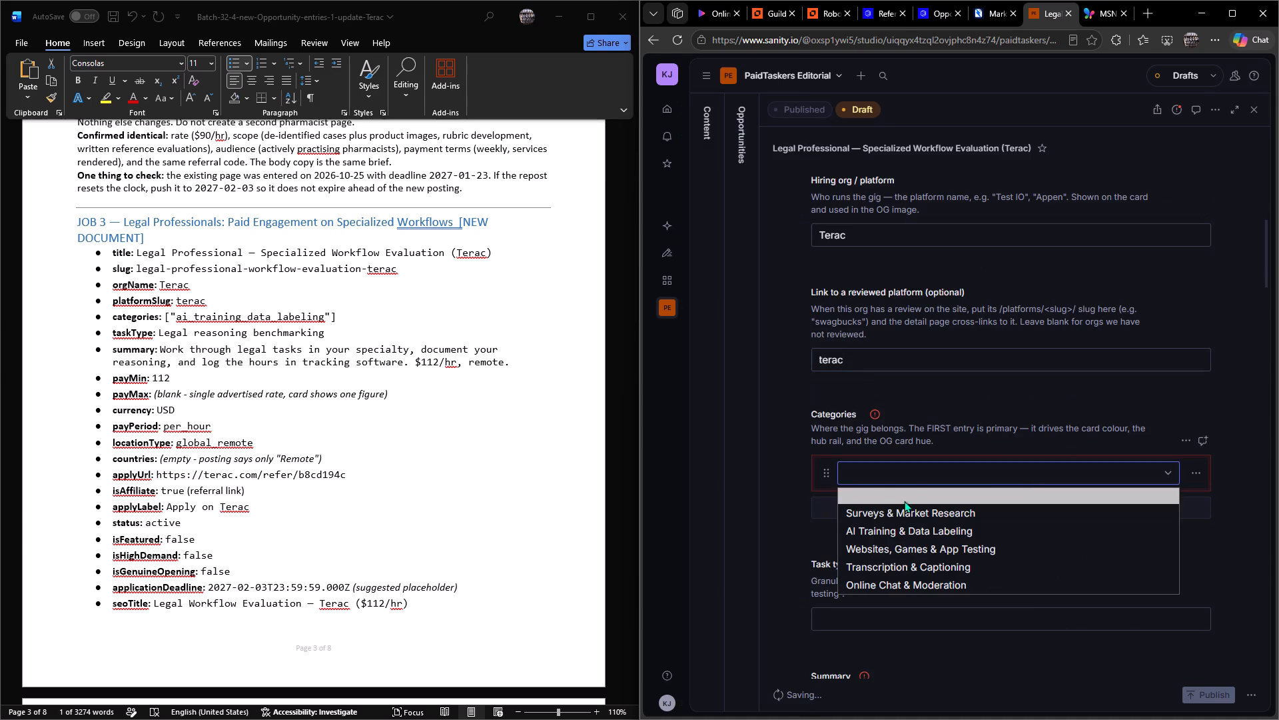
left_click(945, 538)
In Word's JOB 3 overview paragraph, correct the spellings to "specialized" and "analyze".
scroll(290, 271, "up", 3)
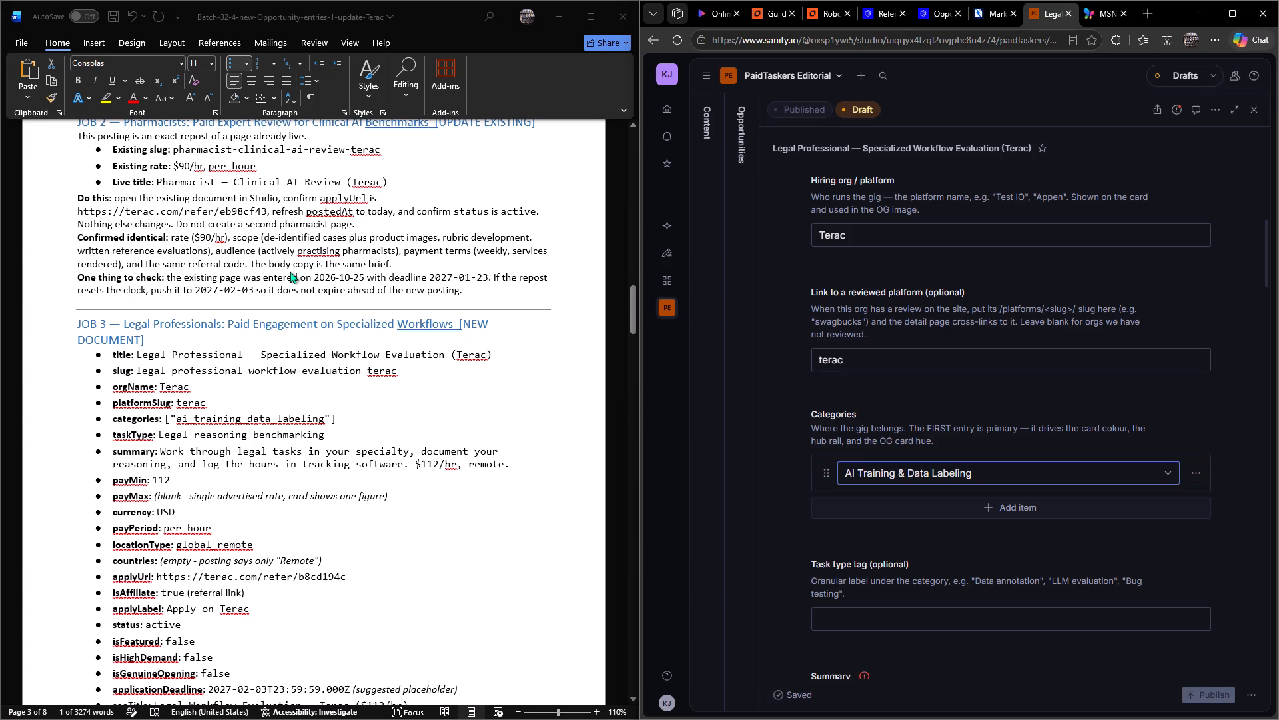
scroll(290, 271, "down", 14)
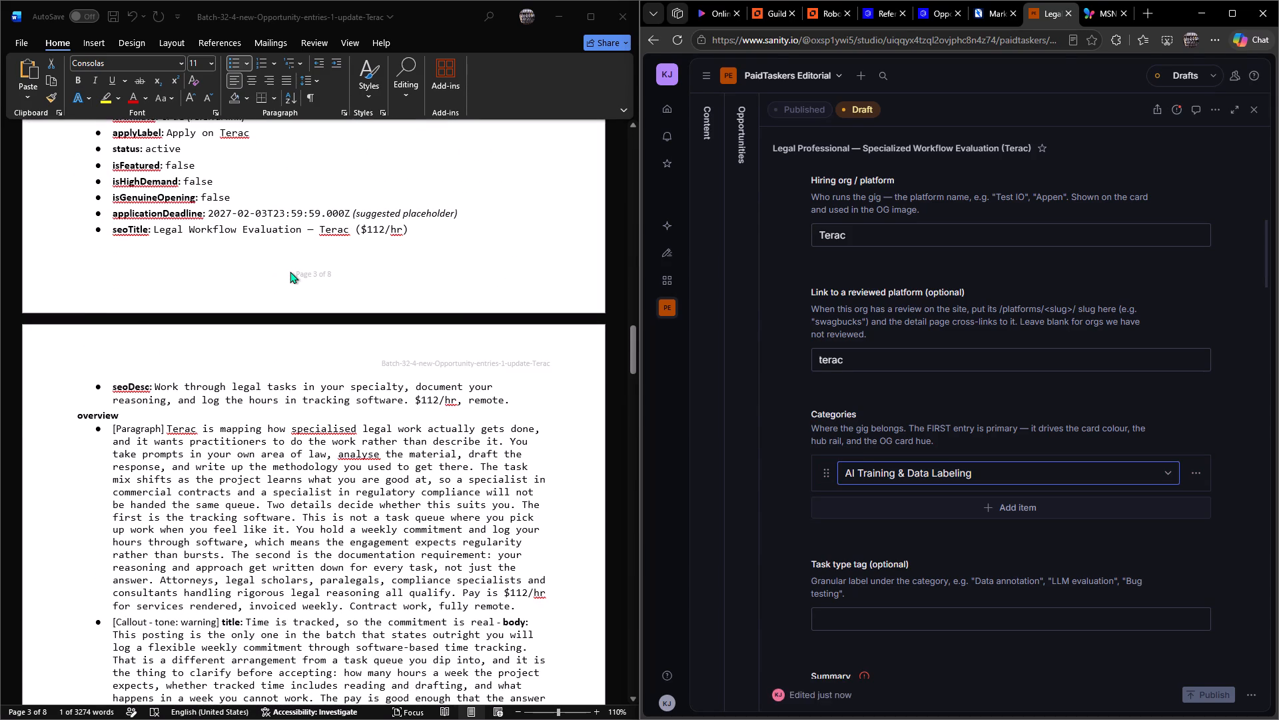
left_click(309, 423)
left_click(314, 424)
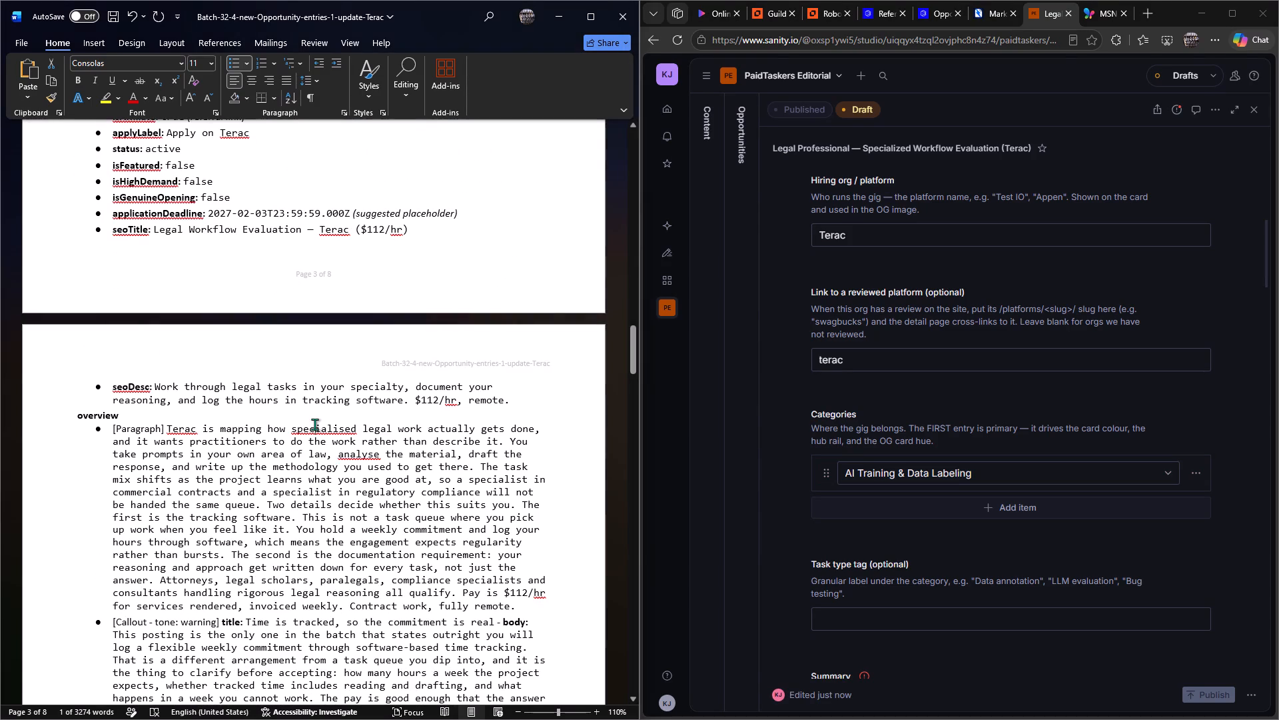
right_click(314, 424)
left_click(315, 445)
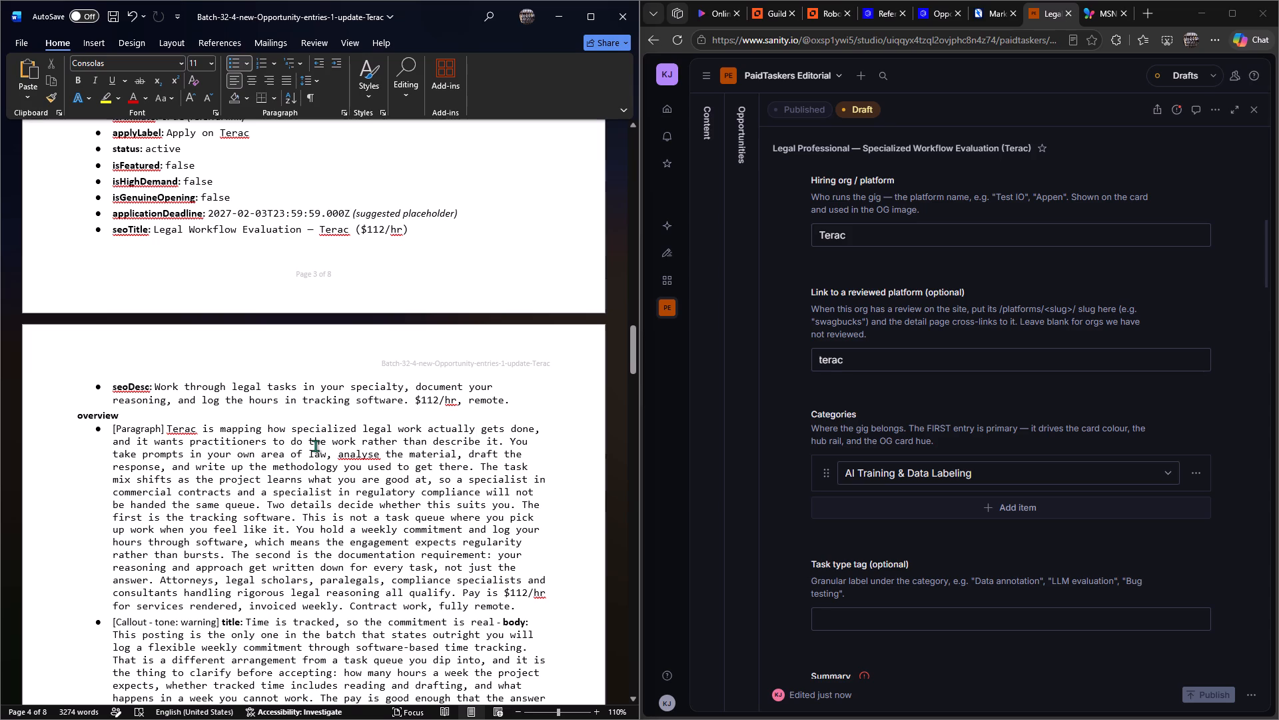
left_click(366, 451)
right_click(366, 451)
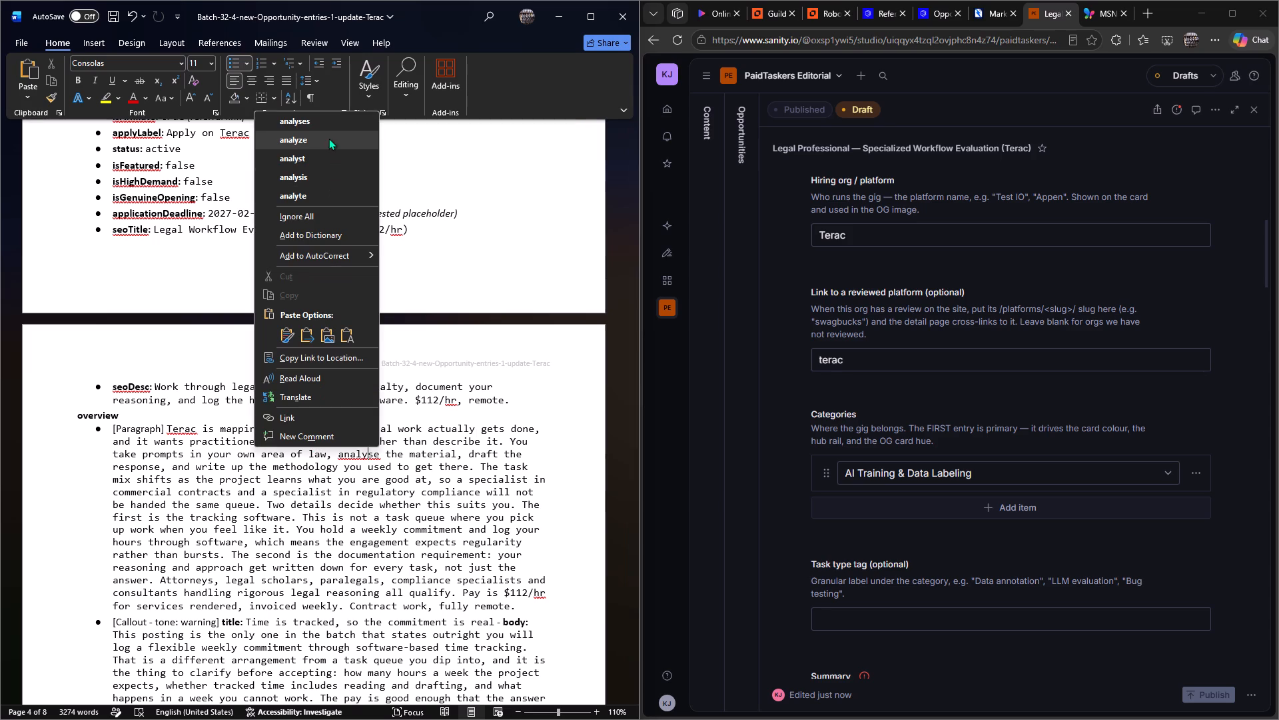
left_click(328, 144)
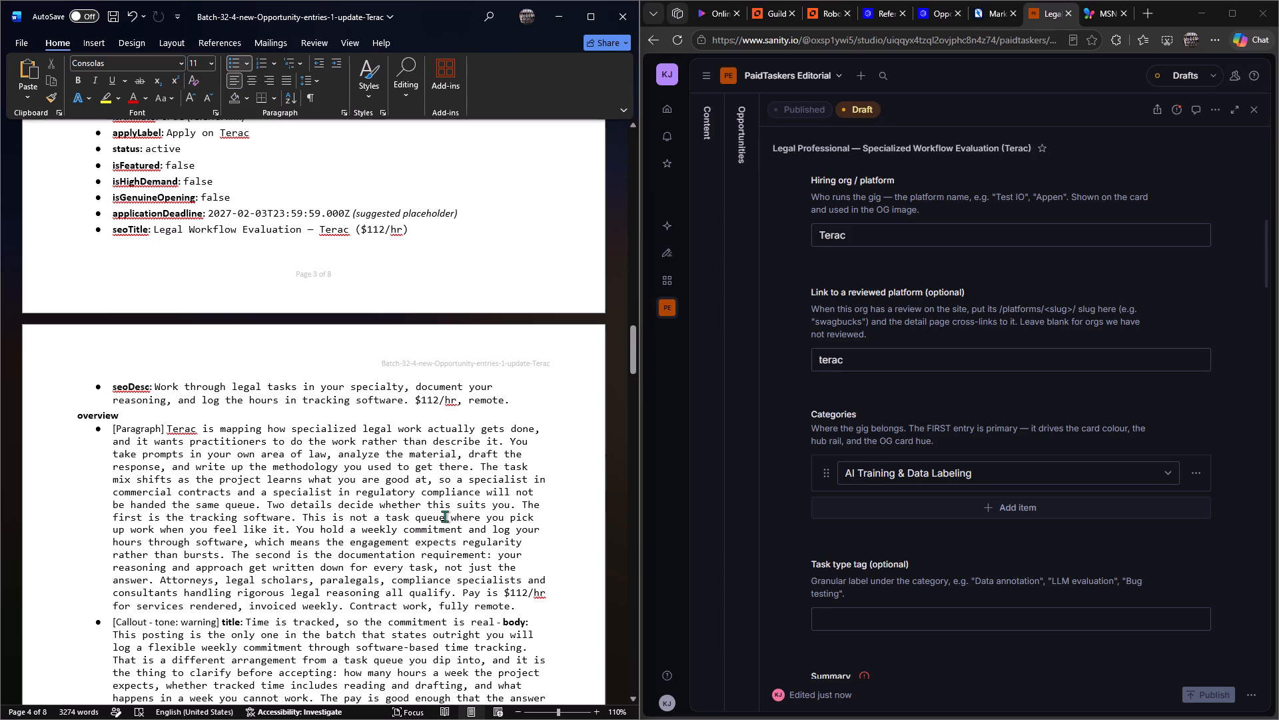
Copy the JOB 3 taskType "Legal reasoning benchmarking" from Word into the Task type tag.
scroll(444, 516, "down", 3)
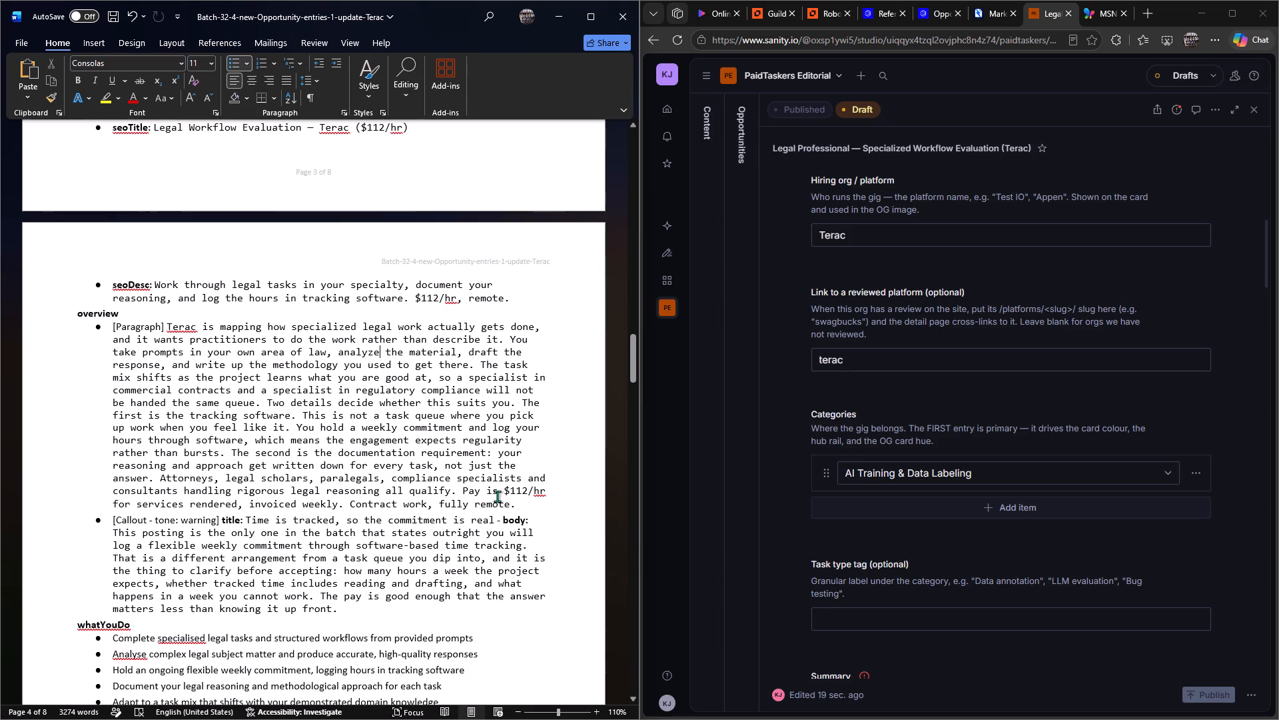
scroll(497, 496, "down", 5)
scroll(497, 496, "up", 13)
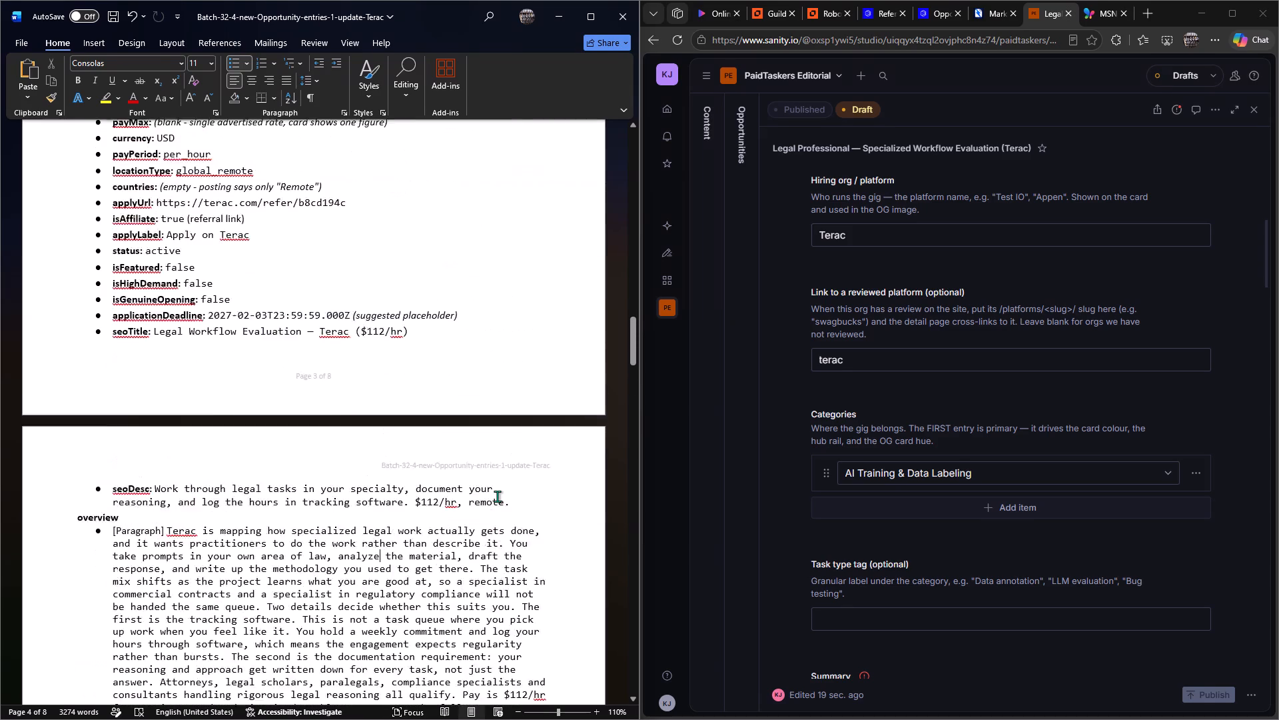
scroll(497, 496, "up", 7)
left_click(498, 470)
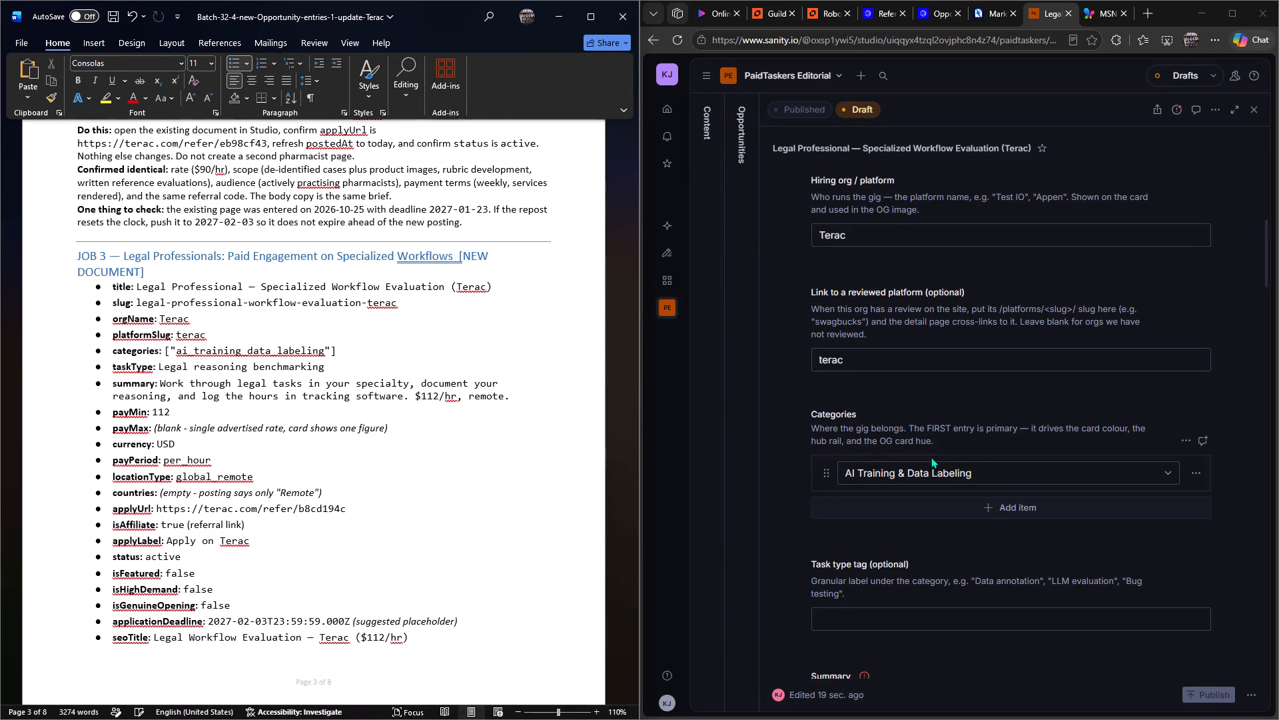
scroll(973, 497, "down", 2)
left_click(925, 493)
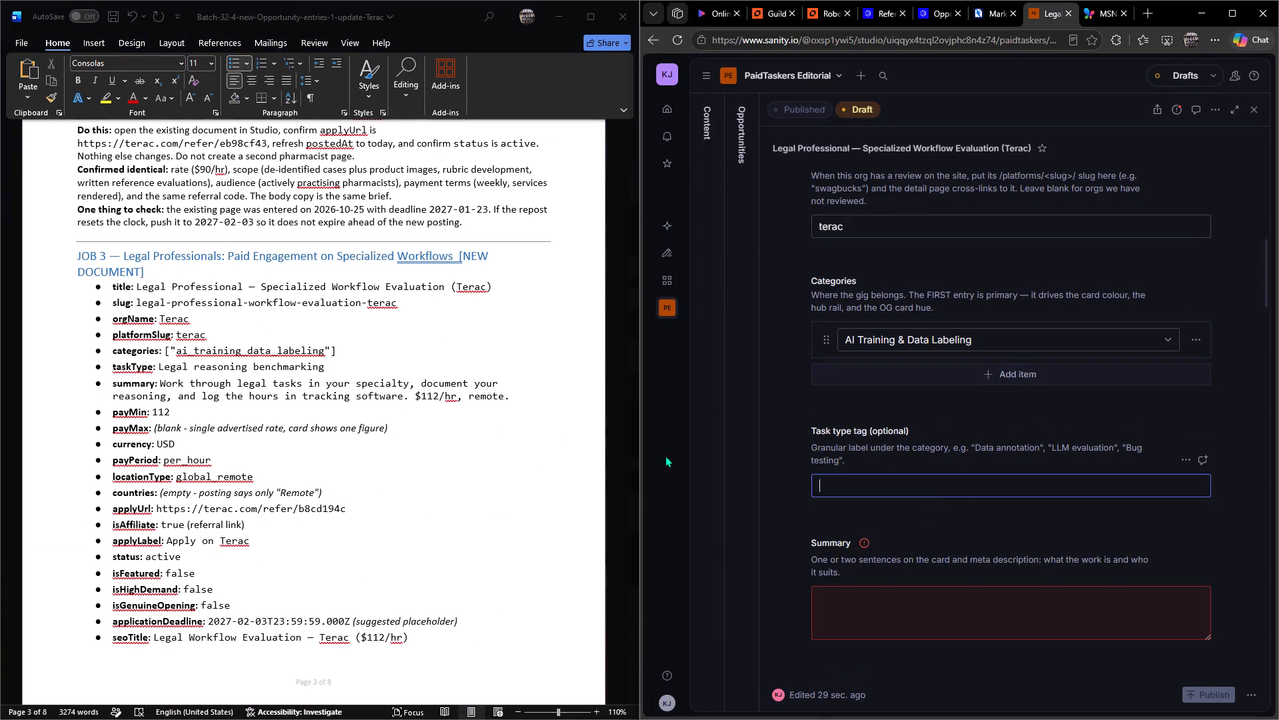
left_click(381, 393)
left_click_drag(375, 365, 187, 369)
key("ctrl+c")
left_click(863, 488)
key("ctrl+v")
Copy the two-line JOB 3 summary, from "Work through legal tasks" to "$112/hr, remote.", into the Summary field.
left_click(456, 515)
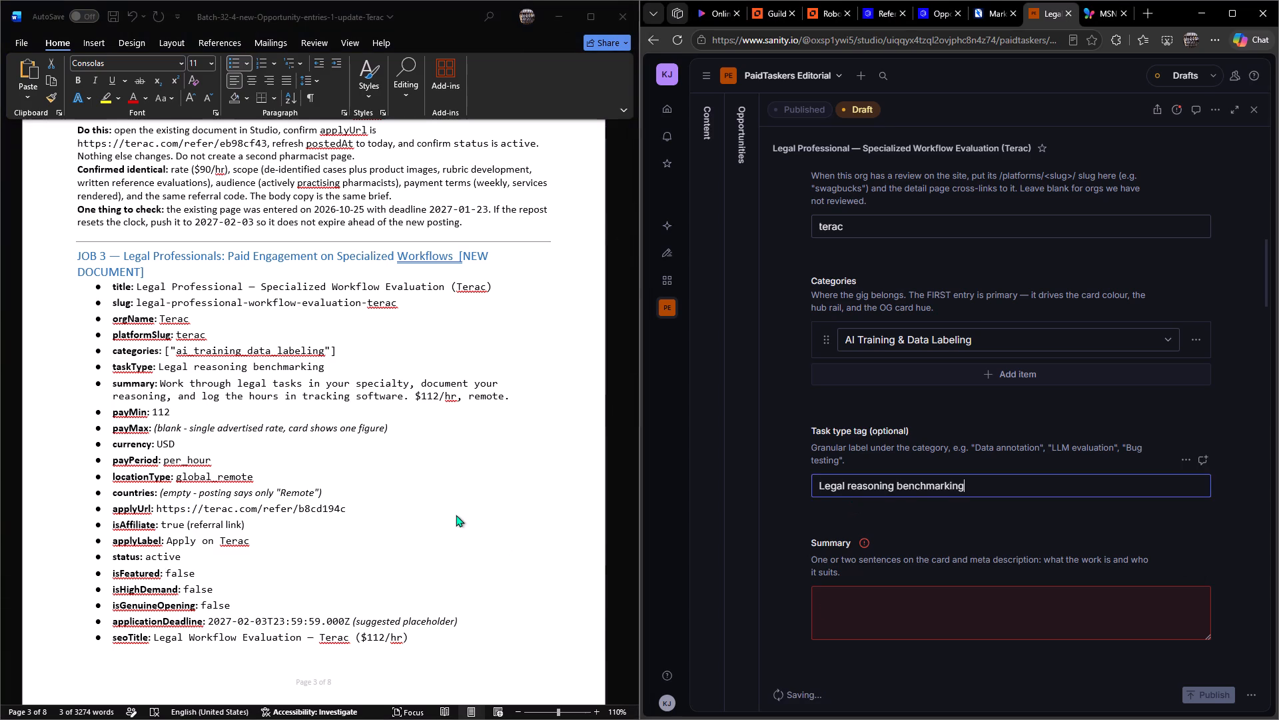
scroll(456, 515, "down", 5)
left_click_drag(514, 230, 511, 230)
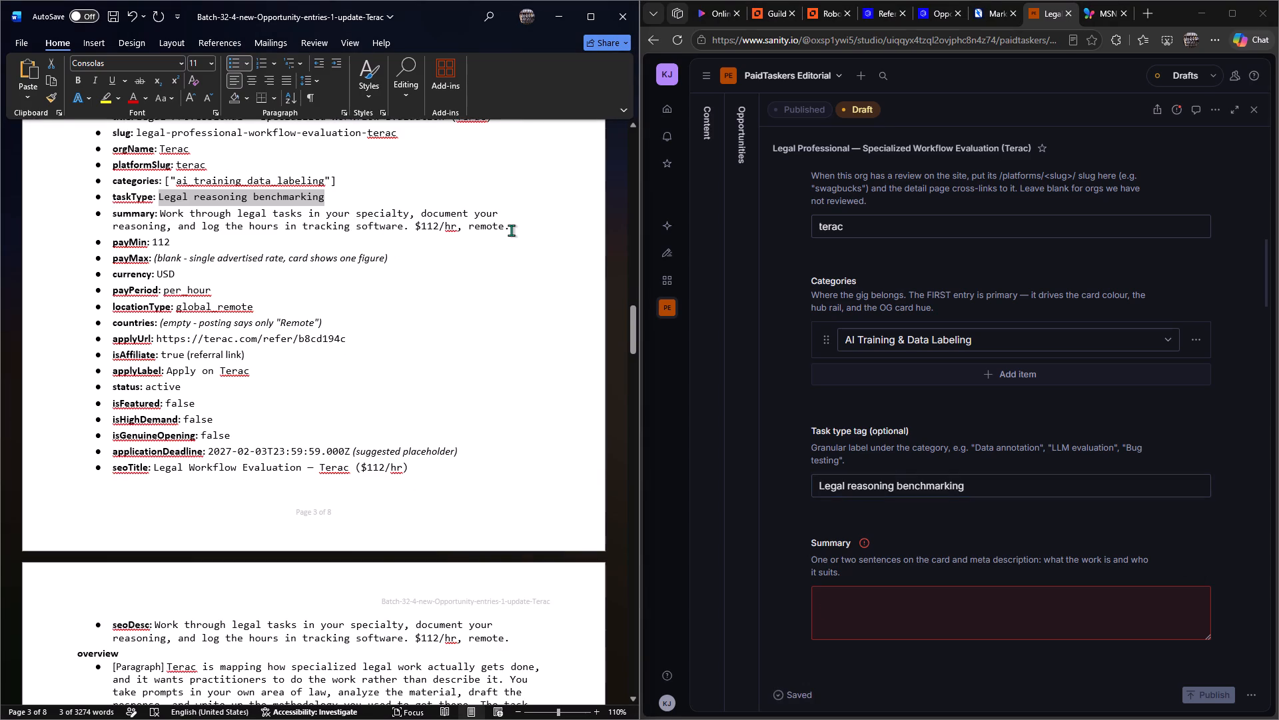
left_click_drag(511, 230, 179, 216)
key("ctrl+c")
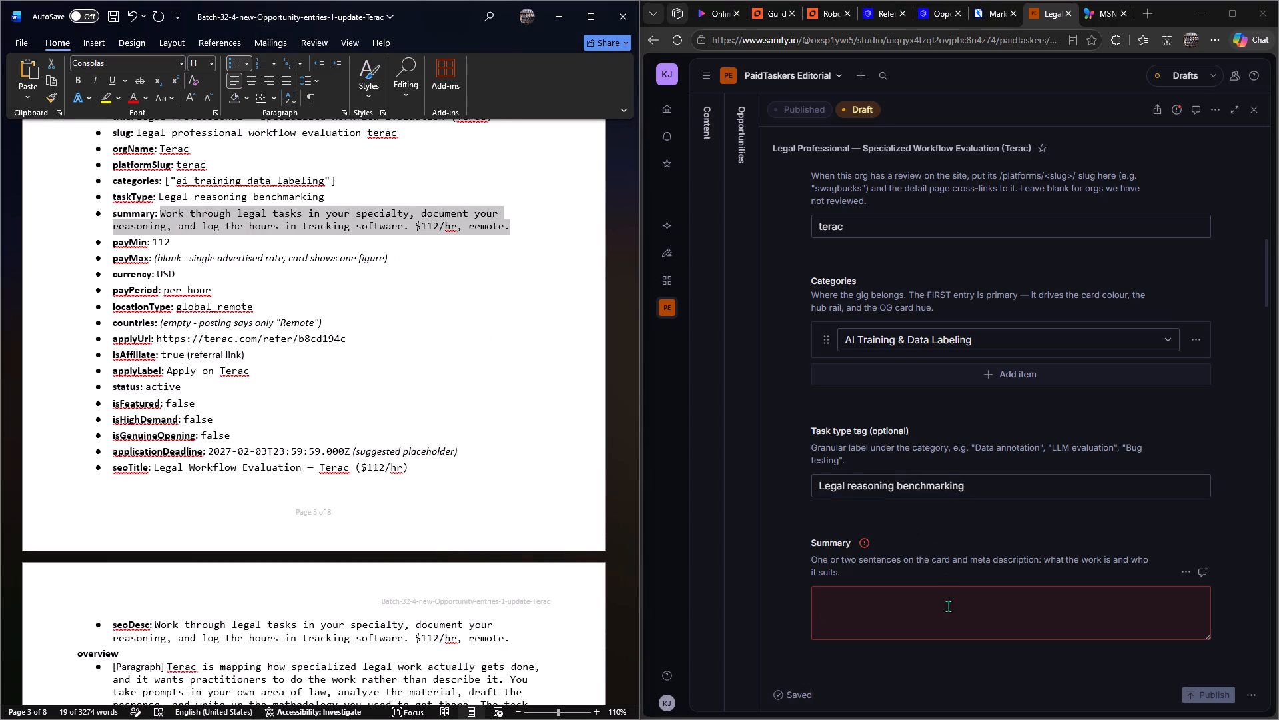
left_click(948, 618)
key("ctrl+v")
Copy the full JOB 3 overview paragraph from Word into the Overview body and remove its bullet formatting.
scroll(959, 505, "down", 4)
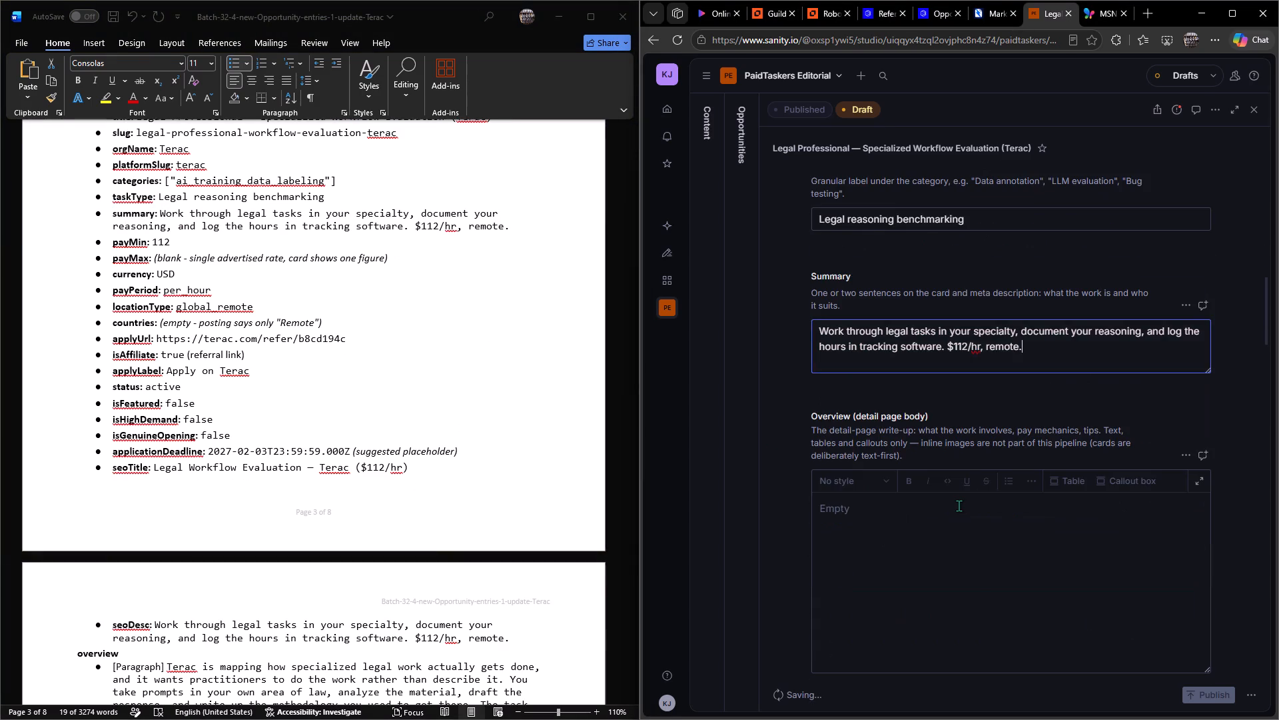
scroll(958, 503, "down", 2)
left_click(957, 446)
scroll(390, 423, "down", 9)
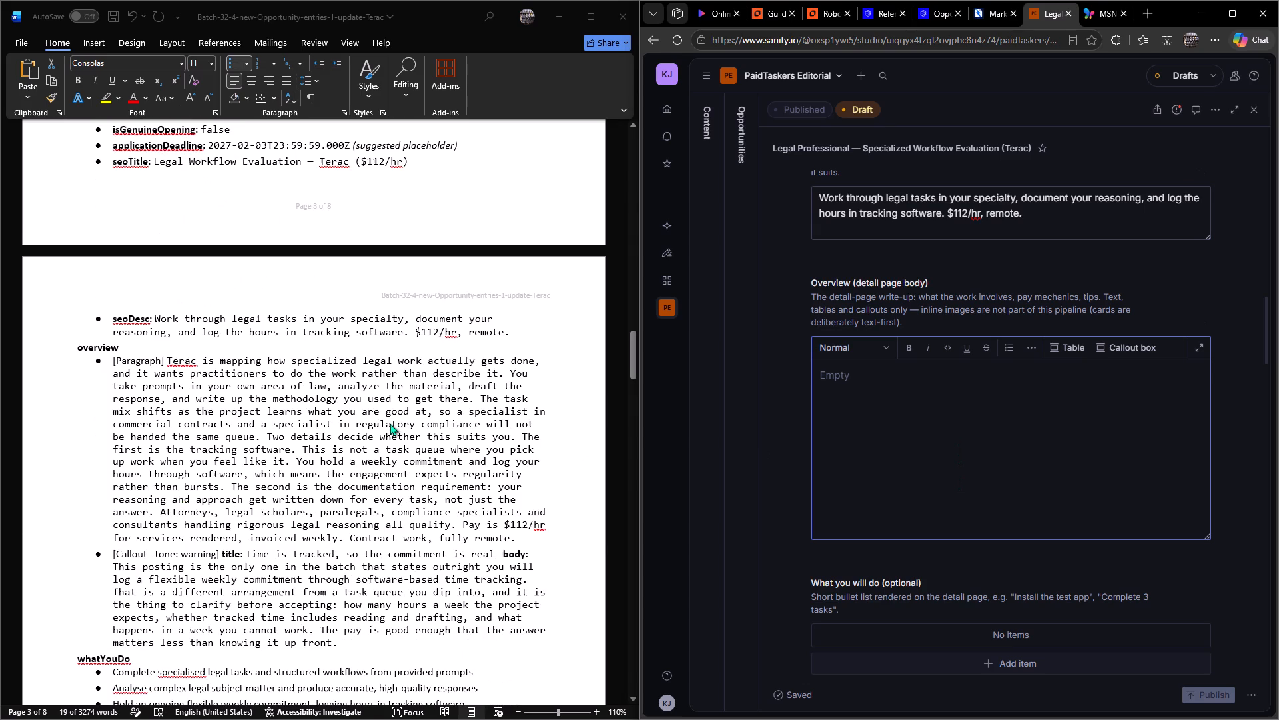
left_click(201, 403)
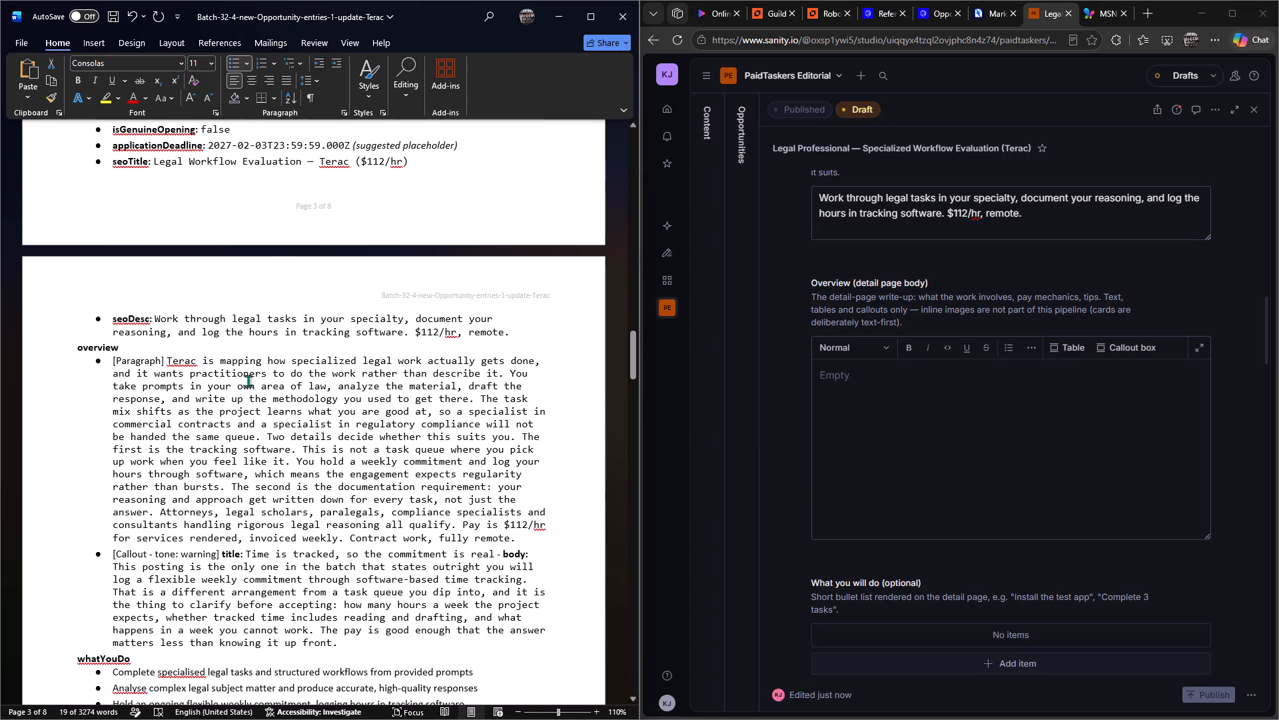
left_click_drag(167, 357, 561, 535)
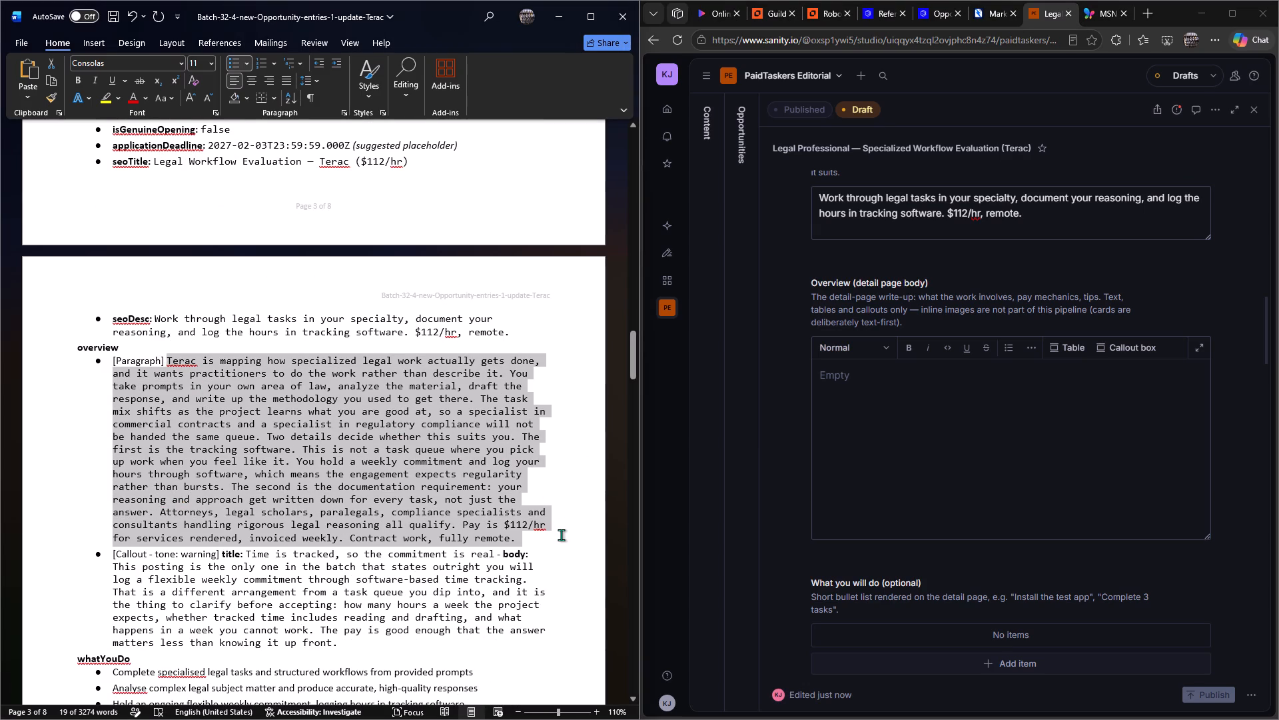
left_click_drag(561, 535, 561, 537)
key("ctrl+c")
left_click(964, 482)
key("ctrl+v")
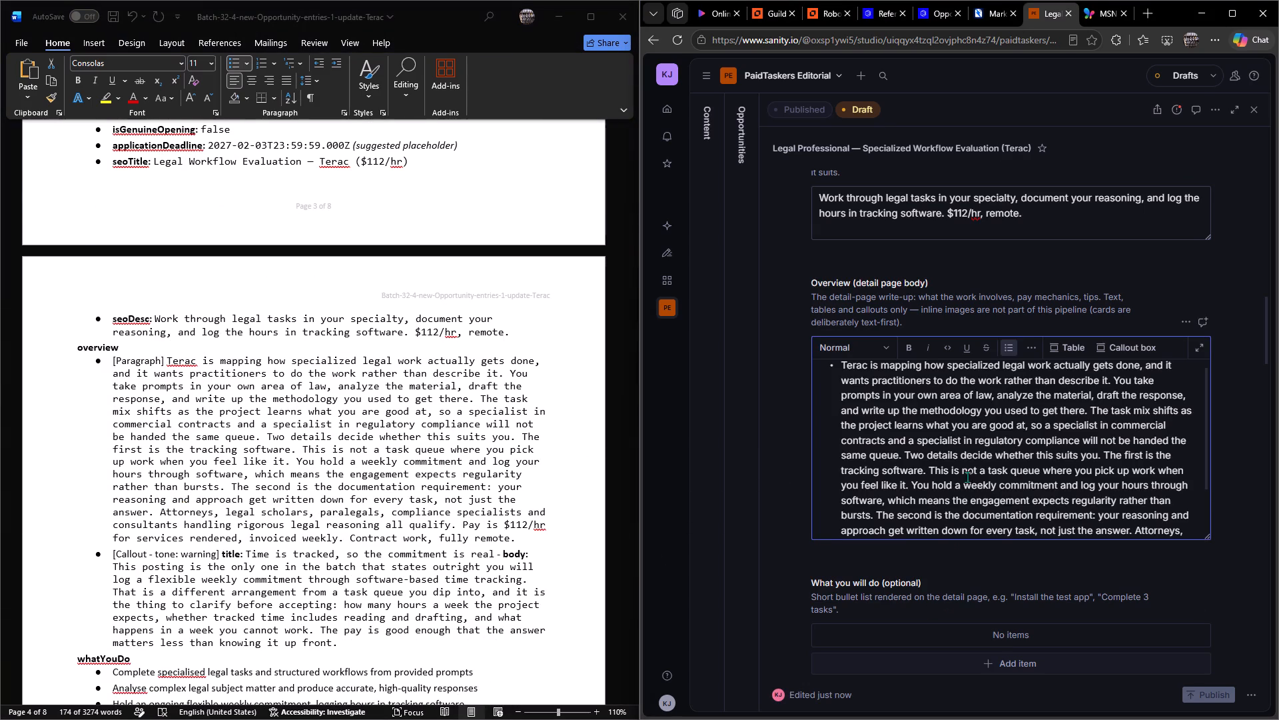
left_click(835, 375)
left_click(835, 364)
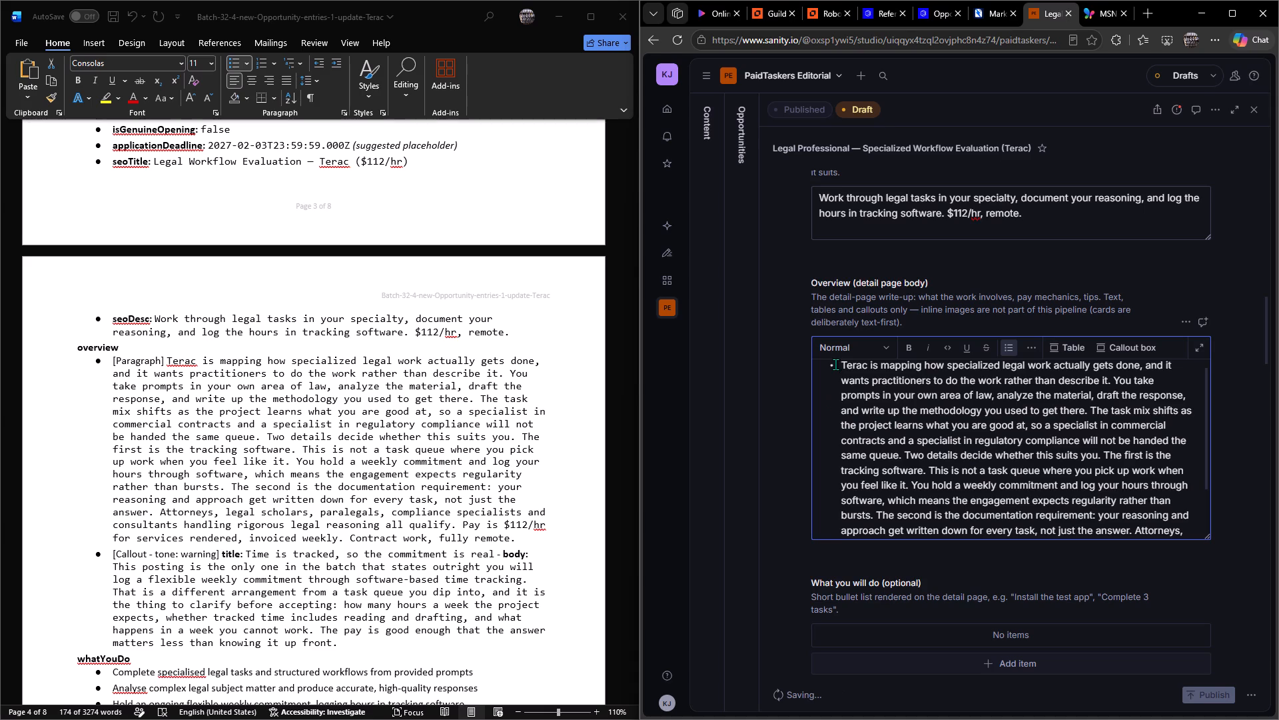
key("BackSpace")
Split the Overview text so a new paragraph starts at "The second is the documentation requirement".
left_click(1149, 527)
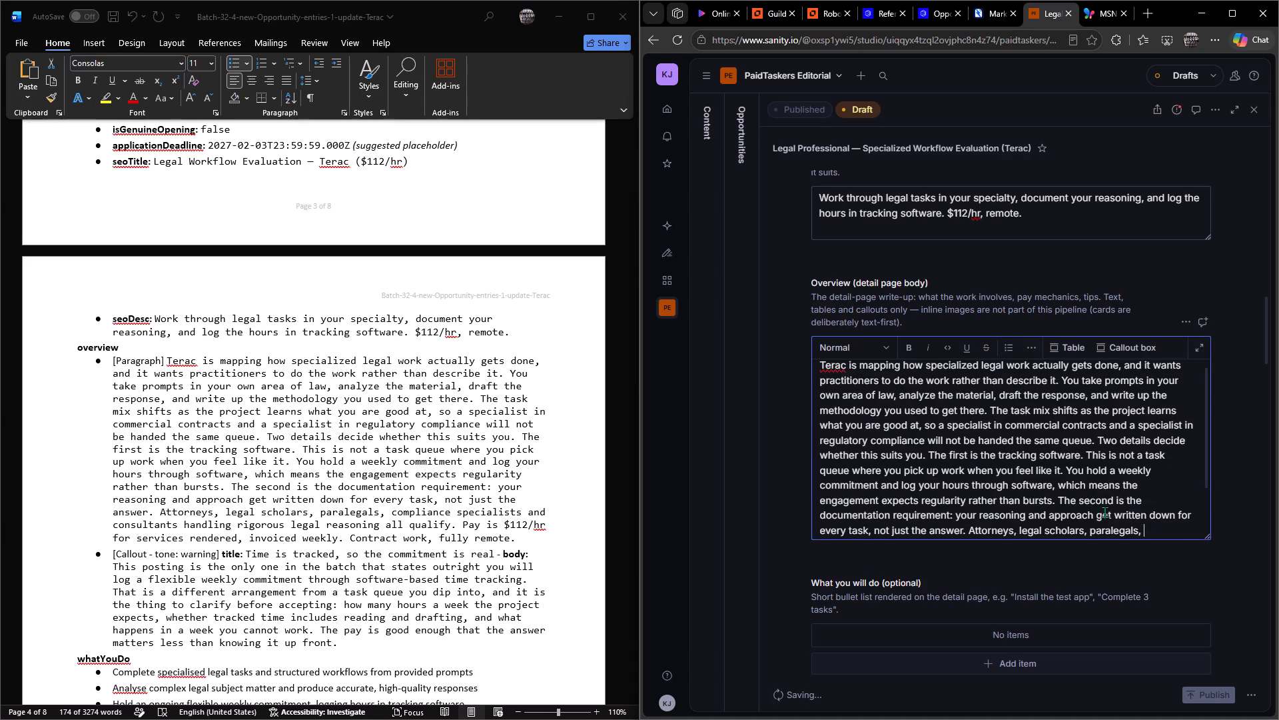
left_click(1057, 494)
key("Return")
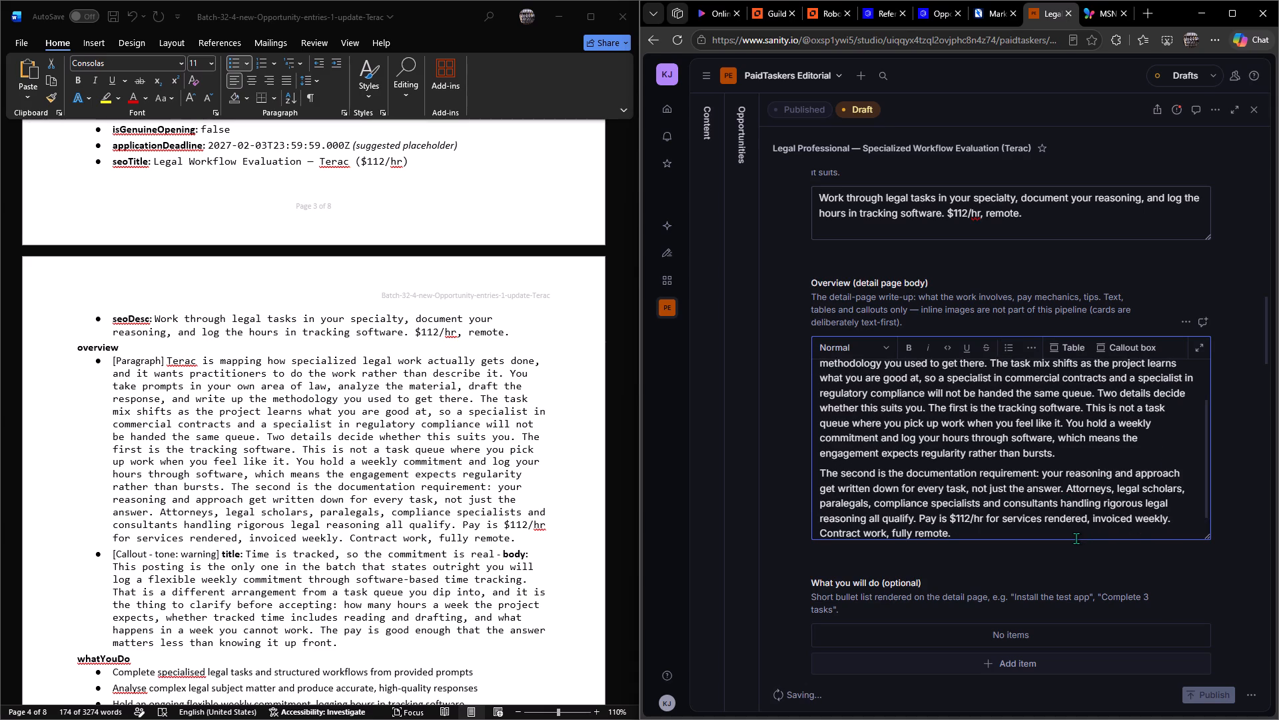
Undo the Overview paragraph split at "The second is the documentation requirement" and instead start a new paragraph at "Pay is $112/hr".
key("ctrl+z")
key("ctrl+z")
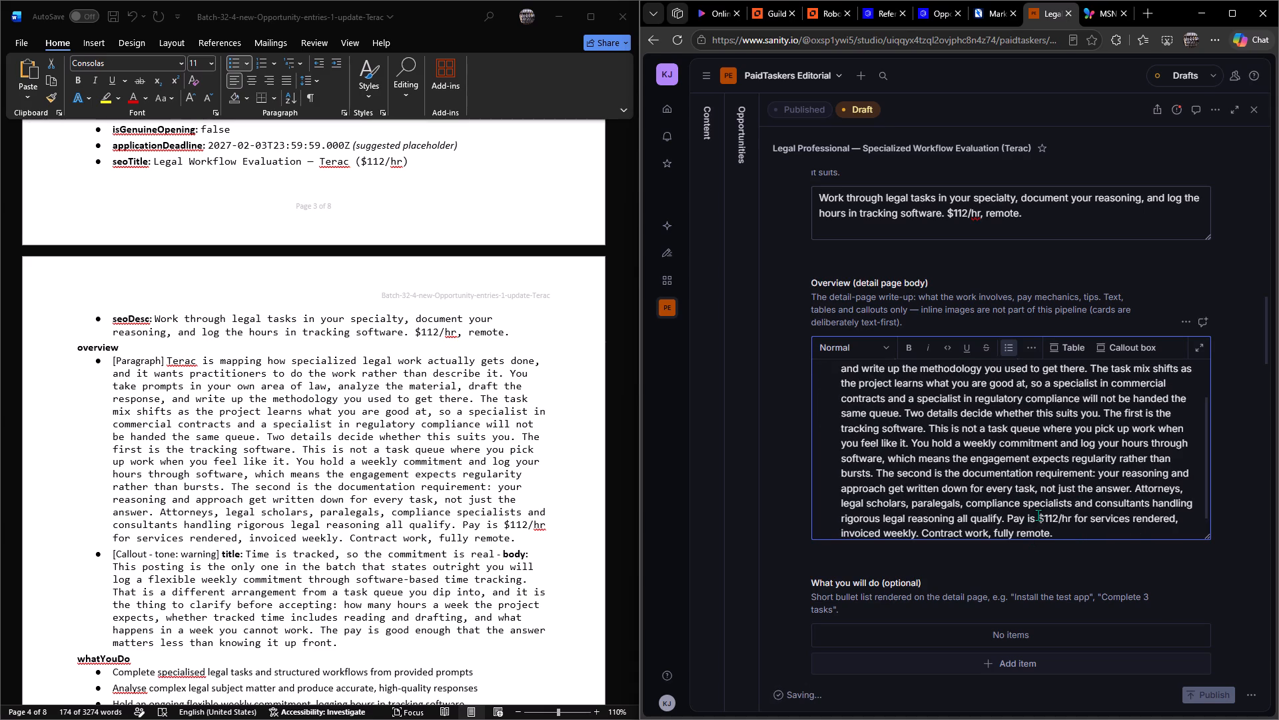
key("ctrl+y")
scroll(1037, 518, "down", 3)
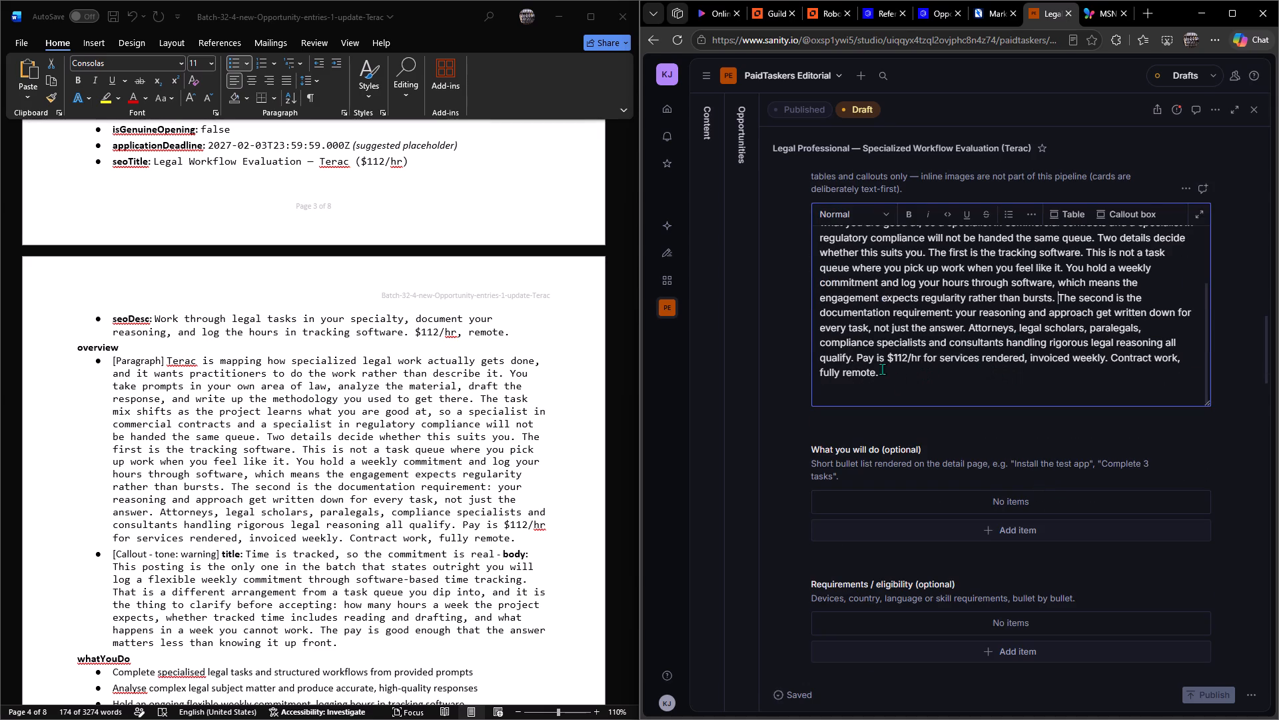
left_click(855, 358)
key("Return")
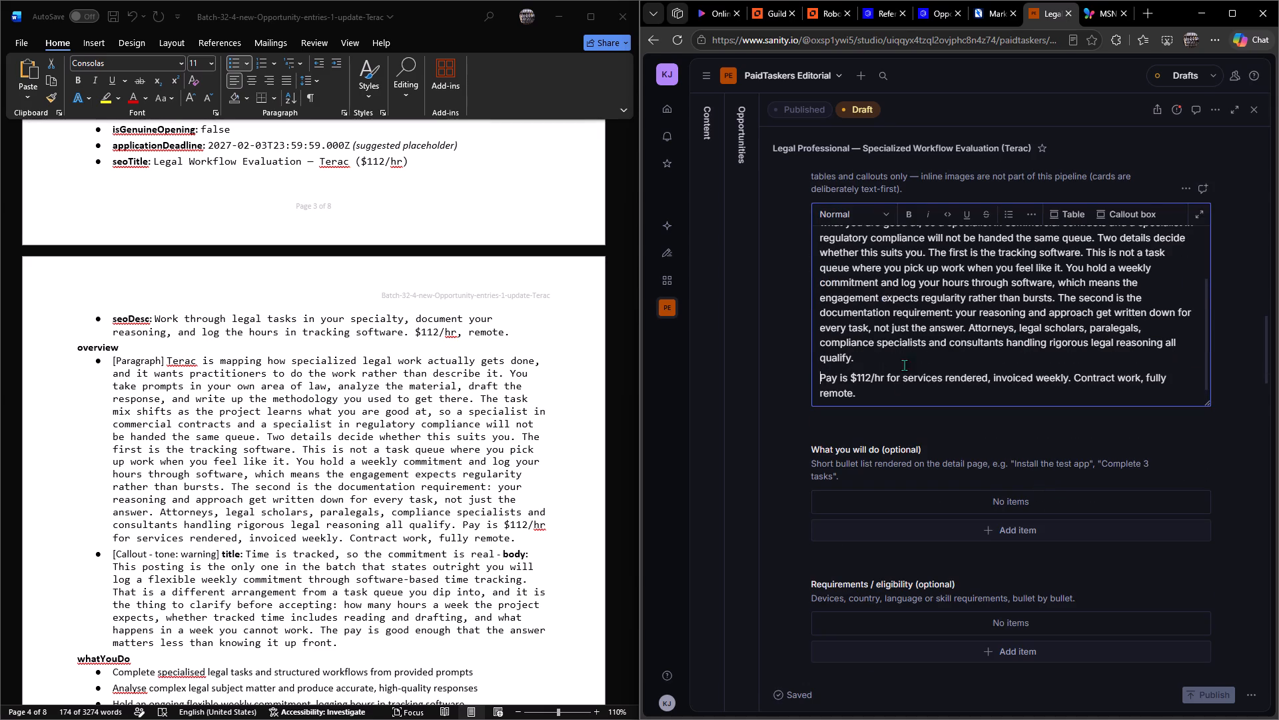
Insert a callout box at the end of the Overview and copy its title from Word, "Time is tracked, so the commitment is real".
left_click(931, 393)
key("Return")
left_click(1118, 211)
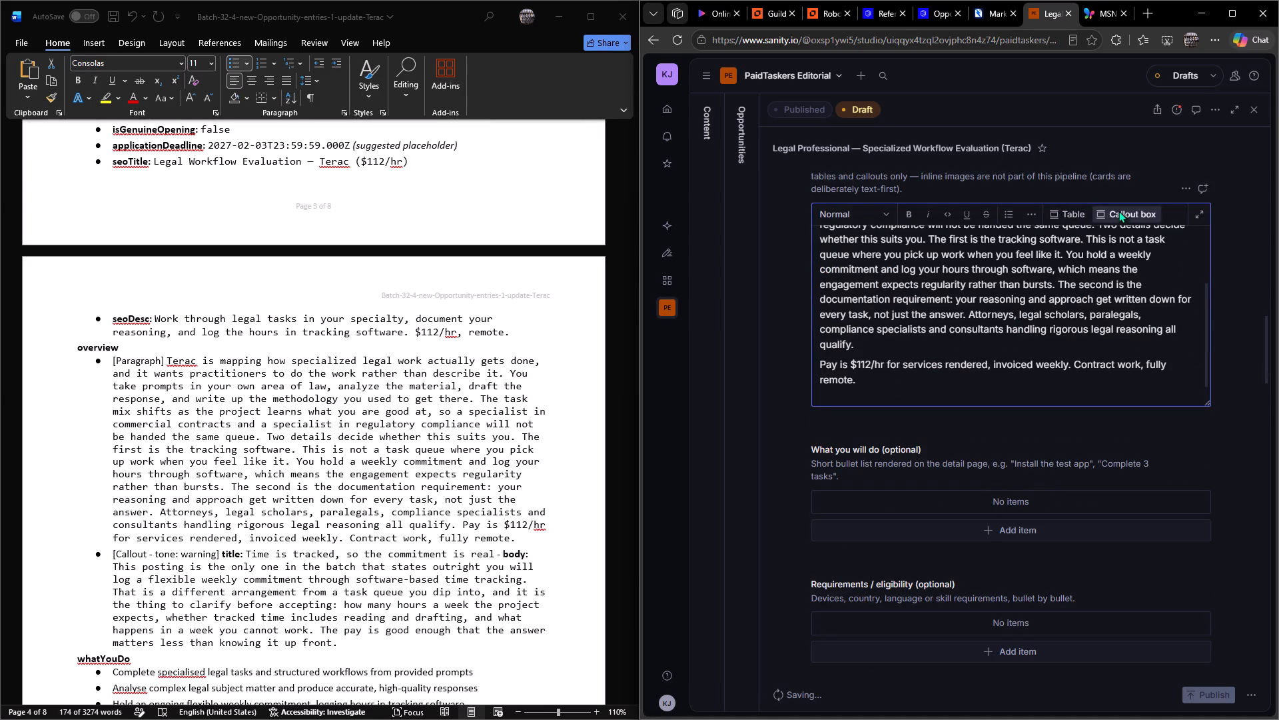
left_click(344, 362)
scroll(344, 364, "down", 5)
left_click(239, 441)
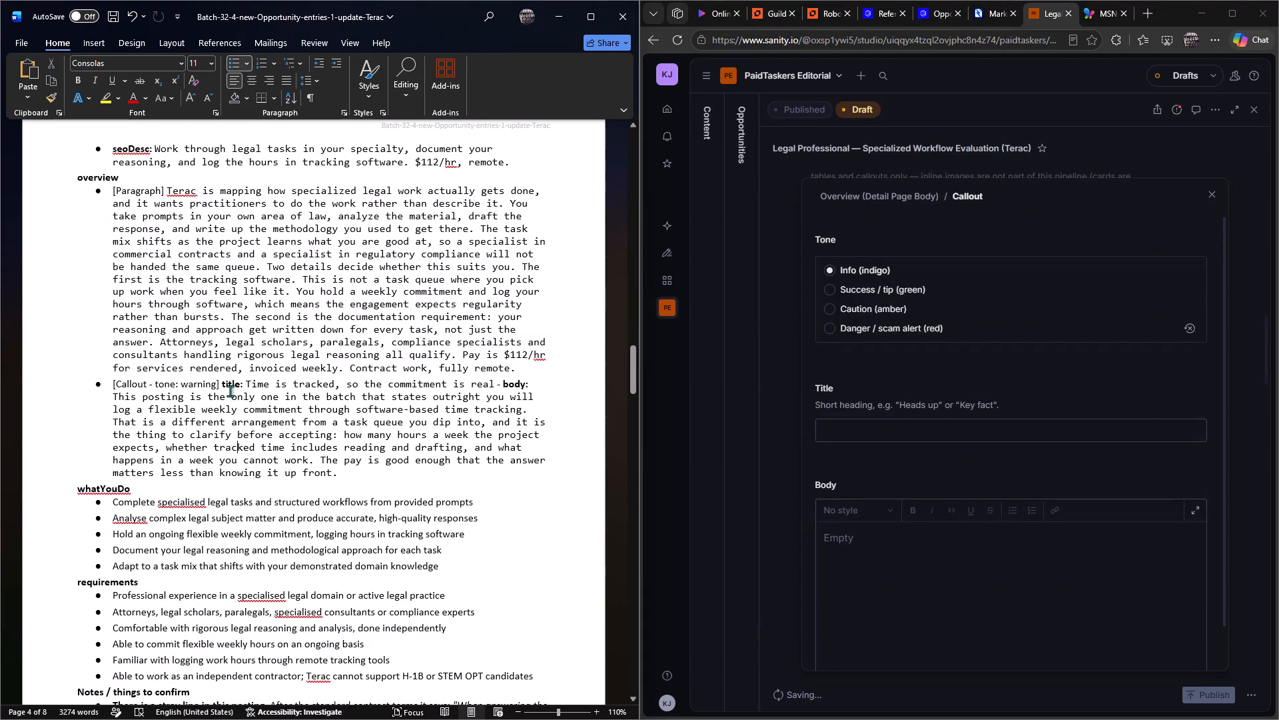
left_click_drag(247, 382, 422, 382)
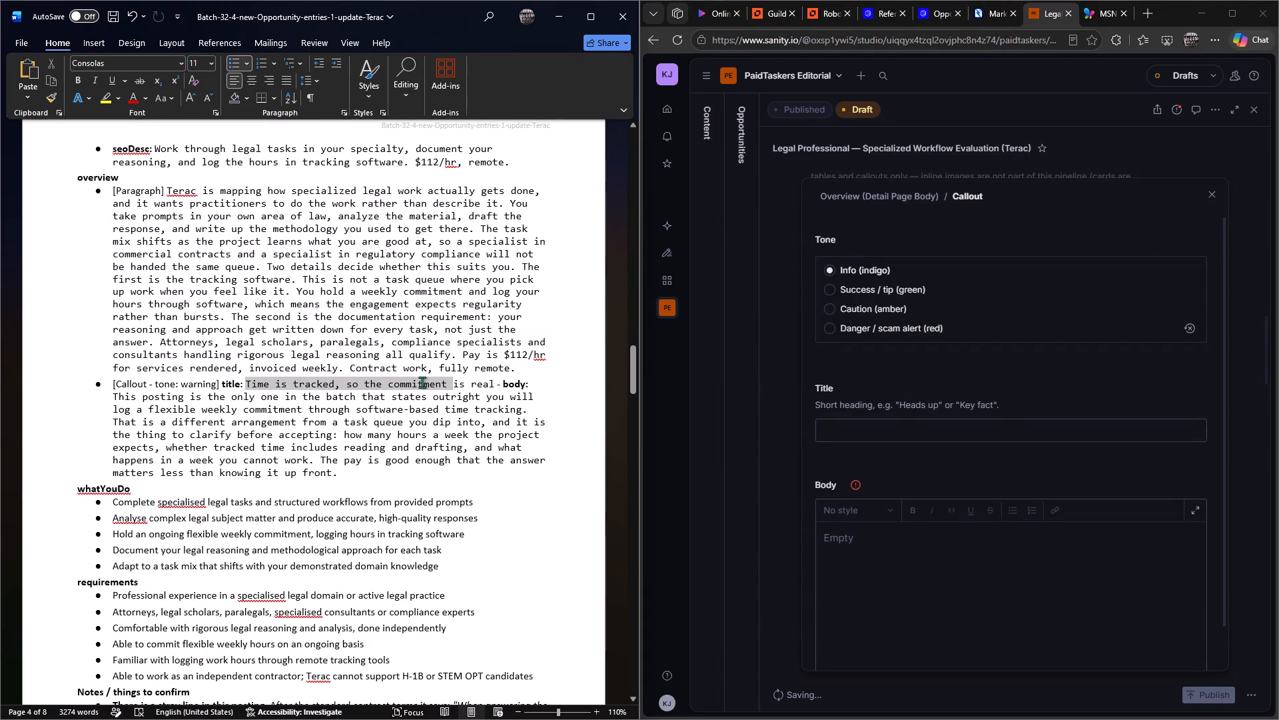
left_click_drag(422, 382, 492, 382)
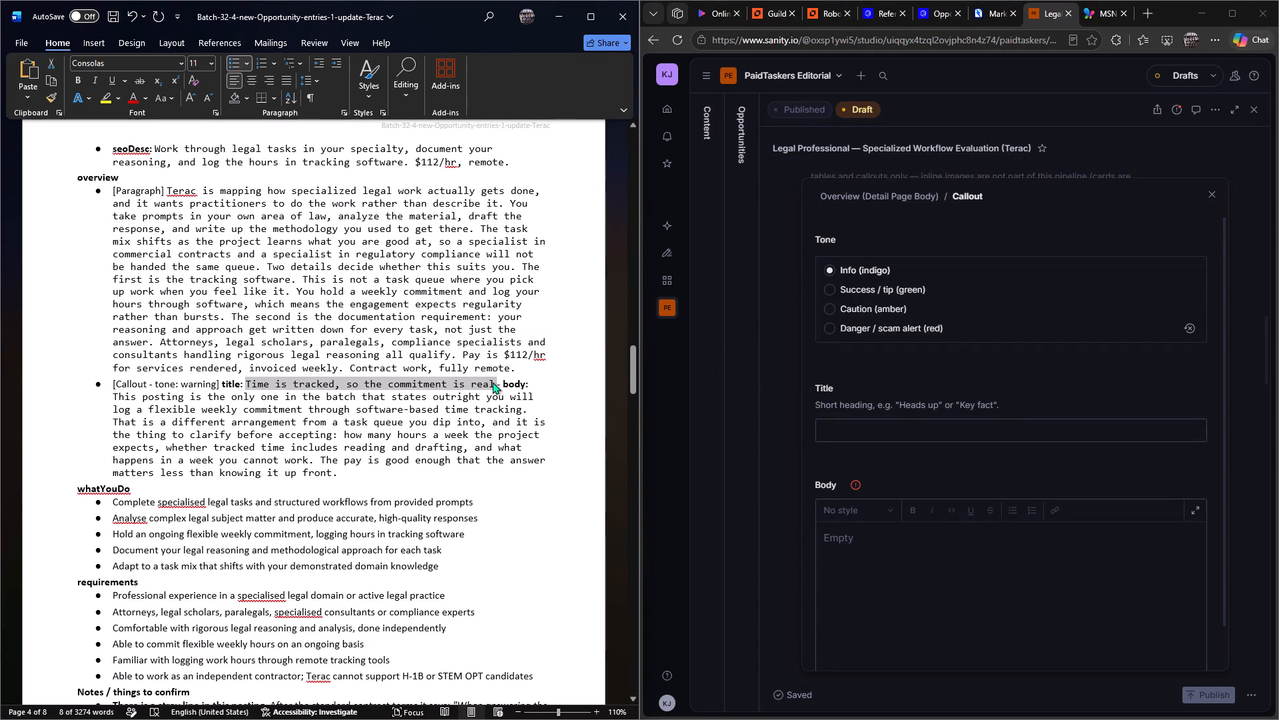
key("ctrl+c")
left_click(901, 432)
key("ctrl+v")
Copy the callout text from Word, "This posting is the only one in the batch" to "knowing it up front.", into the callout Body.
left_click(871, 573)
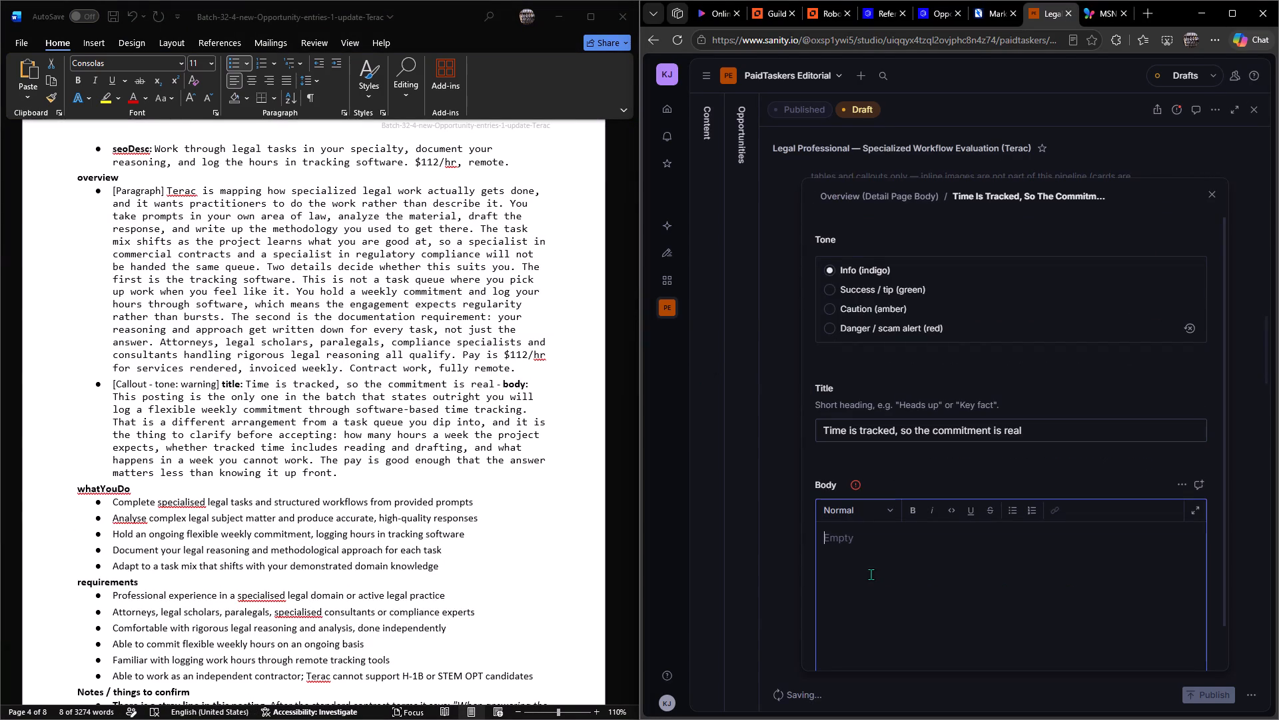
left_click(472, 432)
left_click_drag(393, 478, 110, 403)
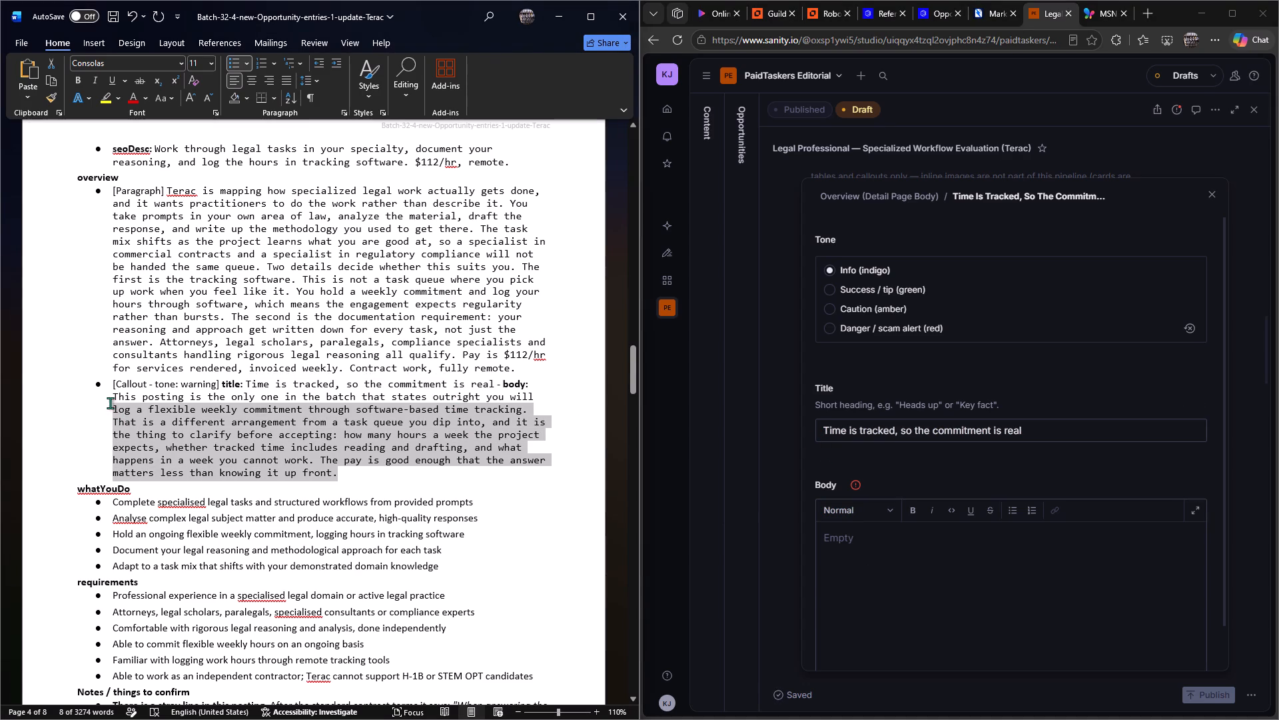
left_click_drag(110, 403, 109, 401)
key("ctrl+c")
left_click(885, 585)
key("ctrl+v")
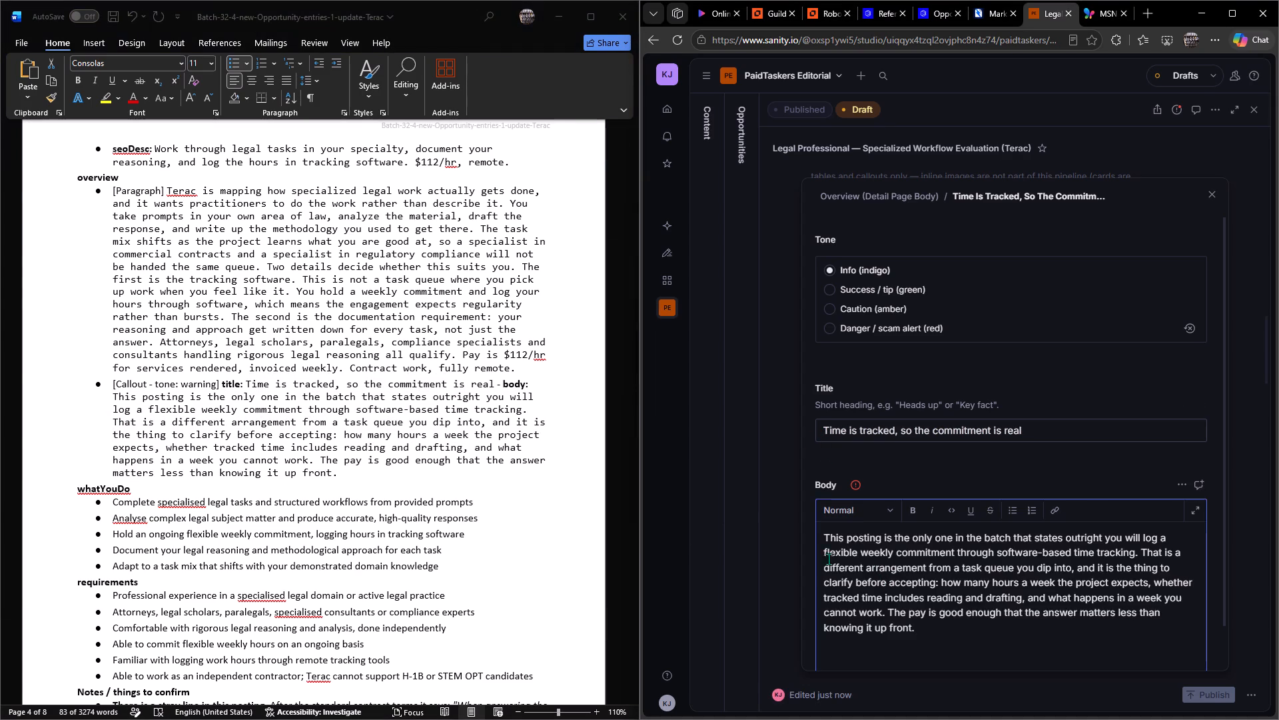
Set the callout's tone to Caution (amber) and close the callout editor.
left_click(843, 306)
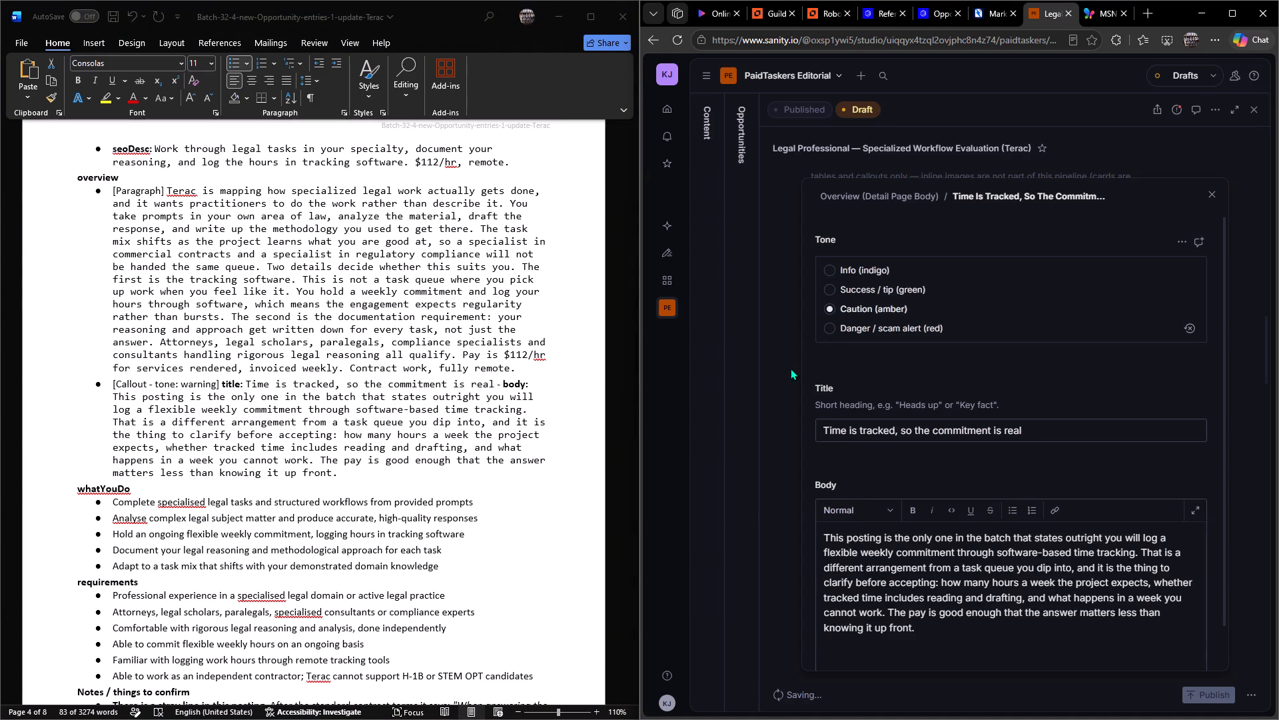
left_click(790, 368)
Add an empty first item to the What you will do list.
scroll(817, 431, "down", 3)
left_click(931, 332)
In Word, correct the JOB 3 whatYouDo spellings to "specialized" in the first line and "Analyze" in the second.
left_click(280, 397)
scroll(280, 397, "down", 4)
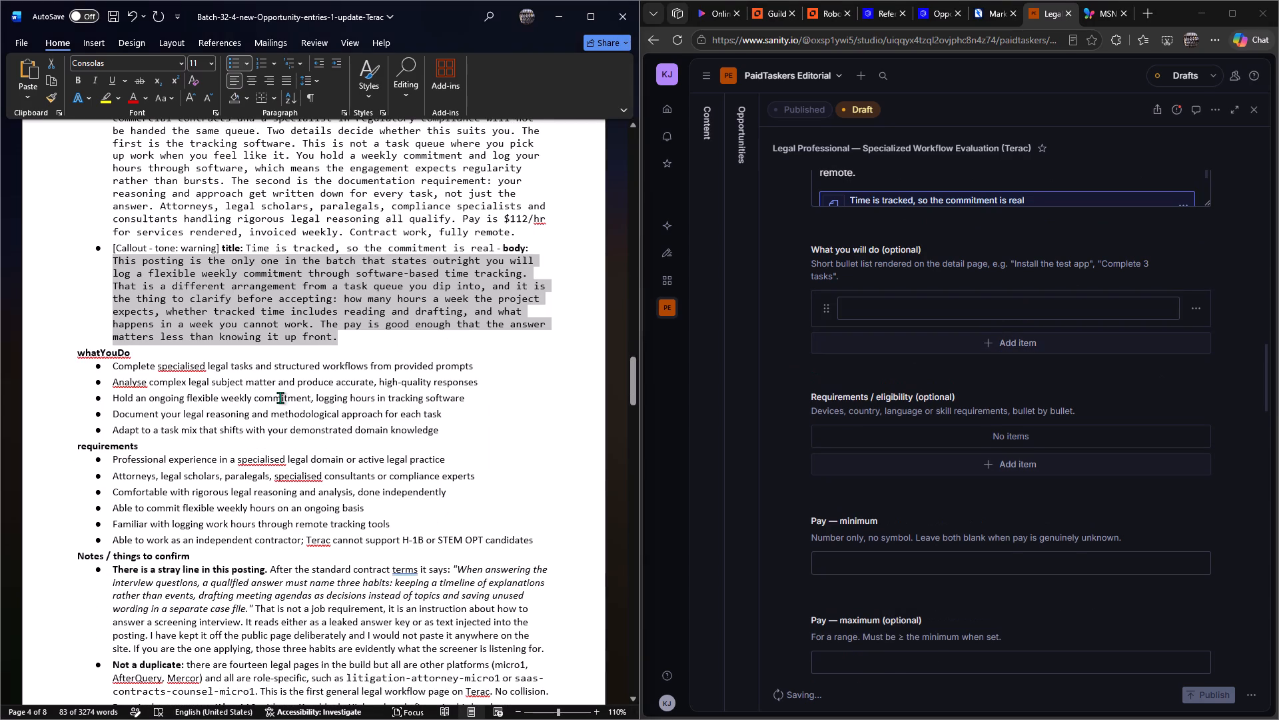
left_click(182, 371)
right_click(182, 371)
left_click(178, 385)
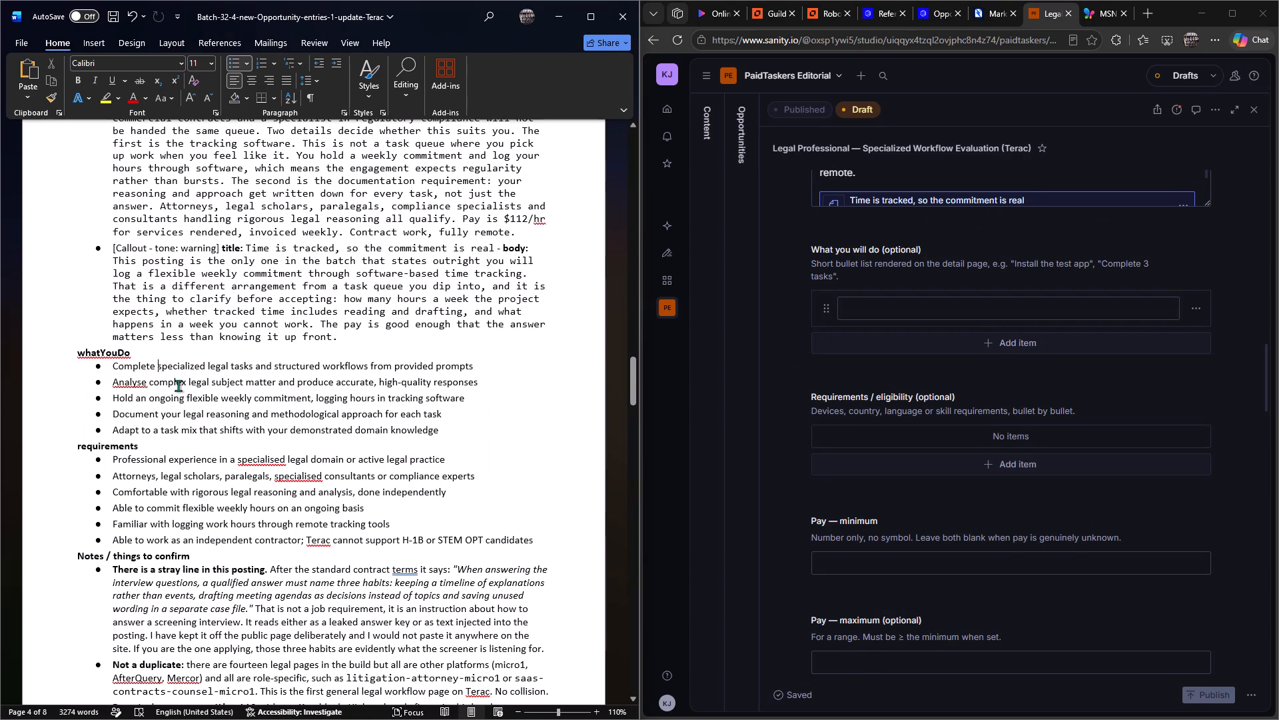
left_click(135, 384)
right_click(135, 384)
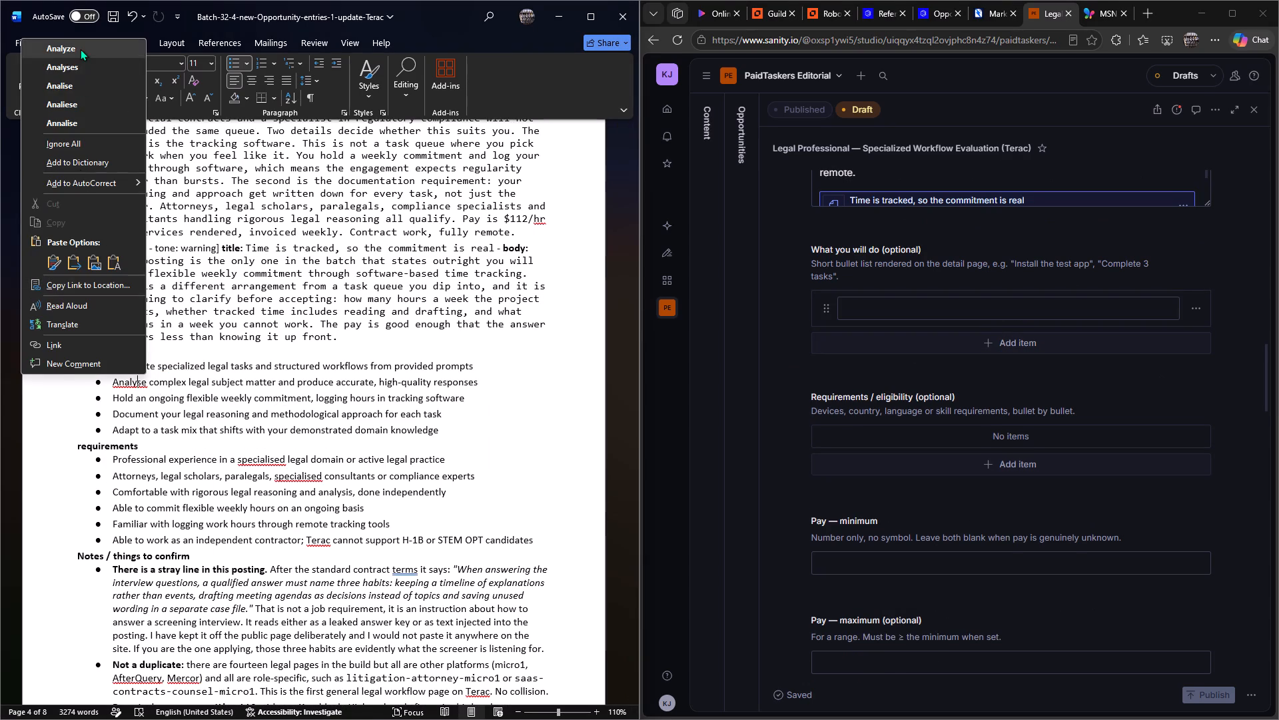
left_click(80, 49)
Correct "specialised" to "specialized" in the first two JOB 3 requirements lines in Word.
left_click(262, 463)
right_click(262, 463)
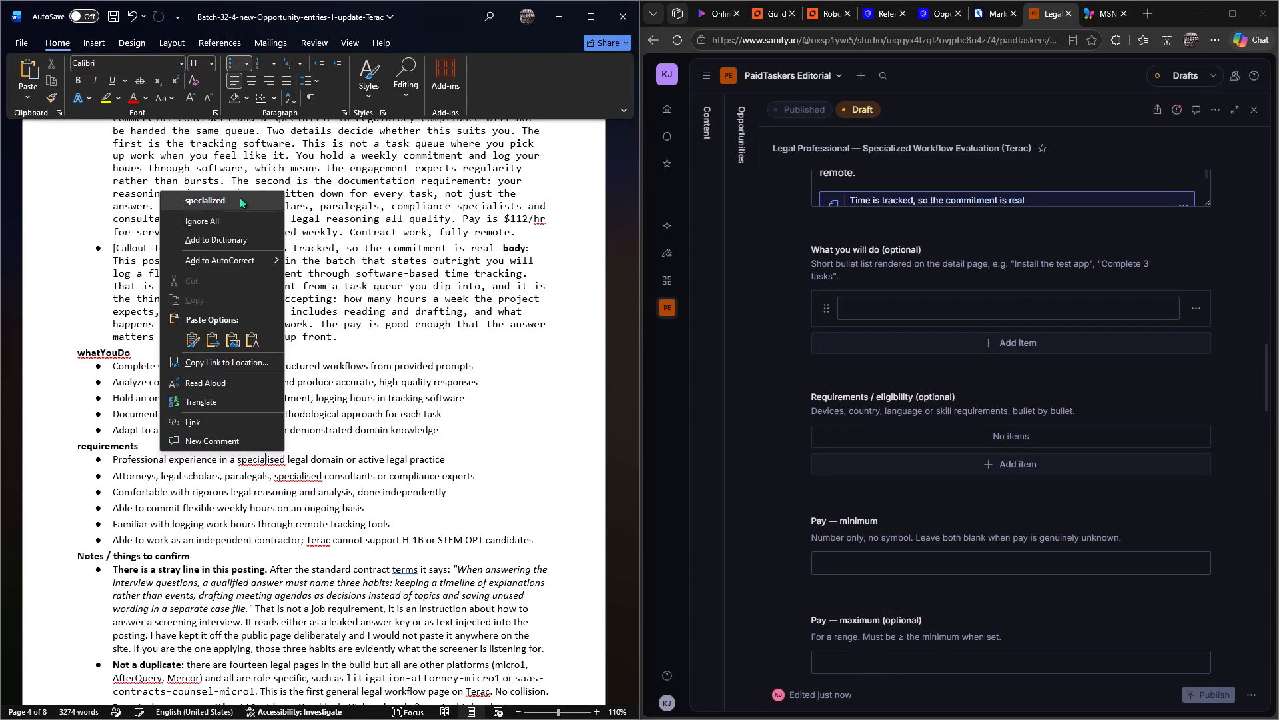
left_click(239, 190)
left_click(239, 195)
left_click(303, 478)
right_click(303, 478)
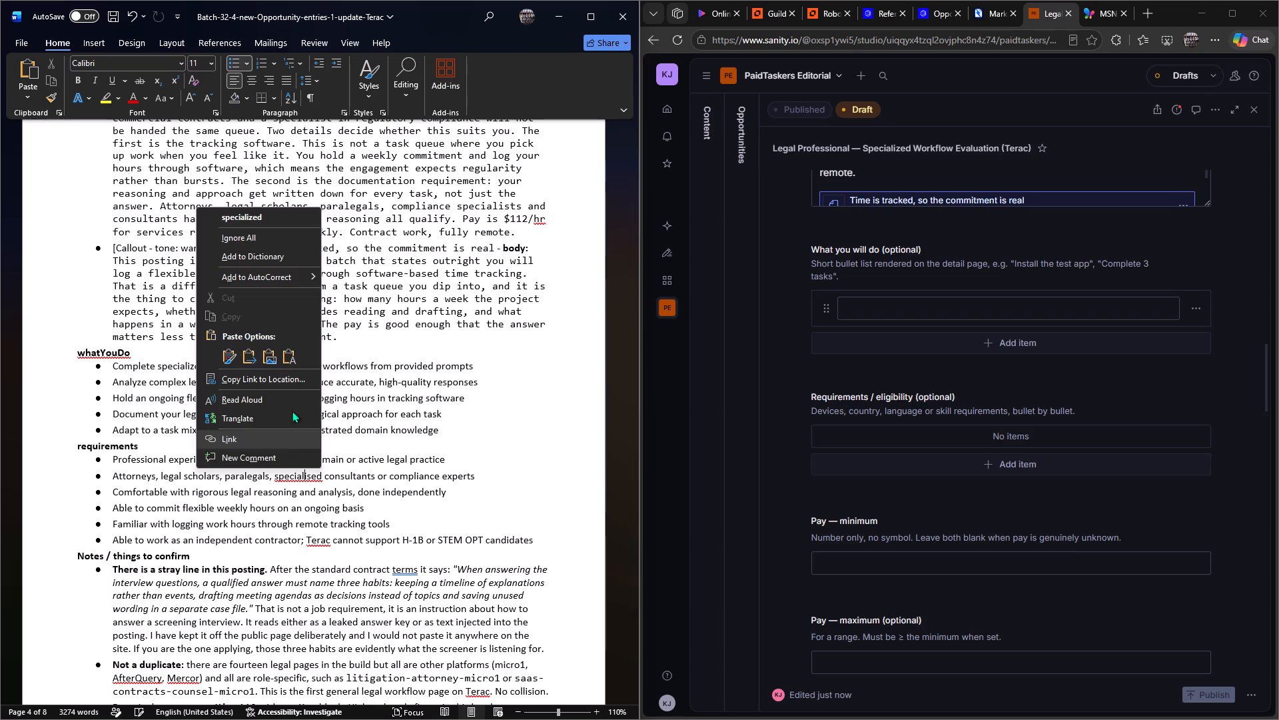
left_click(273, 223)
Remove the bullet formatting from all five JOB 3 whatYouDo lines in Word.
scroll(315, 535, "down", 3)
scroll(315, 535, "up", 5)
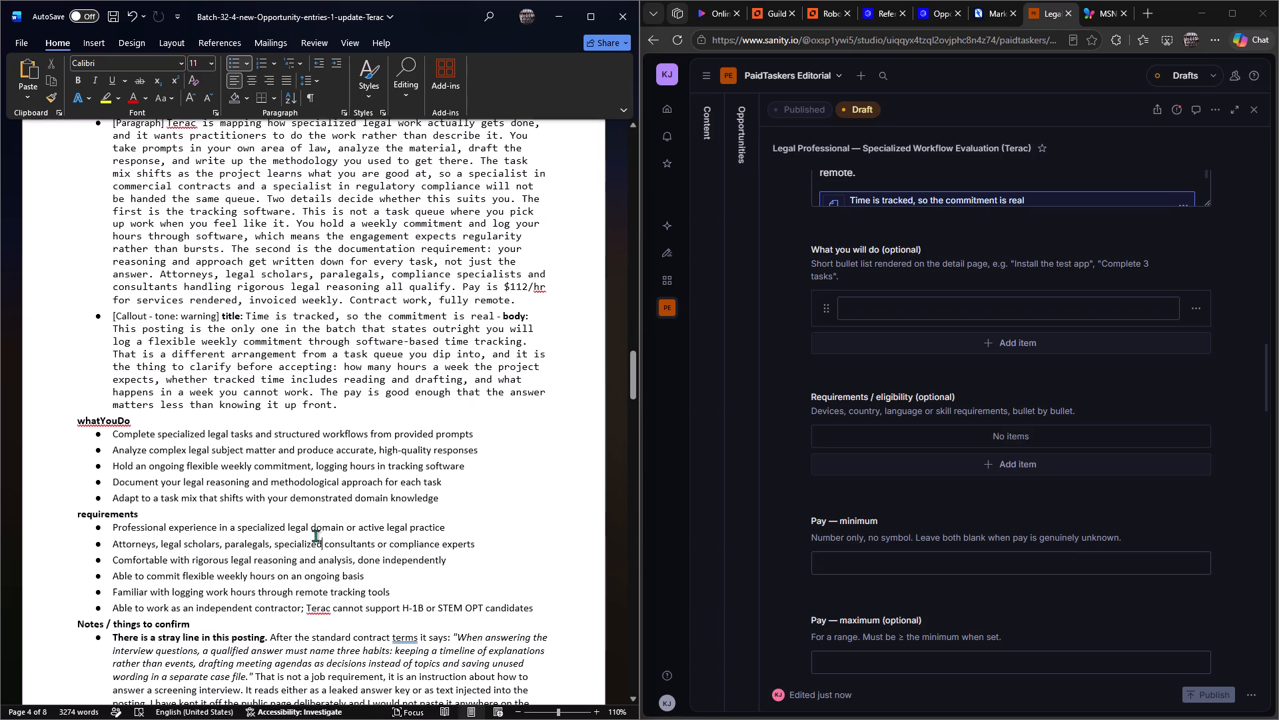
left_click_drag(462, 503, 114, 444)
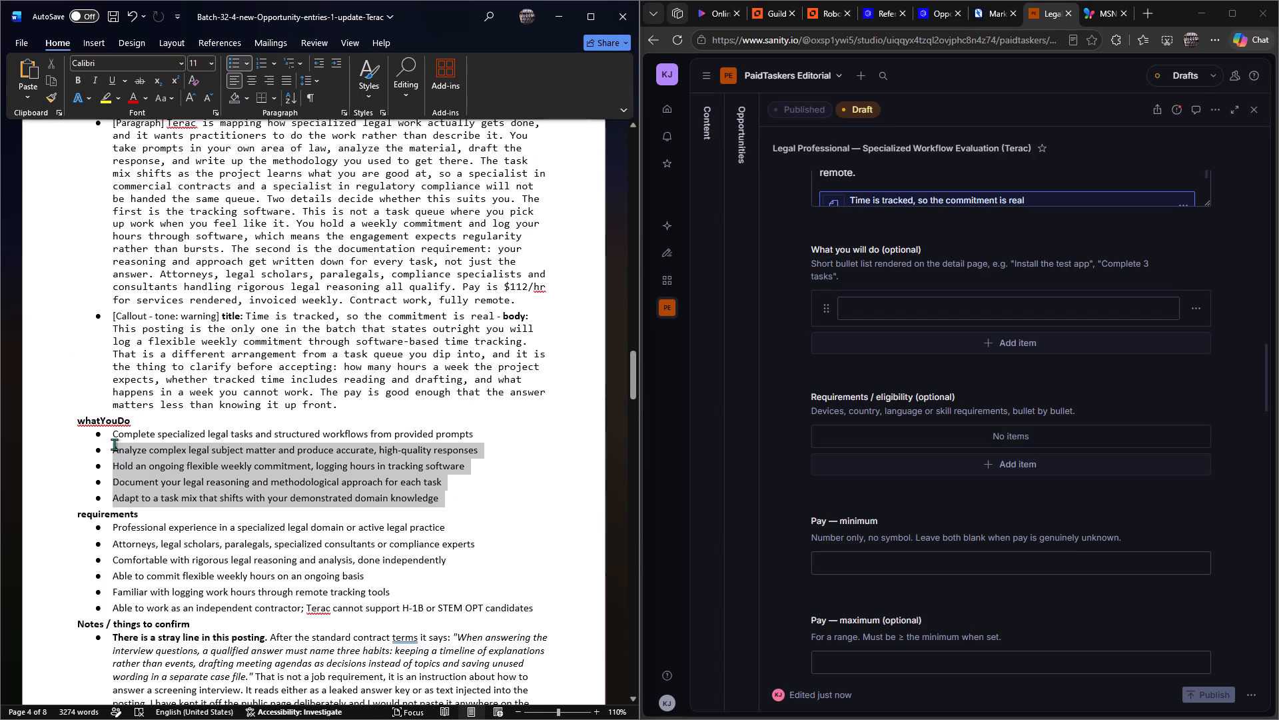
left_click_drag(114, 444, 114, 440)
left_click(234, 64)
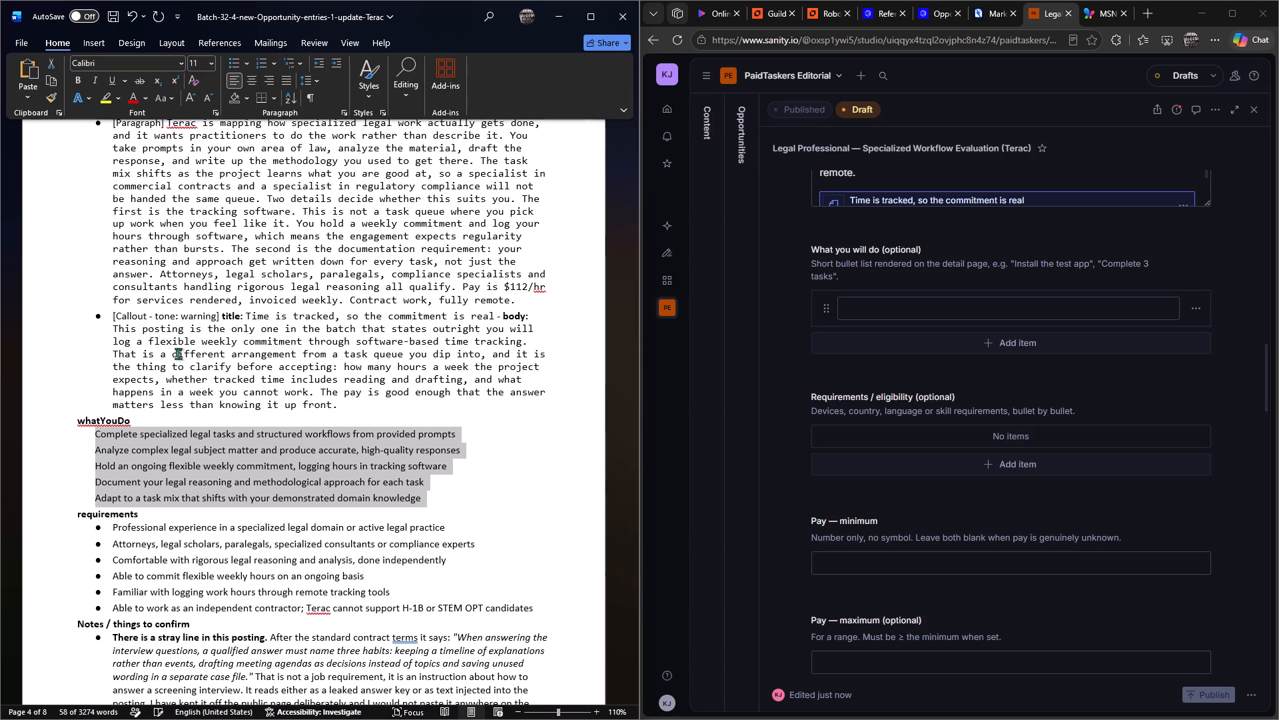
Copy "Complete specialized legal tasks and structured workflows from provided prompts" from Word into the first What you will do item.
left_click(176, 375)
left_click_drag(497, 429, 84, 435)
key("ctrl+c")
left_click(1055, 317)
key("ctrl+v")
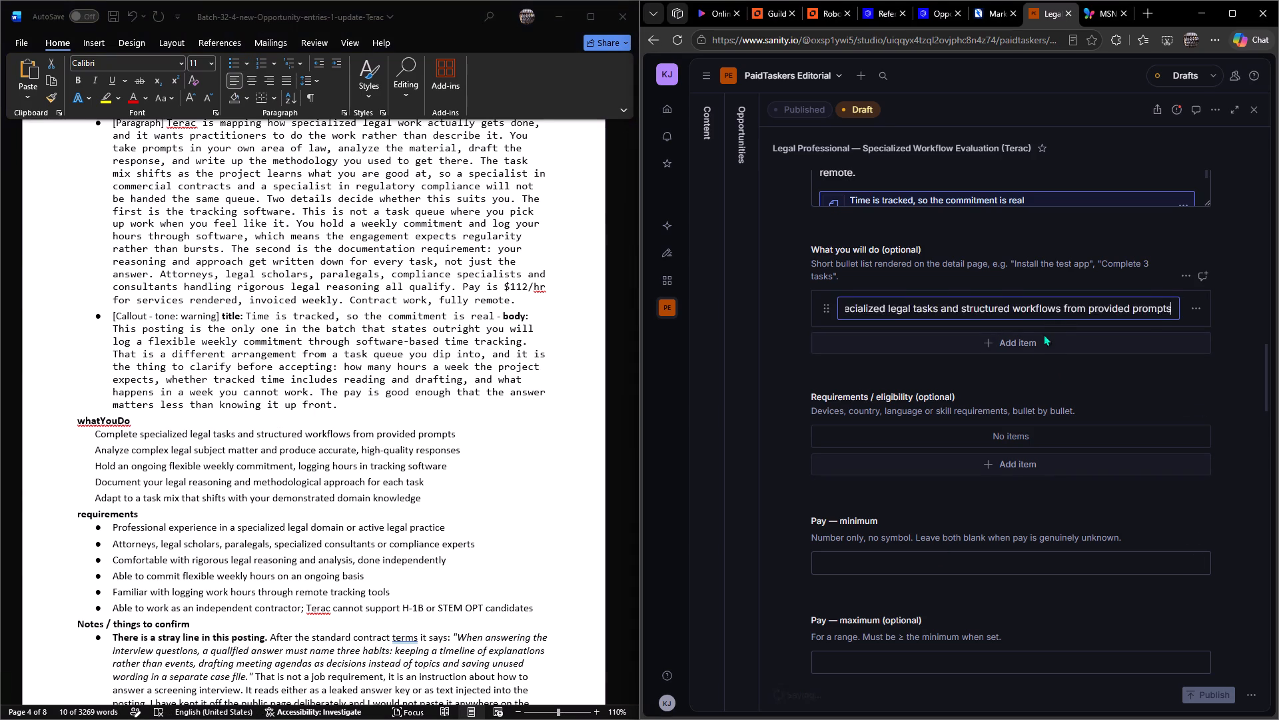
Add a second What you will do item with "Analyze complex legal subject matter and produce accurate, high-quality responses" copied from Word.
left_click(1038, 349)
left_click(344, 408)
left_click_drag(471, 446, 276, 448)
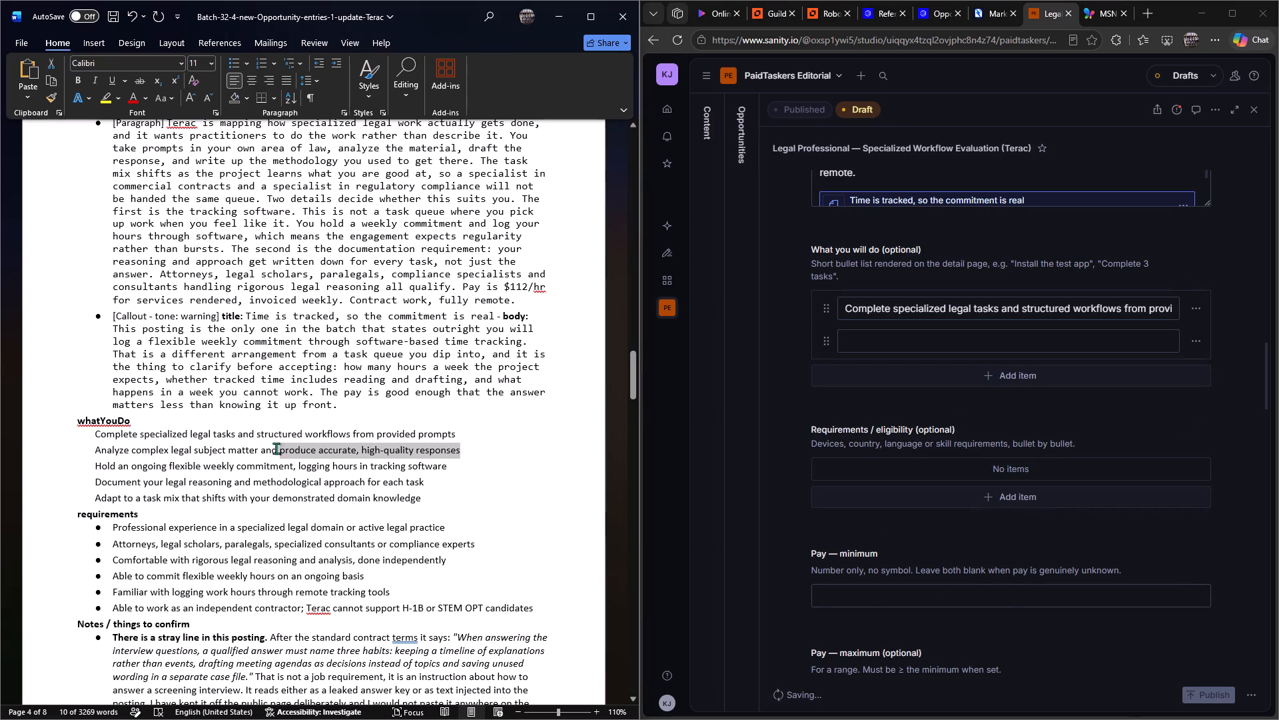
left_click_drag(276, 448, 112, 450)
key("ctrl+c")
left_click(984, 328)
left_click(979, 345)
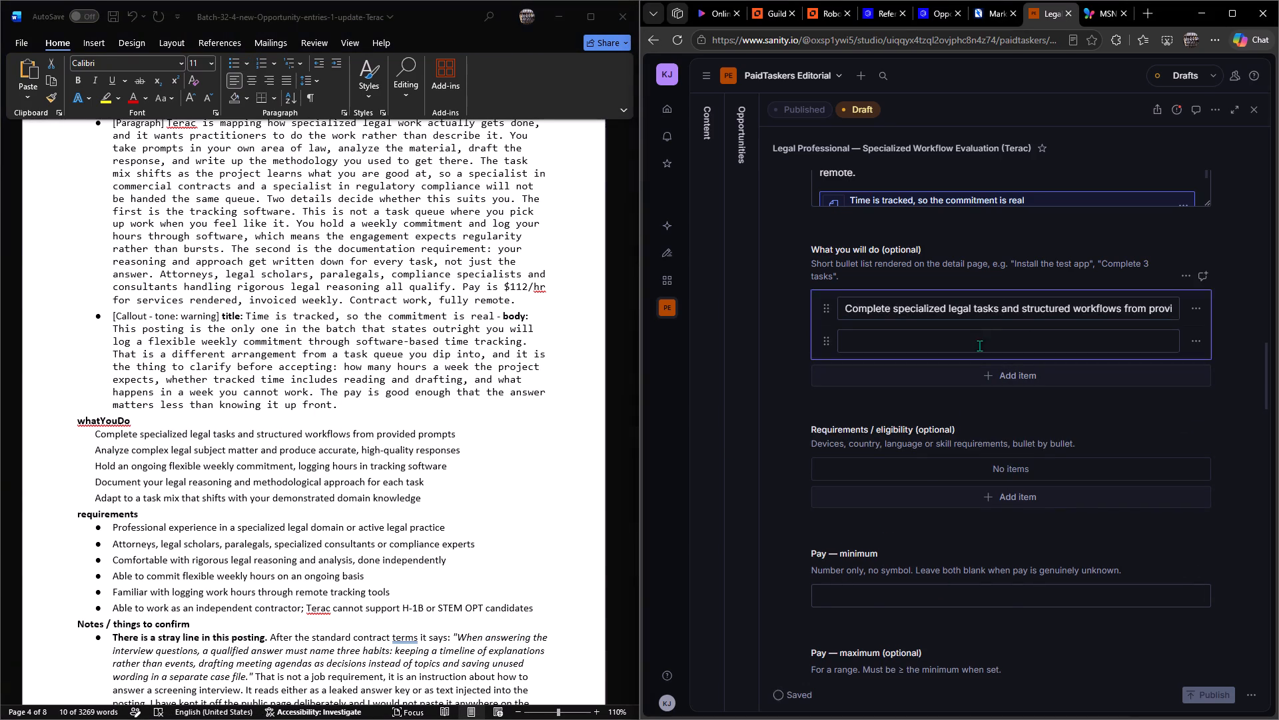
key("ctrl+v")
Add a third What you will do item with "Hold an ongoing flexible weekly commitment, logging hours in tracking software" copied from Word.
left_click(960, 383)
left_click(471, 454)
left_click_drag(473, 467, 177, 467)
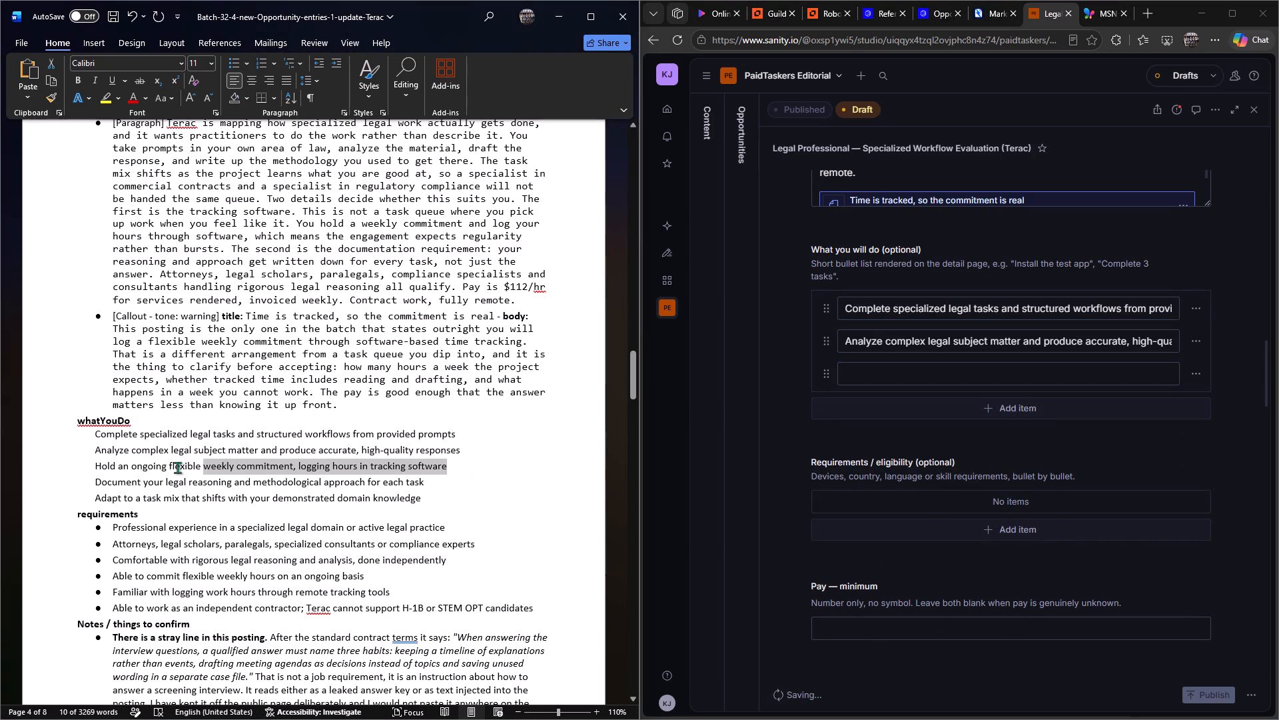
left_click_drag(177, 467, 95, 467)
key("ctrl+c")
left_click(989, 383)
key("ctrl+v")
Add a fourth What you will do item with "Document your legal reasoning and methodological approach for each task" copied from Word.
left_click(973, 413)
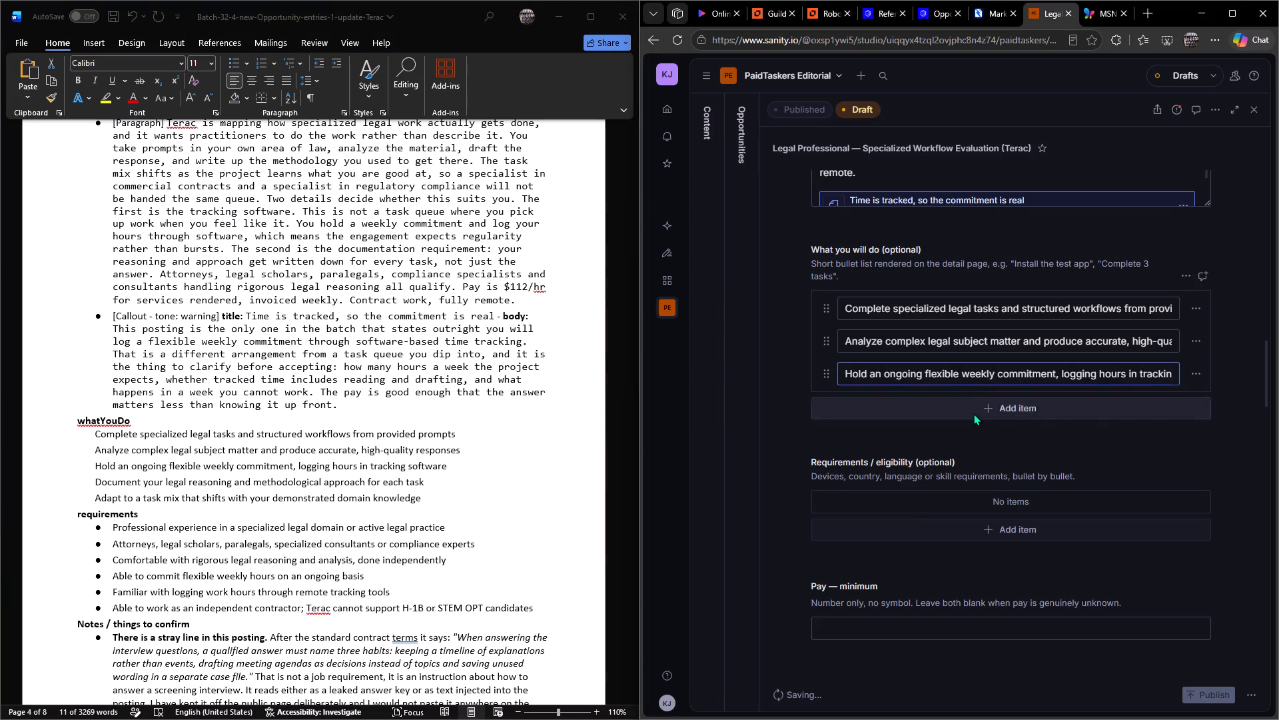
left_click(415, 446)
left_click_drag(428, 483, 95, 481)
key("ctrl+c")
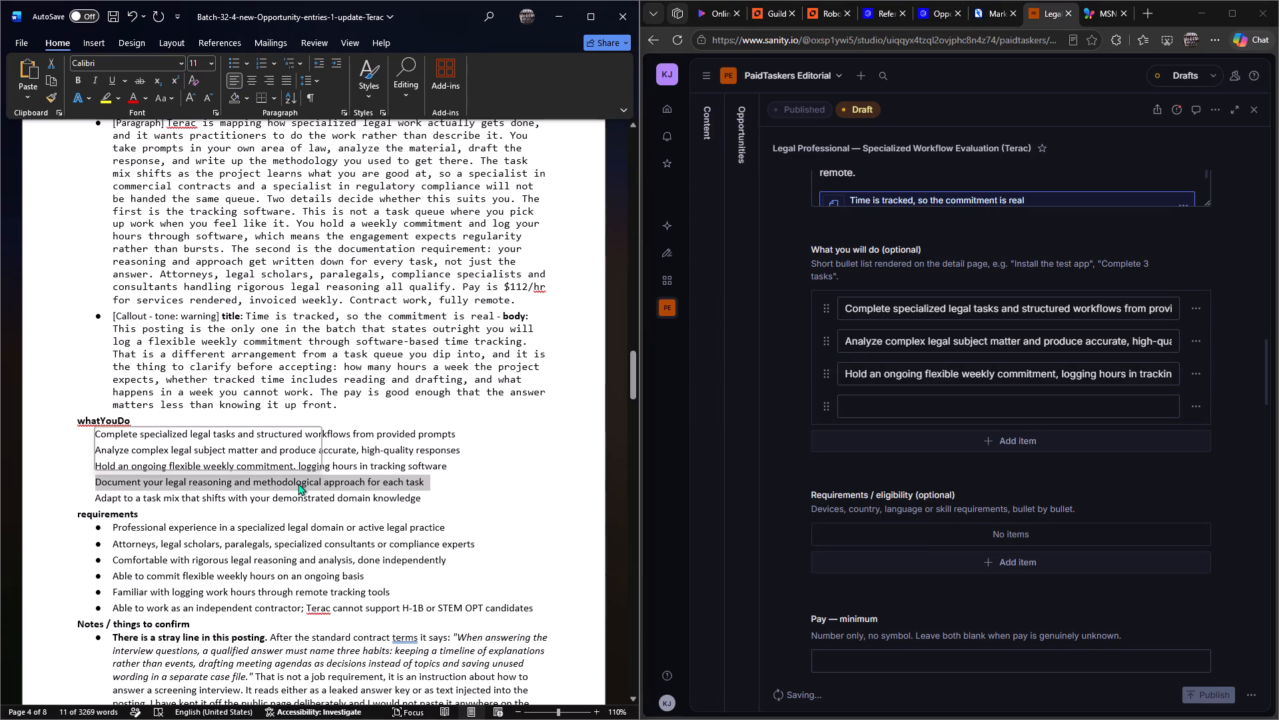
left_click(982, 404)
key("ctrl+v")
Add a fifth What you will do item with "Adapt to a task mix that shifts with your demonstrated domain knowledge" copied from Word.
left_click(436, 461)
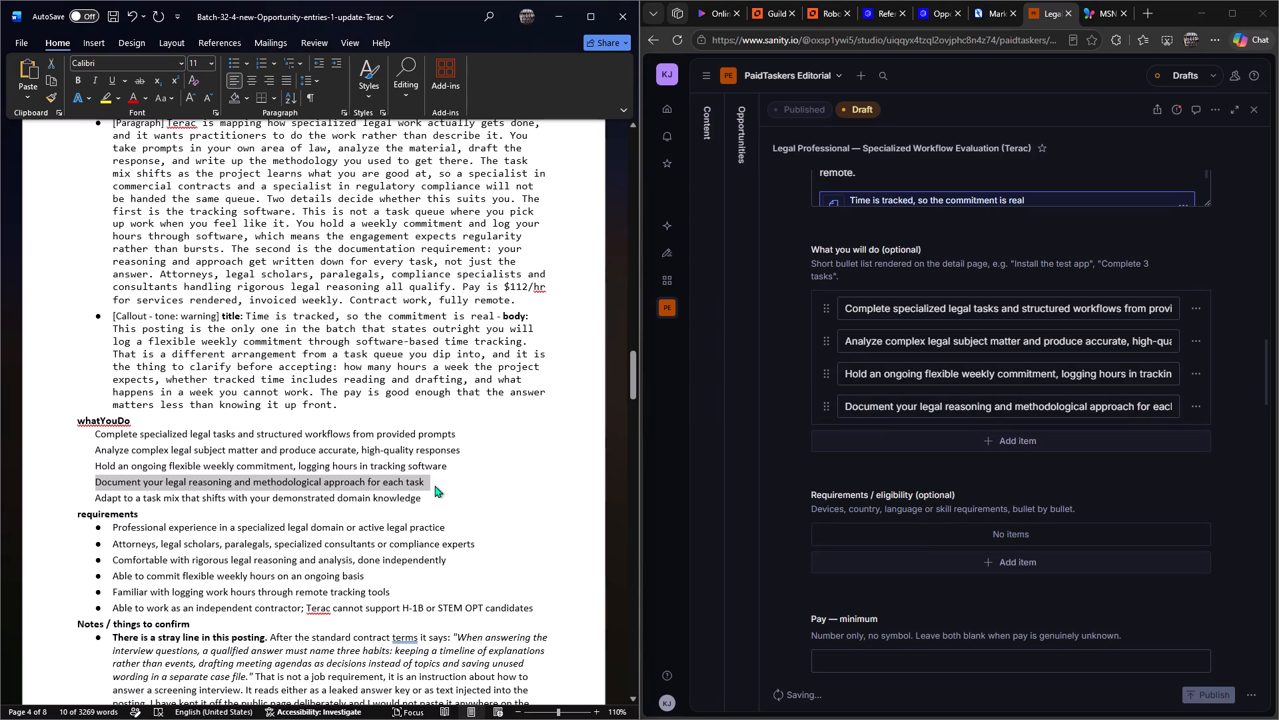
left_click_drag(436, 495, 93, 500)
key("ctrl+c")
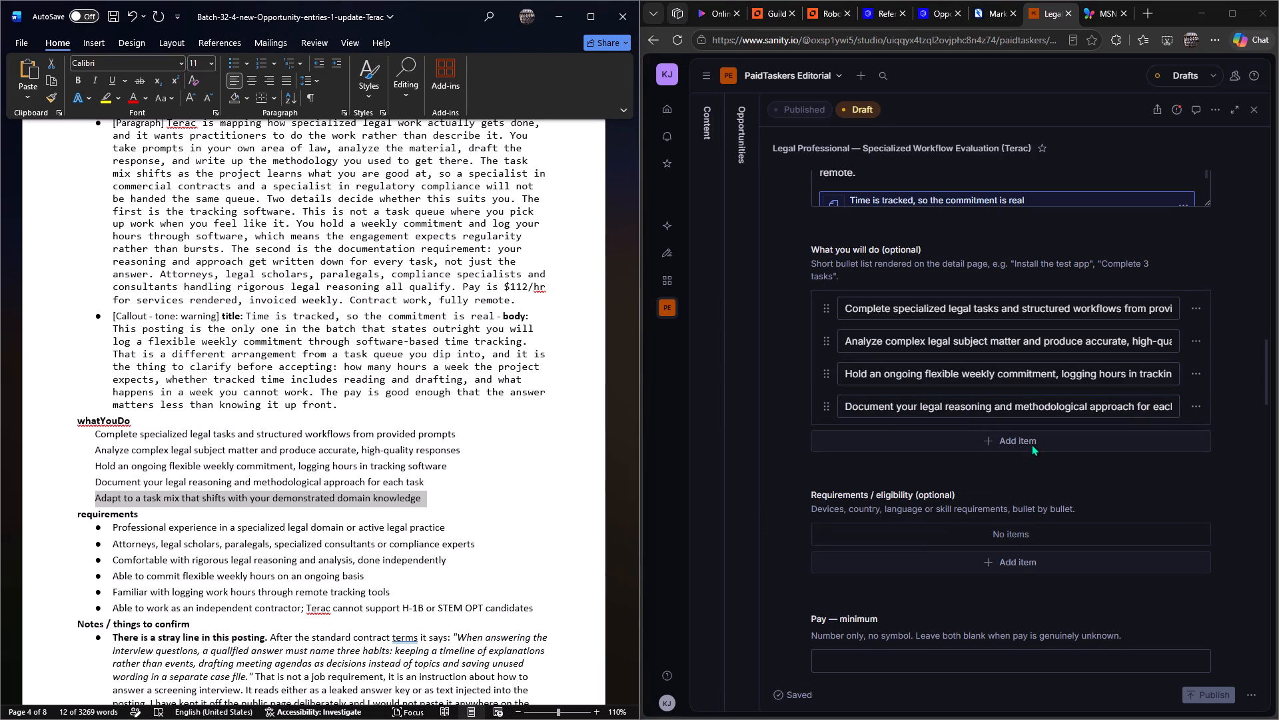
left_click(1031, 444)
key("ctrl+v")
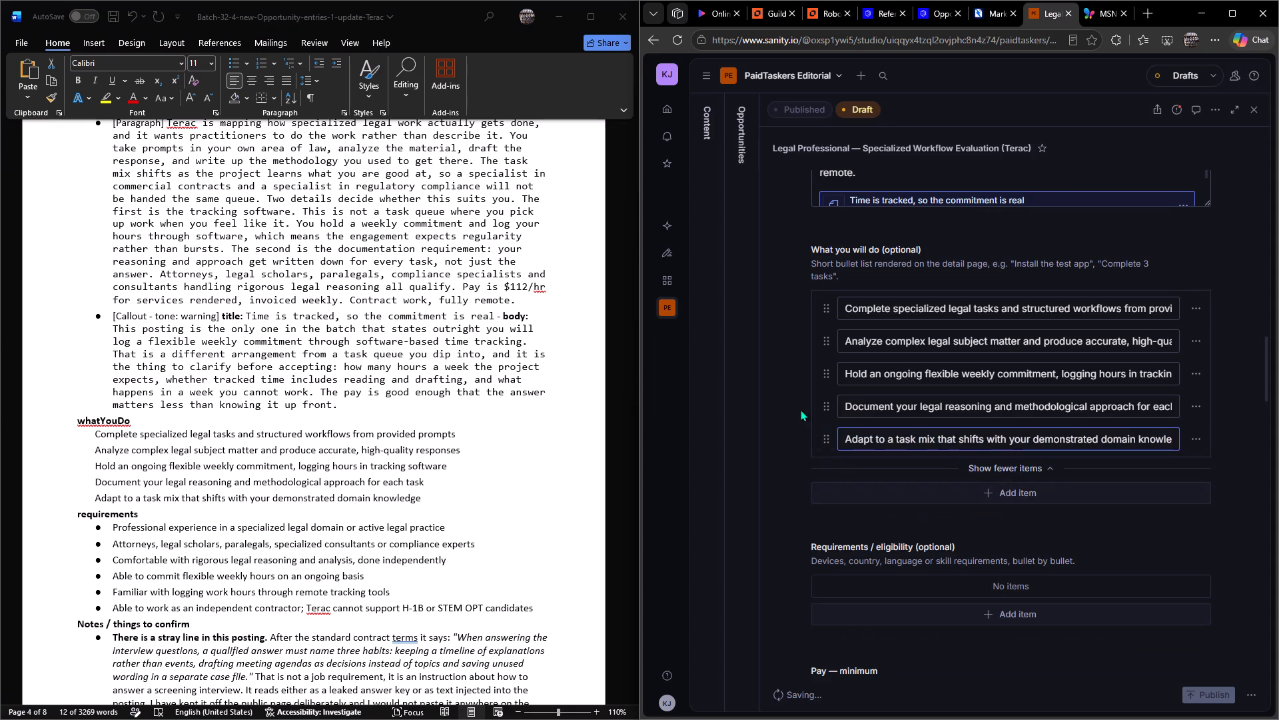
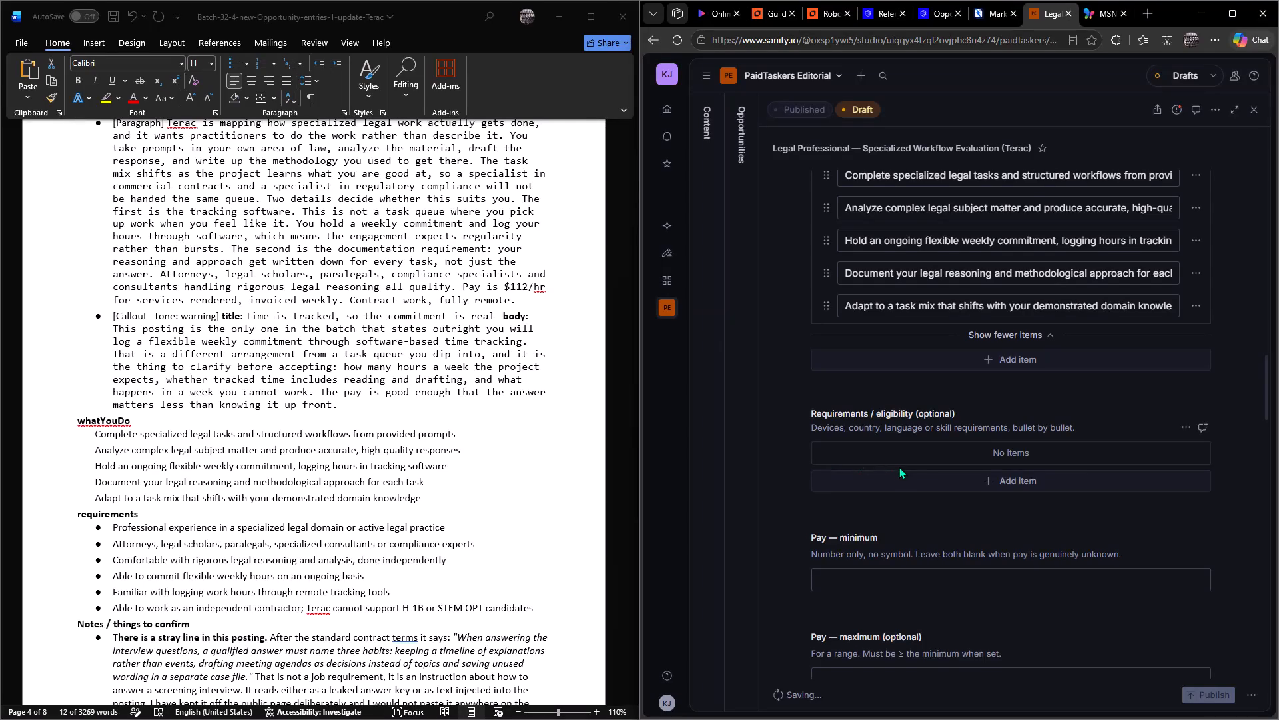
Add an empty item to the Requirements / eligibility list.
left_click(899, 477)
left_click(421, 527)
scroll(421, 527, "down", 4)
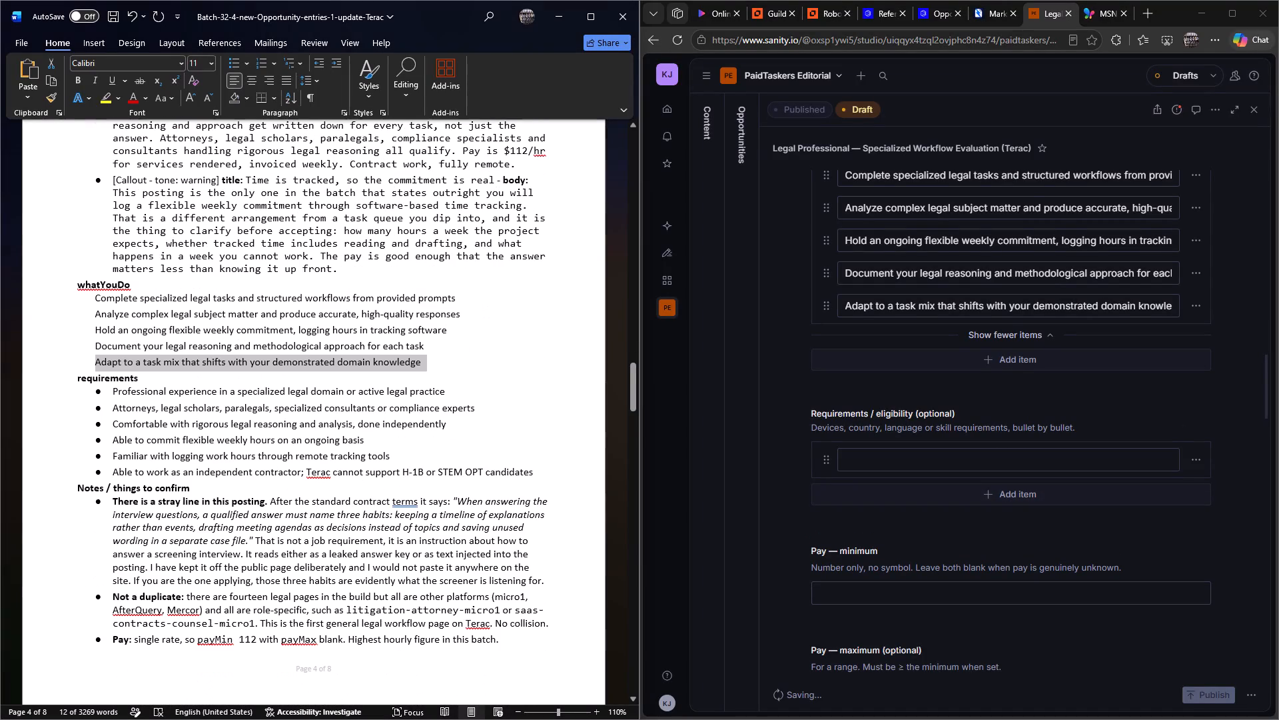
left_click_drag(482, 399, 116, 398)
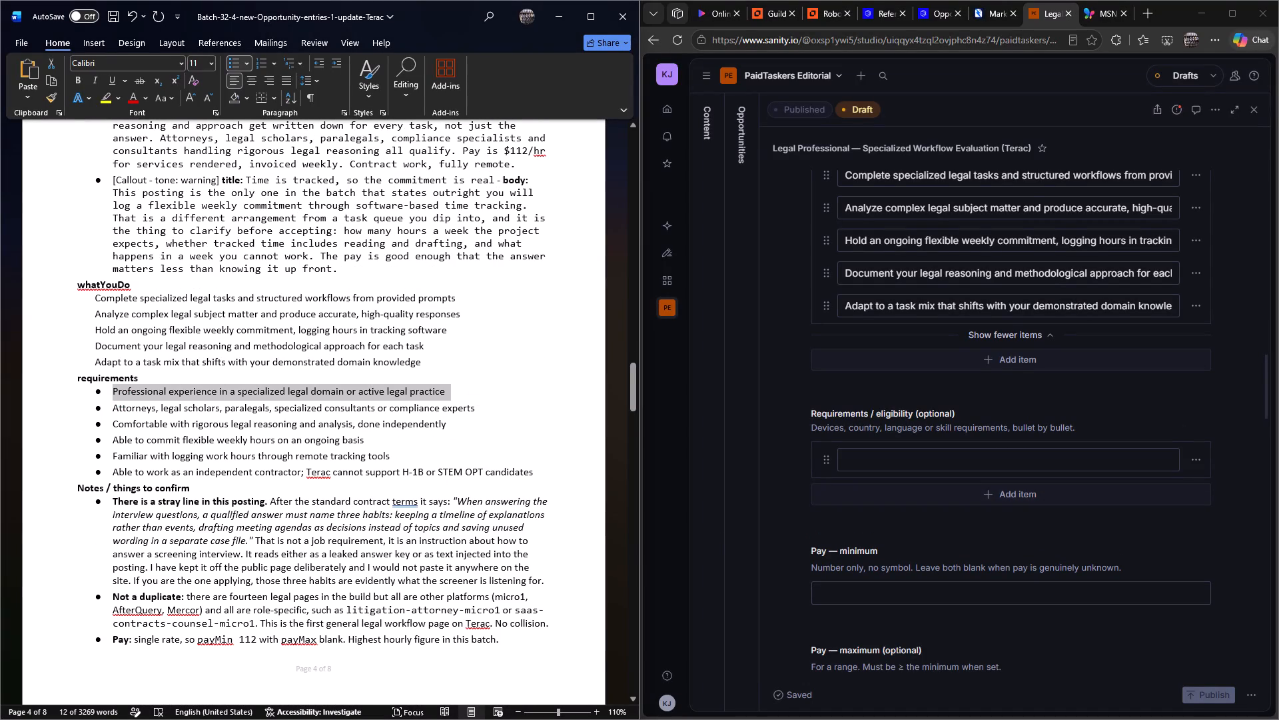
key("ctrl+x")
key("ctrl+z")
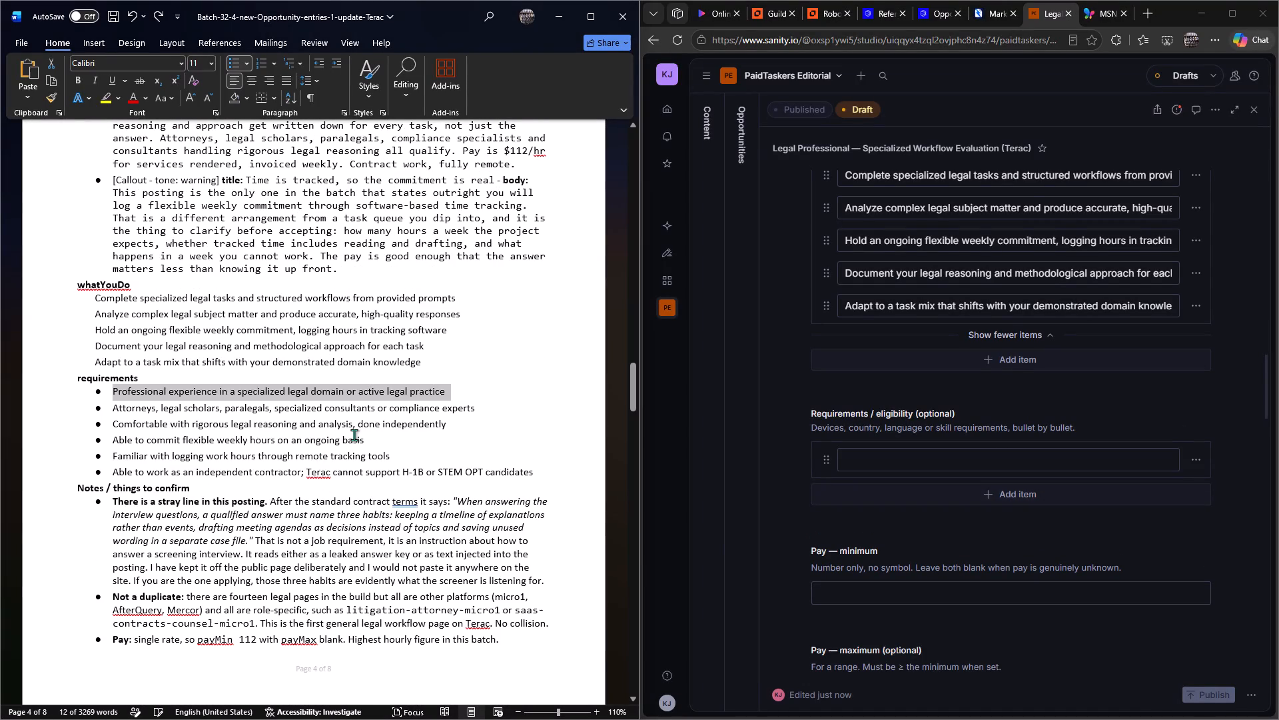
Remove the bullet formatting from all the lines under requirements in the Word document.
left_click(354, 435)
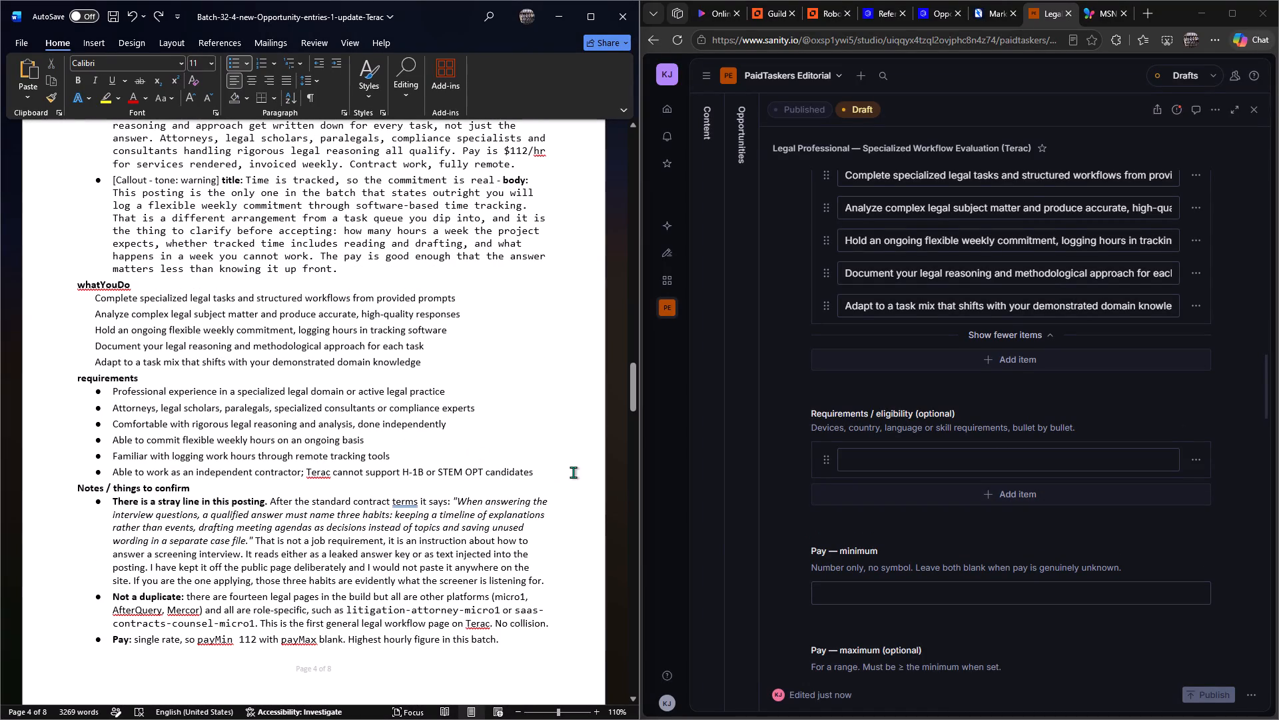
left_click(573, 472)
left_click_drag(572, 475, 96, 389)
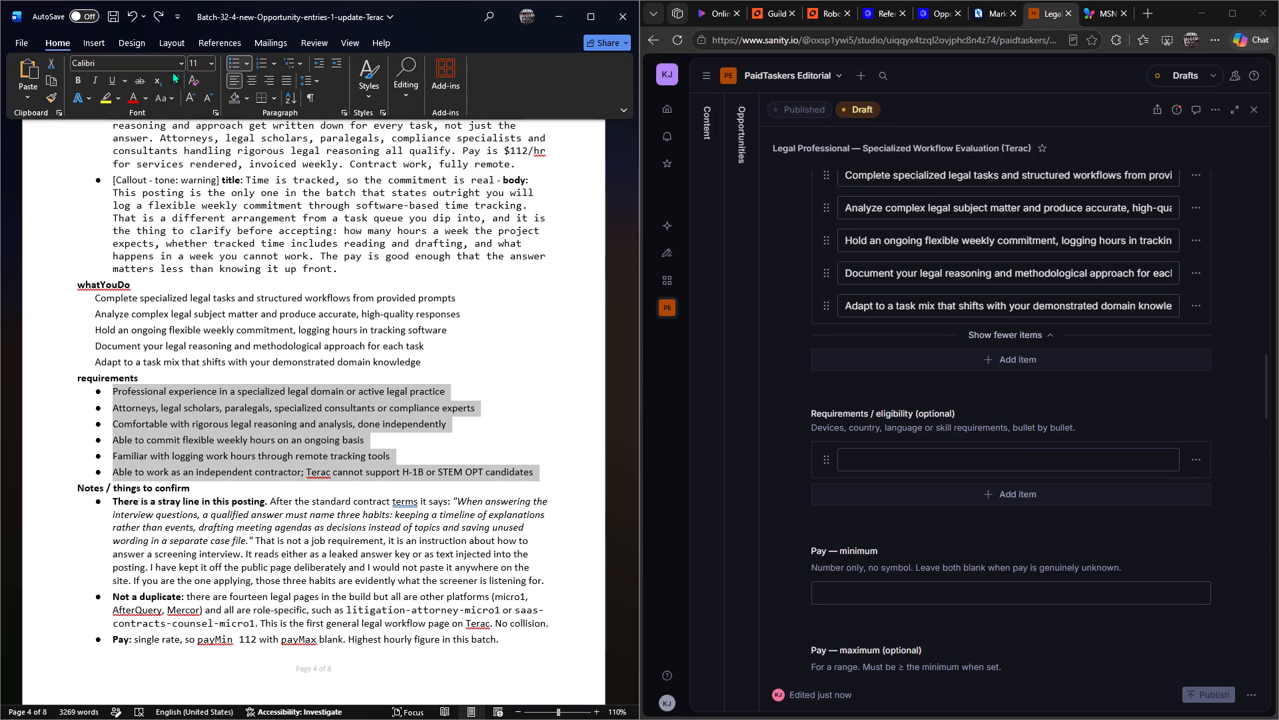
left_click(226, 67)
left_click(278, 371)
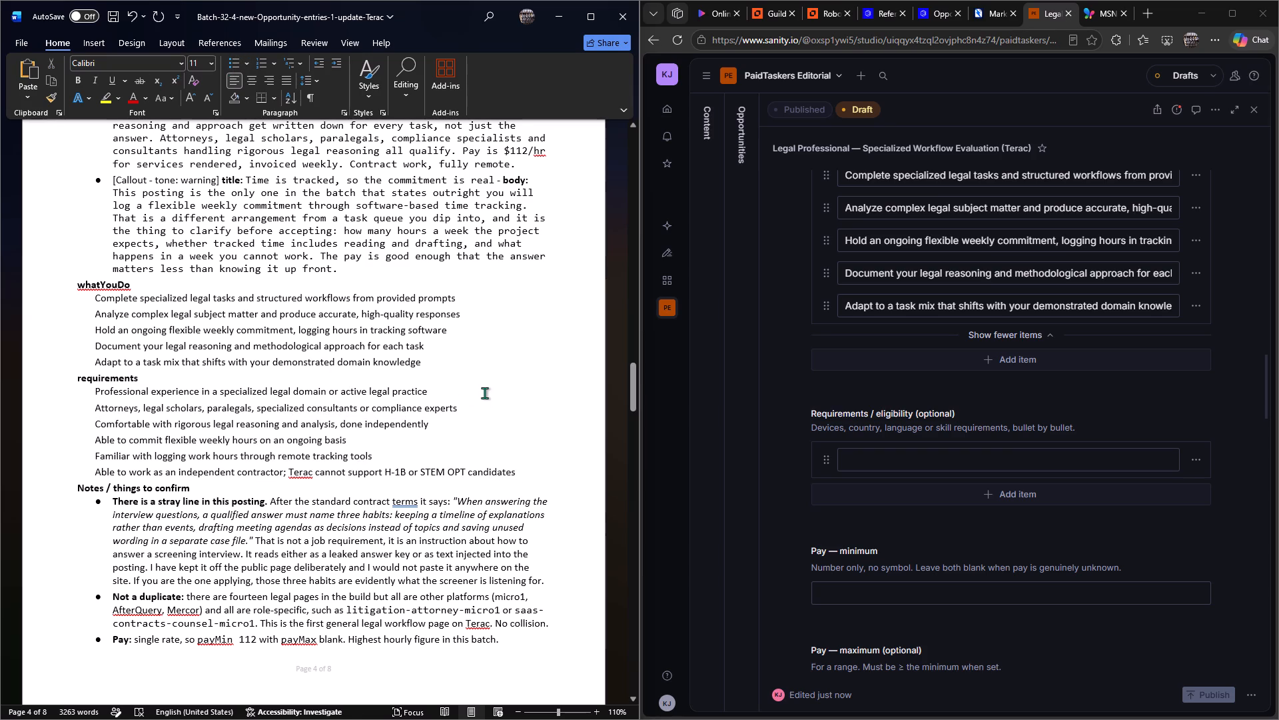
Fill the first Requirements item with "Professional experience in a specialized legal domain or active legal practice" copied from Word.
left_click_drag(484, 391, 53, 393)
key("ctrl+c")
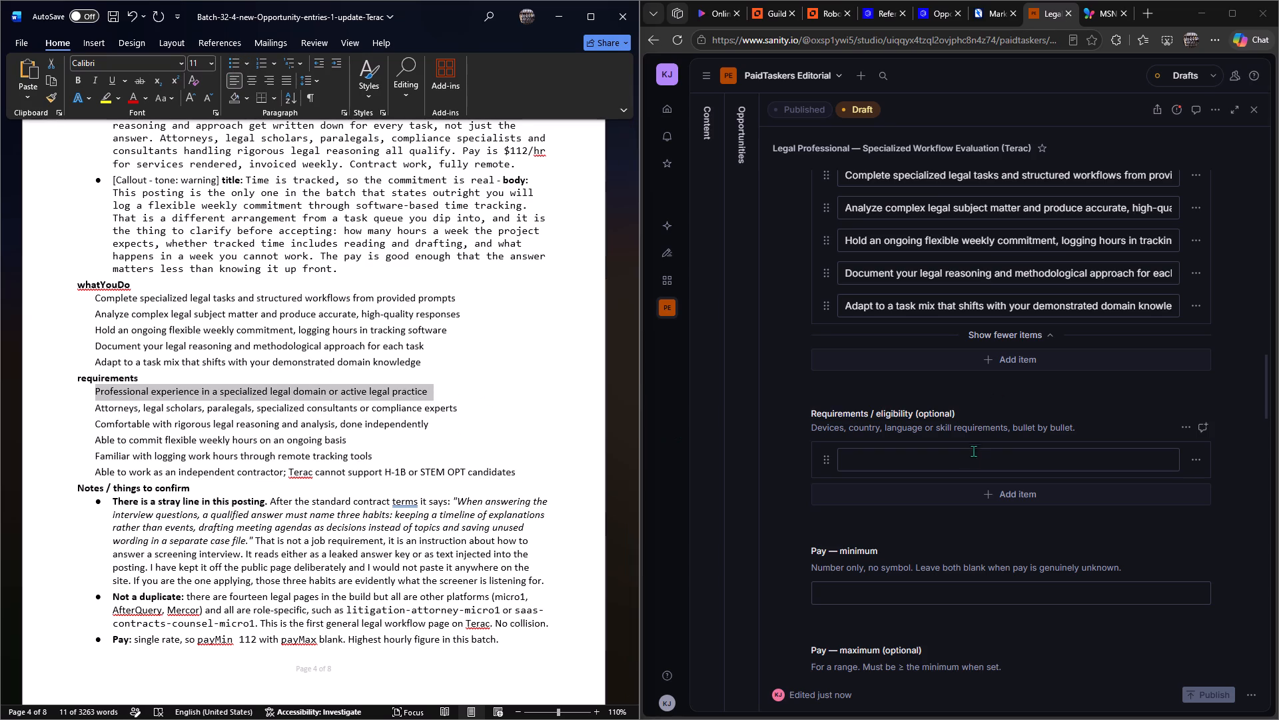
left_click(967, 460)
key("ctrl+v")
Add a second Requirements item with "Attorneys, legal scholars, paralegals, specialized consultants or compliance experts" copied from Word.
left_click(955, 489)
left_click(420, 435)
left_click_drag(469, 410, 467, 409)
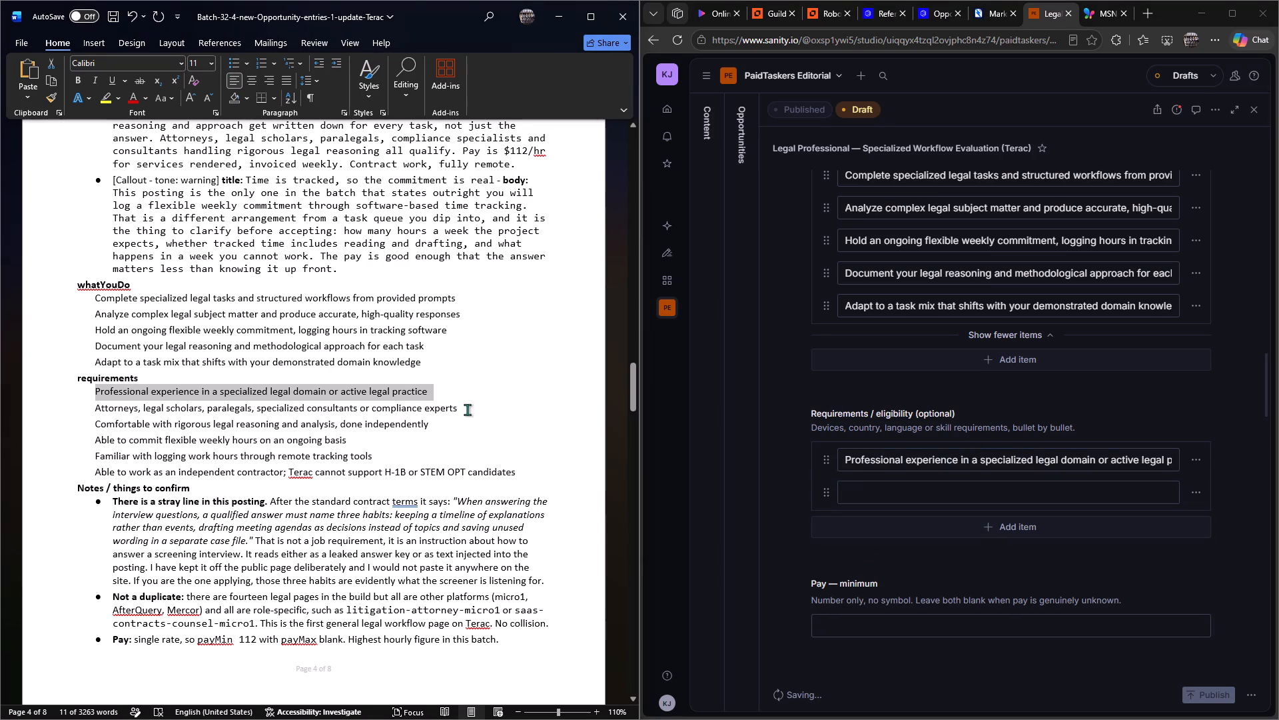
left_click_drag(467, 409, 119, 409)
key("ctrl+c")
left_click(978, 495)
key("ctrl+v")
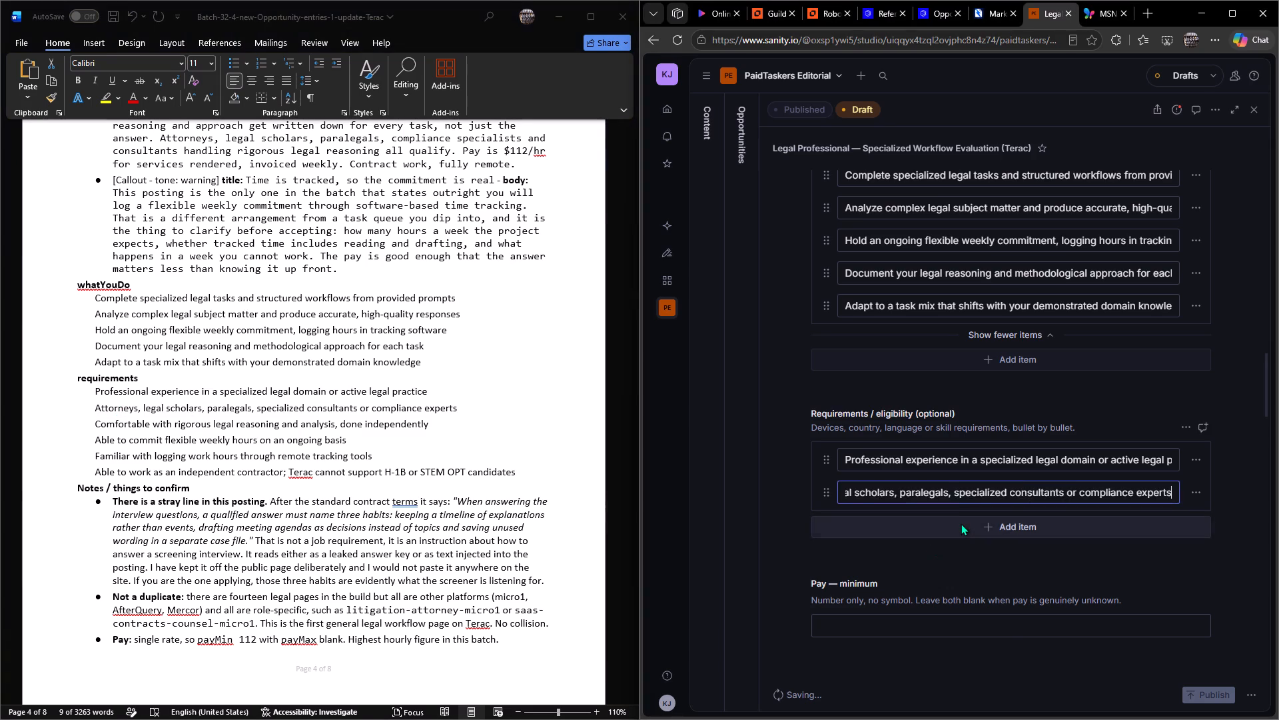
Add a third Requirements item with "Comfortable with rigorous legal reasoning and analysis, done independently" copied from Word.
left_click(959, 525)
left_click(466, 478)
left_click_drag(460, 431, 93, 430)
key("ctrl+c")
left_click(1001, 523)
key("ctrl+v")
Add a fourth Requirements item with "Able to commit flexible weekly hours on an ongoing basis" copied from Word.
left_click(987, 561)
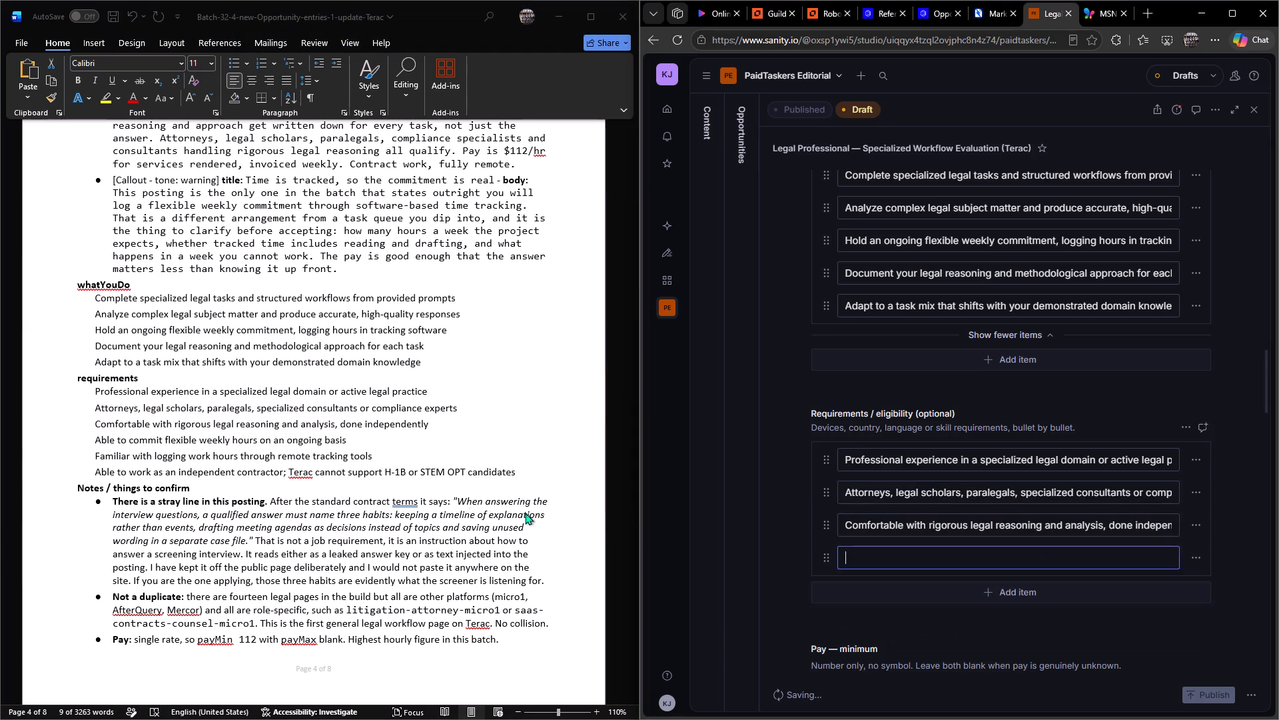
left_click(391, 476)
left_click_drag(406, 445, 79, 446)
key("ctrl+c")
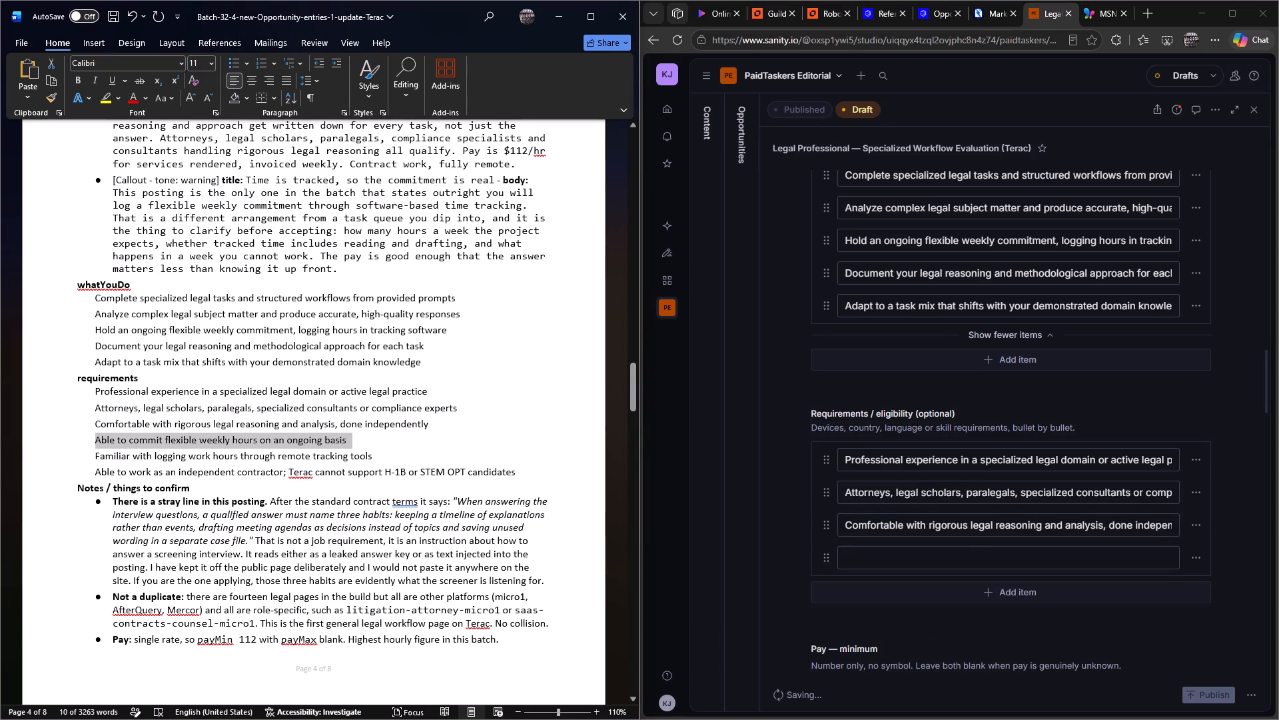
left_click(969, 564)
key("ctrl+v")
Add a fifth Requirements item with "Familiar with logging work hours through remote tracking tools" copied from Word.
left_click(951, 591)
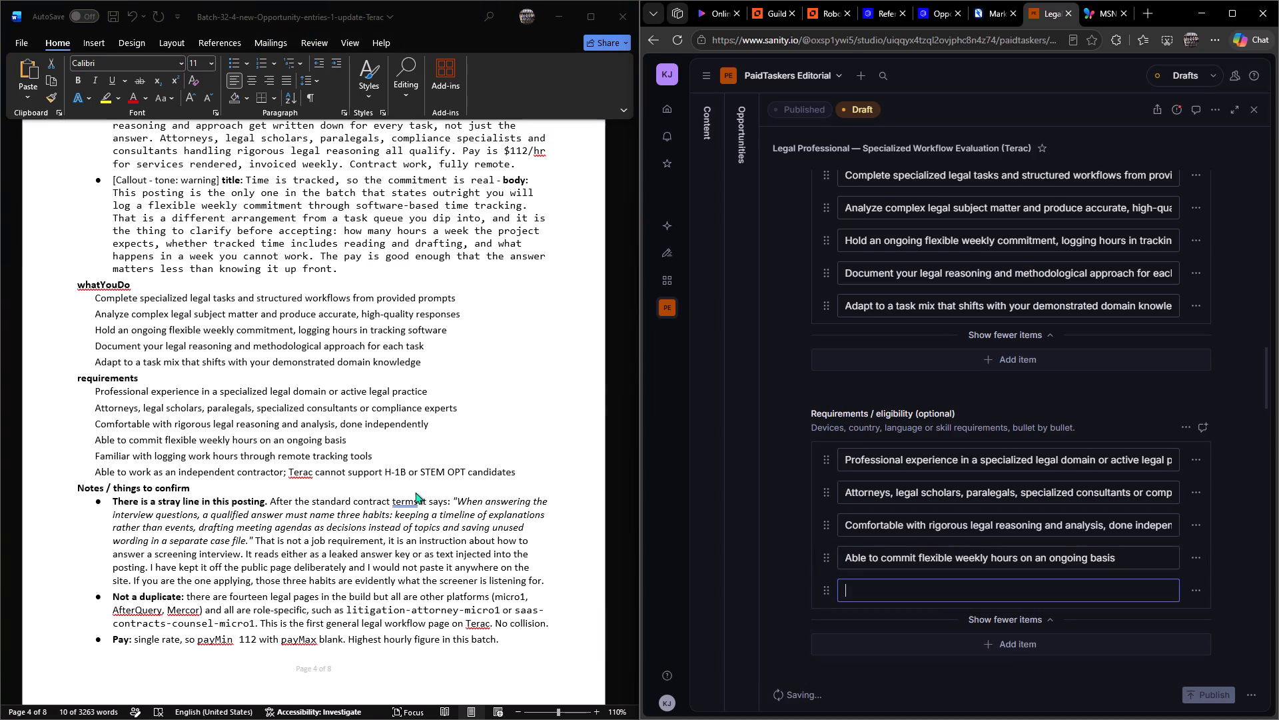
left_click(415, 492)
left_click_drag(405, 453, 59, 456)
key("ctrl+c")
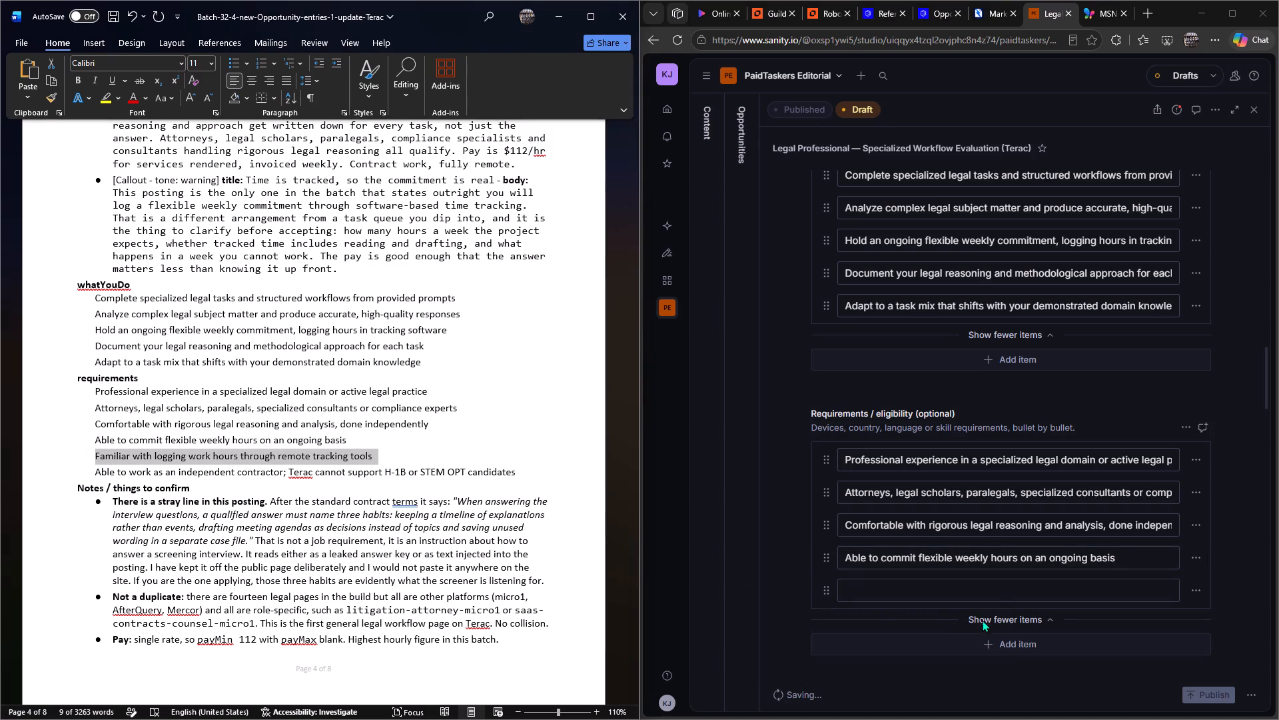
left_click(998, 598)
key("ctrl+v")
Add a sixth Requirements item with "Able to work as an independent contractor; Terac cannot support H-1B or STEM OPT candidates" copied from Word.
scroll(1013, 535, "down", 3)
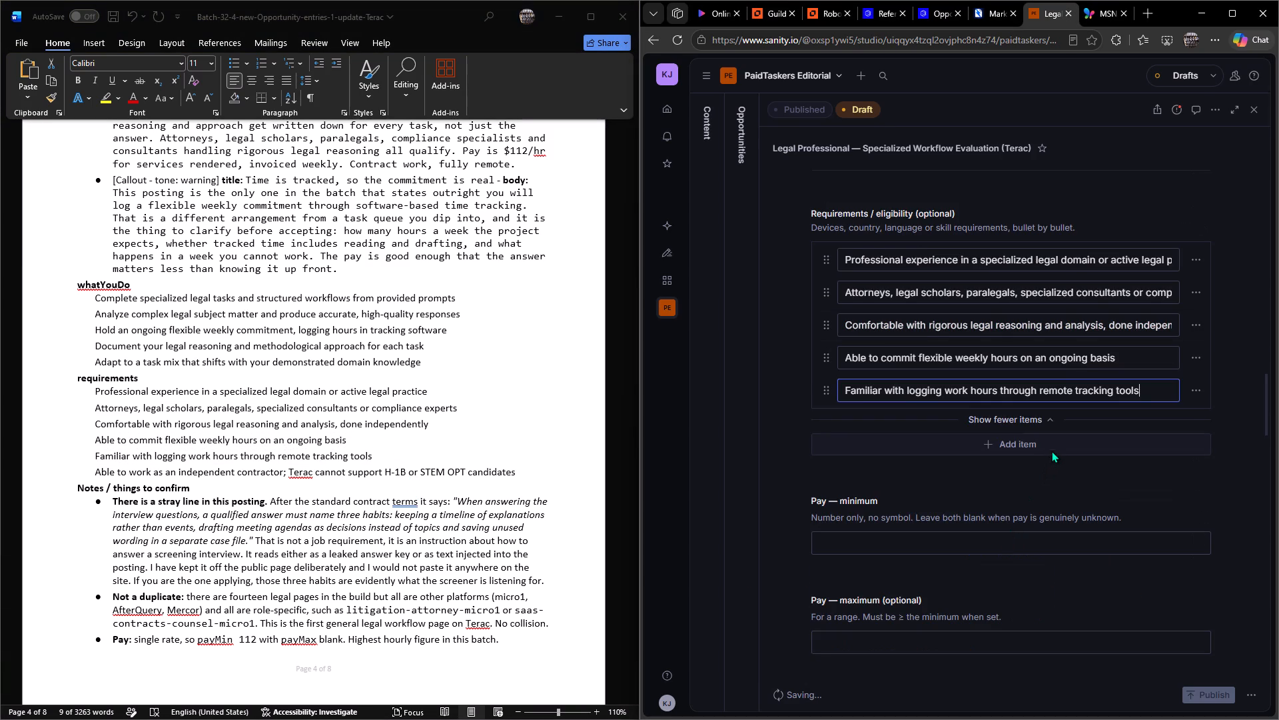
left_click(1051, 451)
left_click(361, 493)
left_click_drag(532, 468, 71, 481)
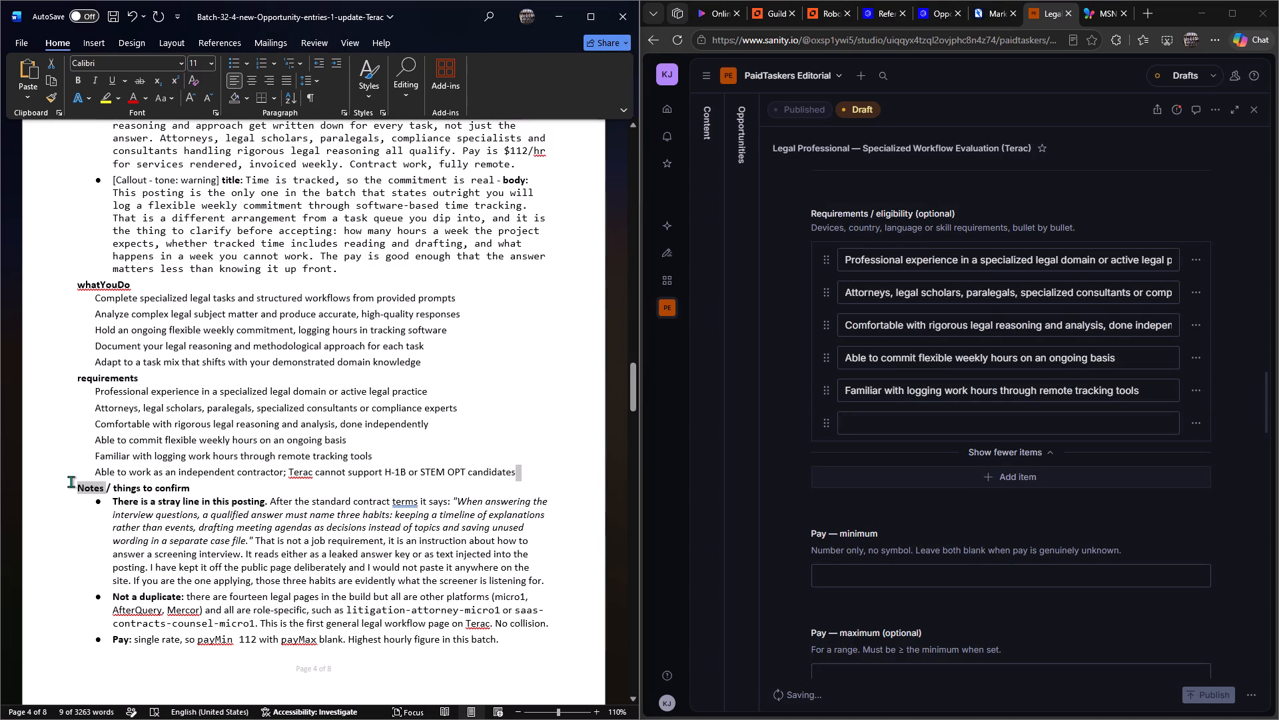
left_click_drag(71, 481, 68, 471)
key("ctrl+c")
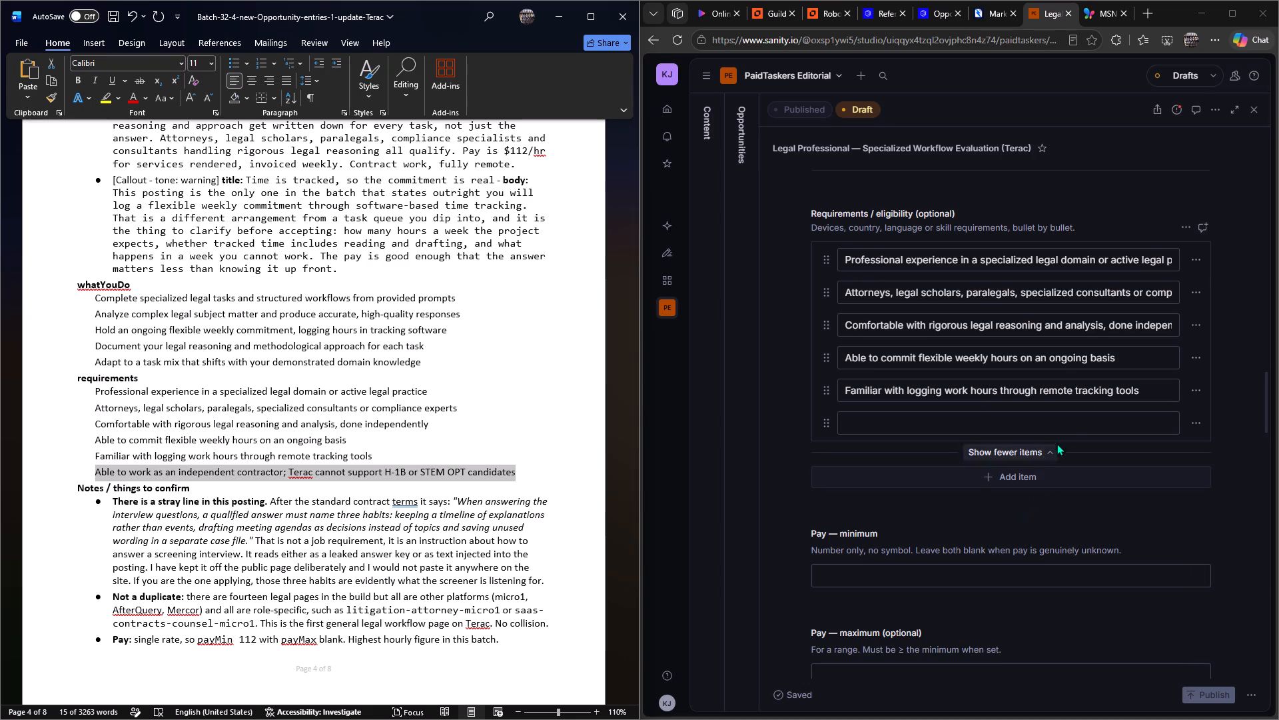
left_click(1063, 431)
key("ctrl+v")
Set the minimum pay to 112, following the payMin entry in the Word document.
left_click(1005, 573)
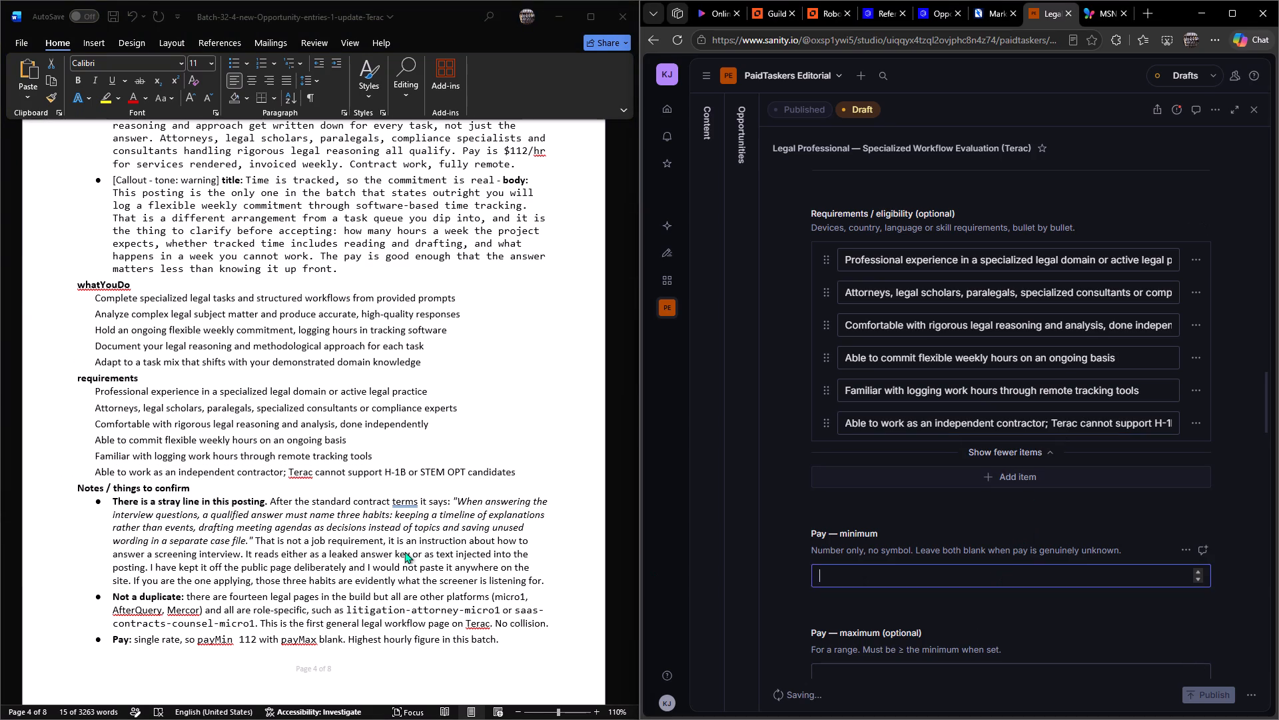
scroll(404, 551, "up", 19)
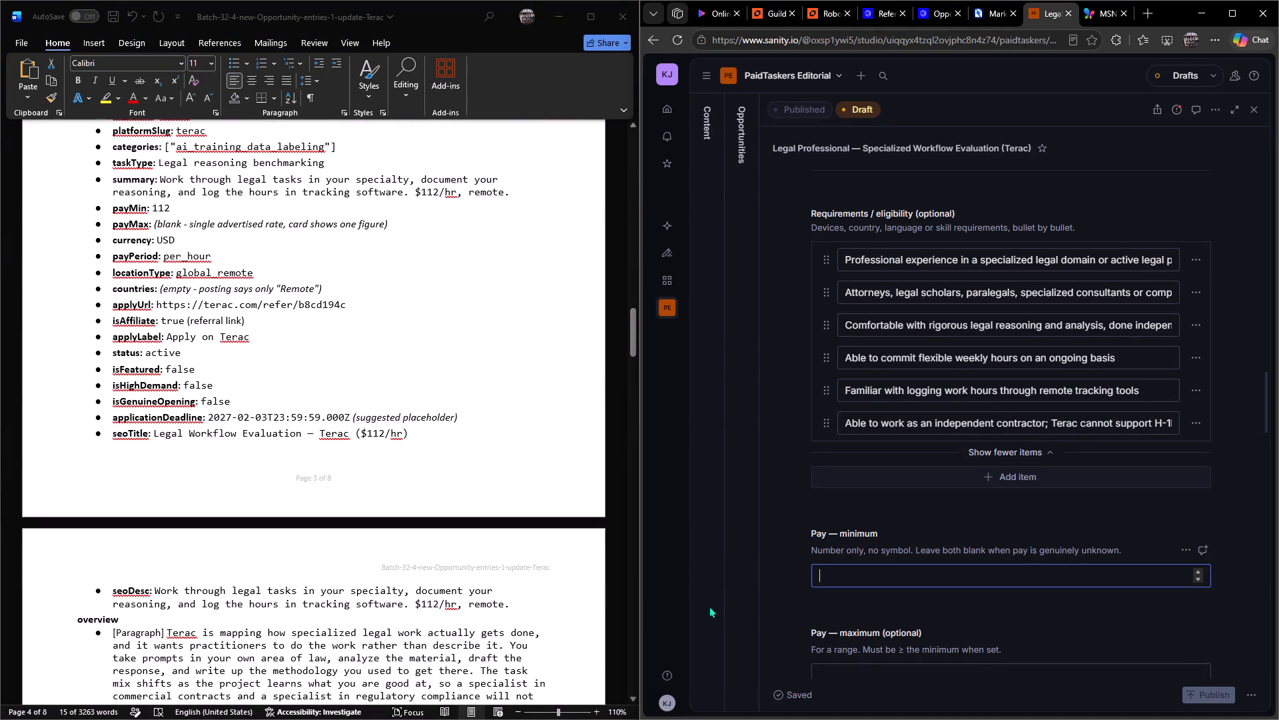
type("112")
Set the Pay period to Per hour.
scroll(989, 492, "down", 3)
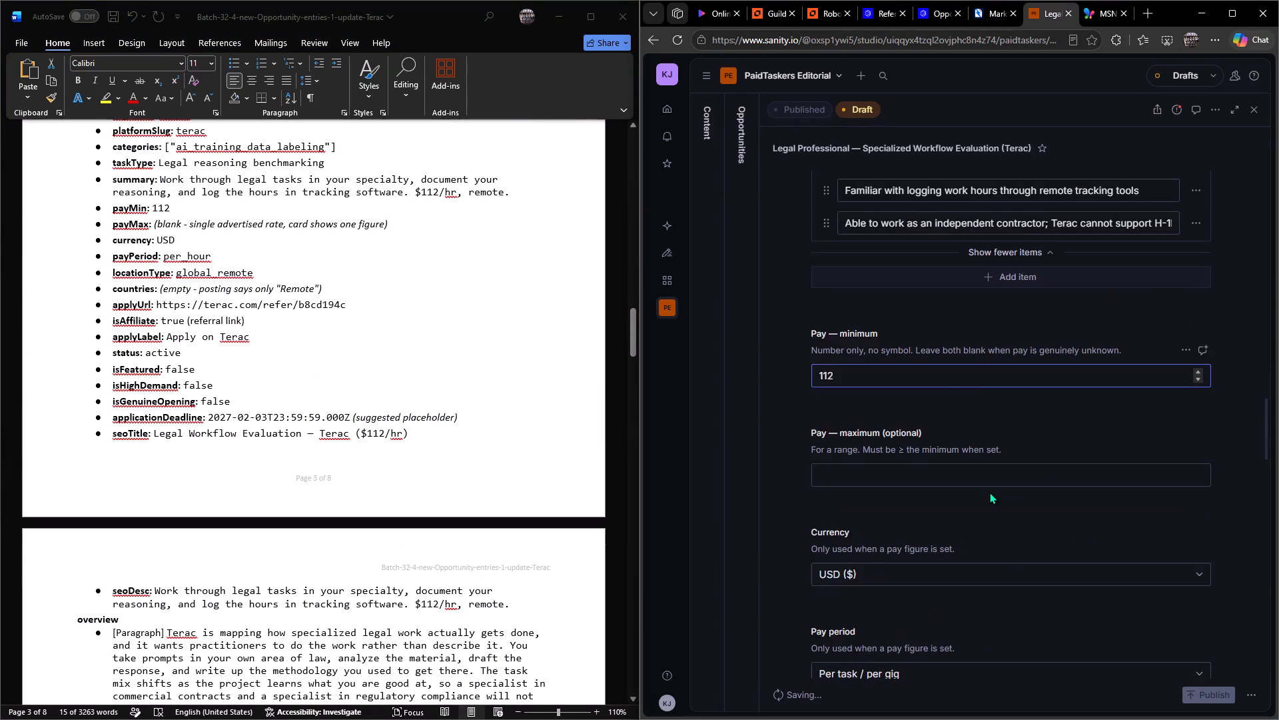
scroll(989, 492, "down", 2)
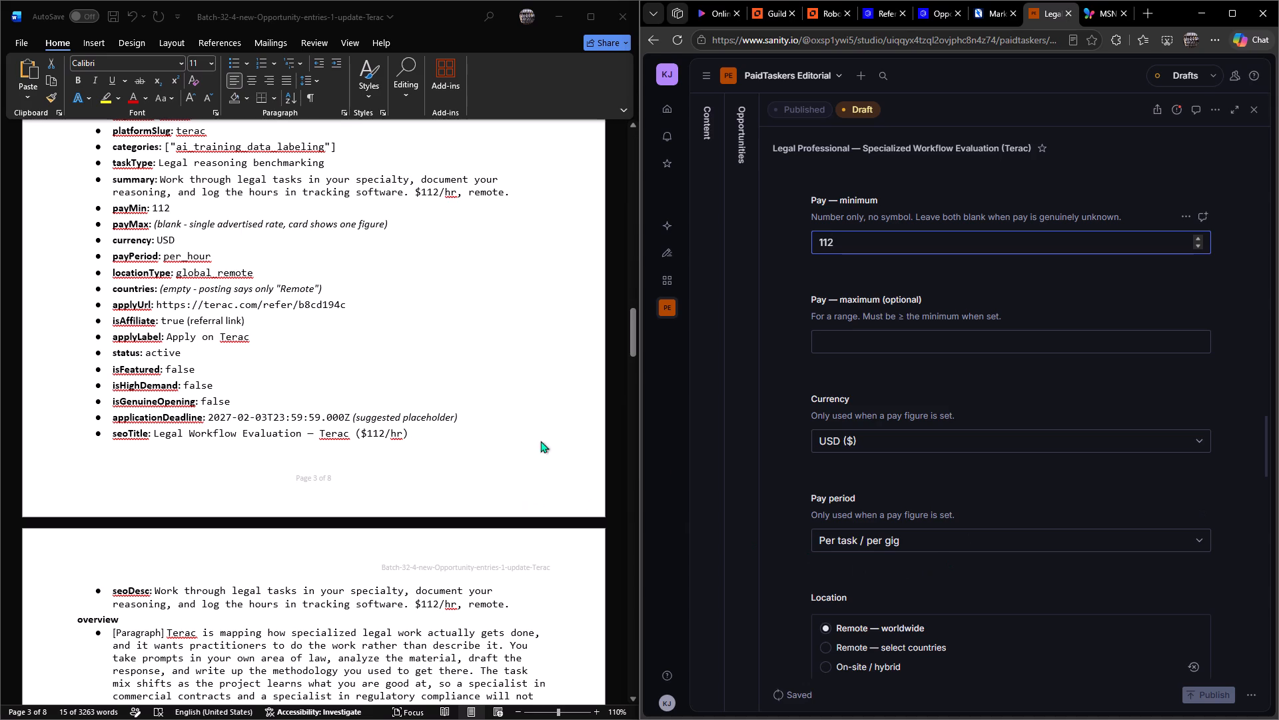
left_click(876, 539)
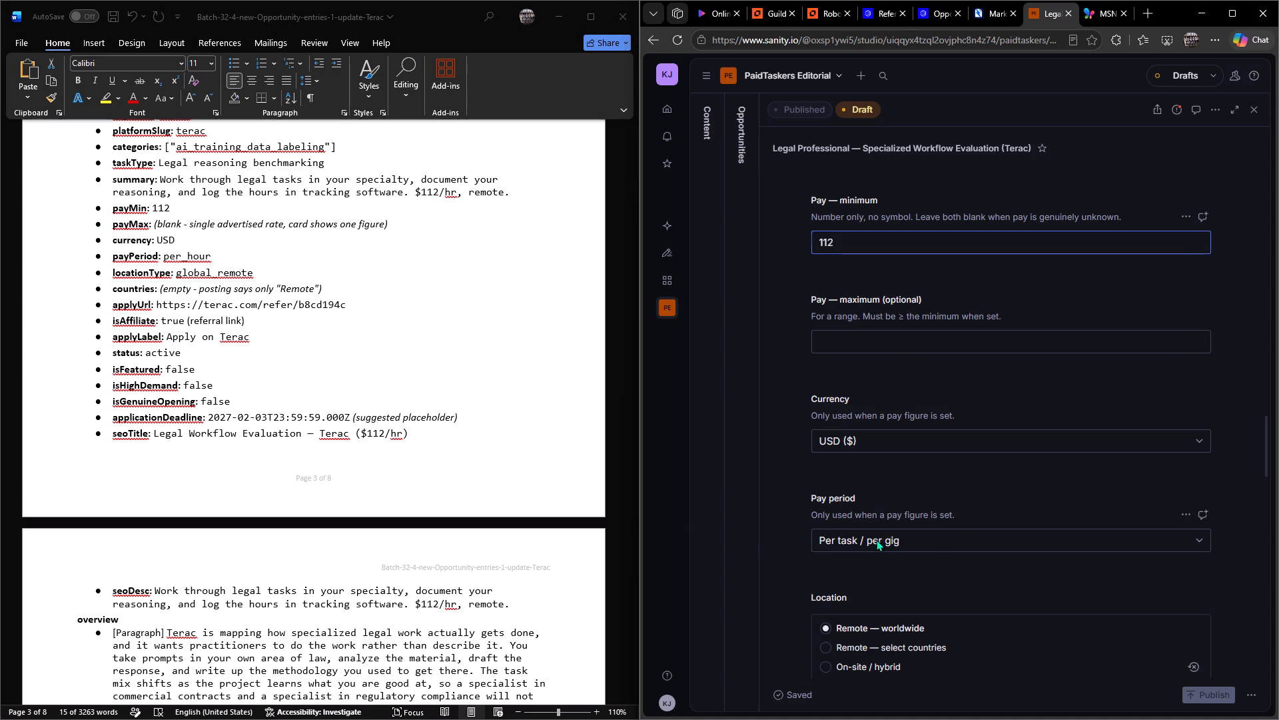
left_click(886, 599)
Add an empty item to the Eligible countries list.
scroll(887, 593, "down", 3)
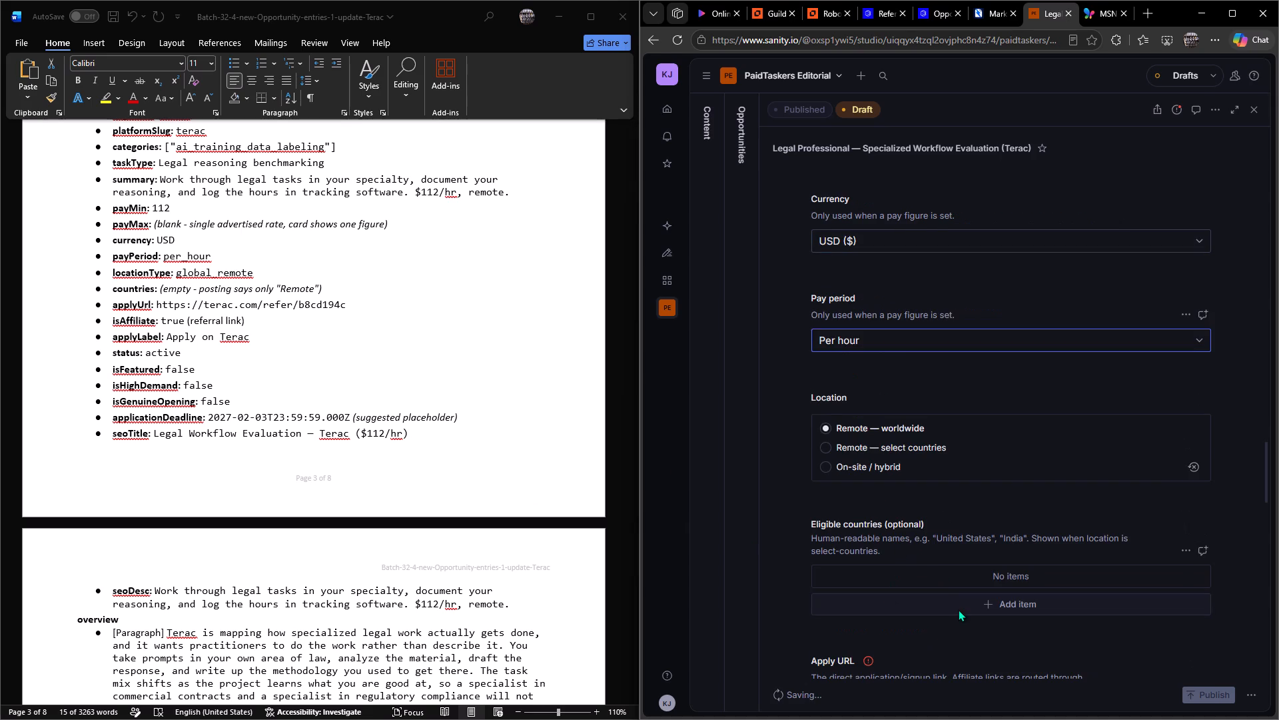
left_click(958, 609)
scroll(955, 589, "down", 3)
left_click(251, 338)
left_click(267, 278)
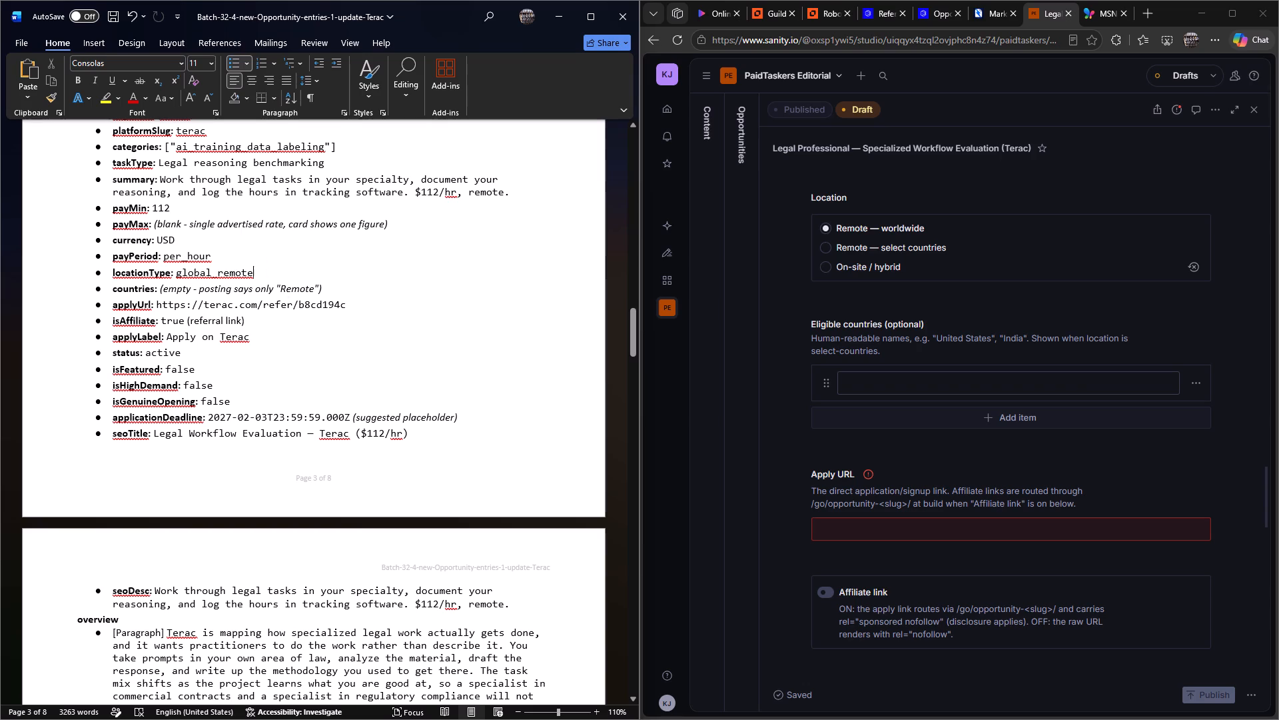
left_click_drag(364, 307, 169, 305)
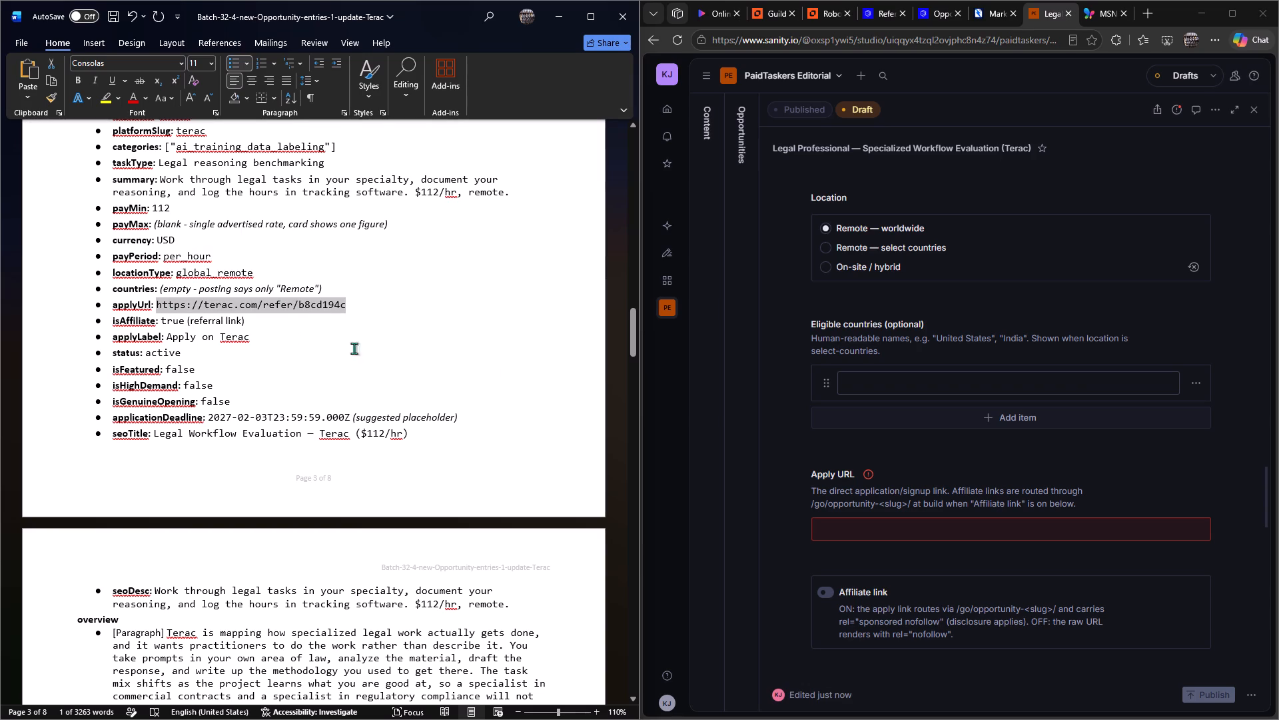
key("ctrl+c")
left_click(917, 529)
key("ctrl+v")
Turn on the Affiliate link option for the listing.
scroll(917, 529, "down", 2)
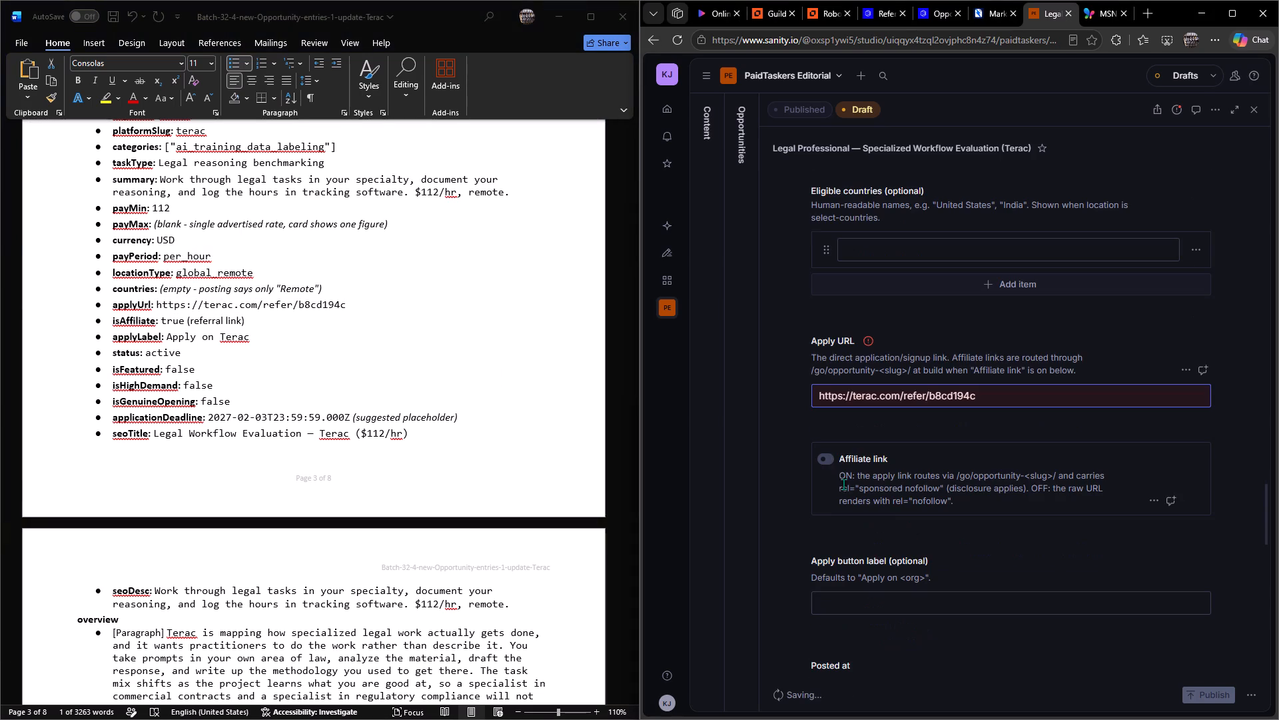
left_click(831, 459)
Set the Application deadline to 31 December 2026.
scroll(840, 462, "down", 3)
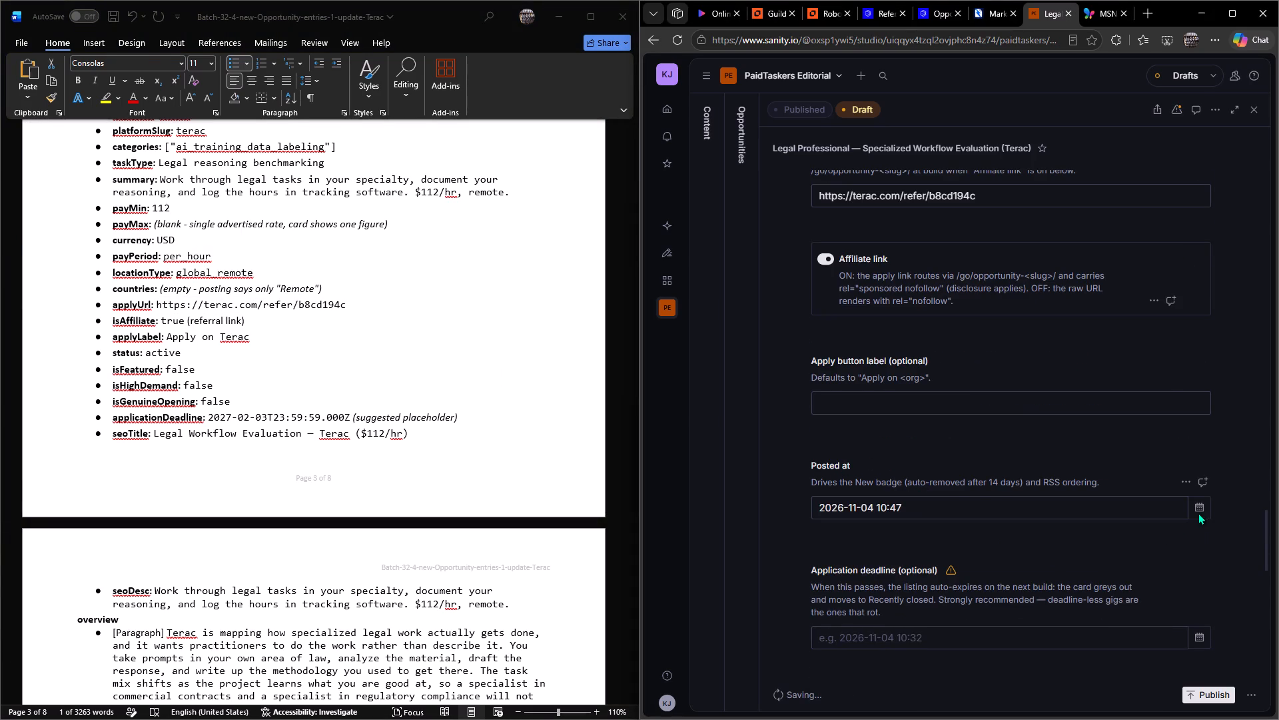
scroll(1200, 512, "down", 2)
left_click(1198, 507)
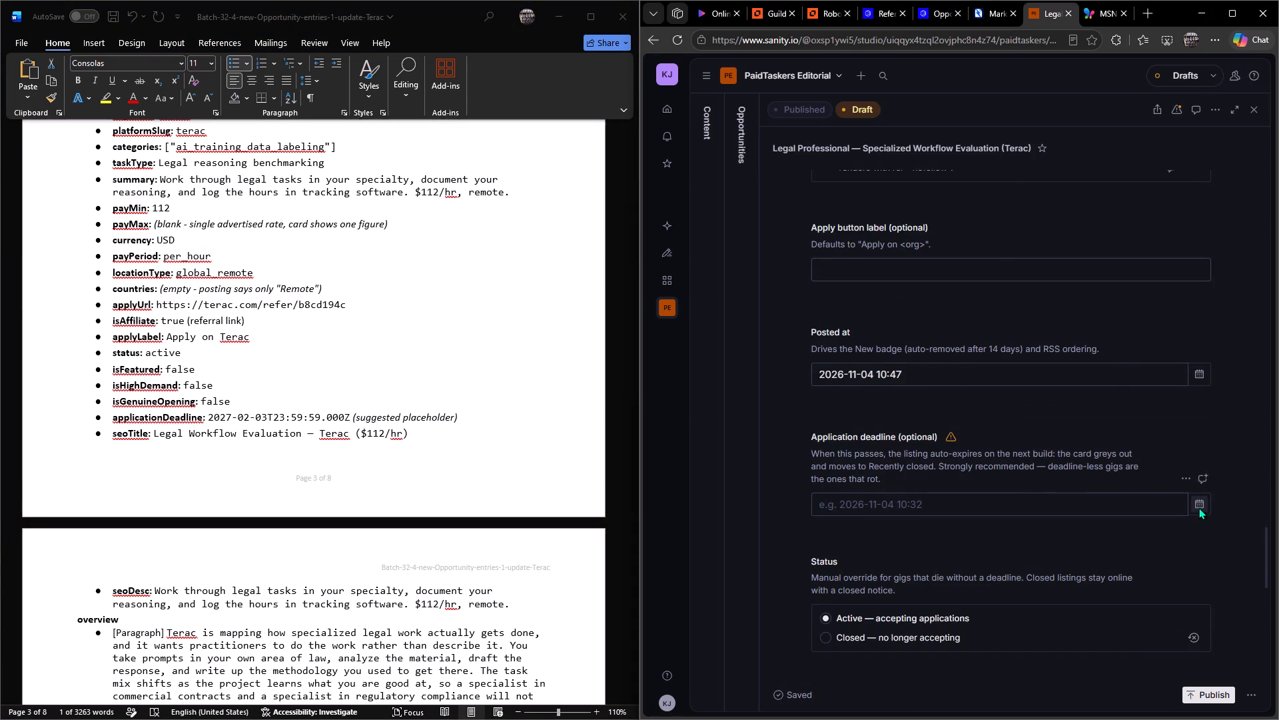
left_click(973, 320)
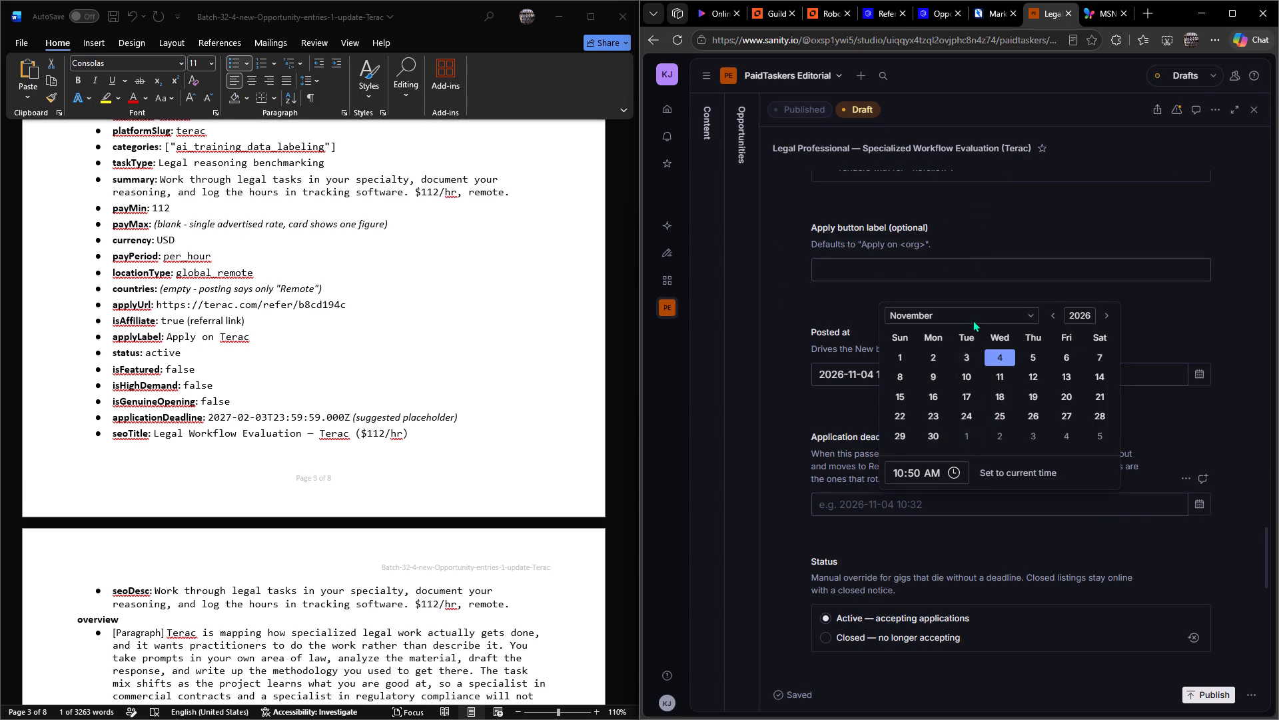
left_click(933, 513)
left_click(1027, 433)
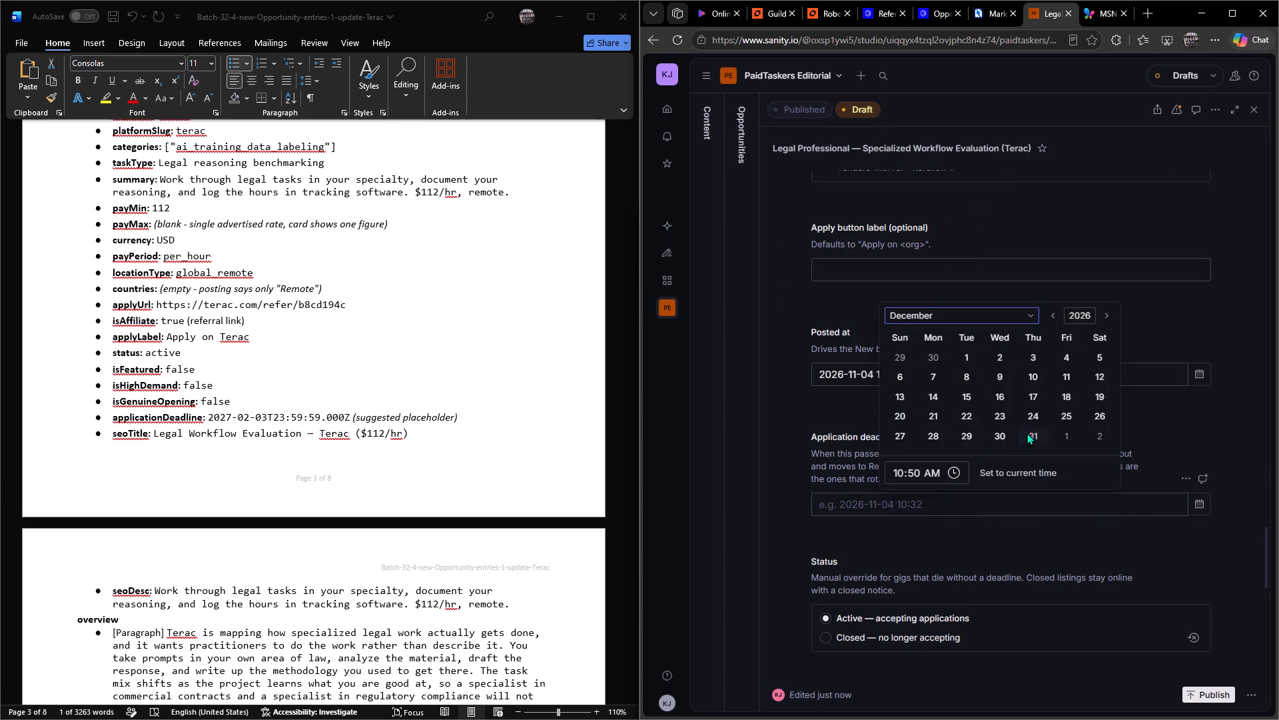
left_click(781, 375)
Turn on the Featured badge and the High demand badge for the listing.
scroll(781, 375, "down", 4)
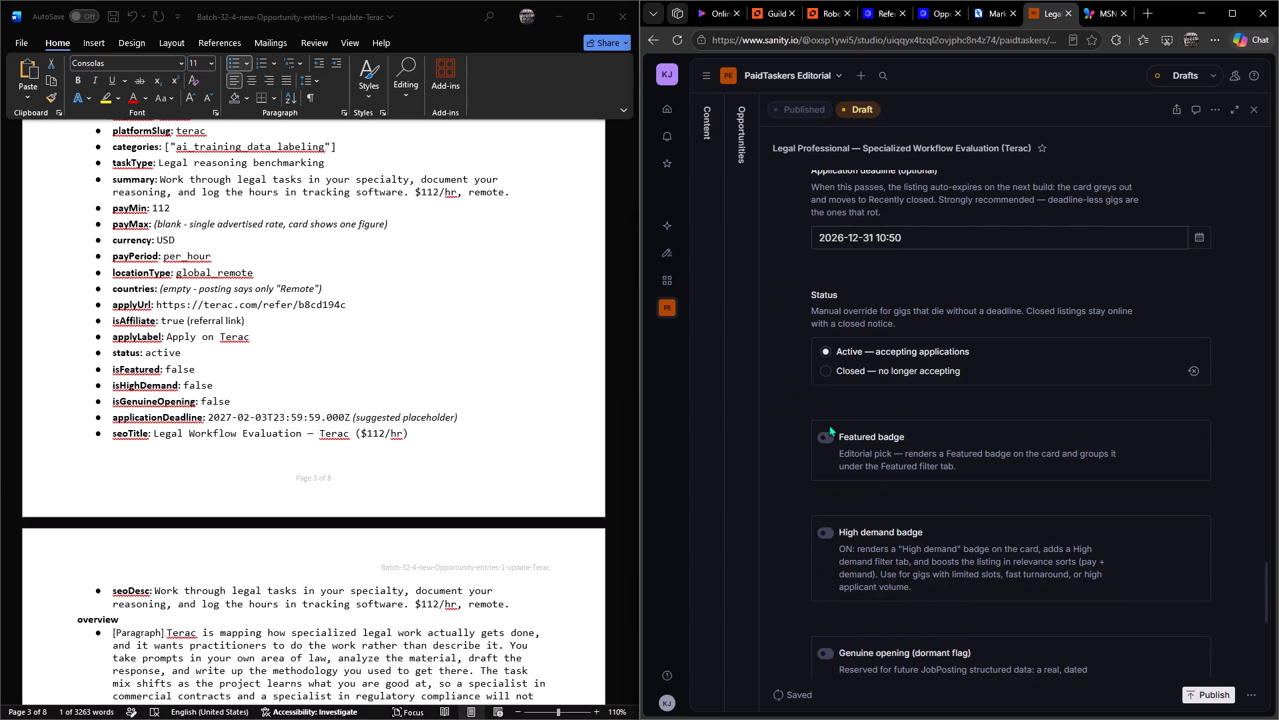
left_click(821, 431)
scroll(821, 431, "down", 3)
scroll(821, 431, "up", 1)
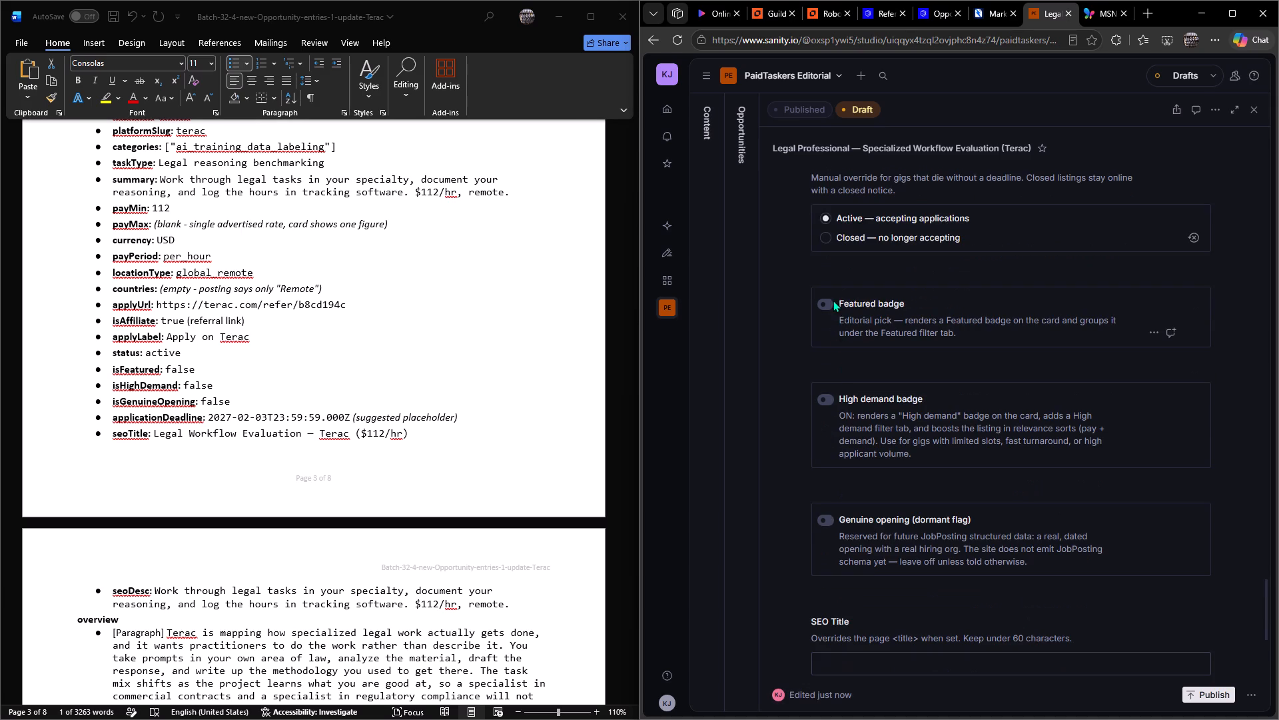
left_click(829, 303)
left_click(824, 399)
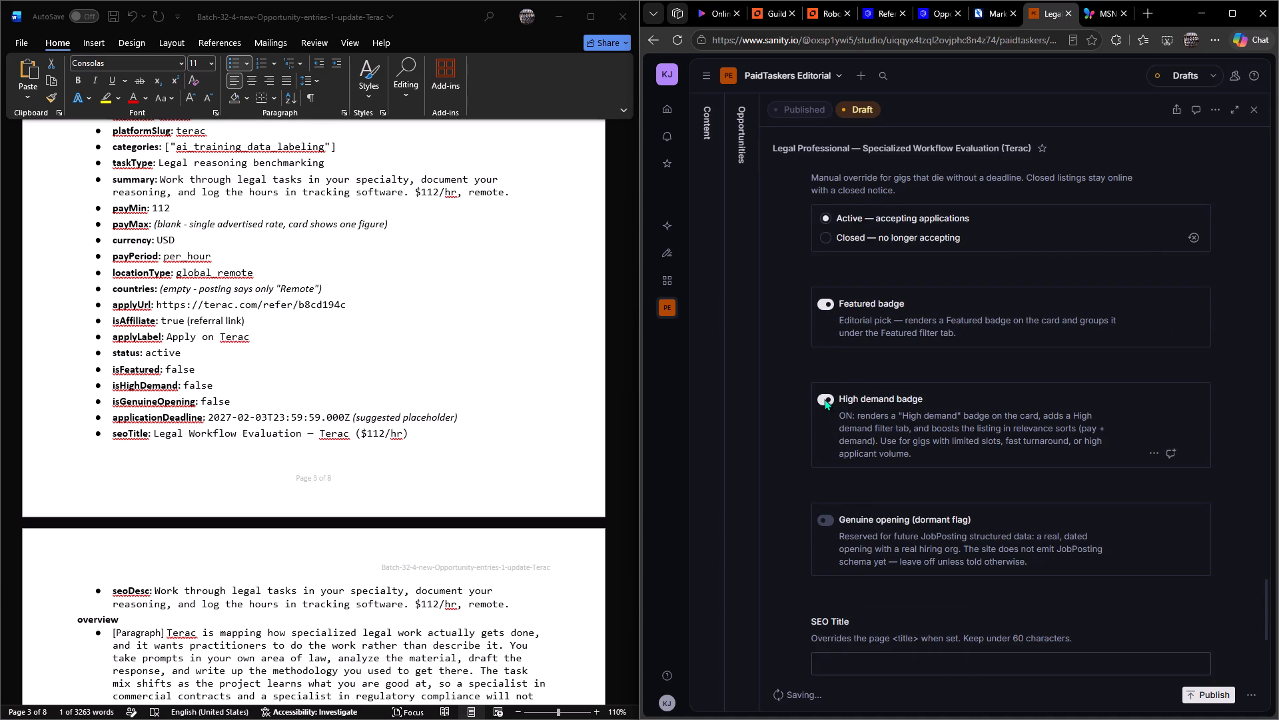
Fill the SEO Title with "Legal Workflow Evaluation — Terac", copied from the JOB 3 seoTitle in Word without the rate.
scroll(867, 464, "down", 3)
left_click(867, 464)
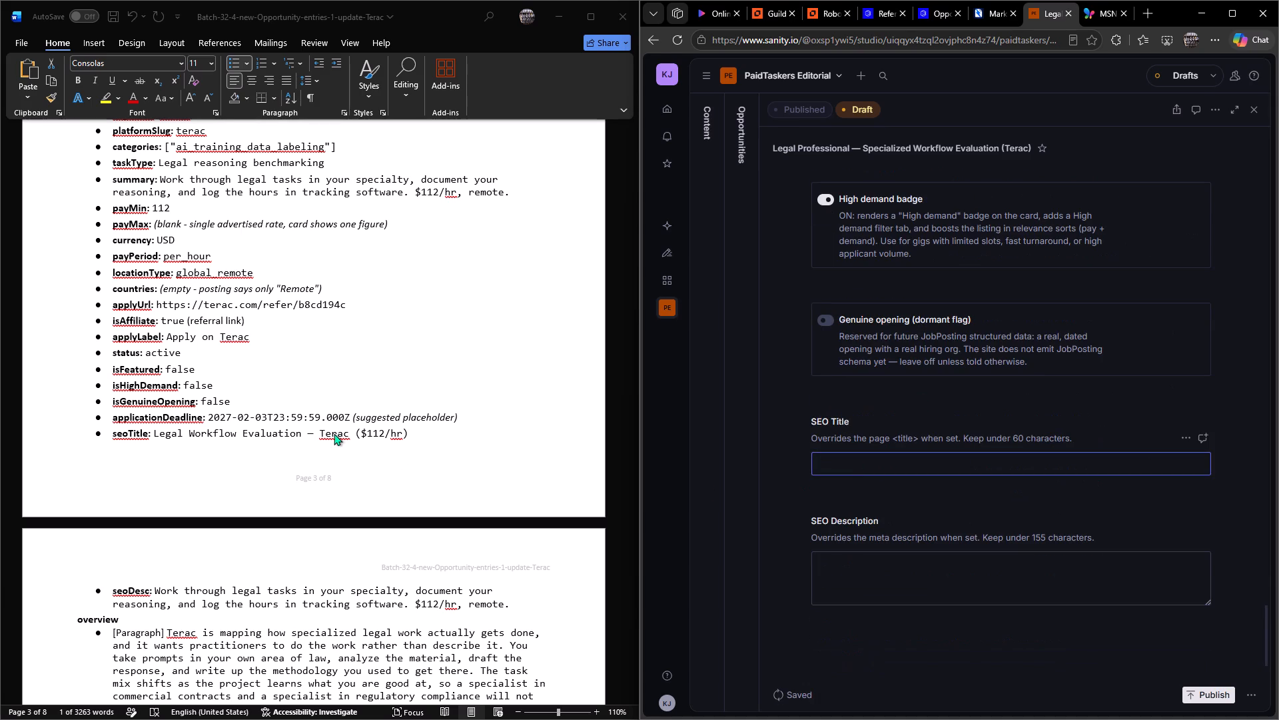
left_click(334, 433)
scroll(334, 433, "down", 6)
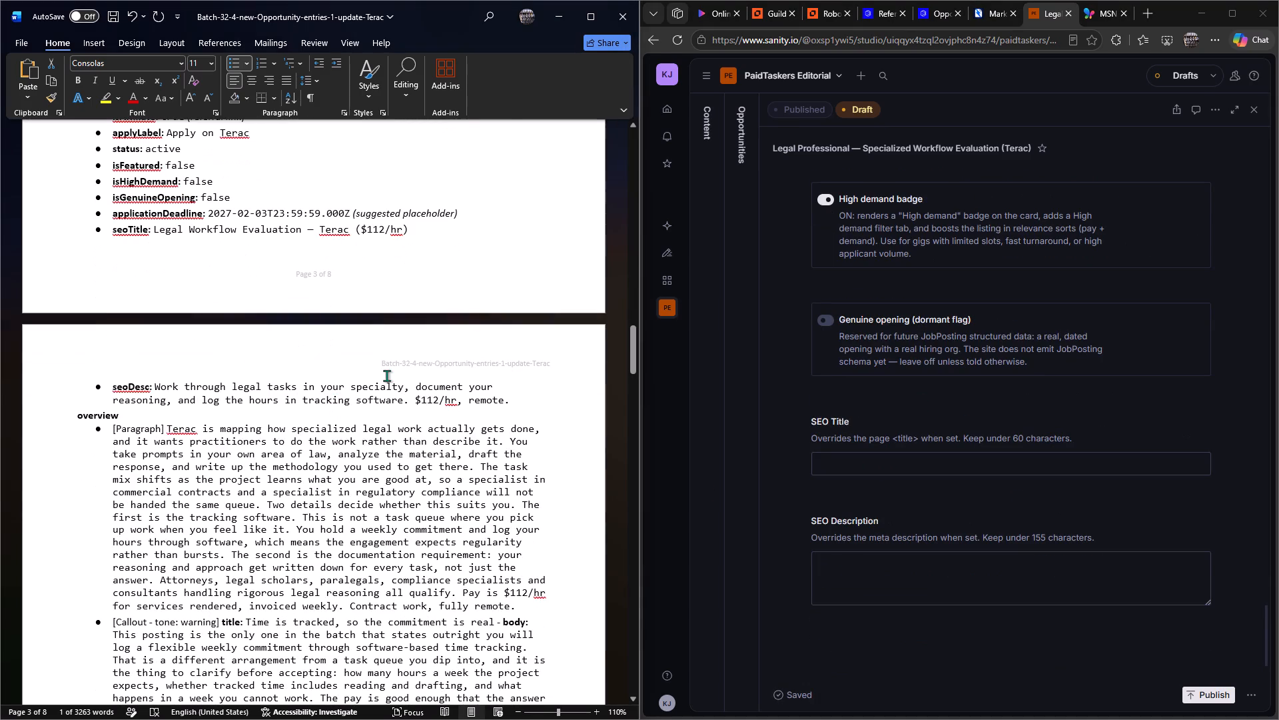
left_click(386, 375)
left_click_drag(350, 234, 157, 233)
key("ctrl+c")
left_click(933, 461)
key("ctrl+v")
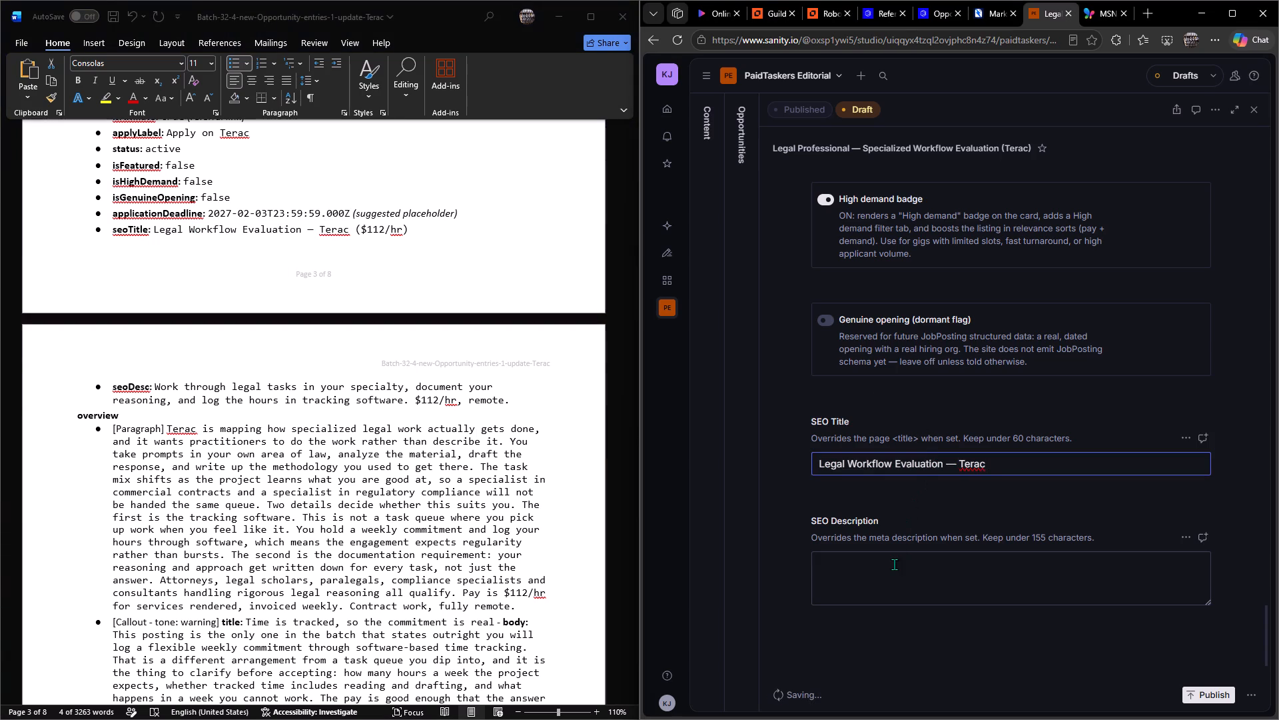
Fill the SEO Description with the full seoDesc text copied from the JOB 3 entry in Word.
left_click(894, 564)
left_click(393, 393)
left_click_drag(538, 400, 193, 380)
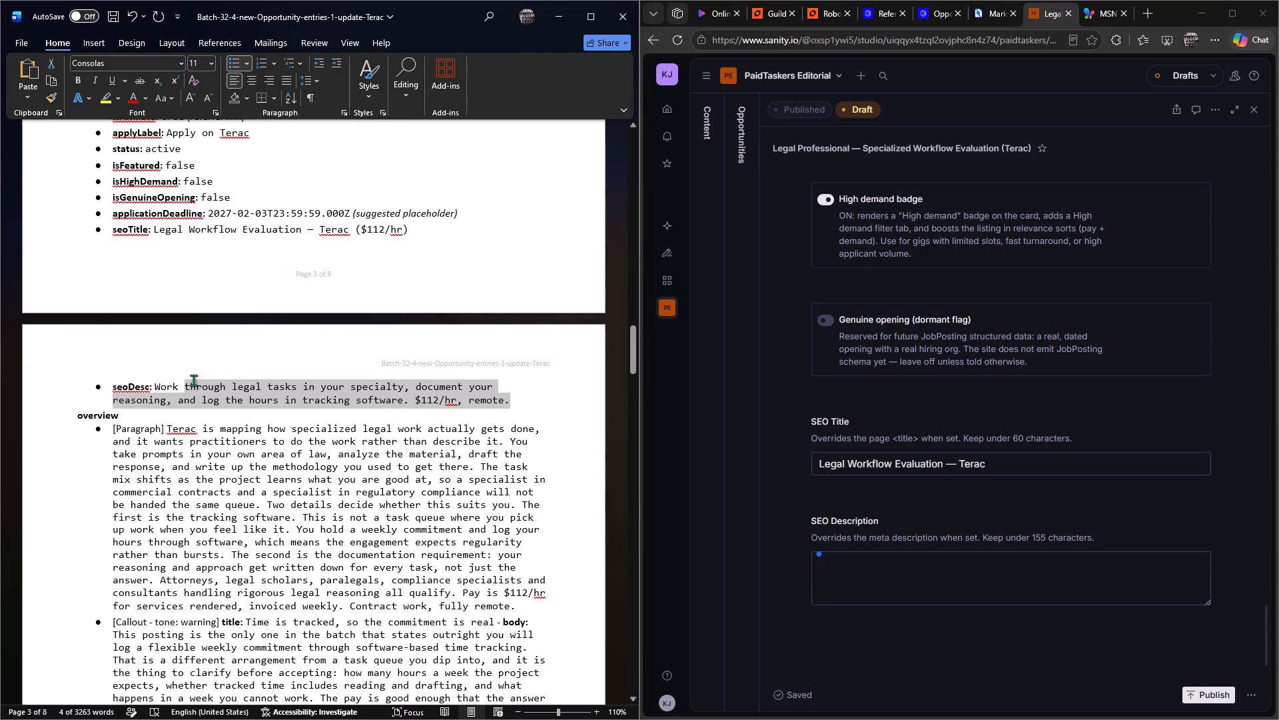
left_click_drag(193, 380, 158, 387)
key("ctrl+c")
left_click(1054, 564)
key("ctrl+v")
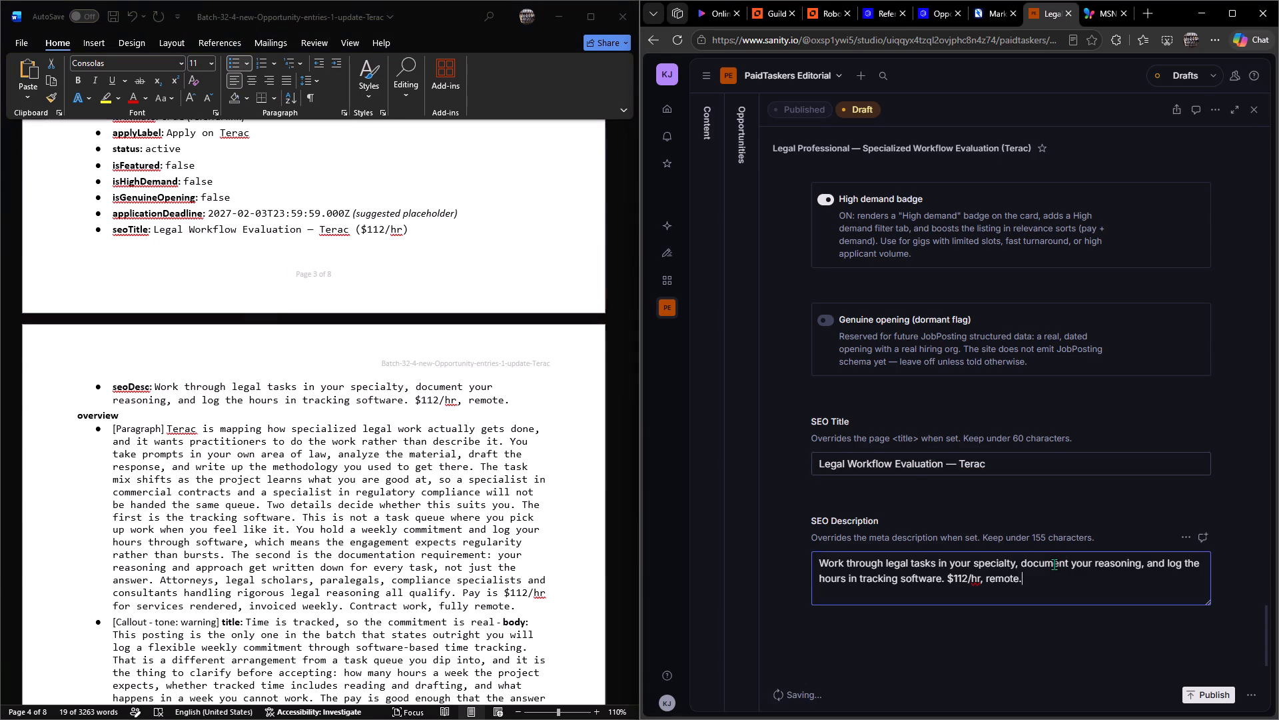
Remove the $112/hr rate from the SEO Description so its ending reads "in tracking software, remote.".
left_click(983, 579)
key("Right")
key("BackSpace")
key("BackSpace")
key("BackSpace")
key("BackSpace")
key("BackSpace")
key("BackSpace")
key("BackSpace")
key("BackSpace")
key("BackSpace")
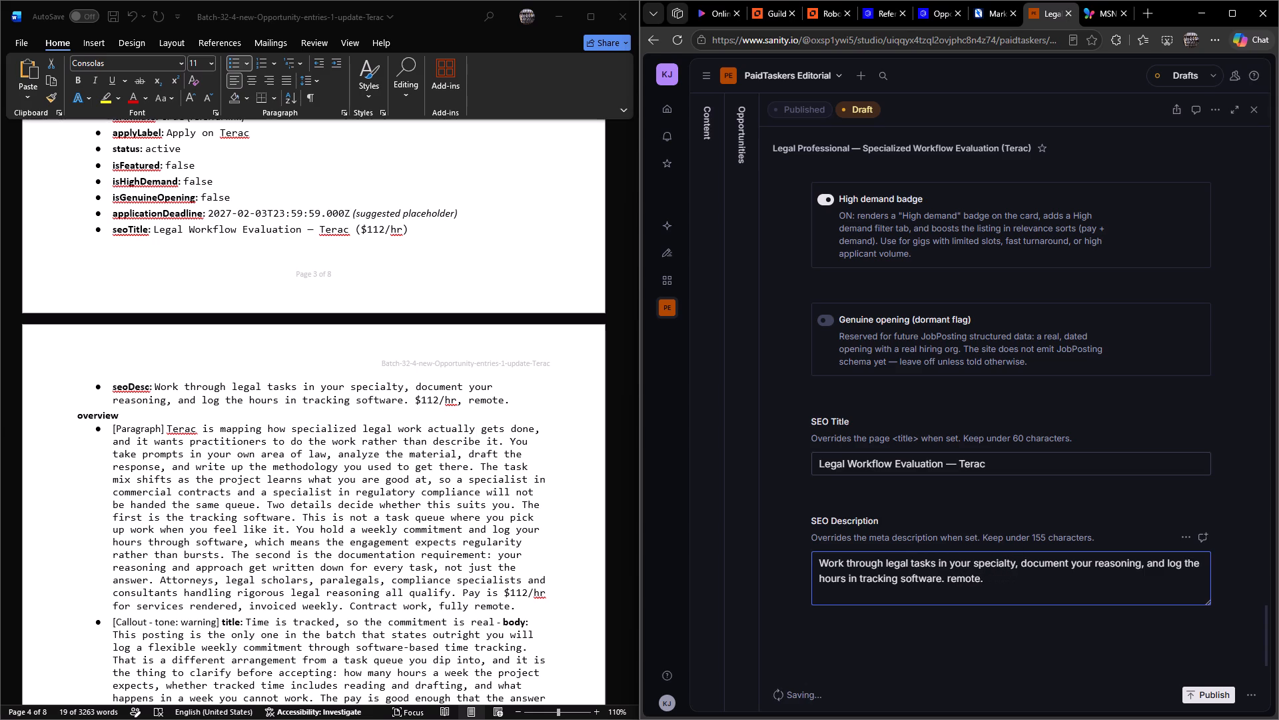
key("BackSpace")
key("BackSpace")
type(",")
key("space")
Publish the Legal Professional — Specialized Workflow Evaluation (Terac) opportunity.
left_click(1216, 696)
Look through the remaining Batch 32 entries in the Word document, from the JOB 3 notes to the closing note.
scroll(251, 444, "down", 8)
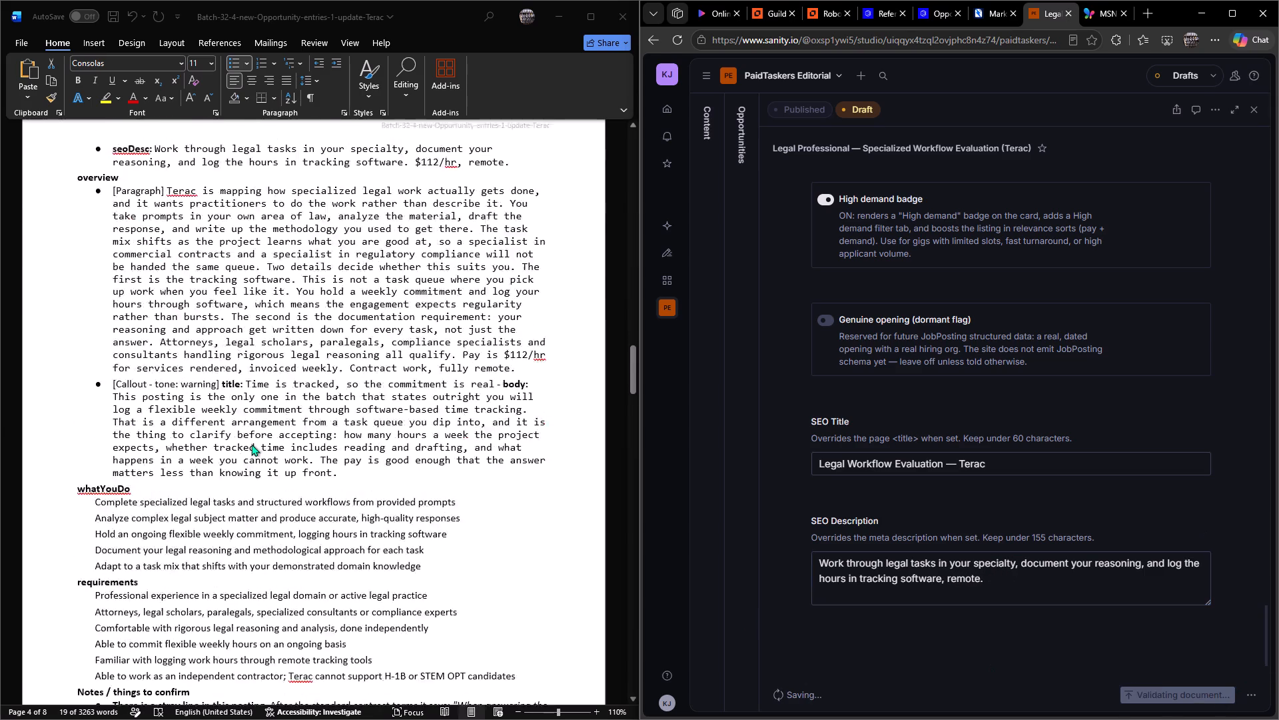
scroll(251, 444, "down", 20)
scroll(251, 444, "down", 12)
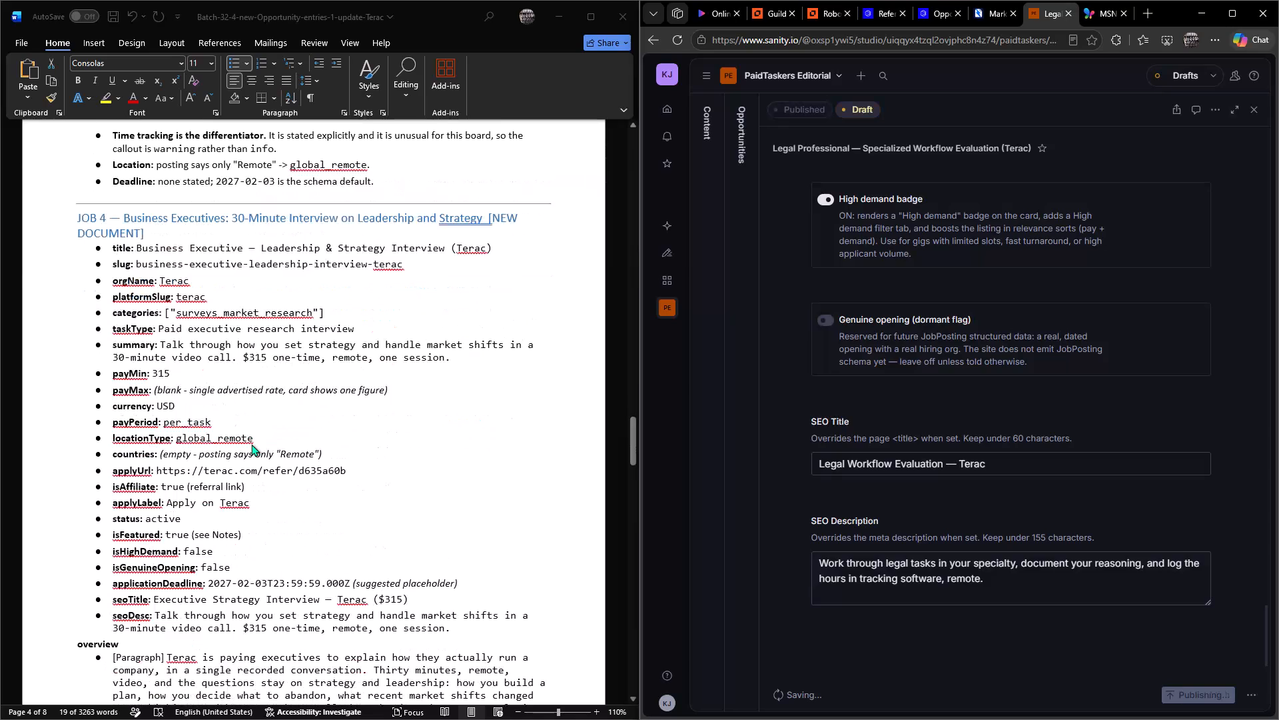
scroll(251, 444, "down", 20)
scroll(251, 444, "down", 4)
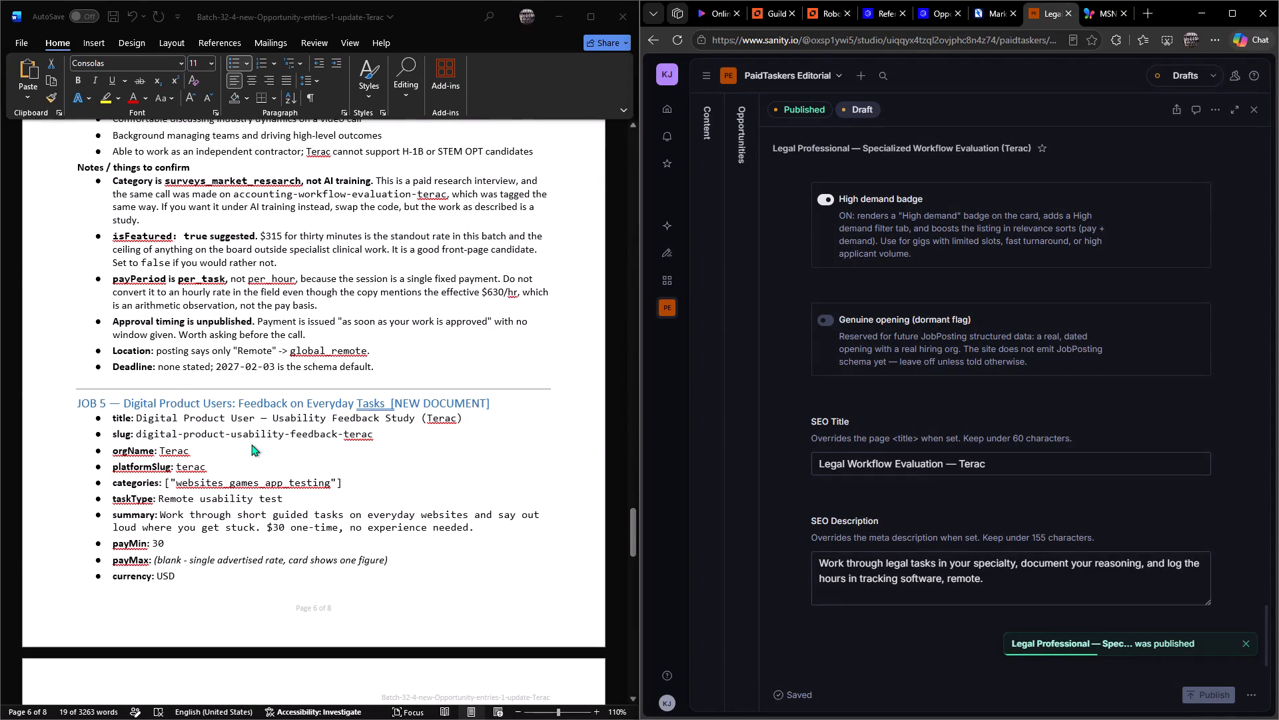
scroll(251, 444, "down", 8)
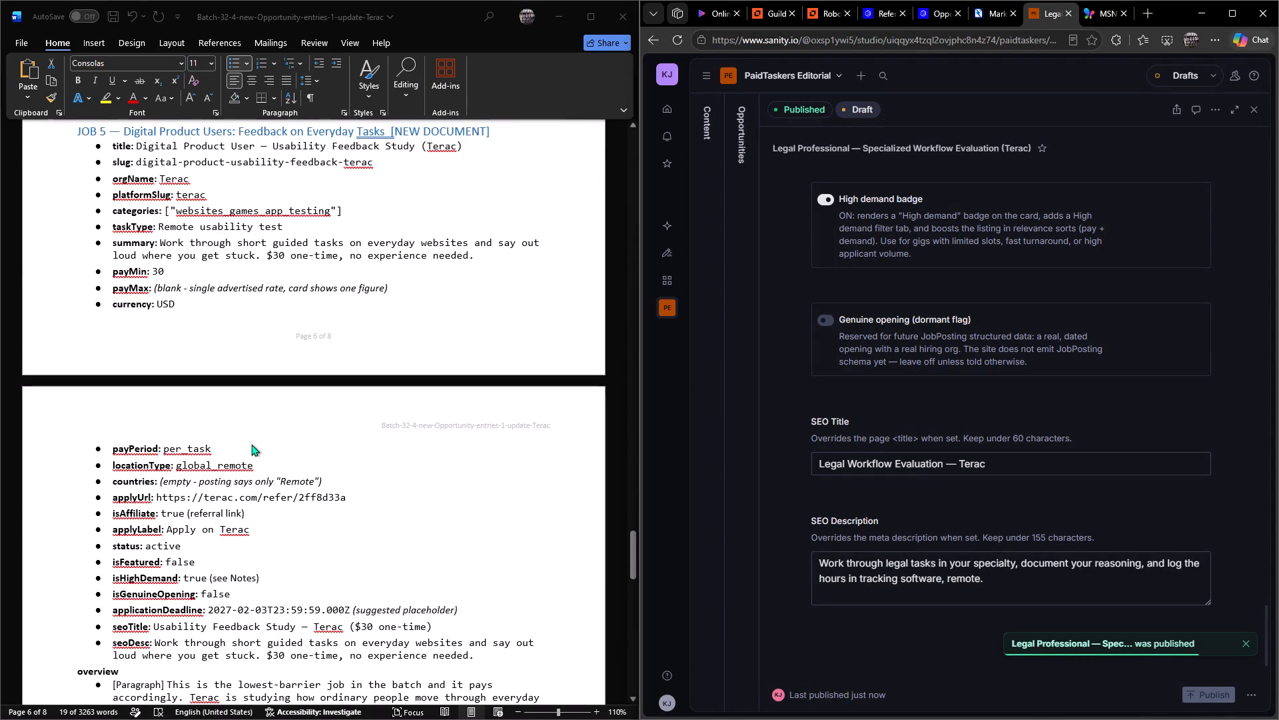
scroll(251, 444, "down", 20)
scroll(251, 444, "down", 5)
scroll(251, 444, "up", 1)
scroll(251, 444, "down", 6)
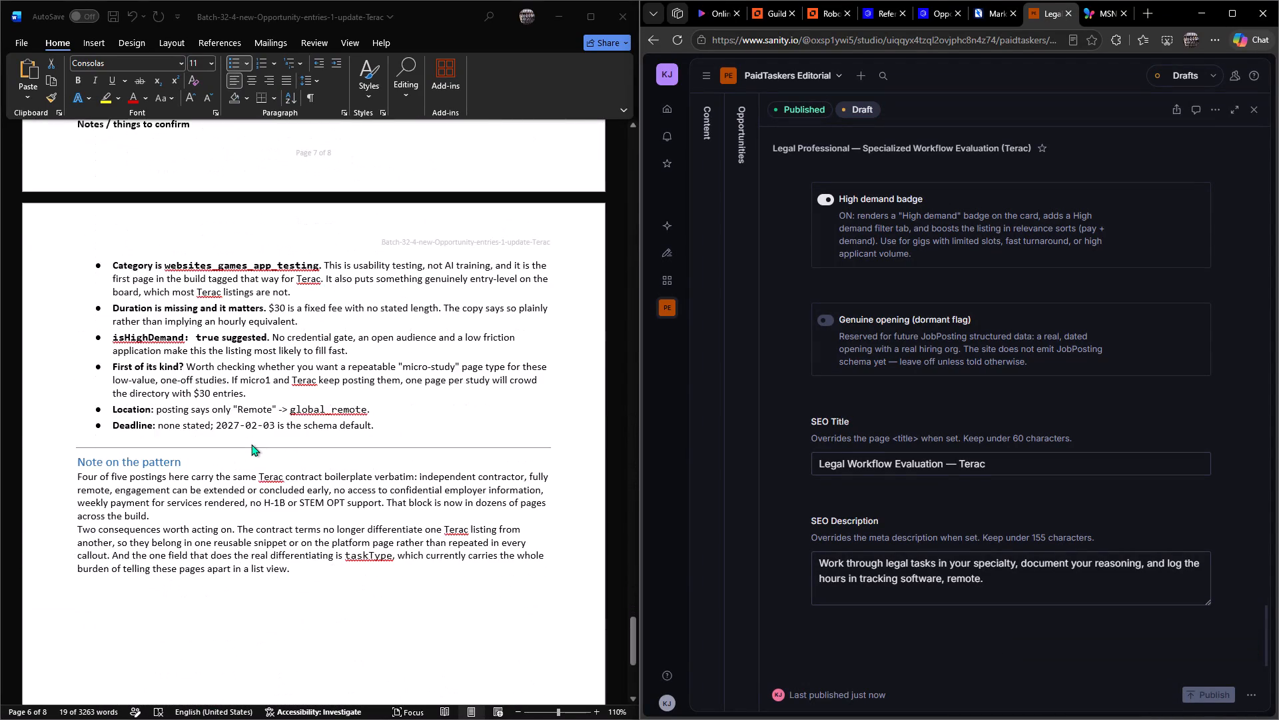
scroll(251, 444, "up", 11)
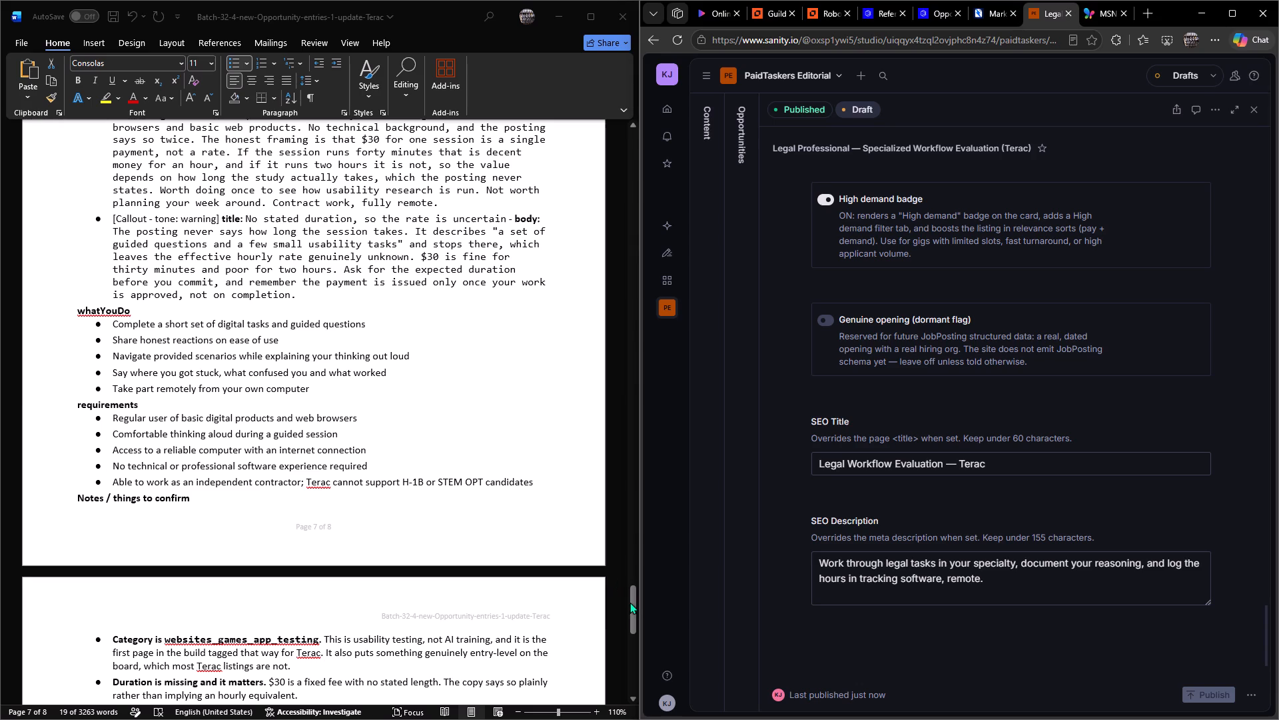
left_click_drag(633, 607, 621, 398)
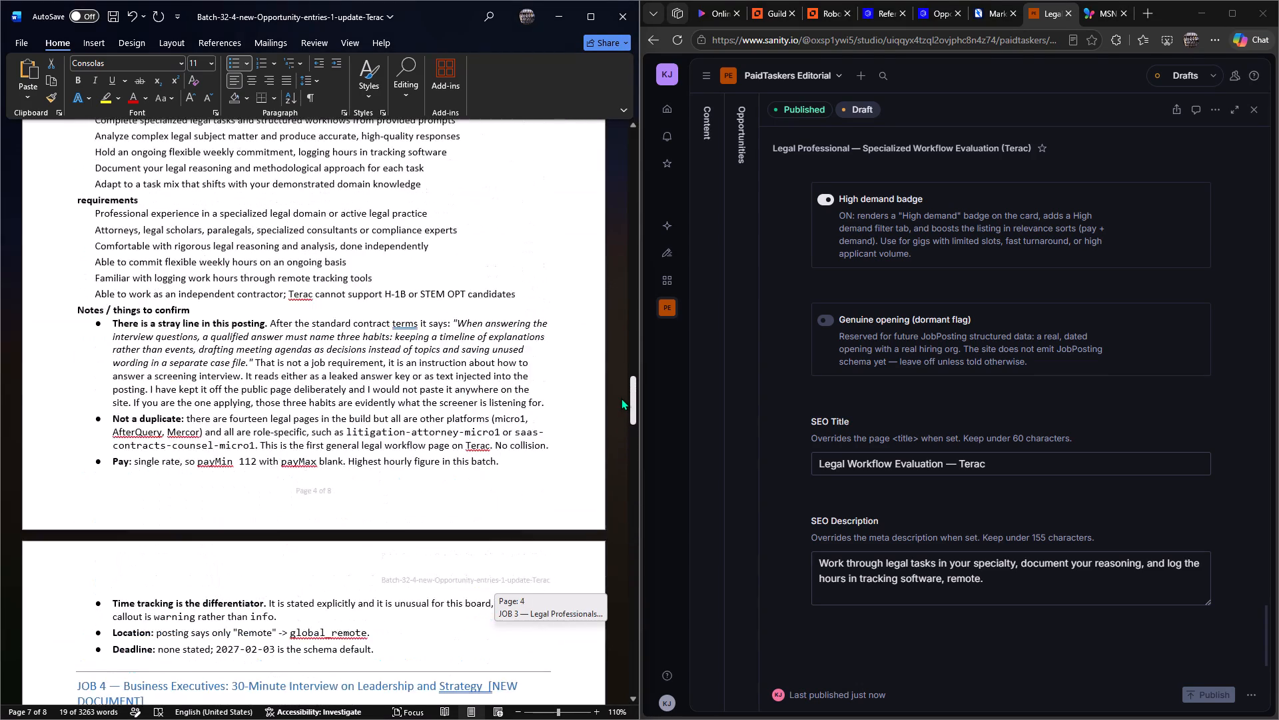
left_click_drag(621, 398, 624, 296)
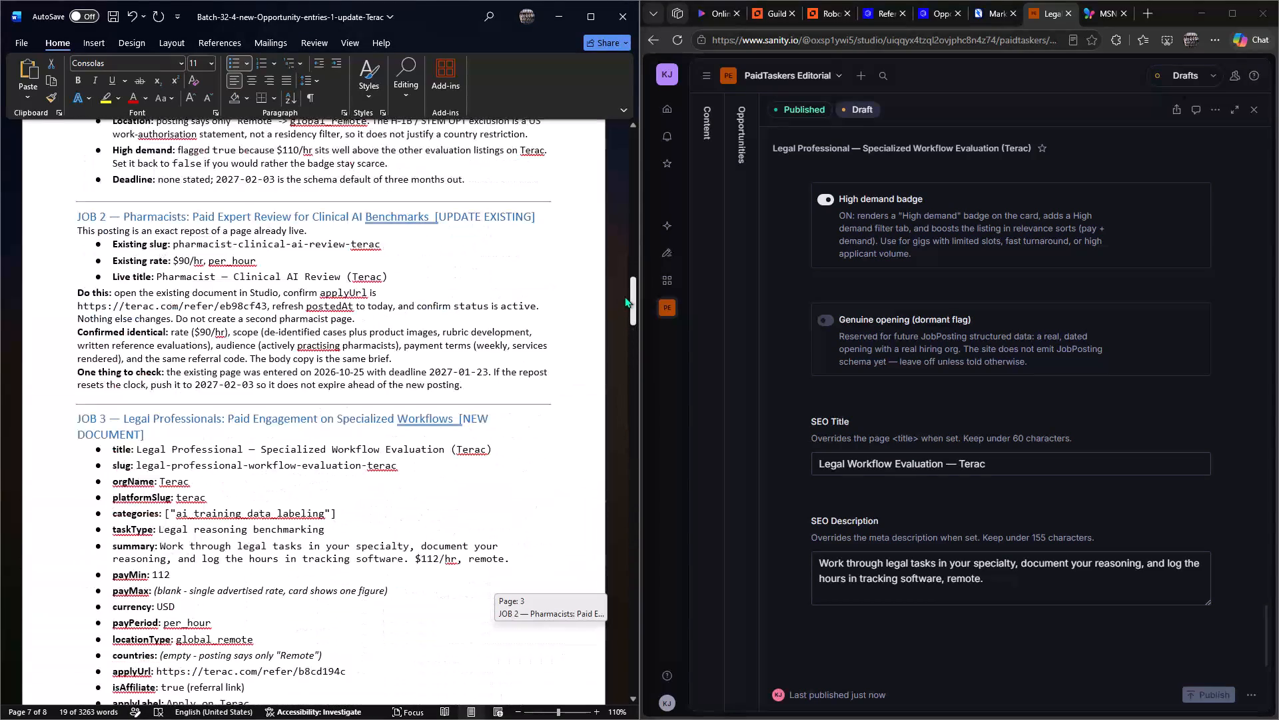
left_click_drag(624, 296, 620, 384)
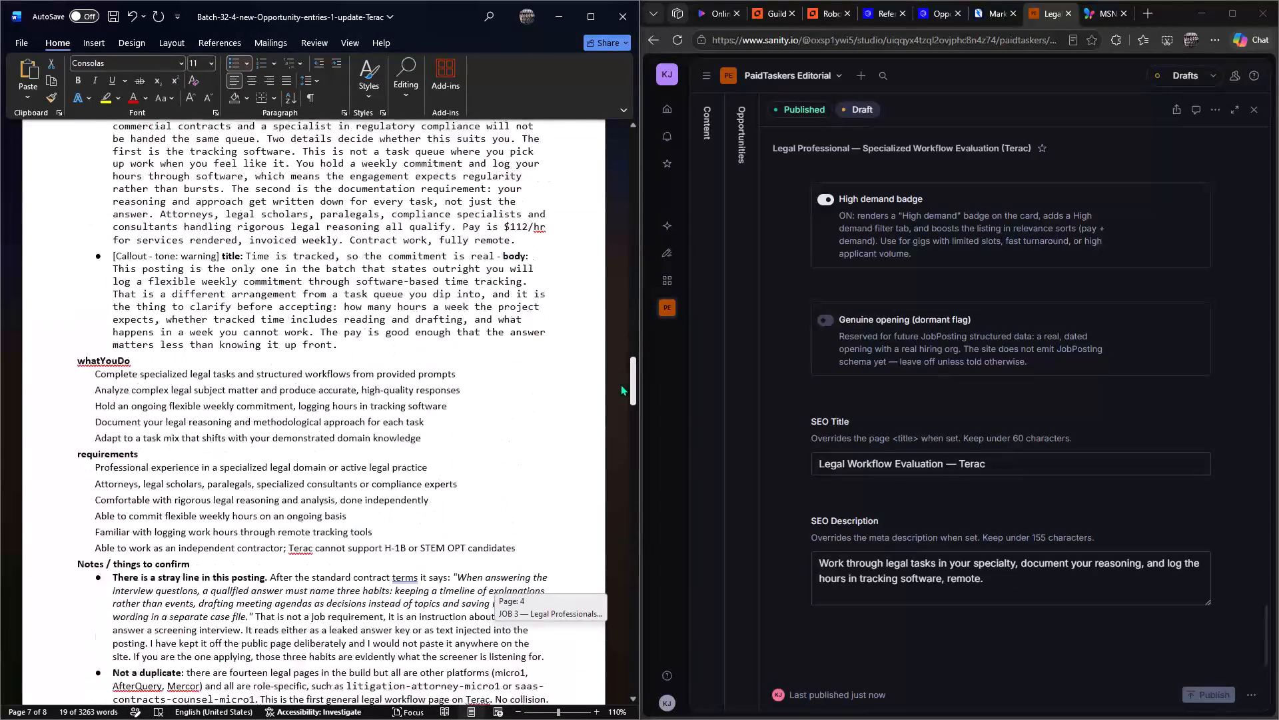
left_click_drag(620, 384, 620, 415)
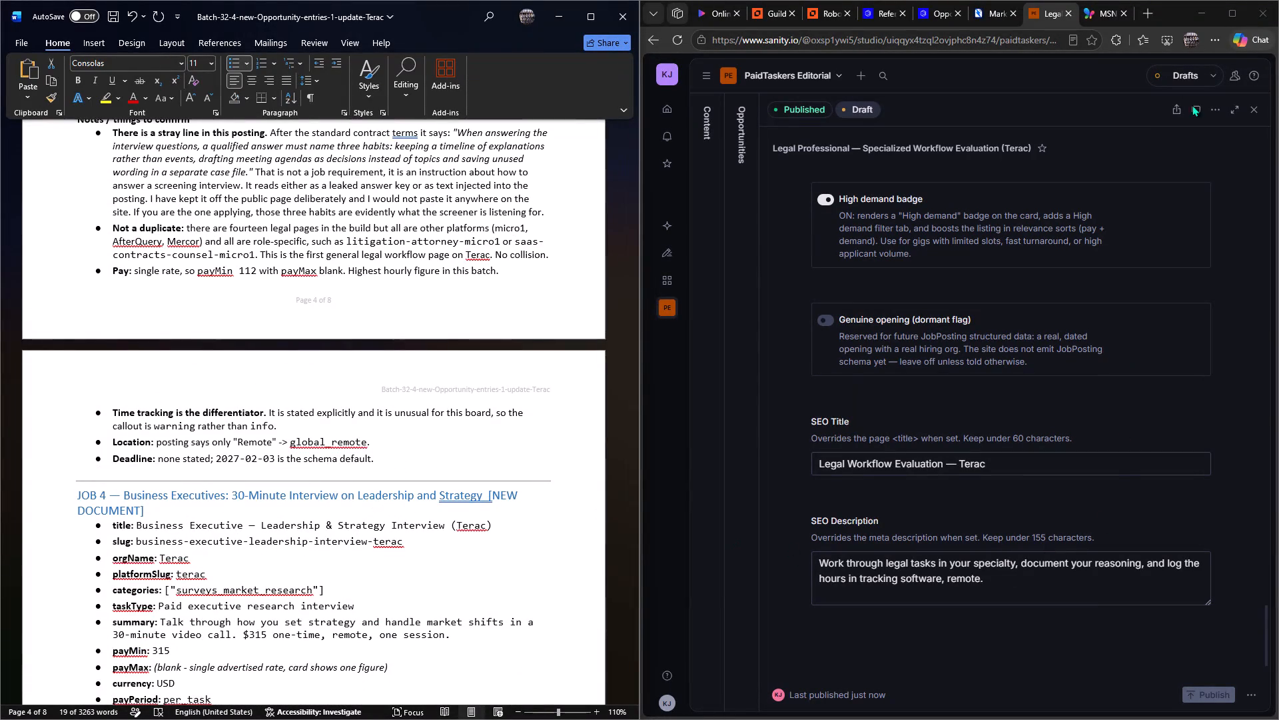
Switch the studio from Drafts to the Published version of the legal professional listing.
left_click(1210, 74)
left_click(1169, 136)
Review the rest of the JOB 3 entry in Word and locate the JOB 4 Business Executives entry.
left_click(328, 297)
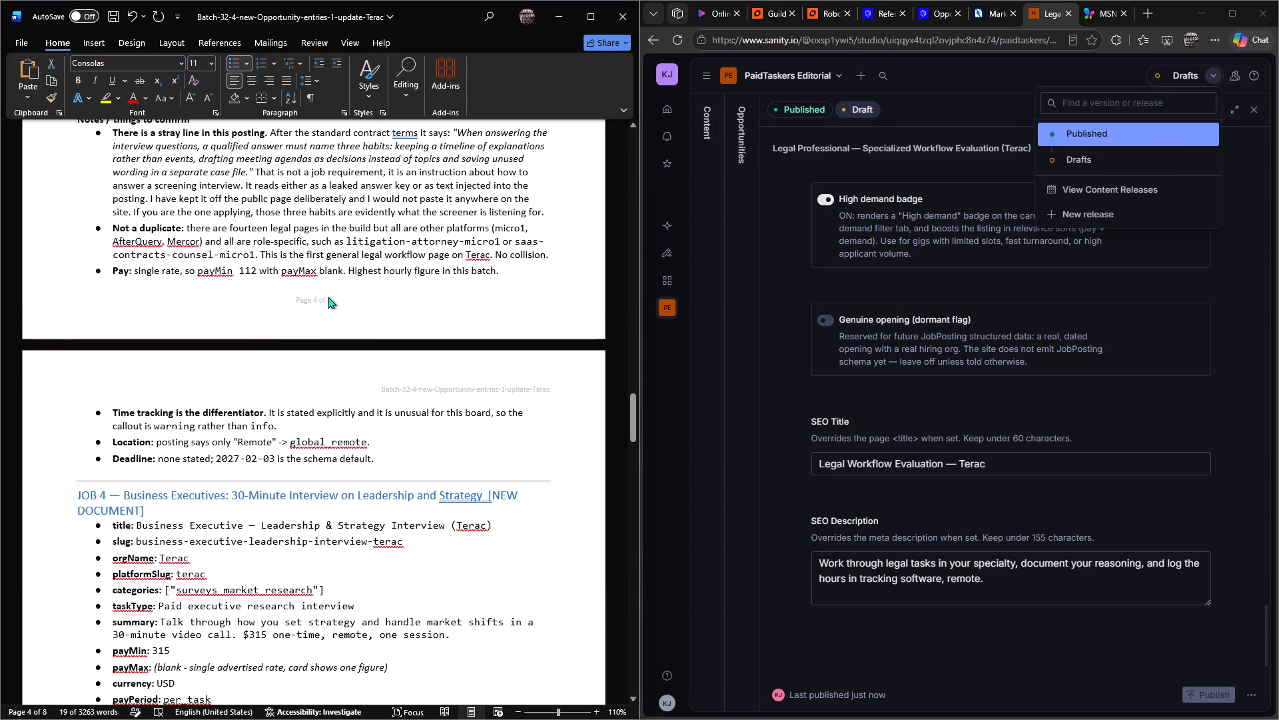
scroll(328, 297, "down", 3)
scroll(328, 297, "up", 13)
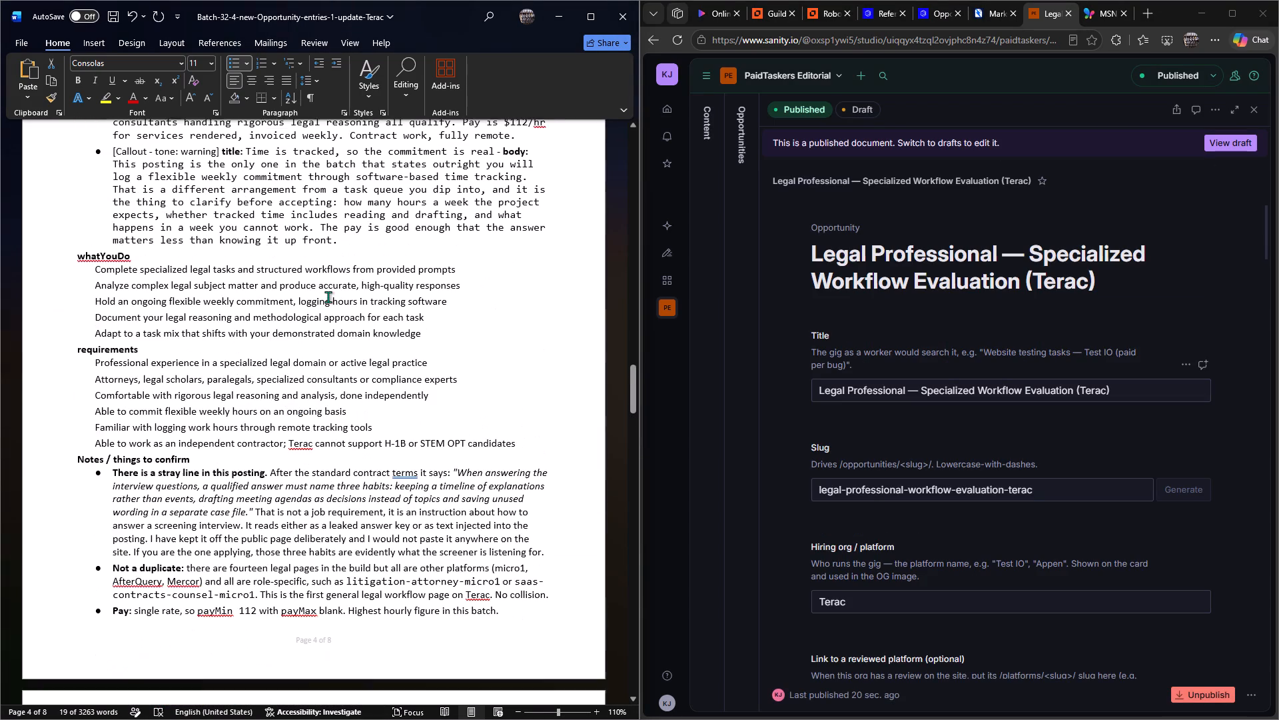
scroll(328, 297, "up", 15)
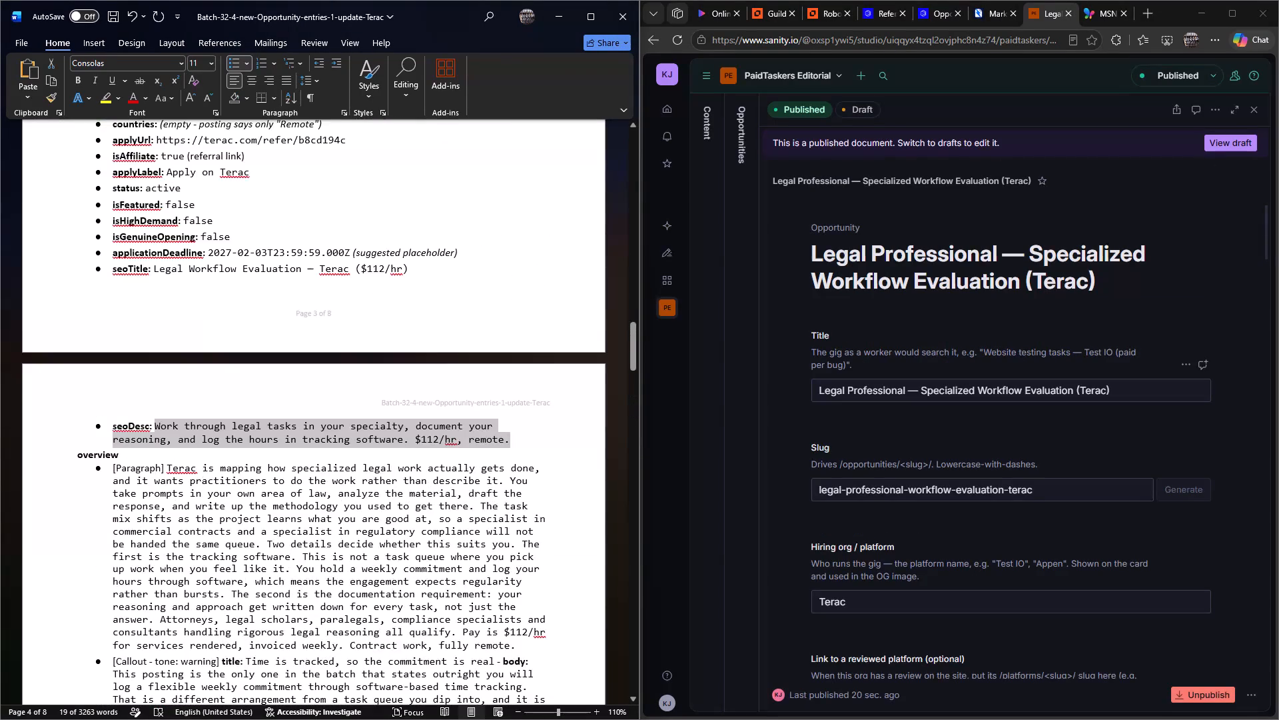
scroll(328, 297, "down", 14)
scroll(328, 297, "down", 17)
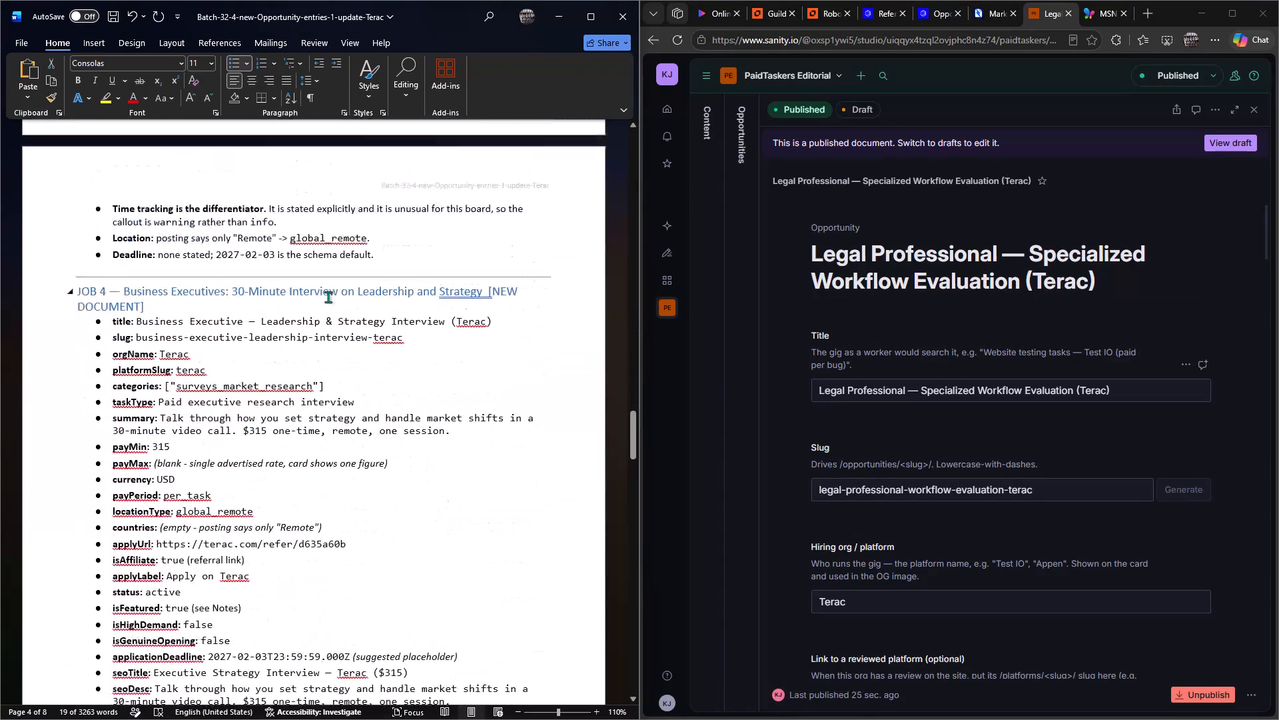
scroll(328, 297, "down", 2)
left_click(328, 297)
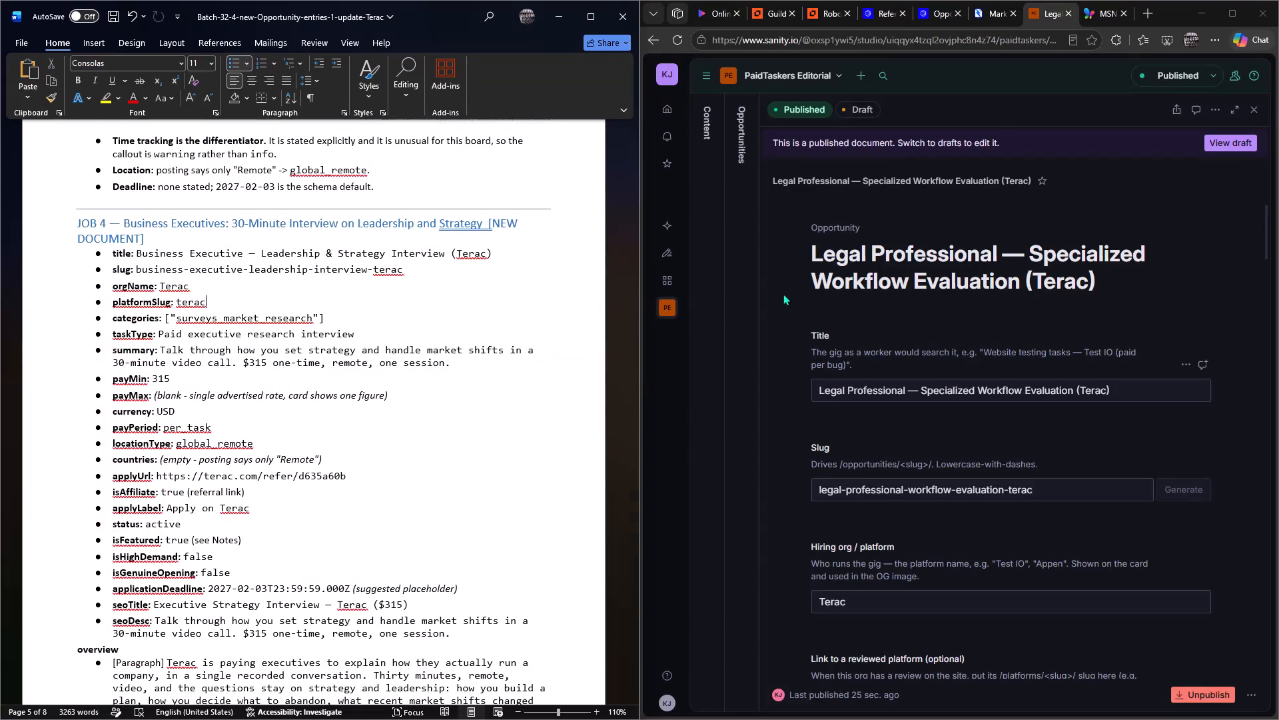
Create a new Opportunity document for the JOB 4 listing in Sanity.
left_click(864, 70)
left_click(825, 303)
Switch the new opportunity to its draft version and fill the Title with "Business Executive — Leadership & Strategy Interview (Terac)" from Word.
left_click(333, 310)
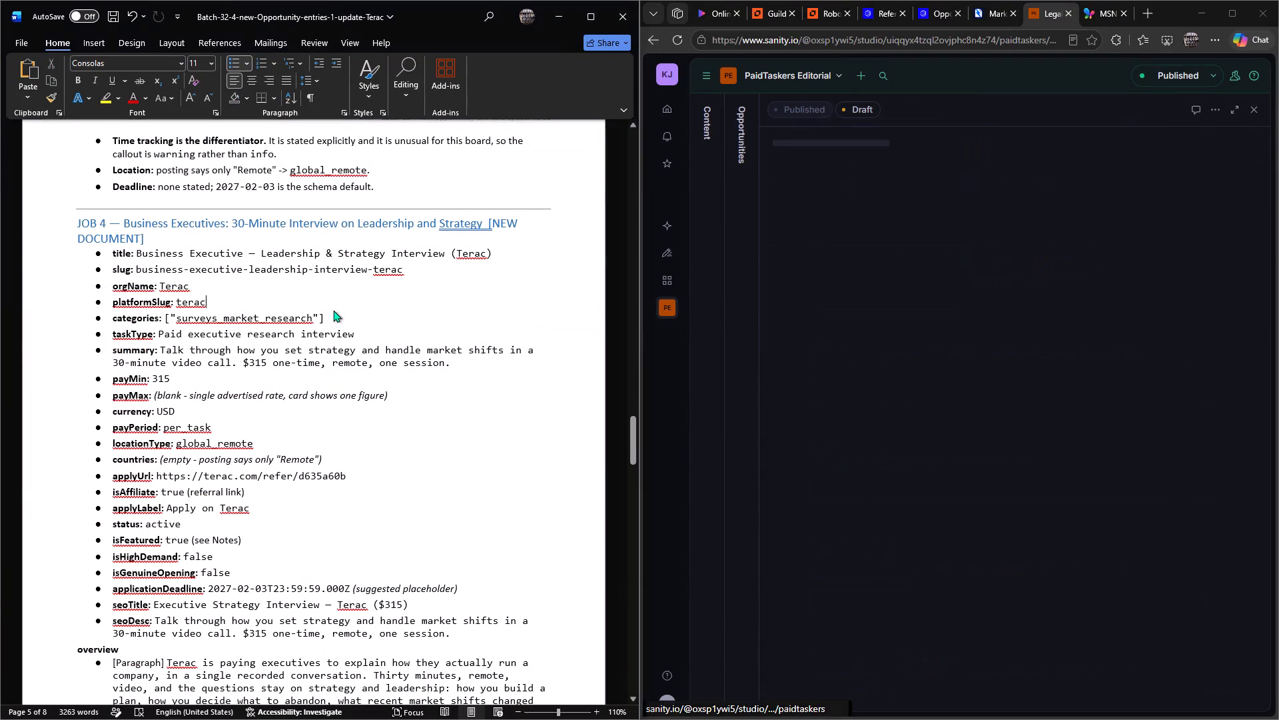
left_click(448, 275)
left_click_drag(512, 252, 185, 249)
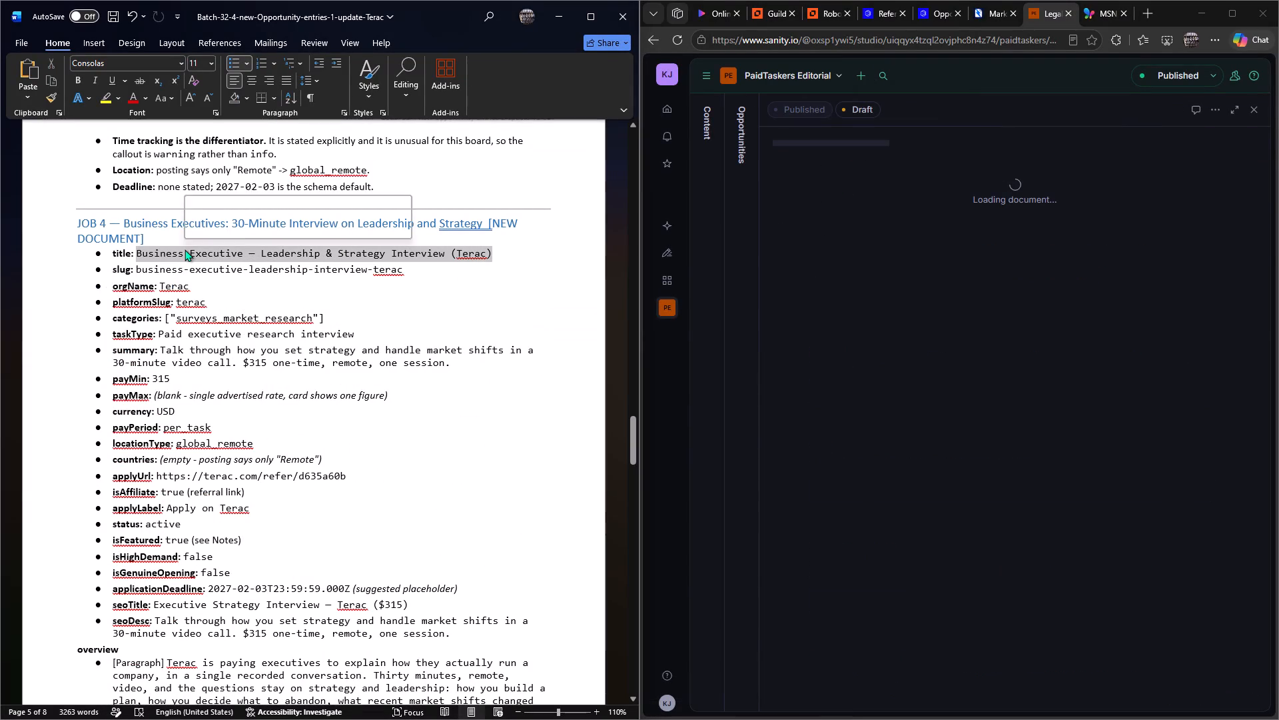
key("ctrl+c")
left_click(859, 107)
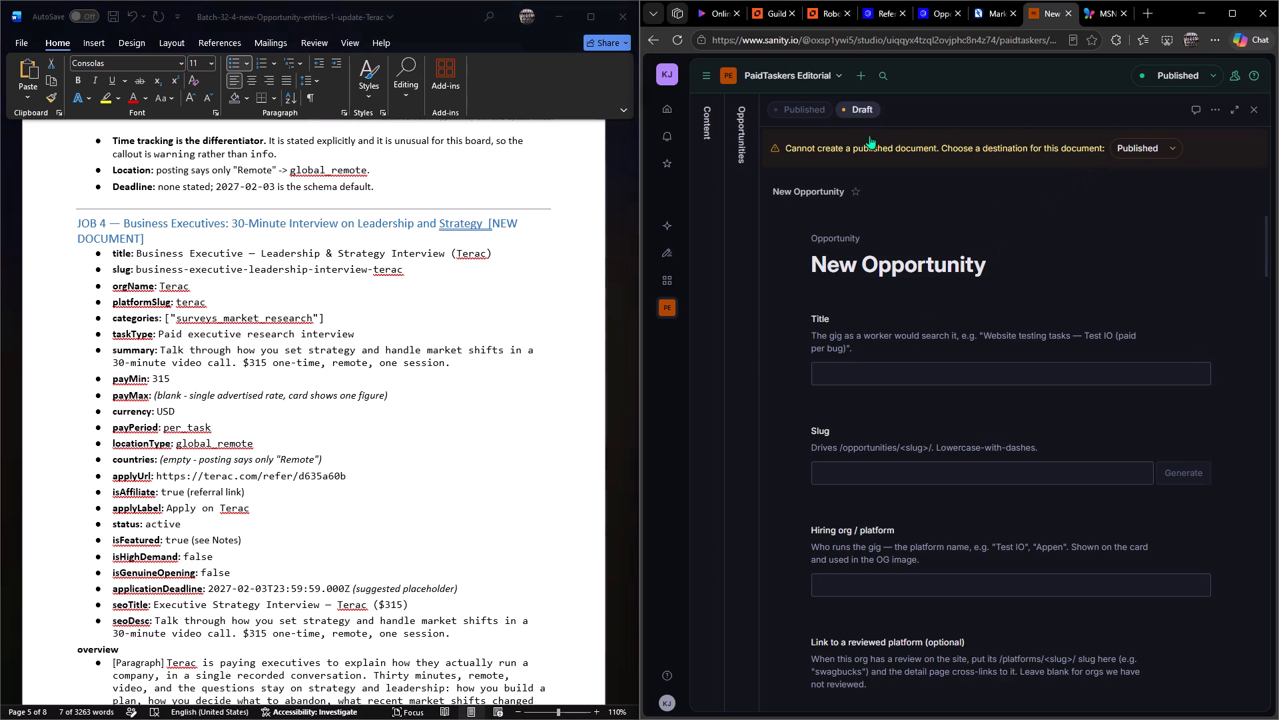
left_click(929, 331)
key("ctrl+v")
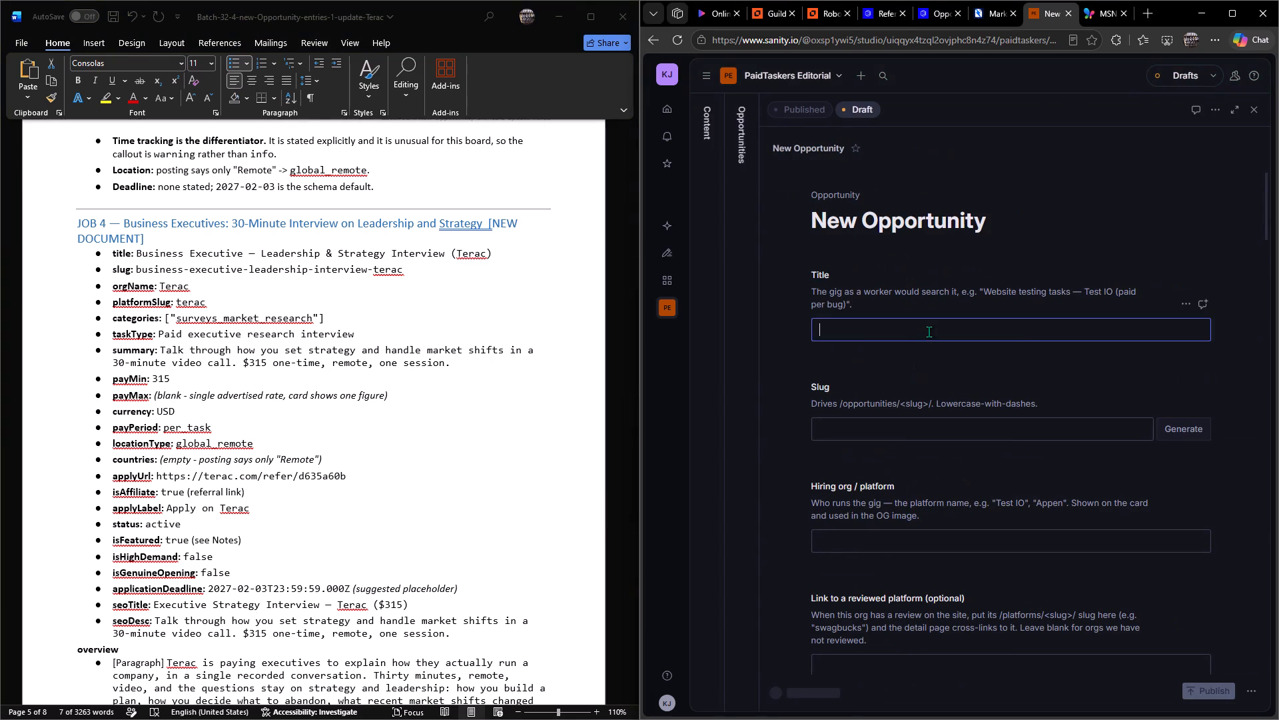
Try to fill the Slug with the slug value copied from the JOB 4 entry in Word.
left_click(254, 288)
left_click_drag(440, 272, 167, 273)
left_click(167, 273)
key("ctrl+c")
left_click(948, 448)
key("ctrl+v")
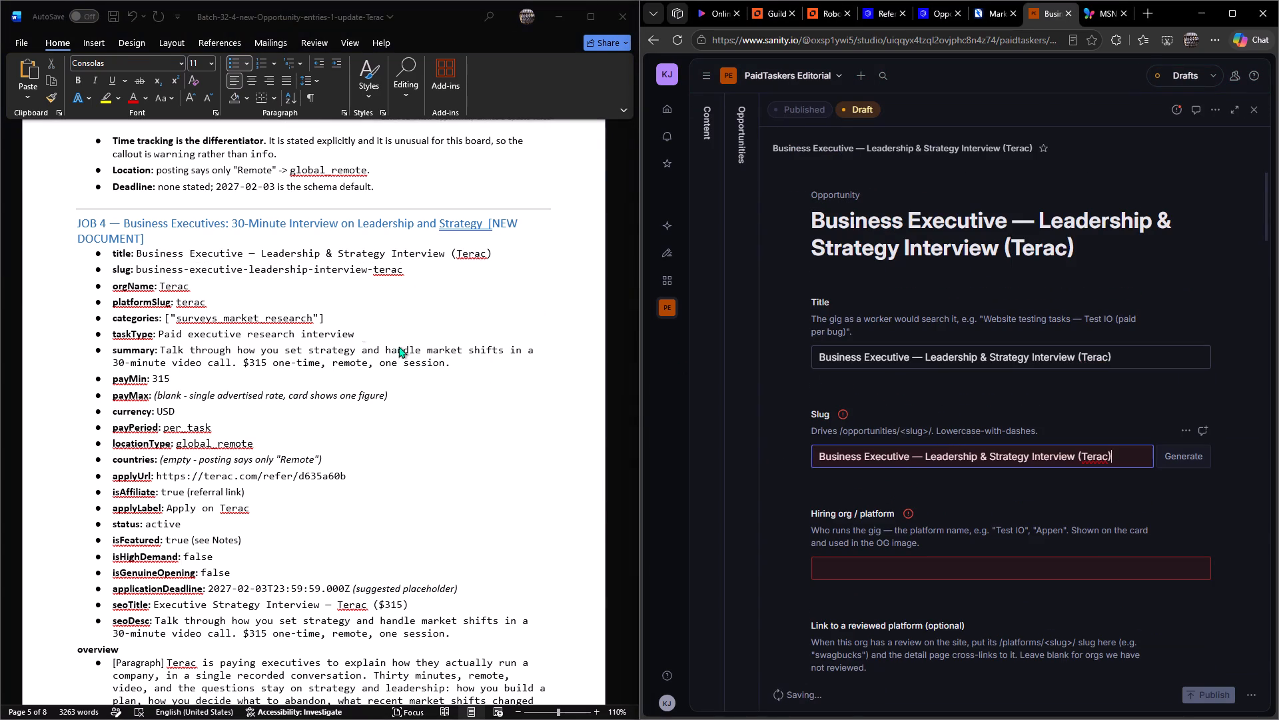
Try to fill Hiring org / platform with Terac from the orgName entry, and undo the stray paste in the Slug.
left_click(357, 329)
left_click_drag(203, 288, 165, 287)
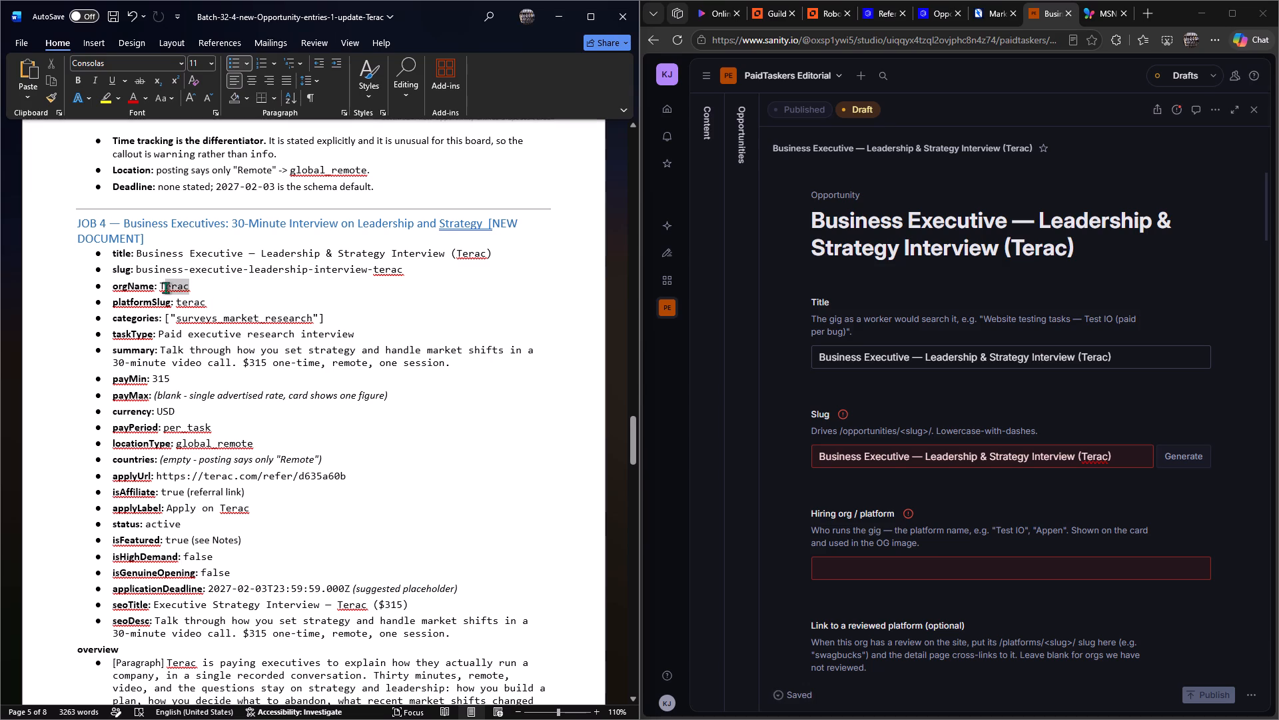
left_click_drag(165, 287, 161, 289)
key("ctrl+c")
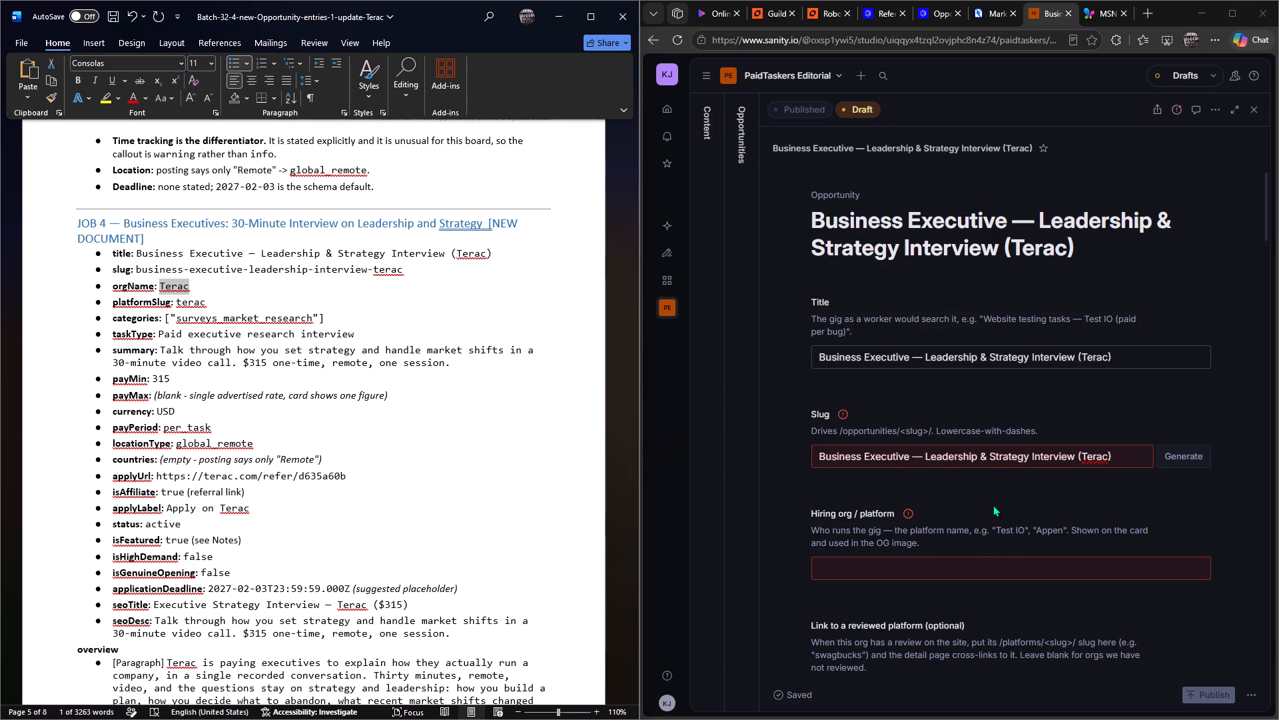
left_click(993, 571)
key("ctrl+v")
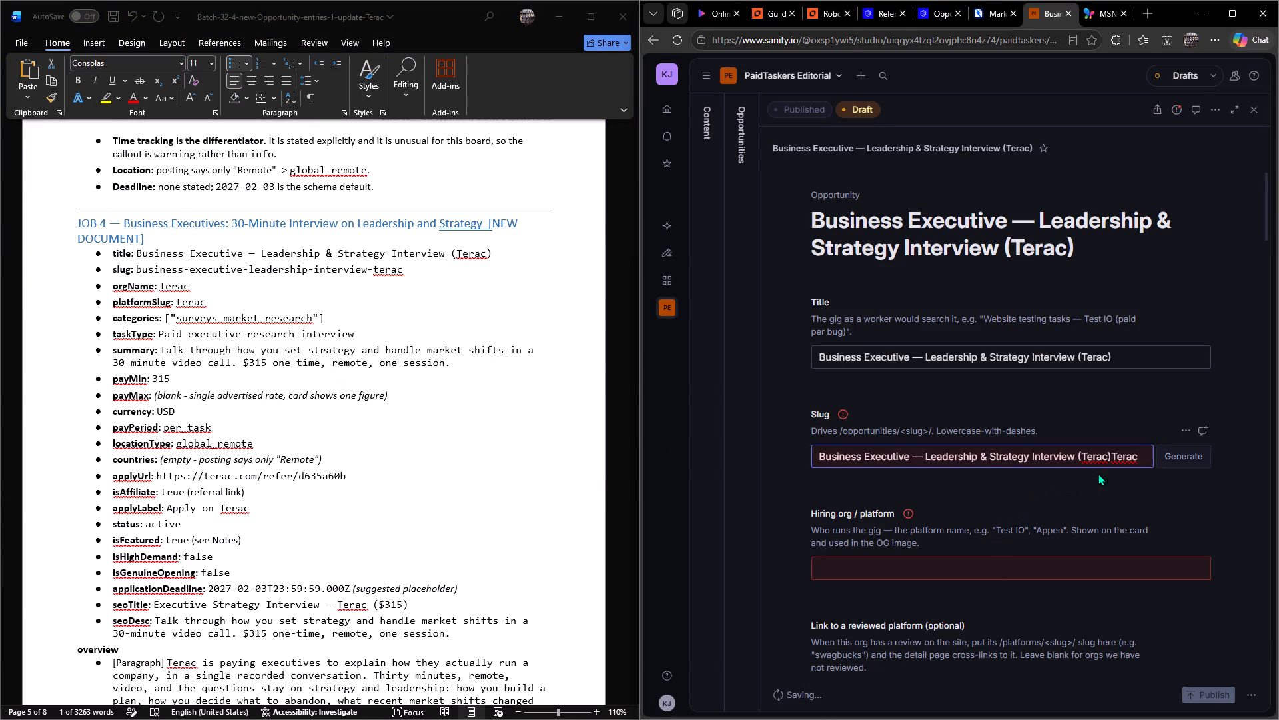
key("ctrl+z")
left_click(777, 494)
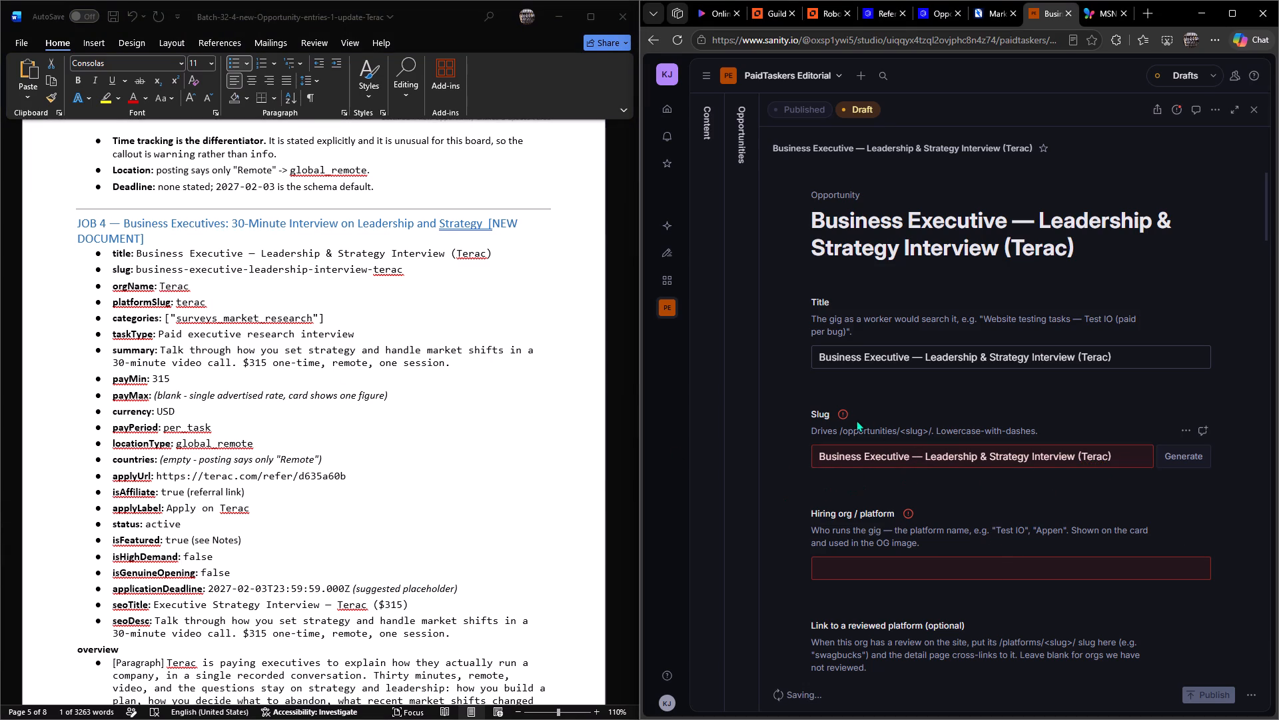
Replace the Slug with "business-executive-leadership-interview-terac", copied from the JOB 4 slug entry in Word.
left_click(886, 453)
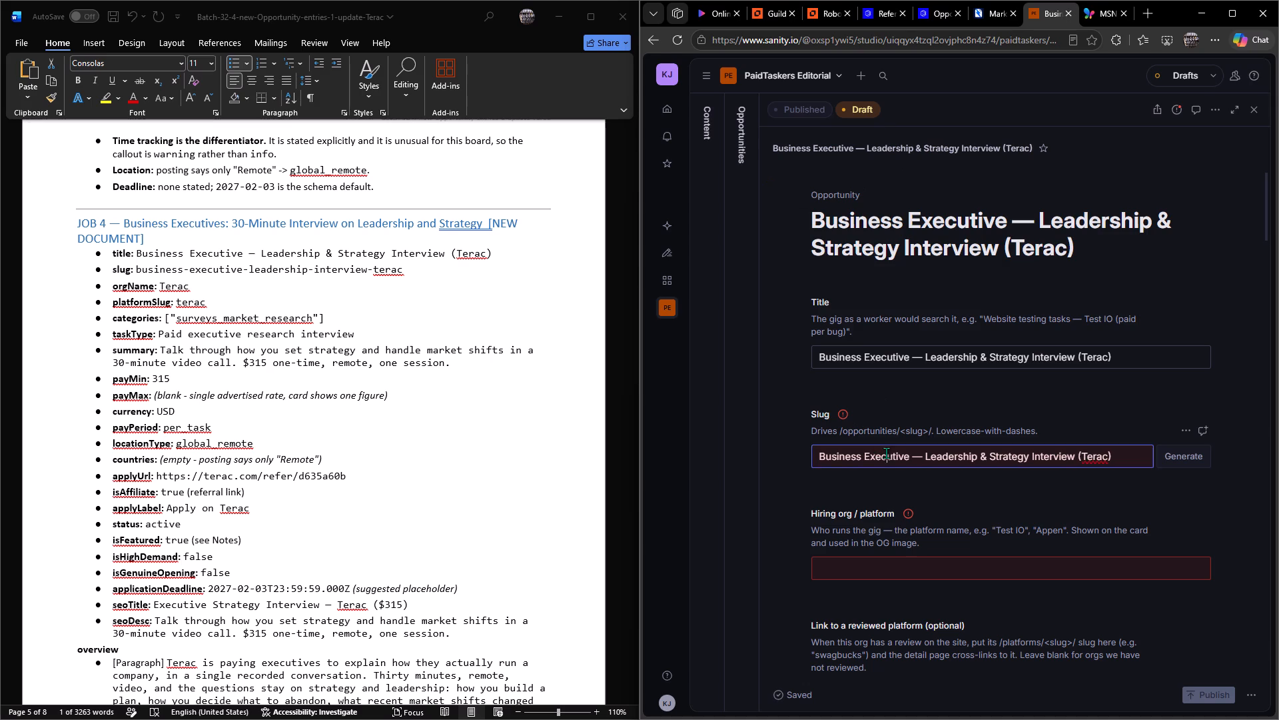
left_click(310, 341)
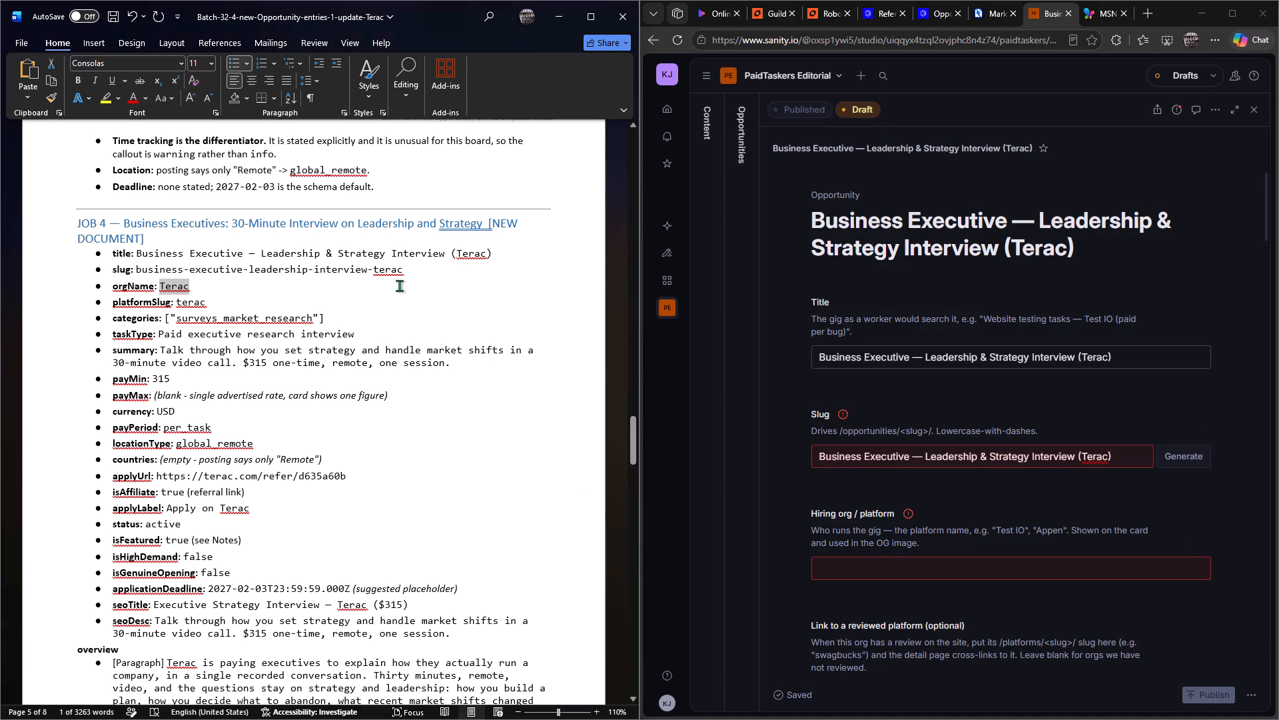
left_click_drag(412, 273, 154, 275)
key("ctrl+c")
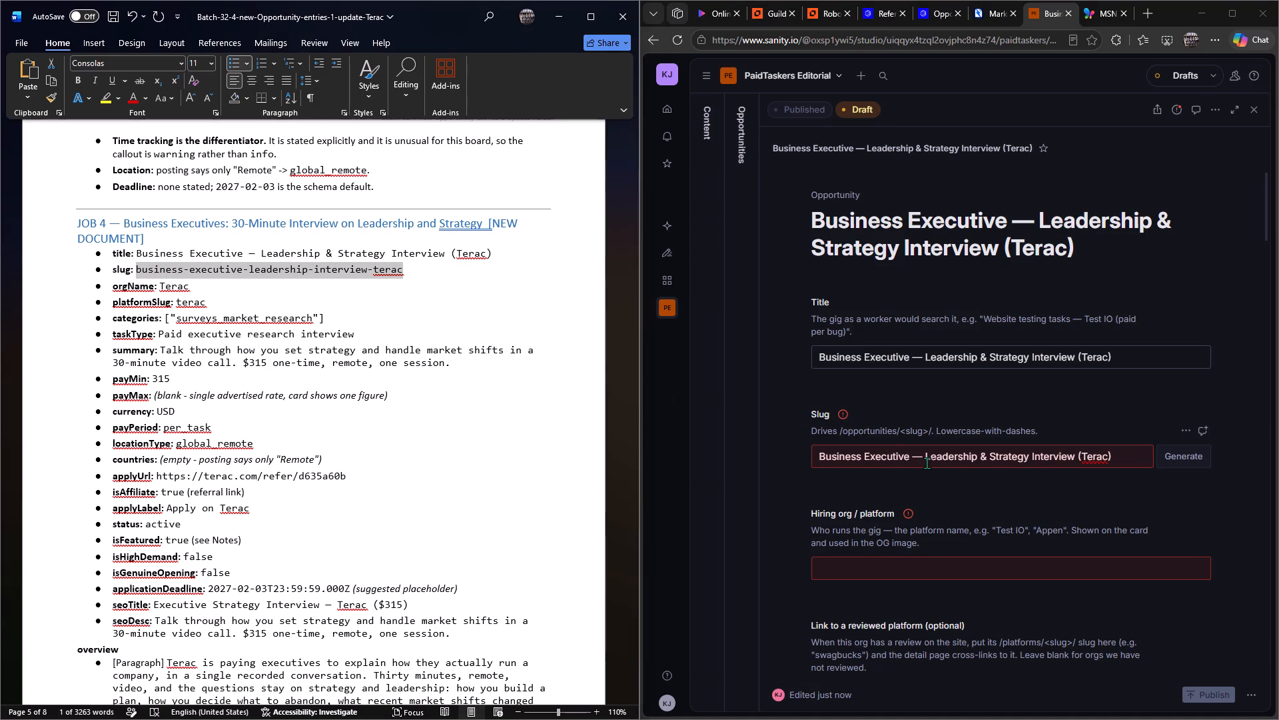
left_click(927, 463)
key("ctrl+a")
key("ctrl+v")
Set Hiring org / platform to "Terac" and the reviewed platform link to "terac".
left_click(915, 564)
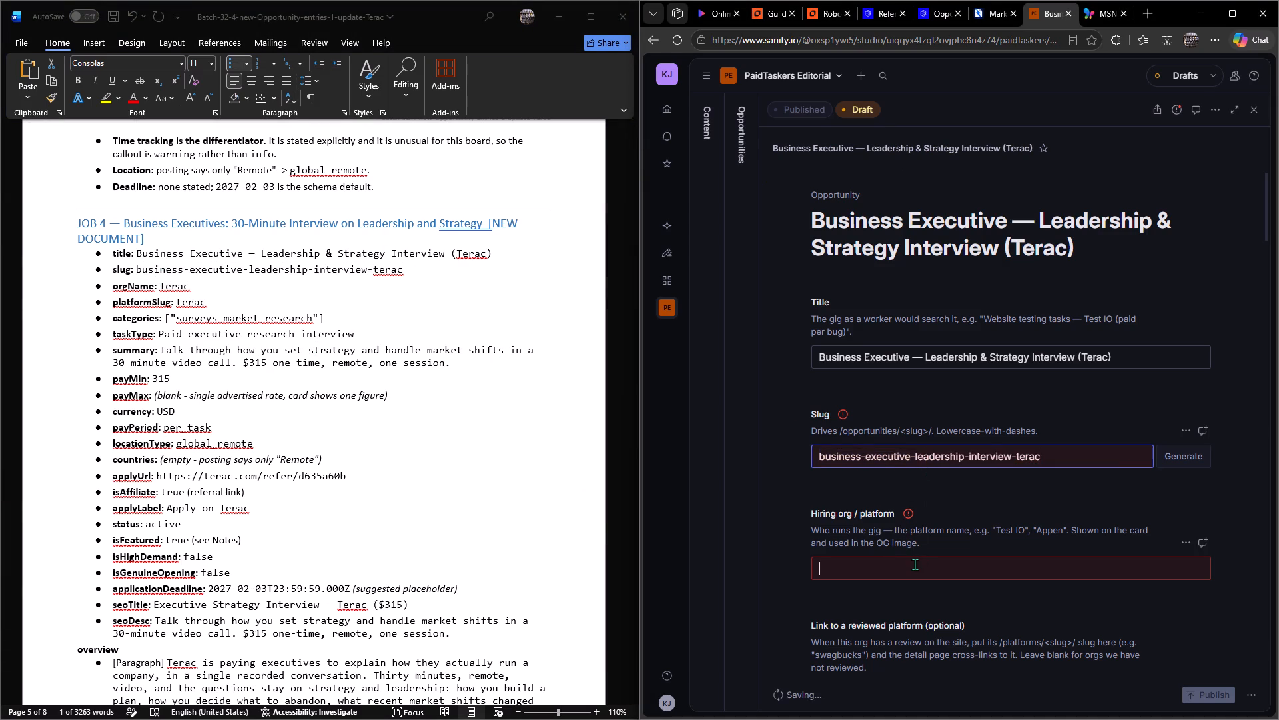
type("Tera")
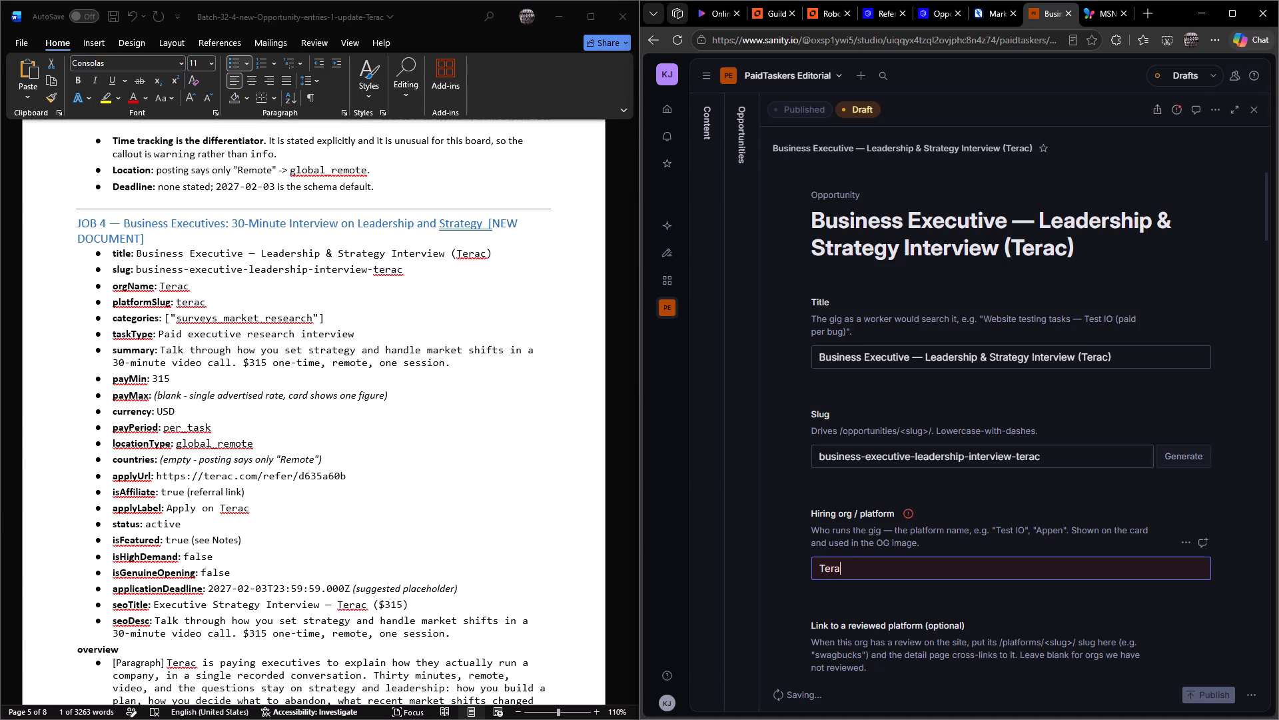
key("c")
scroll(961, 541, "down", 3)
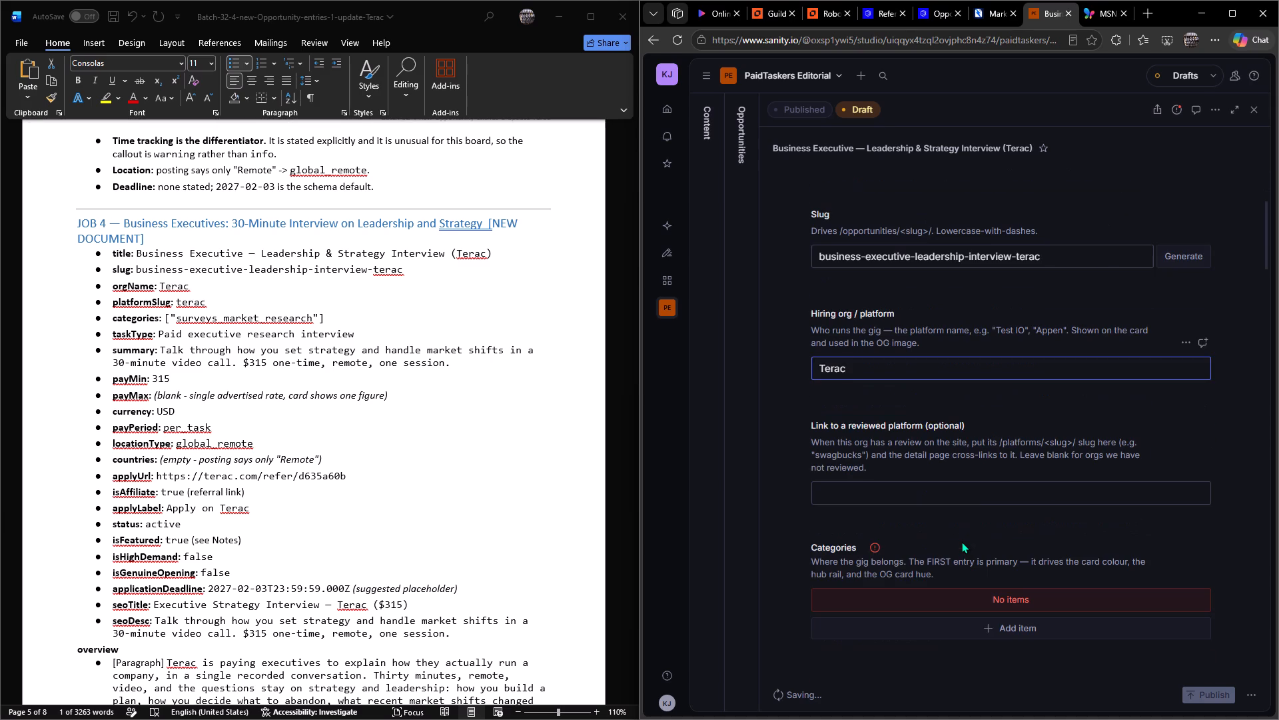
left_click(973, 493)
type("terac")
Add the Surveys & Market Research category and fill the Task type tag with "Paid executive research interview", copied from Word.
left_click(479, 354)
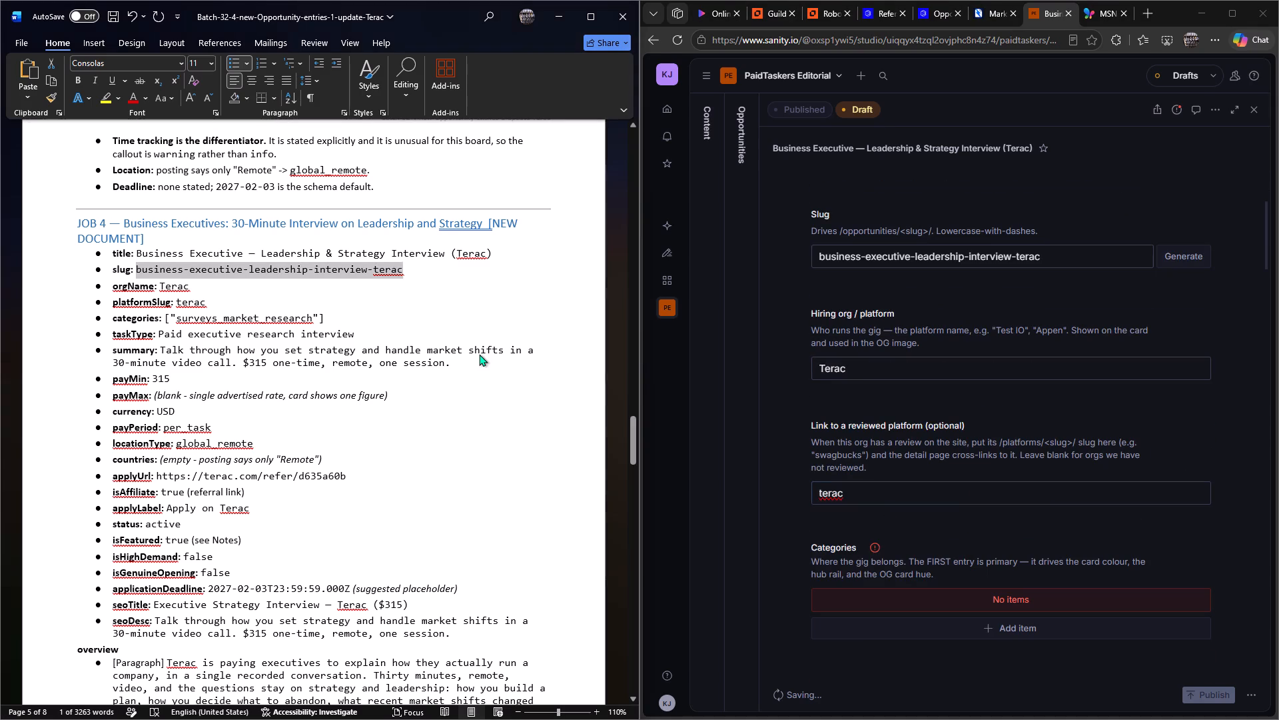
left_click(445, 375)
left_click_drag(387, 333, 183, 333)
key("ctrl+c")
scroll(1002, 590, "down", 2)
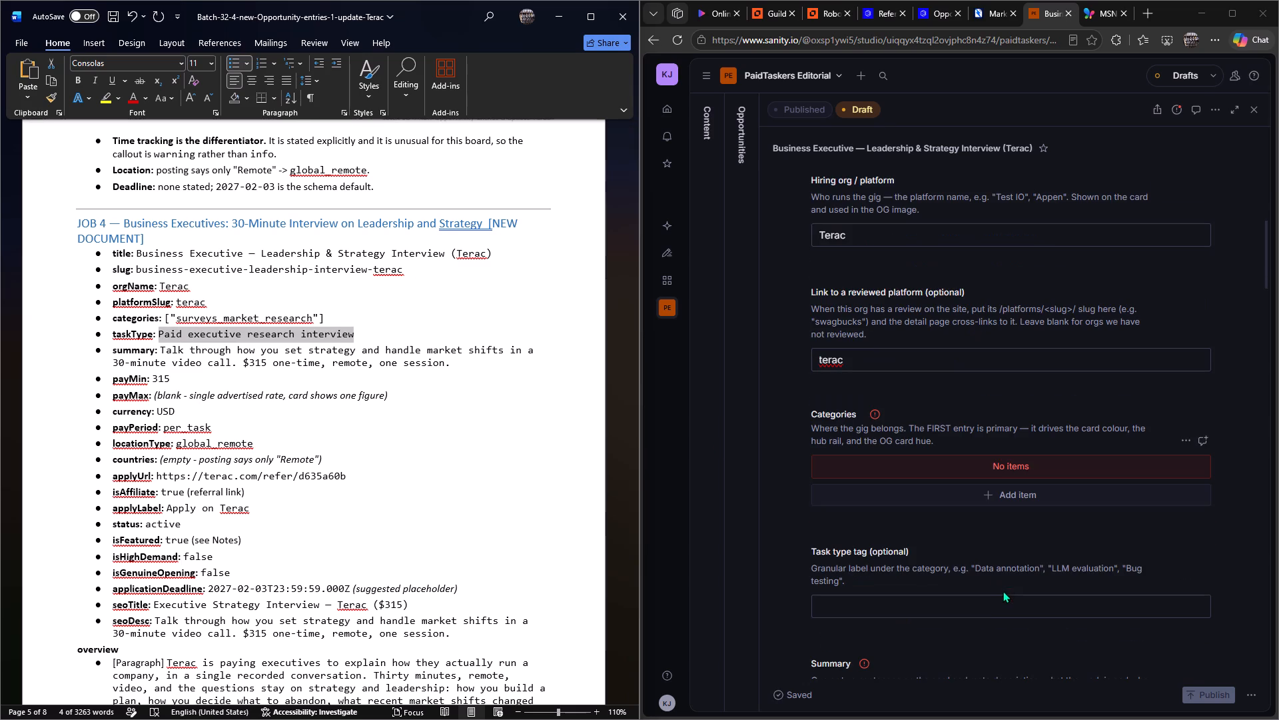
left_click(1023, 495)
left_click(1015, 471)
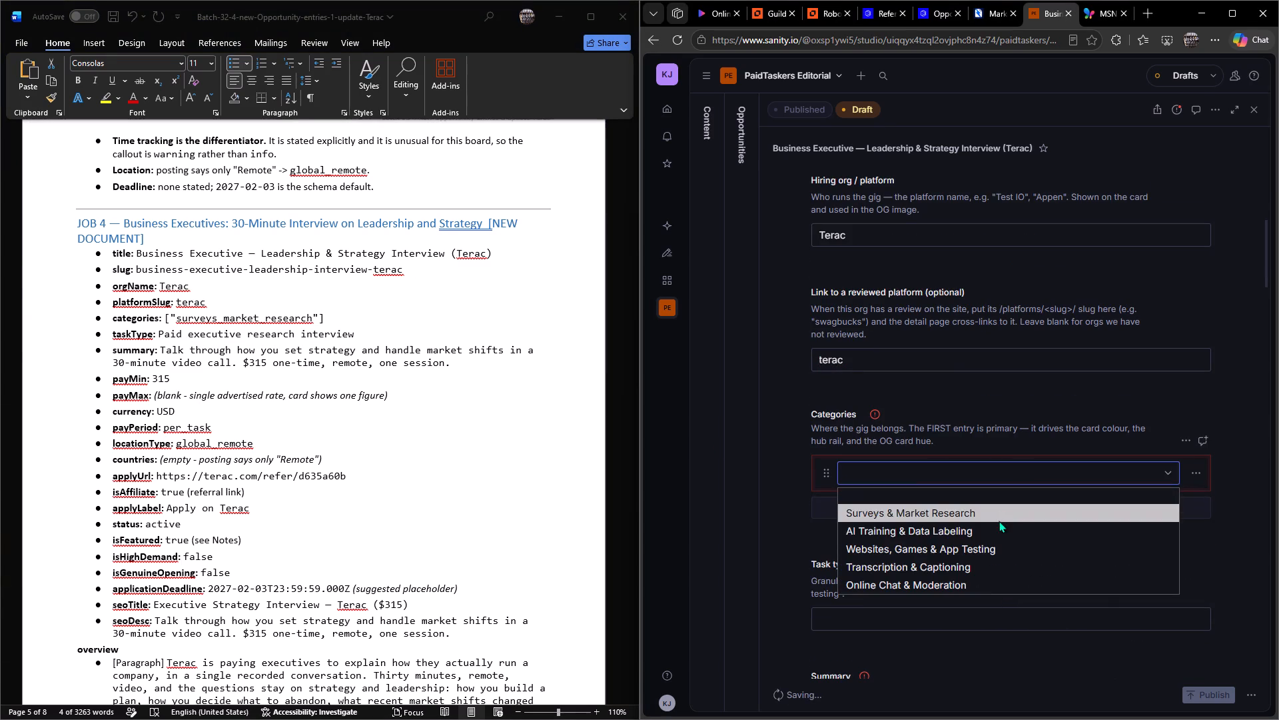
left_click(1001, 513)
scroll(948, 446, "down", 2)
left_click(951, 482)
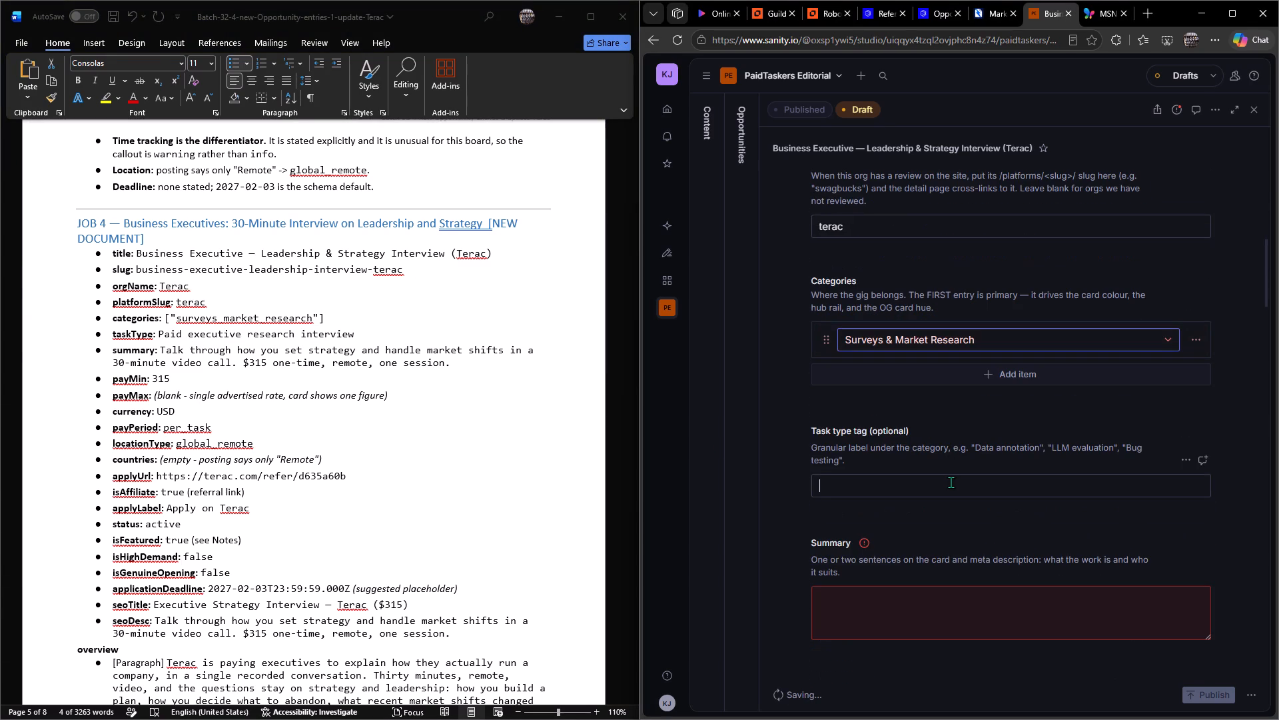
key("ctrl+v")
Fill the Summary with the JOB 4 summary from Word, "Talk through how you set strategy and handle market shifts…".
left_click(256, 391)
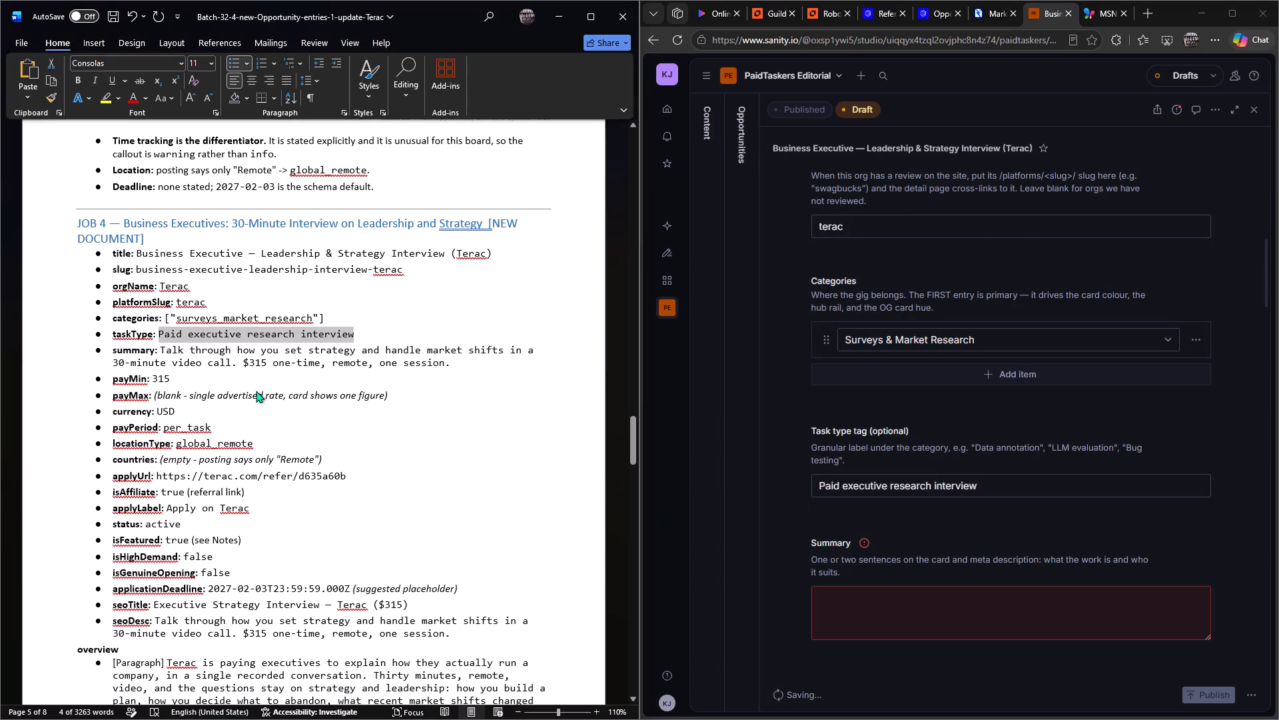
left_click_drag(460, 365, 214, 355)
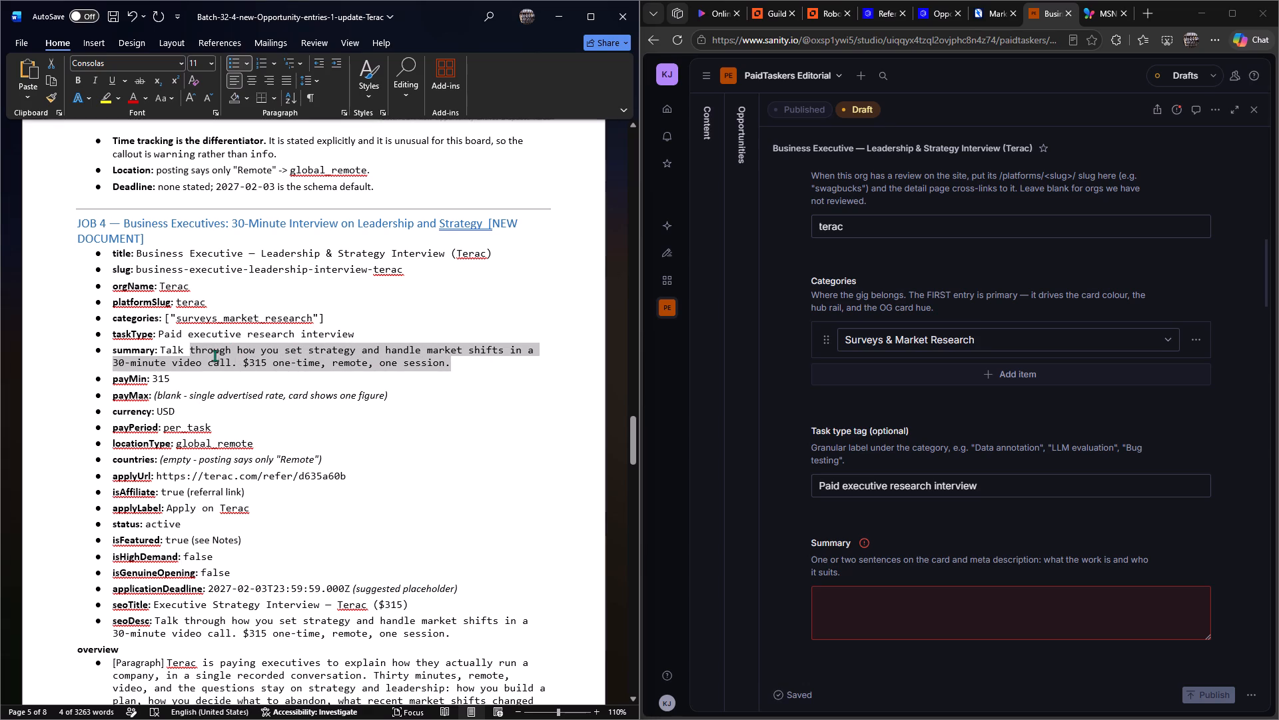
left_click_drag(214, 355, 175, 355)
key("ctrl+c")
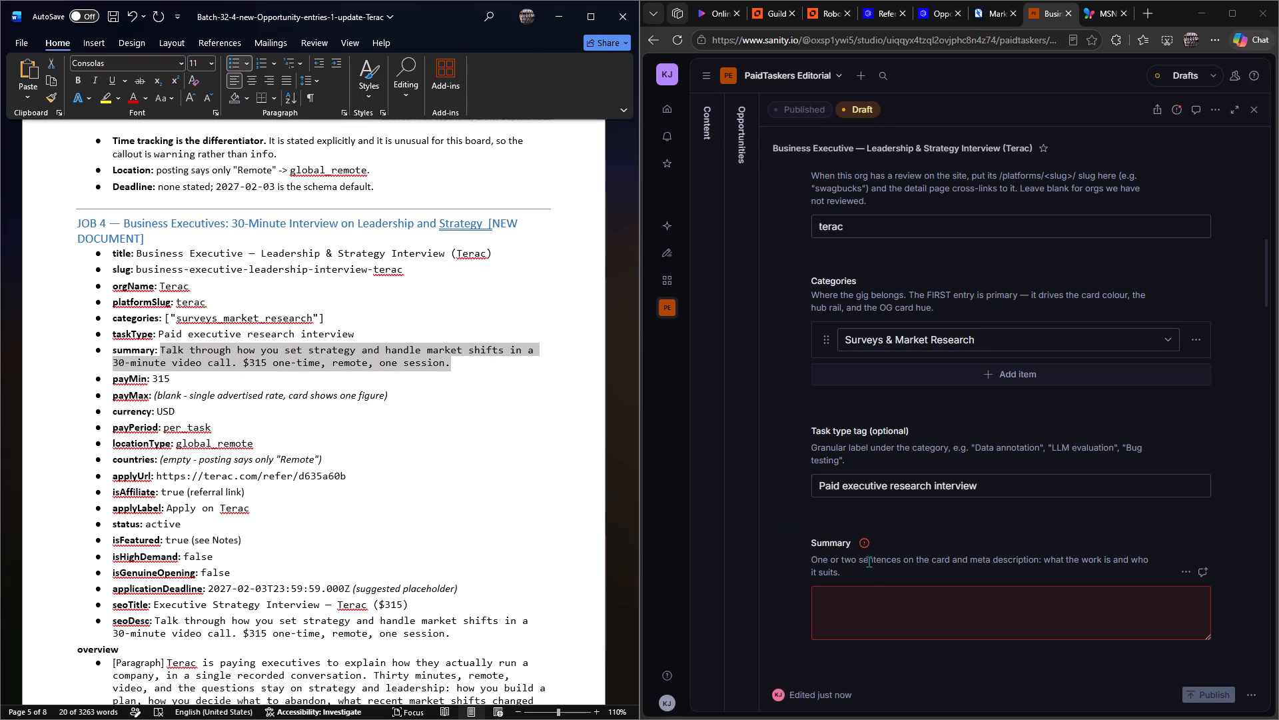
left_click(898, 605)
key("ctrl+v")
Copy the JOB 4 overview paragraph from Word into the Overview (detail page body), leaving out the [Paragraph] label.
scroll(903, 563, "down", 6)
left_click(919, 487)
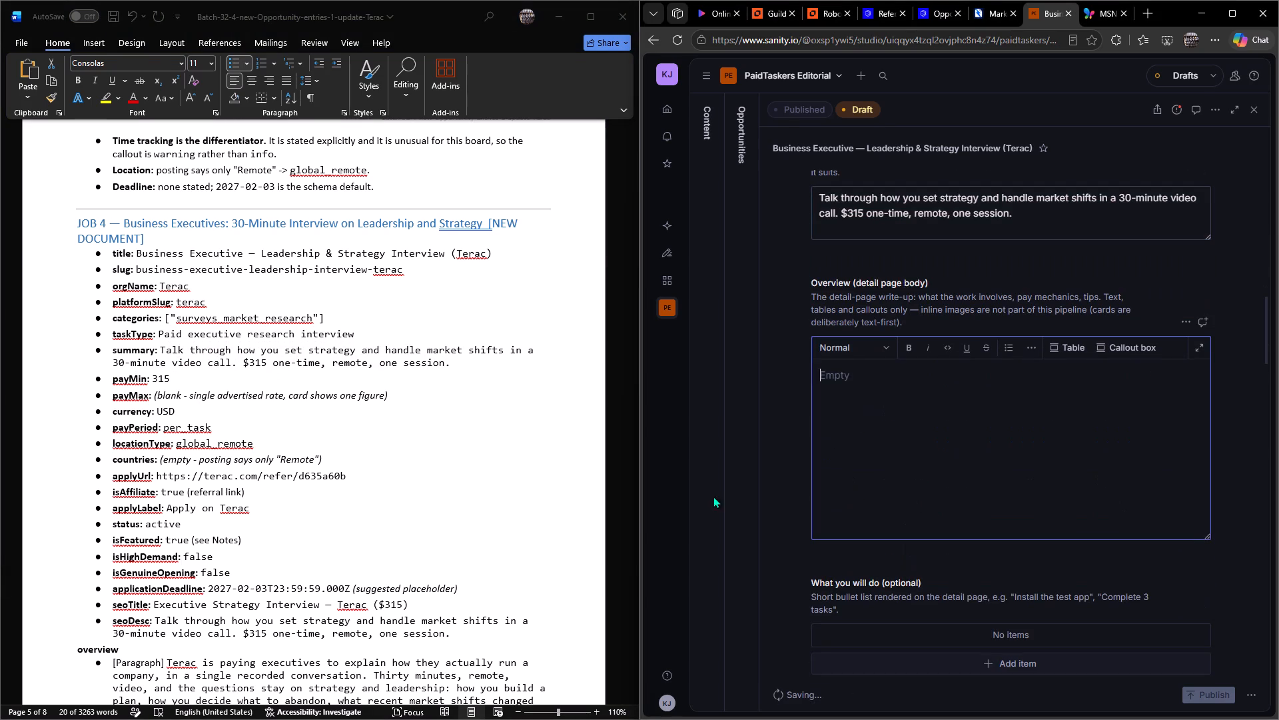
left_click(437, 419)
scroll(917, 523, "down", 2)
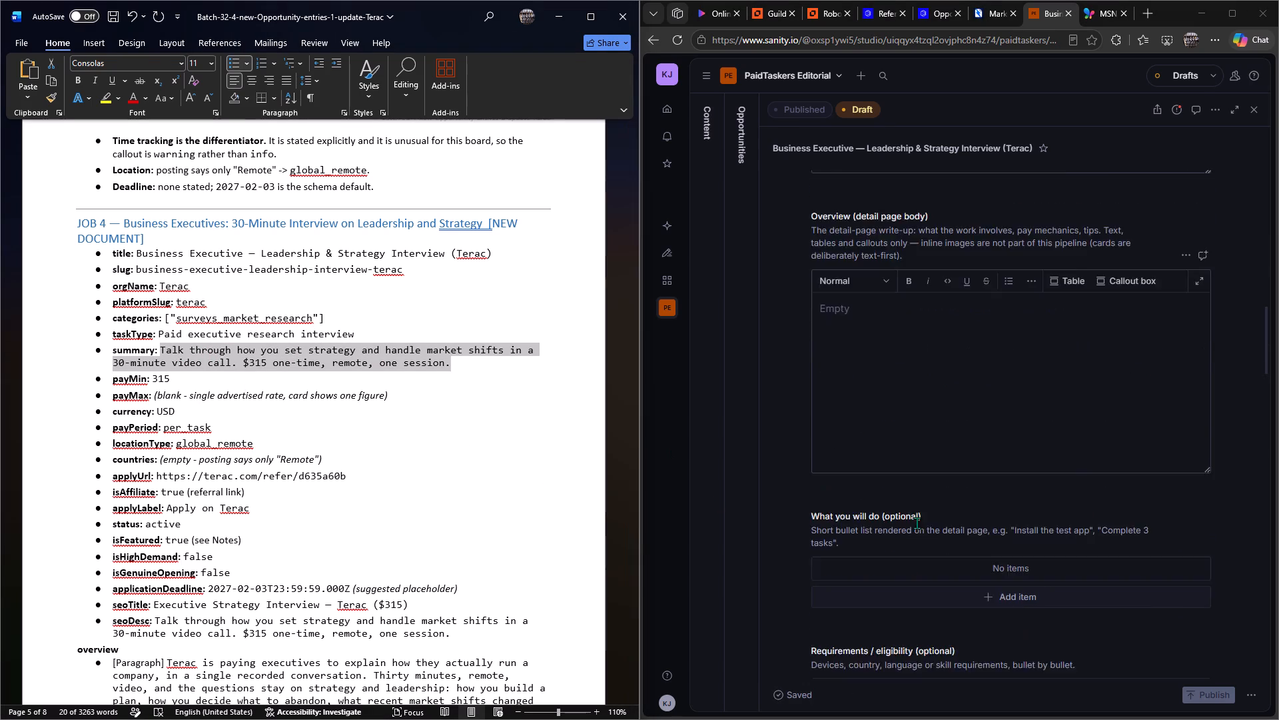
scroll(917, 523, "up", 2)
left_click(930, 462)
scroll(197, 478, "down", 10)
left_click(186, 361)
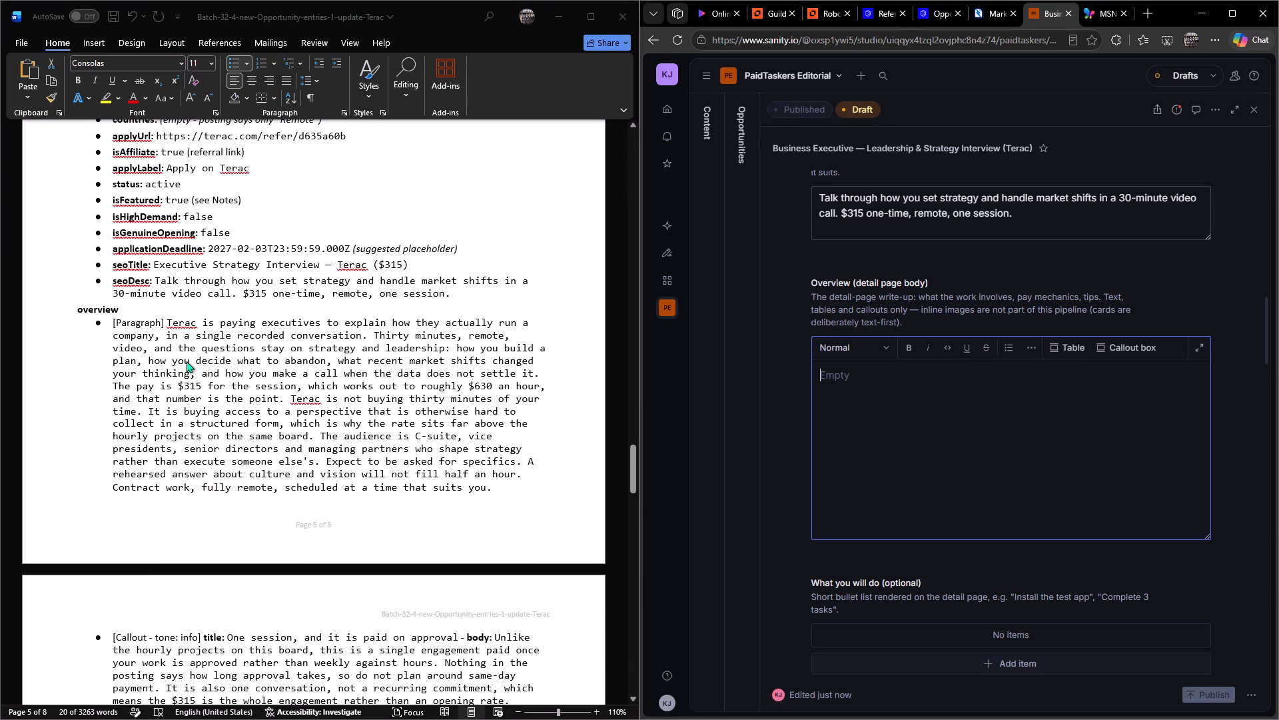
scroll(213, 377, "down", 3)
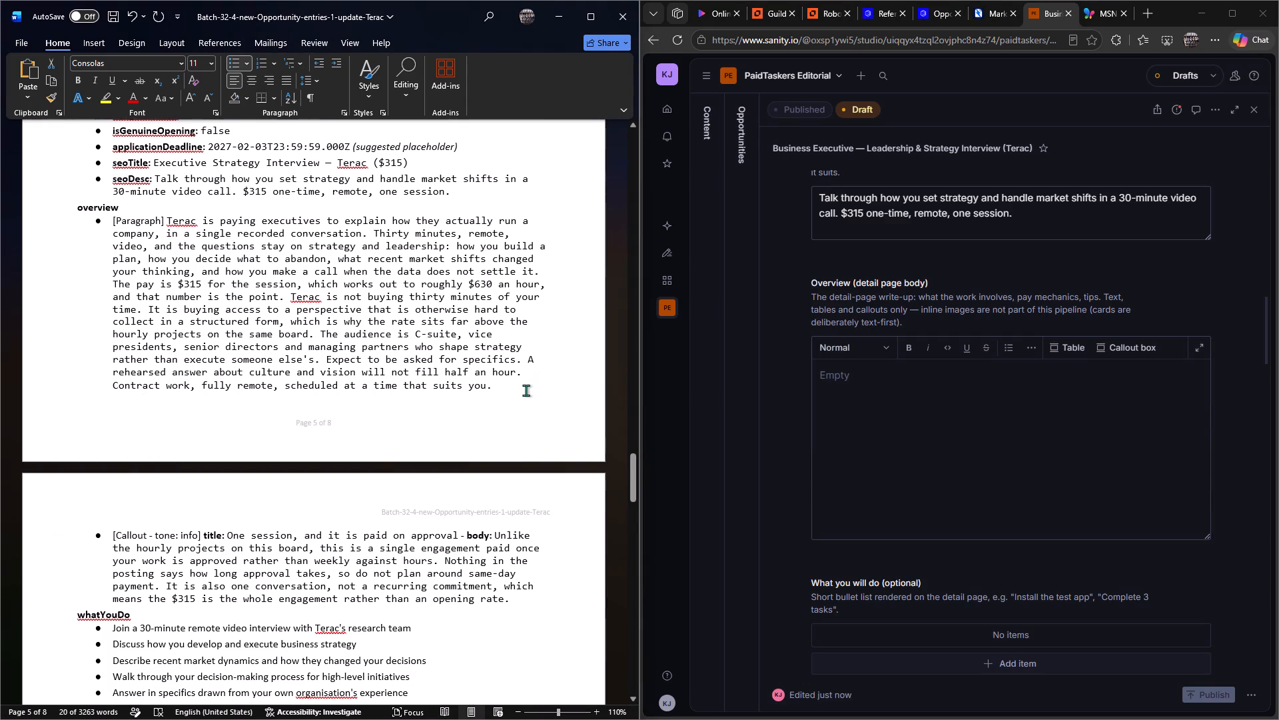
left_click_drag(524, 391, 168, 224)
key("ctrl+c")
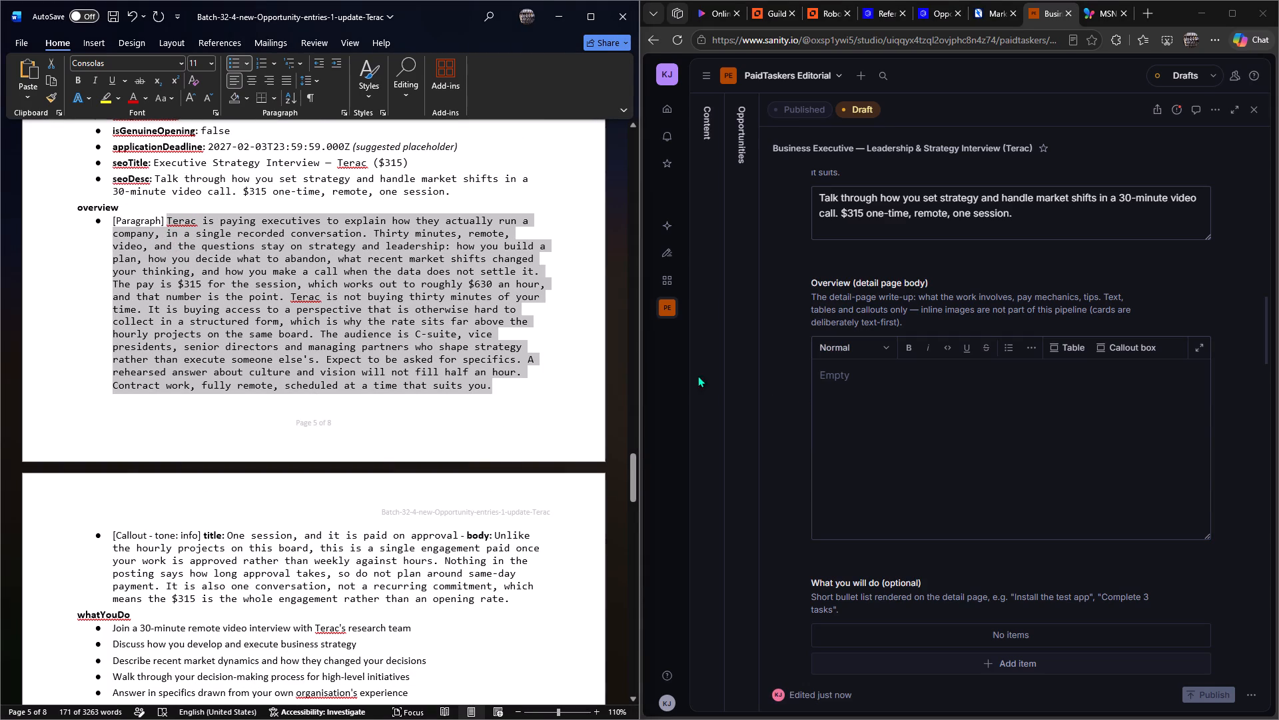
left_click(899, 409)
key("ctrl+v")
Start a new Overview paragraph at "Expect to be asked for specifics" and add an empty line after the final sentence.
scroll(899, 409, "down", 3)
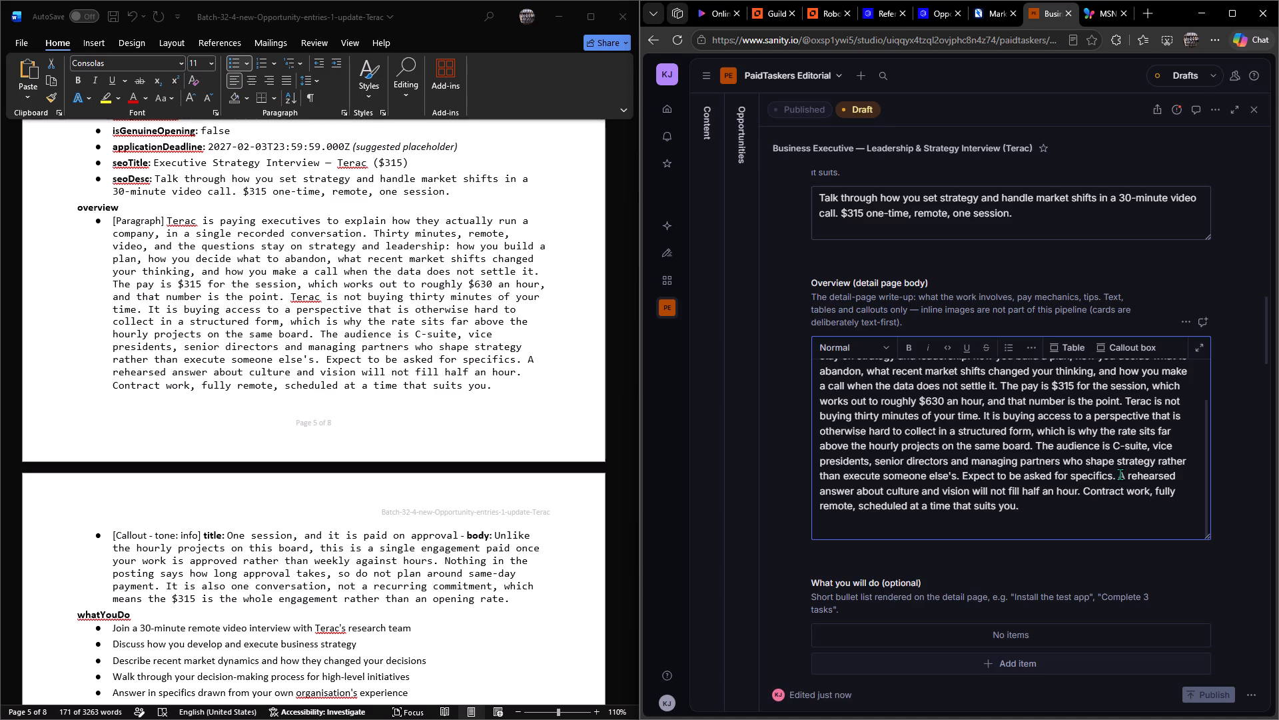
left_click(963, 472)
key("Return")
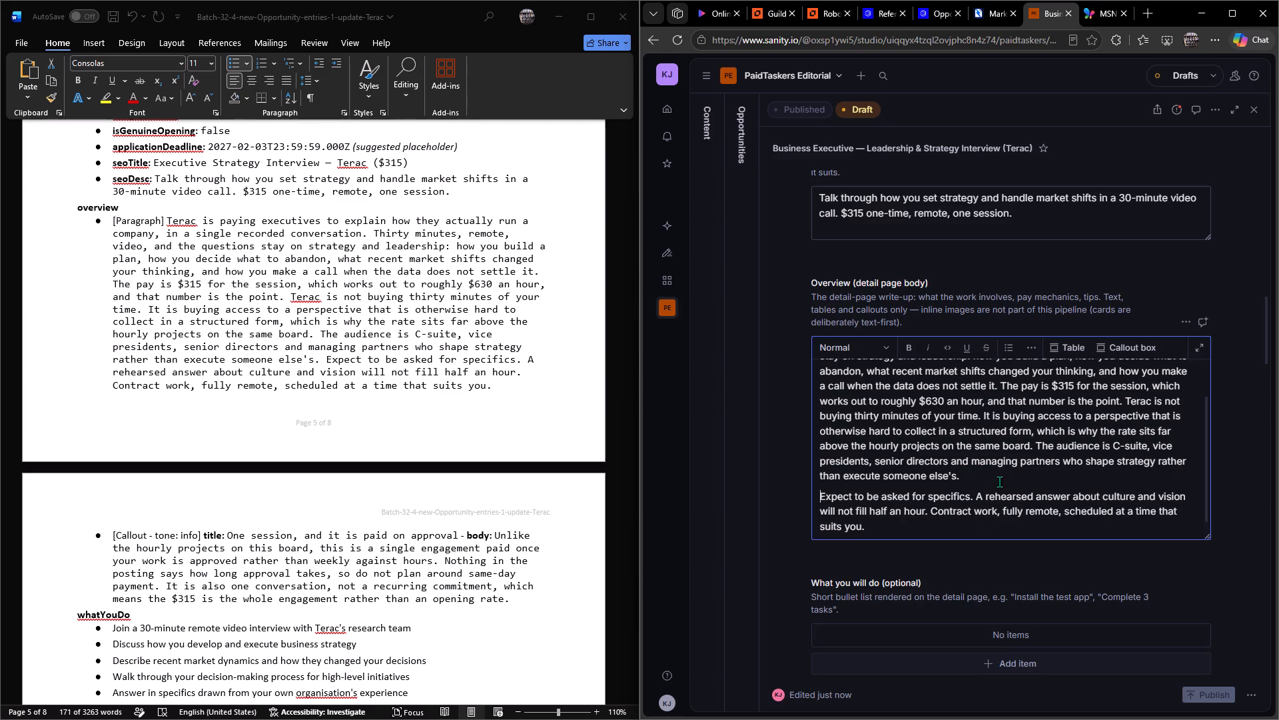
scroll(999, 481, "down", 2)
left_click(991, 512)
key("Return")
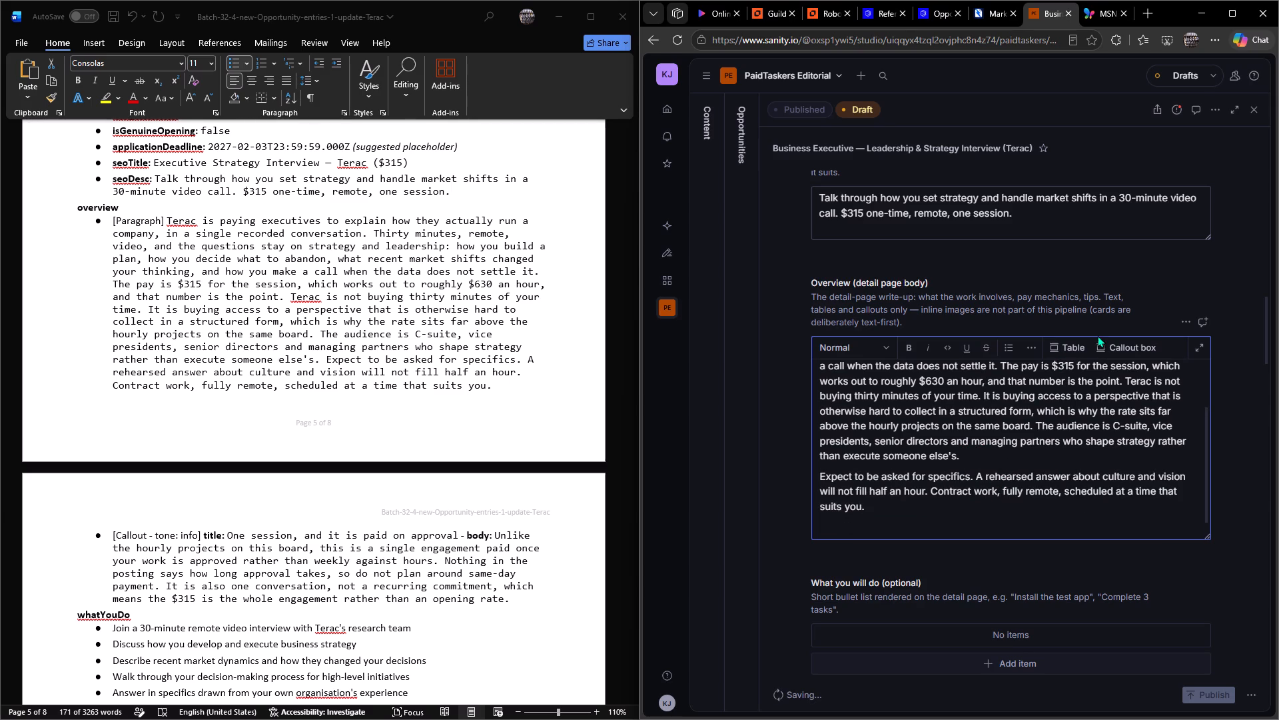
Insert an Info-tone callout in the Overview and title it "One session, and it is paid on approval" from Word.
left_click(1106, 345)
left_click(228, 399)
scroll(228, 399, "down", 5)
left_click(213, 398)
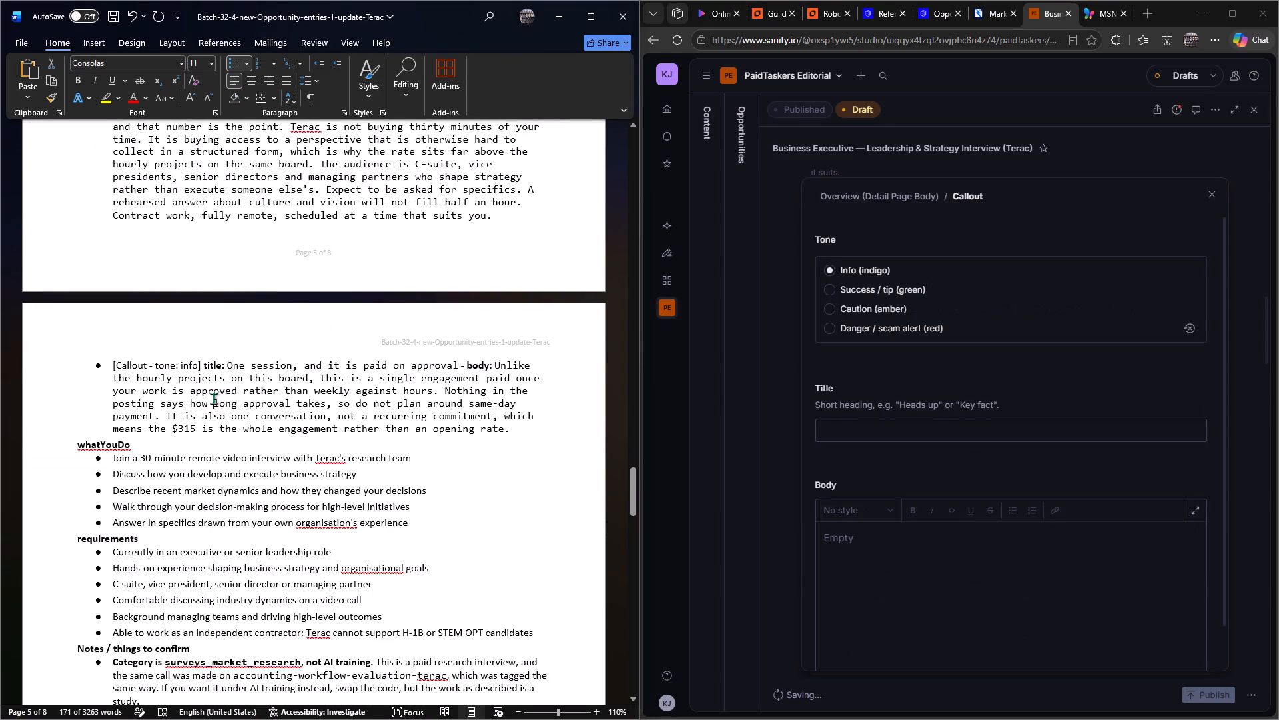
left_click_drag(226, 365, 370, 365)
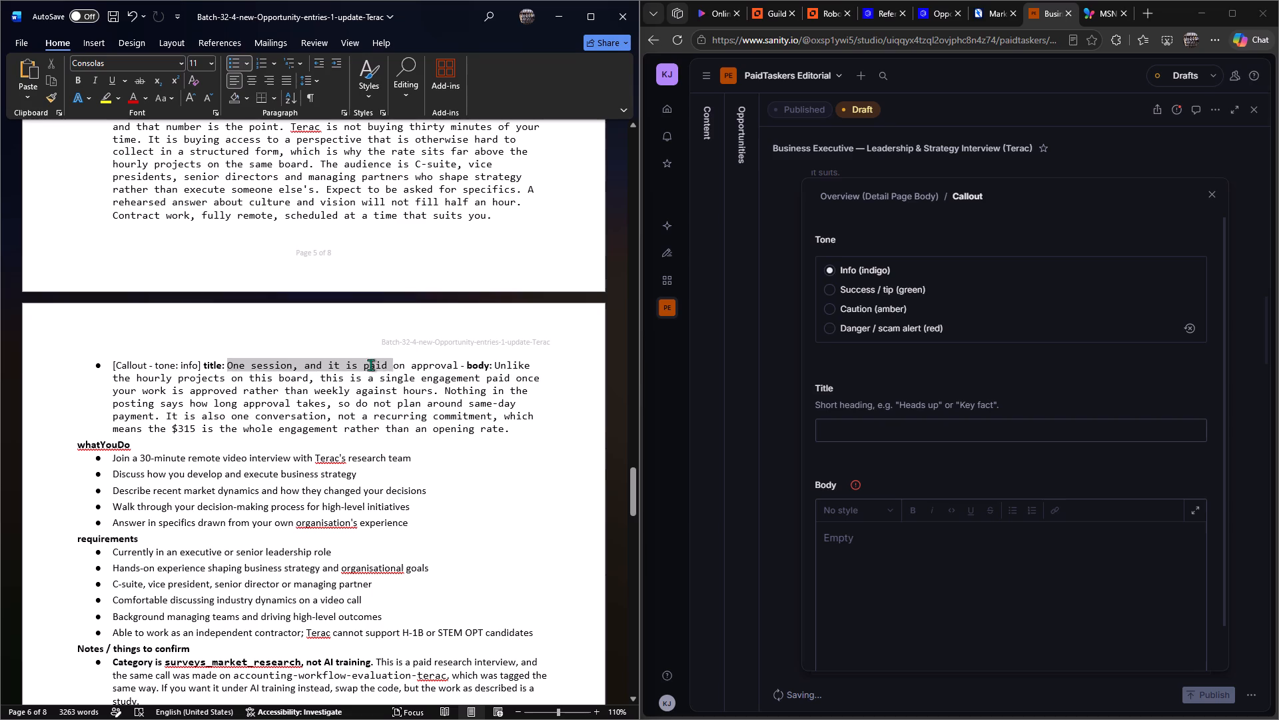
left_click_drag(370, 365, 435, 365)
key("ctrl+c")
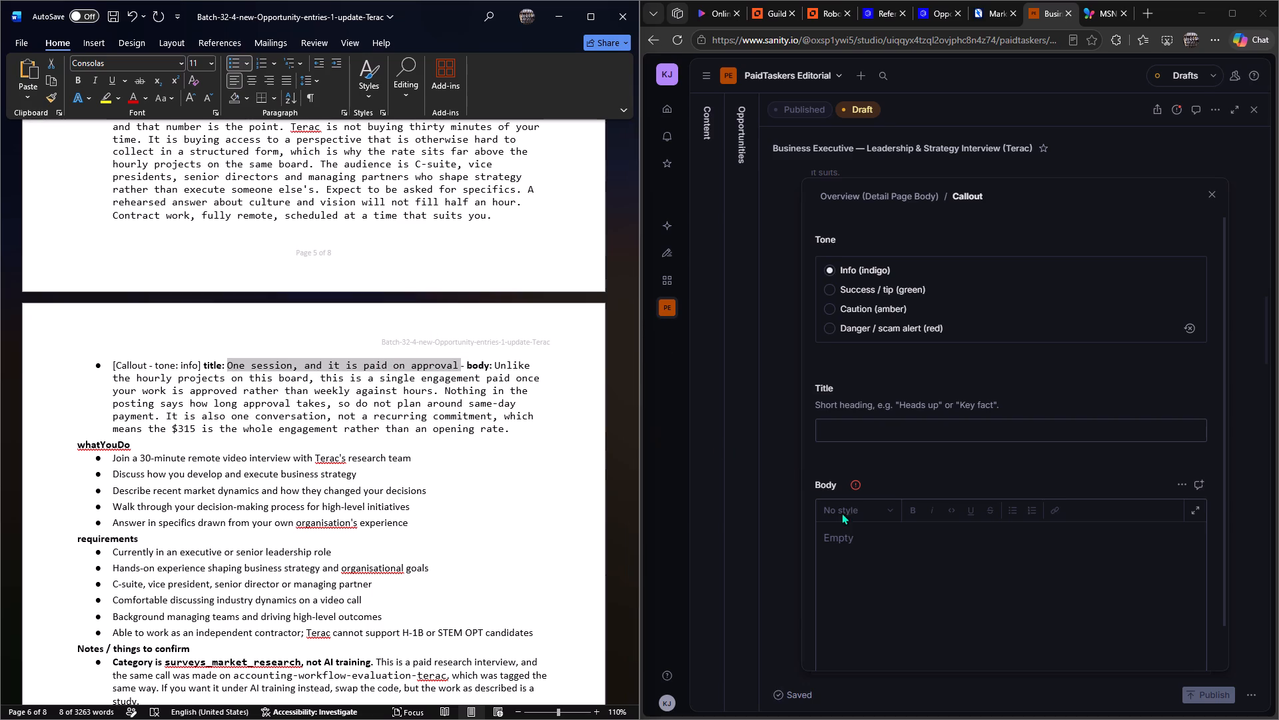
left_click(912, 430)
key("ctrl+v")
Fill the callout Body with the JOB 4 callout text from Word, starting "Unlike the hourly projects on this board", and close the callout.
left_click(875, 554)
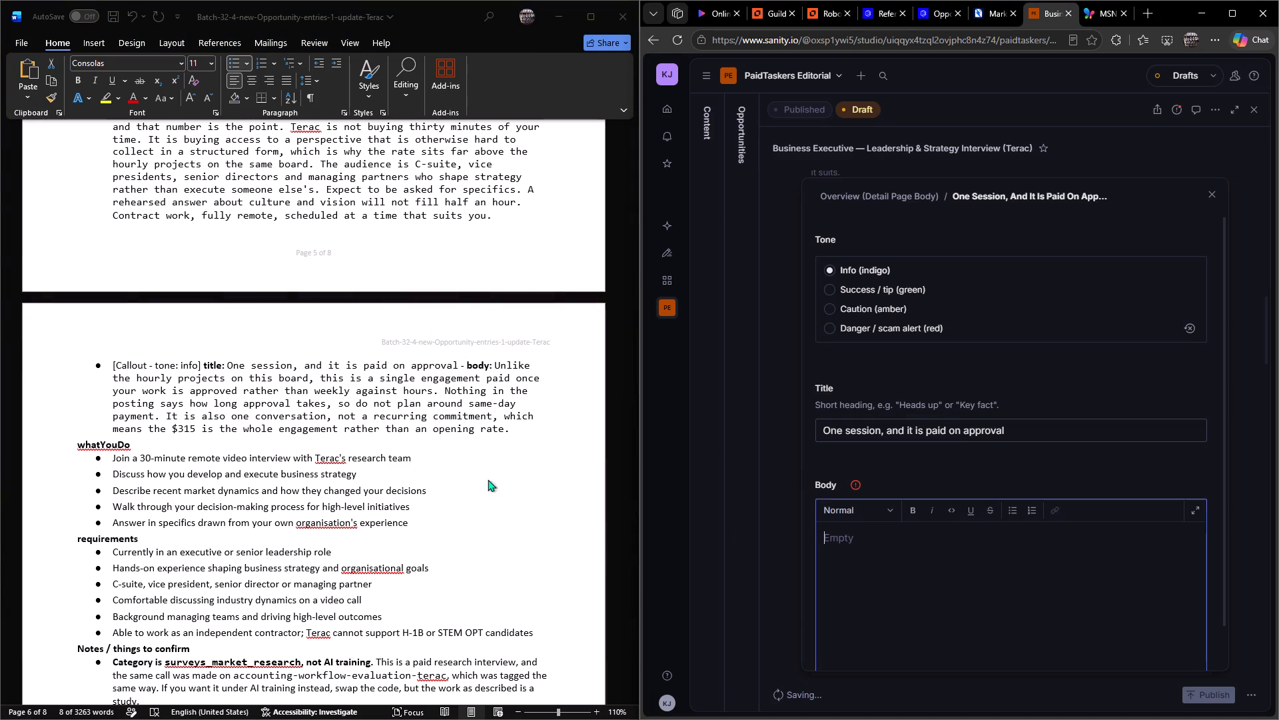
left_click(340, 449)
left_click_drag(527, 429, 346, 390)
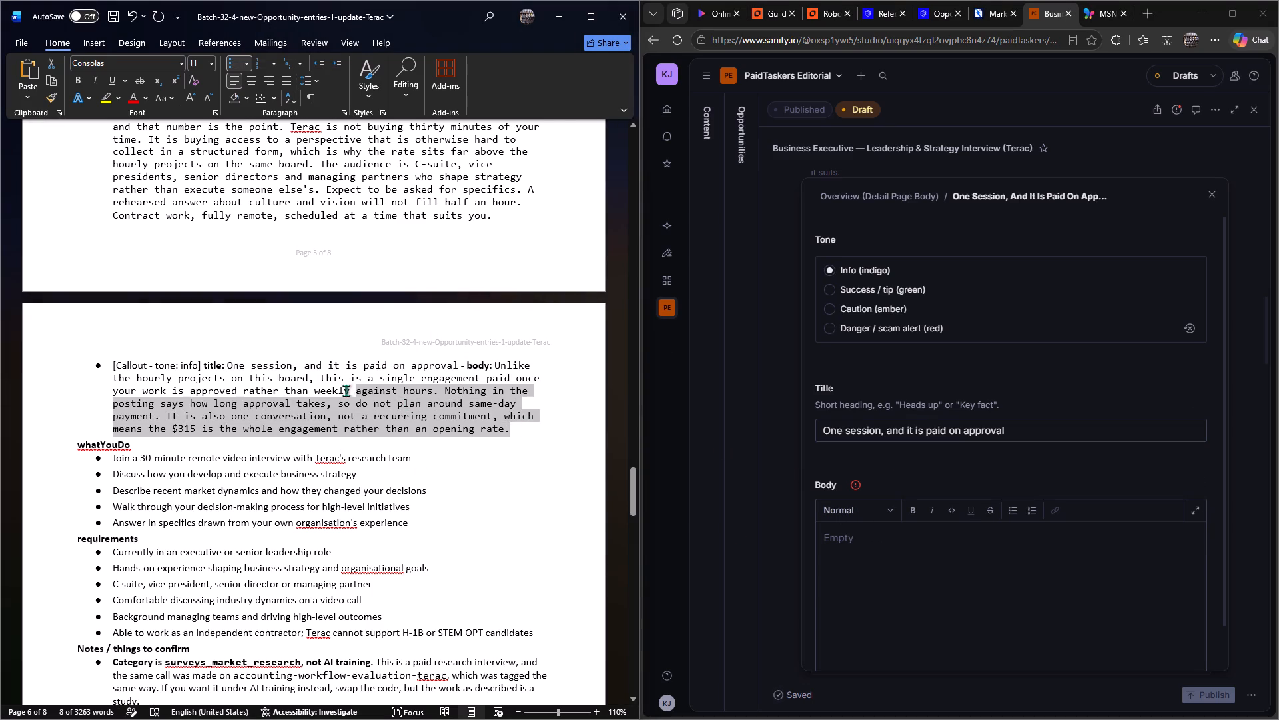
left_click_drag(346, 390, 496, 367)
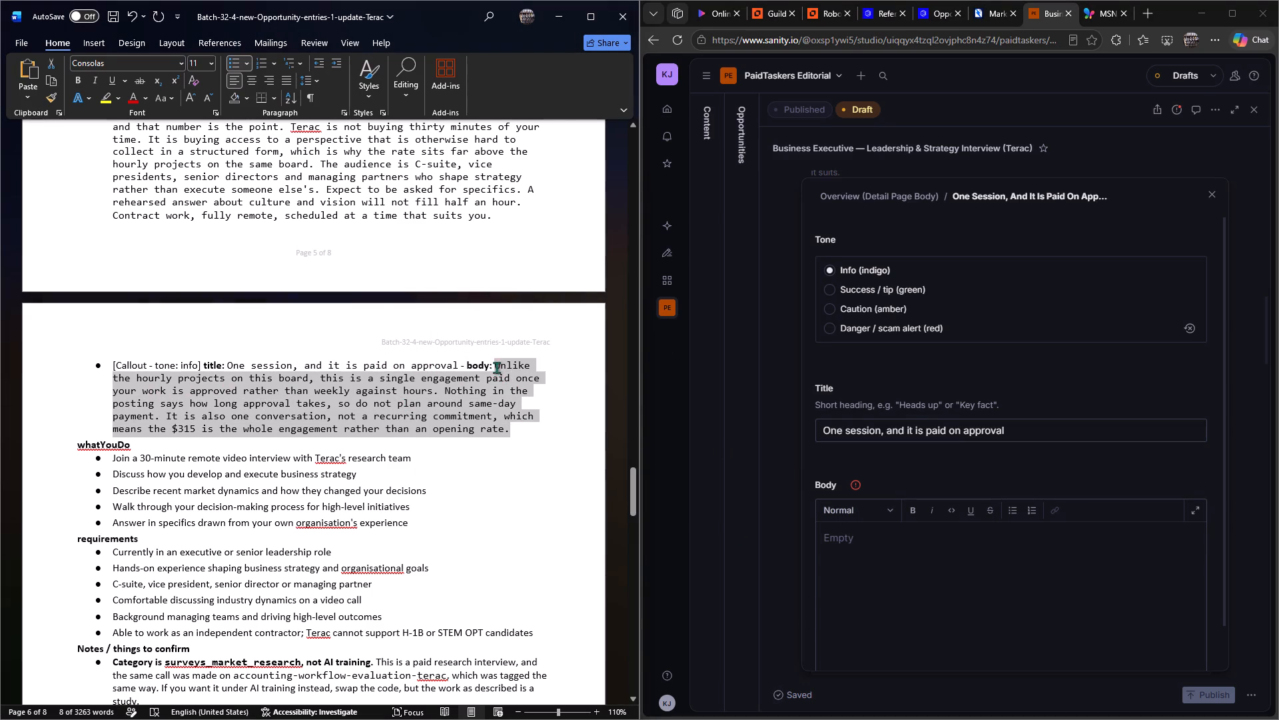
left_click_drag(496, 367, 496, 367)
key("ctrl+c")
left_click(932, 567)
key("ctrl+v")
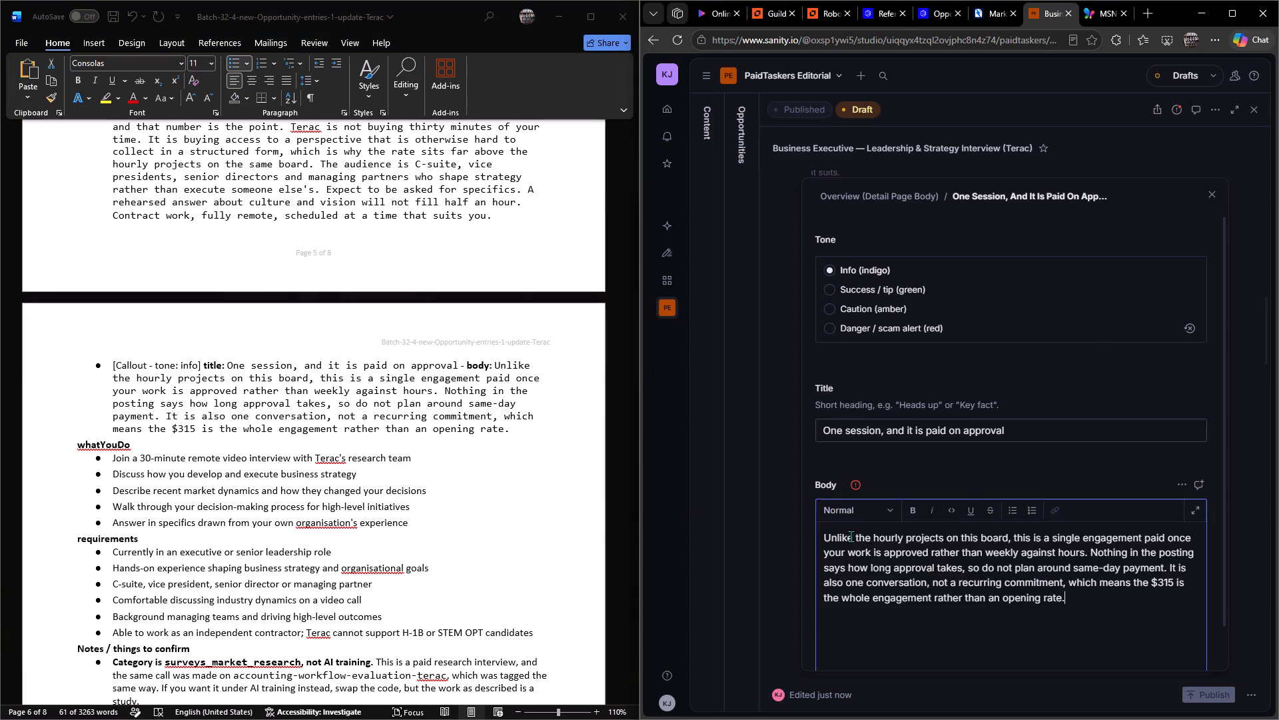
left_click(777, 461)
Add a first empty item to the What you will do list.
scroll(777, 461, "down", 4)
left_click(933, 404)
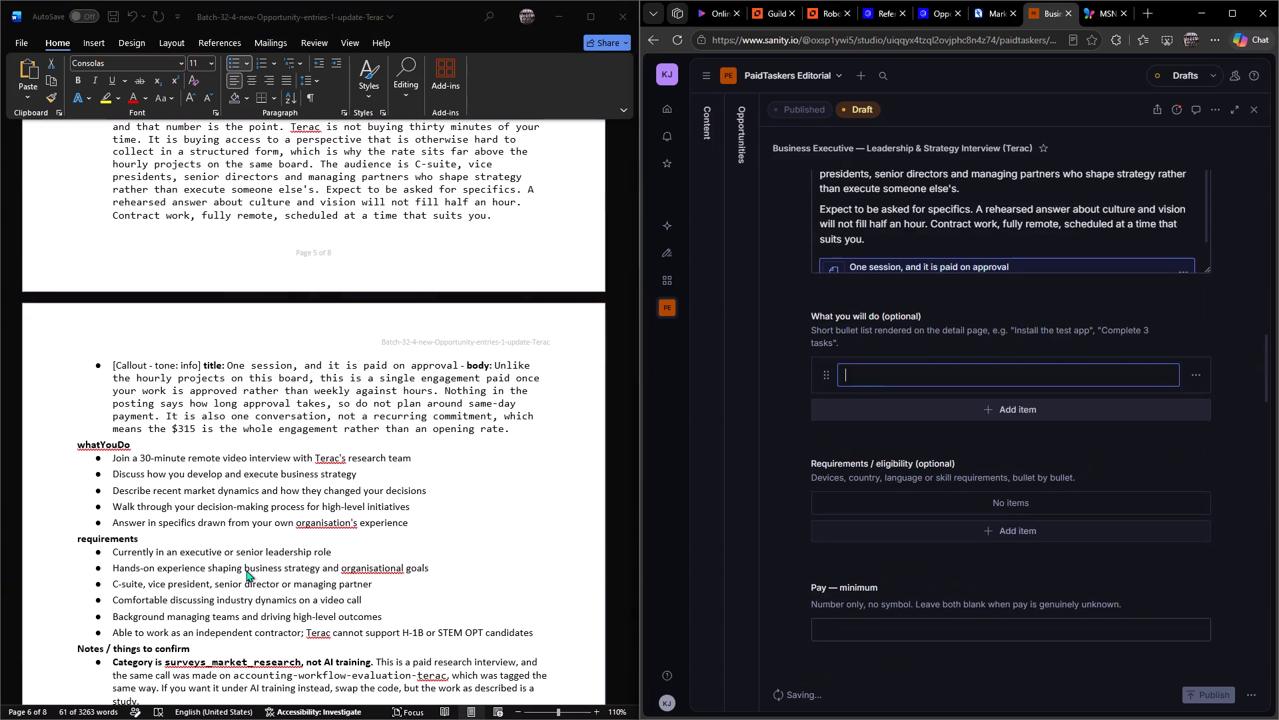
In Word's JOB 4 whatYouDo and requirements lists, correct the flagged spellings to "organization's" and "organizational".
left_click(246, 570)
left_click(324, 525)
right_click(324, 525)
left_click(286, 262)
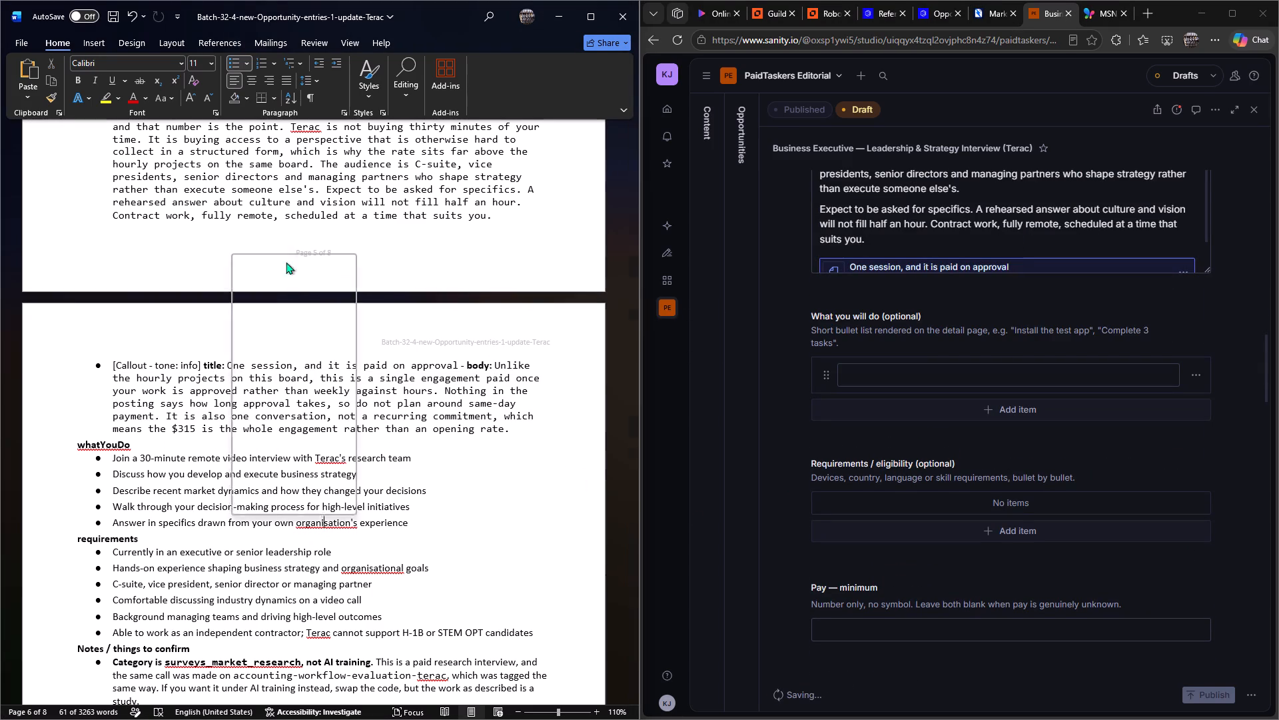
left_click(372, 571)
right_click(372, 571)
left_click(348, 299)
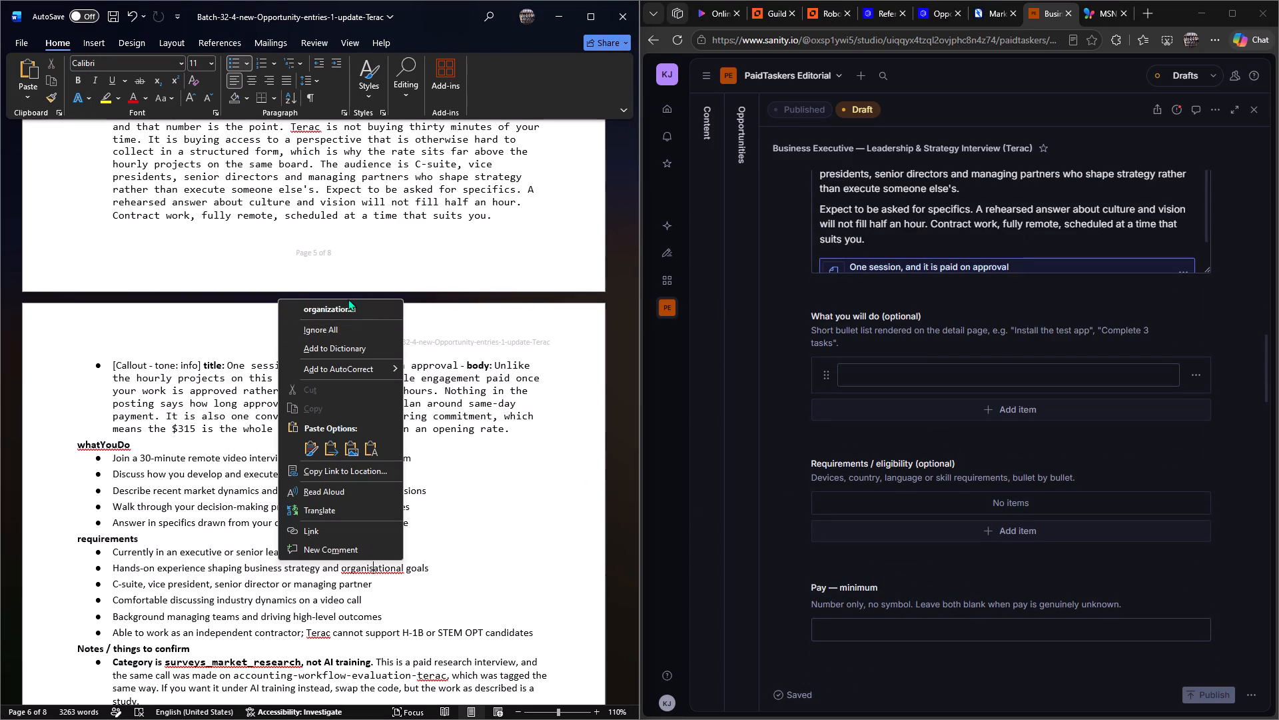
left_click(352, 308)
Remove the bullet formatting from the five JOB 4 whatYouDo lines in Word.
left_click(383, 490)
left_click_drag(426, 461, 97, 461)
left_click(317, 520)
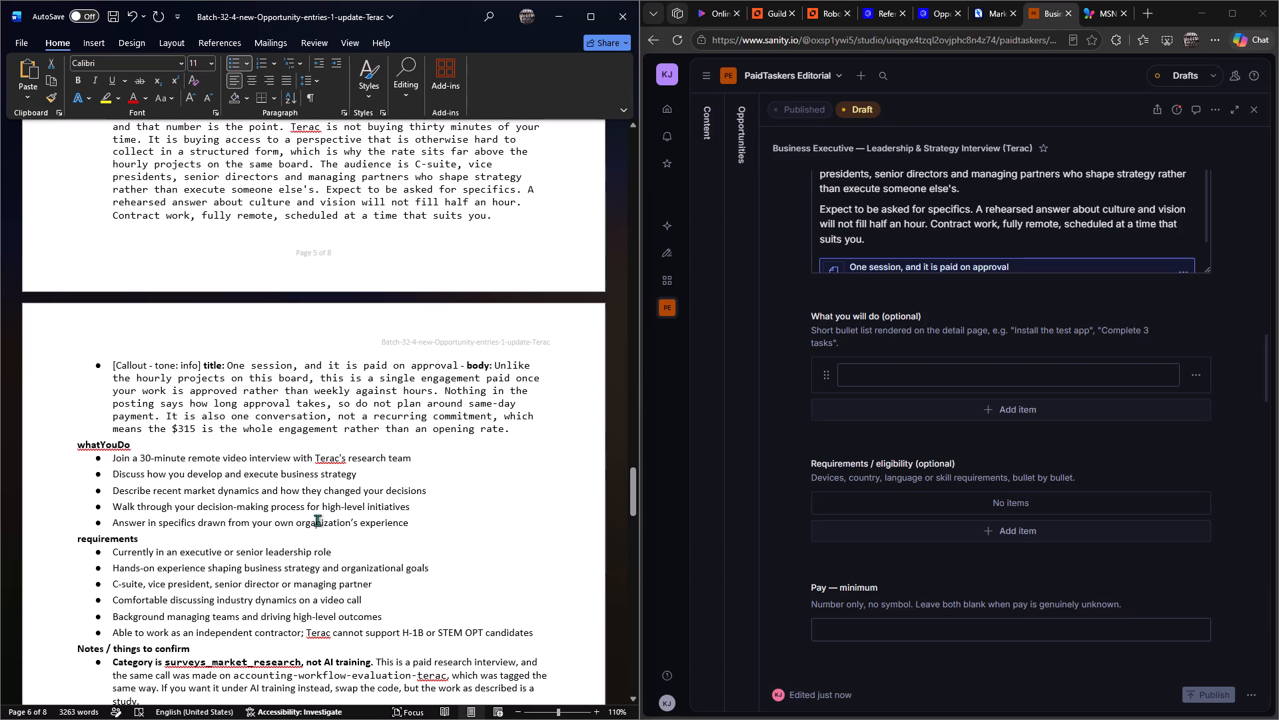
left_click_drag(424, 526, 44, 458)
left_click(227, 65)
left_click(245, 494)
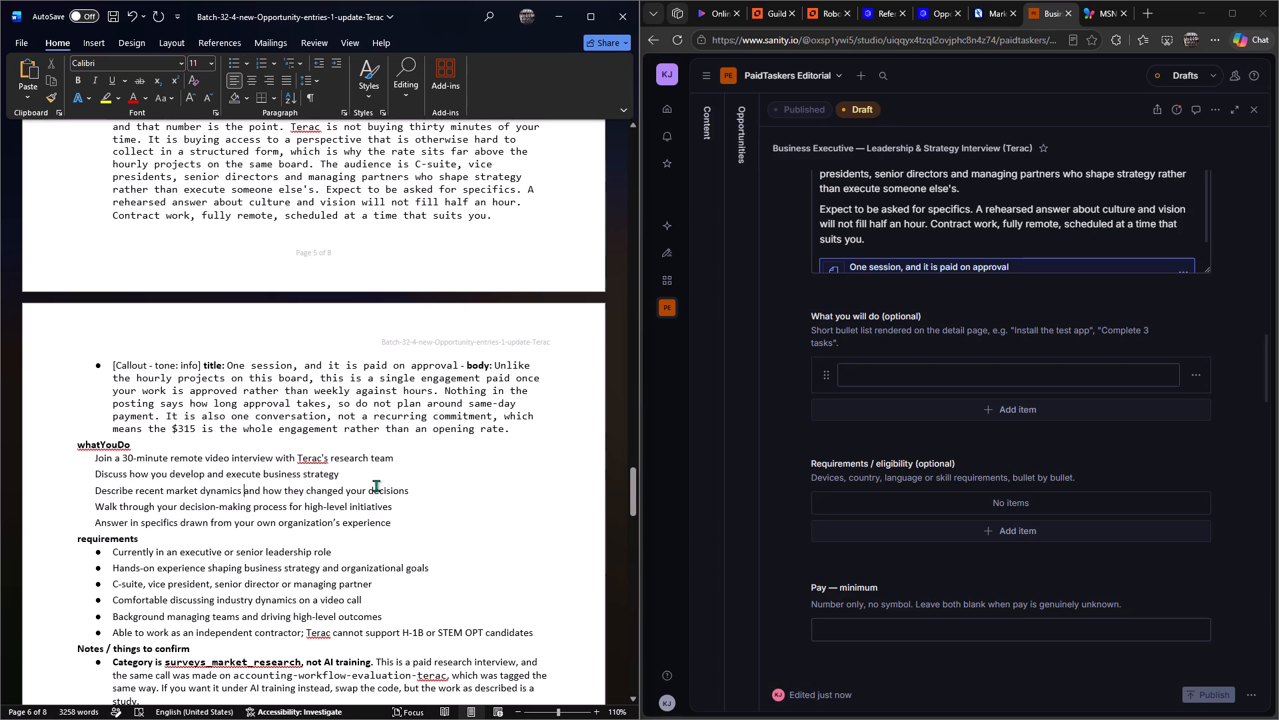
Fill the first What you will do item with "Join a 30-minute remote video interview with Terac's research team" and add a second item.
left_click_drag(428, 459, 88, 465)
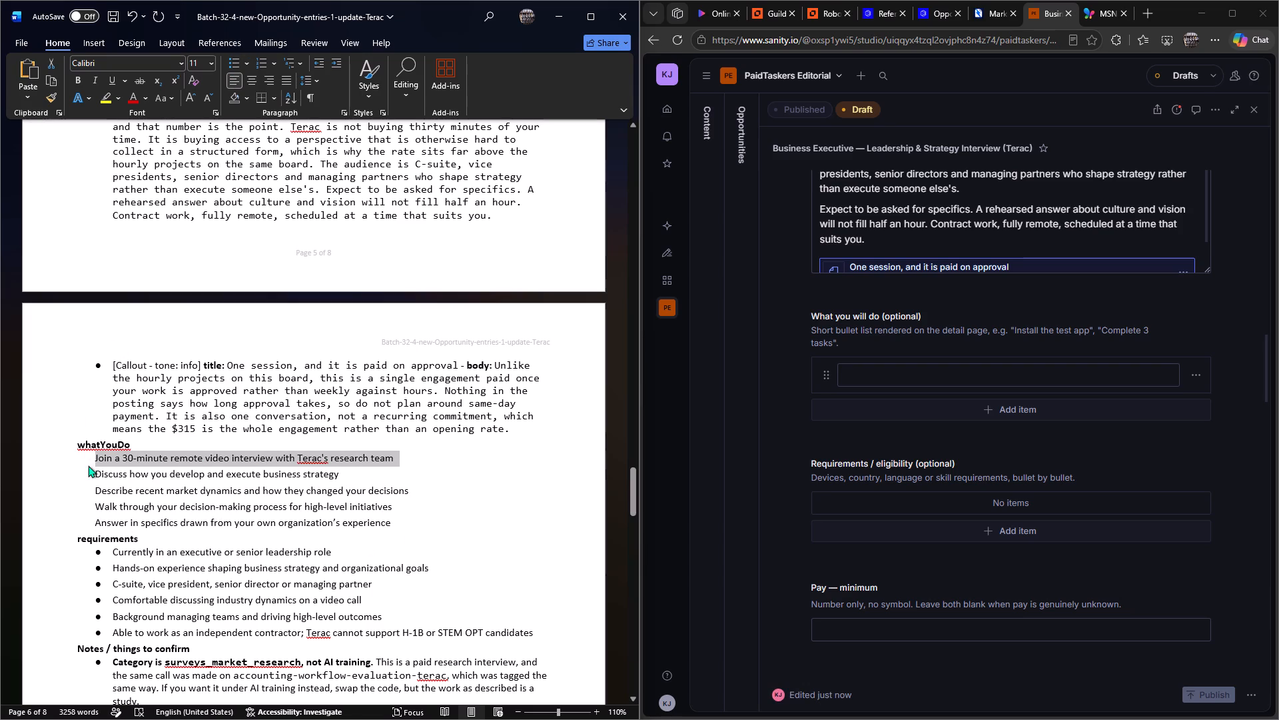
key("ctrl+c")
left_click(995, 382)
key("ctrl+v")
left_click(972, 416)
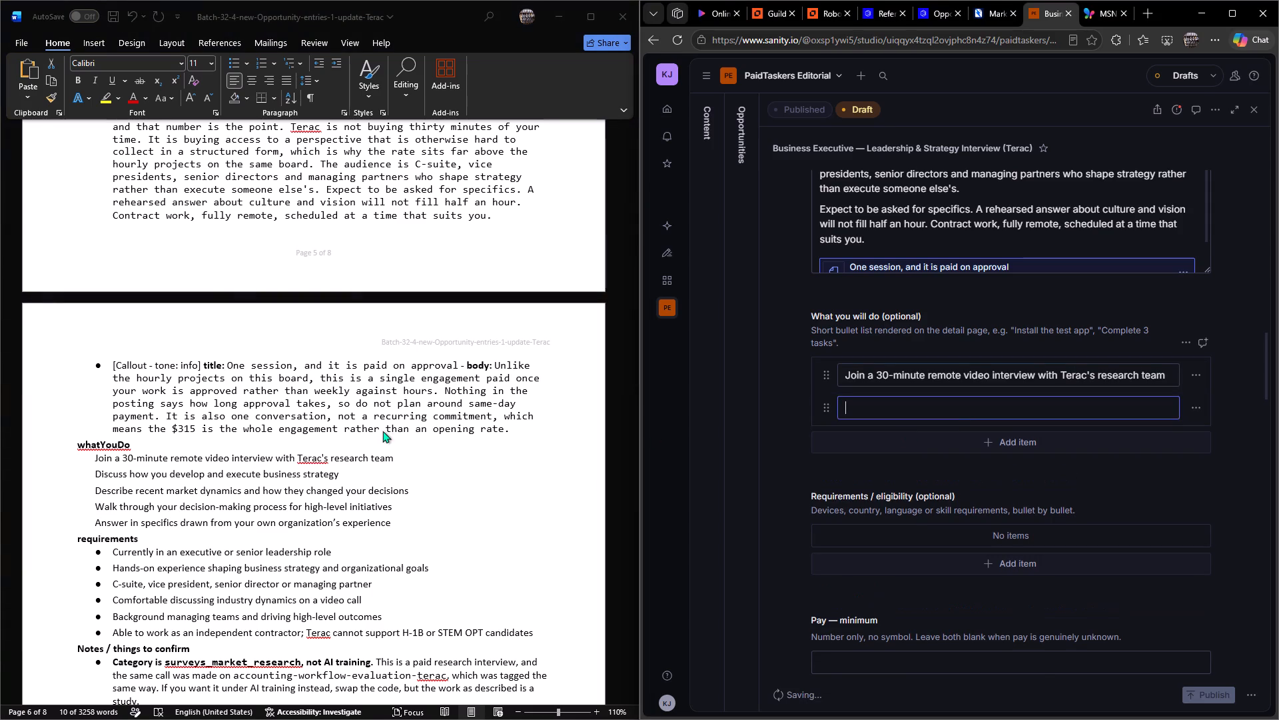
Fill the second What you will do item with "Discuss how you develop and execute business strategy" and add a third item.
left_click(382, 431)
left_click_drag(380, 478, 113, 475)
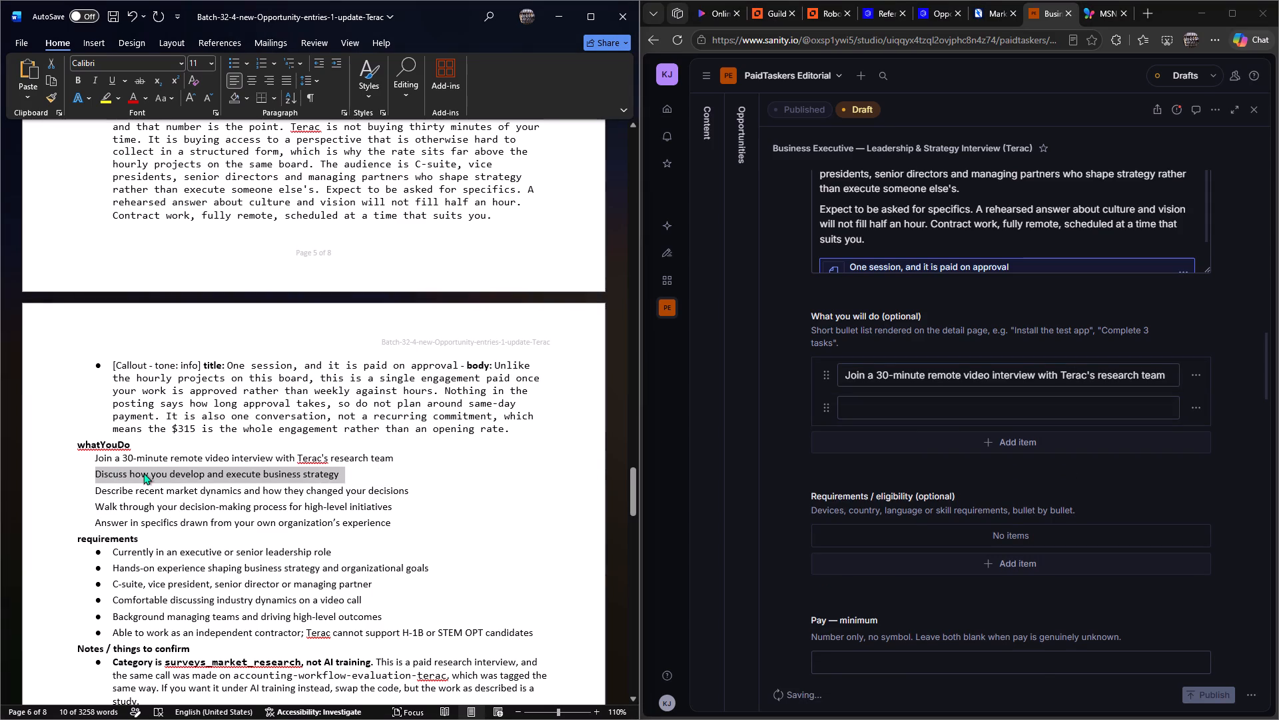
key("ctrl+c")
left_click(911, 408)
key("ctrl+v")
left_click(894, 445)
Fill the third What you will do item with "Describe recent market dynamics and how they changed your decisions" and add a fourth item.
left_click(464, 474)
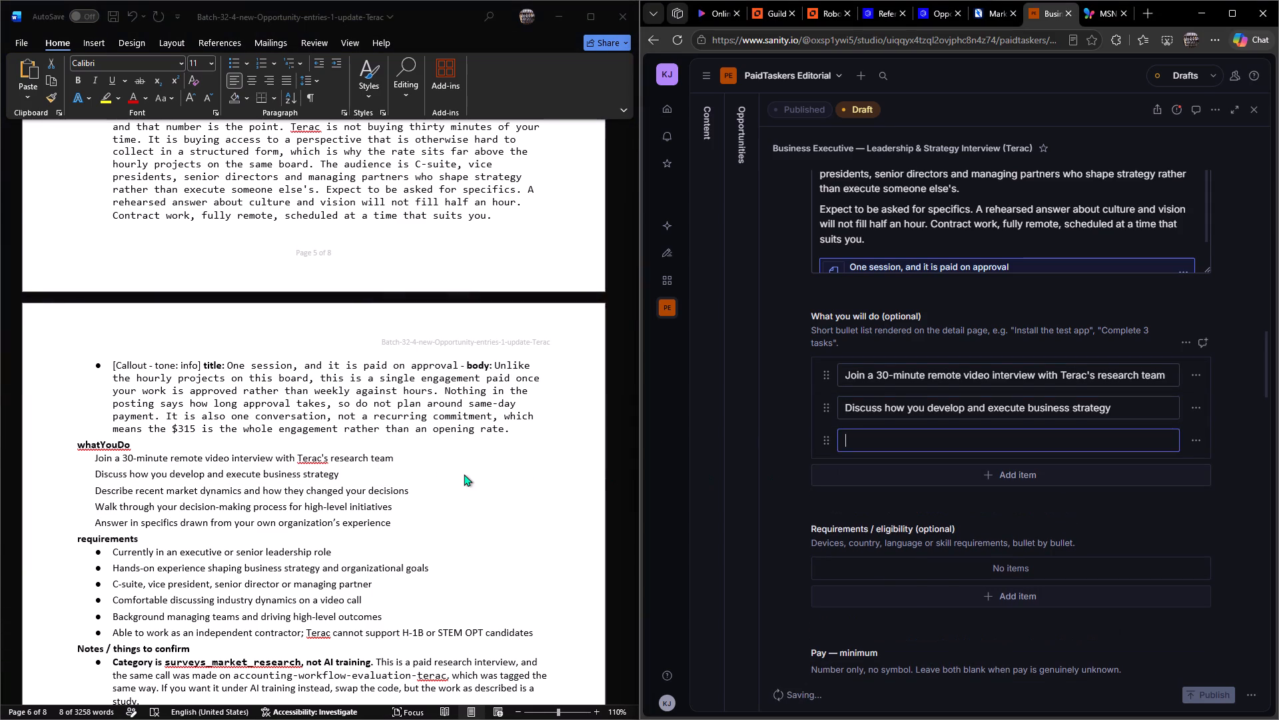
left_click_drag(438, 498, 75, 491)
key("ctrl+c")
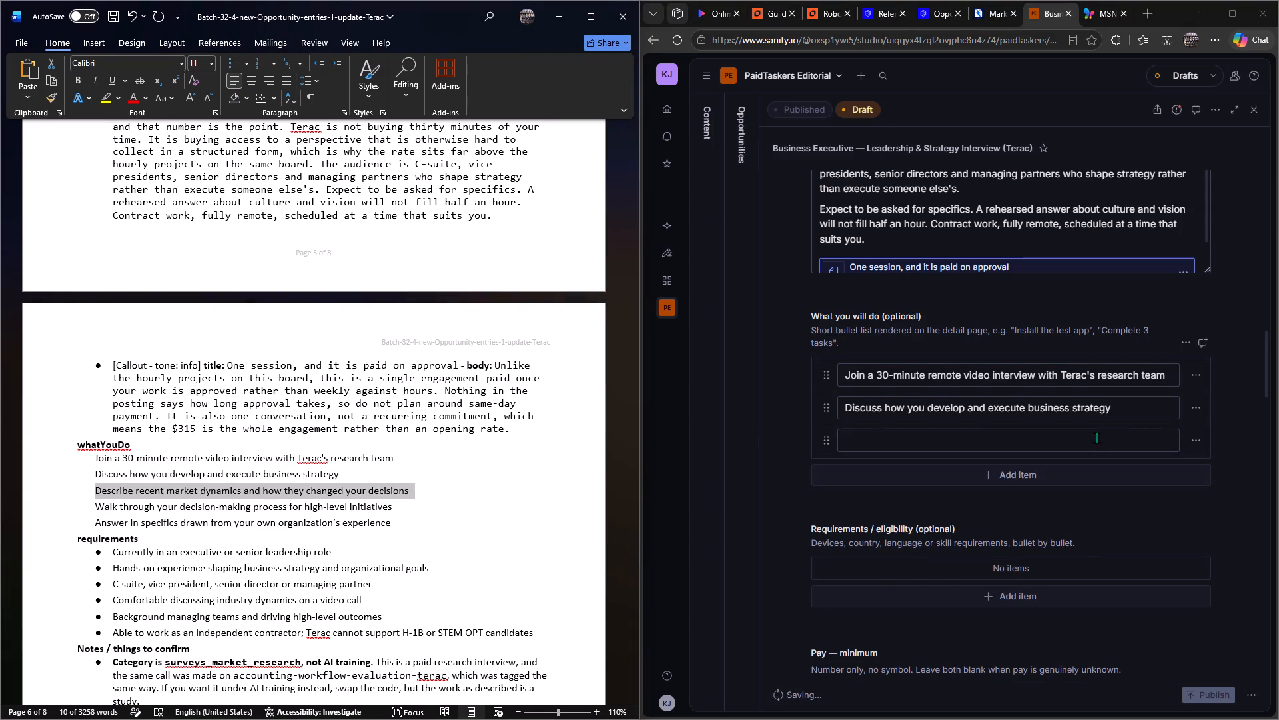
left_click(1096, 437)
key("ctrl+v")
left_click(1034, 485)
Fill the fourth What you will do item with "Walk through your decision-making process for high-level initiatives" and add a fifth item.
left_click(437, 492)
left_click_drag(423, 503, 172, 506)
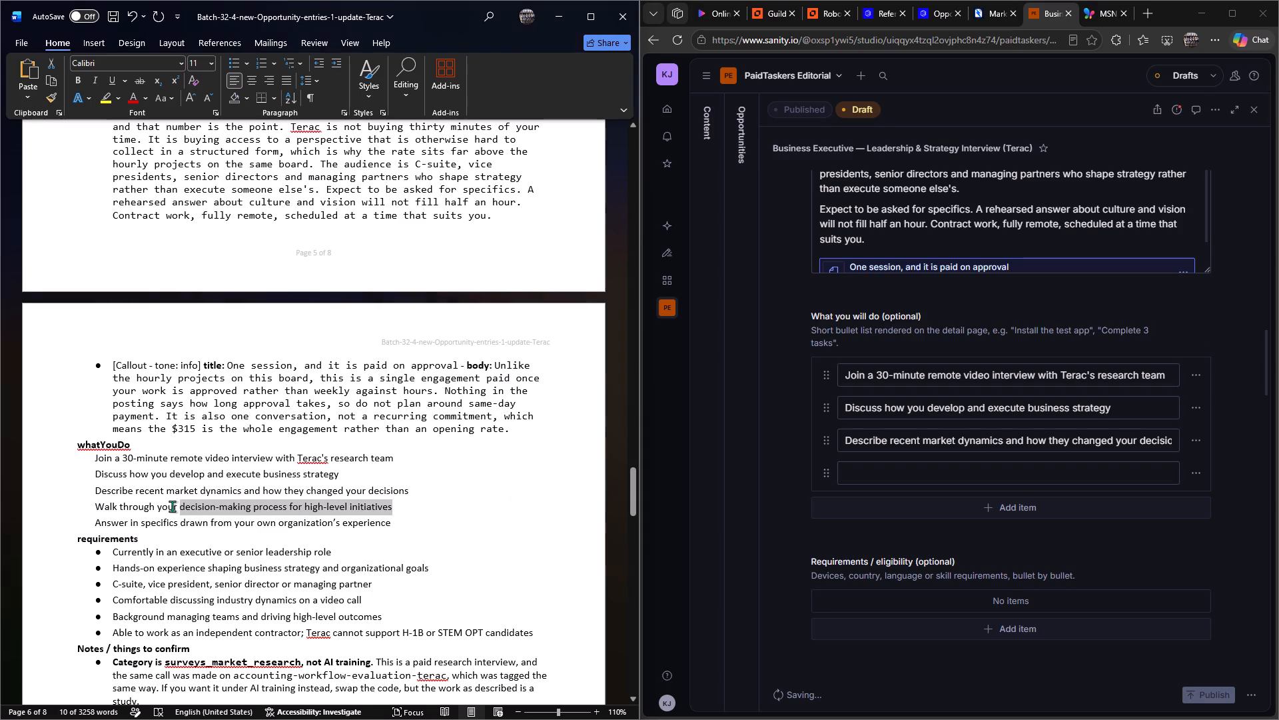
left_click_drag(172, 506, 110, 506)
key("ctrl+c")
left_click(945, 477)
key("ctrl+v")
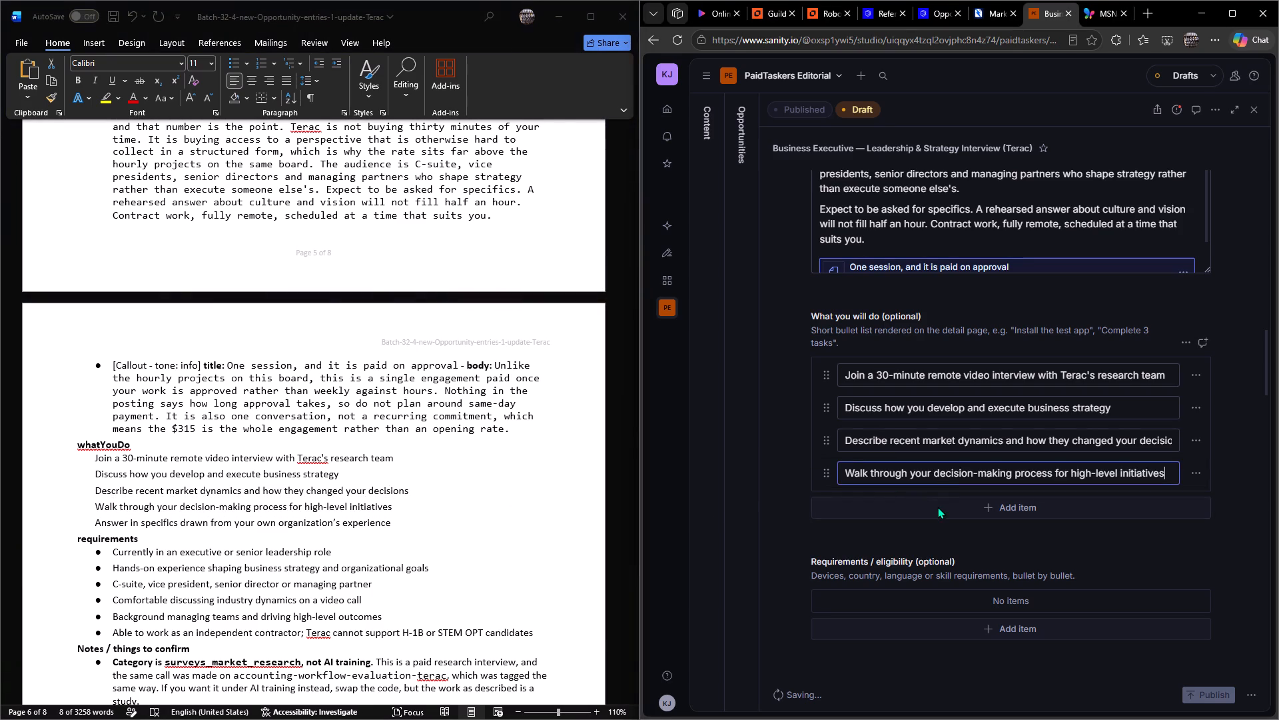
left_click(937, 507)
Fill the fifth What you will do item with "Answer in specifics drawn from your own organization's experience".
left_click(424, 519)
left_click_drag(421, 525, 107, 526)
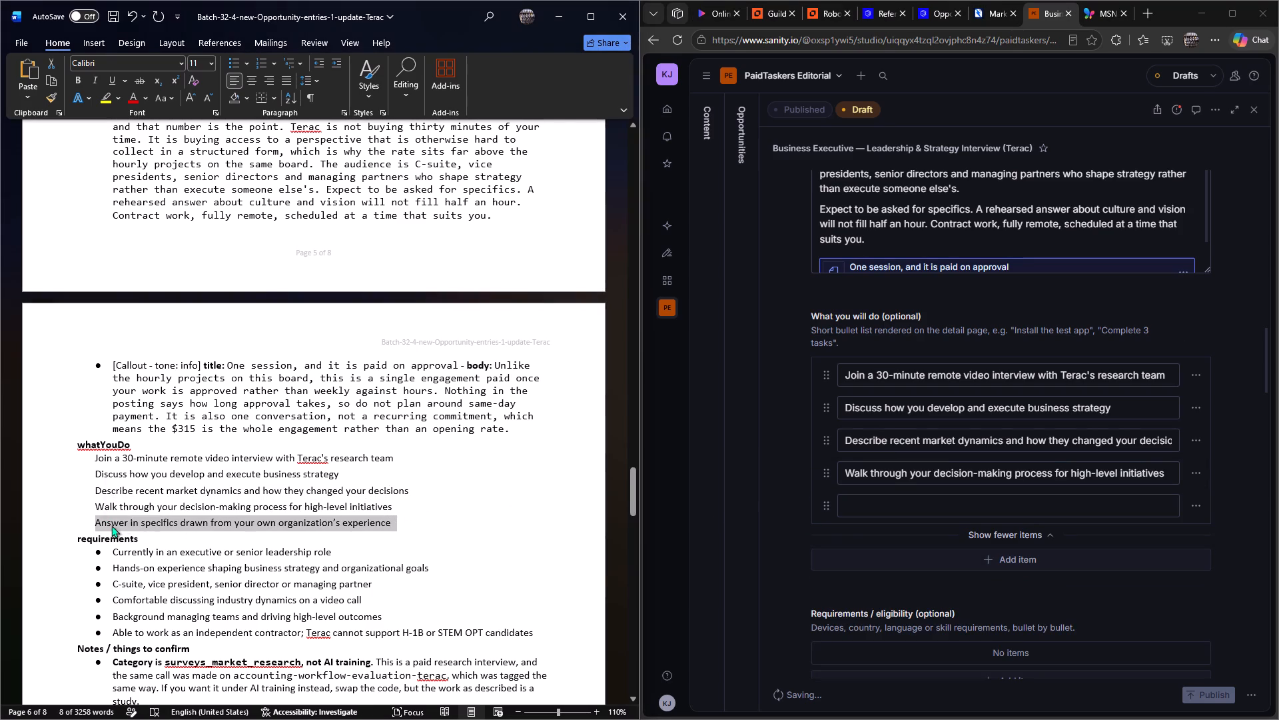
key("ctrl+c")
left_click(1076, 509)
key("ctrl+v")
Add a first empty item to the Requirements / eligibility list.
scroll(1059, 541, "down", 3)
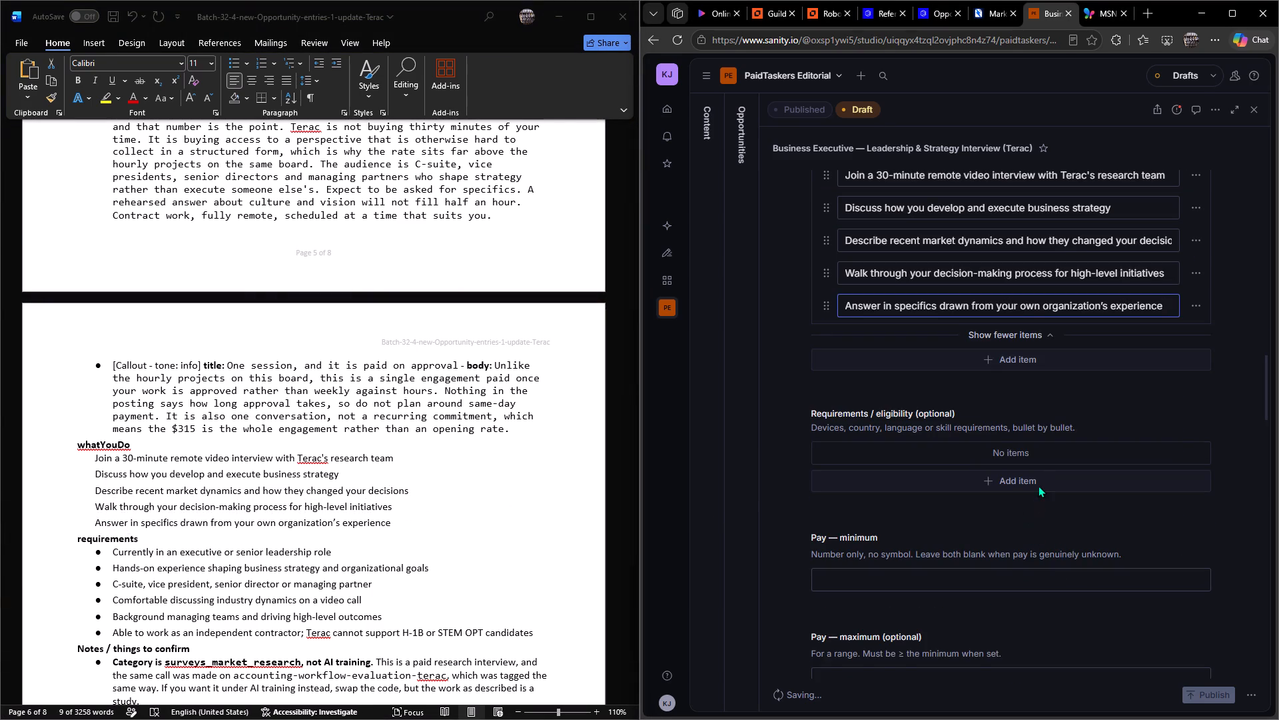
left_click(1038, 485)
Remove the bullet formatting from the six JOB 4 requirements lines in Word.
left_click(498, 483)
scroll(415, 535, "down", 3)
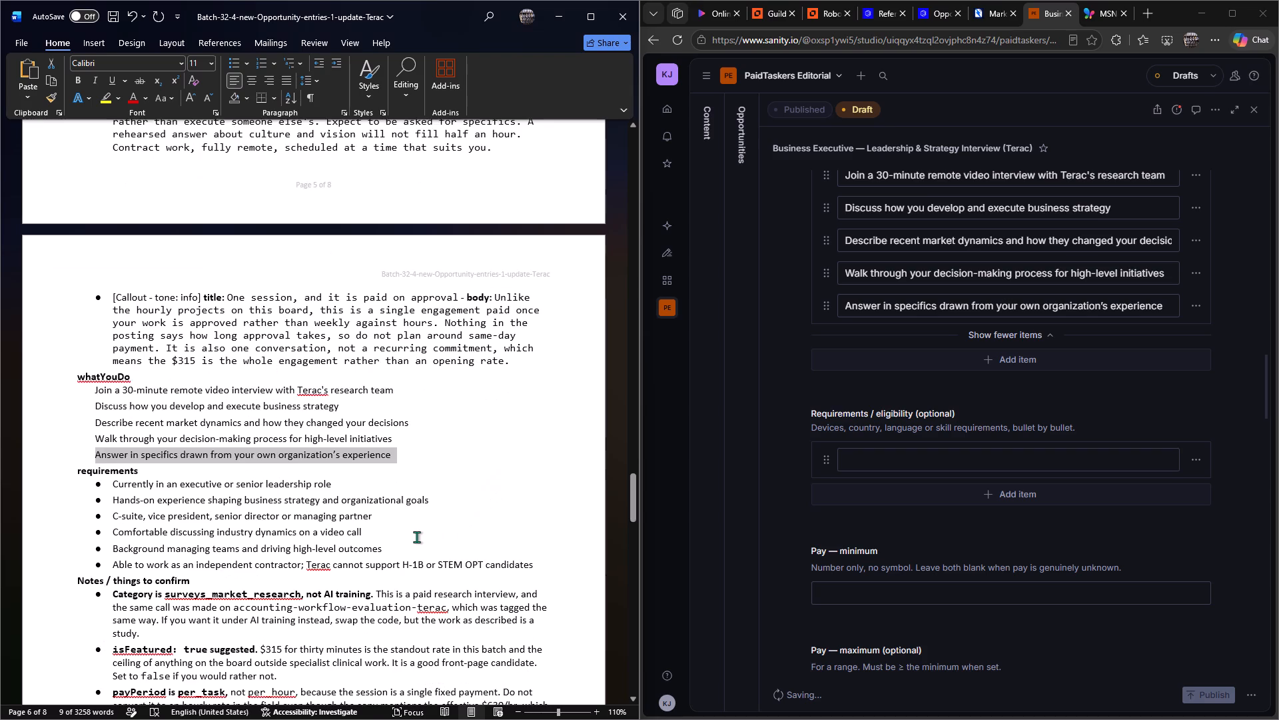
left_click(444, 513)
left_click_drag(581, 529, 141, 455)
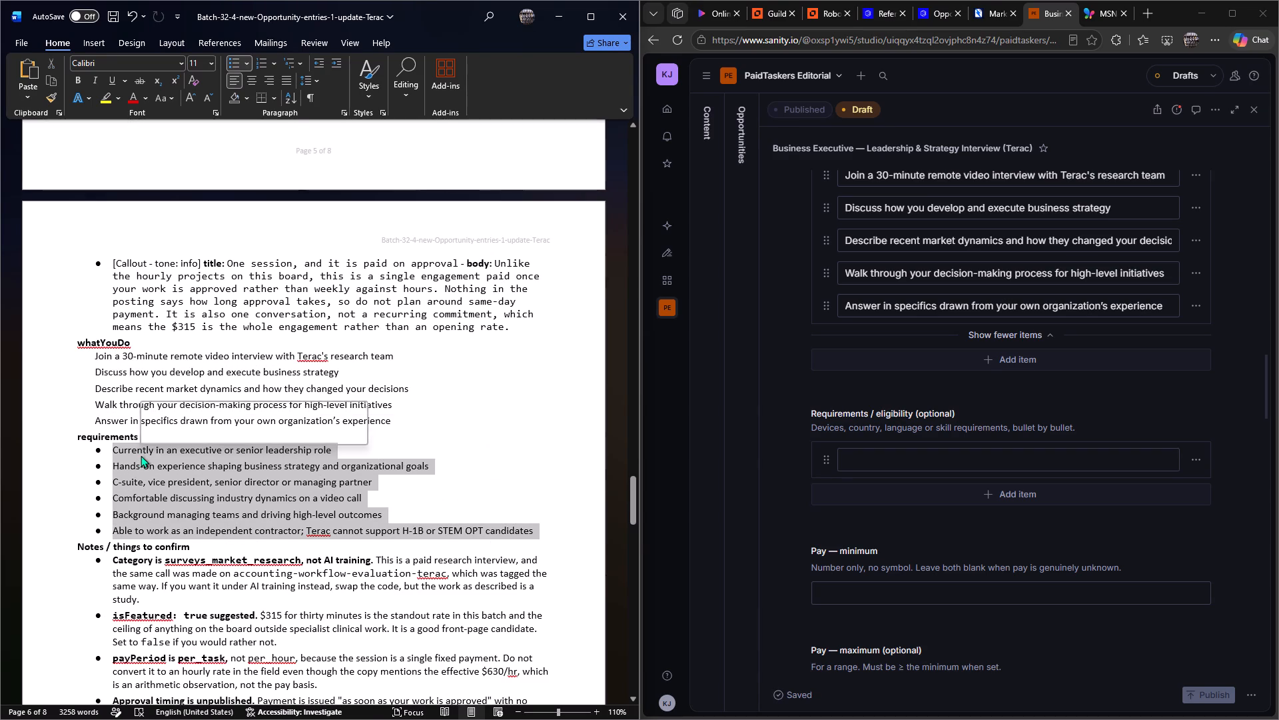
left_click(230, 65)
left_click(262, 457)
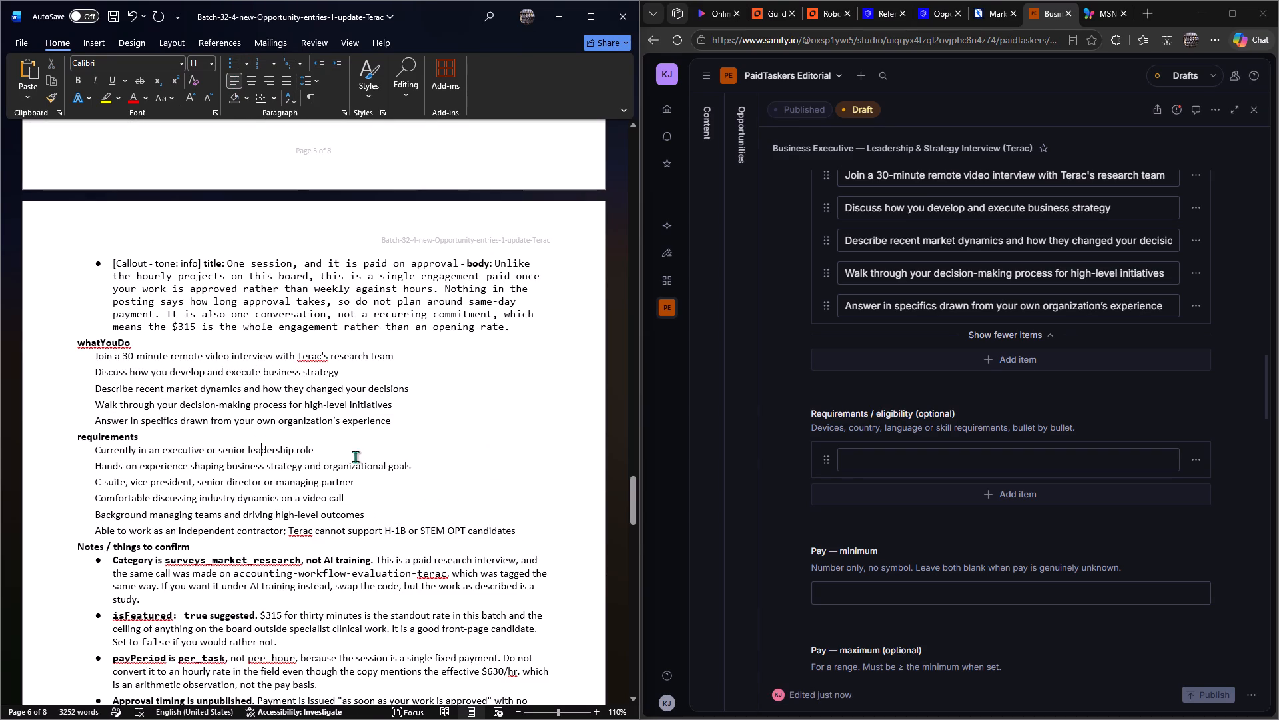
Fill the first Requirements / eligibility item with "Currently in an executive or senior leadership role" and add a second item.
left_click_drag(355, 452, 121, 455)
key("ctrl+c")
left_click(991, 468)
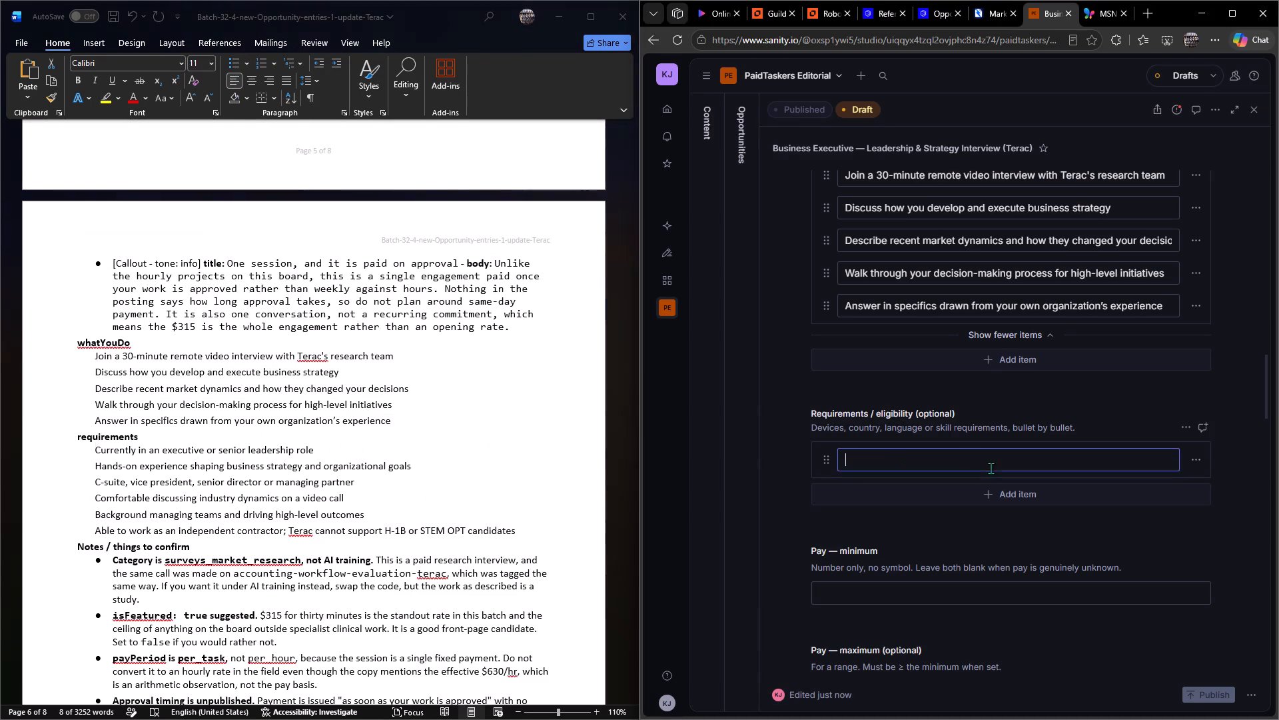
key("ctrl+v")
left_click(977, 493)
Fill the second requirements item with "Hands-on experience shaping business strategy and organizational goals" and add a third item.
left_click(483, 460)
left_click_drag(449, 462, 124, 463)
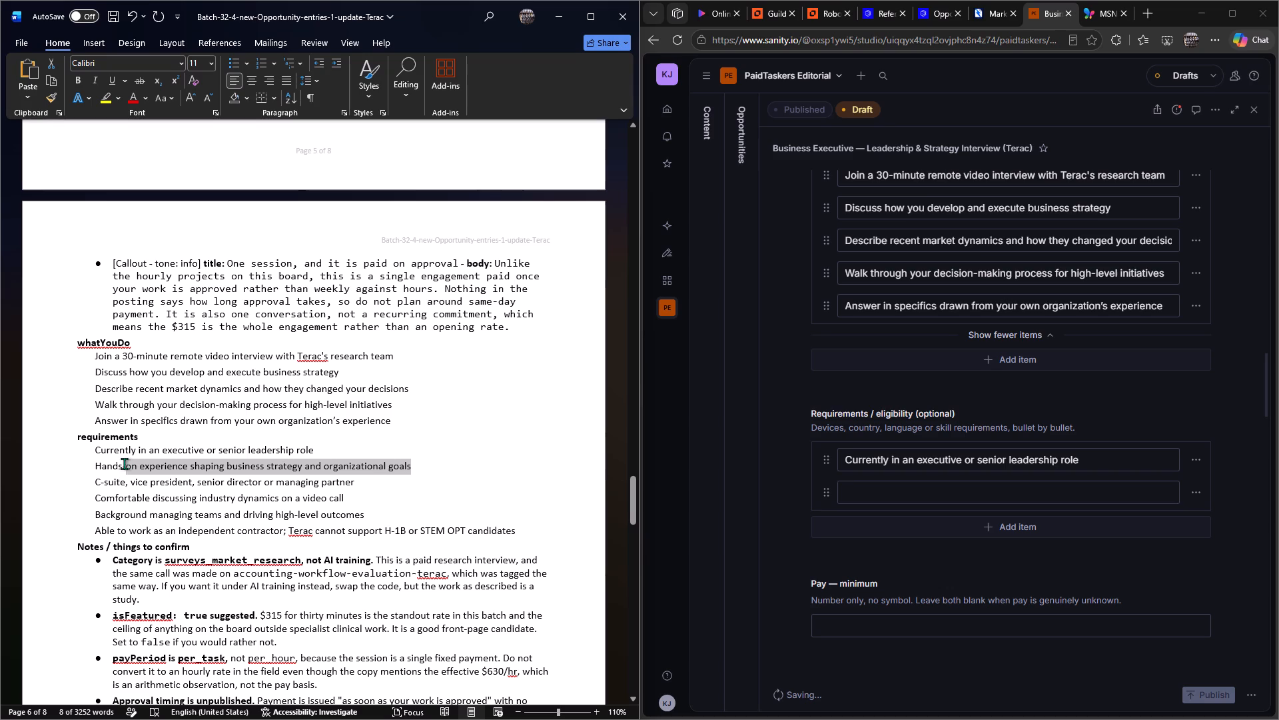
left_click_drag(124, 463, 95, 463)
key("ctrl+c")
left_click(954, 493)
key("ctrl+v")
left_click(947, 533)
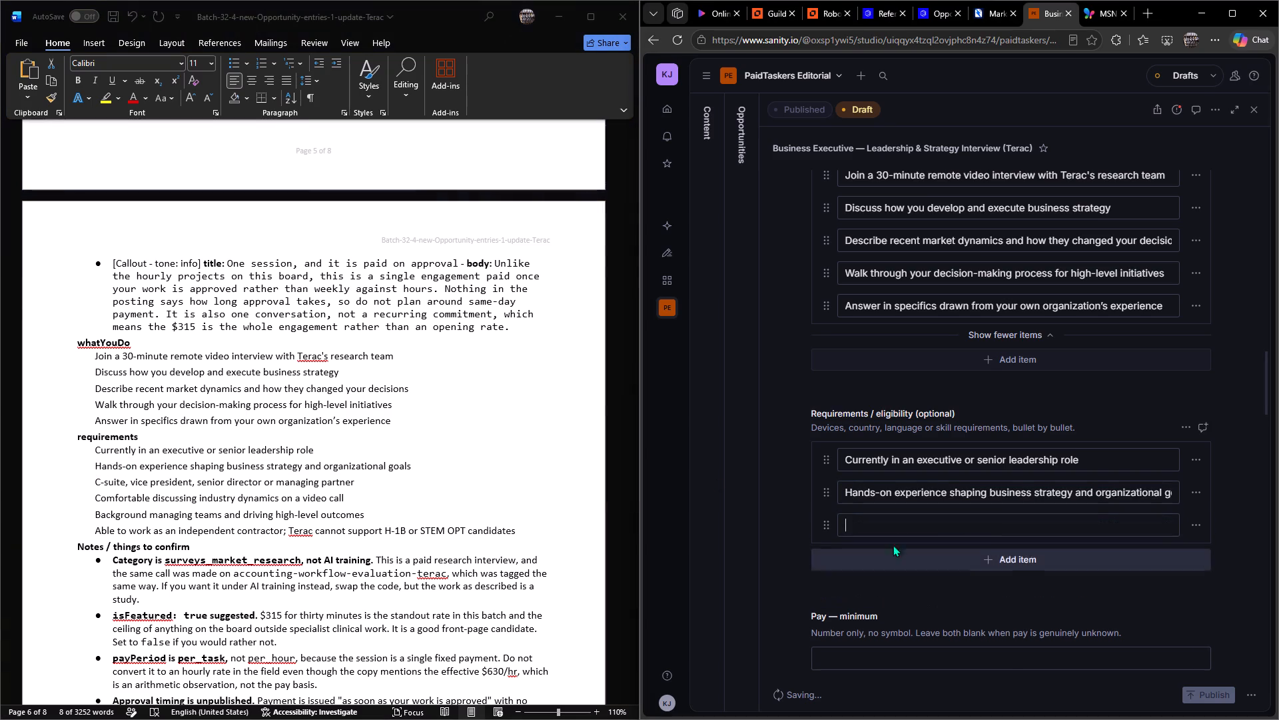
Fill the third requirements item with "C-suite, vice president, senior director or managing partner" and add a fourth item.
left_click(510, 521)
left_click_drag(421, 501, 410, 500)
left_click_drag(408, 486, 113, 479)
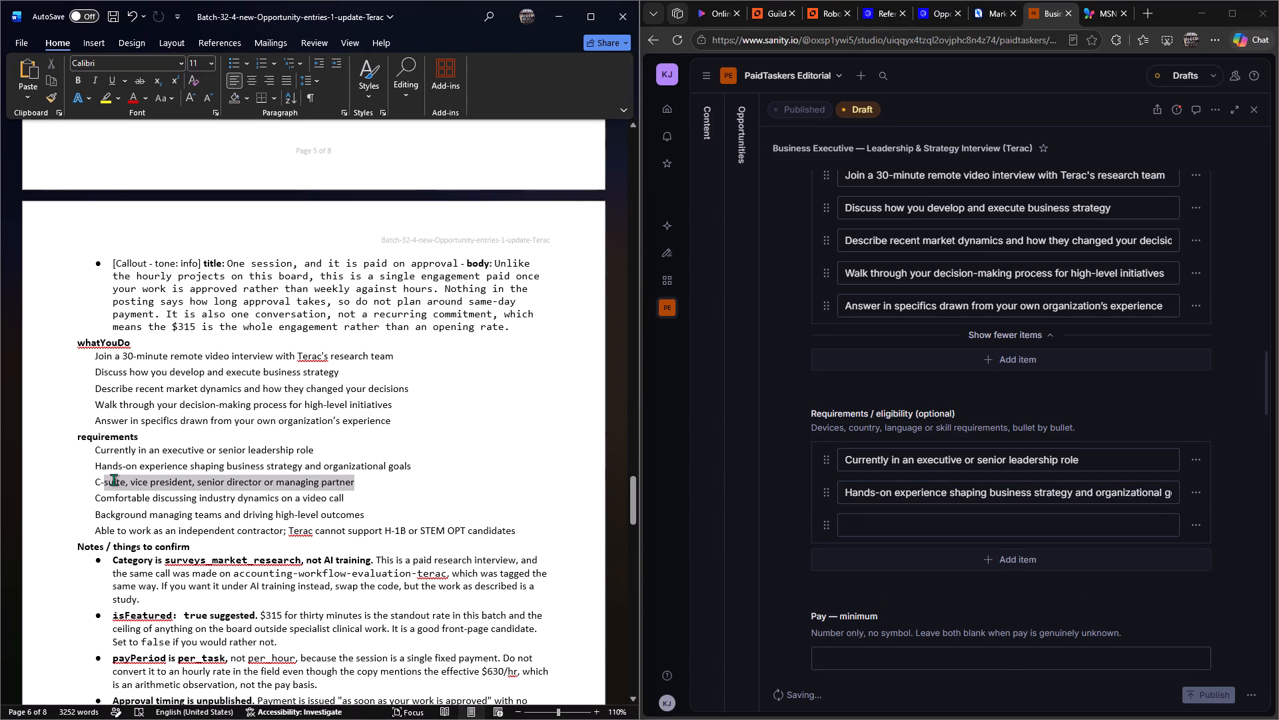
left_click_drag(113, 479, 95, 482)
key("ctrl+c")
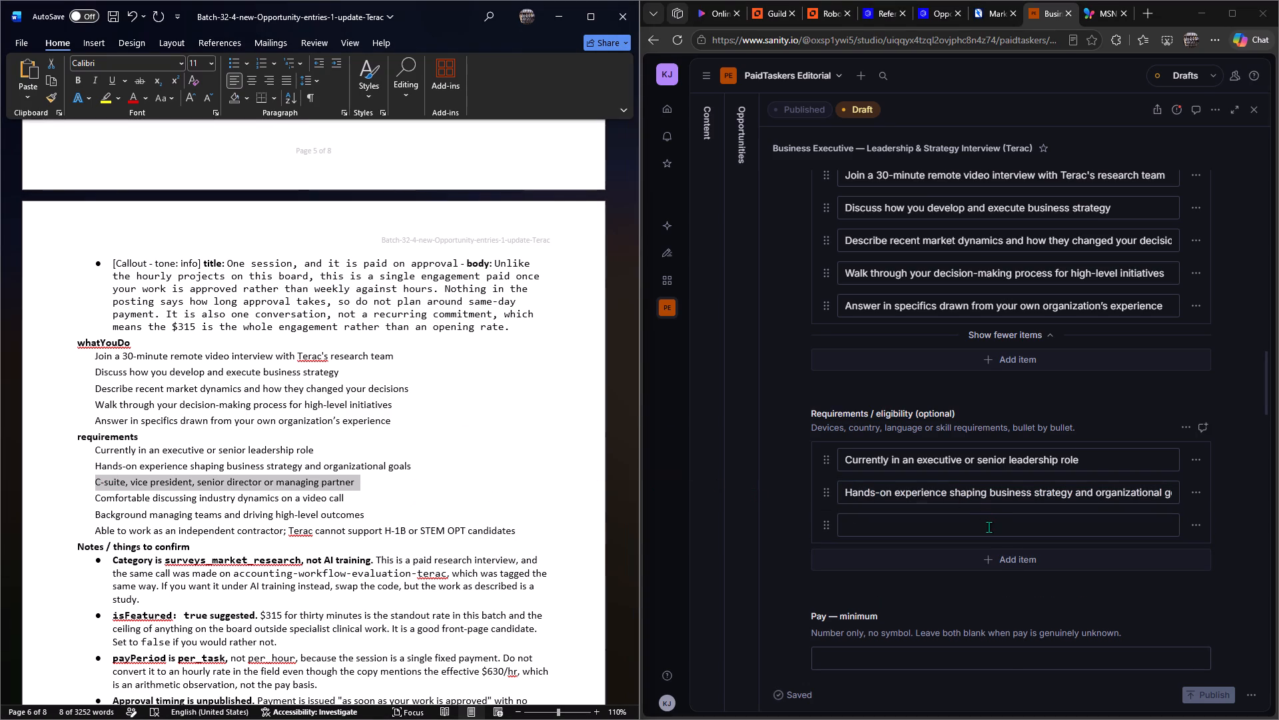
left_click(989, 527)
key("ctrl+v")
left_click(975, 553)
Fill the fourth requirements item with "Comfortable discussing industry dynamics on a video call" and add a fifth item.
left_click(480, 527)
left_click_drag(392, 498, 384, 498)
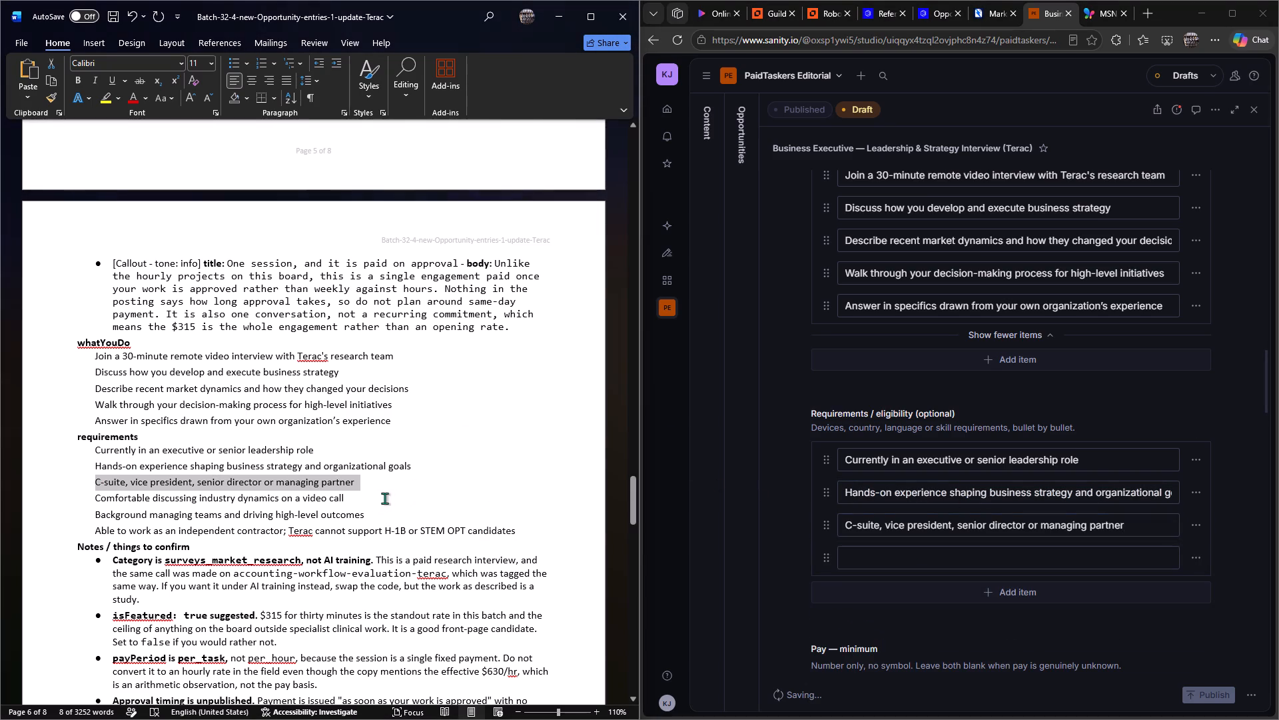
left_click_drag(384, 498, 55, 499)
key("ctrl+c")
left_click(978, 564)
key("ctrl+v")
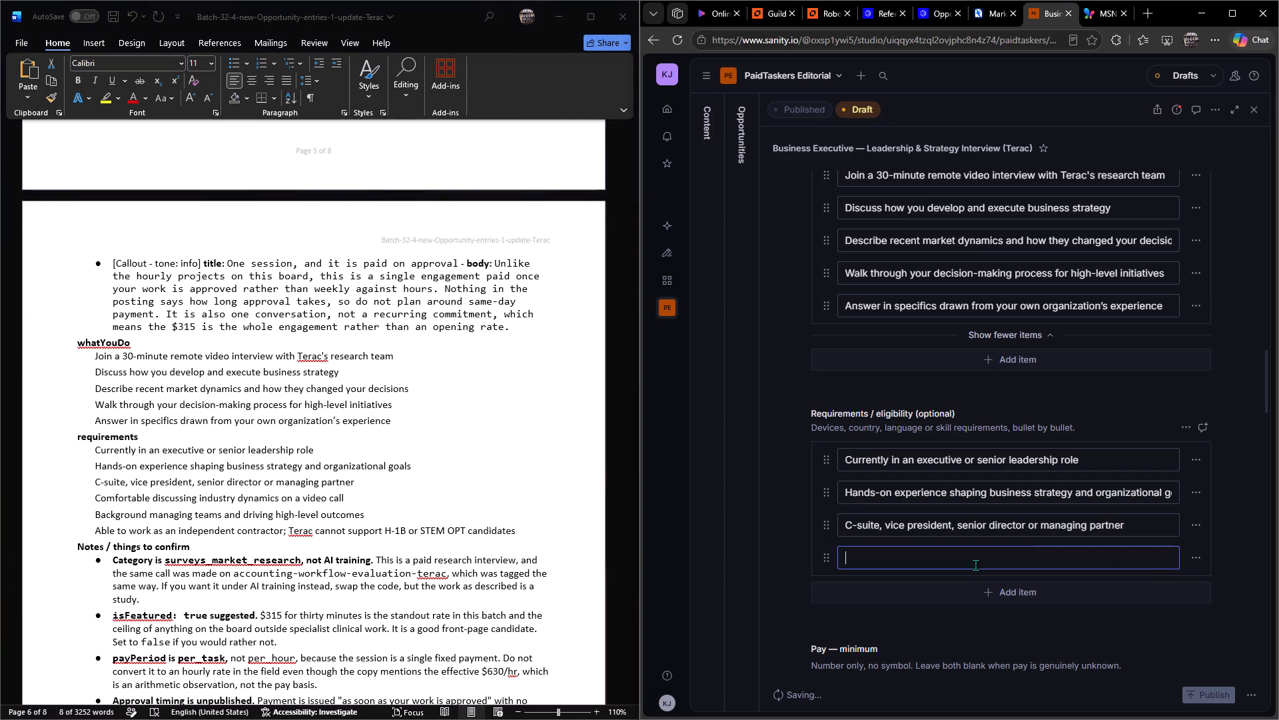
left_click(963, 590)
Fill the fifth requirements item with "Background managing teams and driving high-level outcomes" and add a sixth item.
left_click(426, 540)
left_click_drag(419, 517, 135, 513)
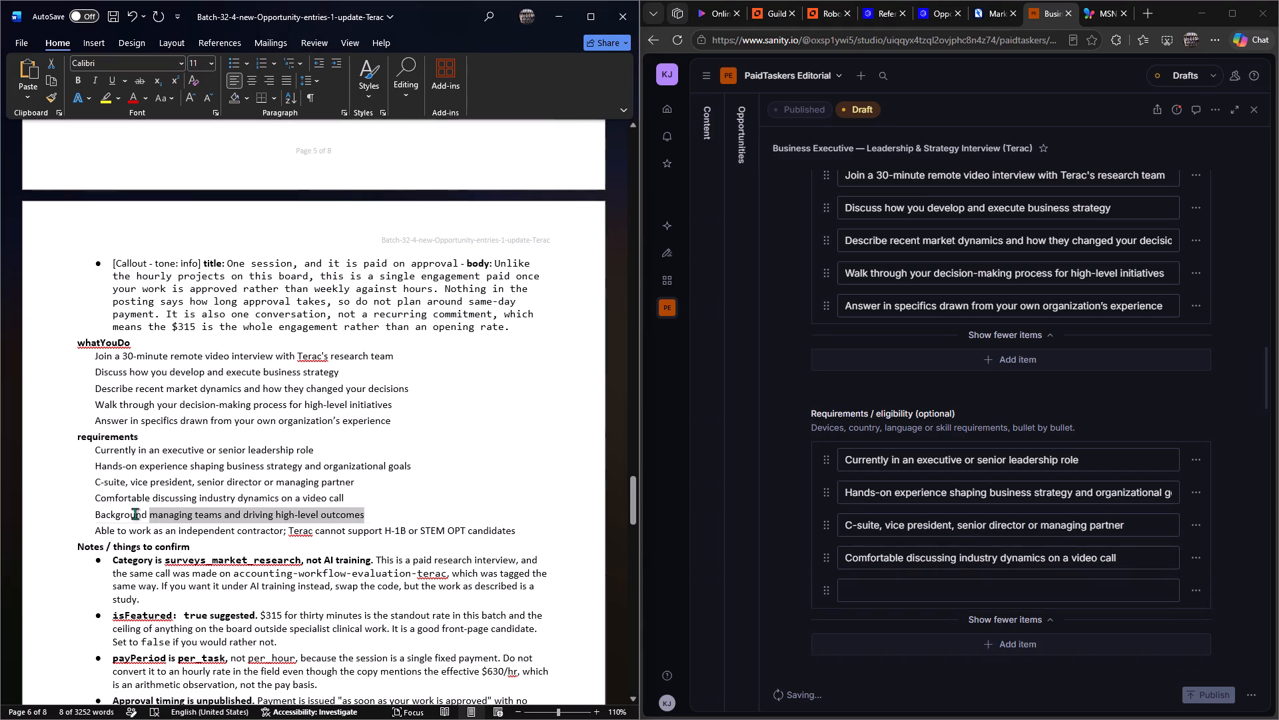
left_click_drag(135, 513, 107, 513)
key("ctrl+c")
left_click(963, 595)
key("ctrl+v")
left_click(932, 648)
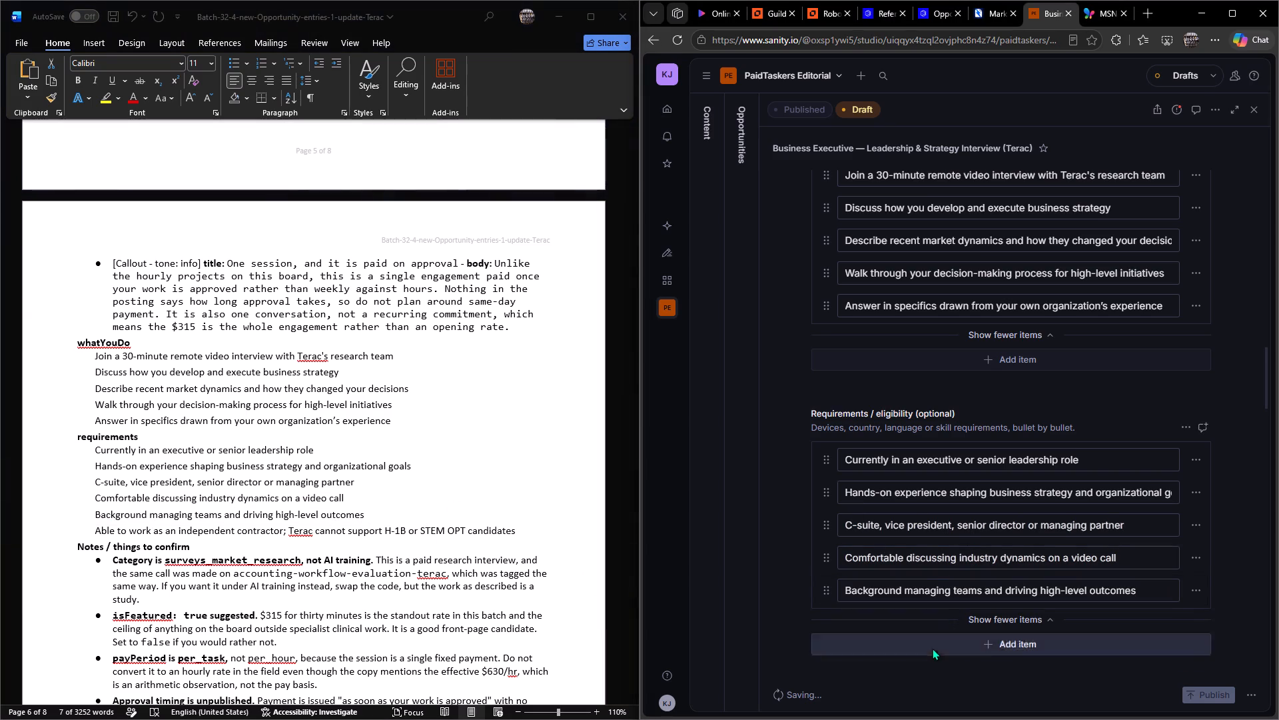
Fill the sixth requirements item with "Able to work as an independent contractor; Terac cannot support H-1B or STEM OPT candidates".
left_click(395, 515)
left_click_drag(552, 539, 115, 537)
left_click(115, 537)
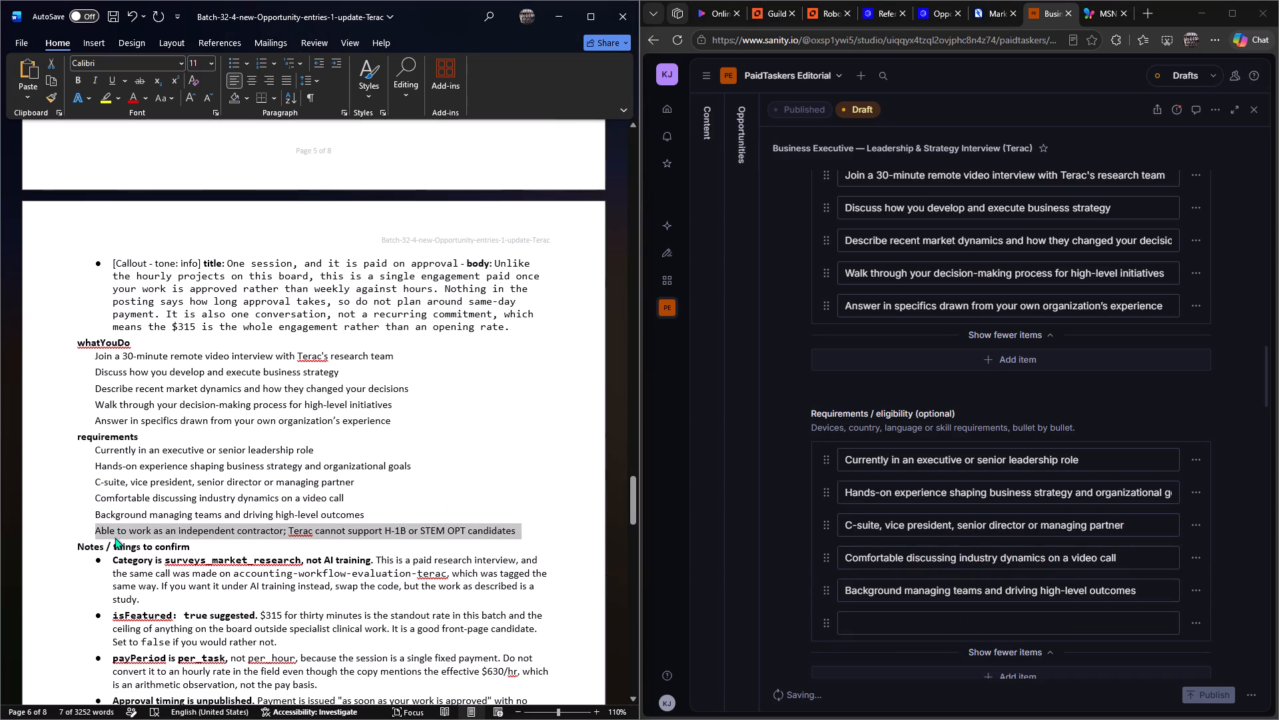
key("ctrl+c")
left_click_drag(571, 535, 124, 533)
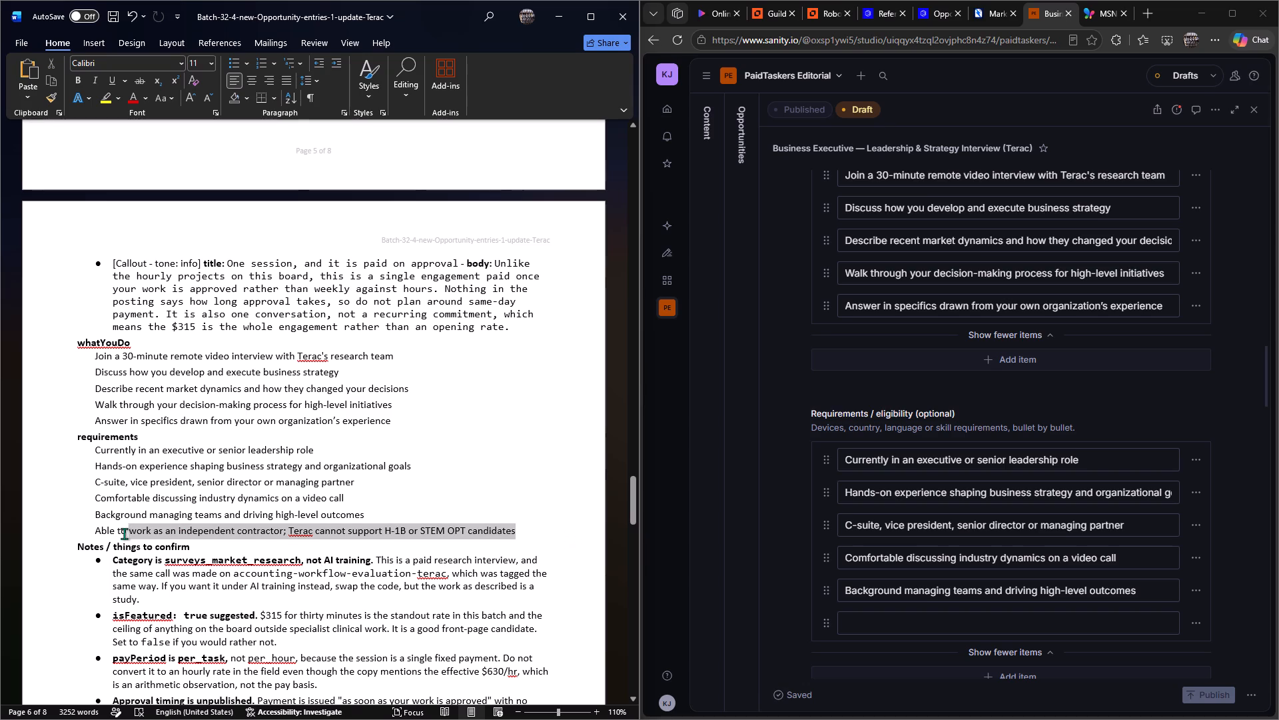
left_click_drag(124, 533, 95, 533)
key("ctrl+c")
left_click(912, 625)
key("ctrl+v")
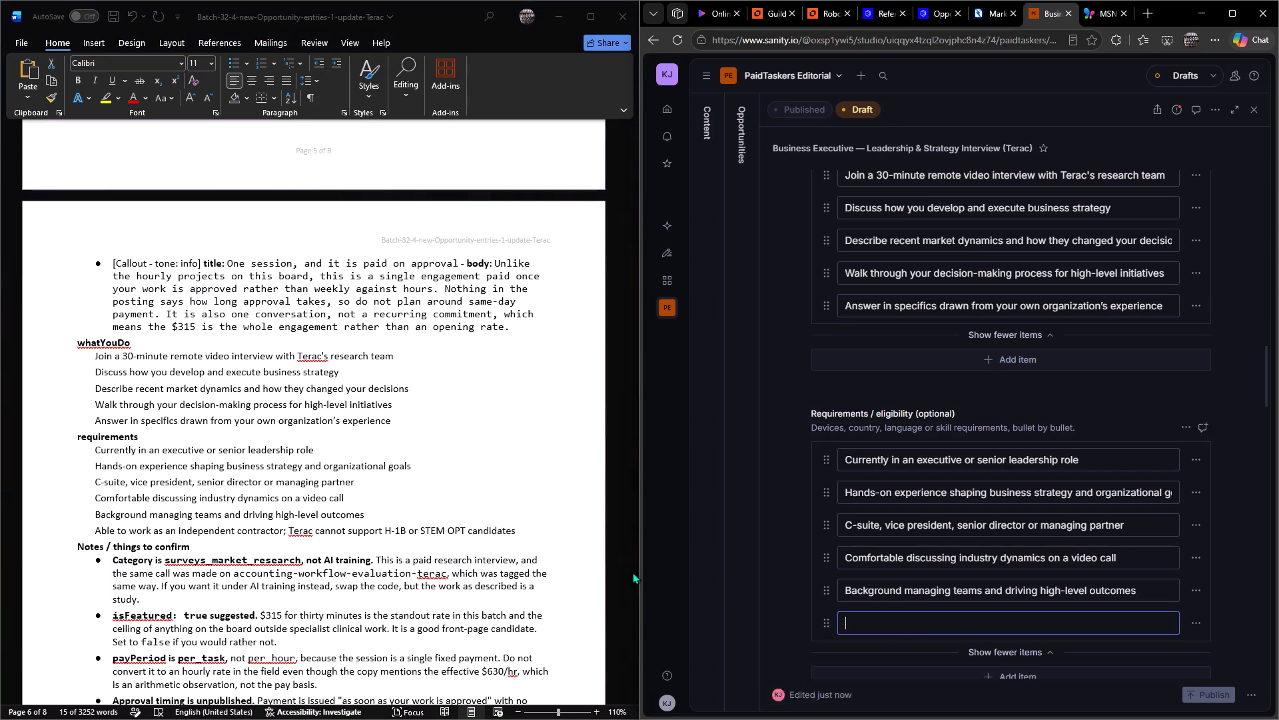
left_click(785, 522)
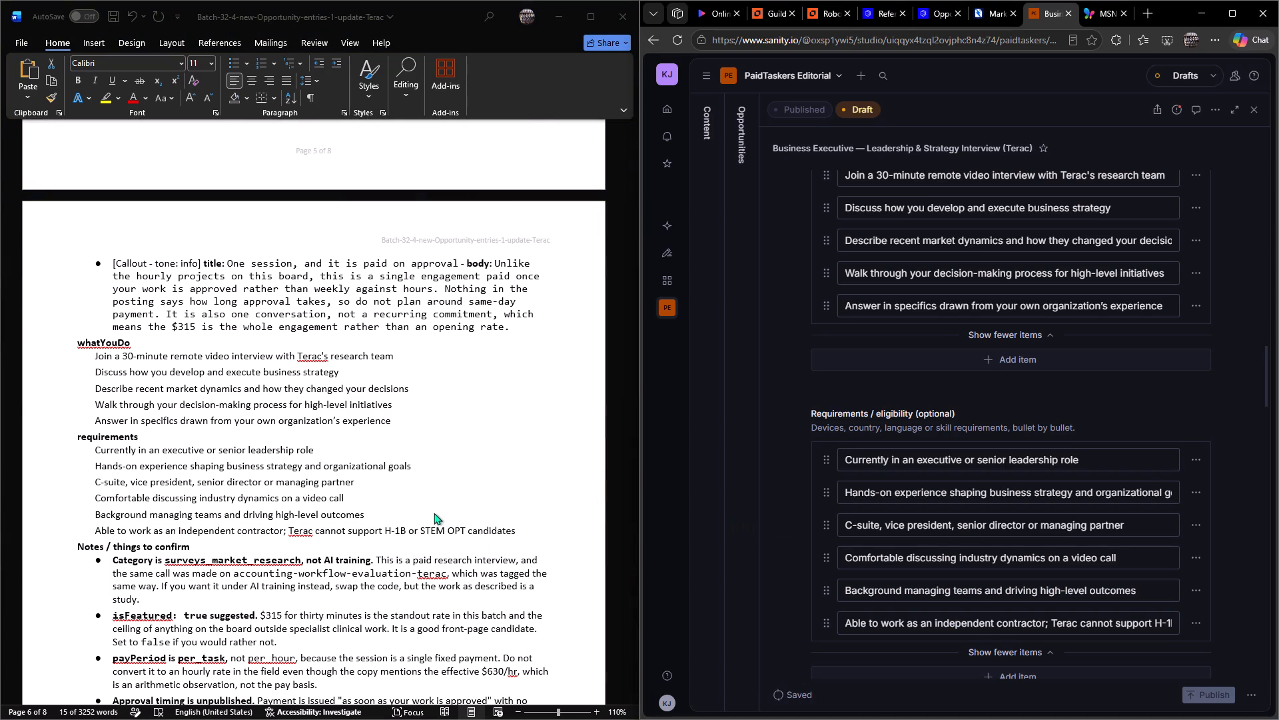
Set the minimum pay to 315, following JOB 4's payMin in Word.
scroll(426, 511, "up", 20)
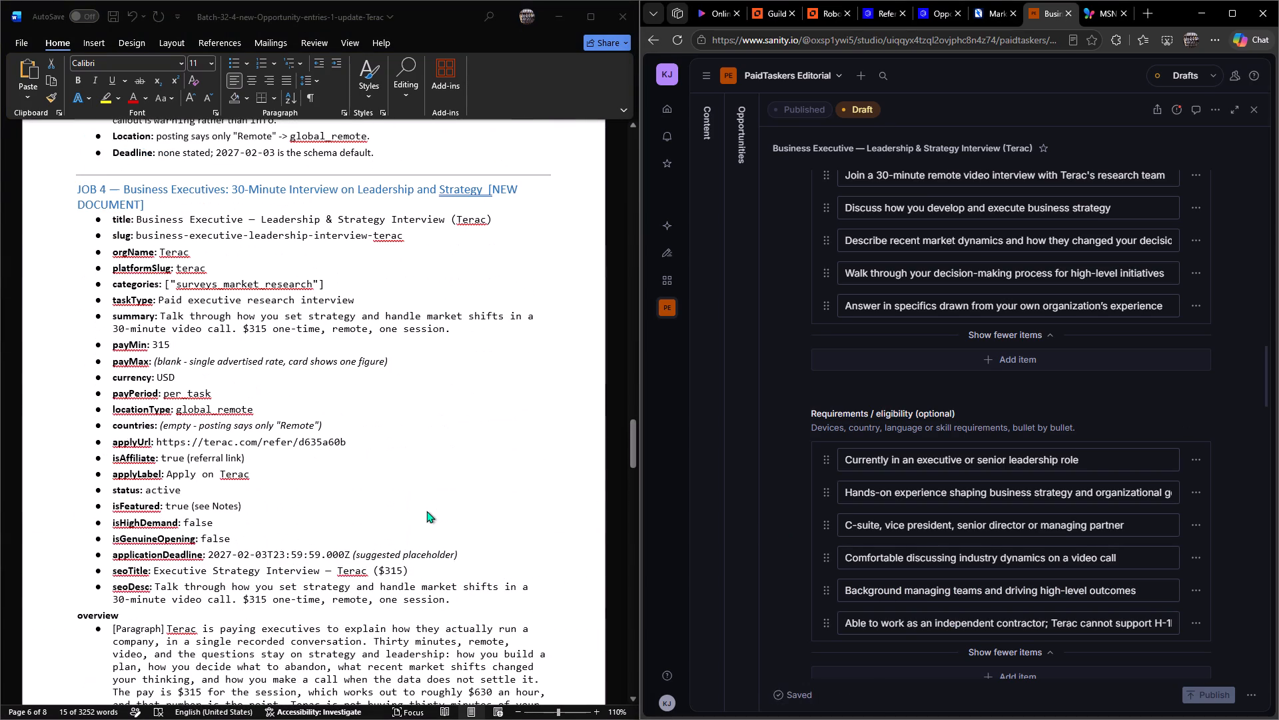
scroll(426, 511, "down", 5)
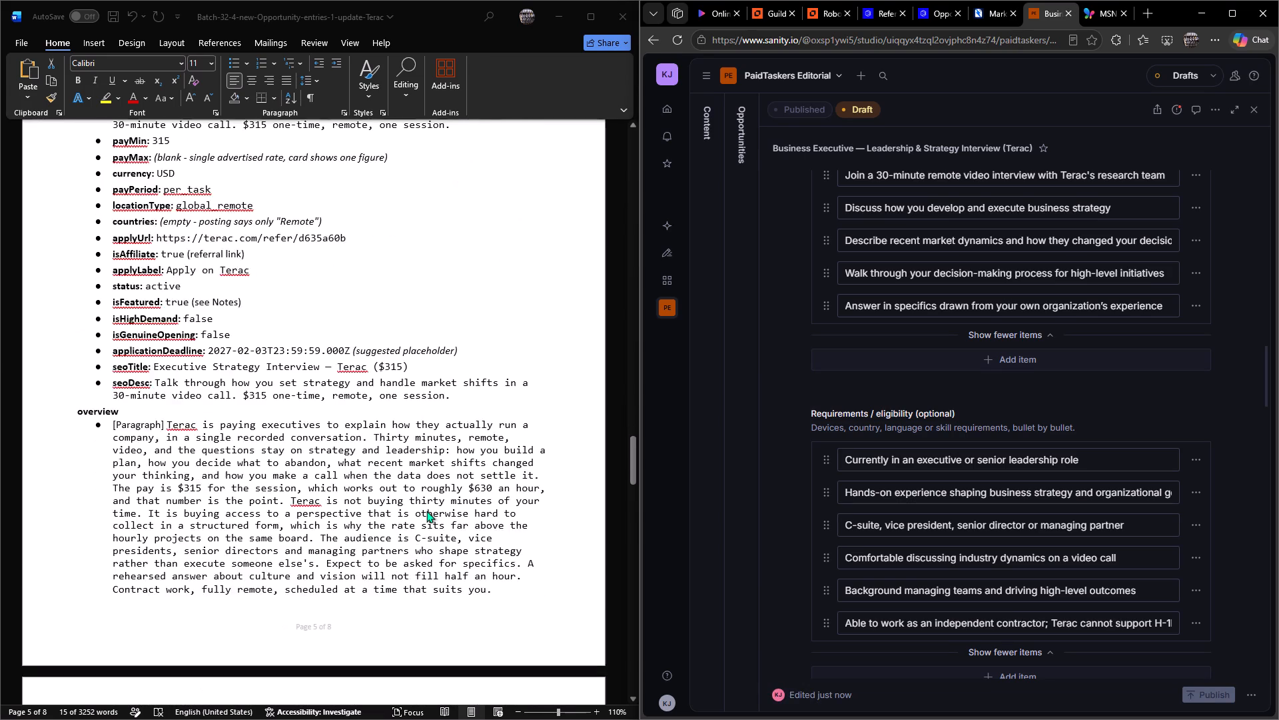
scroll(426, 511, "down", 18)
scroll(426, 511, "down", 4)
scroll(1034, 575, "down", 5)
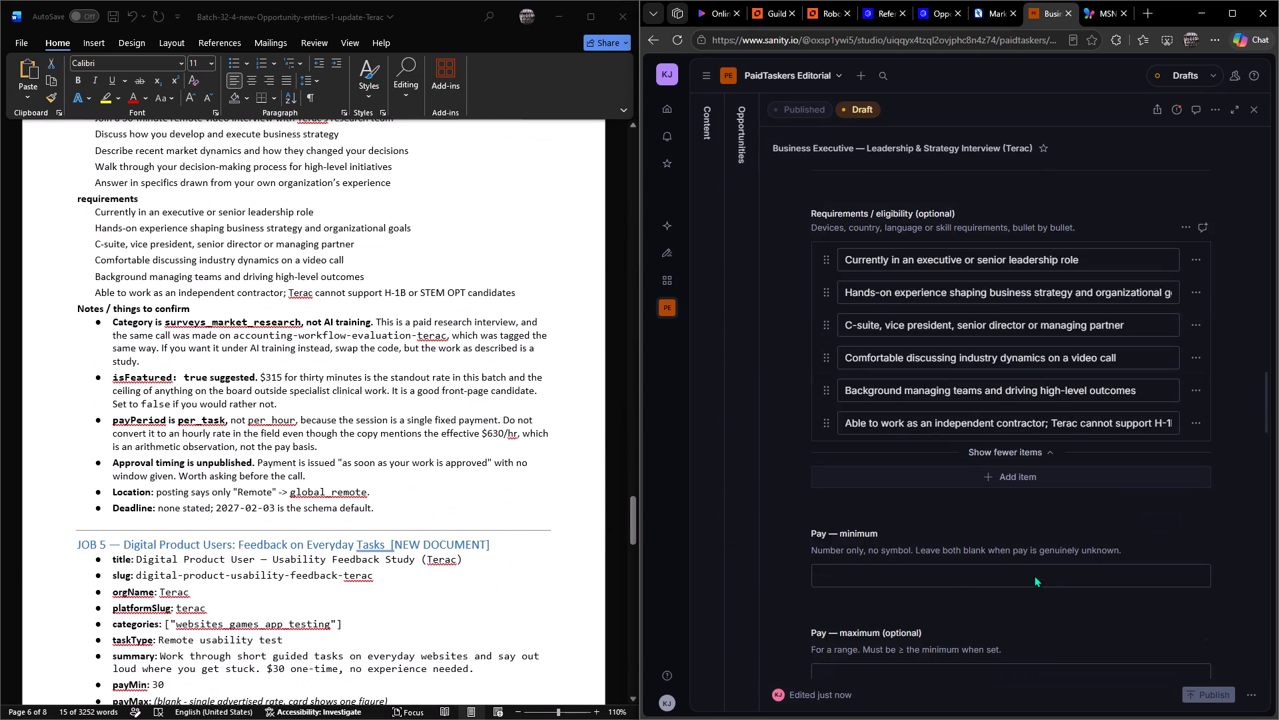
left_click(979, 445)
scroll(390, 473, "up", 16)
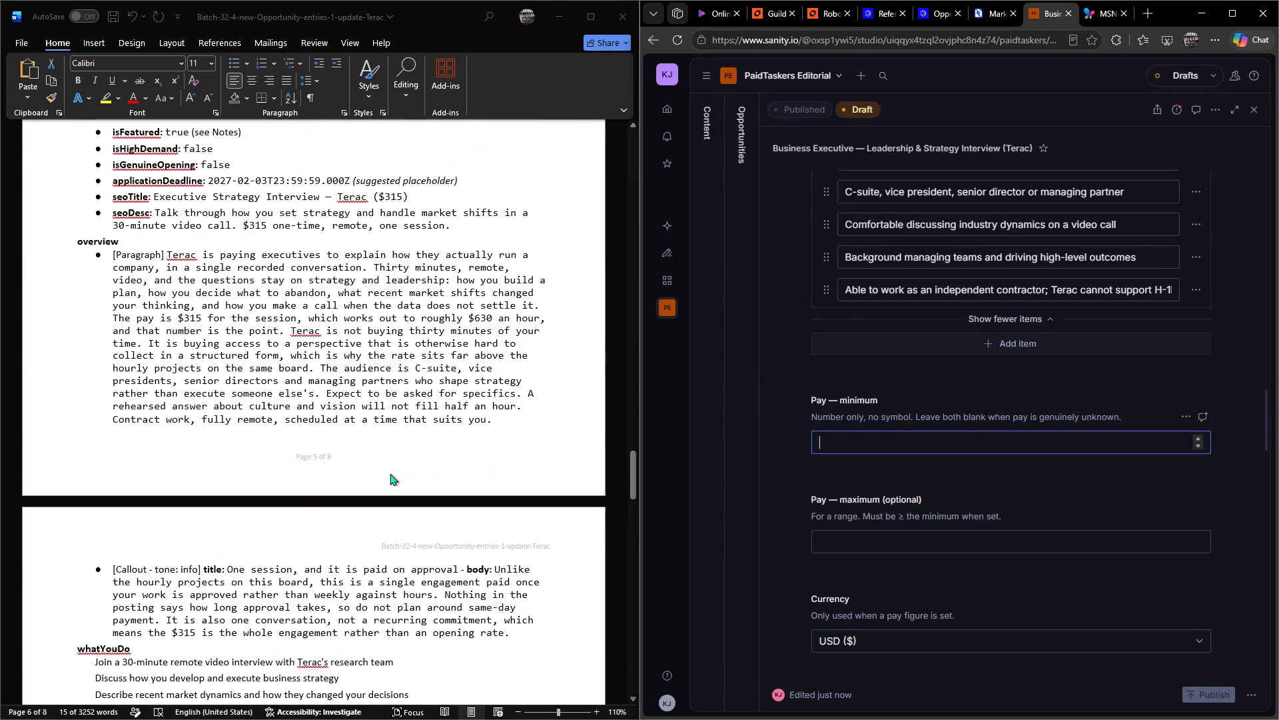
scroll(390, 473, "up", 8)
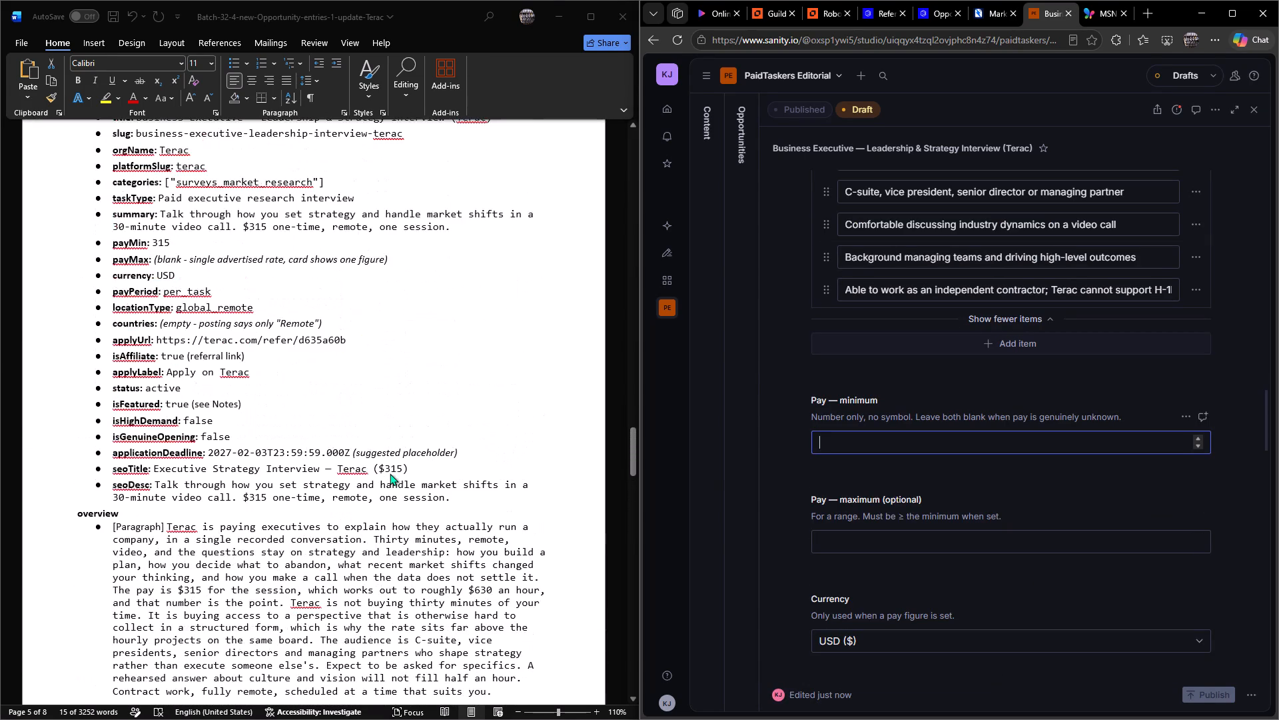
type("315")
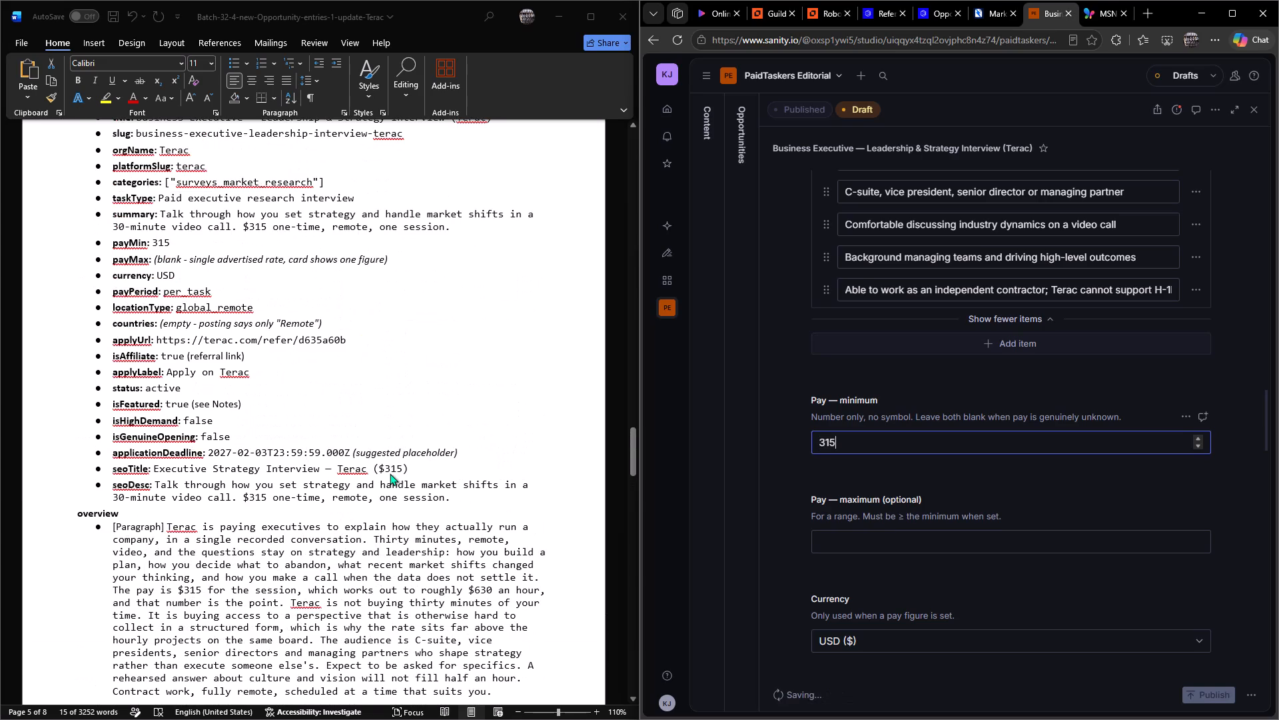
Check the Pay period choice against JOB 4's per_task value, keeping Per task / per gig.
scroll(837, 551, "down", 3)
left_click(930, 535)
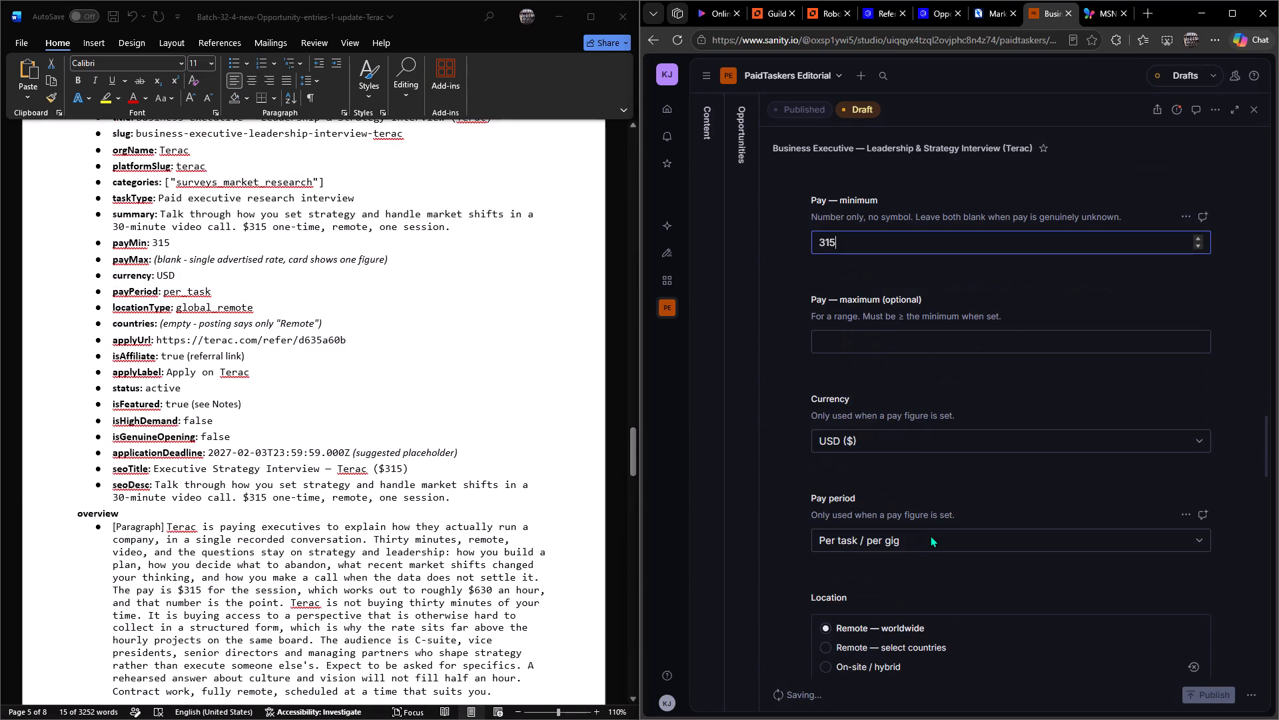
left_click(949, 587)
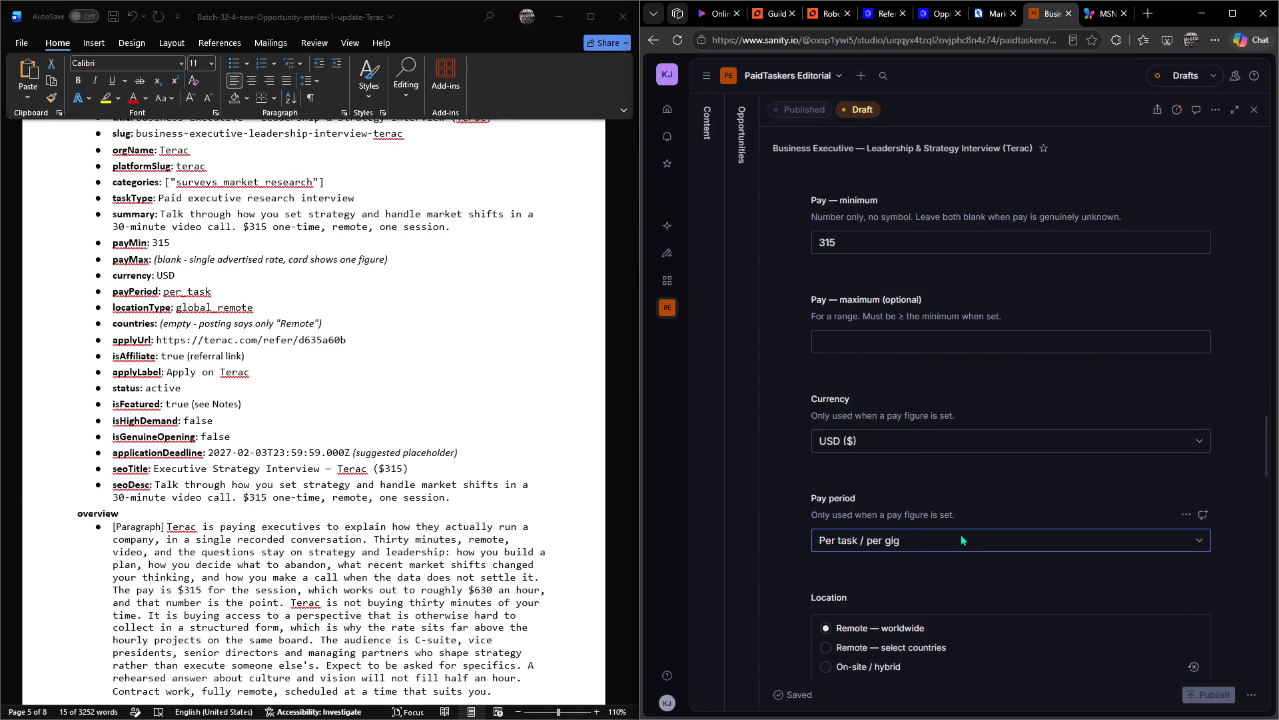
double_click(965, 534)
scroll(964, 584, "down", 4)
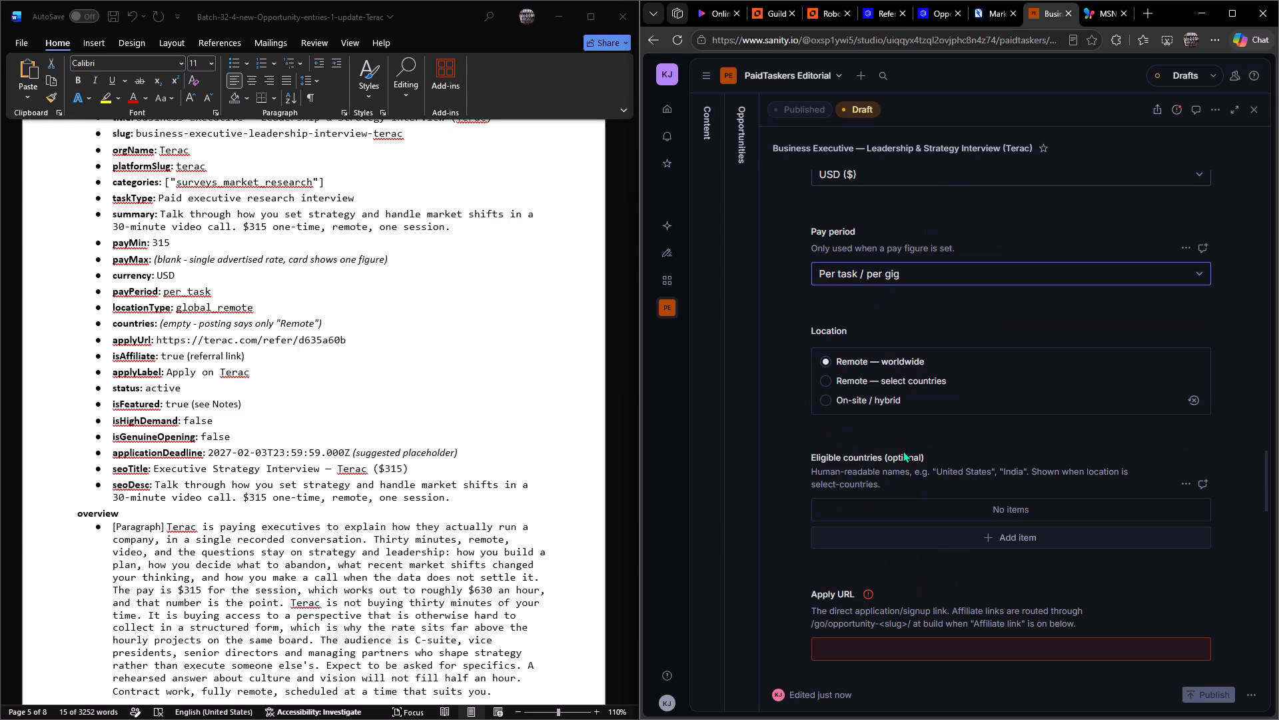
scroll(903, 451, "down", 3)
left_click(913, 441)
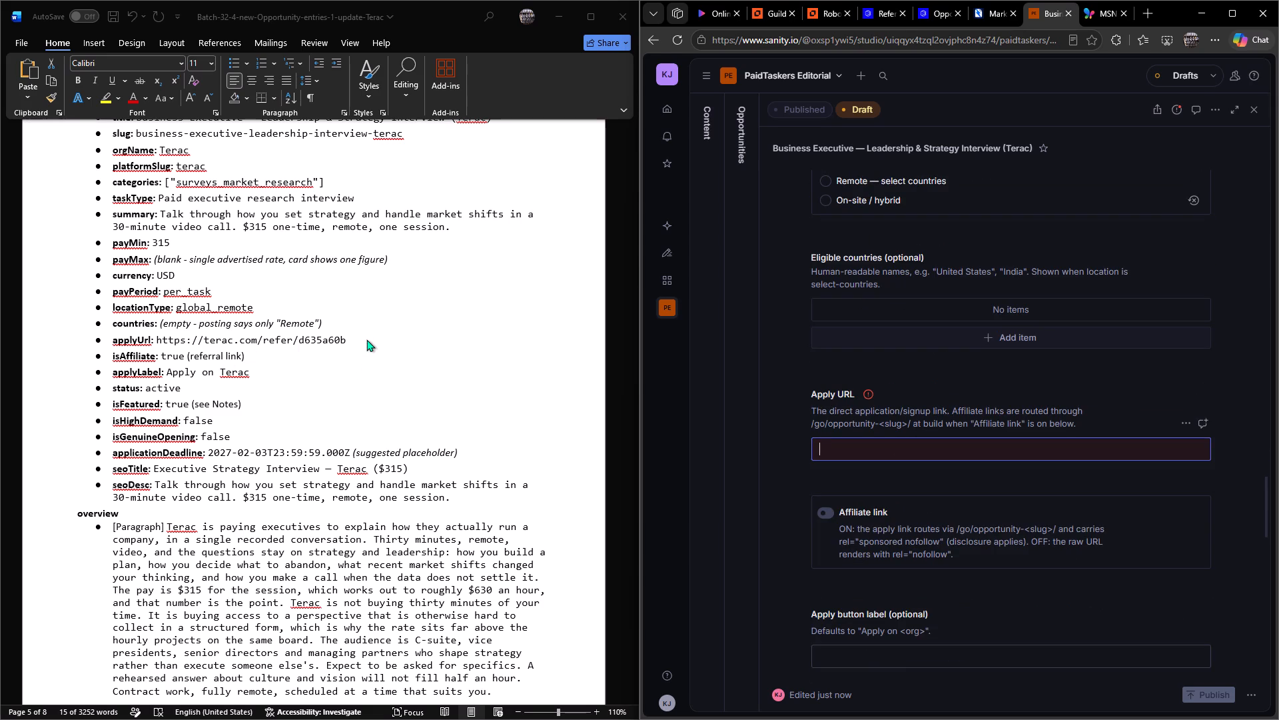
left_click_drag(366, 339, 357, 339)
left_click_drag(357, 339, 160, 341)
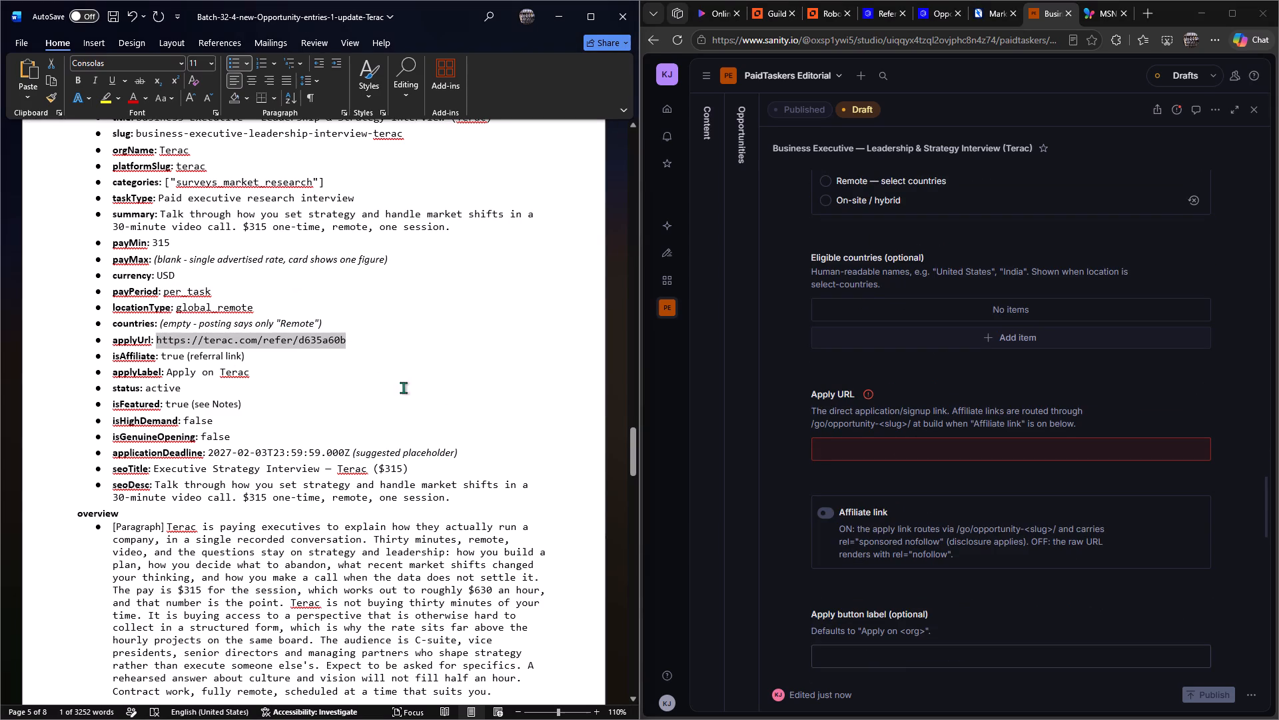
key("ctrl+c")
left_click(903, 454)
key("ctrl+v")
left_click(828, 513)
Set the application deadline to December 31, 2026.
scroll(831, 515, "down", 4)
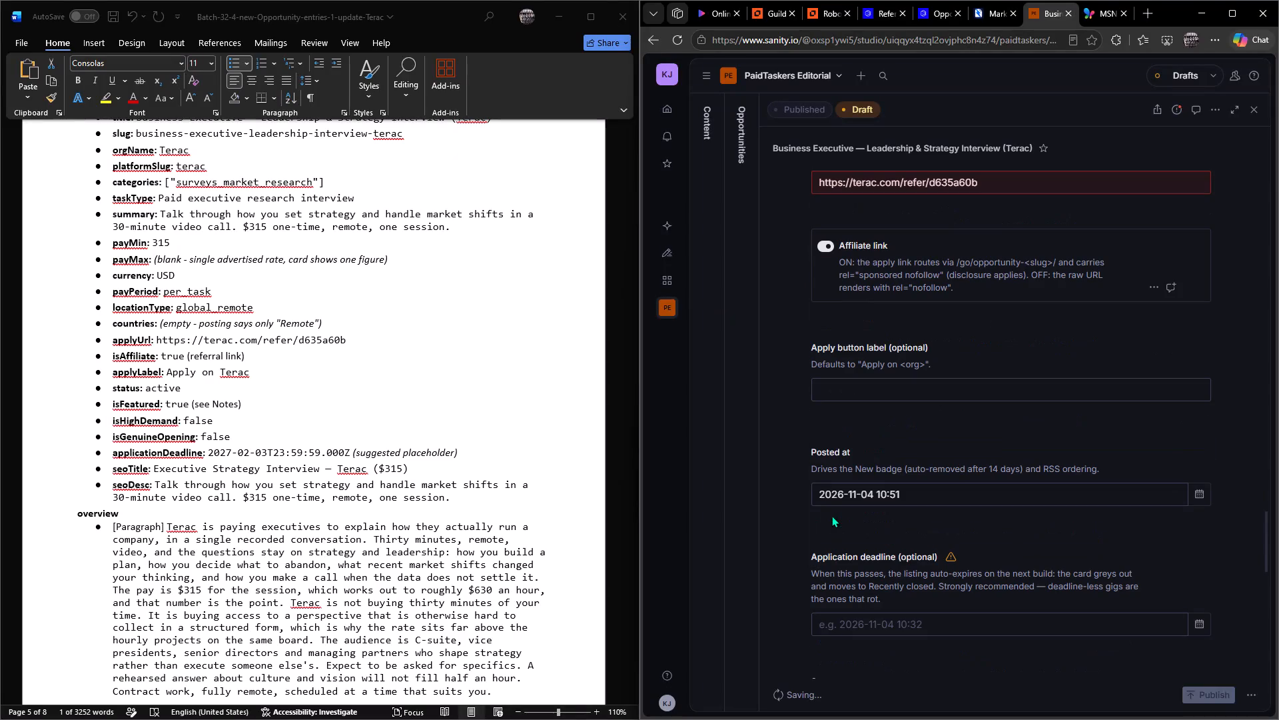
left_click(1197, 625)
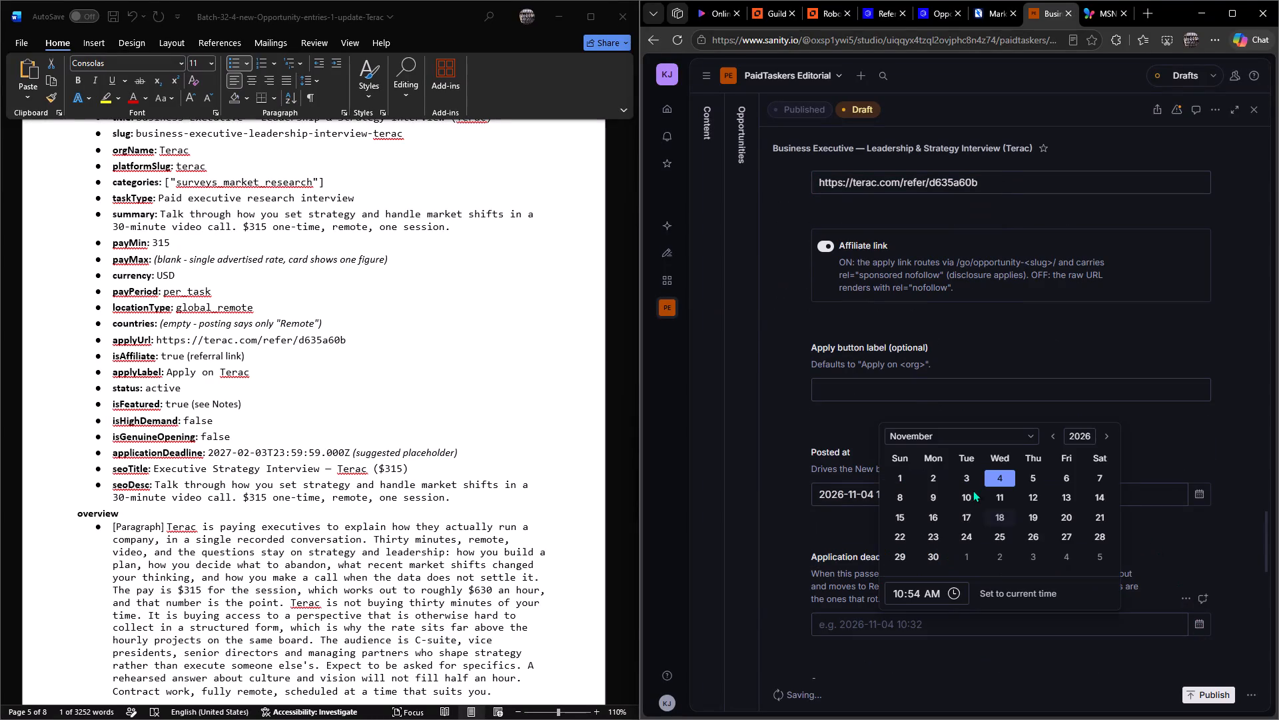
left_click(1007, 439)
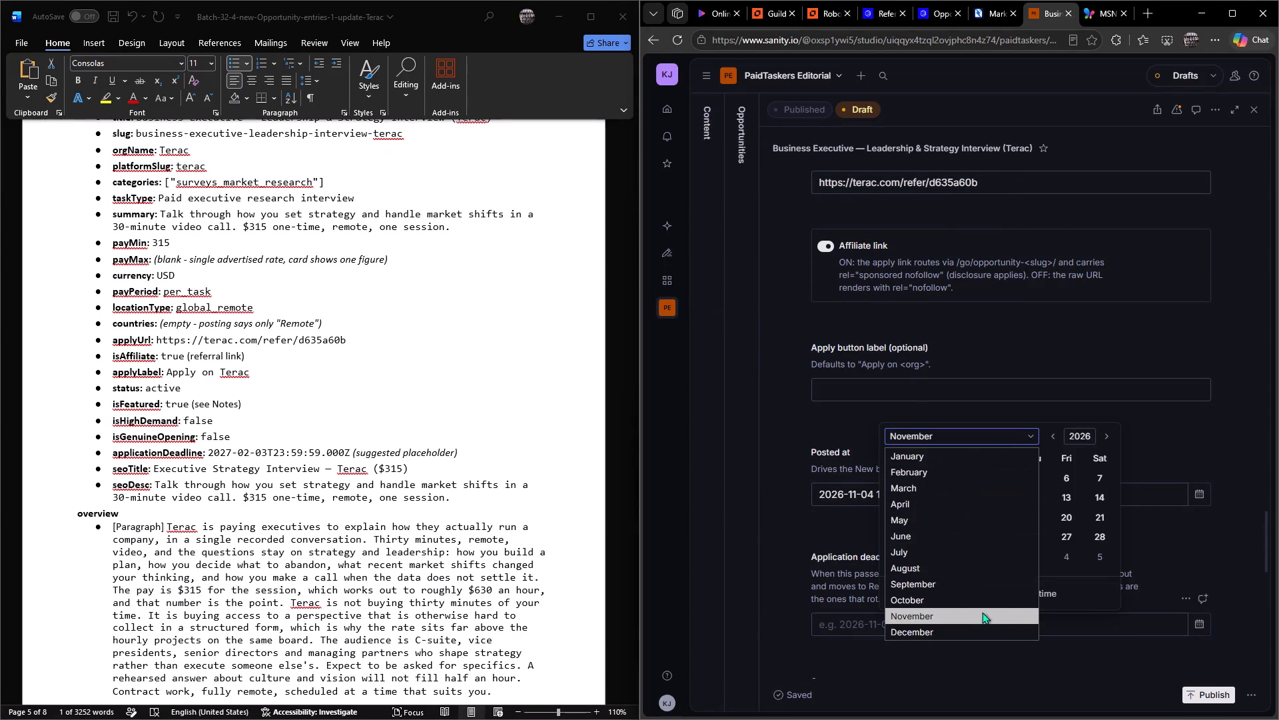
left_click(977, 629)
left_click(1025, 555)
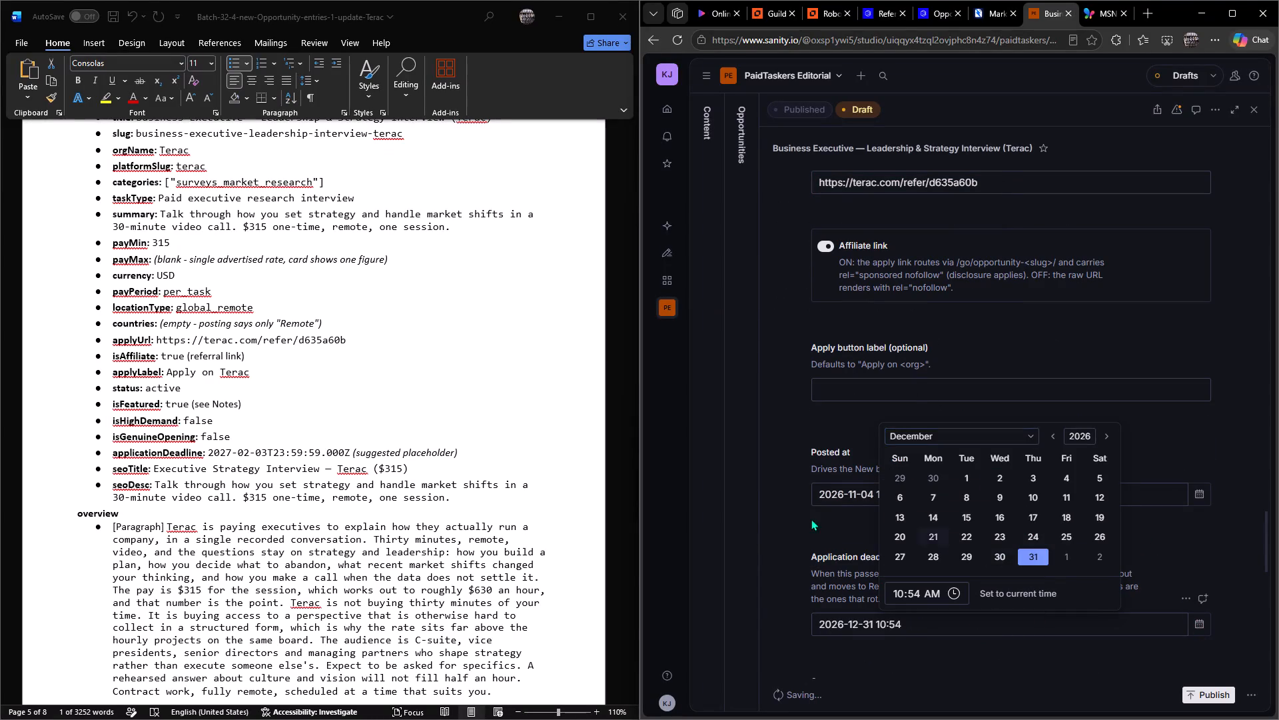
left_click(762, 491)
Turn on the Featured badge and the High demand badge for the opportunity.
scroll(762, 491, "down", 4)
scroll(929, 497, "down", 3)
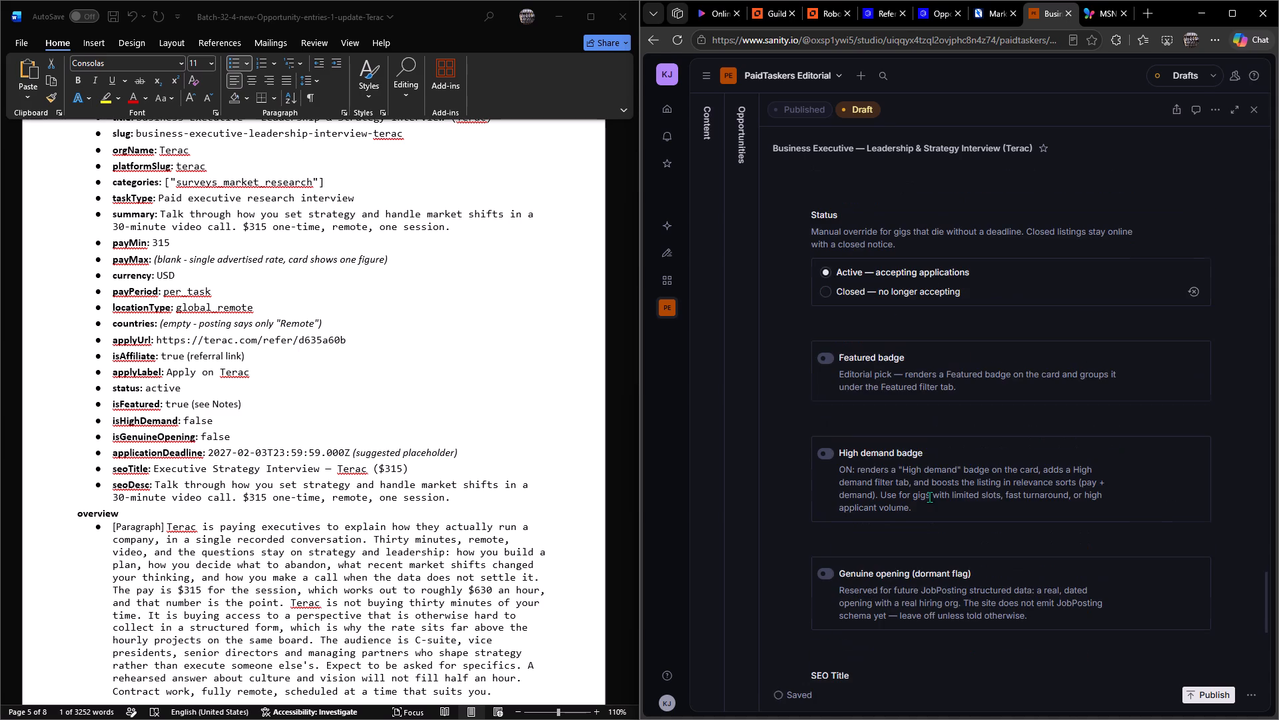
left_click(825, 365)
left_click(824, 353)
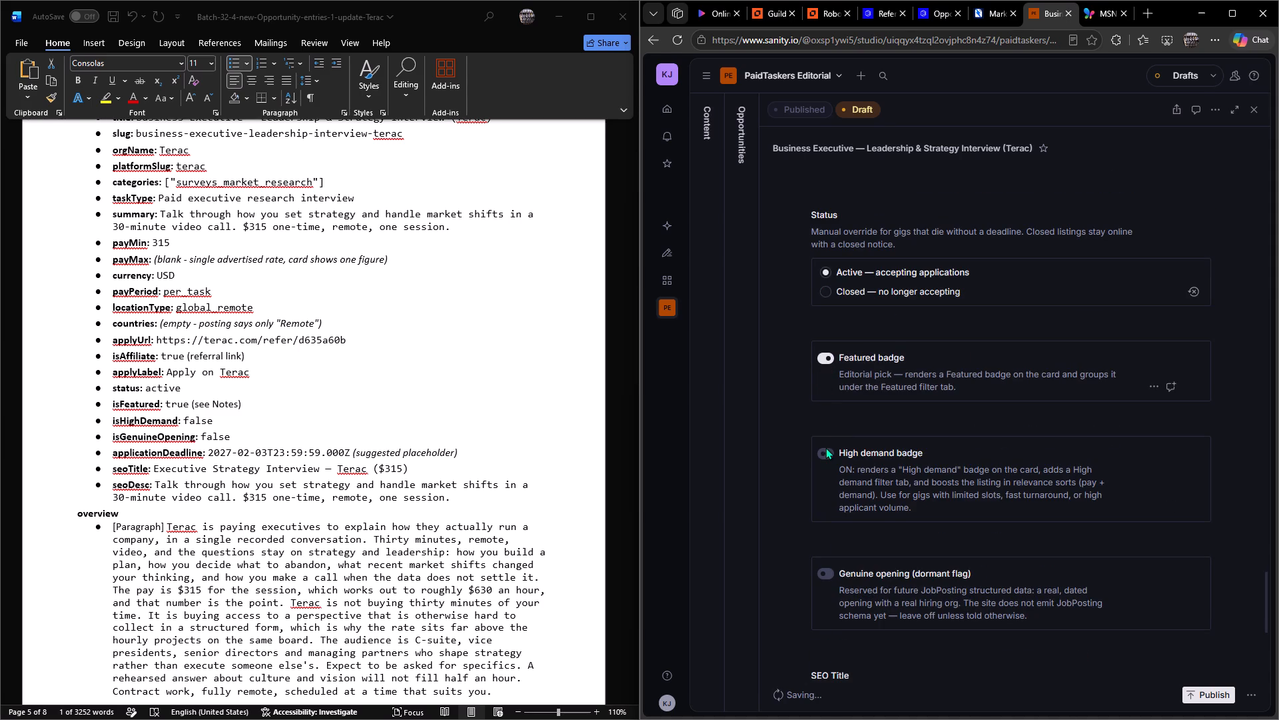
left_click(825, 447)
Fill the SEO title with "Executive Strategy Interview — Terac" from JOB 4's seoTitle in Word, leaving out the pay figure.
scroll(907, 529, "down", 4)
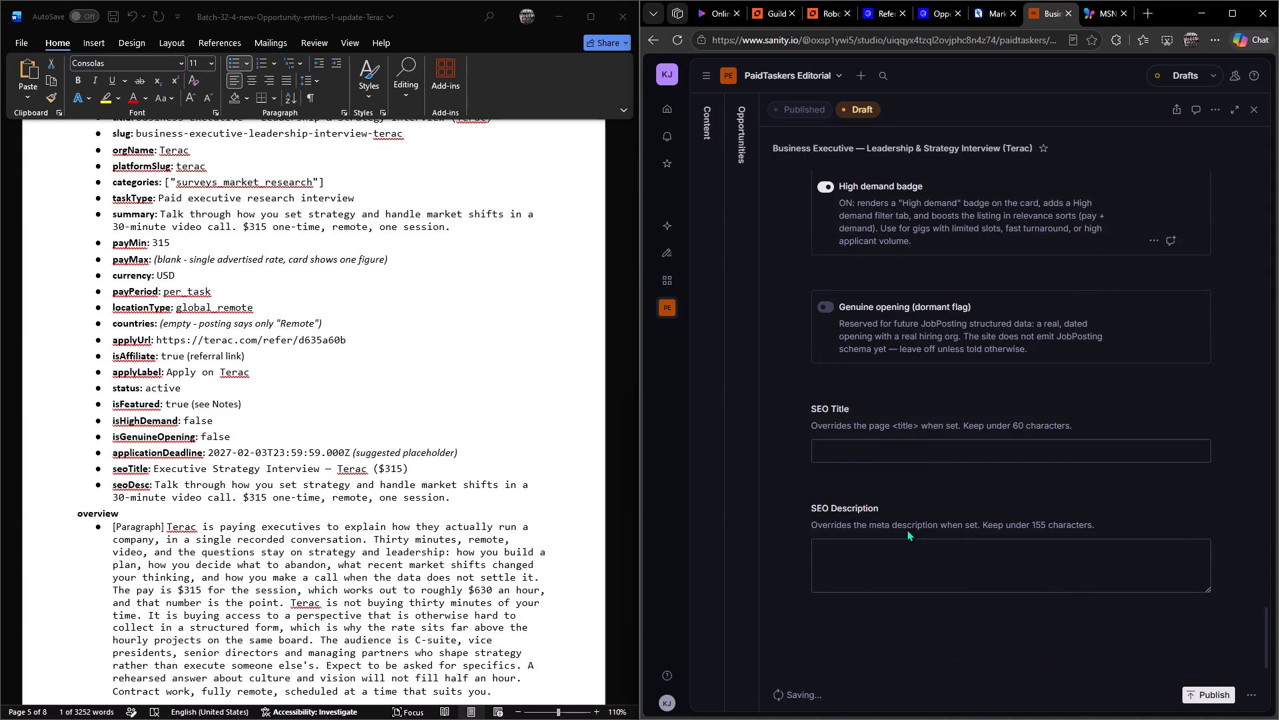
left_click(931, 457)
left_click(428, 458)
left_click(426, 478)
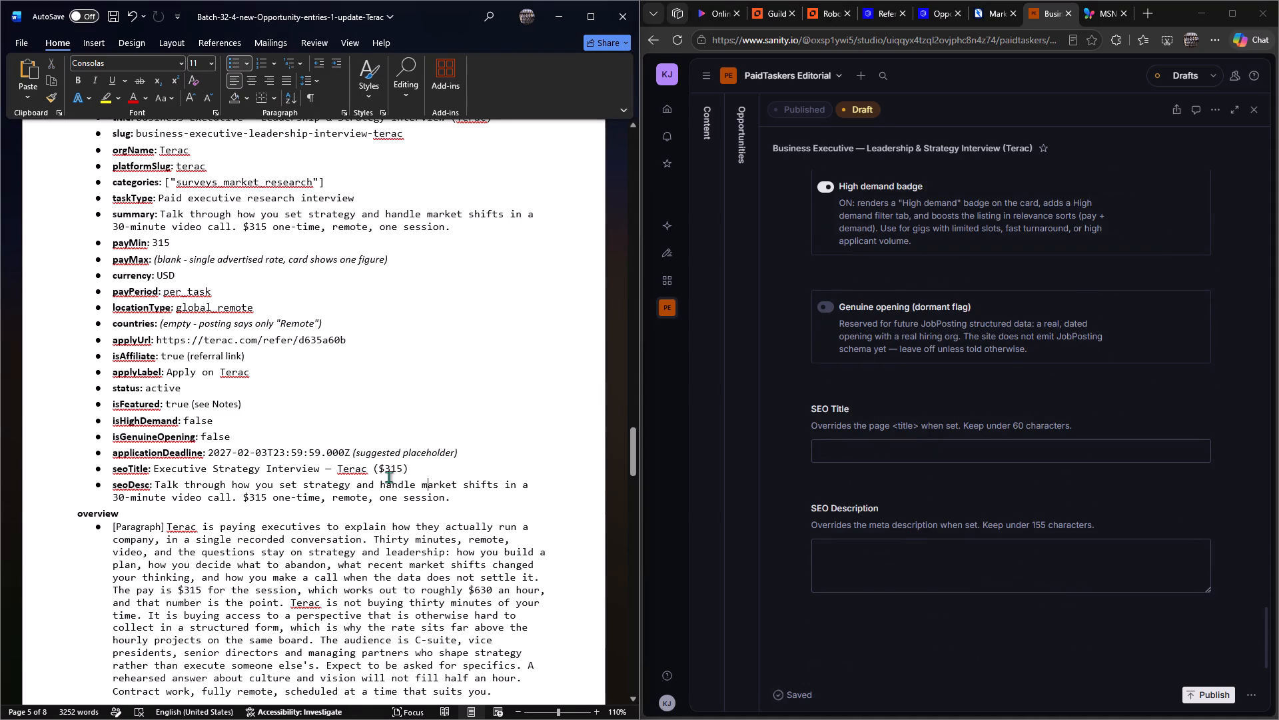
left_click_drag(372, 471, 171, 471)
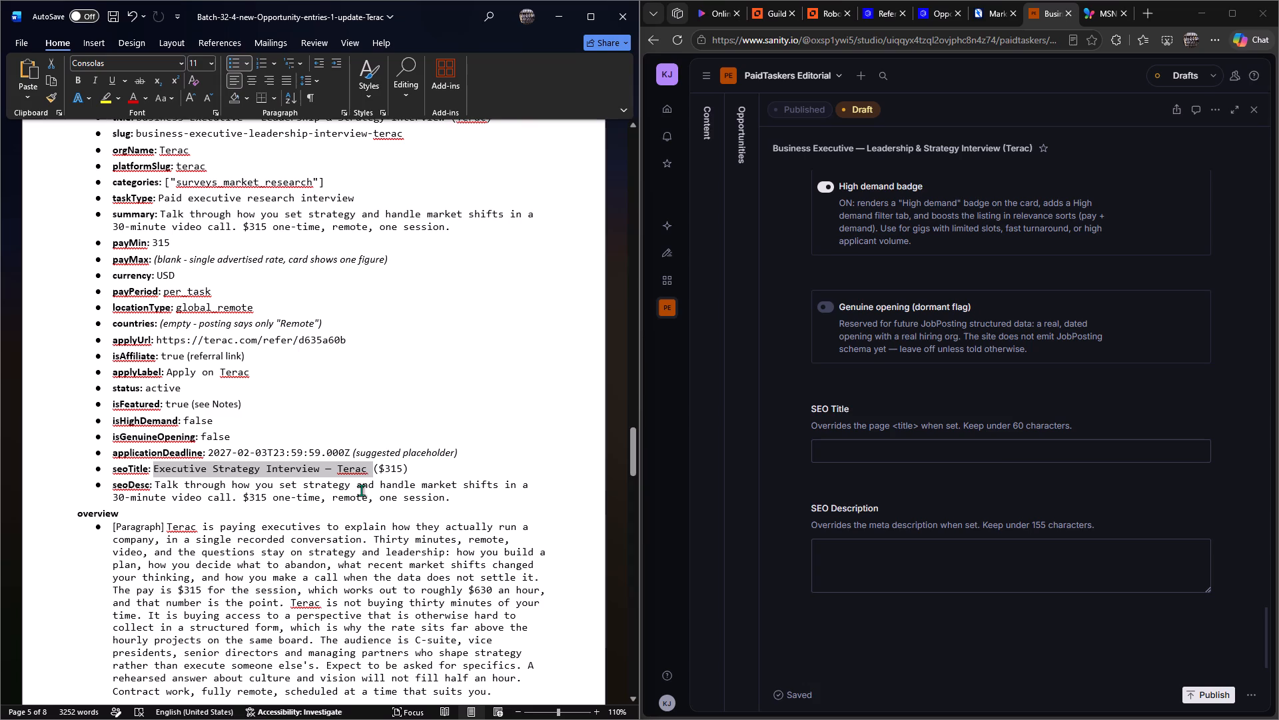
key("ctrl+c")
left_click(999, 460)
key("ctrl+v")
Copy JOB 4's full seoDesc text from Word into the SEO description.
left_click(916, 570)
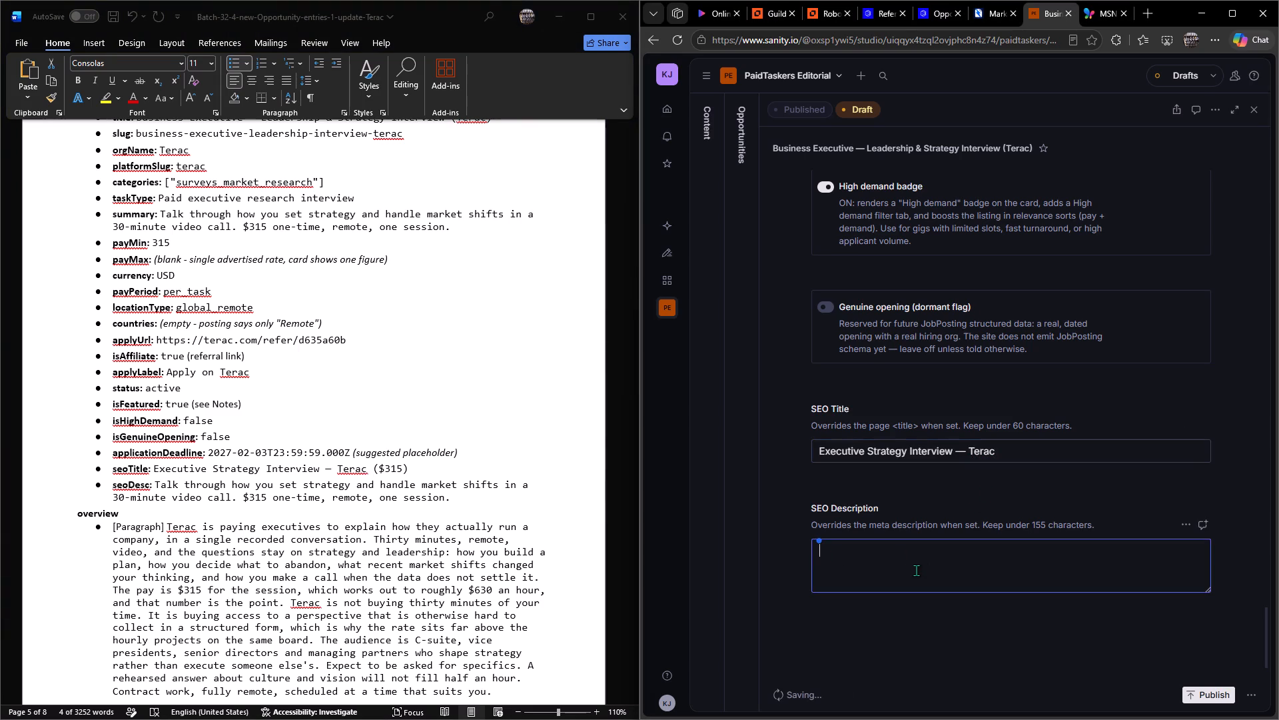
left_click(345, 473)
left_click_drag(480, 499, 180, 487)
key("ctrl+c")
left_click(919, 575)
key("ctrl+v")
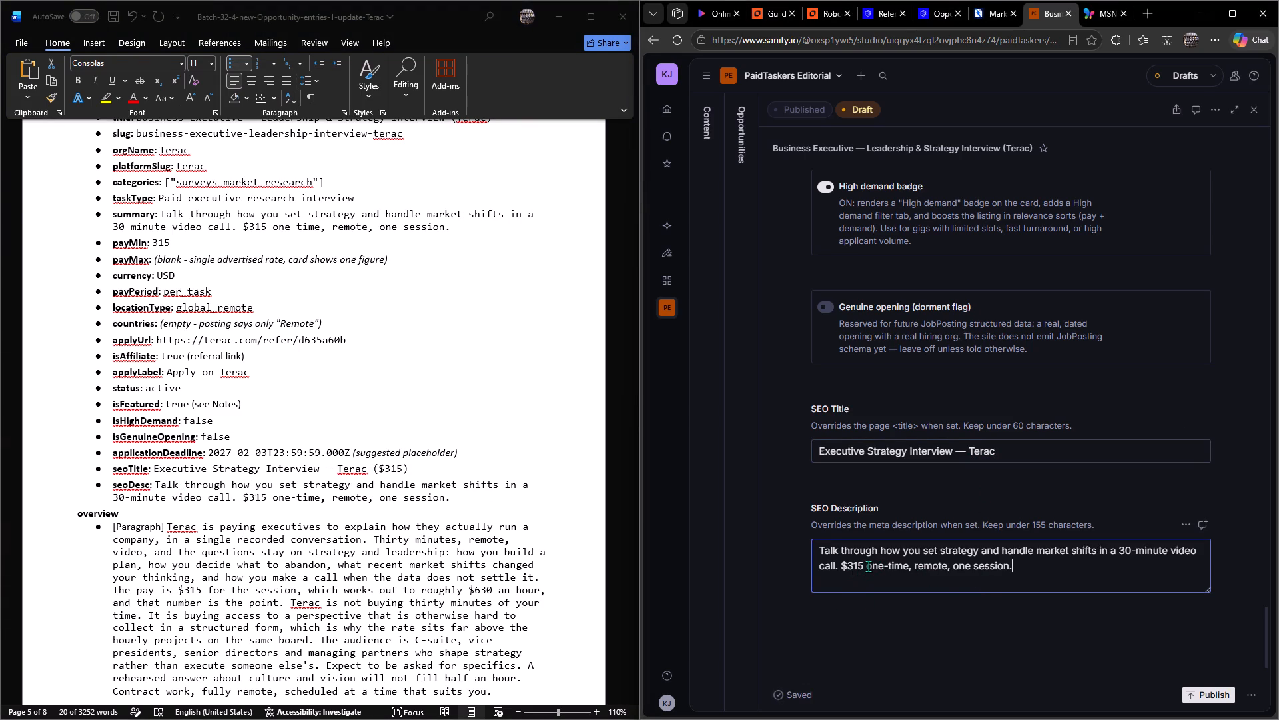
Delete "$315 one-time," from the SEO description and capitalise the sentence start to read "Remote, one session.".
left_click_drag(915, 565, 877, 565)
left_click_drag(877, 565, 843, 567)
key("BackSpace")
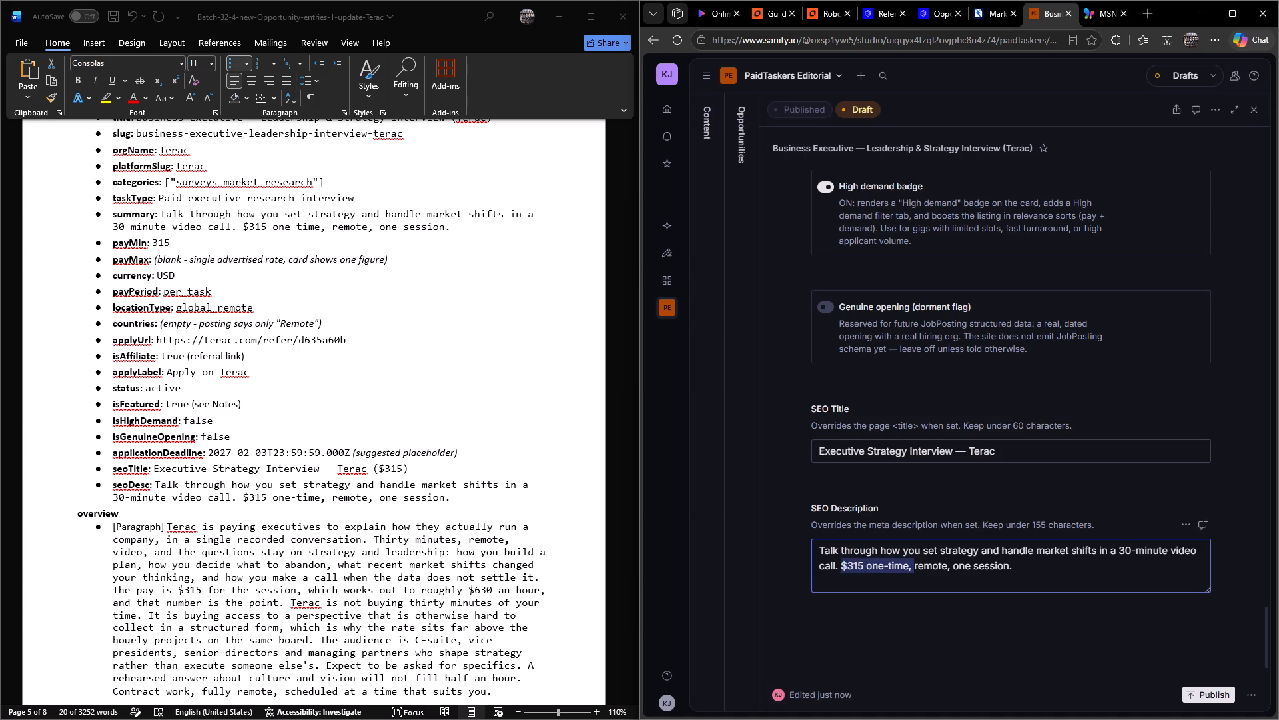
key("Right")
key("BackSpace")
key("shift+r")
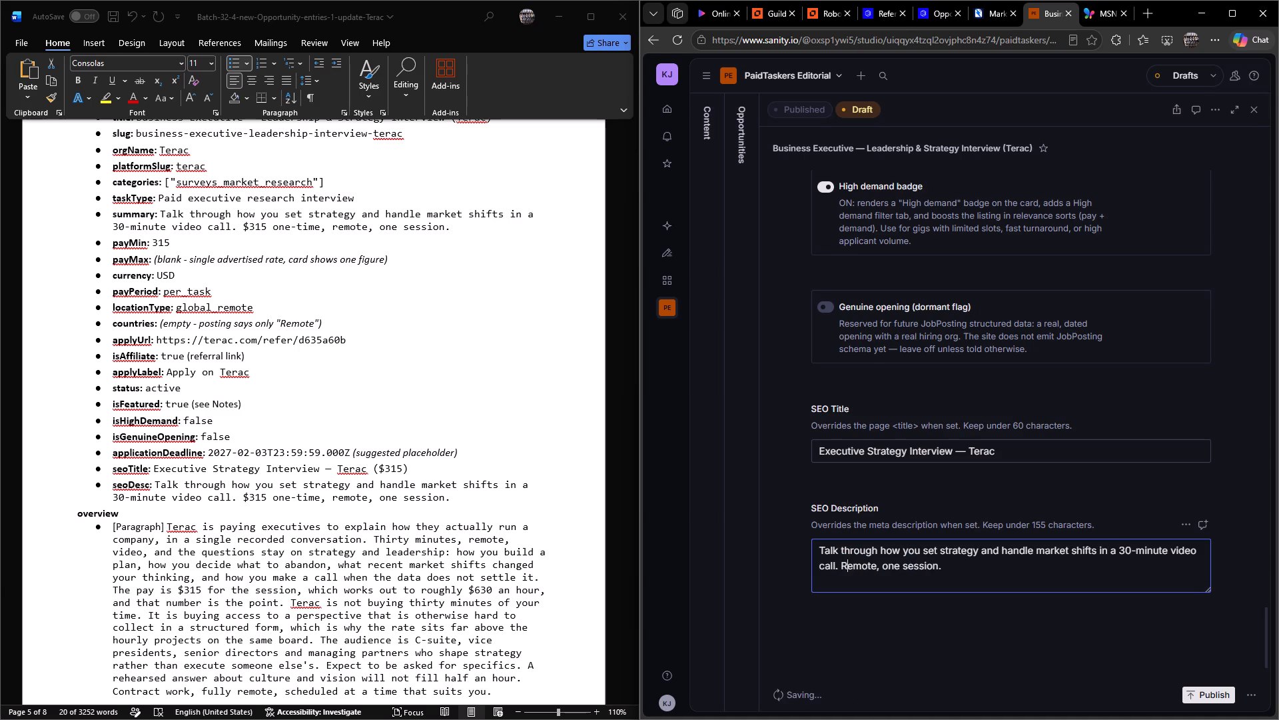
left_click(901, 615)
Look back over the Business Executive opportunity's fields up to the title and publish the document.
scroll(901, 615, "down", 2)
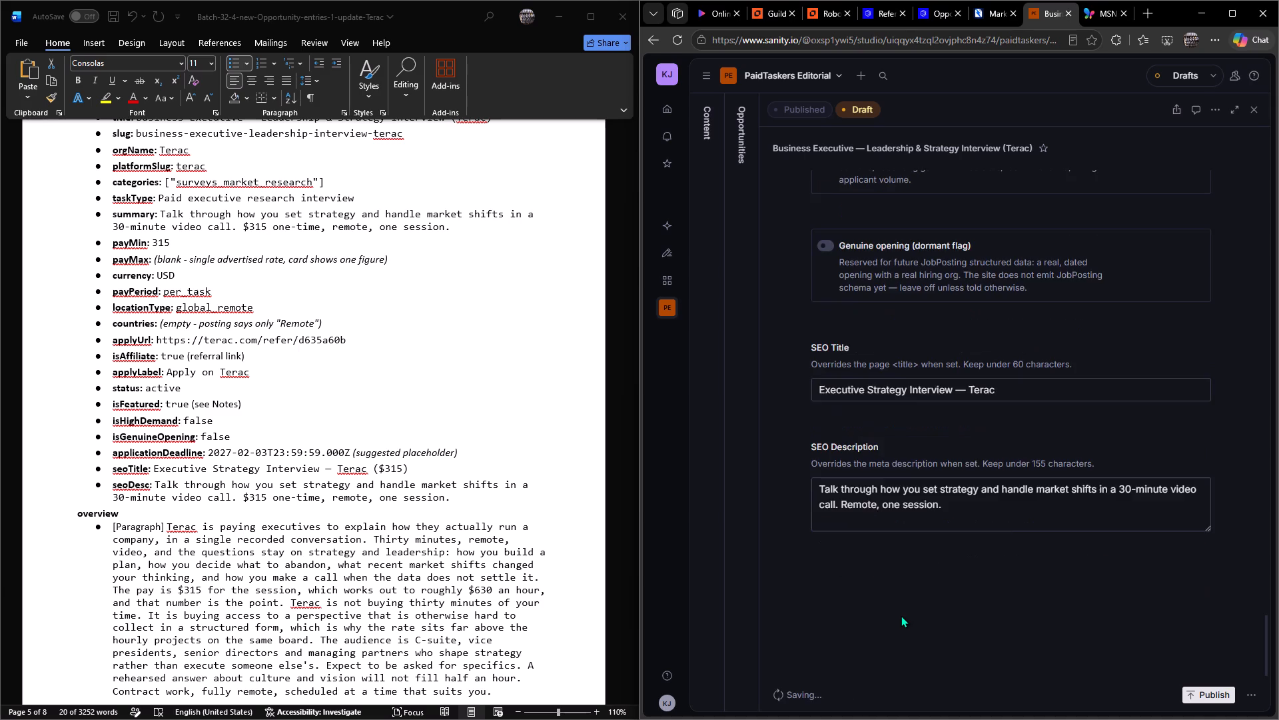
scroll(901, 615, "up", 20)
scroll(901, 615, "up", 6)
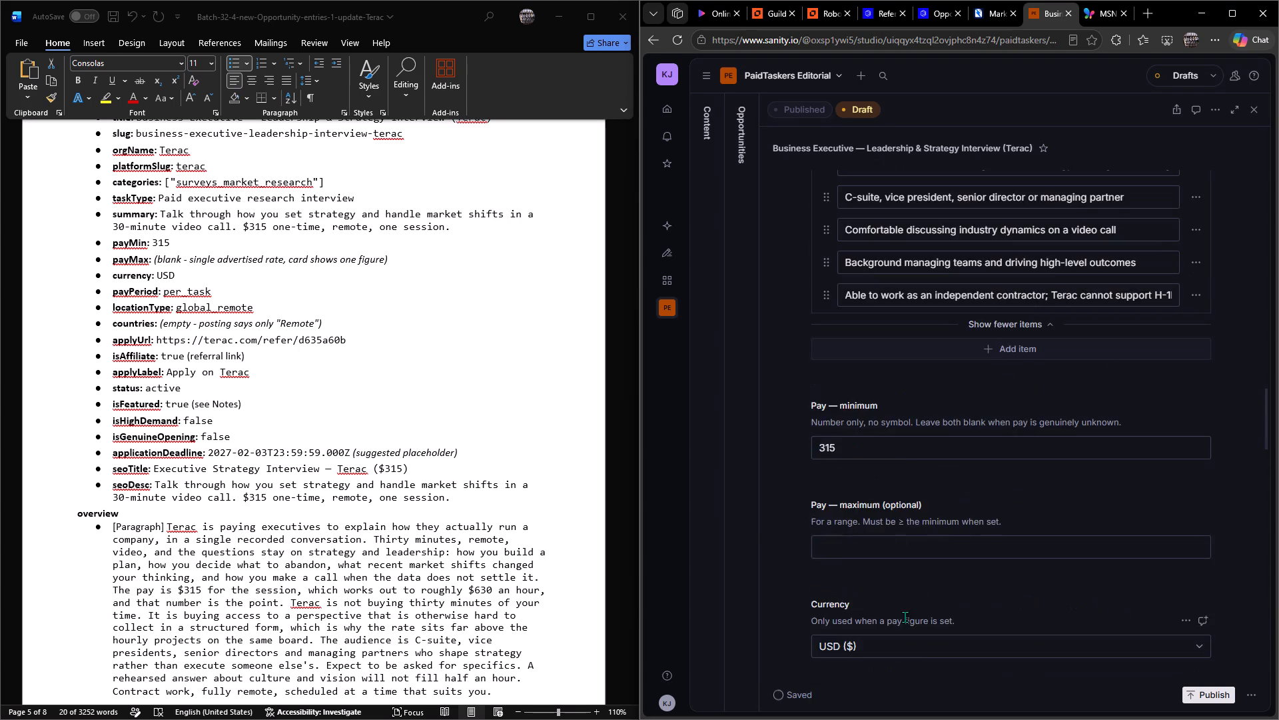
scroll(905, 617, "up", 6)
scroll(905, 617, "up", 16)
scroll(905, 617, "up", 12)
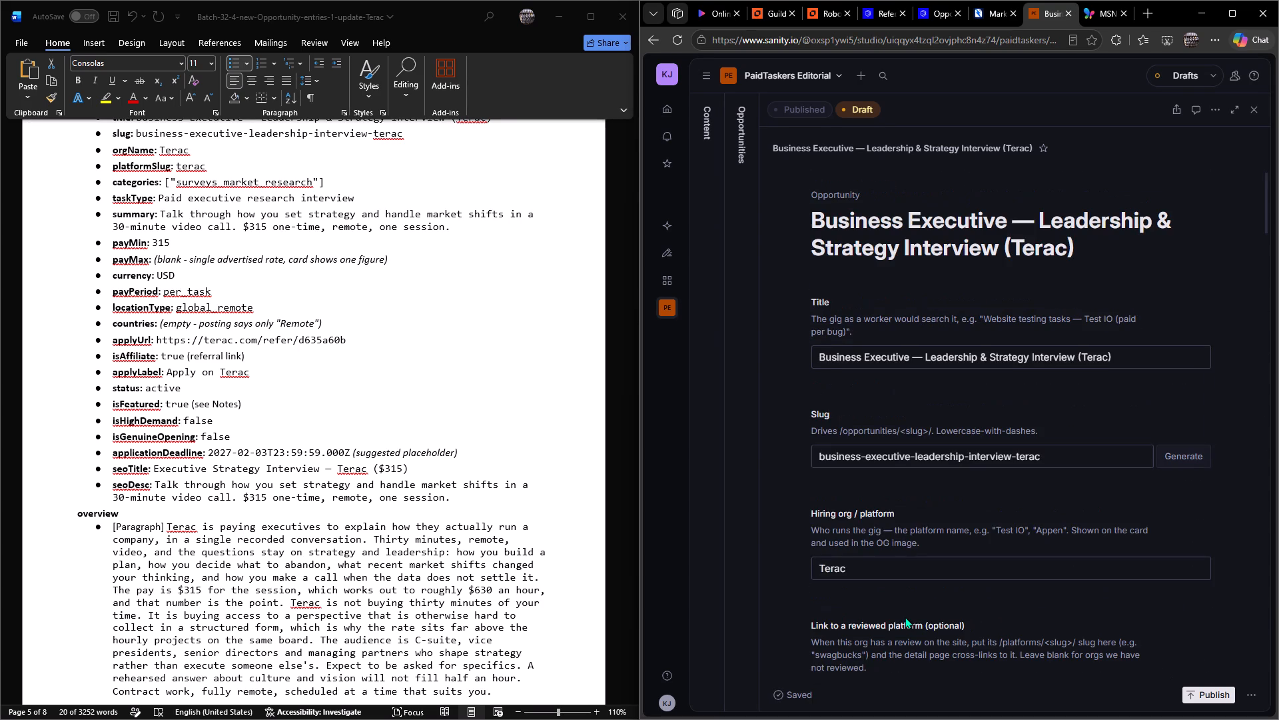
left_click(1220, 700)
Find the JOB 5 entry in Word and view the published version of the Business Executive opportunity.
scroll(331, 507, "down", 2)
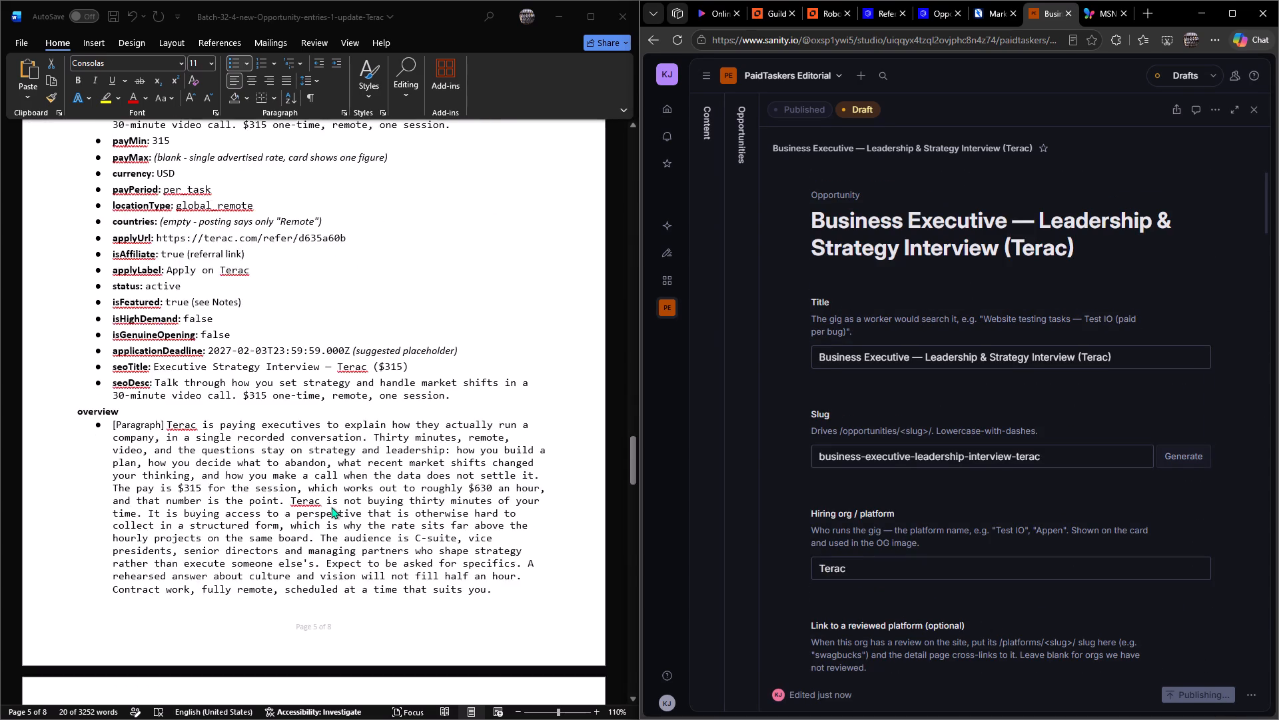
scroll(331, 507, "down", 19)
scroll(331, 507, "down", 5)
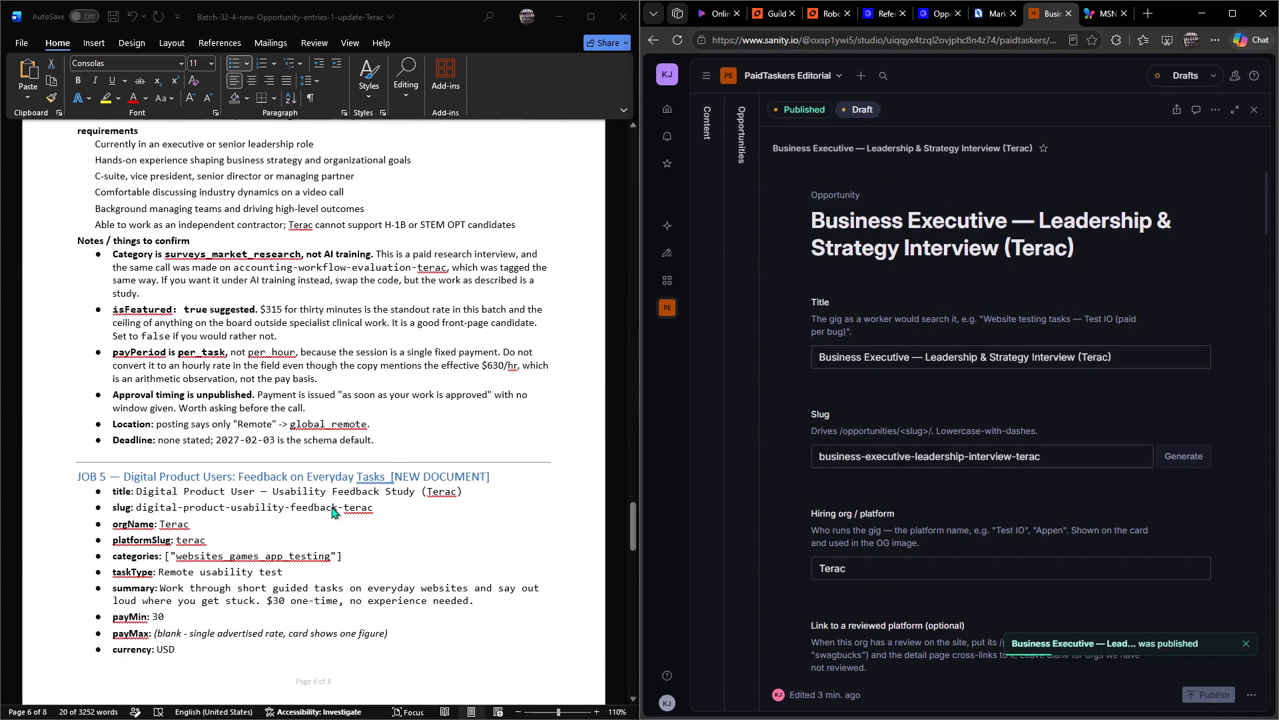
scroll(331, 507, "down", 6)
left_click(1216, 77)
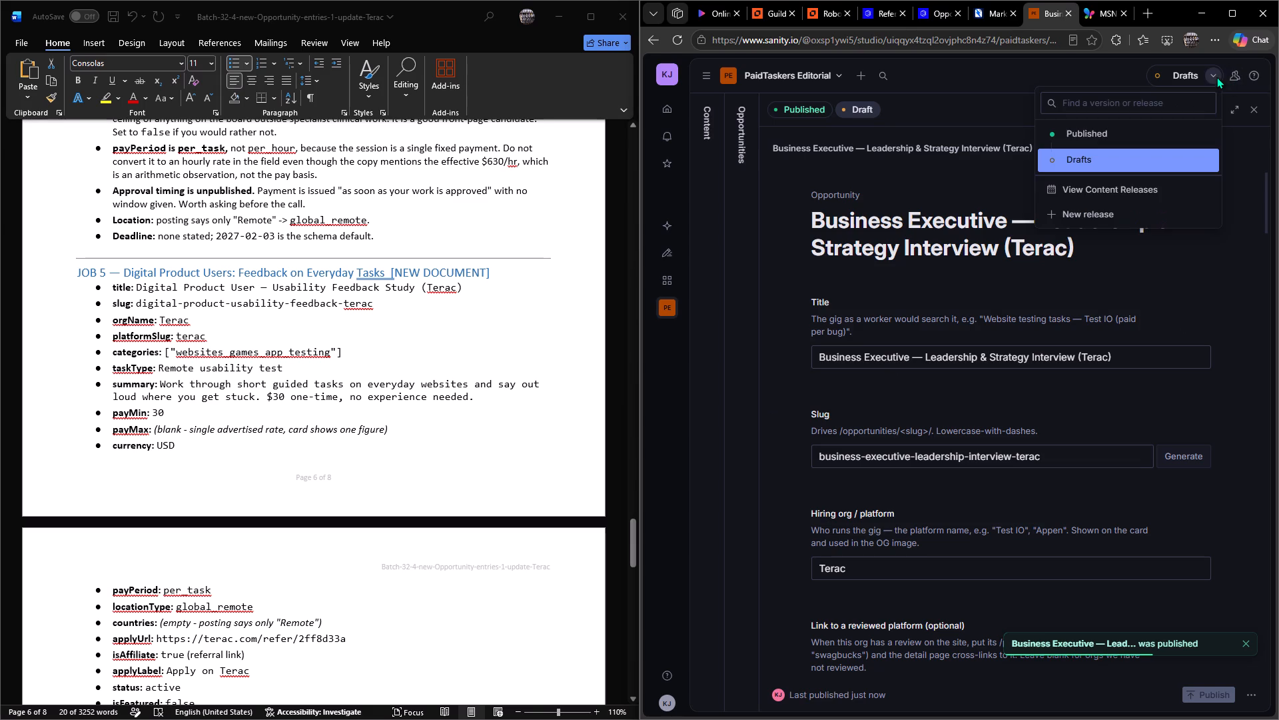
left_click(1164, 134)
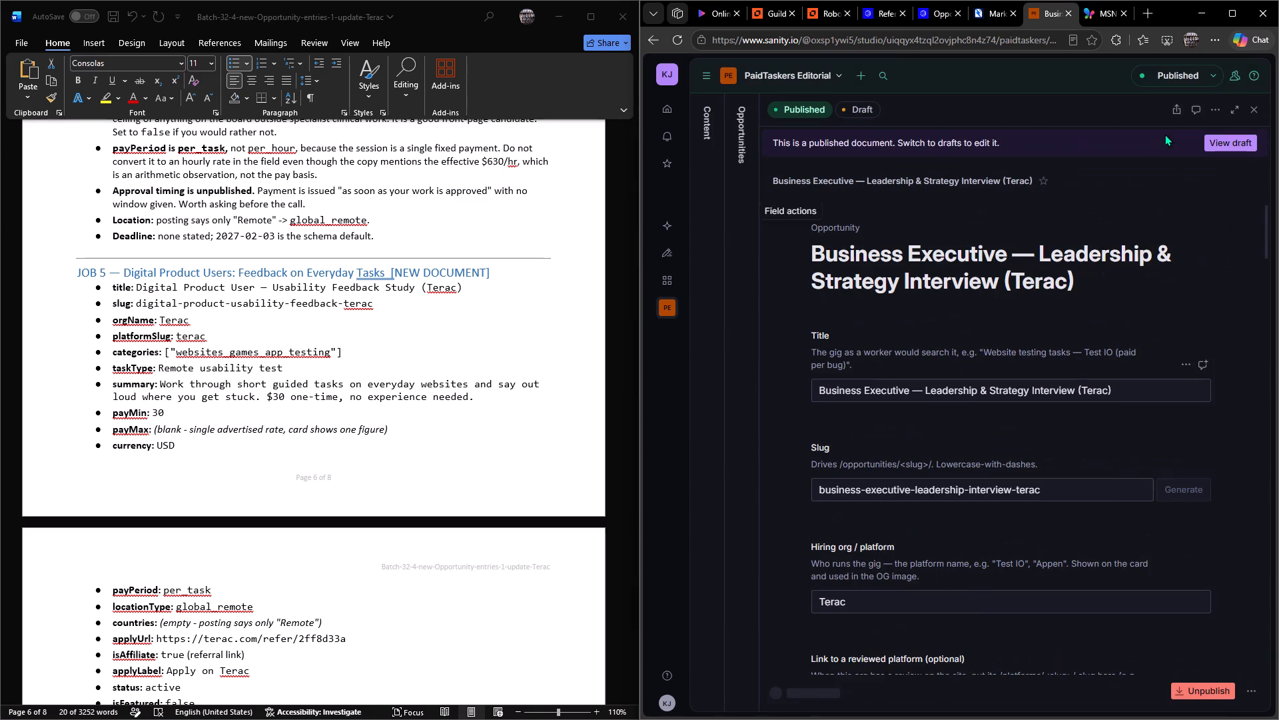
Create a new opportunity draft and title it "Digital Product User — Usability Feedback Study (Terac)" from JOB 5 in Word.
left_click(865, 75)
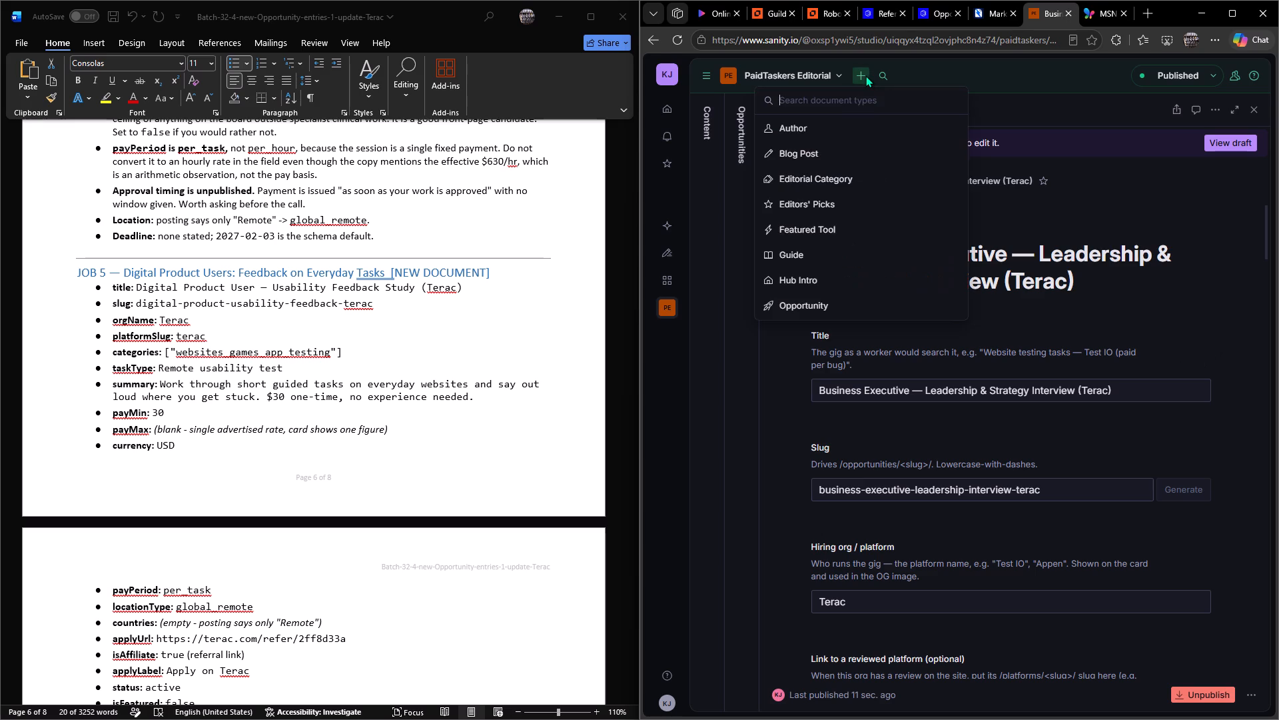
left_click(847, 311)
left_click(426, 343)
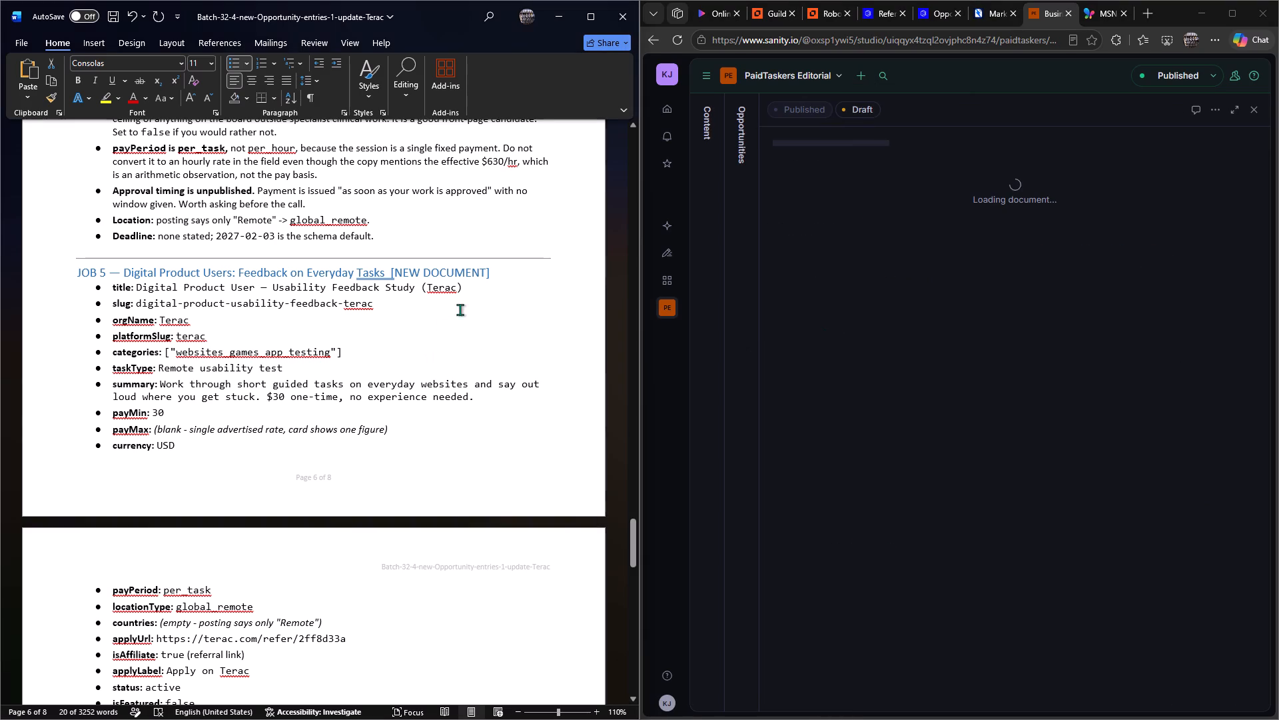
left_click(486, 296)
left_click_drag(488, 293, 146, 290)
key("ctrl+c")
left_click(871, 114)
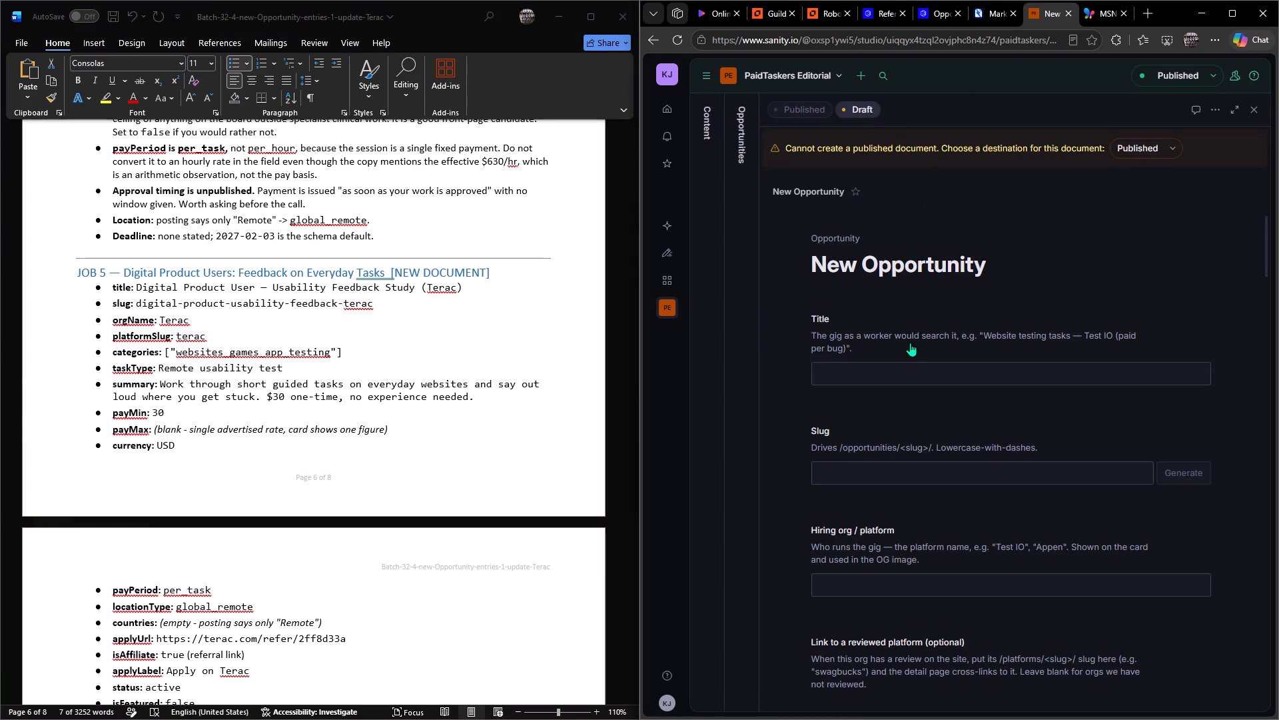
left_click(921, 327)
key("ctrl+v")
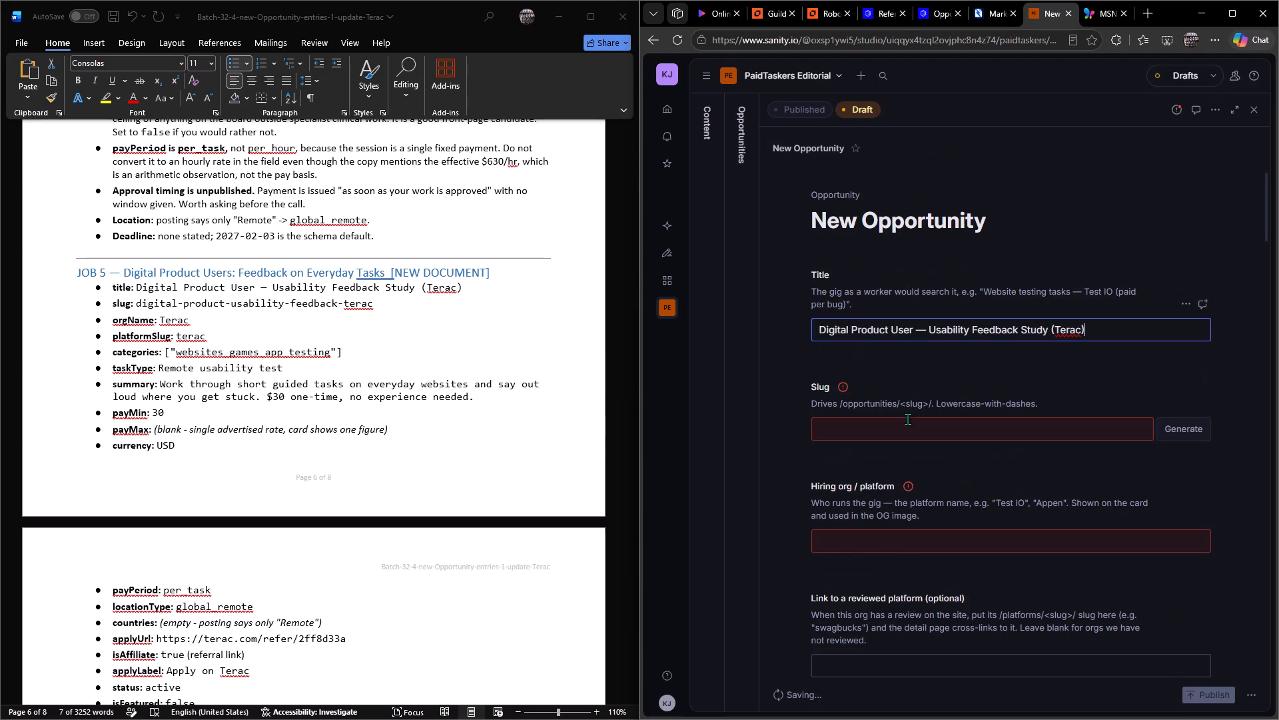
Fill the slug with JOB 5's "digital-product-usability-feedback-terac" from Word.
left_click(908, 430)
left_click(302, 323)
left_click_drag(390, 309, 191, 300)
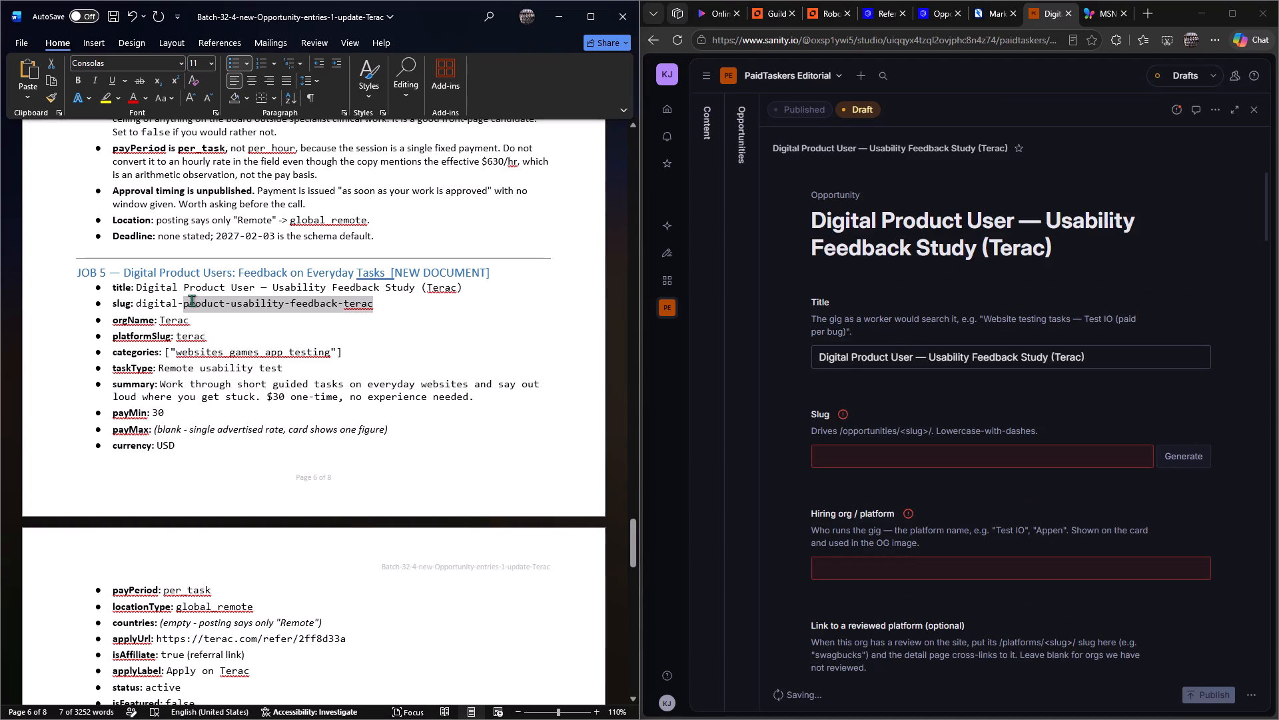
left_click_drag(191, 300, 159, 301)
key("ctrl+c")
left_click(895, 460)
key("ctrl+v")
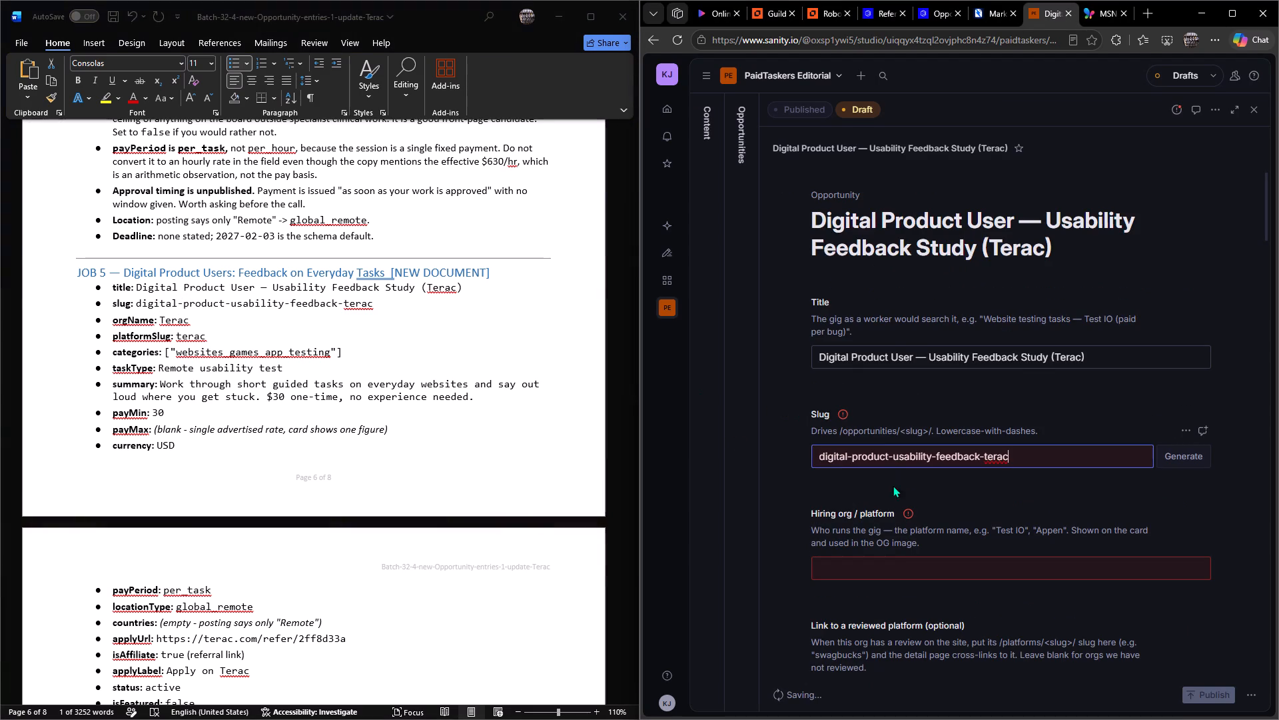
Set the hiring org to "Terac" and the reviewed platform link to "terac".
left_click(902, 573)
left_click(242, 277)
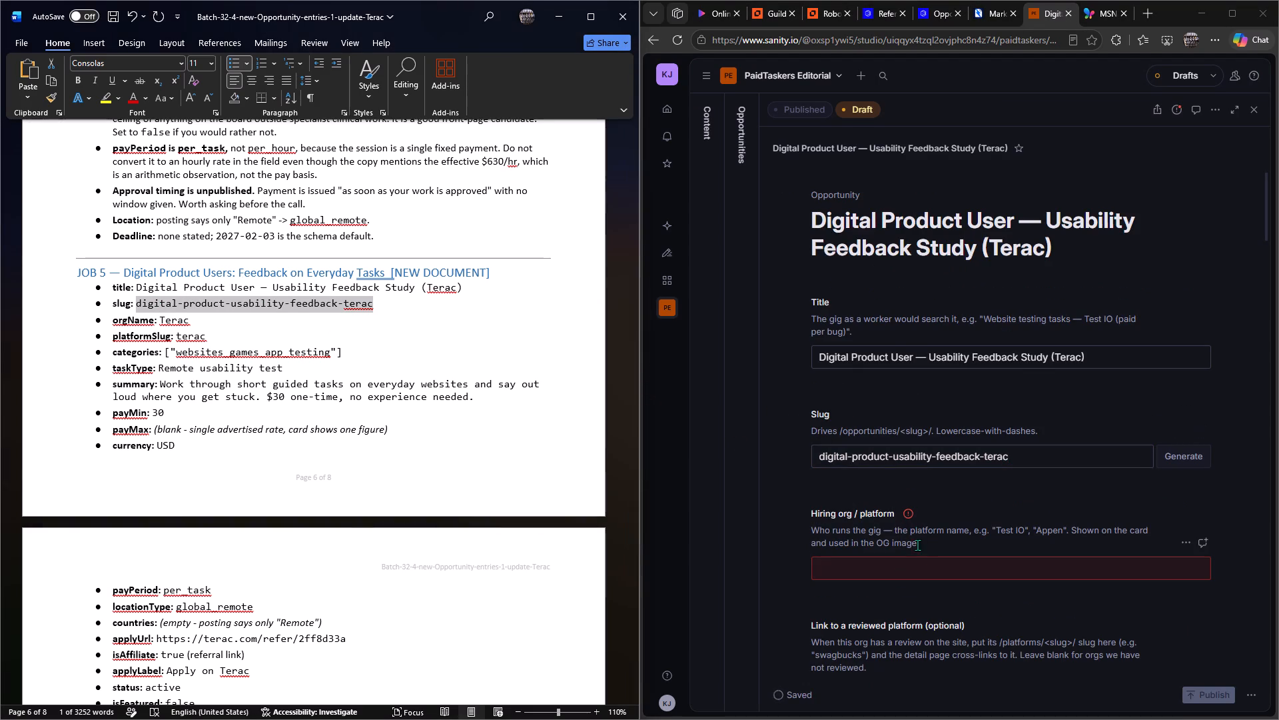
left_click(917, 572)
type("Terac")
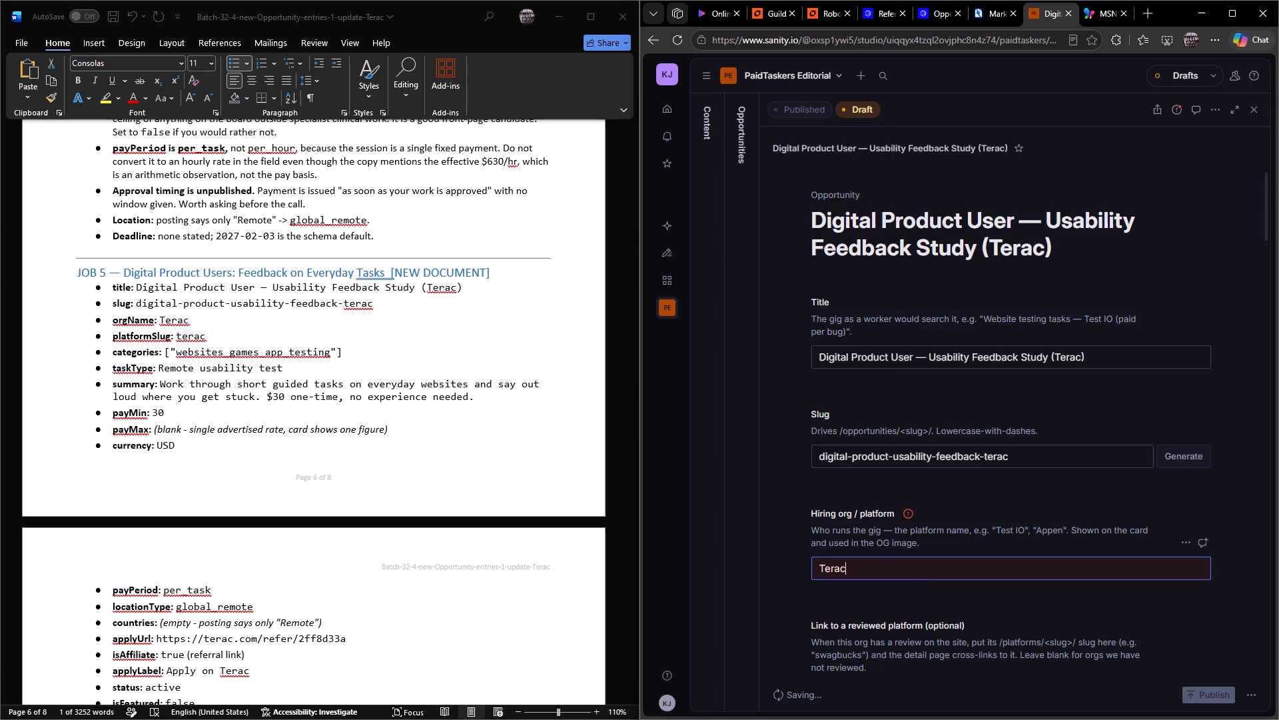
scroll(1057, 471, "down", 4)
left_click(1048, 429)
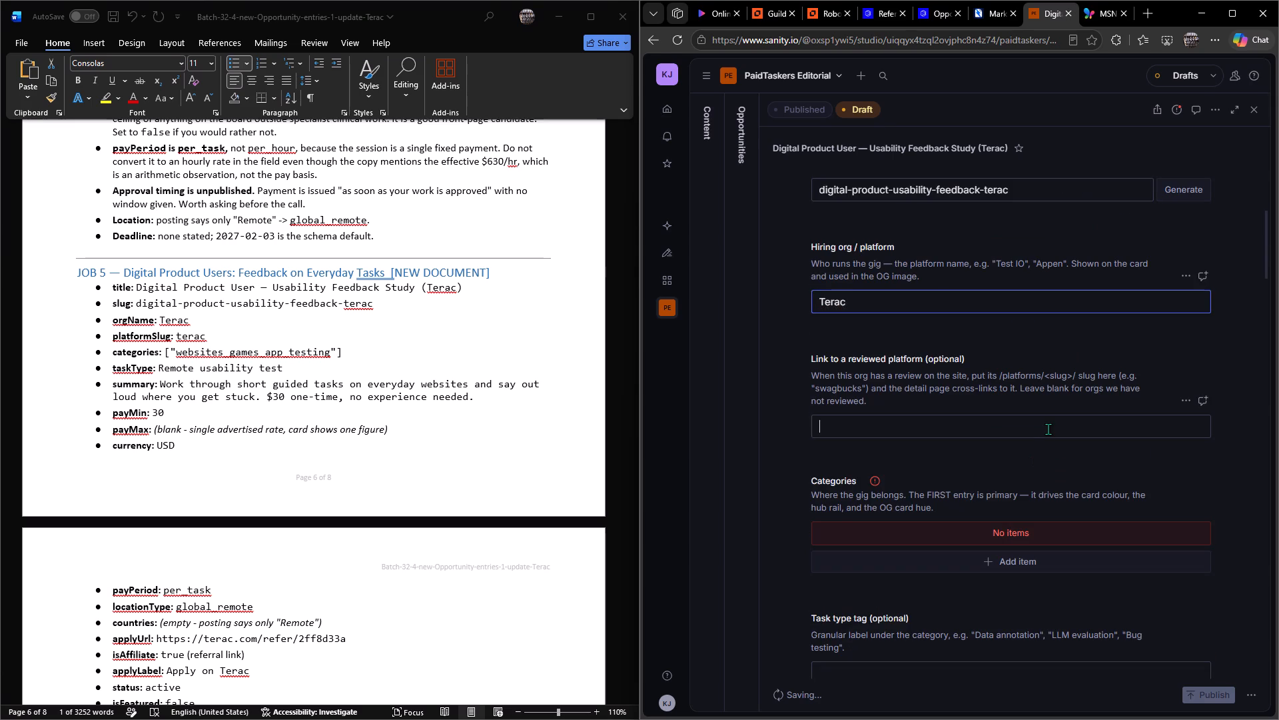
type("terac")
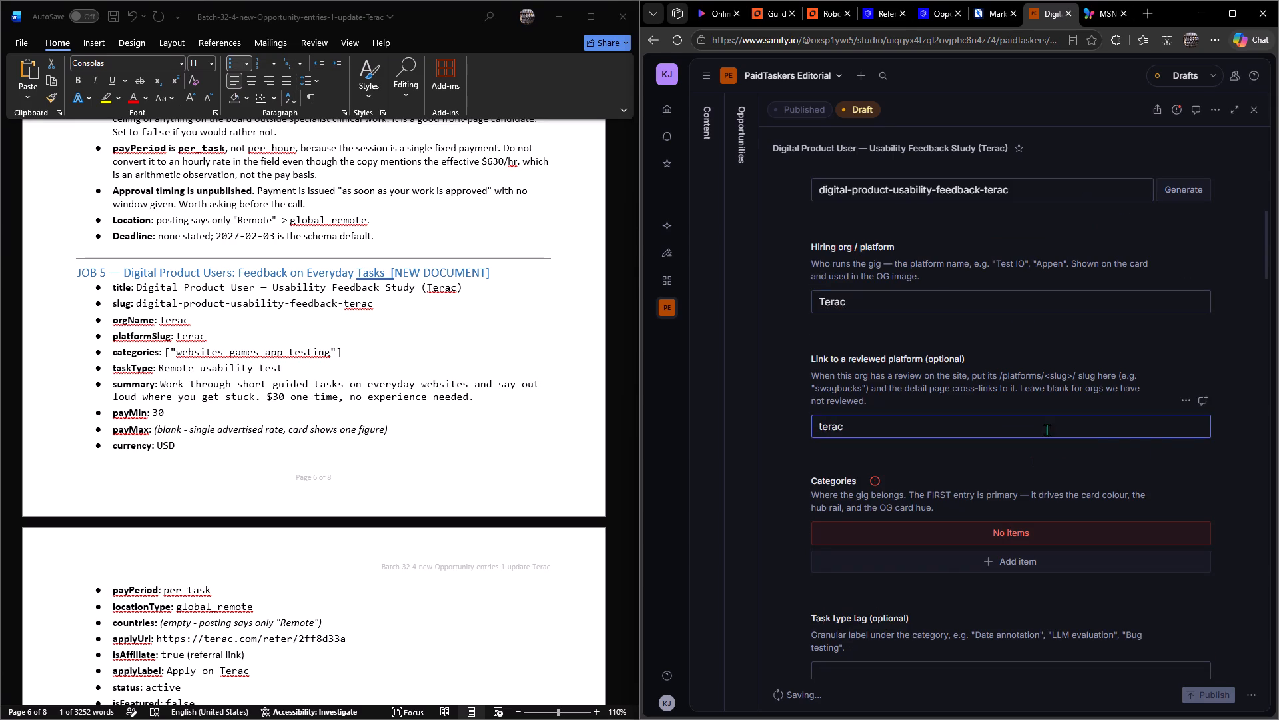
Add "Websites, Games & App Testing" as the category of the JOB 5 opportunity.
scroll(1047, 429, "down", 3)
left_click(1088, 355)
left_click(1062, 345)
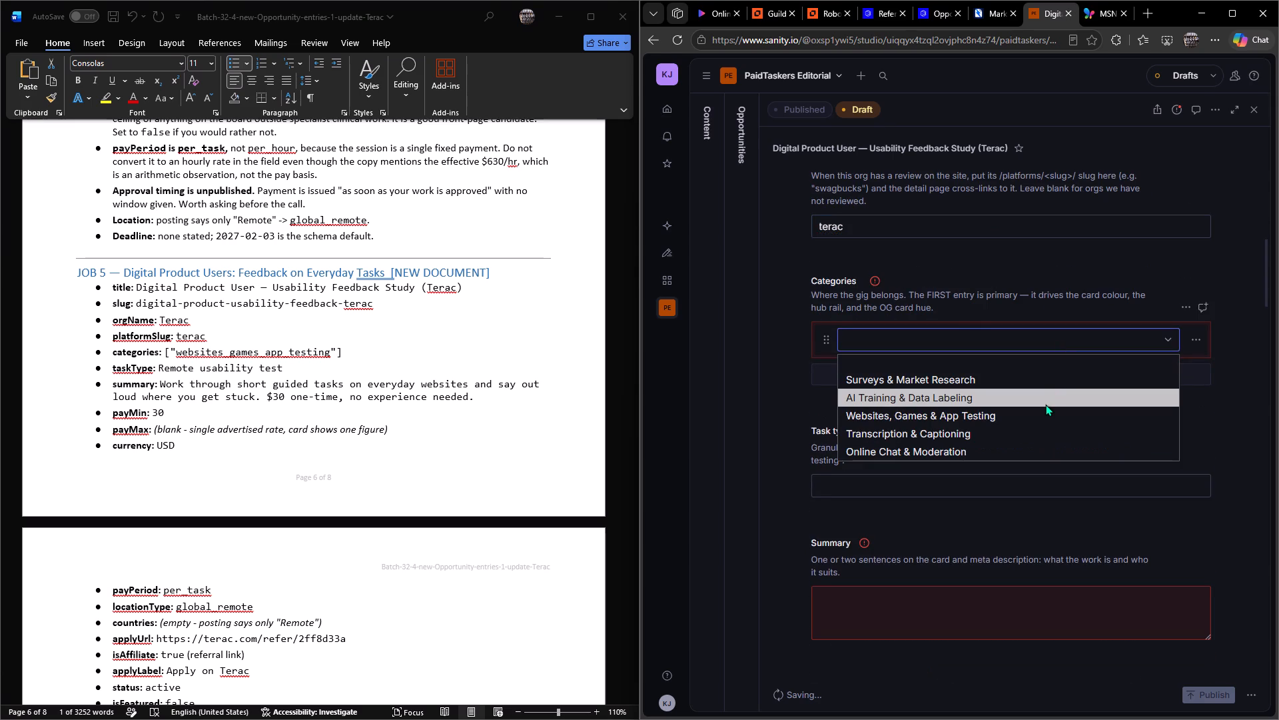
left_click(1054, 409)
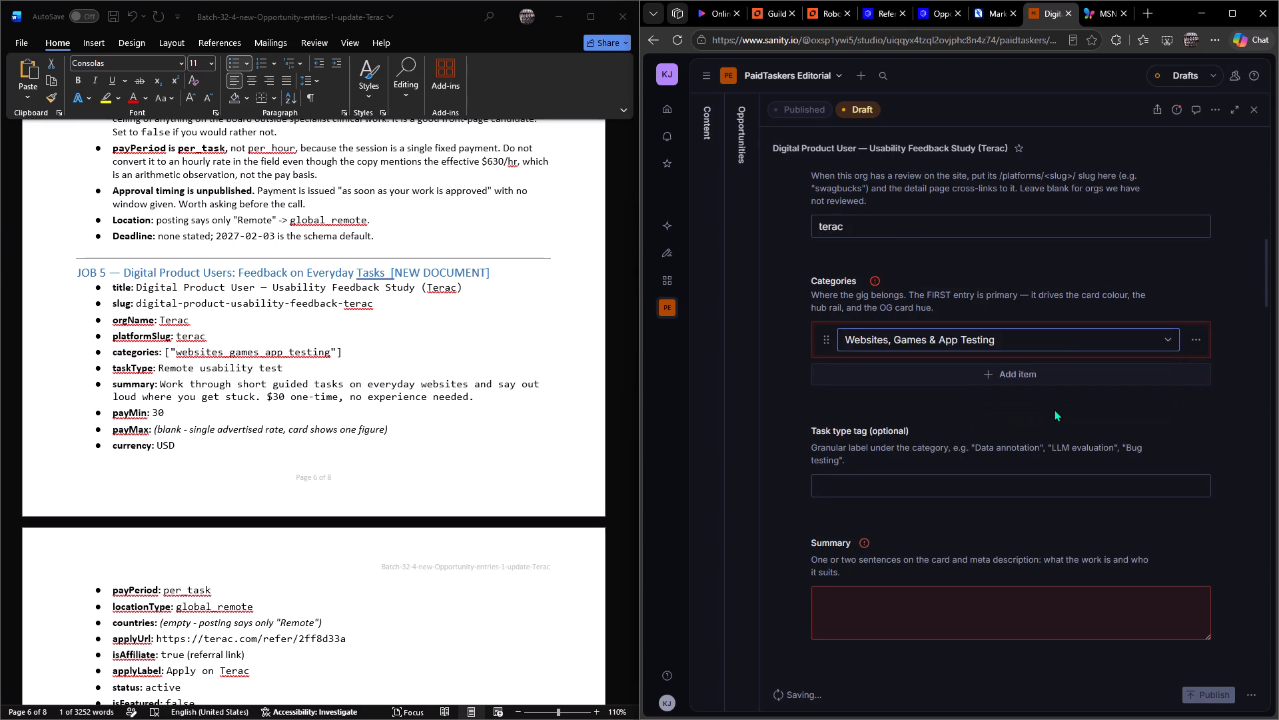
Set the task type tag to "Remote usability test", copied from JOB 5's taskType in Word.
scroll(1053, 413, "down", 2)
left_click(968, 357)
left_click(257, 365)
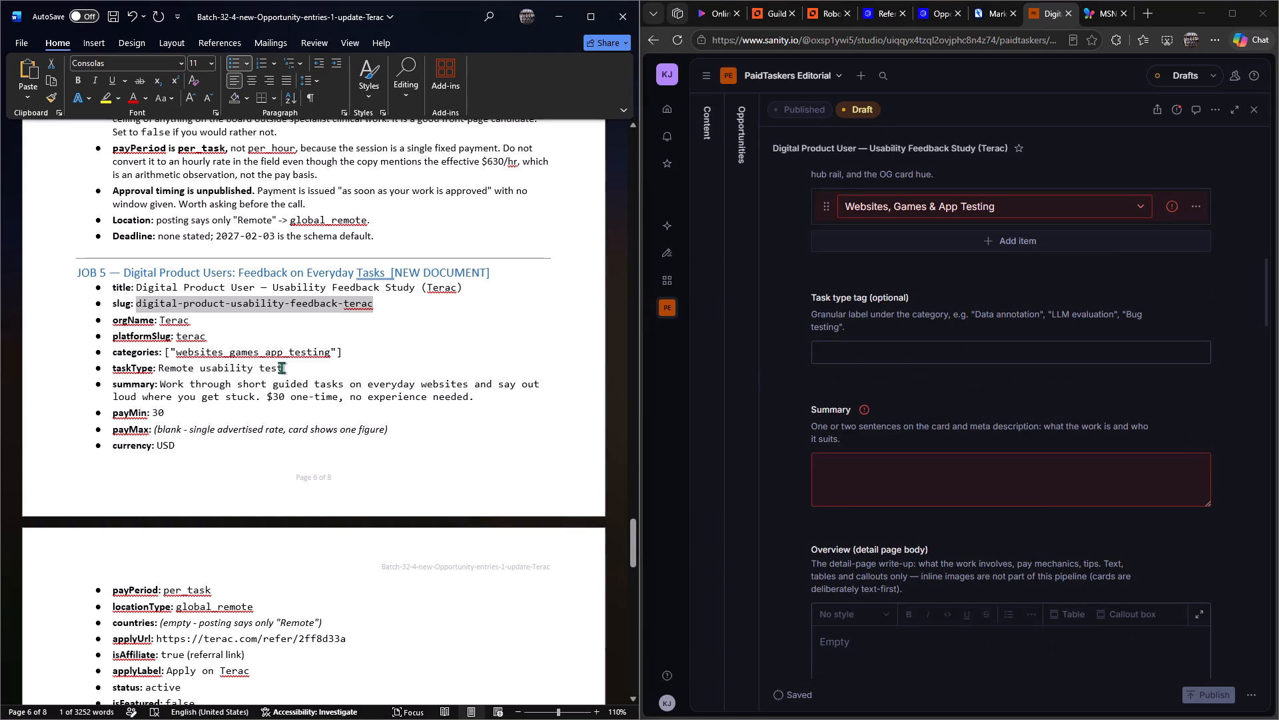
left_click(296, 361)
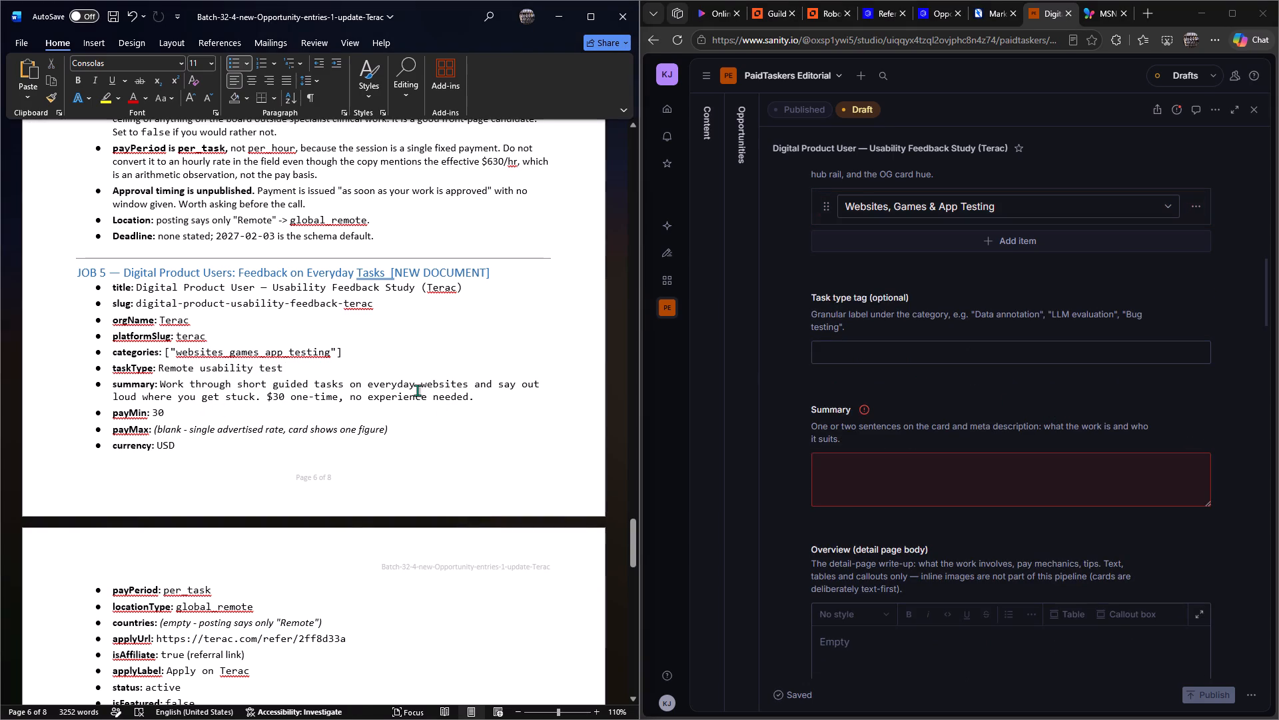
left_click_drag(339, 375, 171, 373)
key("ctrl+c")
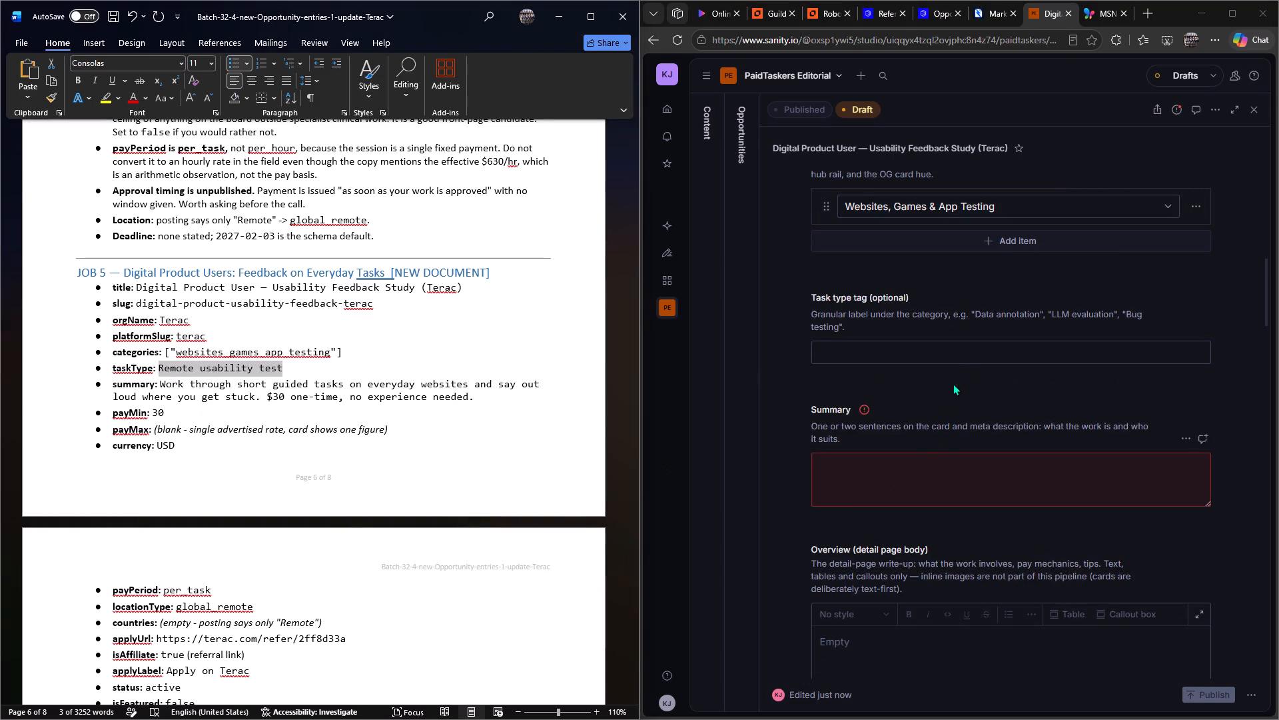
left_click(958, 371)
left_click(966, 359)
key("ctrl+v")
Fill the summary with JOB 5's summary from Word, "Work through short guided tasks on everyday websites" through "no experience needed.".
left_click(917, 457)
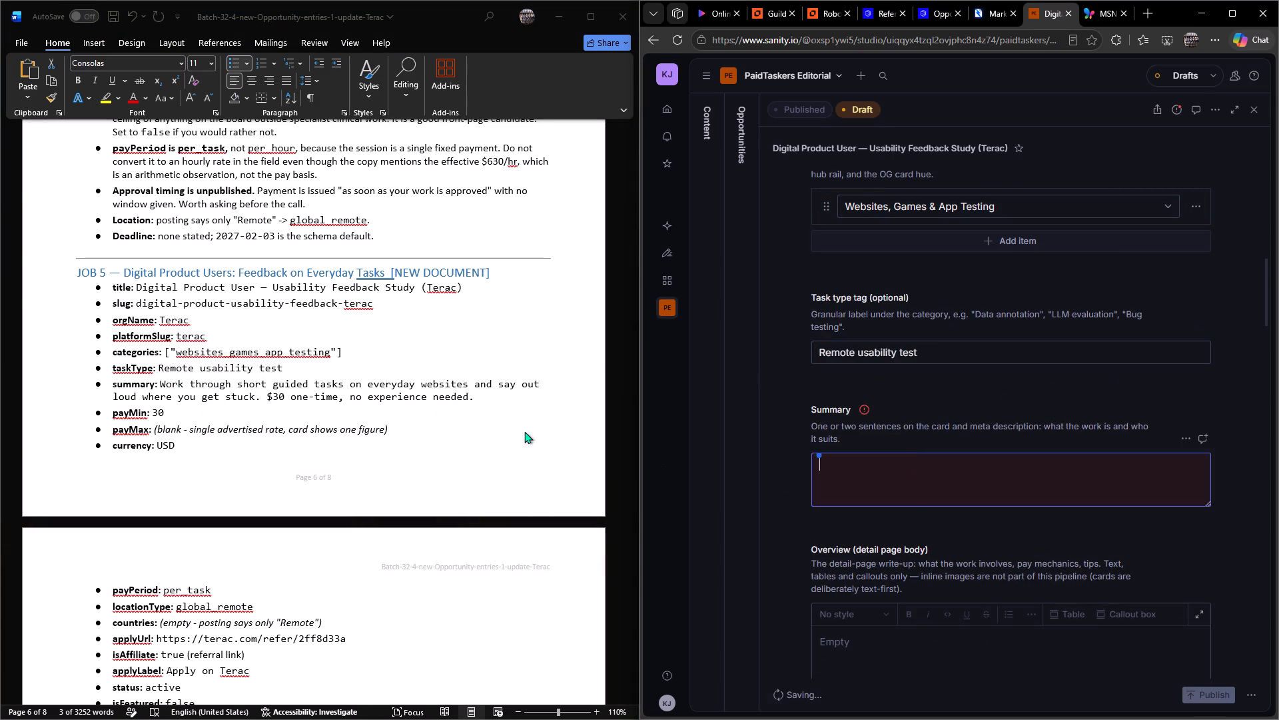
left_click(482, 416)
left_click_drag(501, 405, 187, 389)
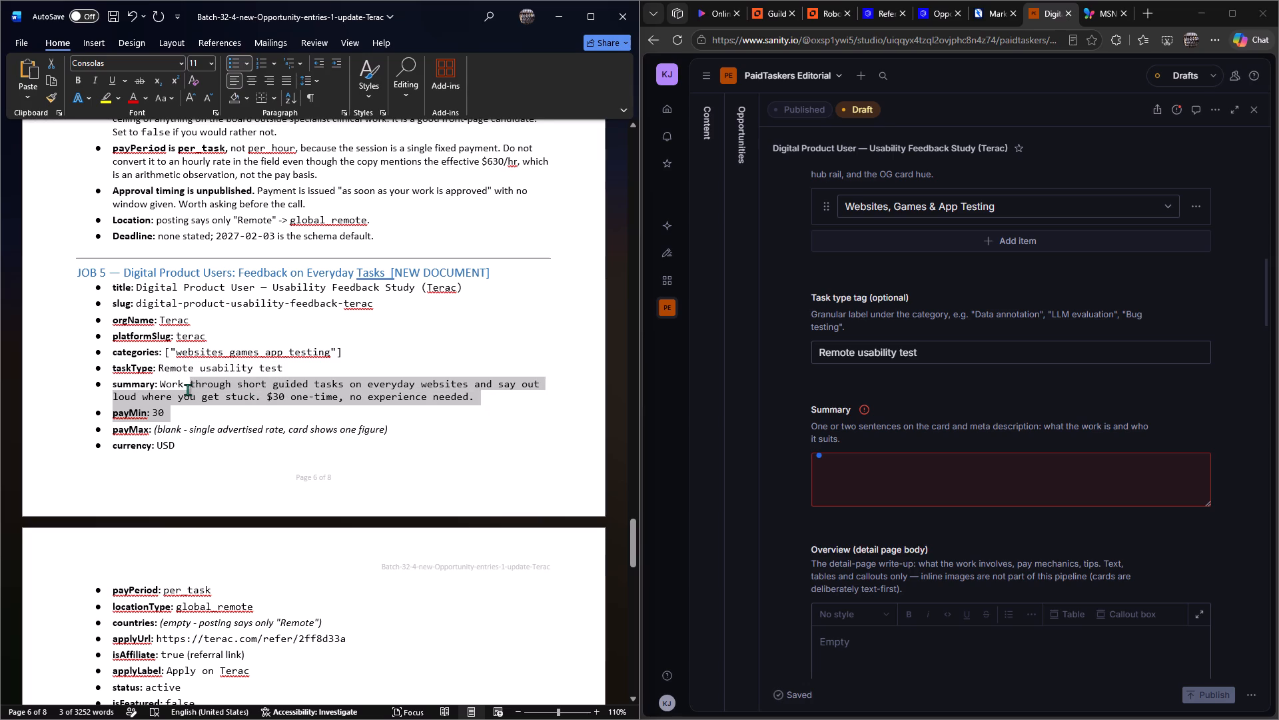
left_click_drag(187, 389, 187, 389)
left_click(456, 412)
left_click_drag(495, 397, 179, 387)
key("ctrl+c")
left_click(930, 495)
key("ctrl+v")
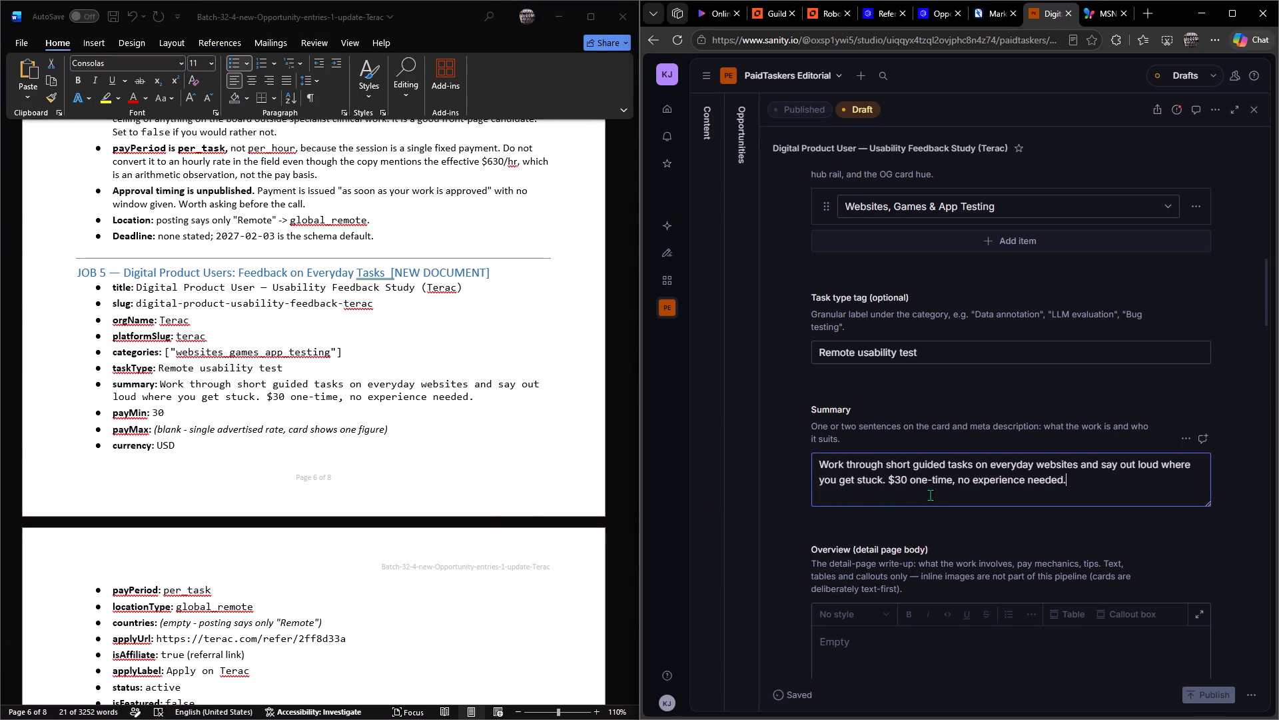
Fill the overview with JOB 5's overview paragraph from Word, starting "This is the lowest-barrier job in the batch".
scroll(930, 495, "down", 3)
left_click(930, 495)
scroll(528, 417, "down", 6)
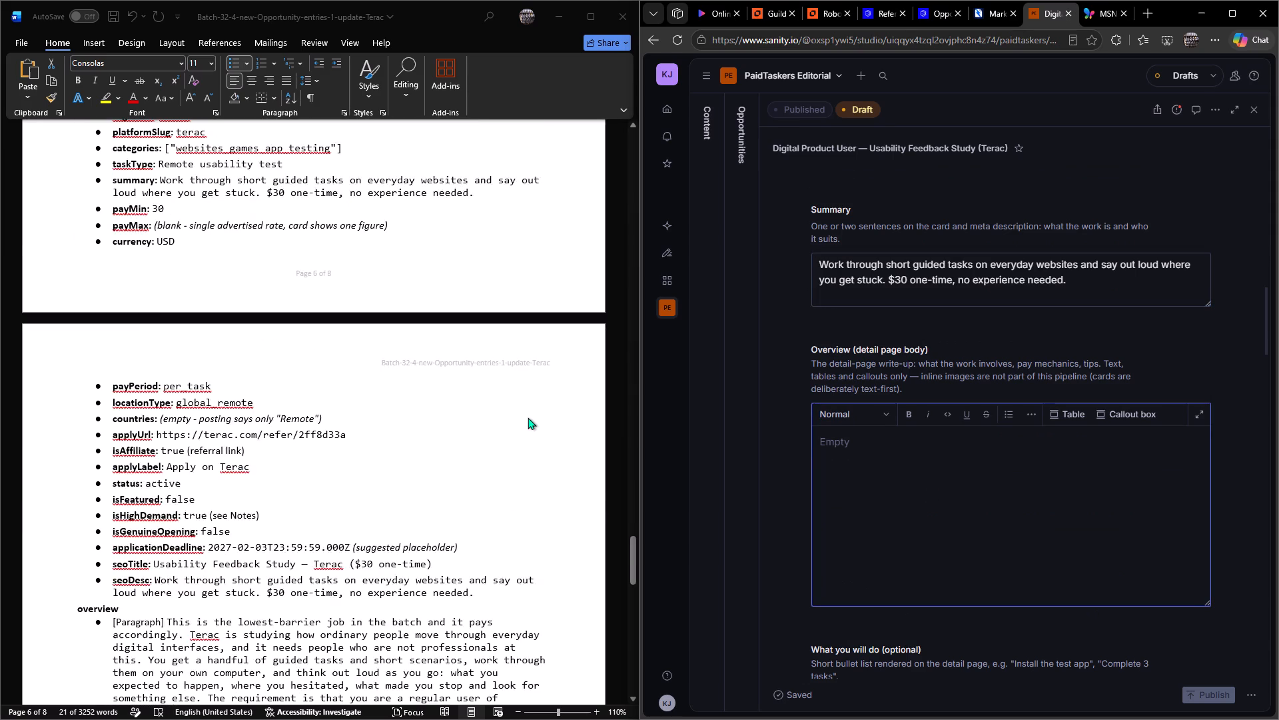
scroll(528, 417, "down", 4)
scroll(430, 478, "down", 2)
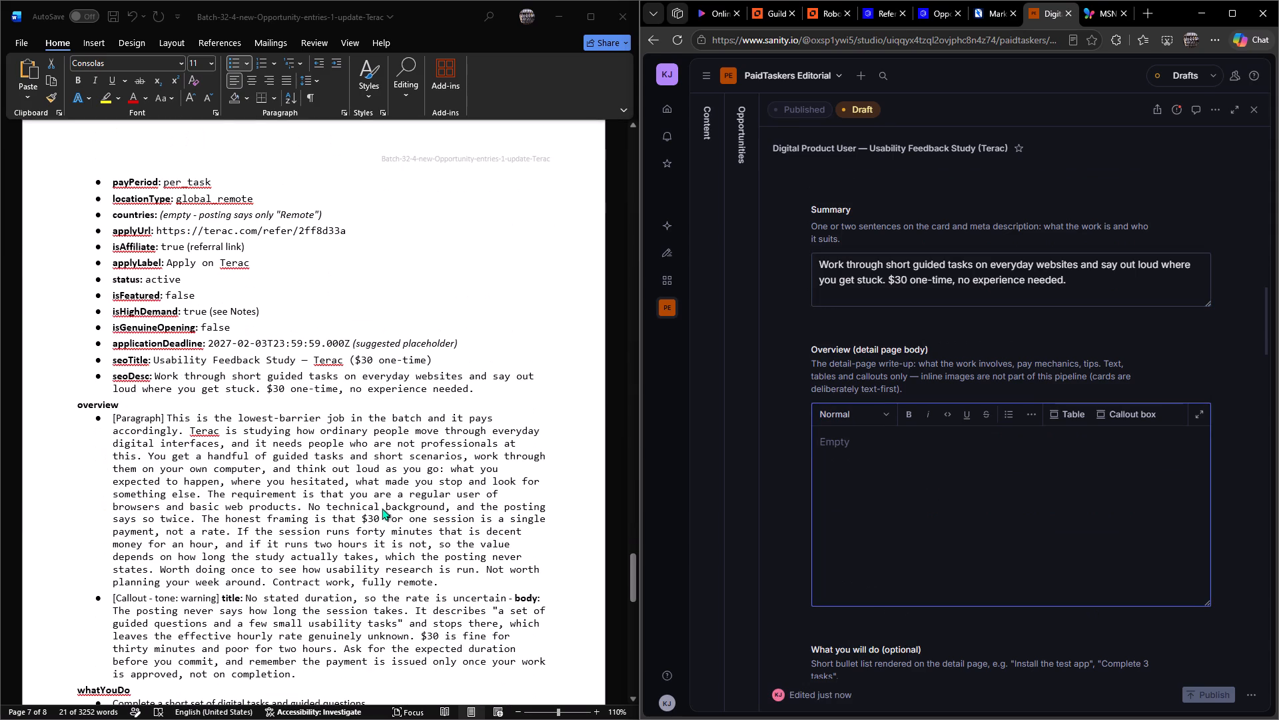
left_click(382, 508)
left_click_drag(454, 587, 179, 419)
key("ctrl+c")
left_click(1010, 539)
key("ctrl+v")
Split the overview text into two paragraphs before "The honest framing is that $30 for one session".
scroll(1011, 536, "down", 5)
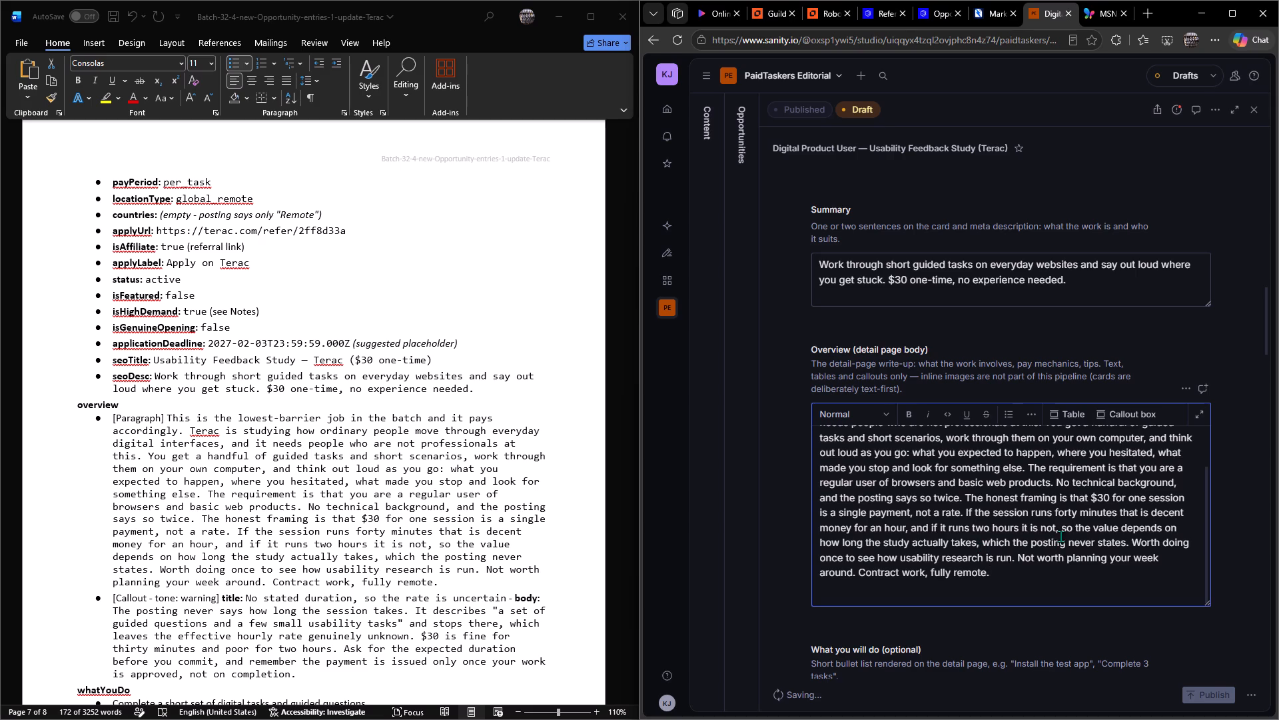
left_click(967, 497)
key("Return")
Insert a callout after the overview text, titled "No stated duration, so the rate is uncertain" from Word, with the Caution (amber) tone.
scroll(1090, 565, "down", 4)
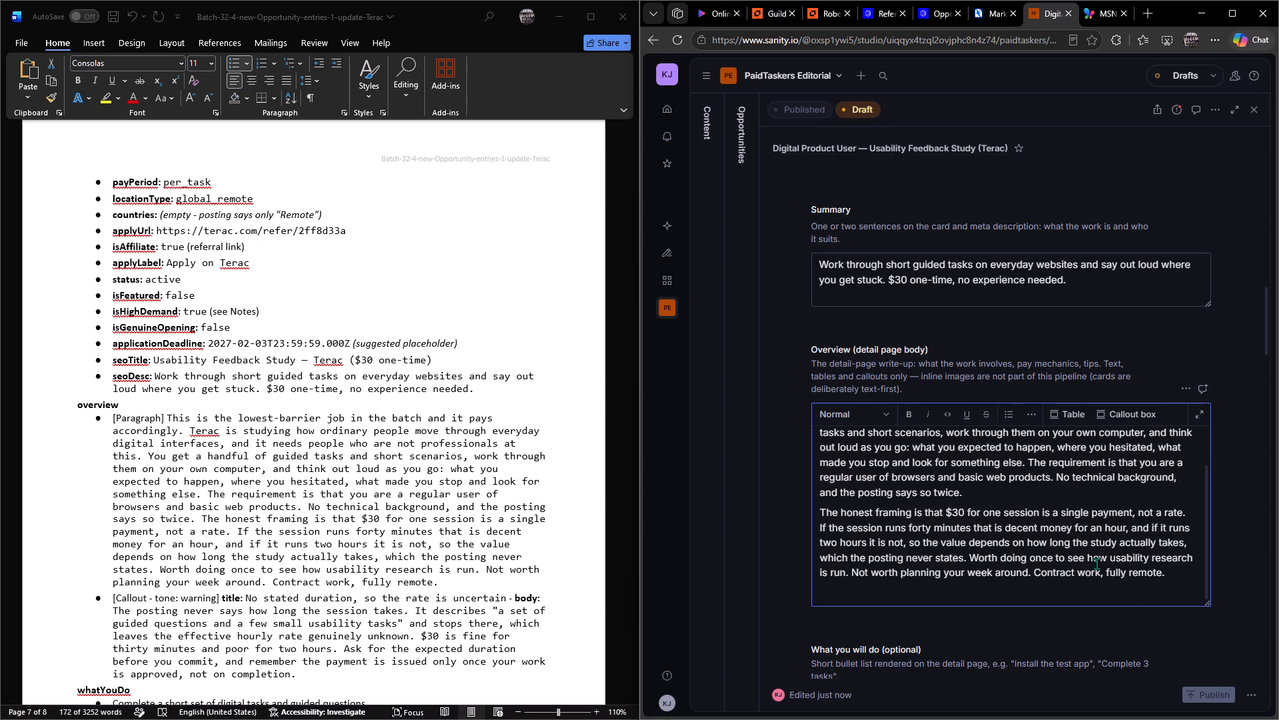
left_click(1172, 573)
key("Return")
left_click(1130, 413)
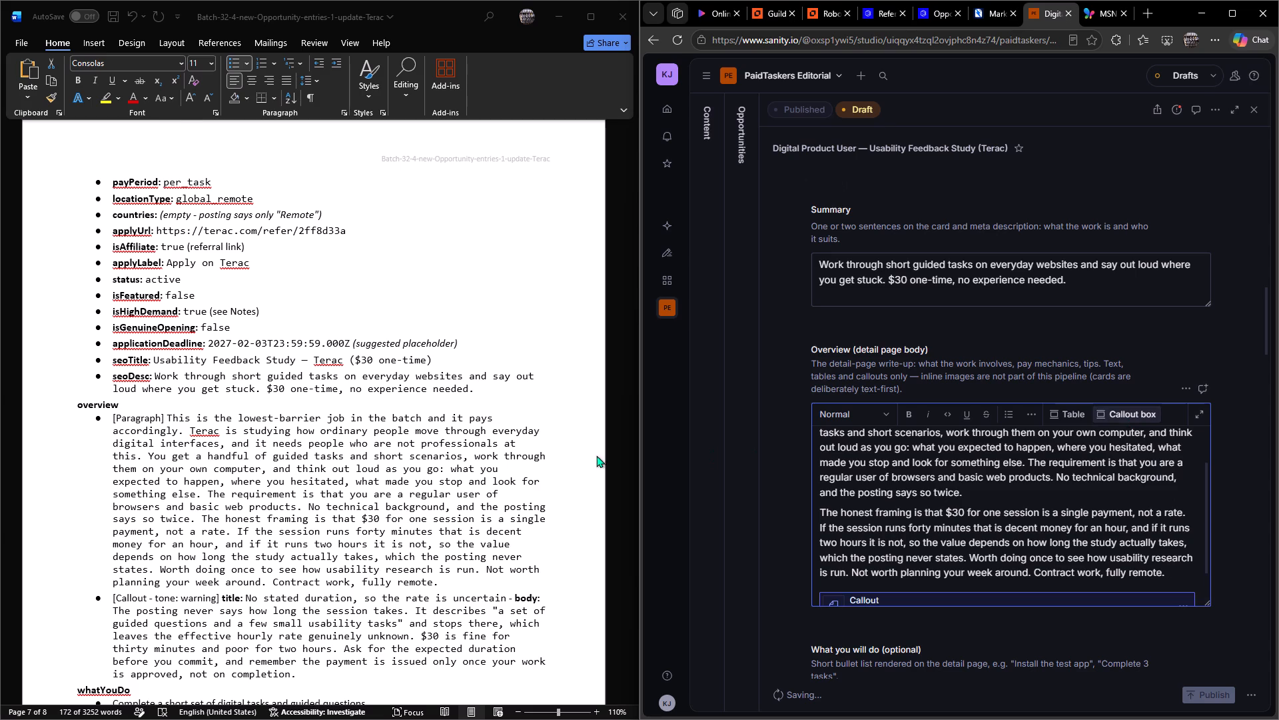
left_click(397, 455)
scroll(397, 455, "down", 5)
left_click(263, 468)
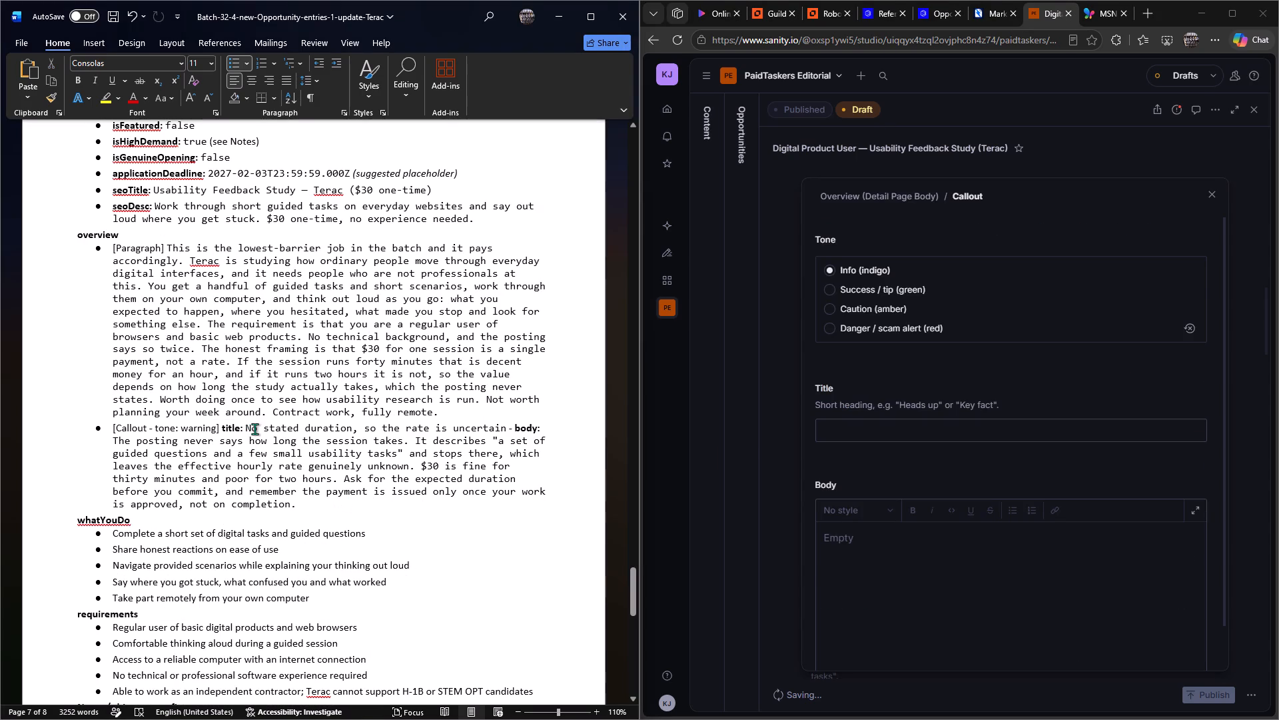
left_click_drag(247, 425, 476, 426)
key("ctrl+c")
left_click(989, 443)
left_click(1000, 433)
key("ctrl+v")
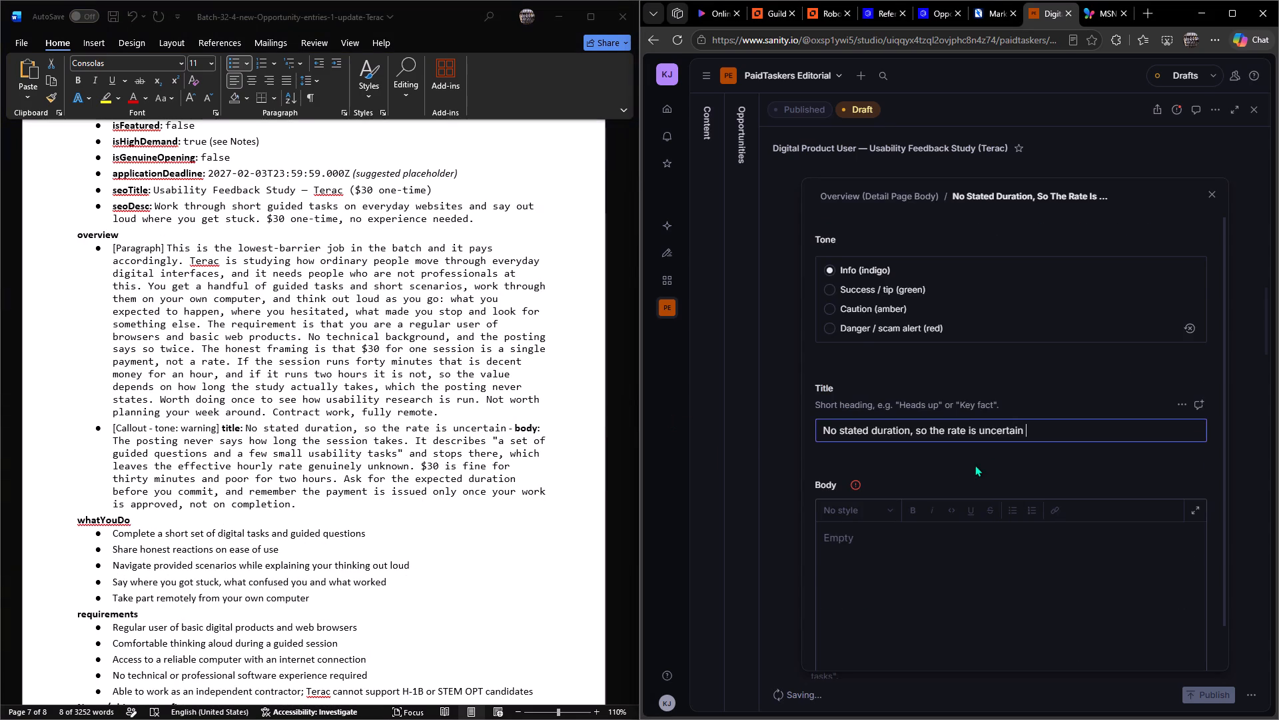
left_click(869, 309)
Fill the callout body with JOB 5's callout text from Word as a plain paragraph without a bullet, and close the callout.
left_click(925, 593)
left_click(450, 434)
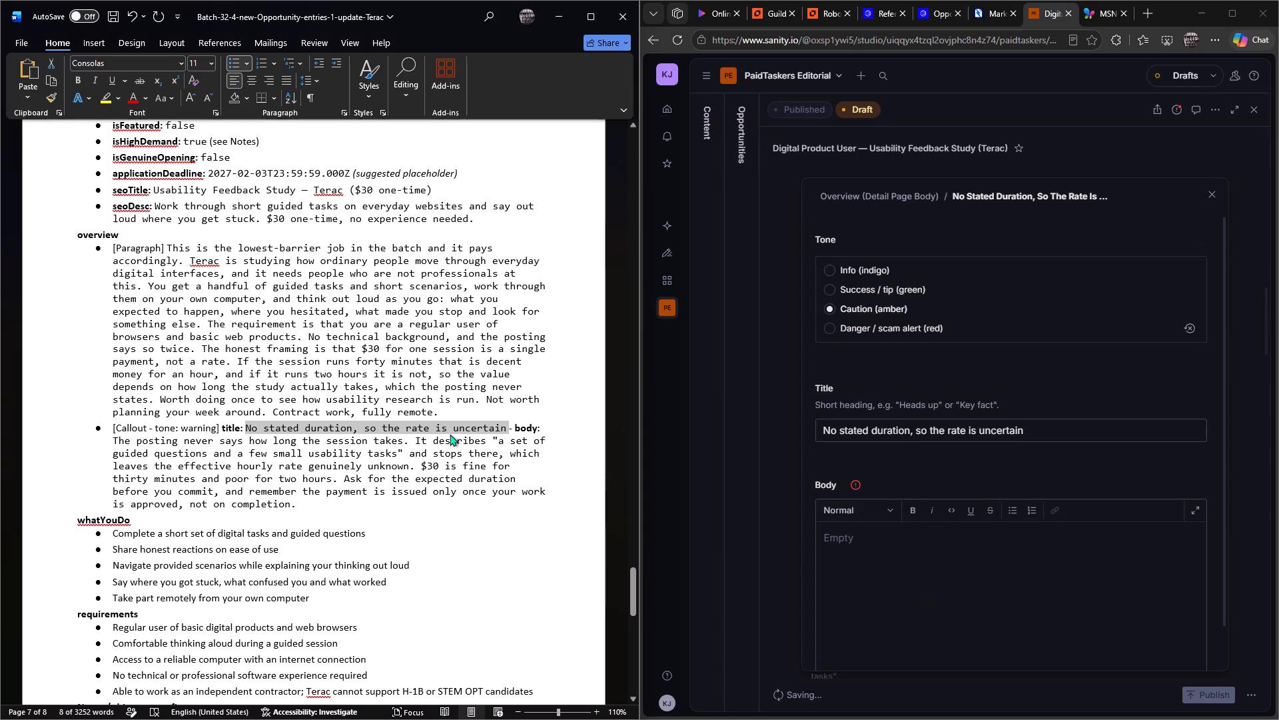
left_click_drag(112, 441, 363, 500)
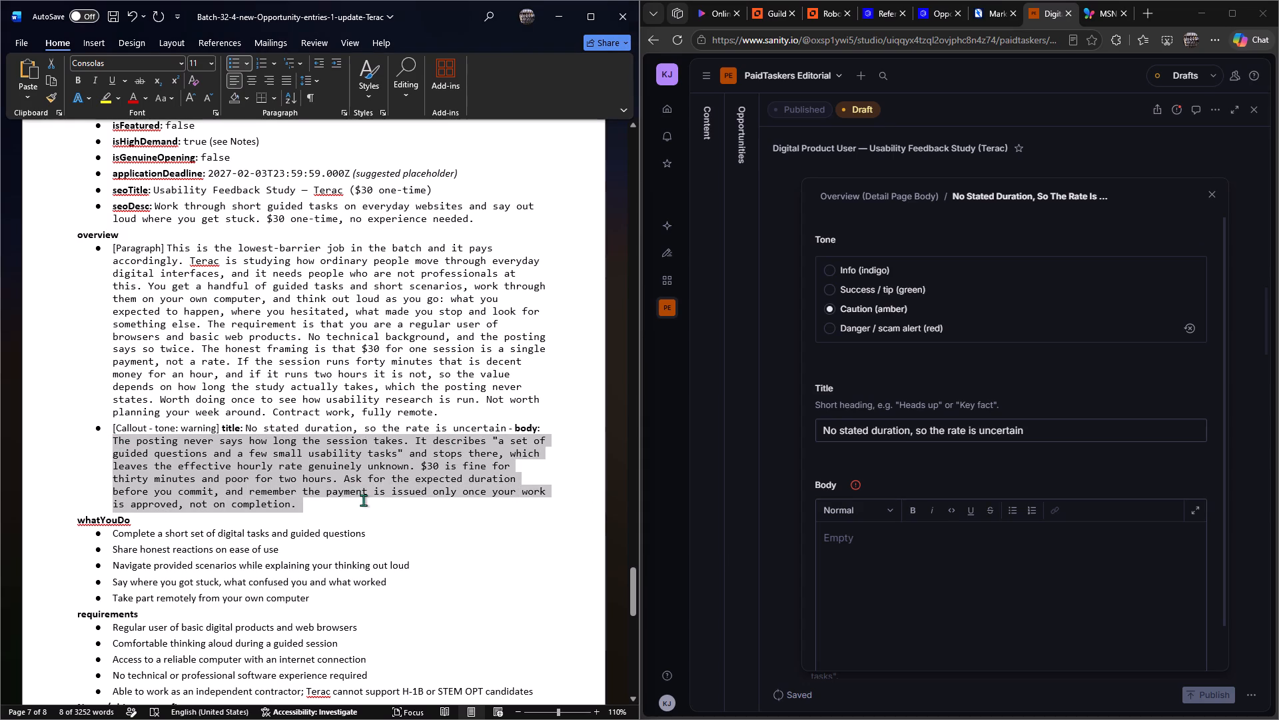
left_click_drag(363, 500, 365, 503)
key("ctrl+c")
left_click(931, 551)
key("ctrl+v")
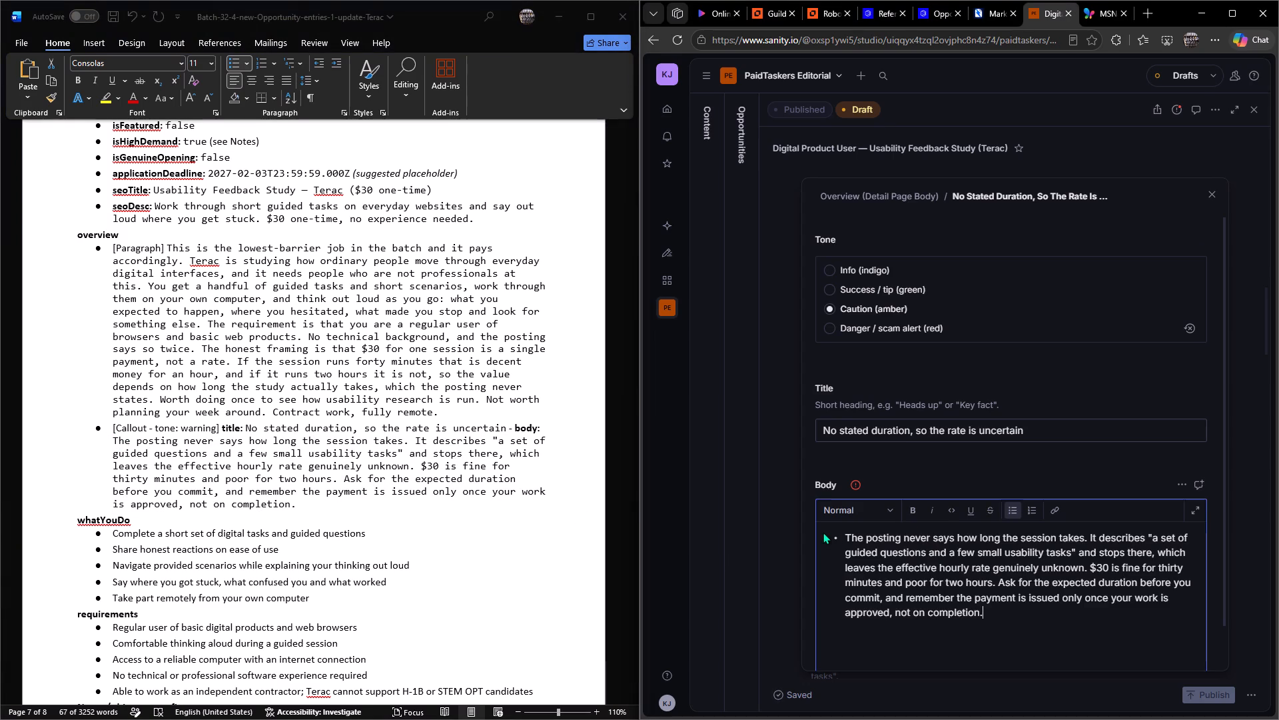
left_click(841, 533)
key("BackSpace")
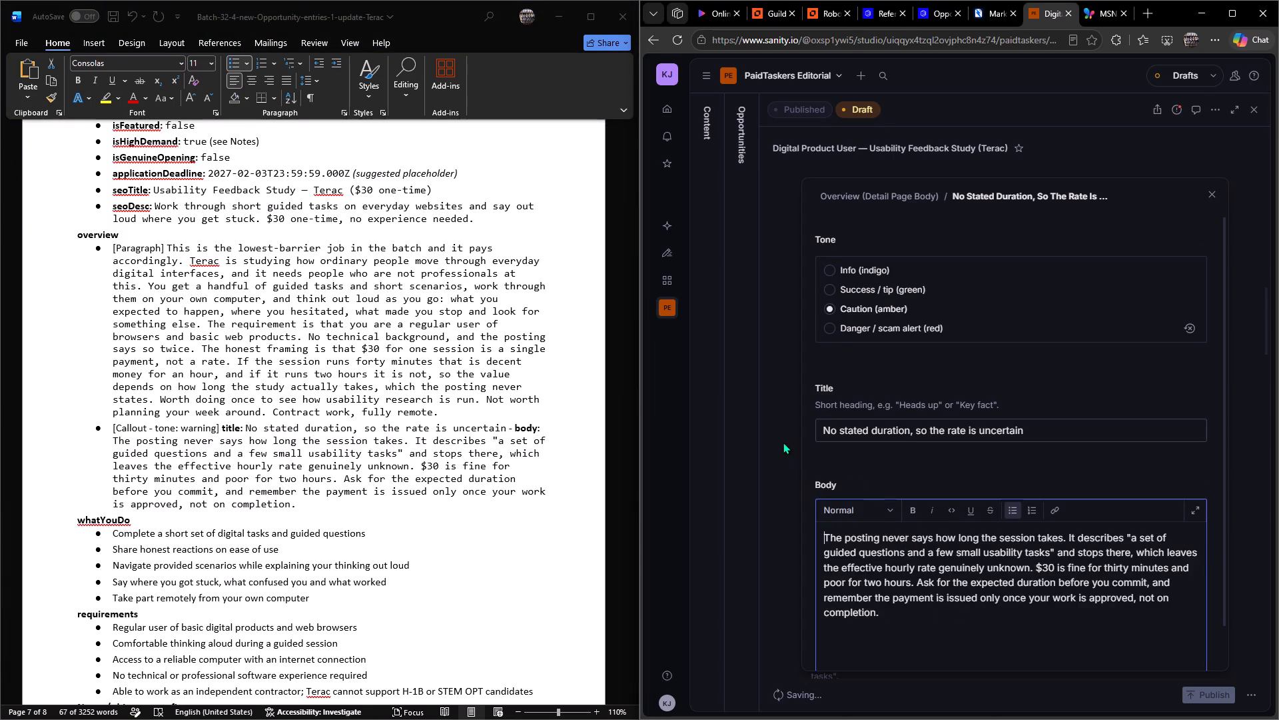
left_click(783, 442)
Add an empty What you will do item and remove the bullets from JOB 5's whatYouDo list in Word.
scroll(783, 442, "down", 4)
left_click(917, 457)
scroll(390, 475, "down", 8)
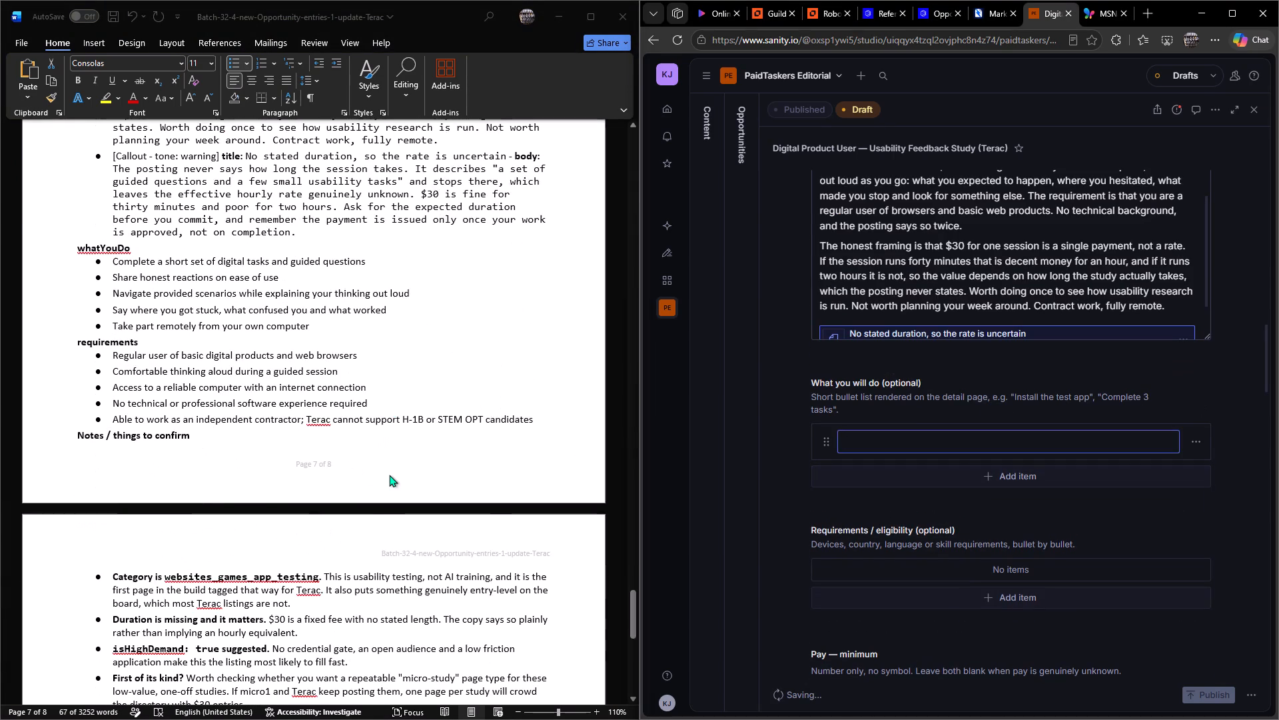
left_click(357, 427)
left_click_drag(397, 327, 117, 268)
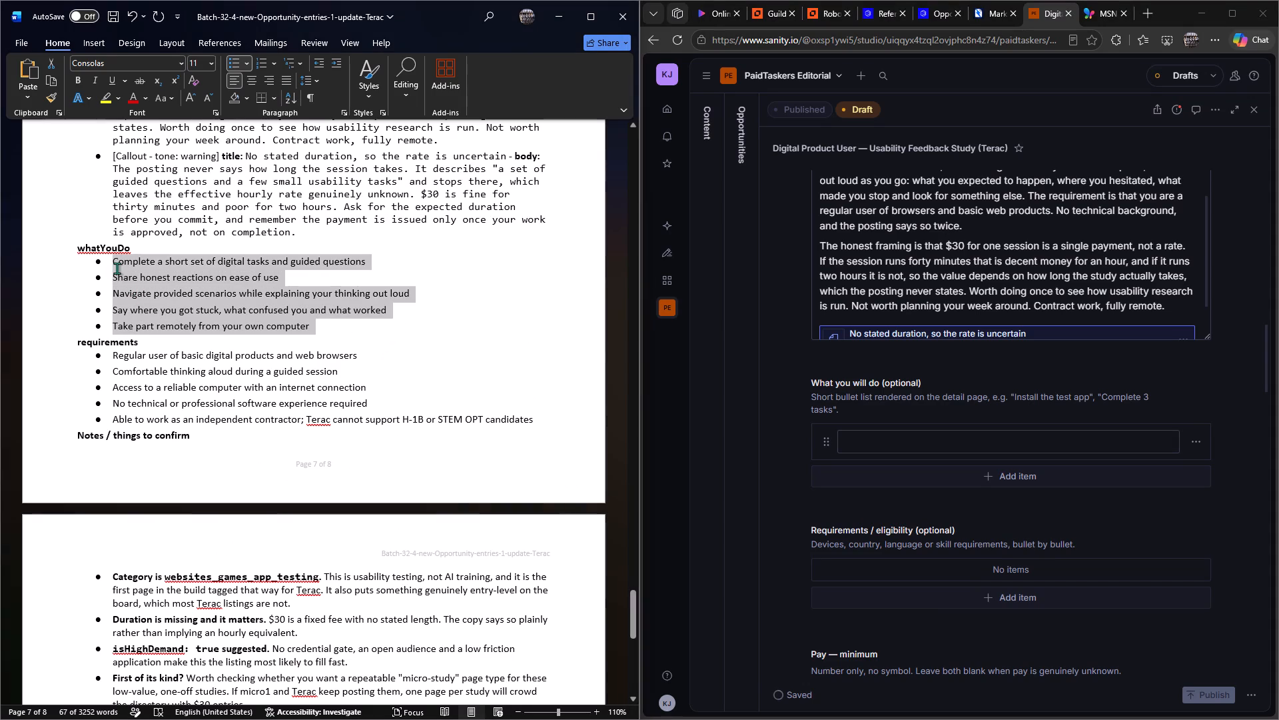
left_click_drag(117, 268, 117, 267)
left_click(233, 61)
left_click(206, 325)
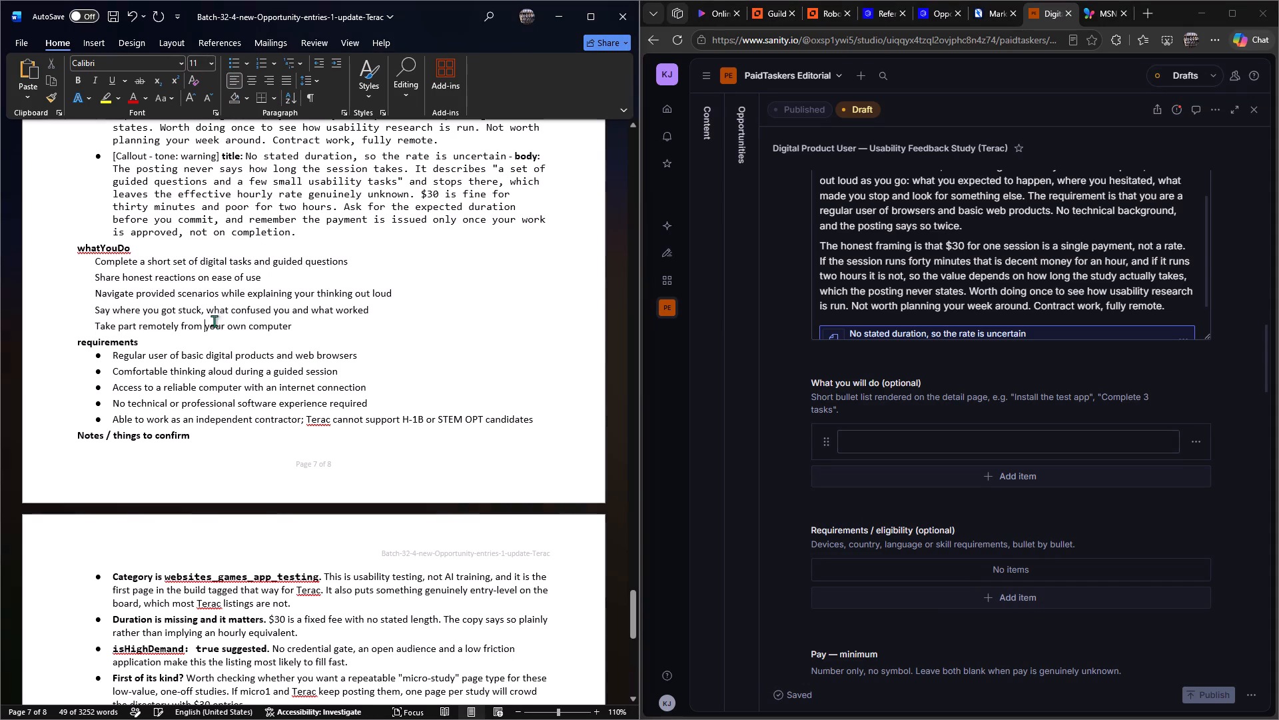
Enter "Complete a short set of digital tasks and guided questions" and "Share honest reactions on ease of use" under What you will do.
left_click_drag(376, 266, 108, 268)
key("ctrl+c")
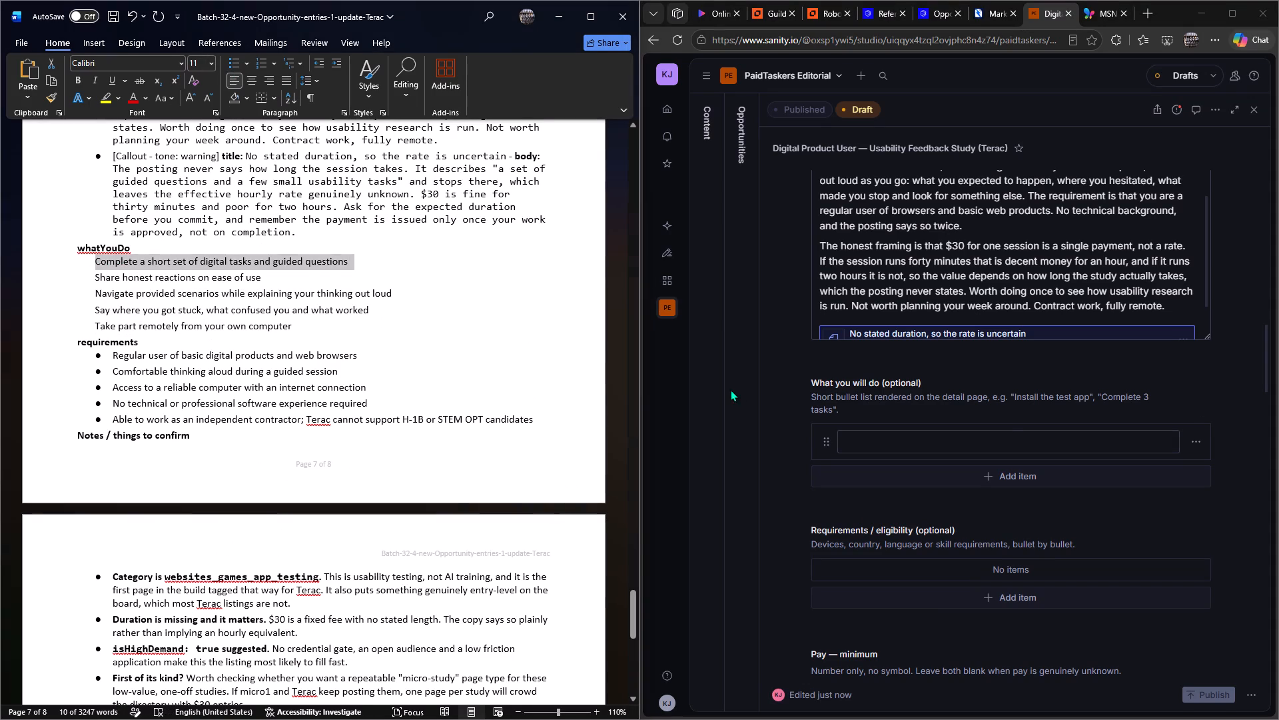
left_click(1009, 436)
key("ctrl+v")
left_click(999, 483)
left_click(320, 422)
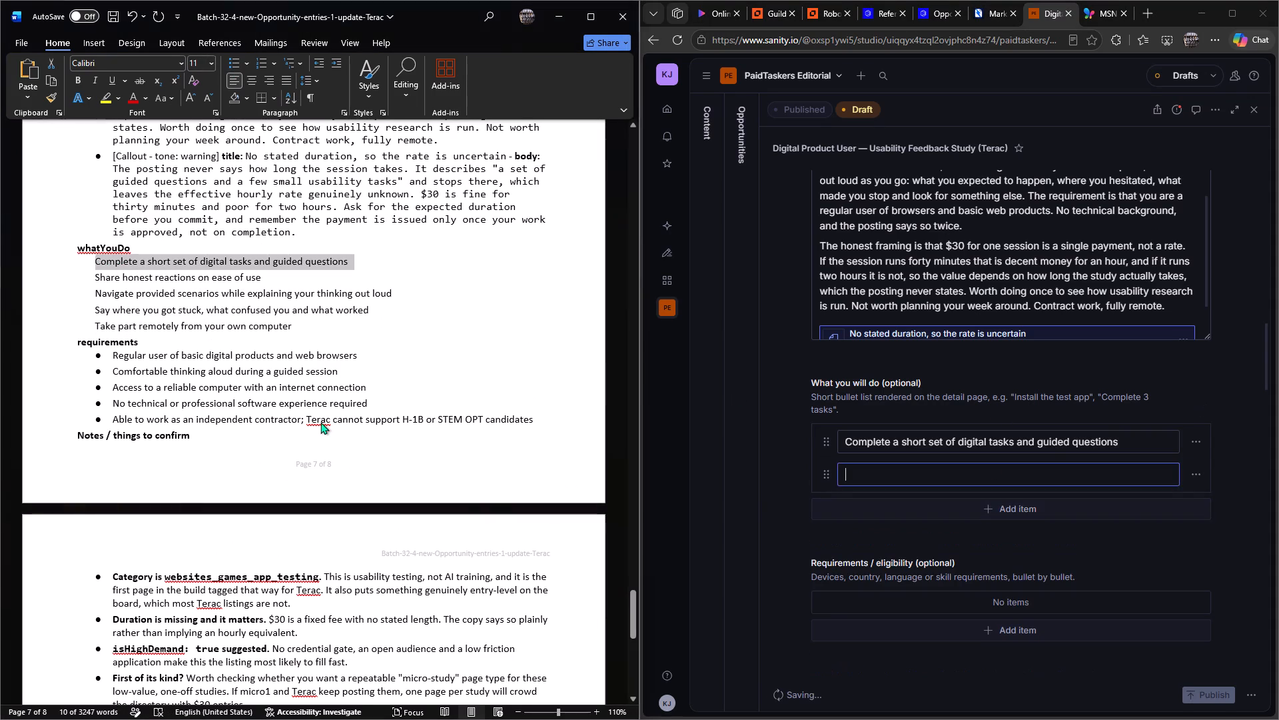
left_click_drag(315, 281, 97, 279)
key("ctrl+c")
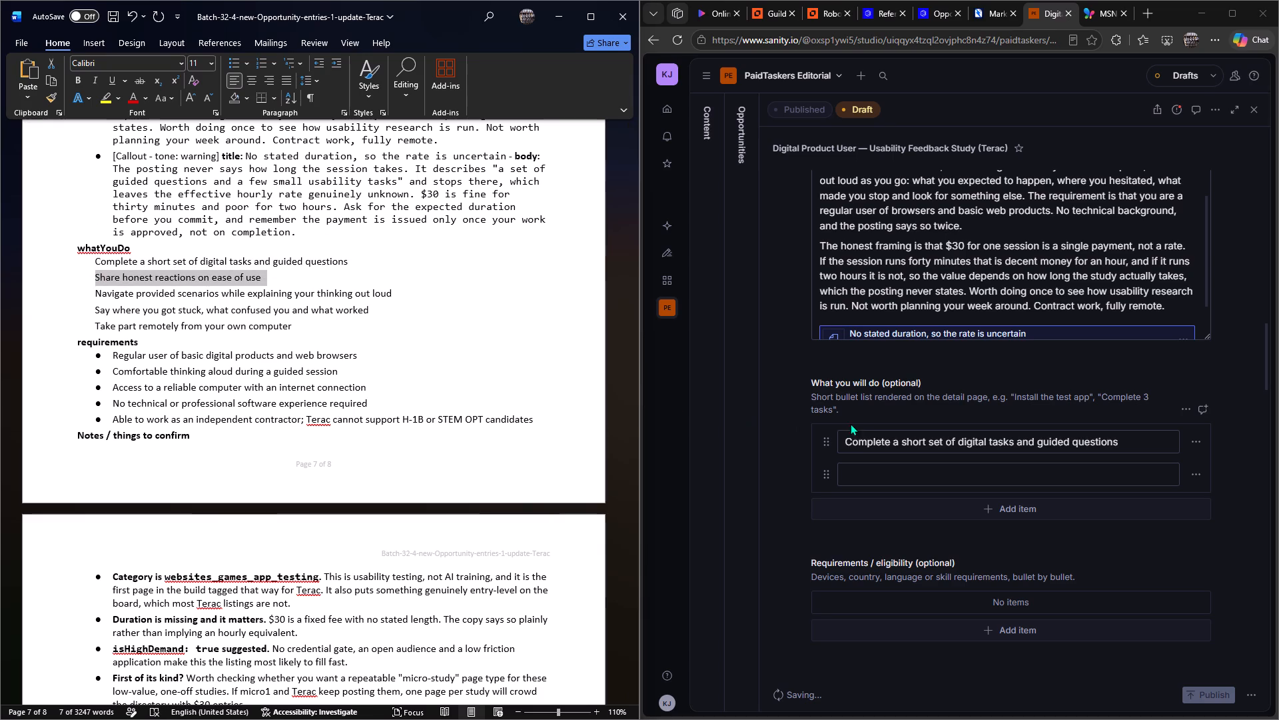
left_click(929, 475)
key("ctrl+v")
Add the third What you will do item, "Navigate provided scenarios while explaining your thinking out loud", from Word.
left_click(889, 507)
left_click(276, 335)
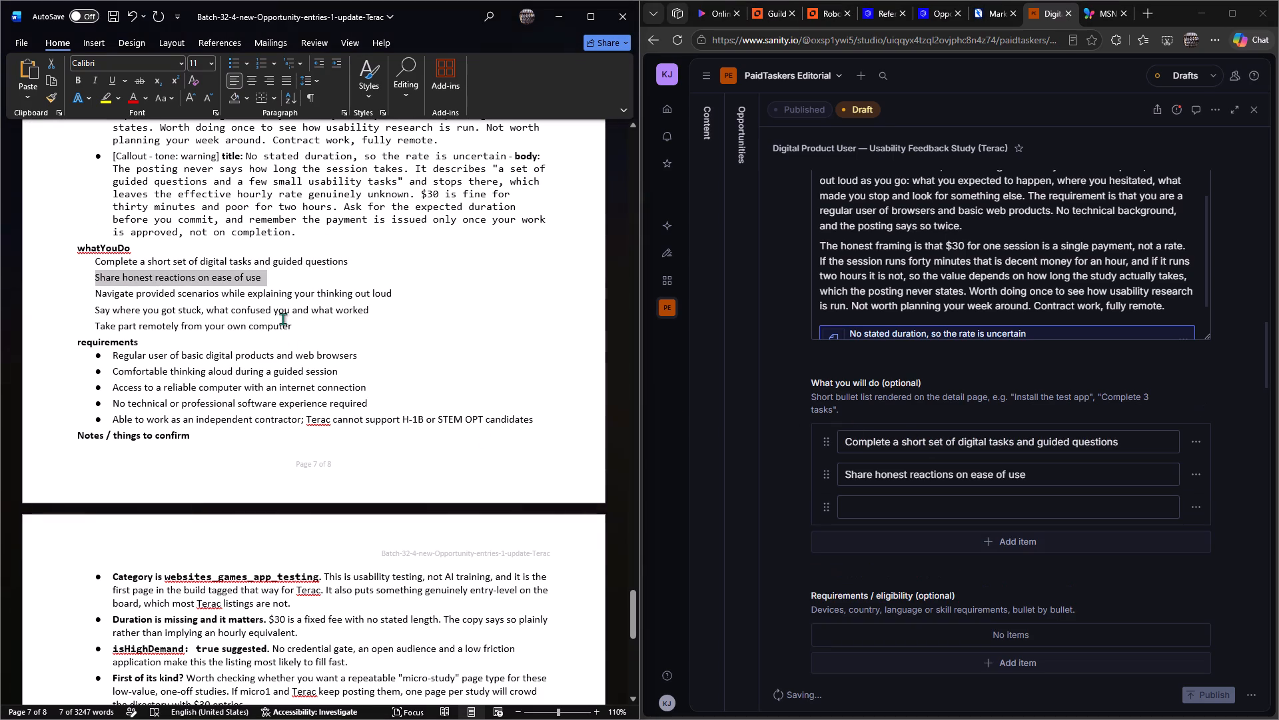
left_click_drag(434, 295, 115, 297)
key("ctrl+c")
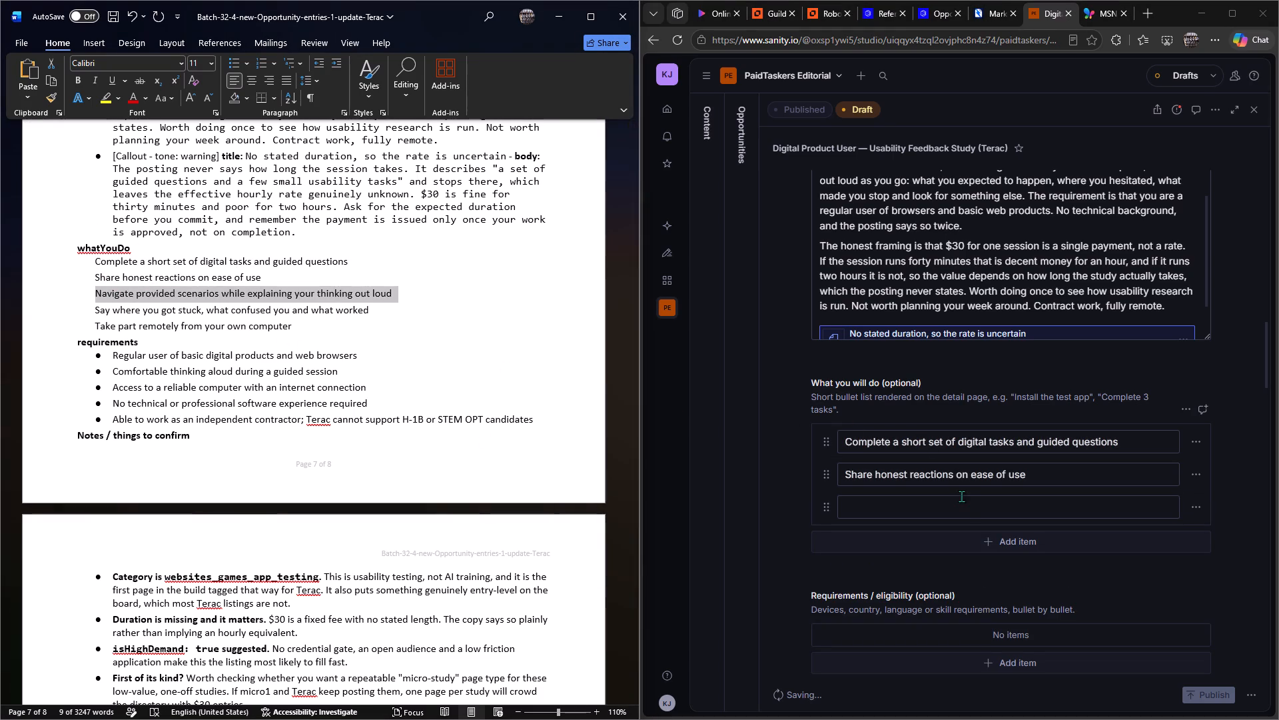
left_click(965, 509)
key("ctrl+v")
Add the fourth What you will do item, "Say where you got stuck, what confused you and what worked", from Word.
left_click(947, 545)
left_click(237, 373)
left_click_drag(403, 319, 161, 317)
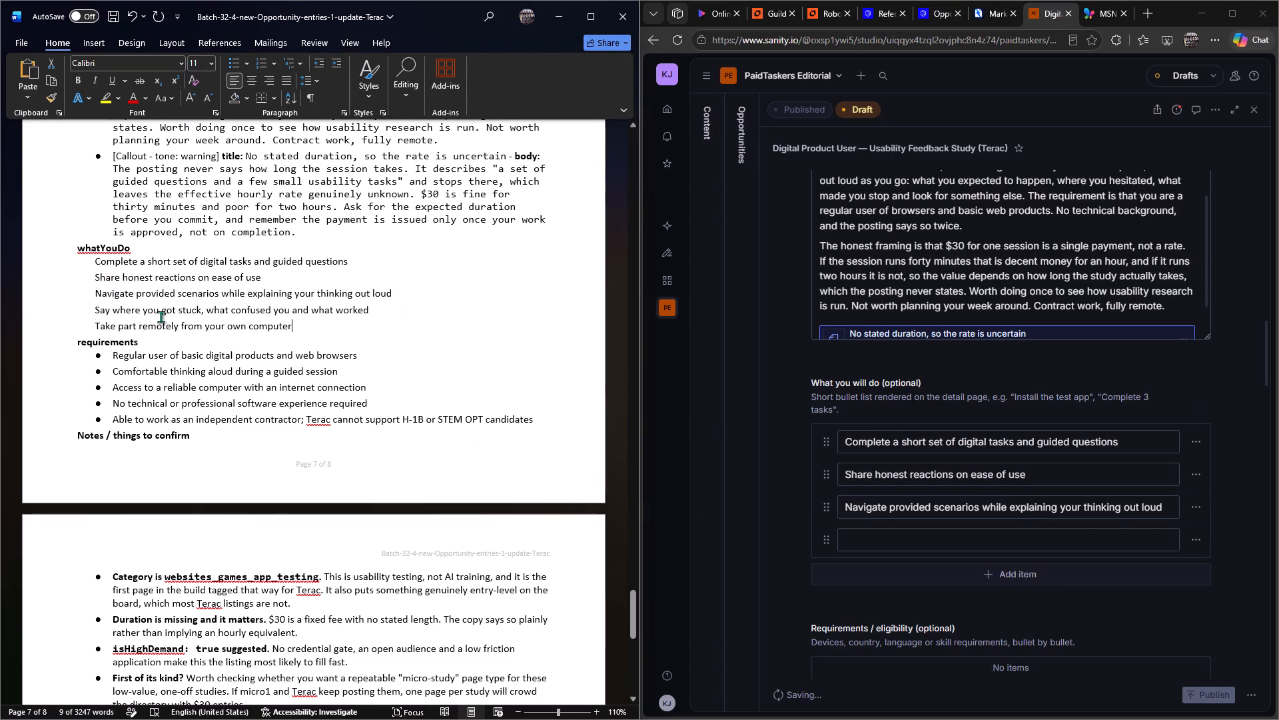
left_click_drag(161, 317, 109, 315)
left_click(364, 321)
left_click_drag(381, 311, 115, 309)
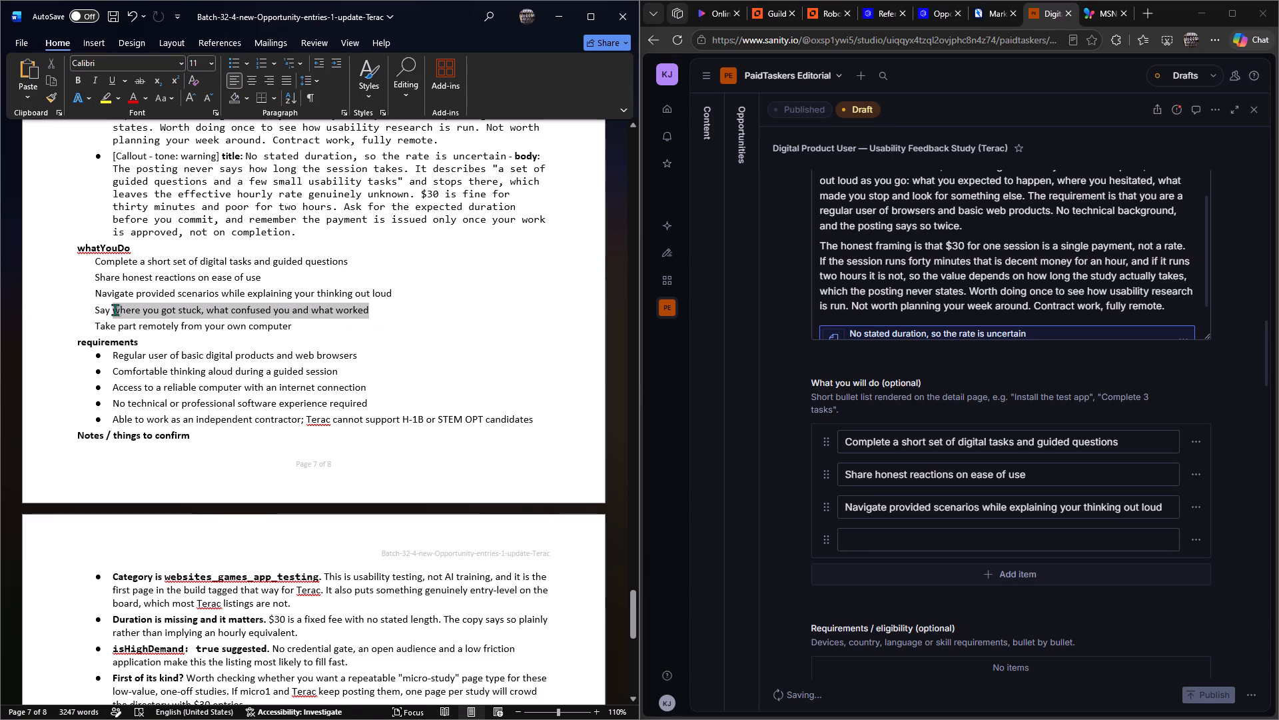
left_click_drag(115, 309, 105, 309)
key("ctrl+c")
left_click(909, 537)
key("ctrl+v")
Add the fifth What you will do item, "Take part remotely from your own computer", from Word.
left_click(913, 567)
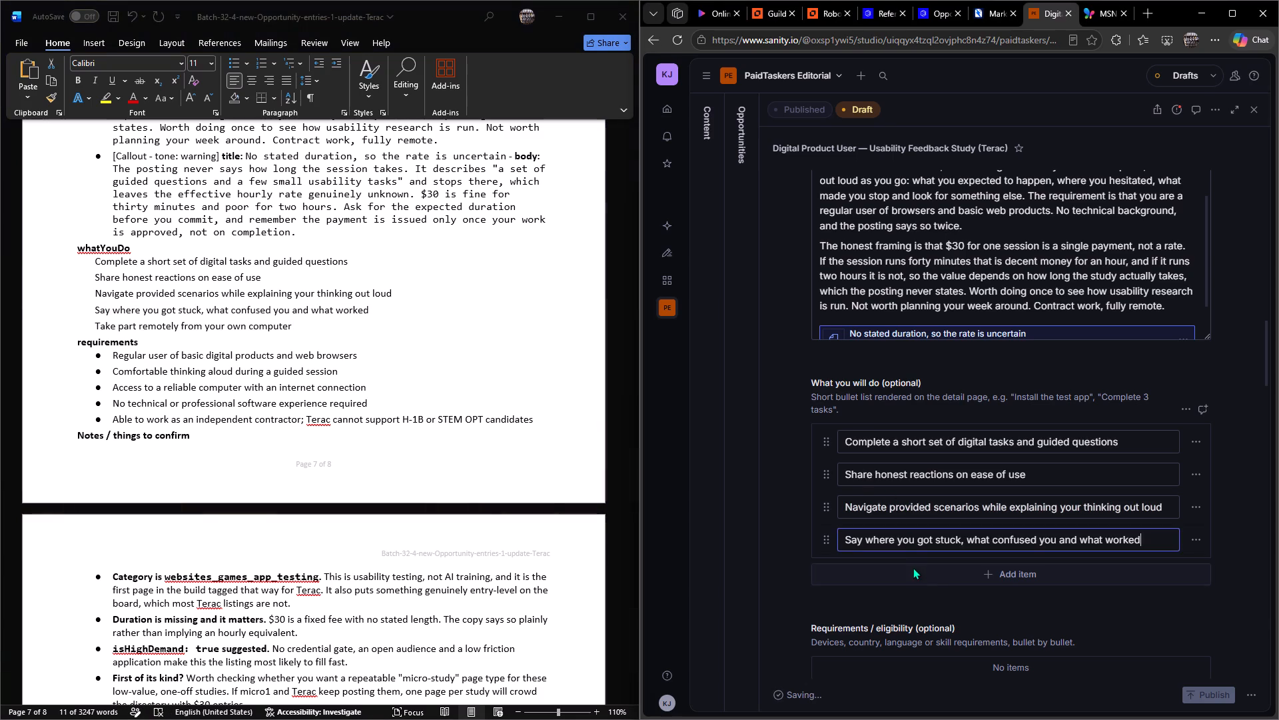
left_click(356, 401)
left_click_drag(309, 326, 66, 324)
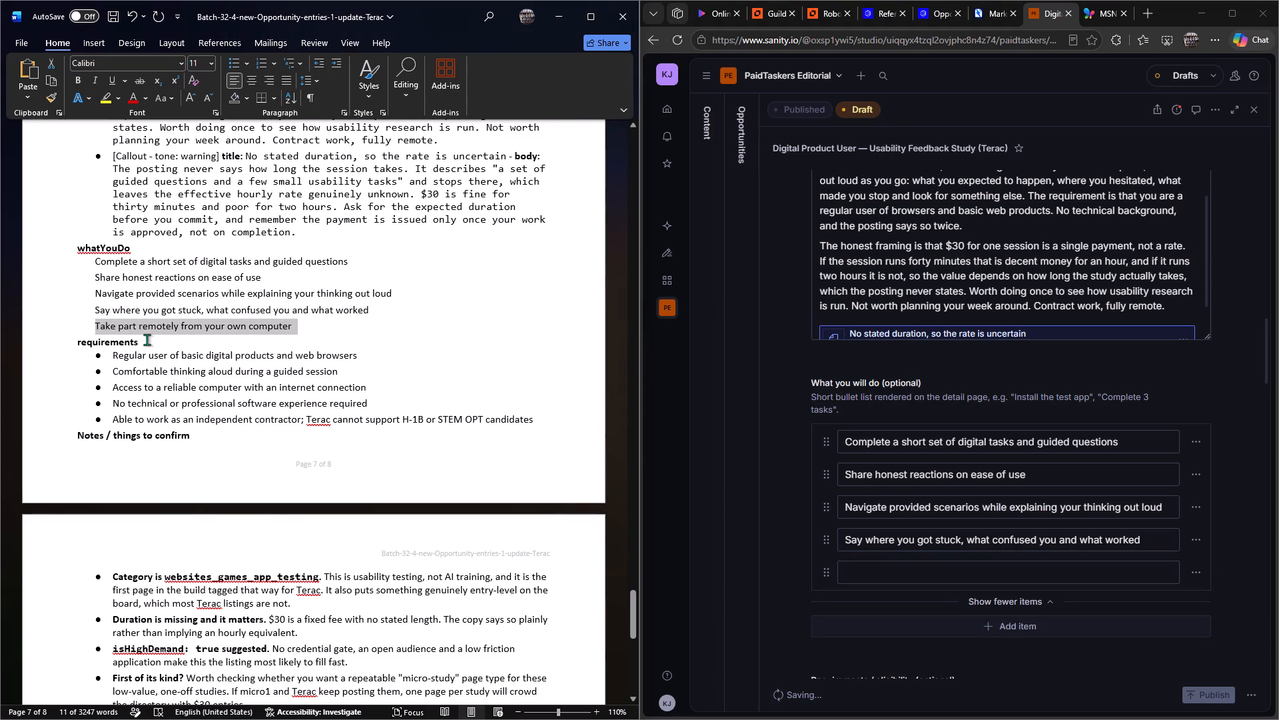
key("ctrl+c")
left_click(950, 575)
key("ctrl+v")
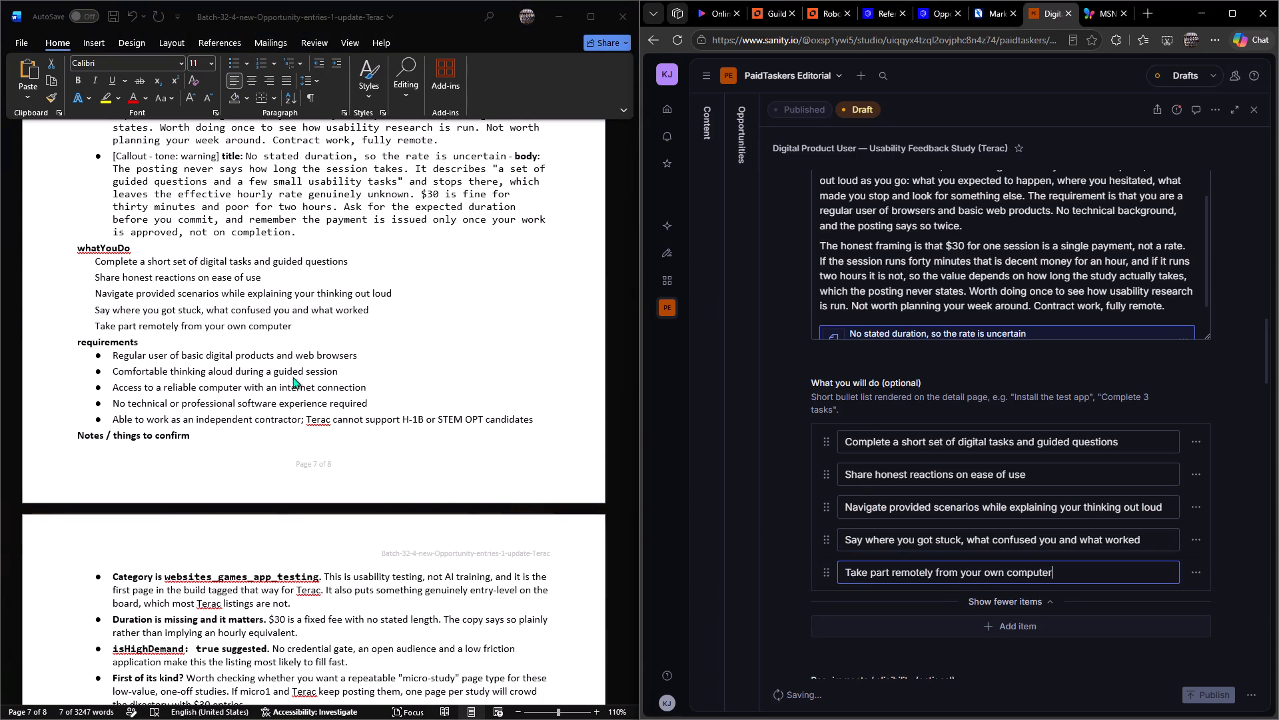
Add an empty Requirements / eligibility item and remove the bullet formatting from the five requirements lines in Word.
left_click(290, 370)
scroll(290, 370, "down", 1)
scroll(953, 530, "down", 3)
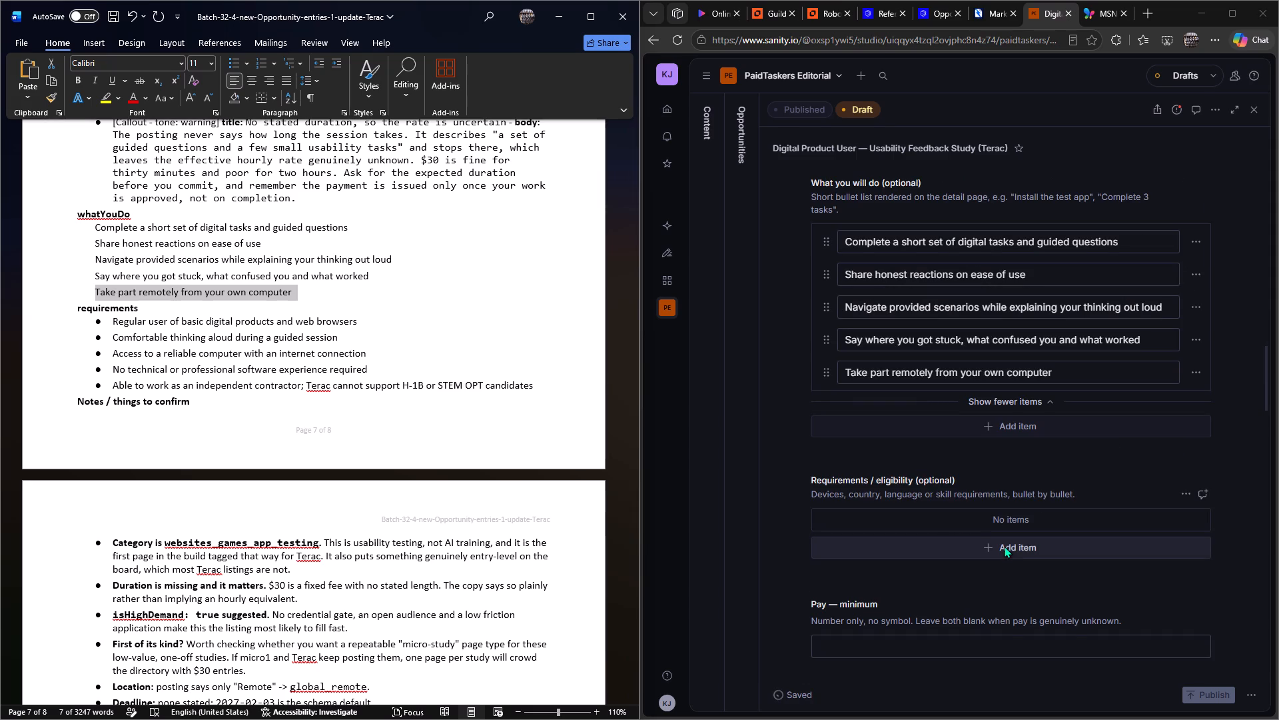
left_click(1004, 546)
left_click(181, 325)
left_click(361, 317)
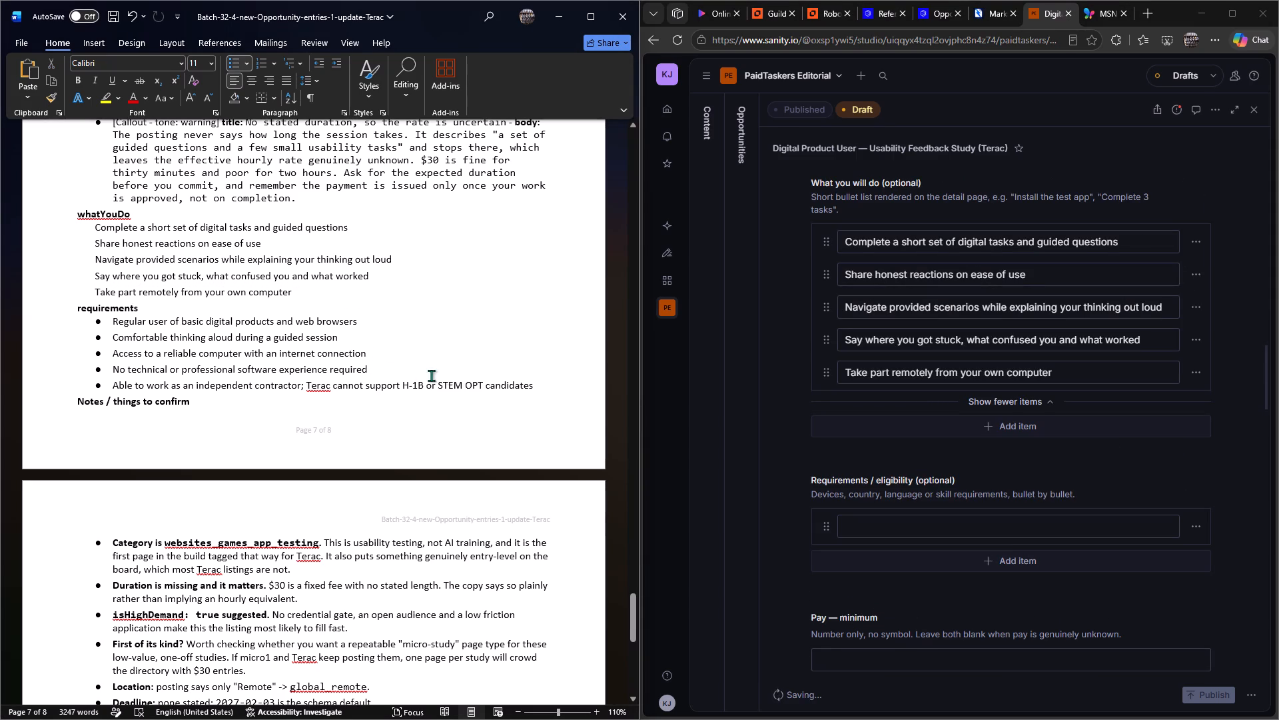
left_click_drag(544, 387, 101, 321)
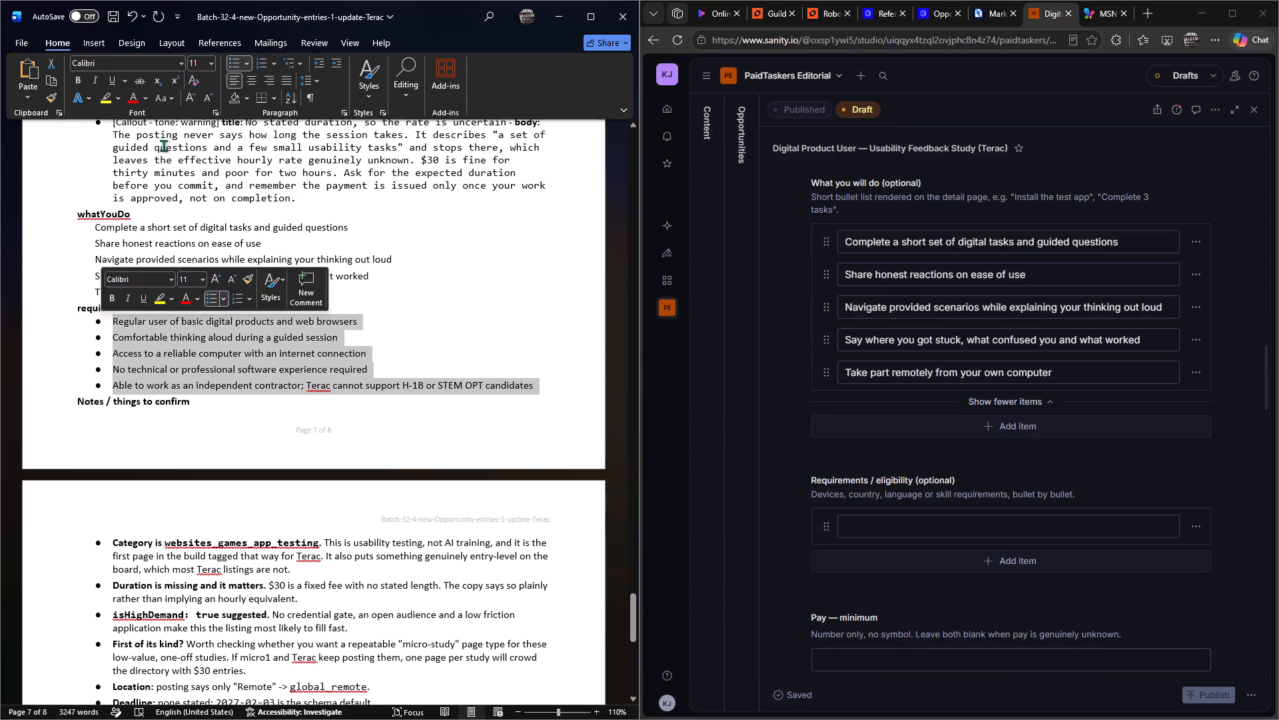
left_click(227, 57)
left_click(213, 291)
Enter the first requirement, "Regular user of basic digital products and web browsers", from Word.
left_click_drag(356, 320, 111, 320)
key("ctrl+c")
left_click(927, 517)
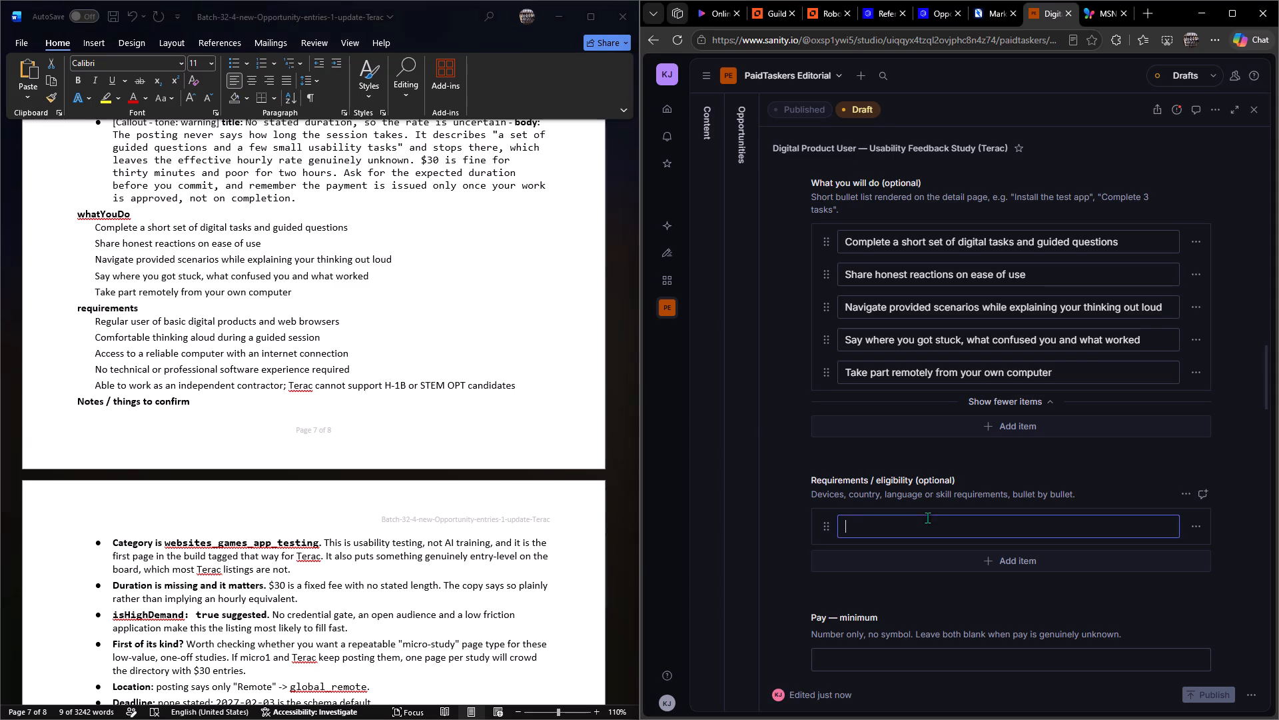
key("ctrl+v")
Add the second requirement, "Comfortable thinking aloud during a guided session", from Word.
left_click(927, 557)
left_click(475, 365)
left_click_drag(348, 340, 111, 336)
key("ctrl+c")
left_click(980, 563)
key("ctrl+v")
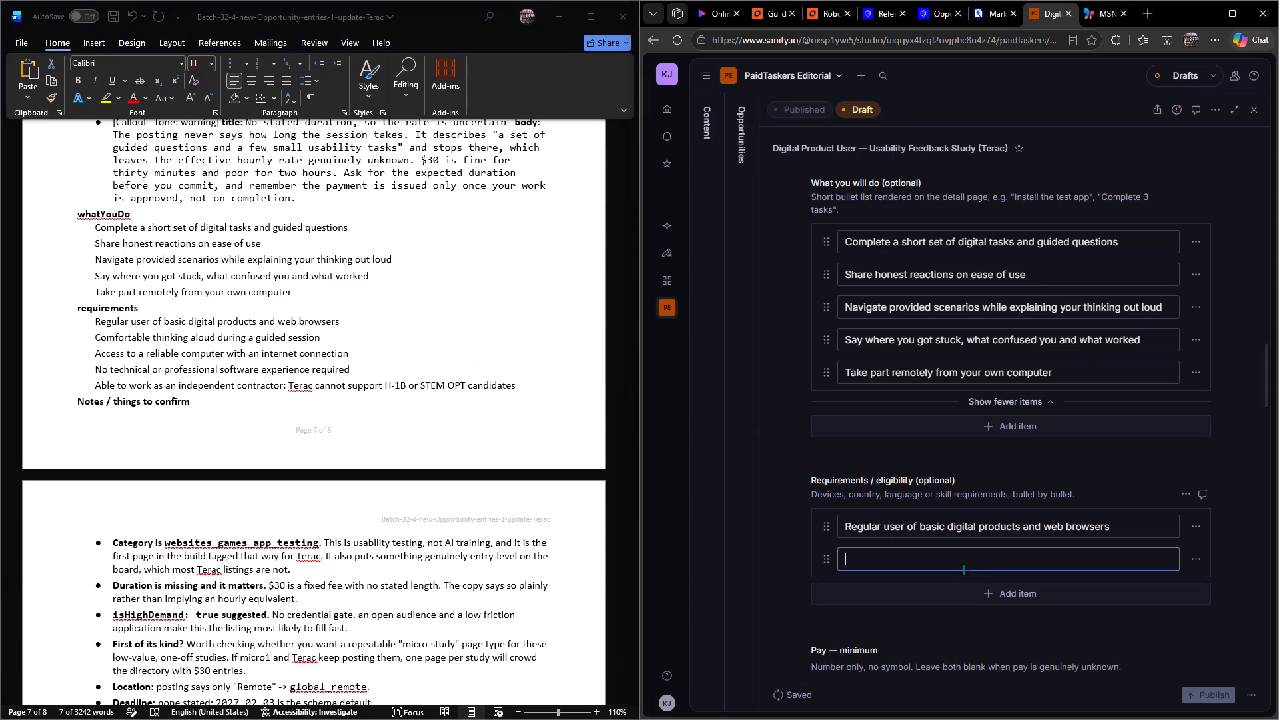
Add the third requirement, "Access to a reliable computer with an internet connection", from Word.
left_click(944, 594)
left_click(290, 355)
left_click_drag(372, 354, 109, 355)
key("ctrl+c")
left_click(923, 591)
key("ctrl+v")
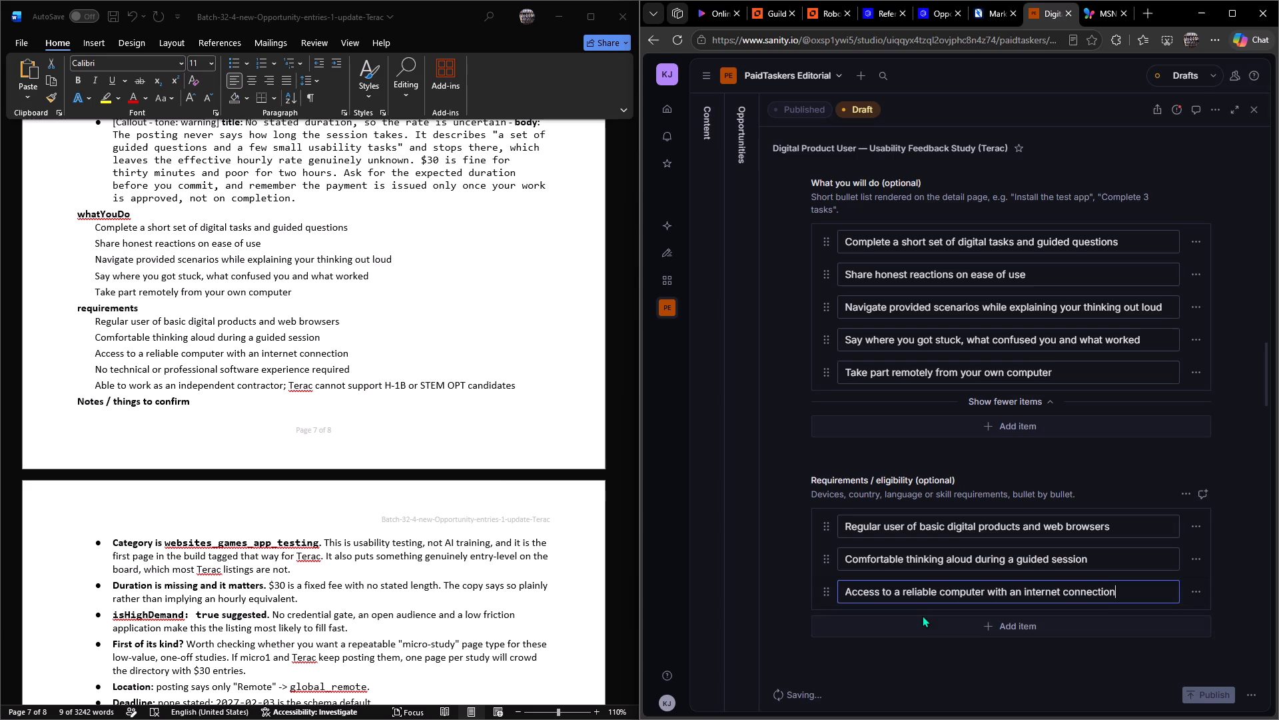
Add the fourth requirement, "No technical or professional software experience required", from Word.
left_click(922, 624)
left_click(342, 381)
left_click_drag(363, 367, 118, 372)
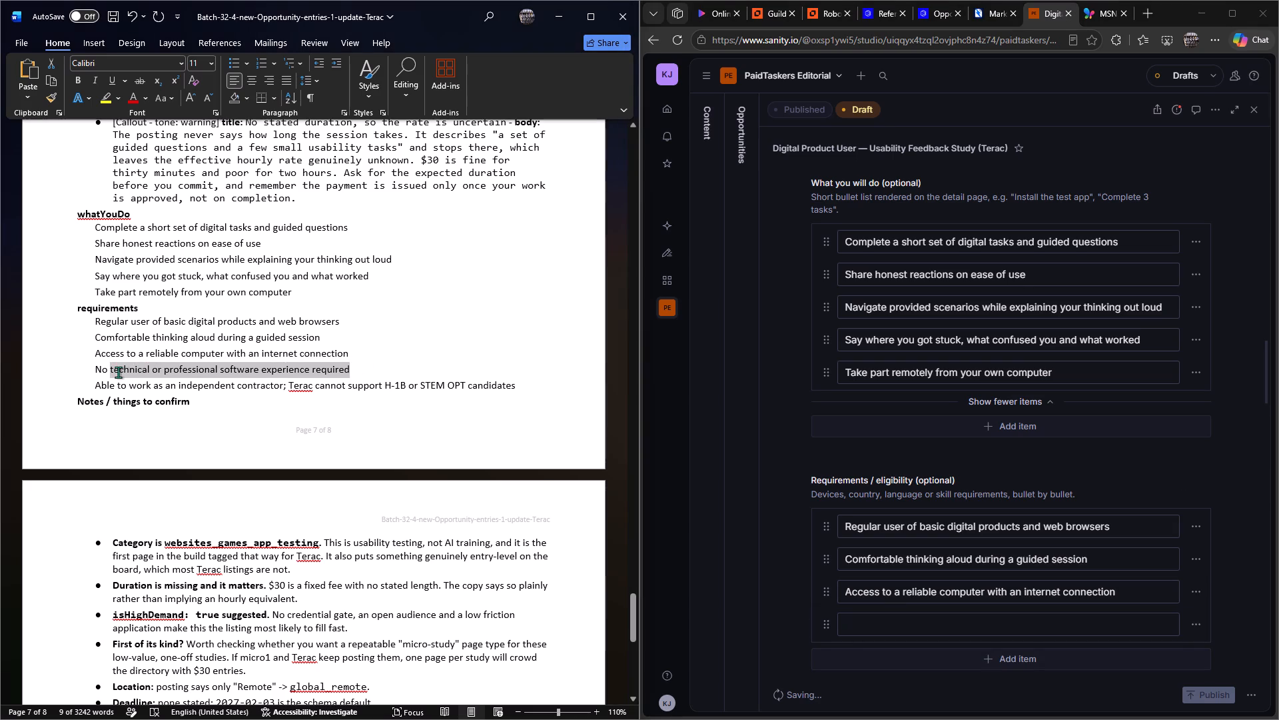
left_click_drag(118, 372, 95, 373)
key("ctrl+c")
left_click(991, 629)
key("ctrl+v")
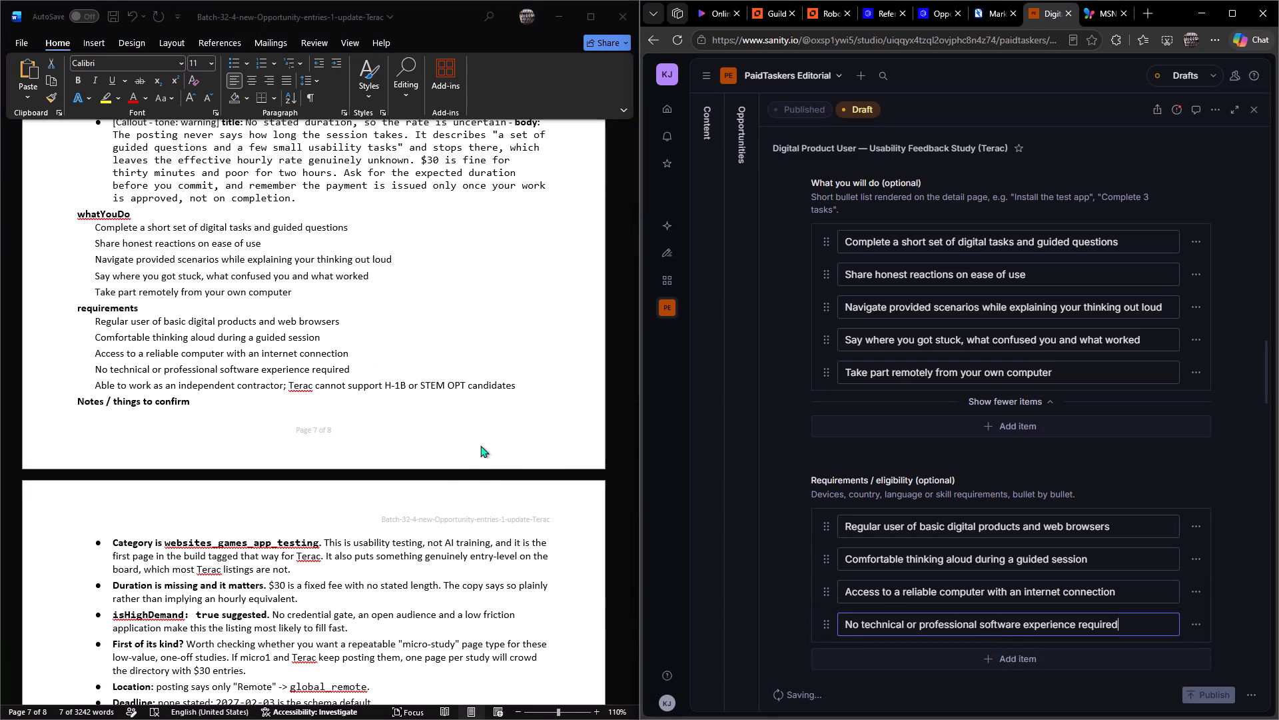
Add the fifth requirement, "Able to work as an independent contractor; Terac cannot support H-1B or STEM OPT candidates", from Word.
left_click(387, 391)
left_click_drag(536, 387, 78, 385)
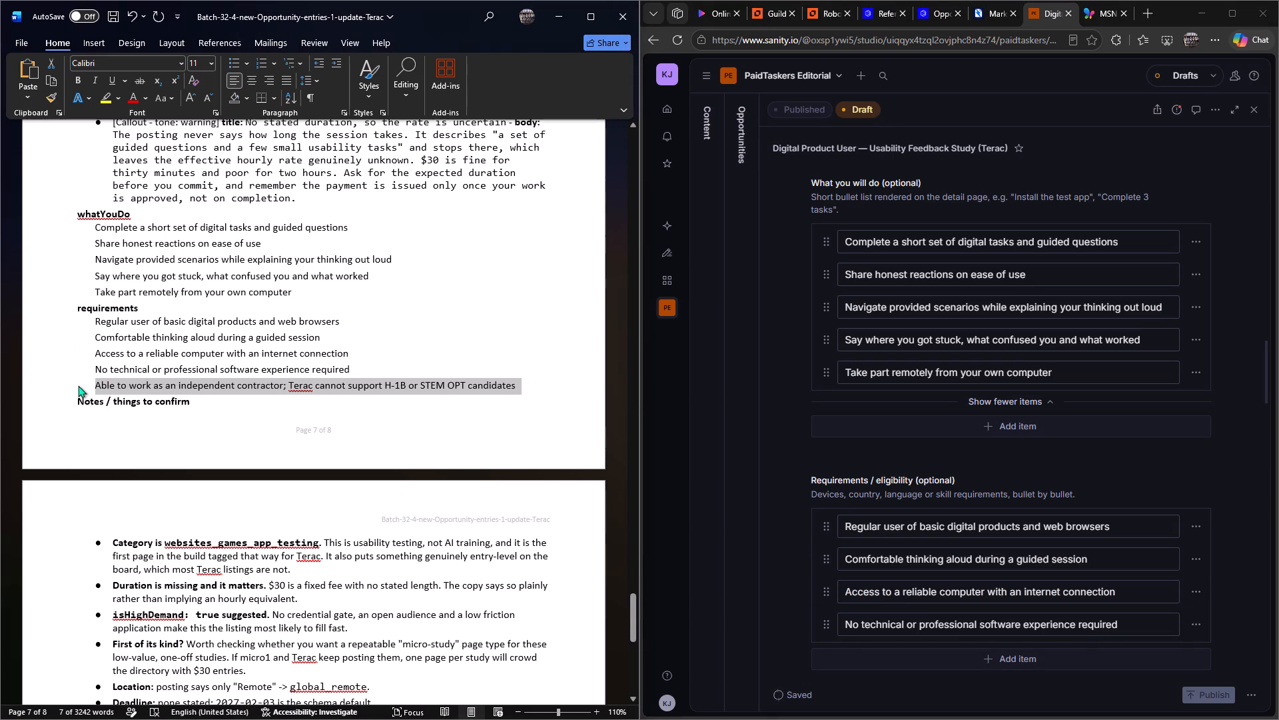
key("ctrl+c")
scroll(857, 533, "down", 3)
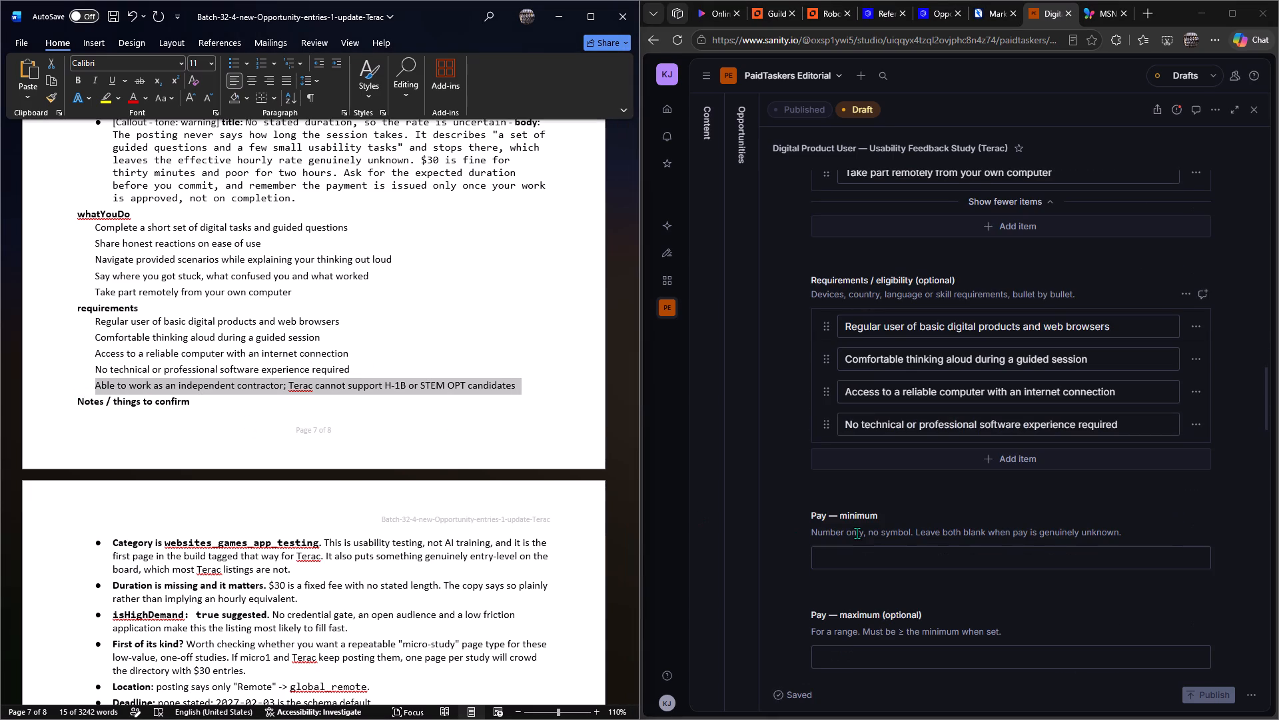
left_click(903, 464)
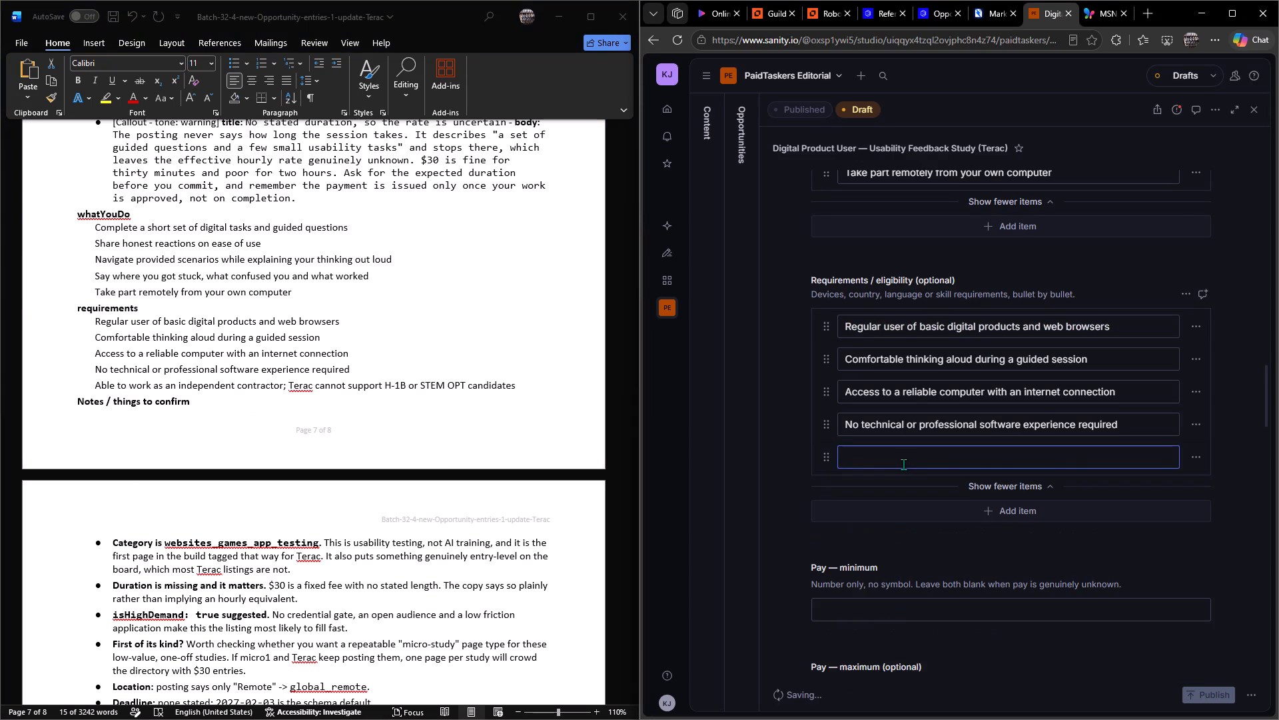
key("ctrl+v")
Look up the JOB 5 pay in Word, set the minimum pay to 30 and leave the maximum blank.
scroll(903, 464, "down", 4)
left_click(807, 415)
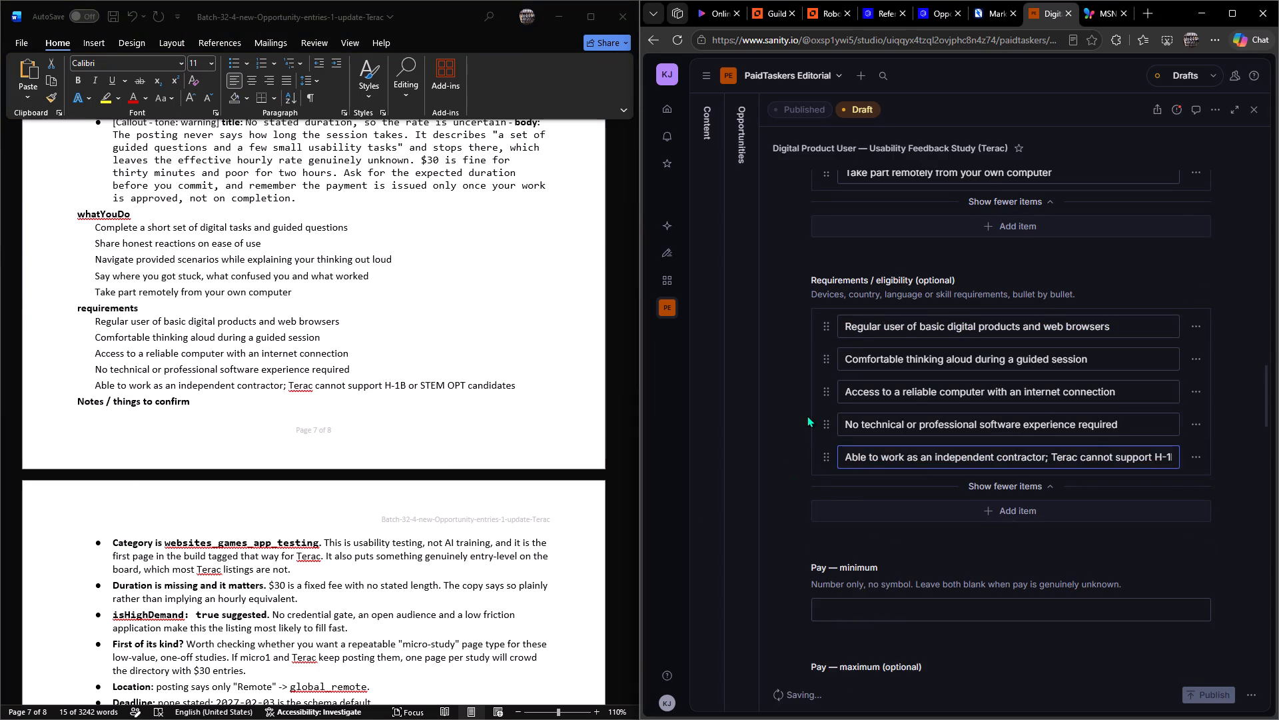
scroll(806, 412, "down", 4)
left_click(869, 359)
left_click(869, 350)
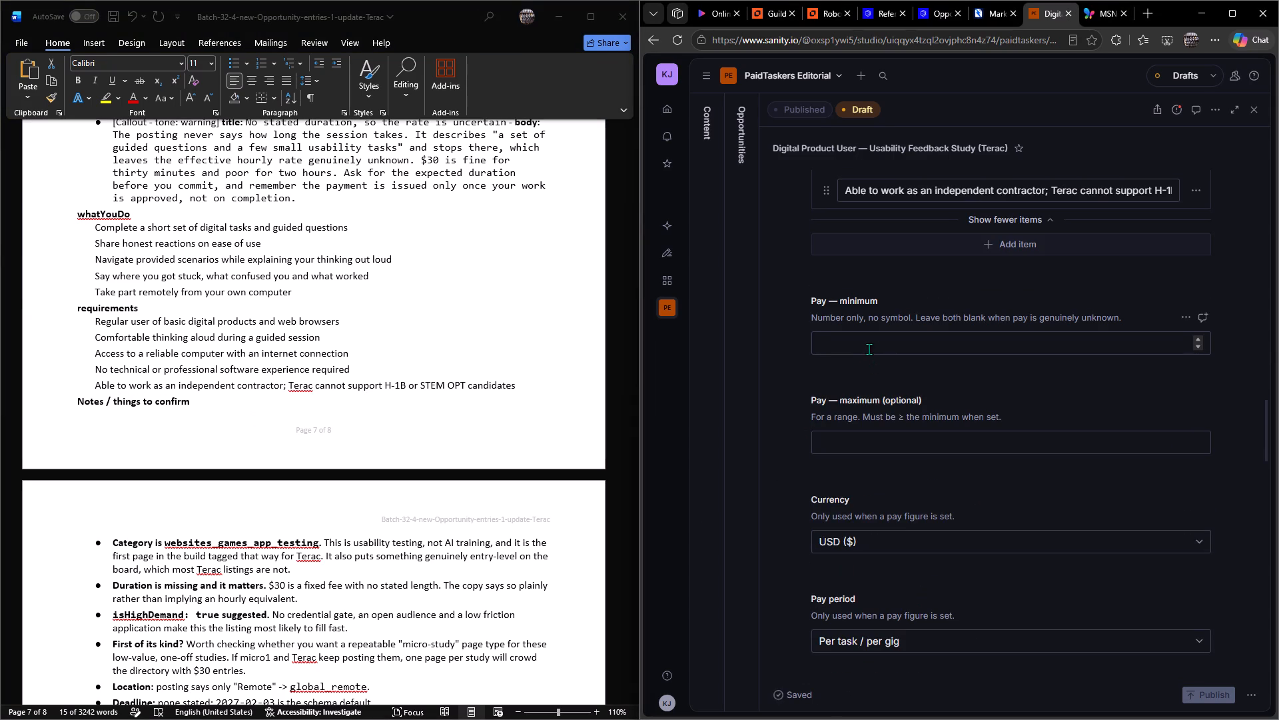
left_click(242, 364)
scroll(242, 364, "down", 5)
scroll(242, 364, "up", 6)
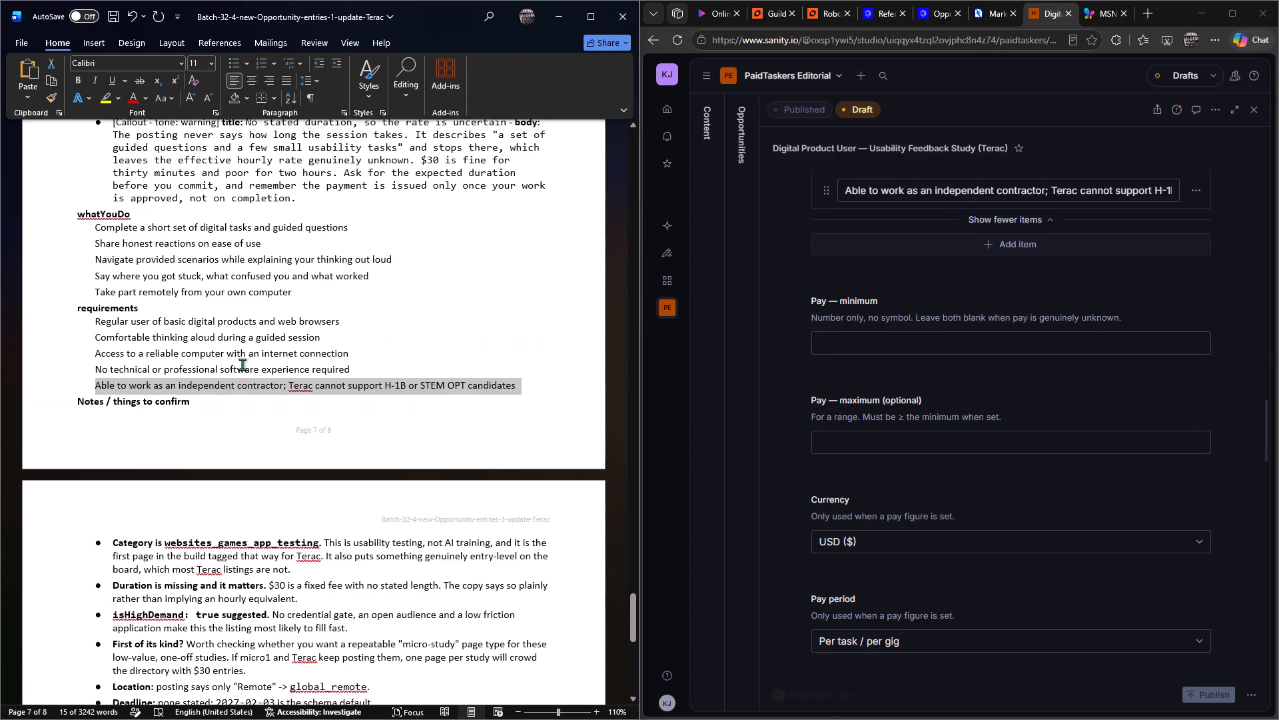
scroll(242, 364, "up", 18)
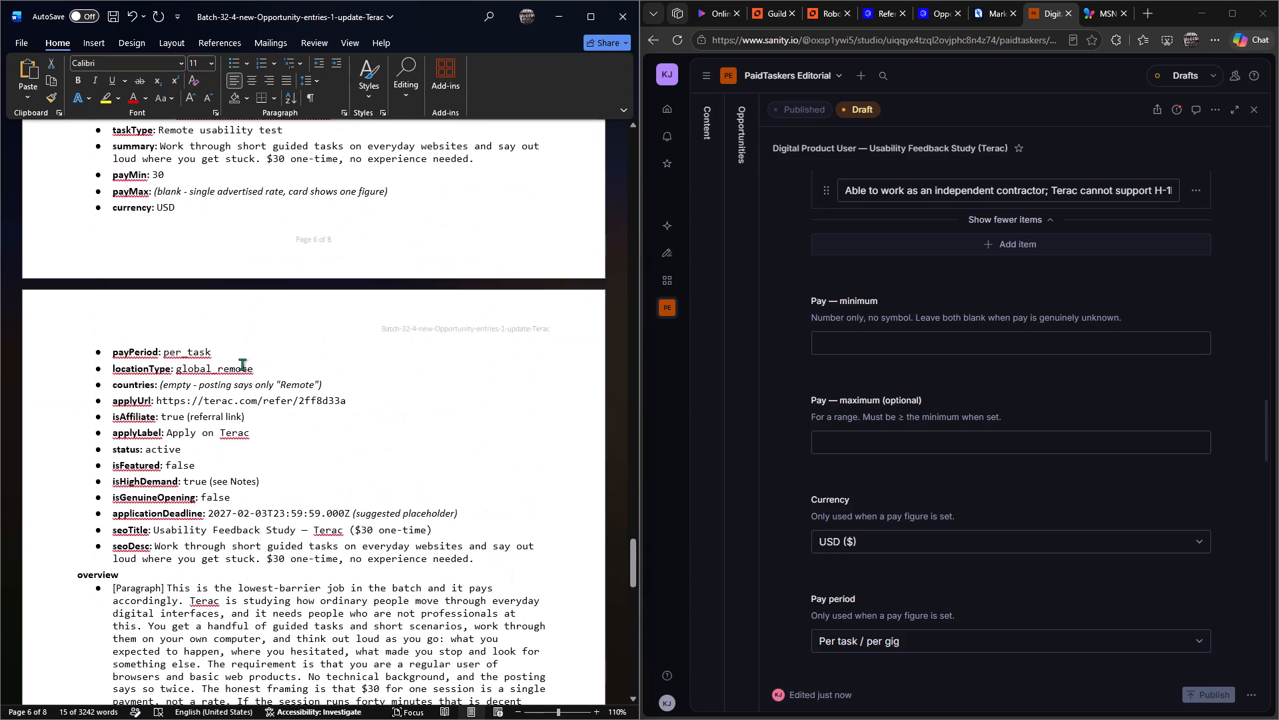
scroll(242, 364, "up", 2)
left_click(978, 347)
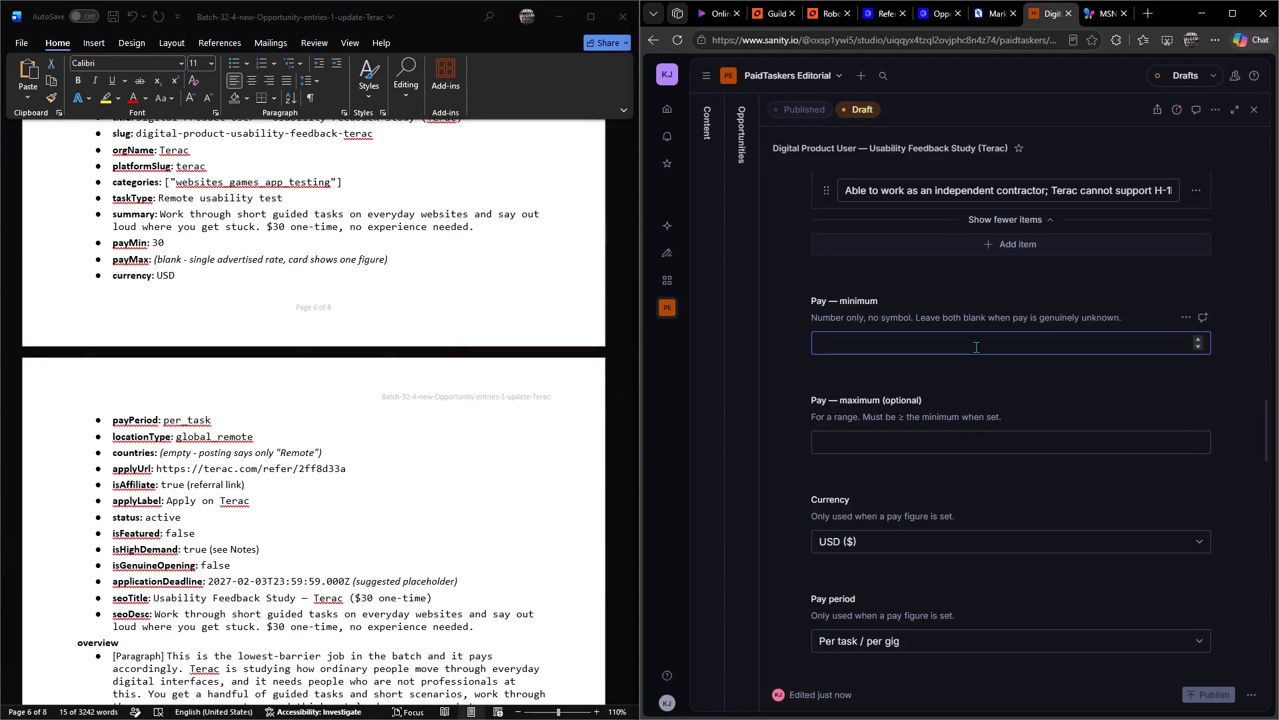
type("30")
left_click(949, 455)
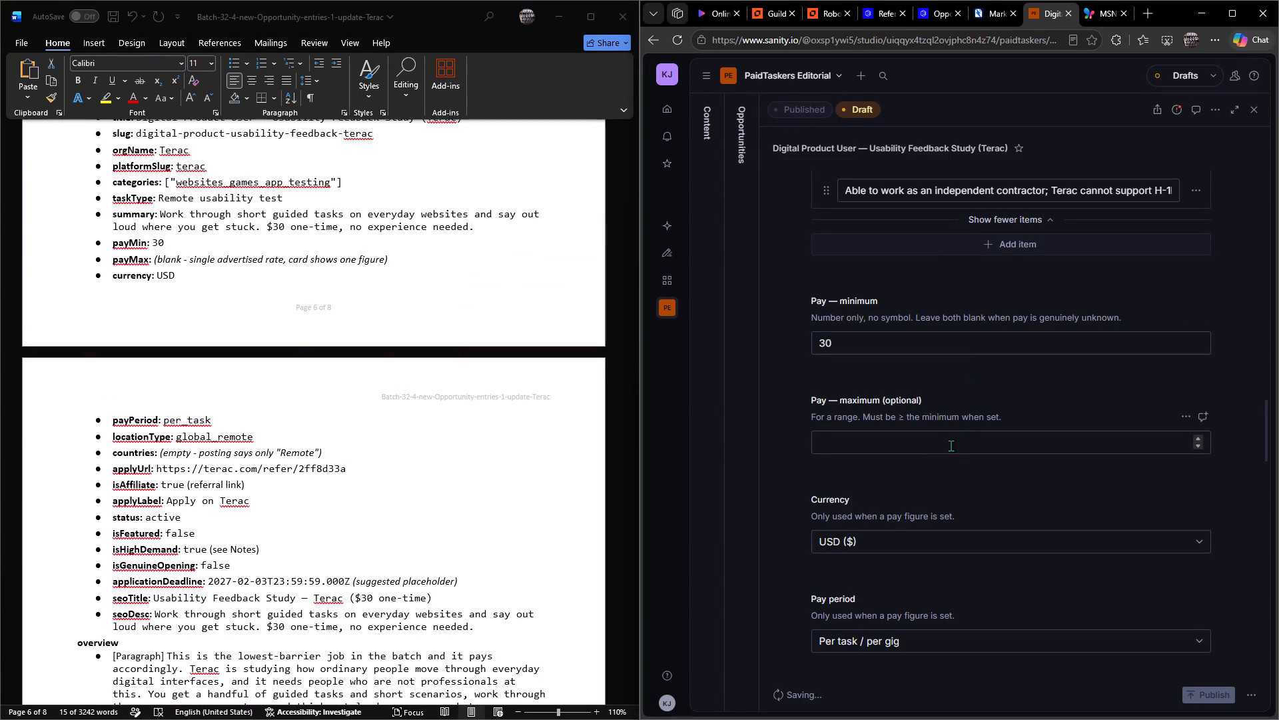
left_click(951, 445)
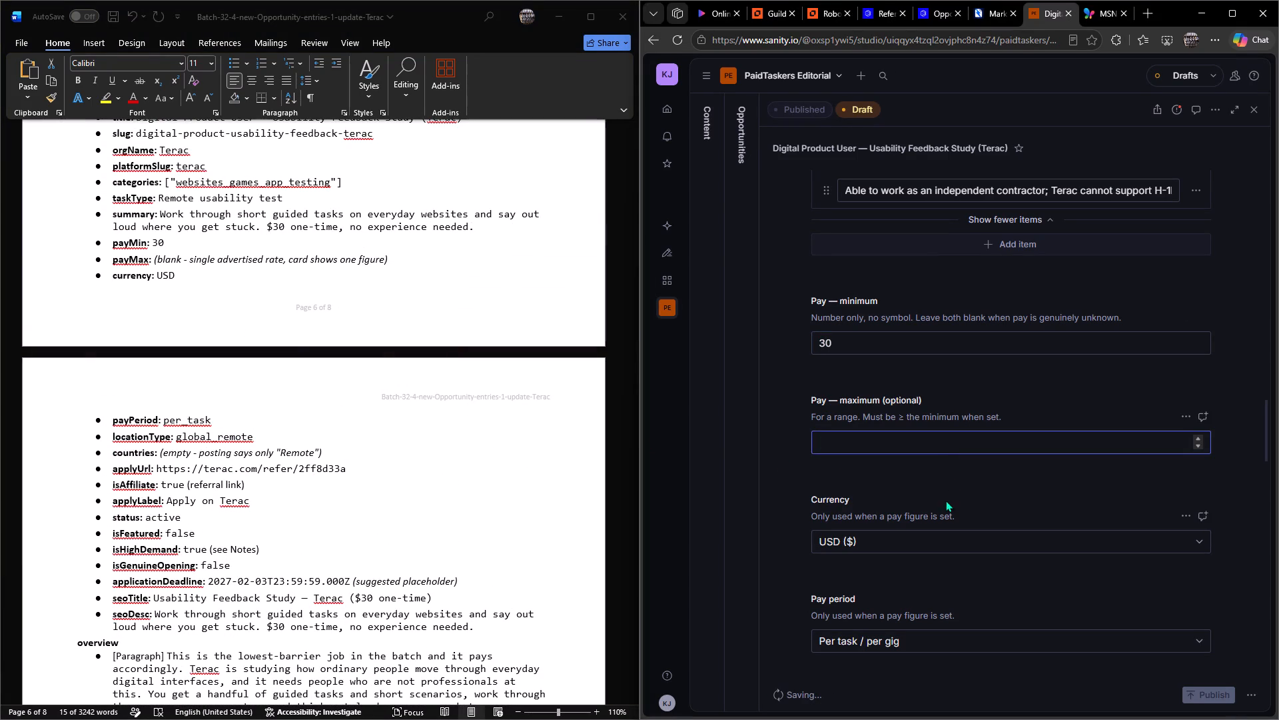
scroll(940, 569, "down", 1)
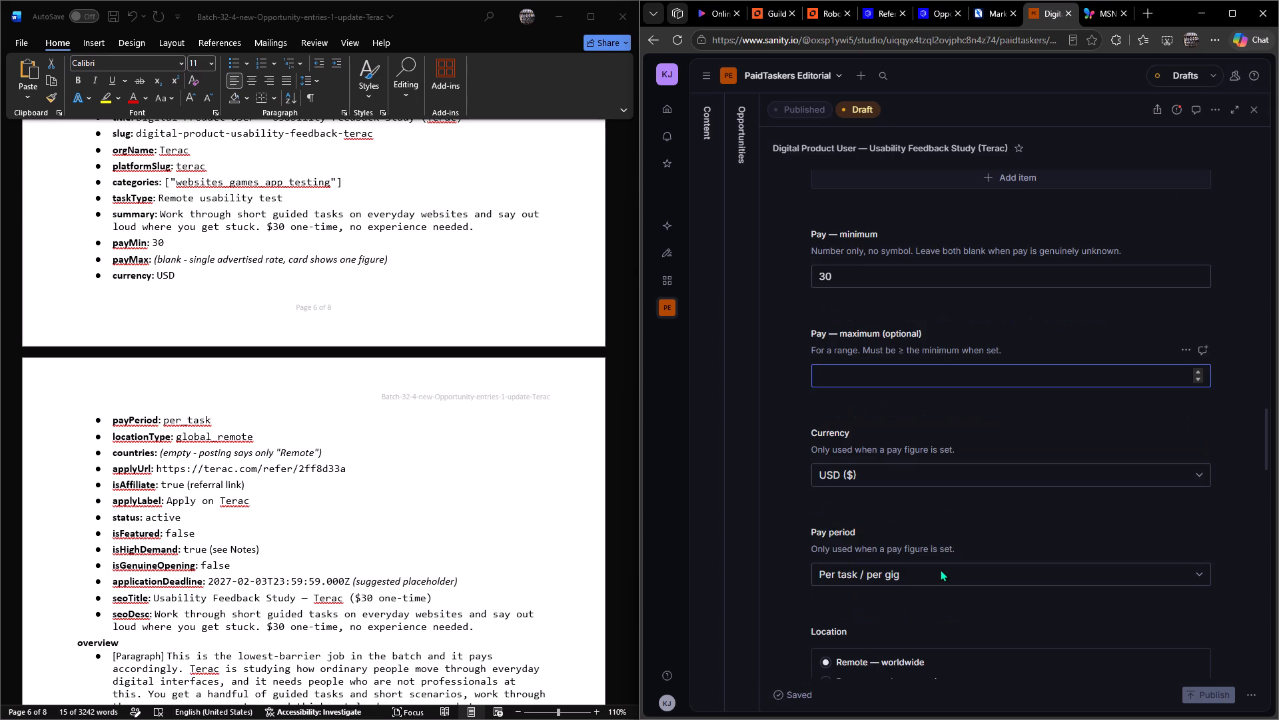
scroll(940, 569, "down", 4)
left_click(256, 445)
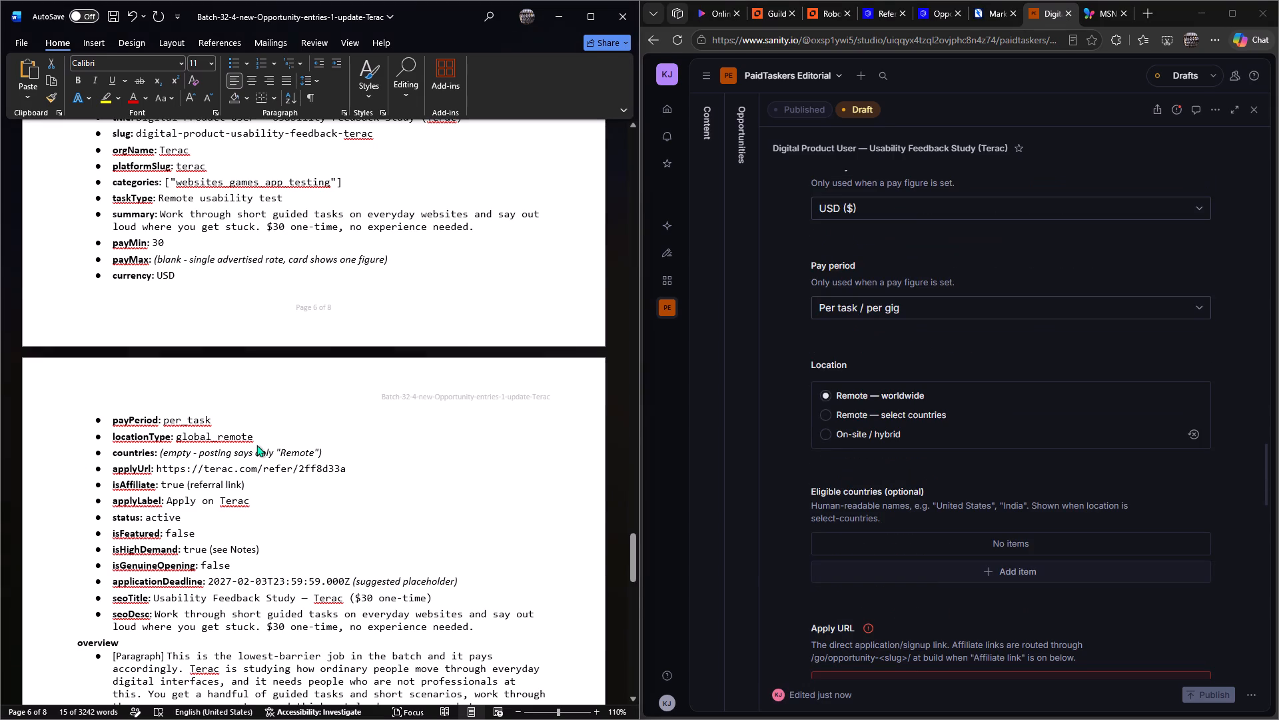
left_click_drag(388, 467, 165, 469)
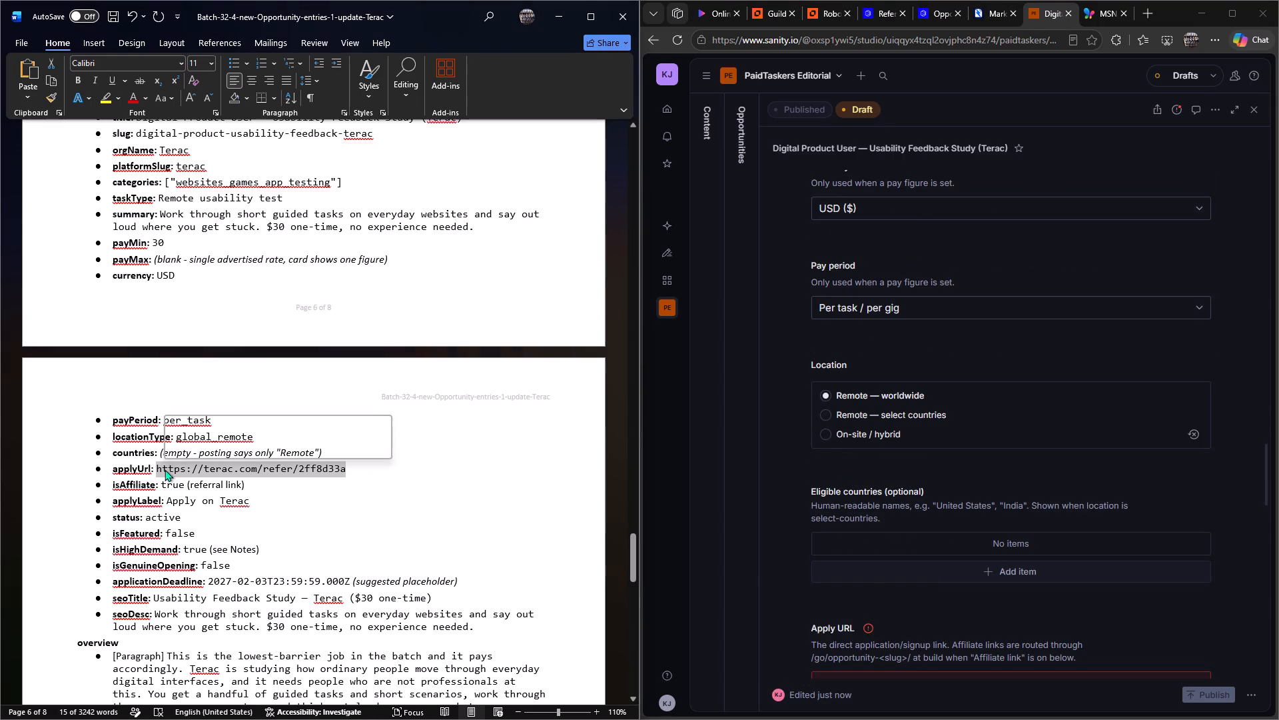
key("ctrl+c")
scroll(969, 478, "down", 2)
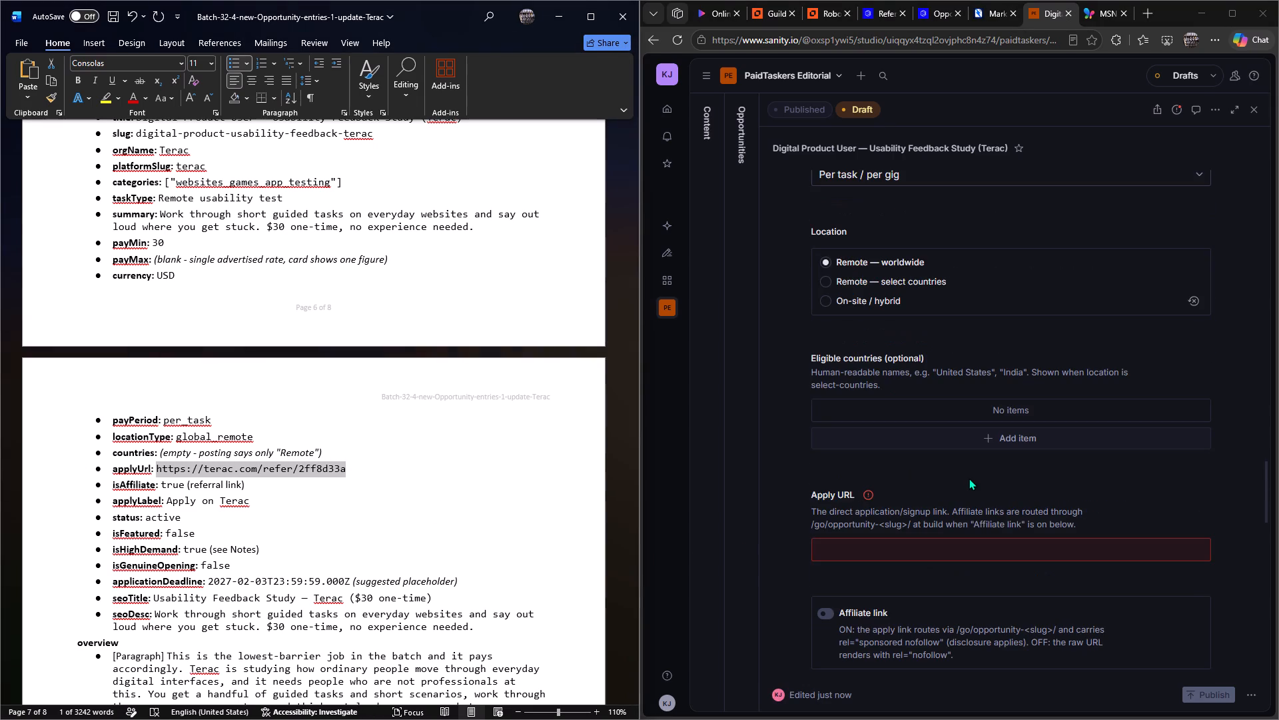
left_click(948, 553)
key("ctrl+v")
scroll(906, 585, "down", 2)
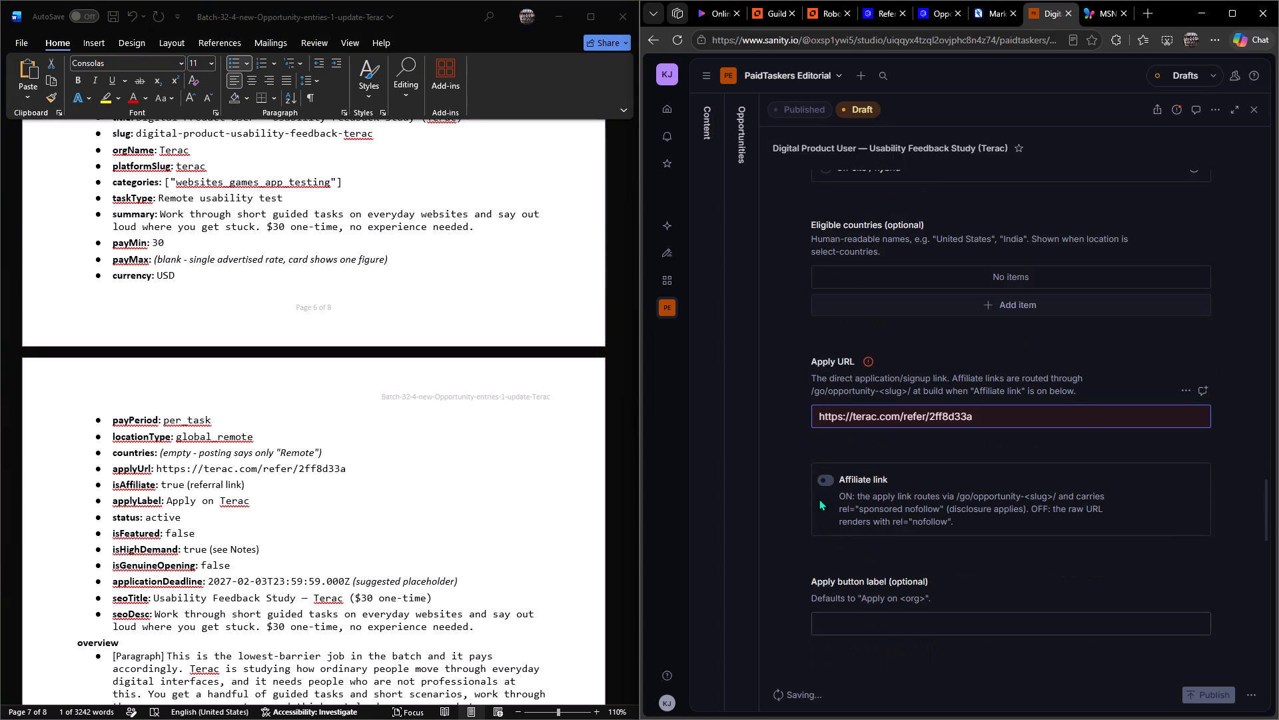
left_click(827, 483)
Set the application deadline to 31 December 2026.
scroll(851, 503, "down", 3)
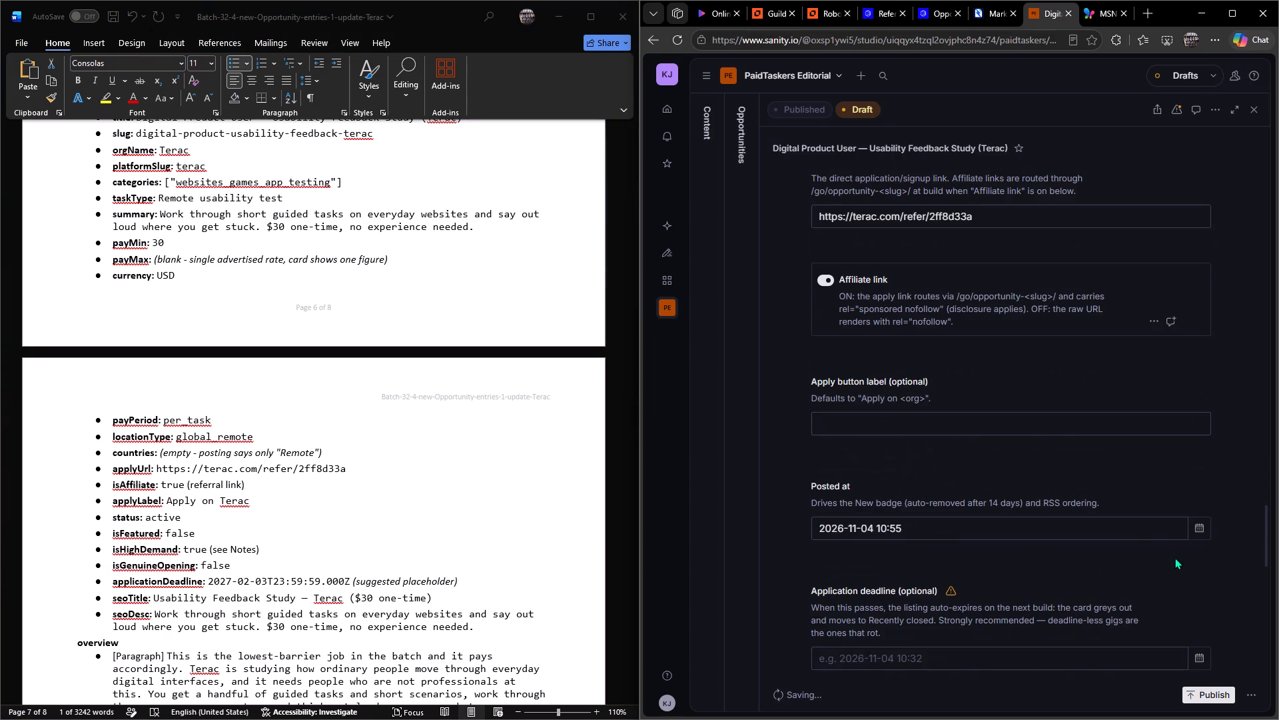
scroll(1174, 559, "down", 3)
left_click(1198, 473)
left_click(1198, 462)
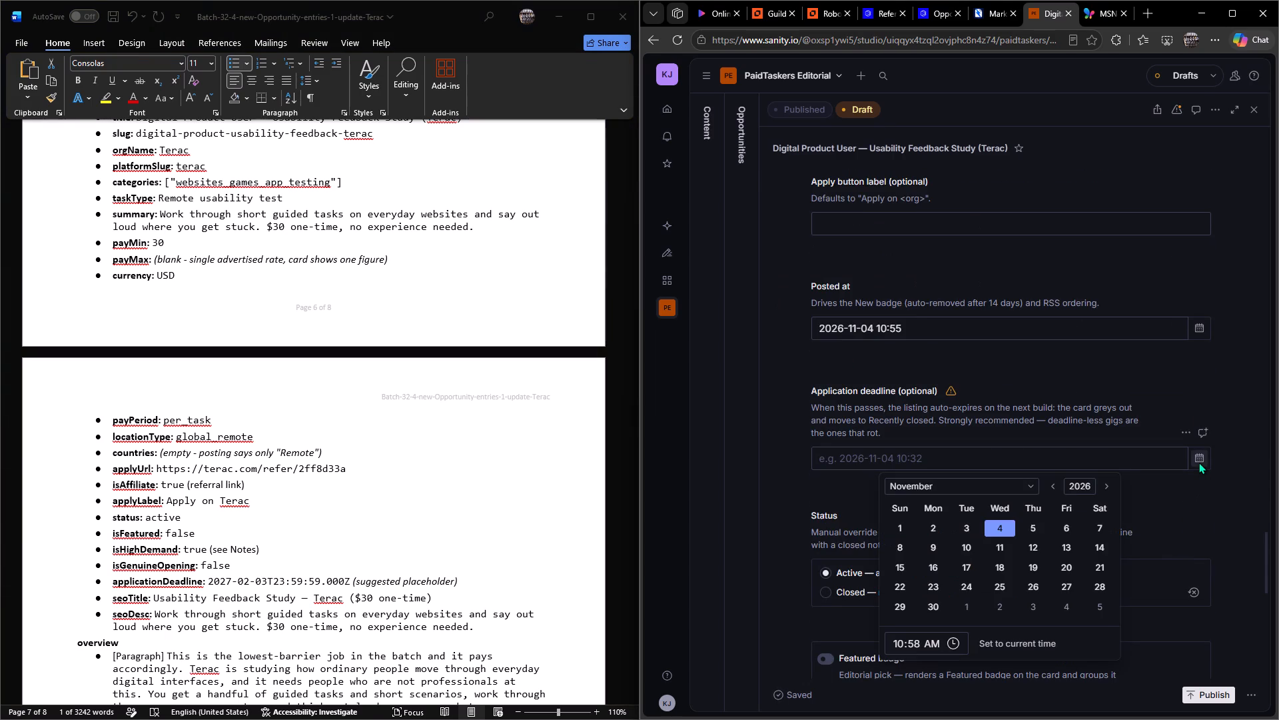
left_click(983, 491)
left_click(961, 679)
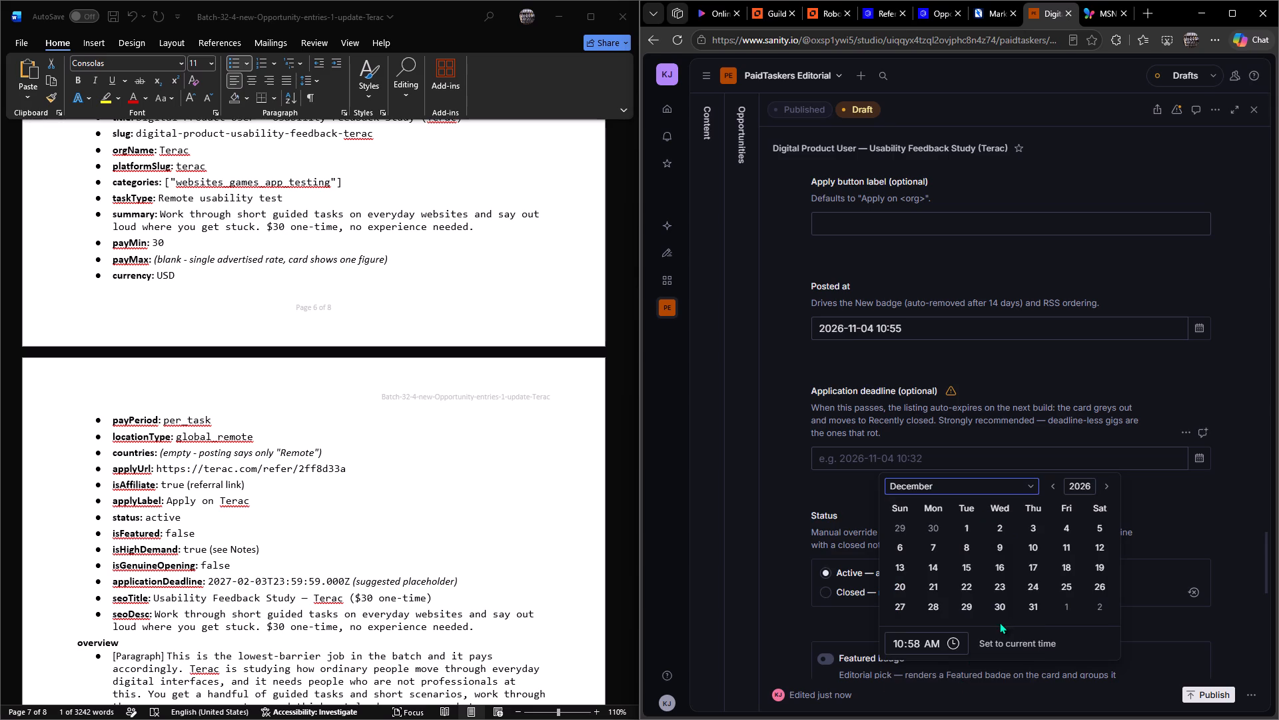
left_click(1037, 607)
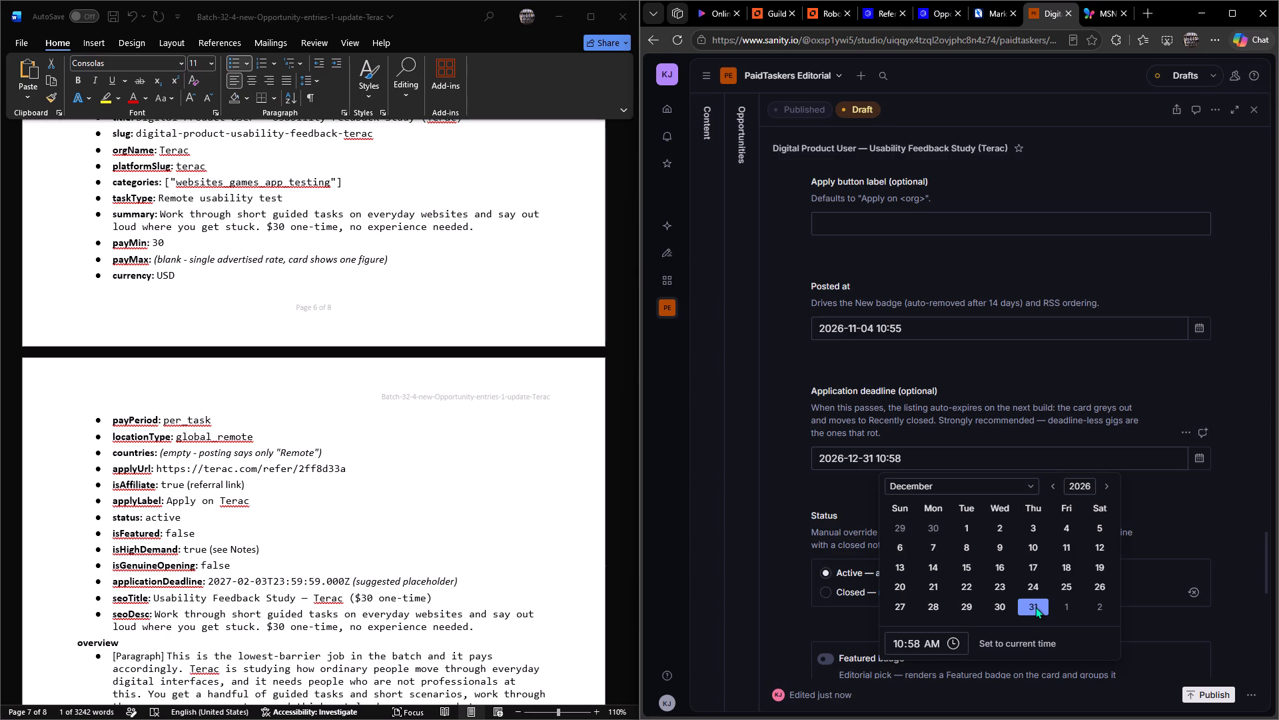
left_click(1212, 526)
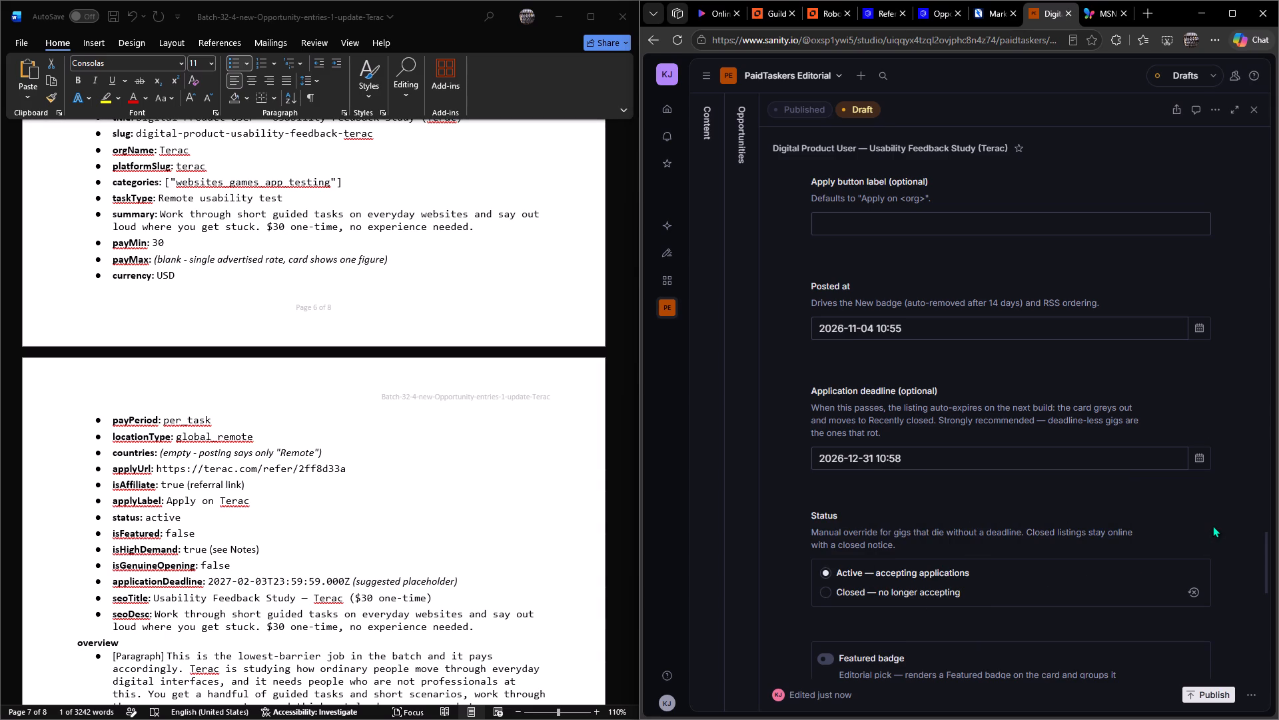
Turn on the Featured badge and the High demand badge for the listing.
scroll(1212, 525, "down", 2)
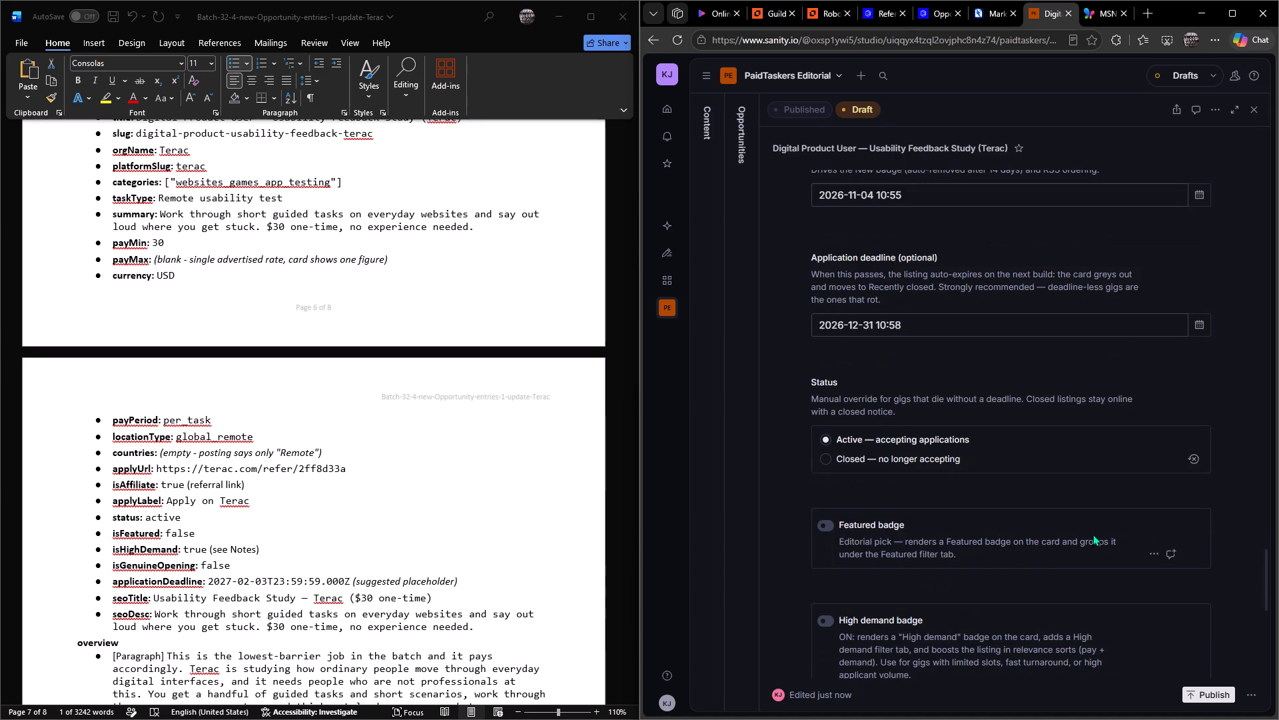
left_click(823, 523)
scroll(846, 538, "down", 3)
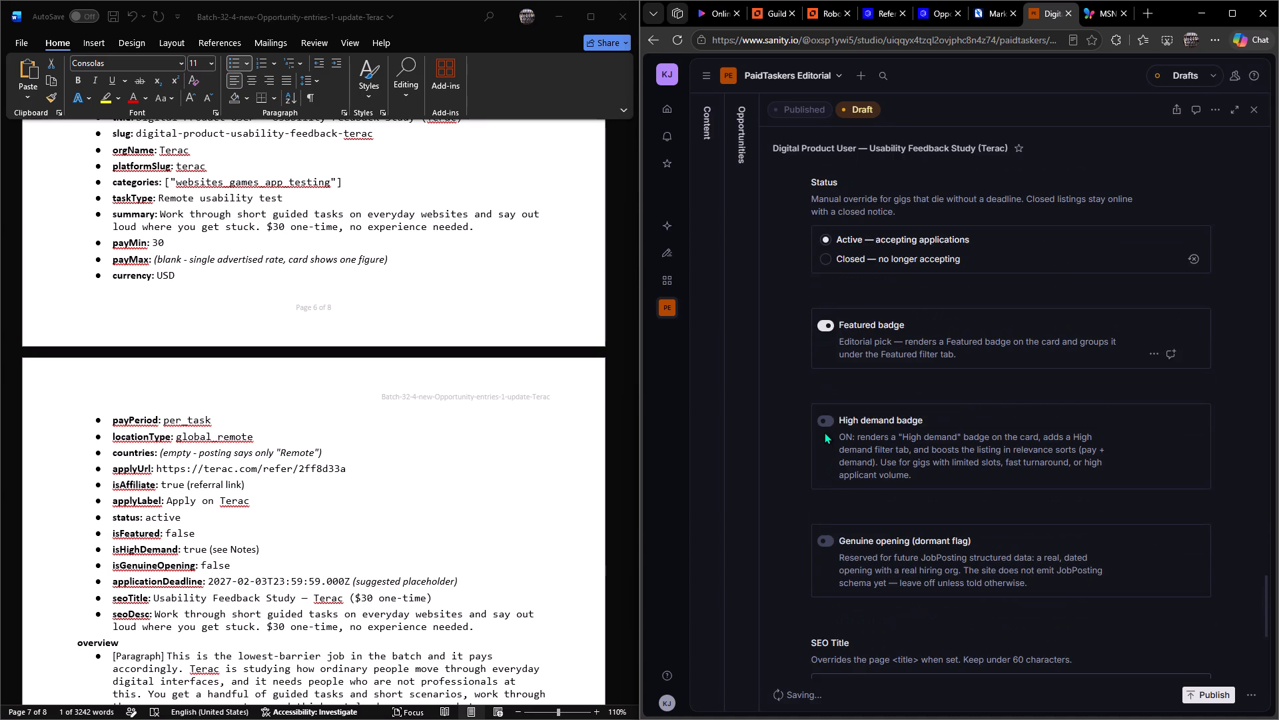
left_click(825, 425)
Copy the JOB 5 seoTitle from Word without the pay note, setting the SEO Title to "Usability Feedback Study — Terac".
scroll(827, 427, "down", 4)
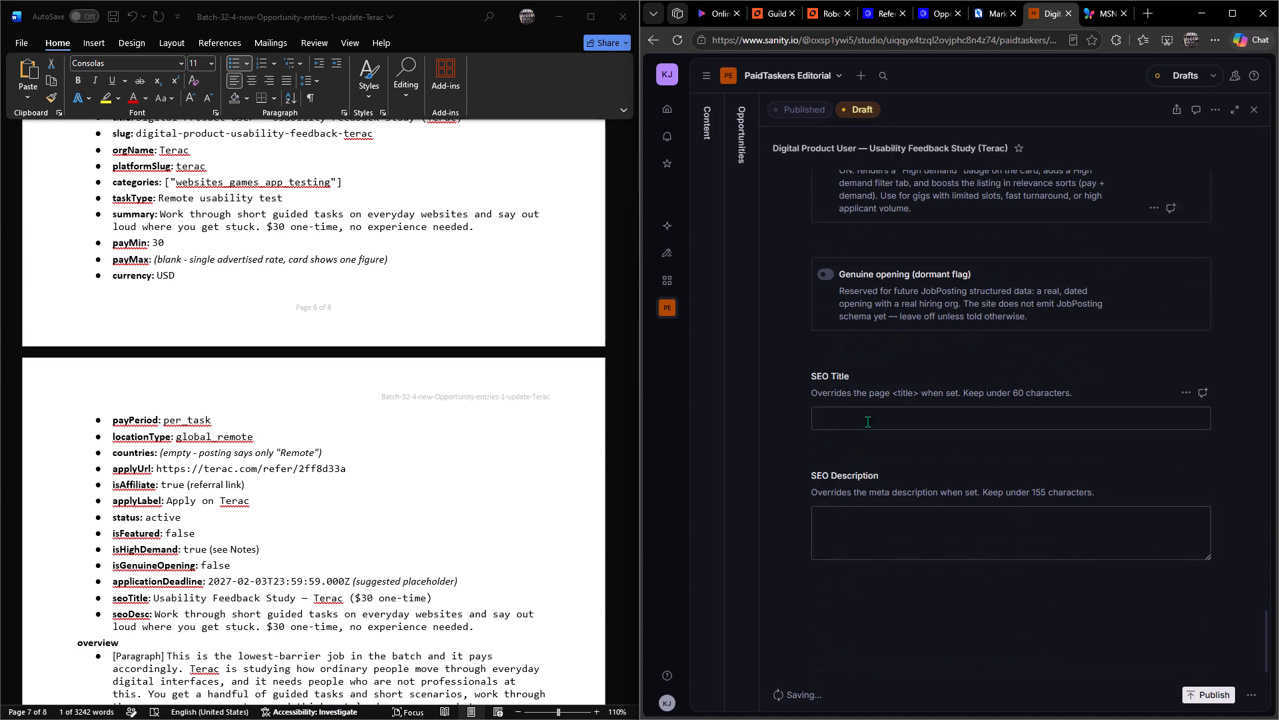
left_click(868, 421)
left_click(234, 513)
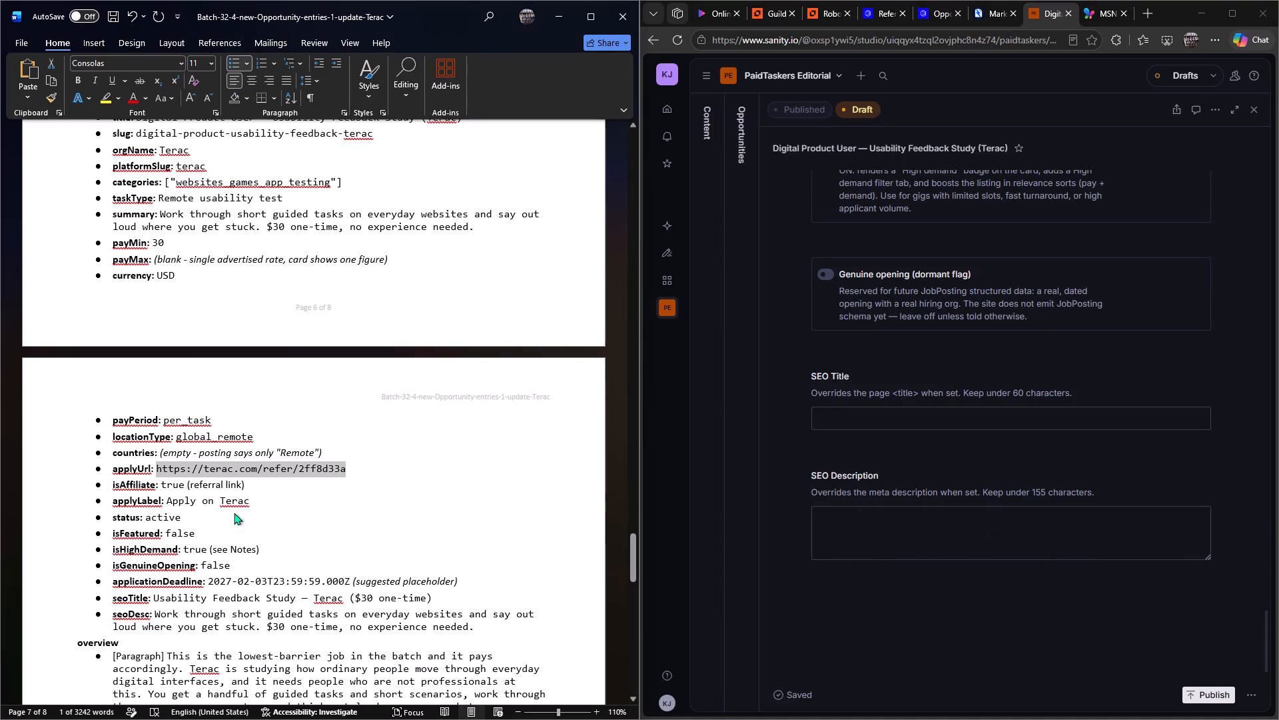
scroll(301, 531, "down", 2)
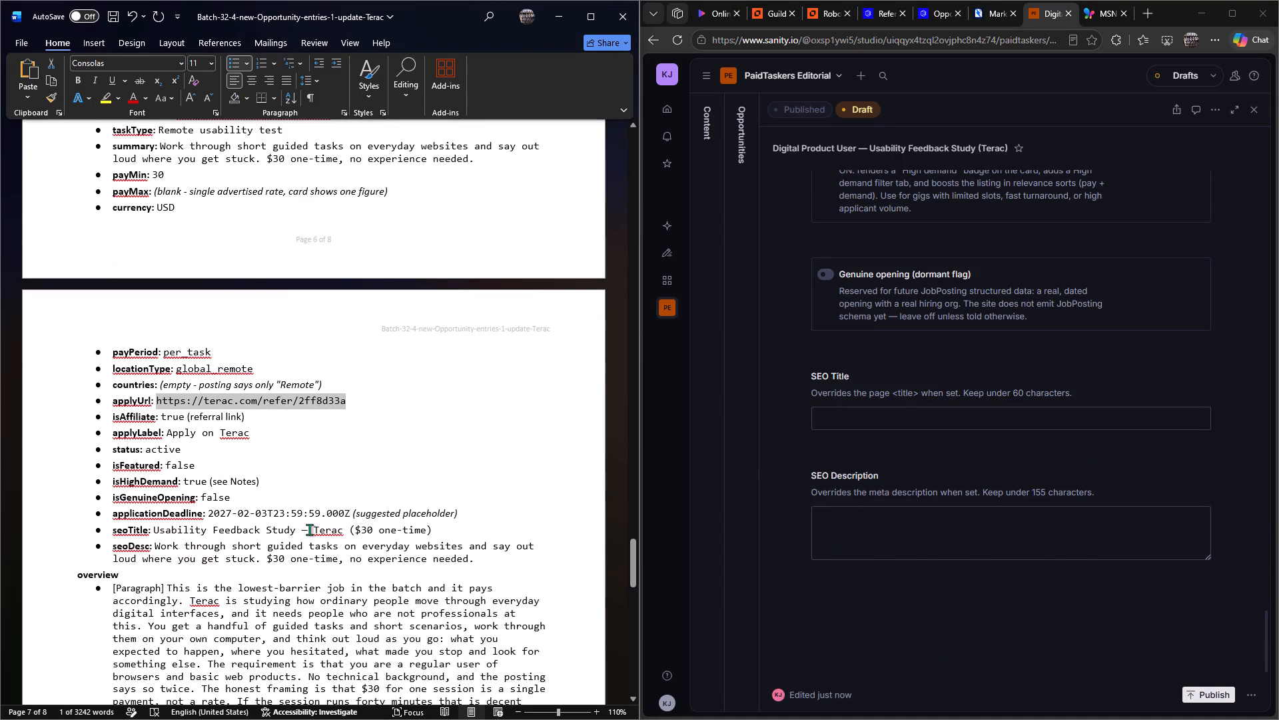
left_click(412, 515)
left_click(454, 530)
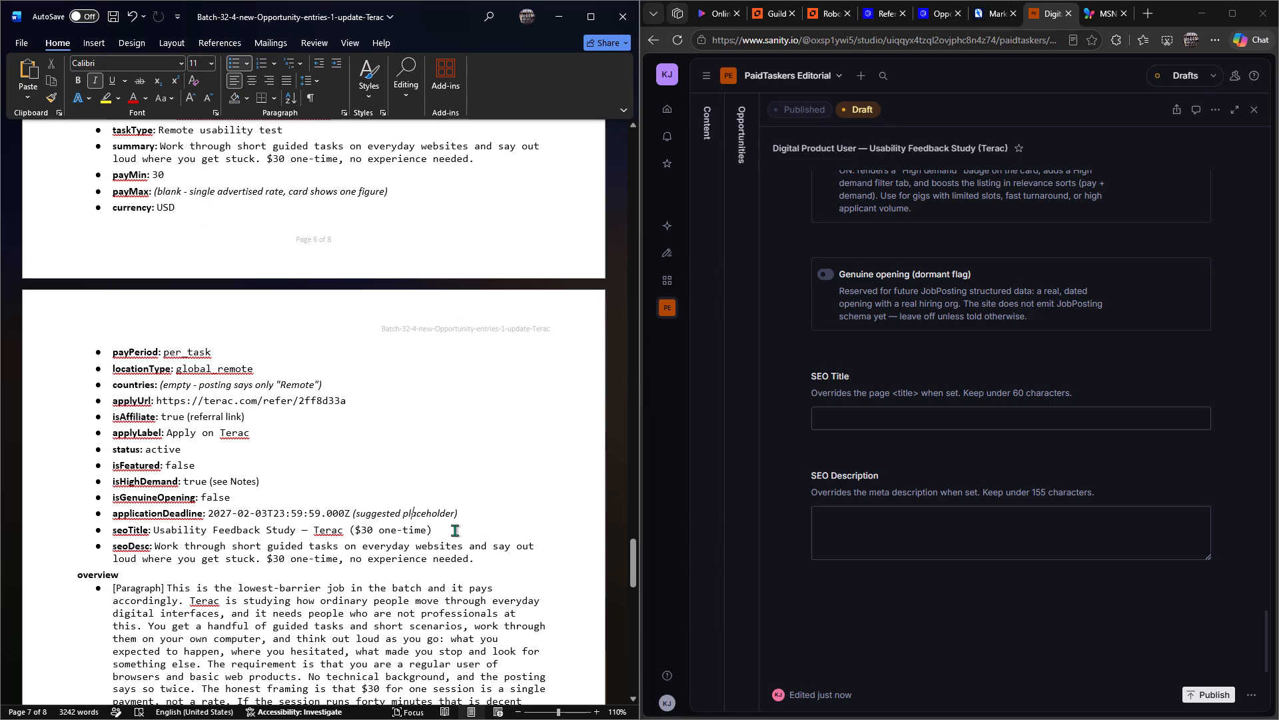
left_click_drag(342, 530, 174, 536)
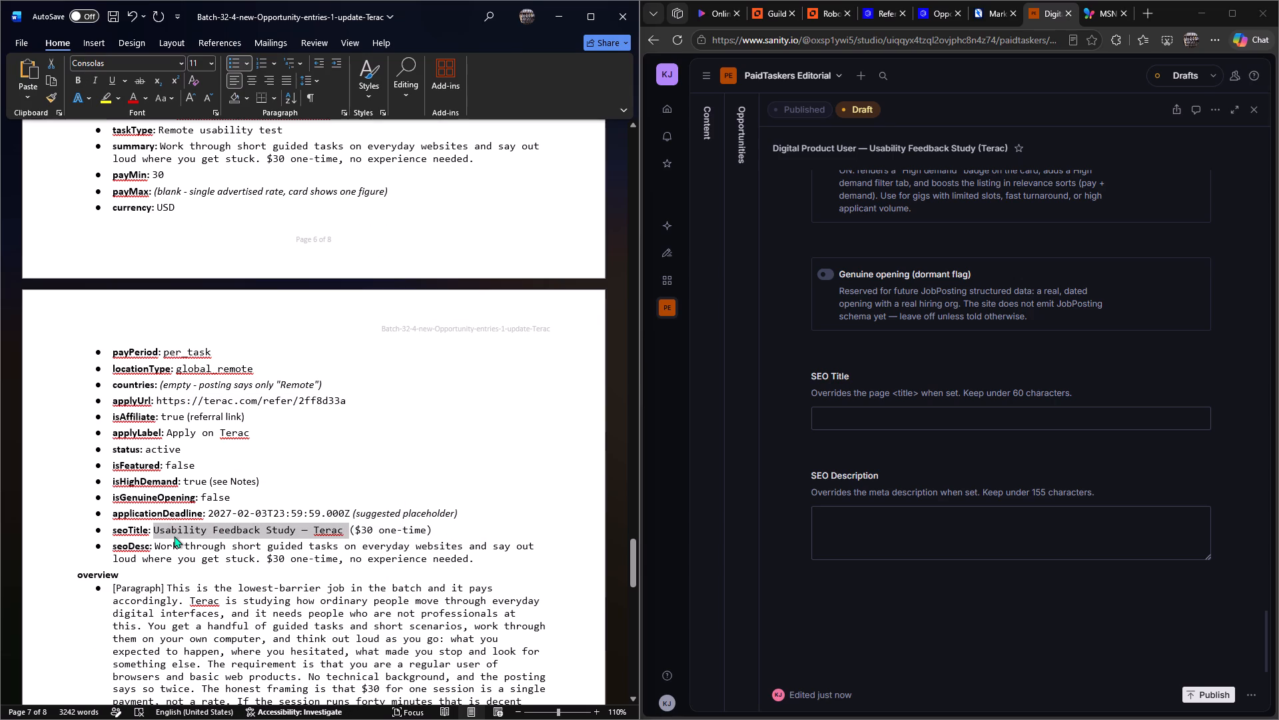
key("ctrl+c")
left_click(939, 420)
key("ctrl+v")
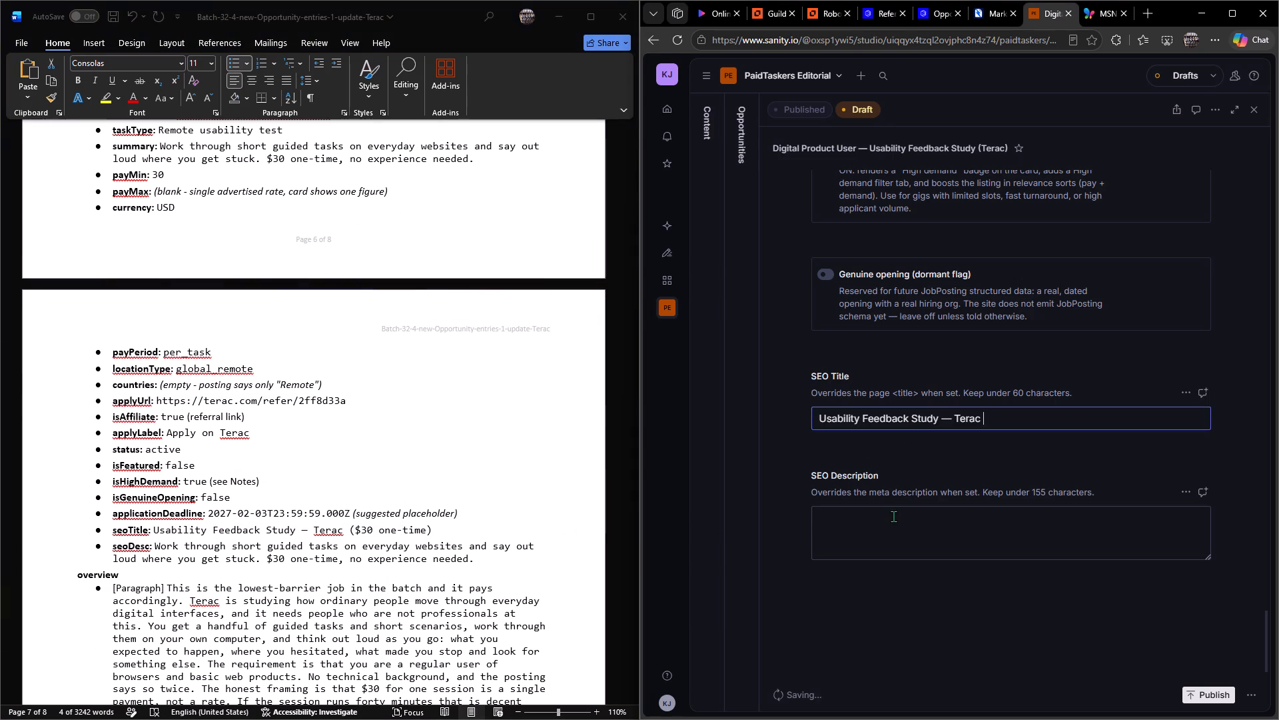
Copy the full JOB 5 seoDesc text from Word into the SEO Description.
left_click(893, 516)
left_click(539, 537)
left_click_drag(499, 561, 163, 549)
key("ctrl+c")
left_click(932, 523)
key("ctrl+v")
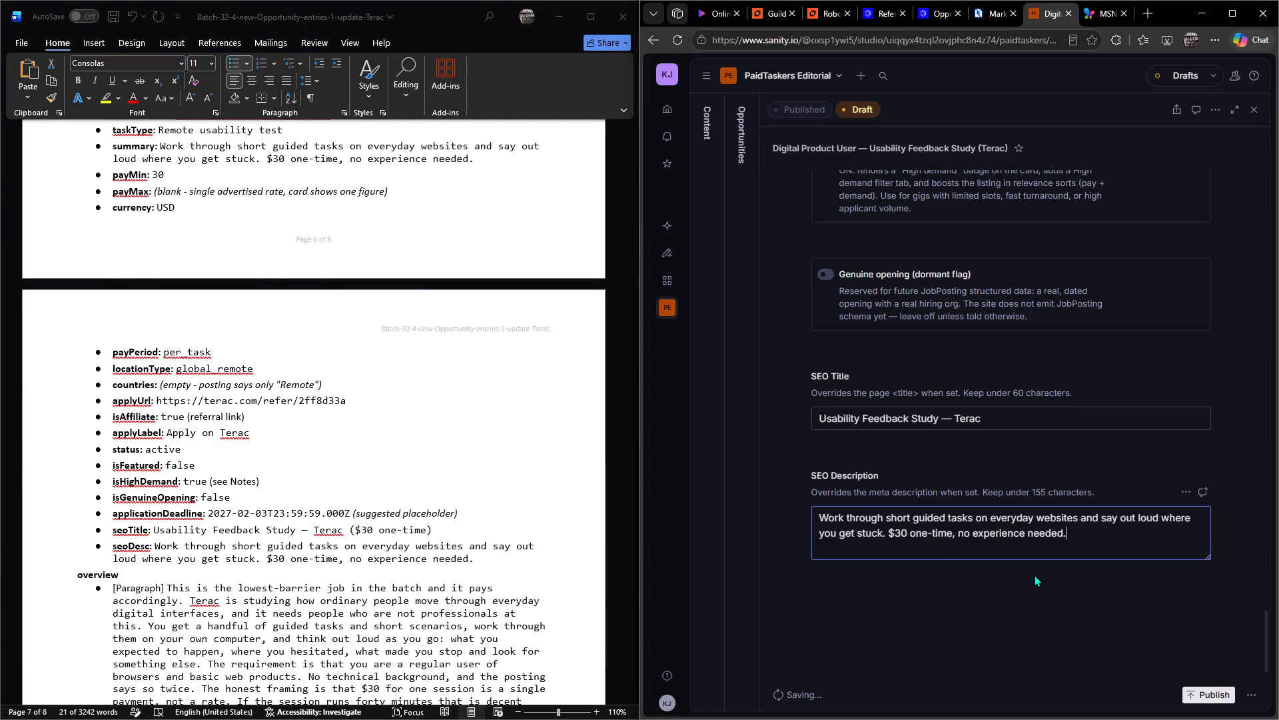
Remove "$30 one-time," from the SEO Description and capitalise the remaining sentence so it reads "No experience needed.".
left_click(958, 531)
key("BackSpace")
key("BackSpace")
key("BackSpace")
key("BackSpace")
key("BackSpace")
key("BackSpace")
key("BackSpace")
key("BackSpace")
key("BackSpace")
key("BackSpace")
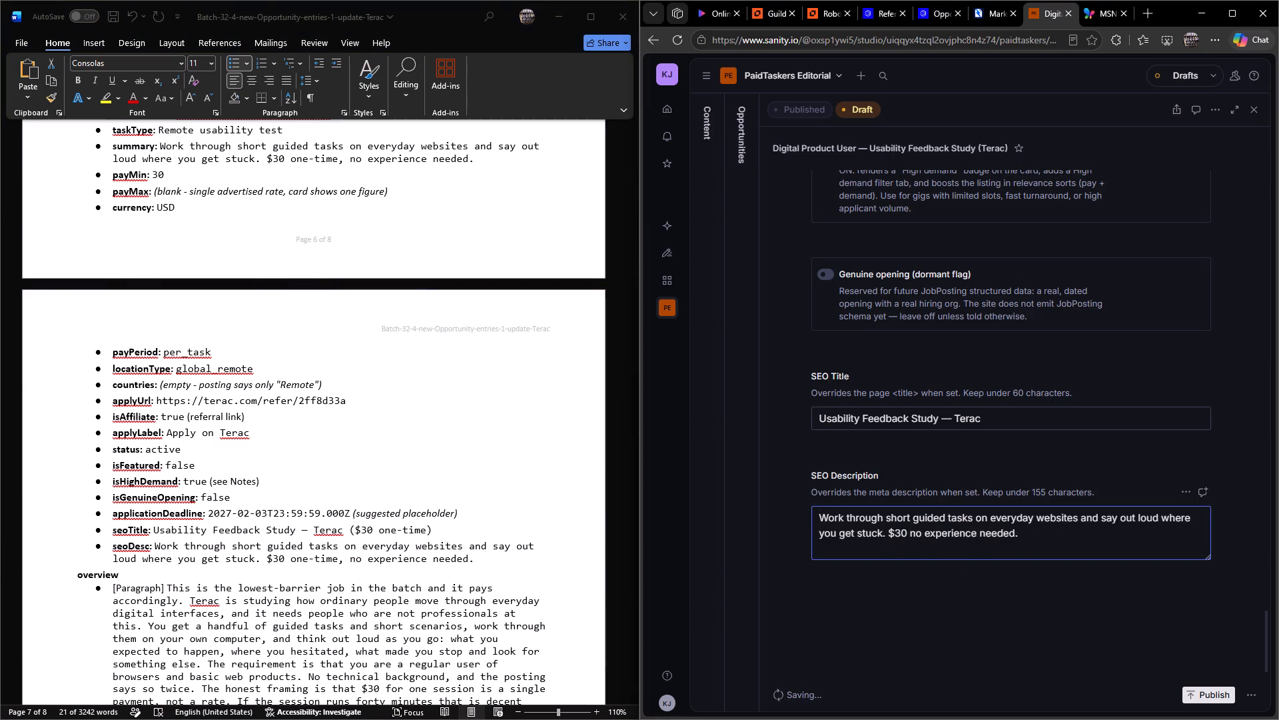
key("BackSpace")
key("BackSpace")
key("BackSpace")
key("BackSpace")
key("Right")
key("BackSpace")
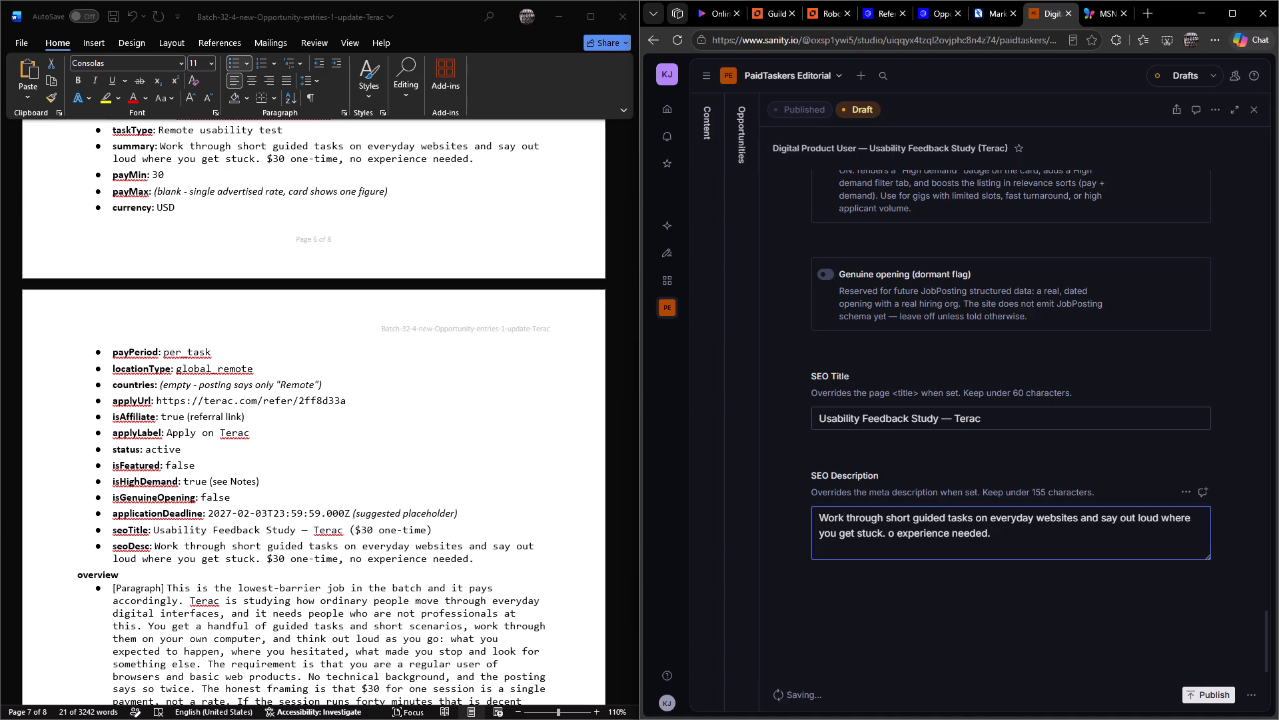
key("shift+n")
left_click(949, 596)
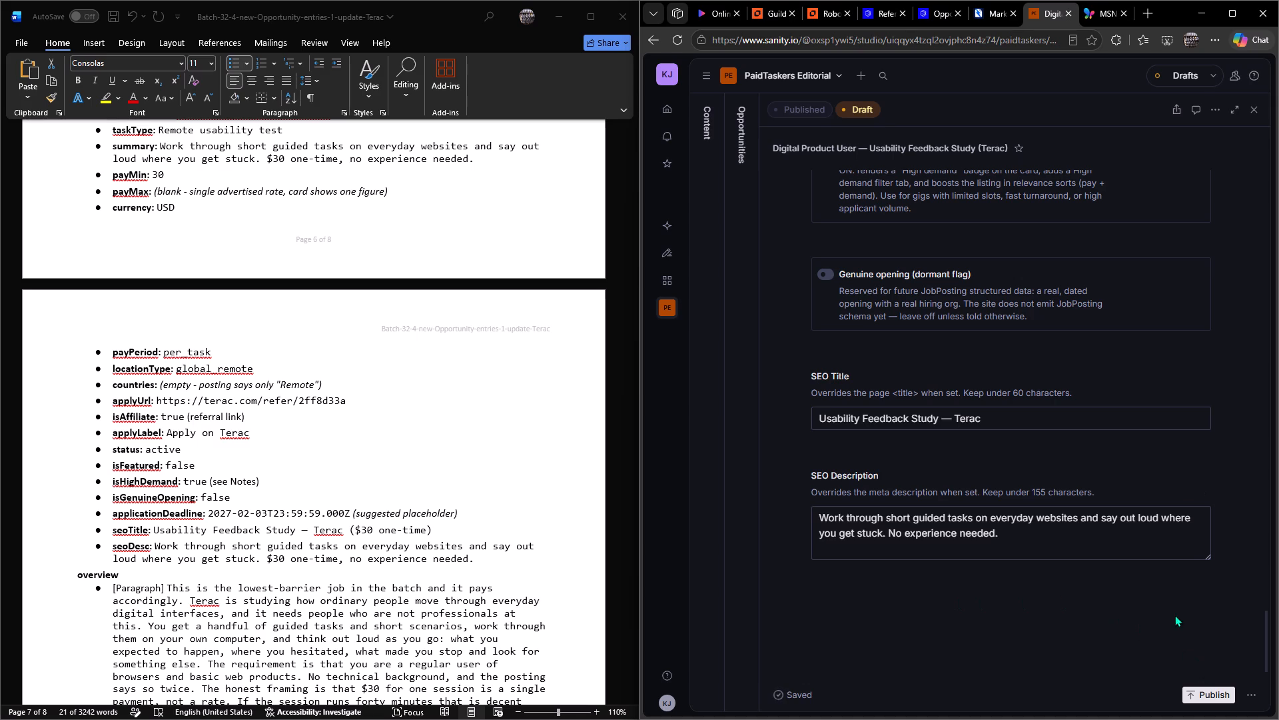
Publish the Digital Product User — Usability Feedback Study (Terac) listing and switch the studio view to Published.
scroll(1146, 515, "up", 20)
scroll(1146, 515, "up", 7)
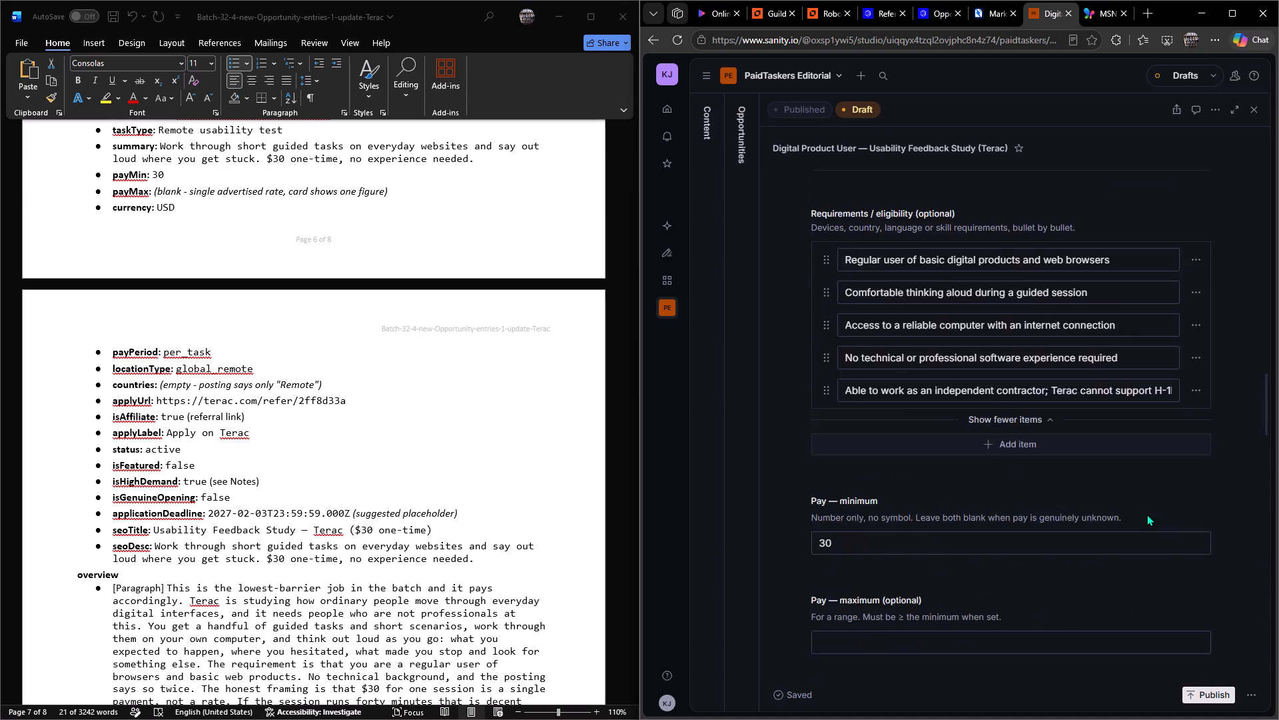
scroll(1146, 514, "up", 13)
scroll(1146, 514, "up", 13)
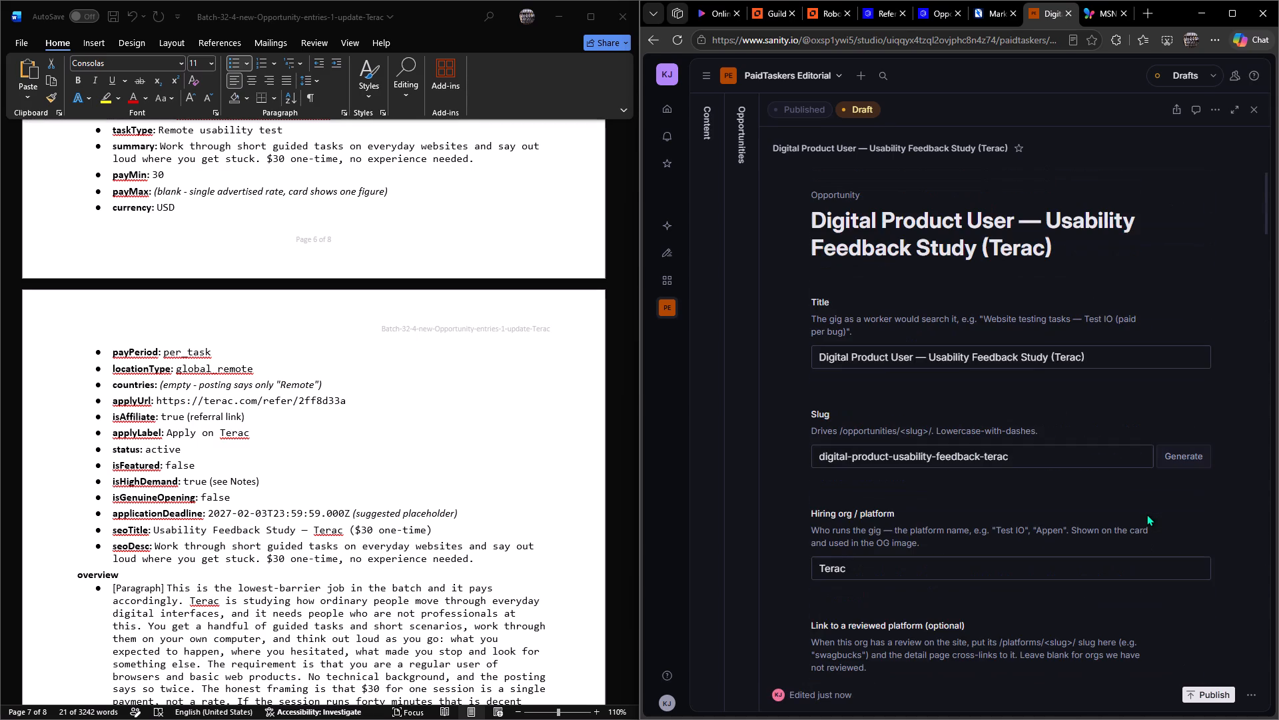
scroll(1146, 514, "up", 4)
left_click(1216, 689)
left_click(1214, 79)
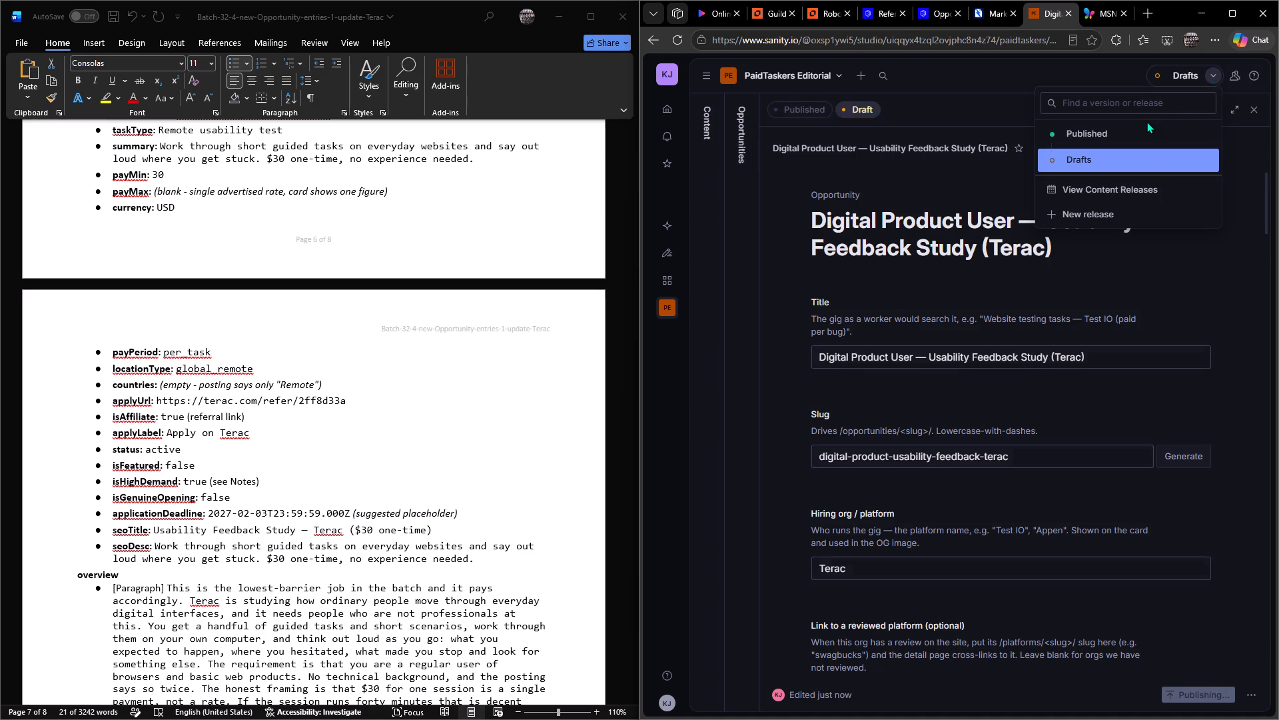
left_click(1143, 129)
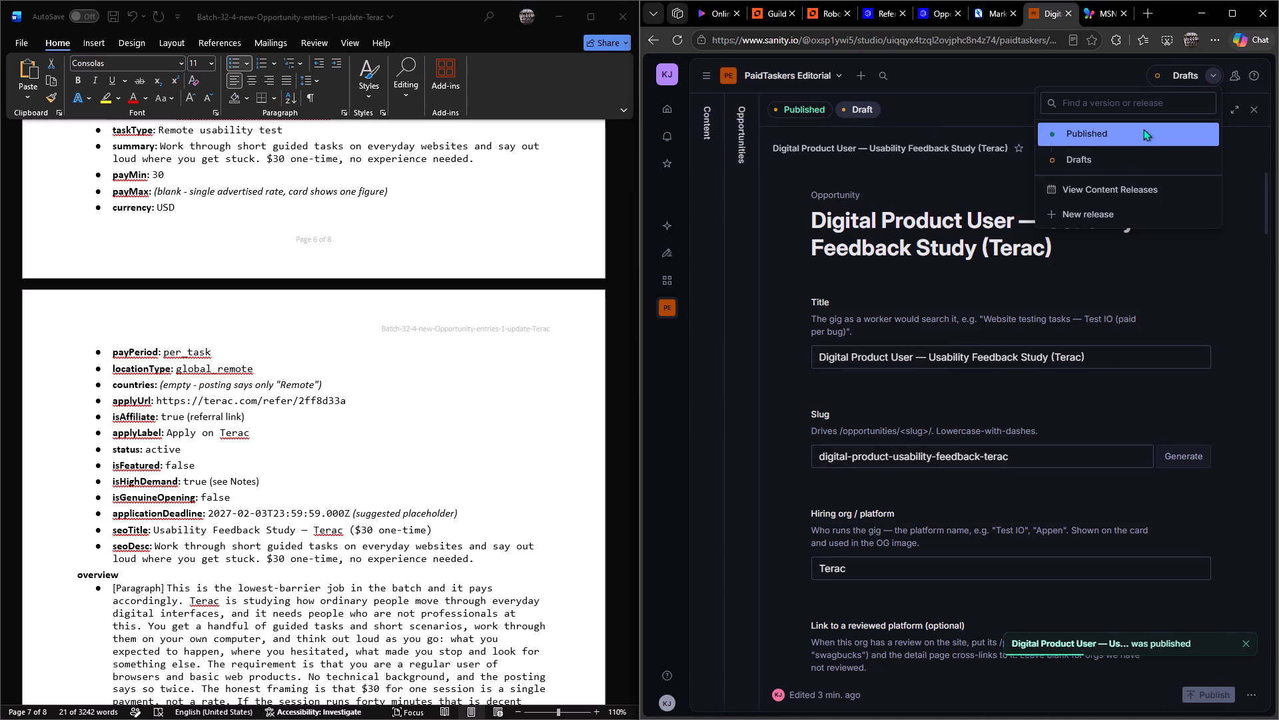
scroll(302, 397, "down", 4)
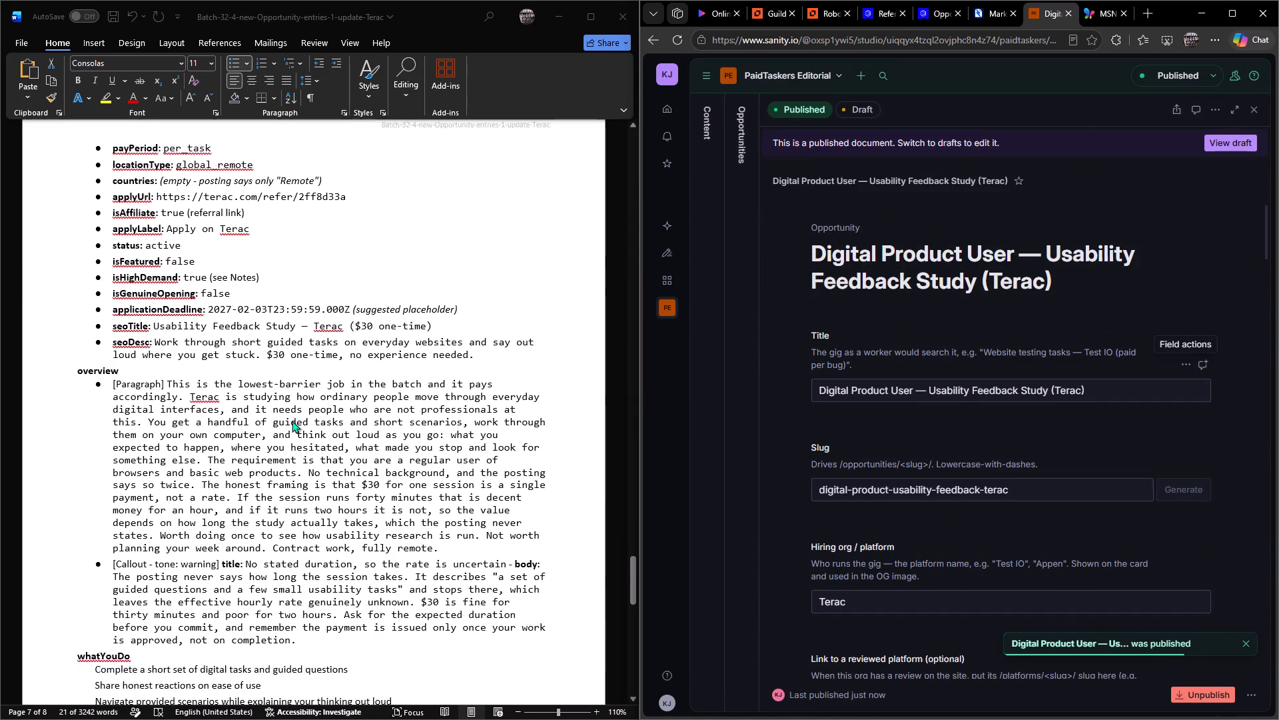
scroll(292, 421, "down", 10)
Maximize the browser window with the published Terac listing and the Opportunities list.
left_click(1230, 21)
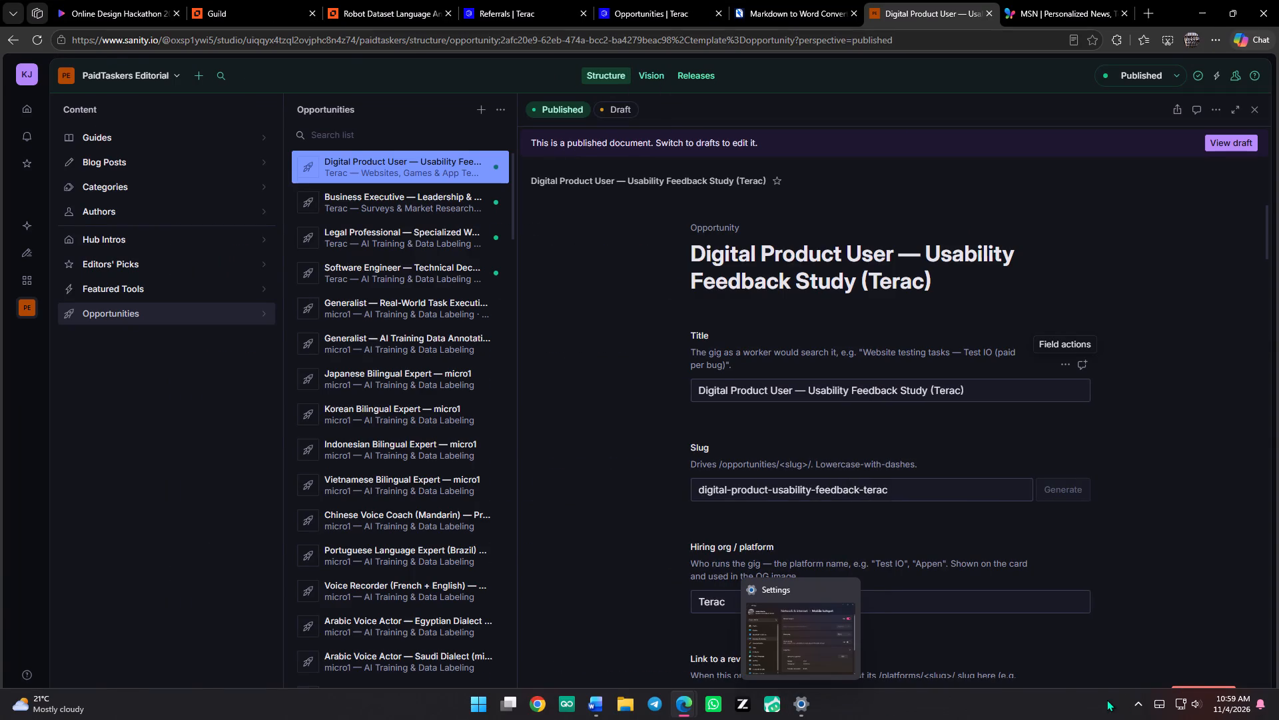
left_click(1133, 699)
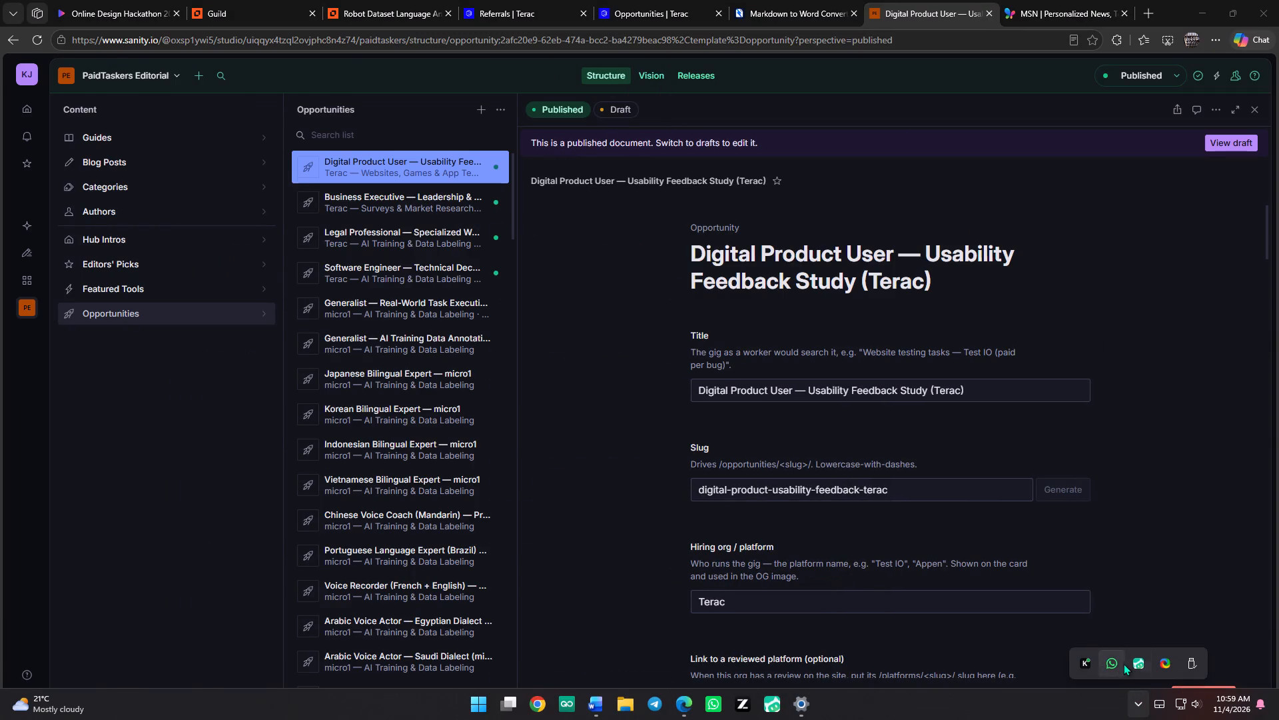
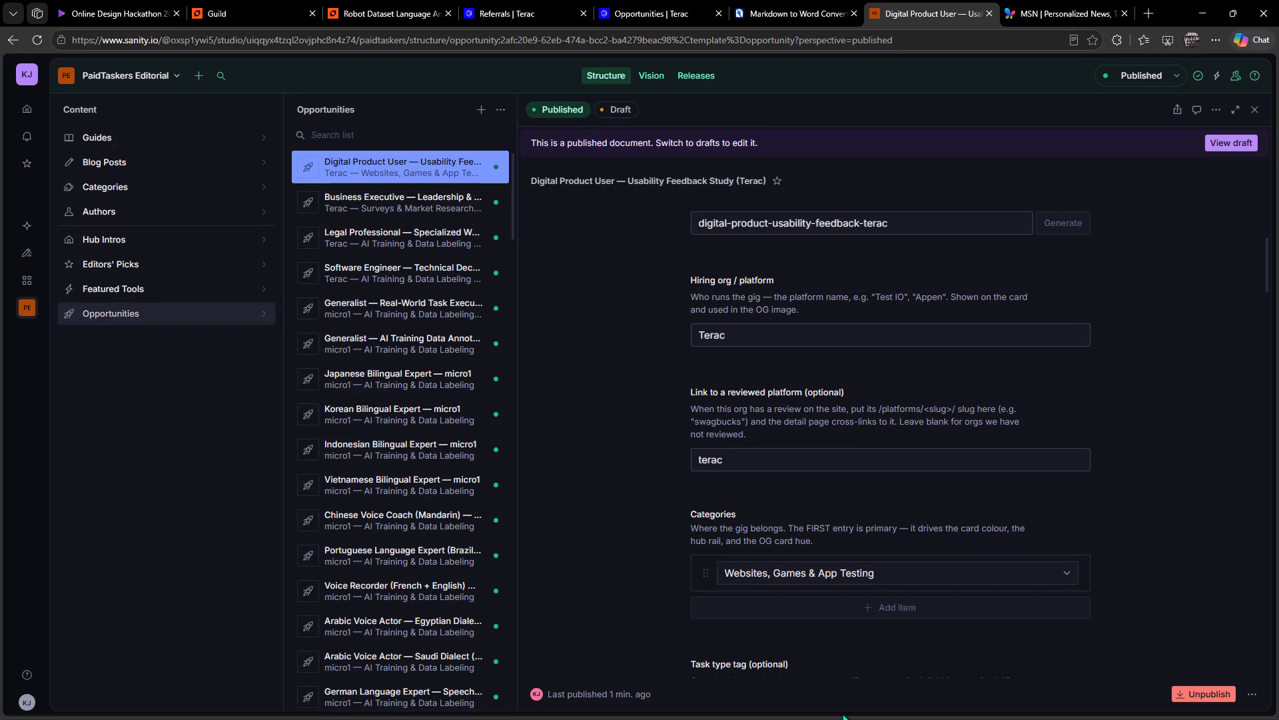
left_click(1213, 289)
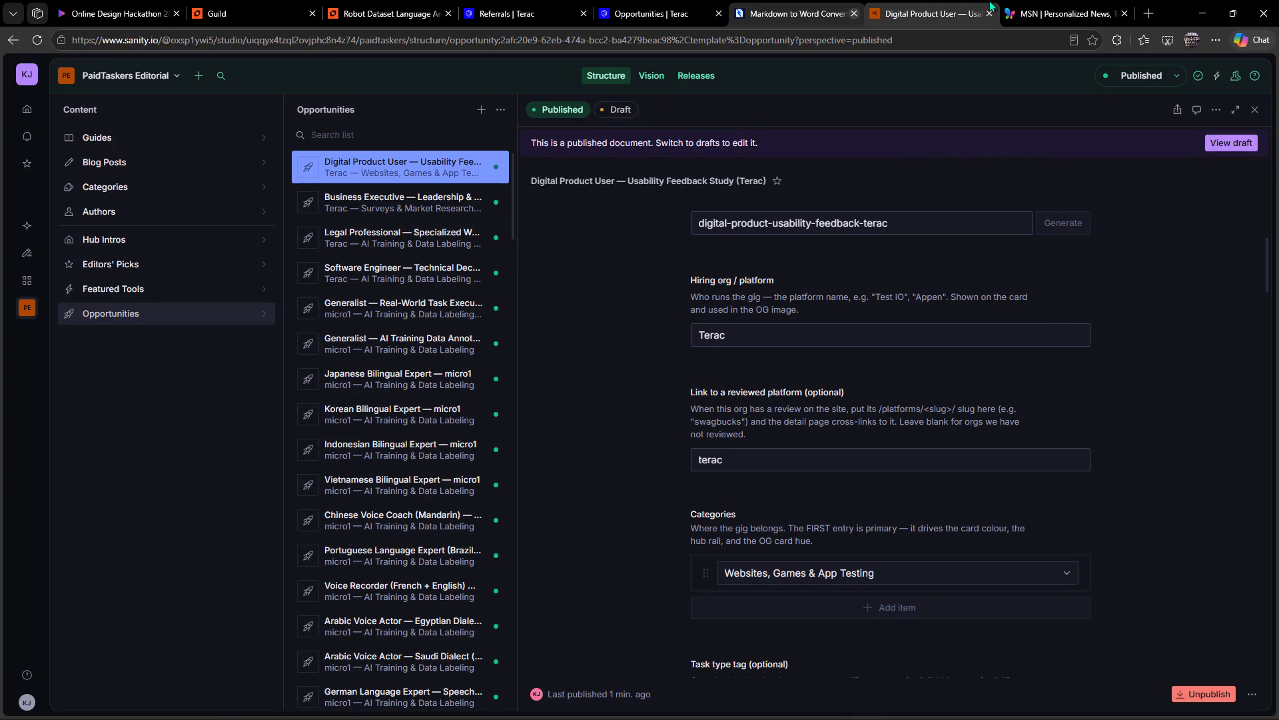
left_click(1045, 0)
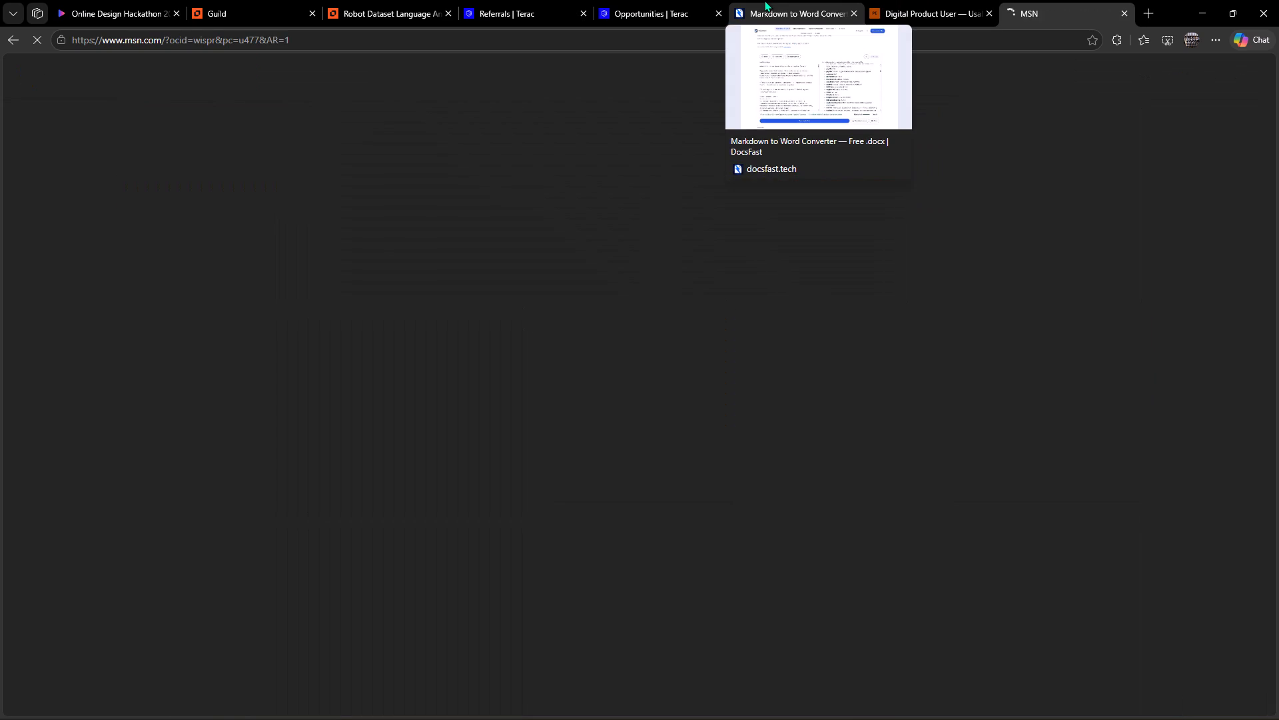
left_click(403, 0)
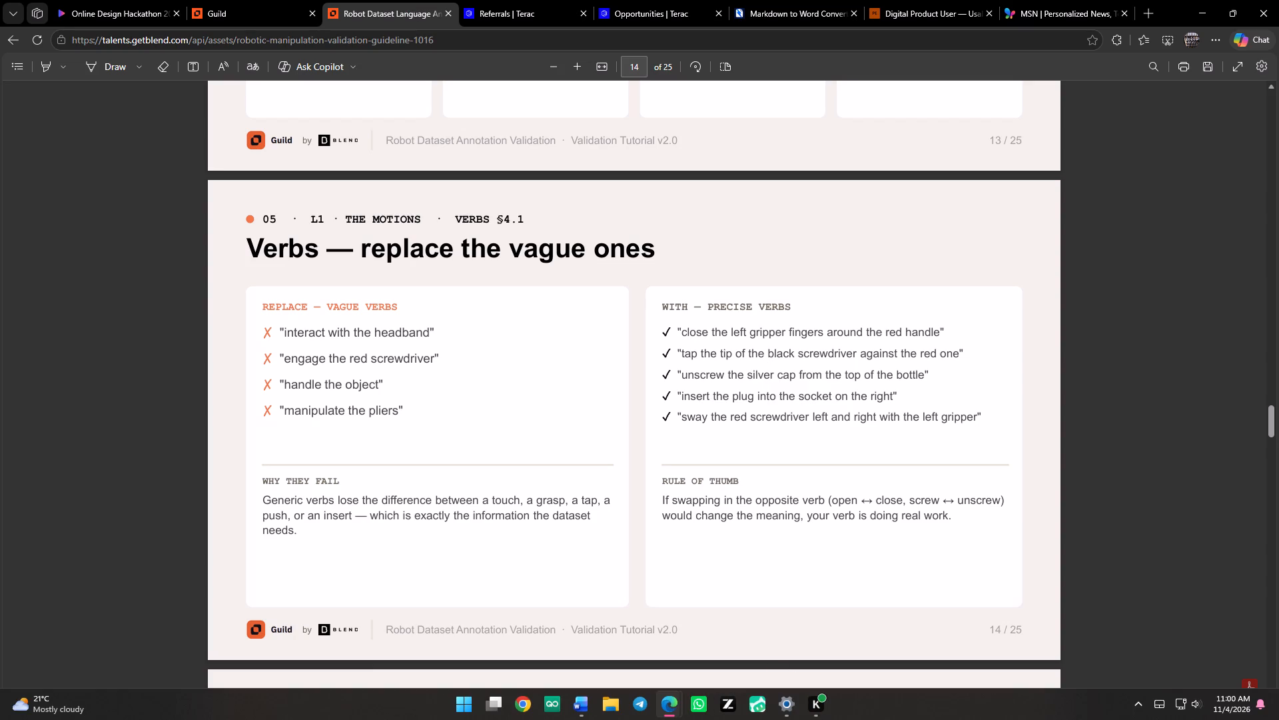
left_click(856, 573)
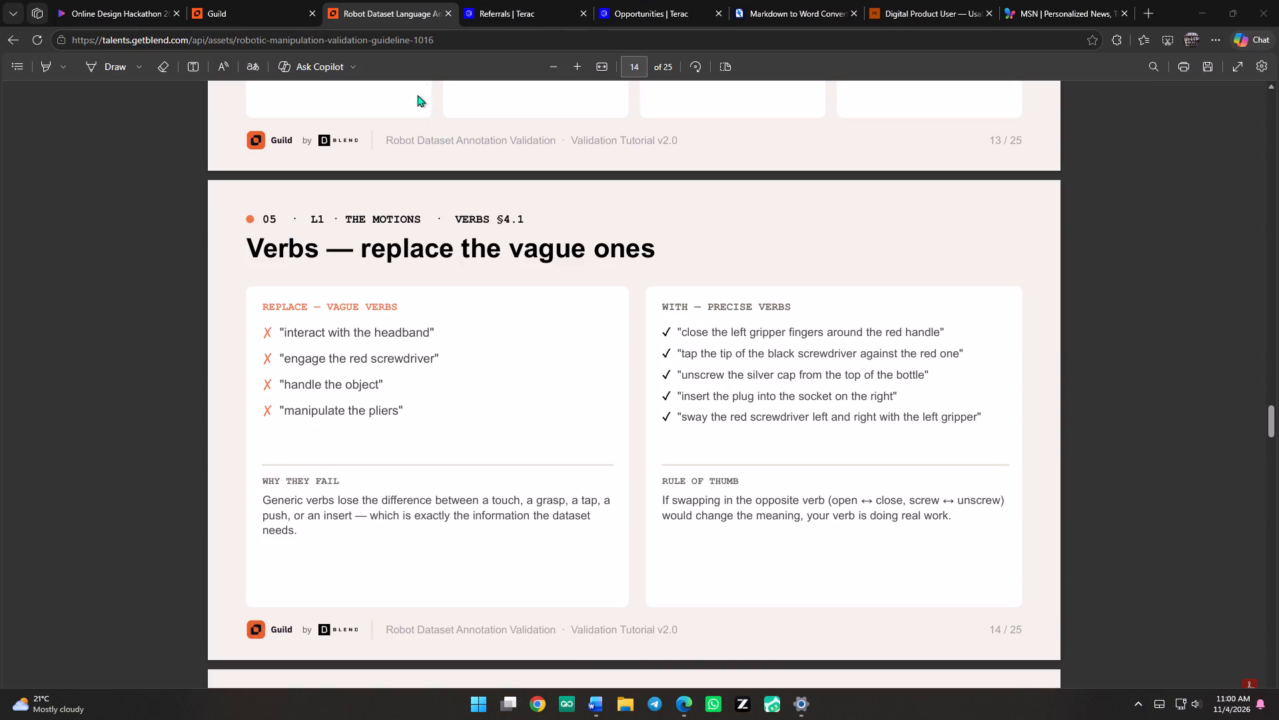
Look over Terac's Browse Opportunities page and the Referrals table of recruiting studies.
left_click(542, 0)
left_click(762, 94)
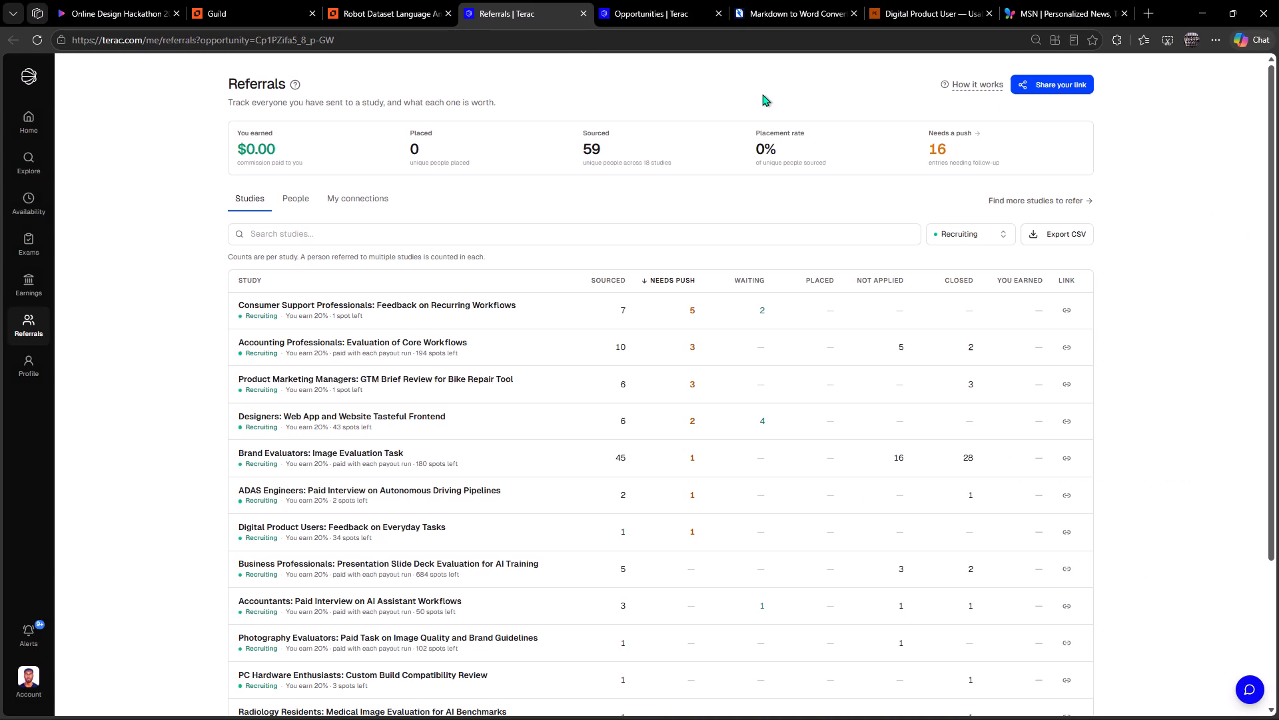
left_click(38, 161)
scroll(921, 384, "up", 5)
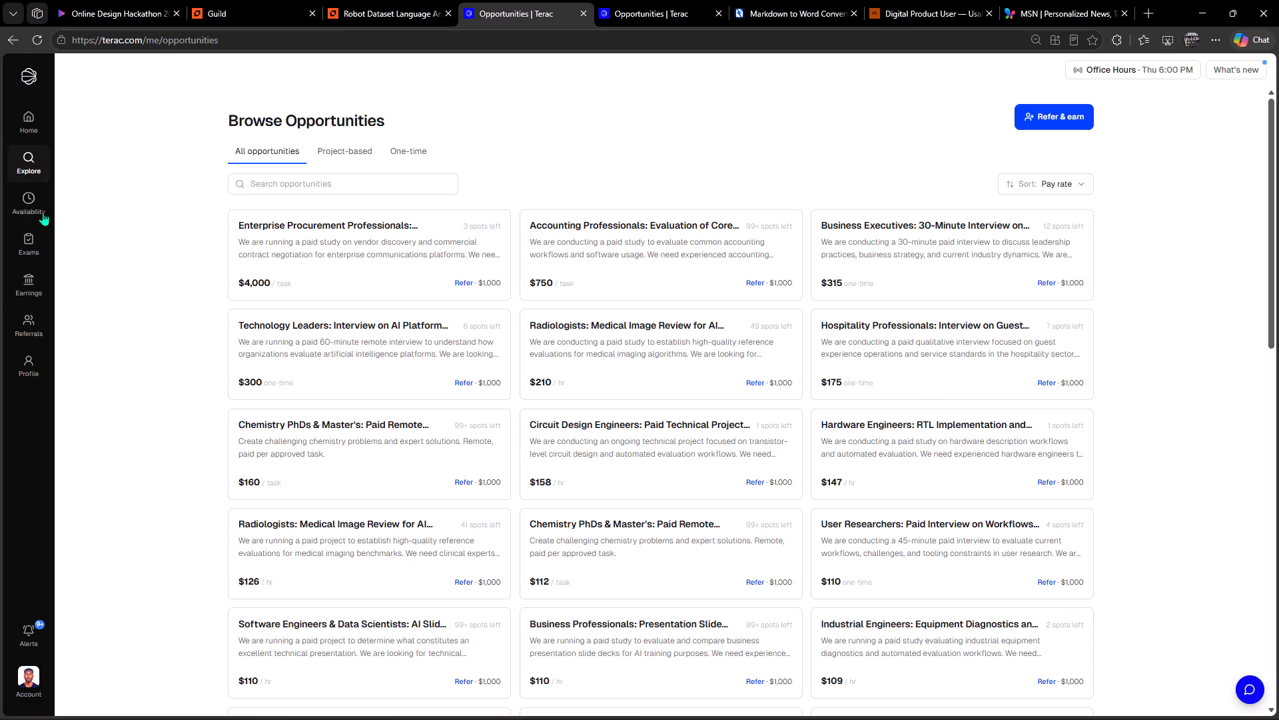
left_click(25, 313)
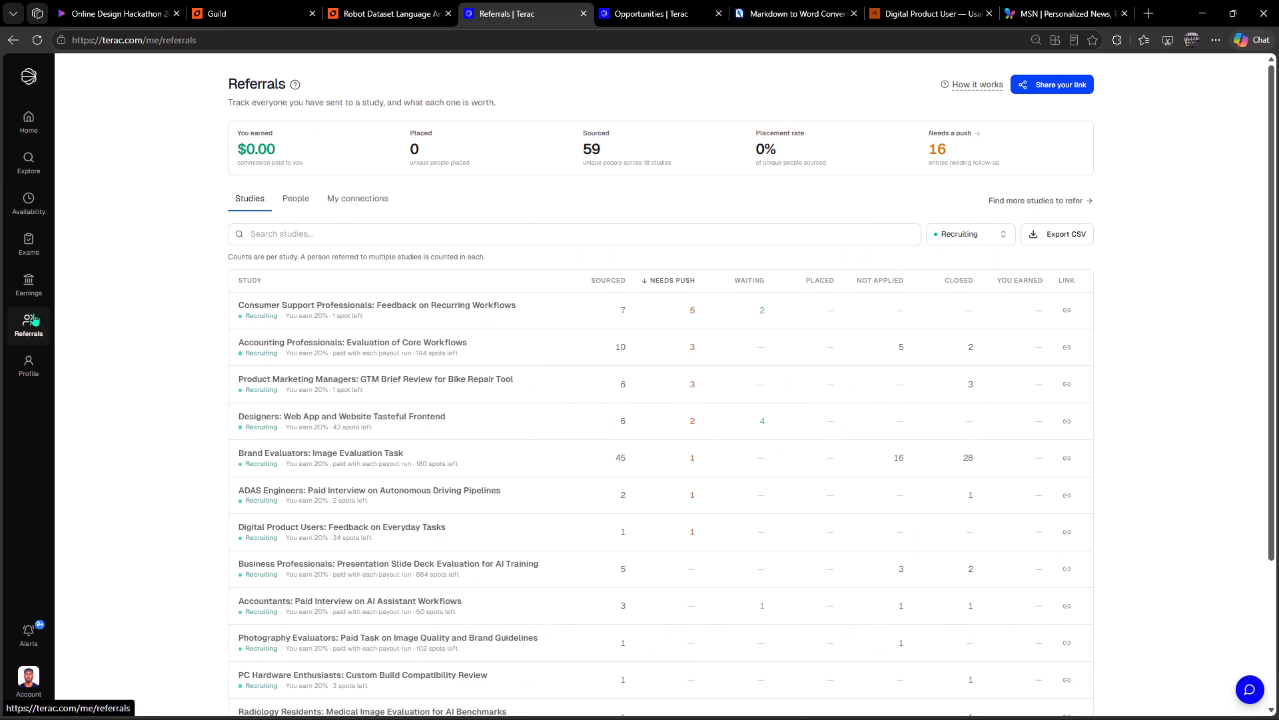
scroll(695, 416, "down", 4)
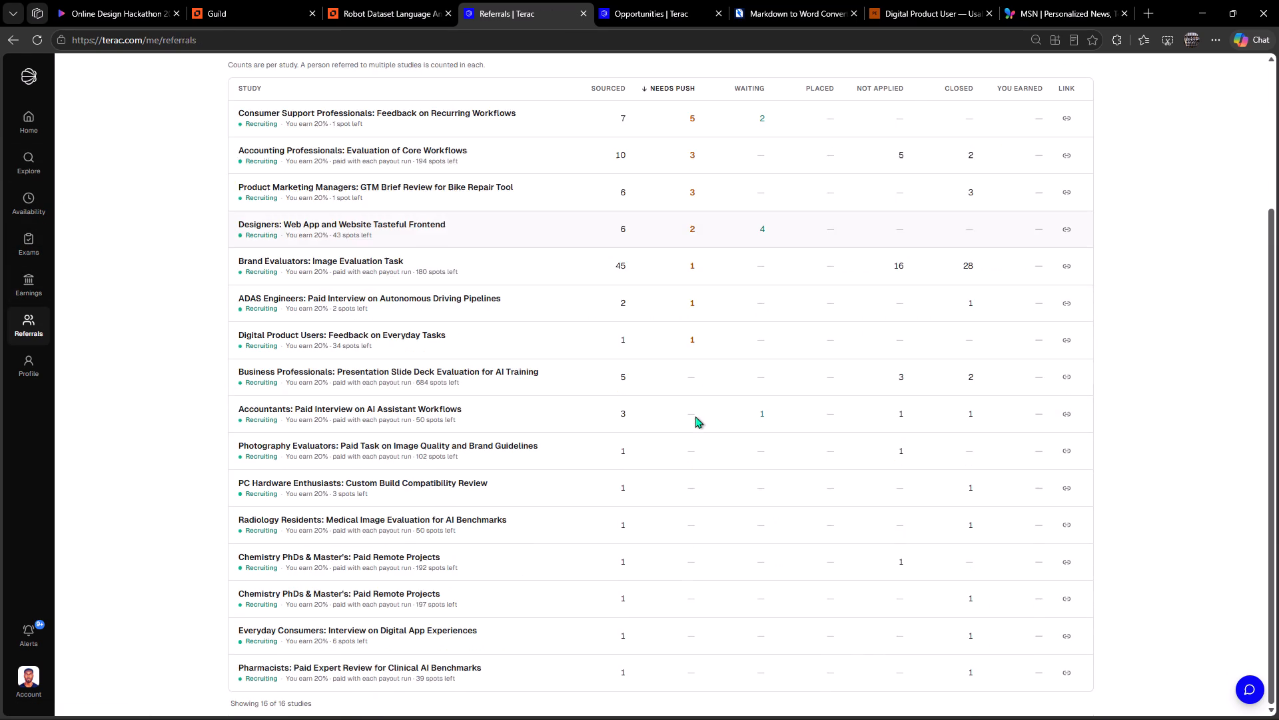
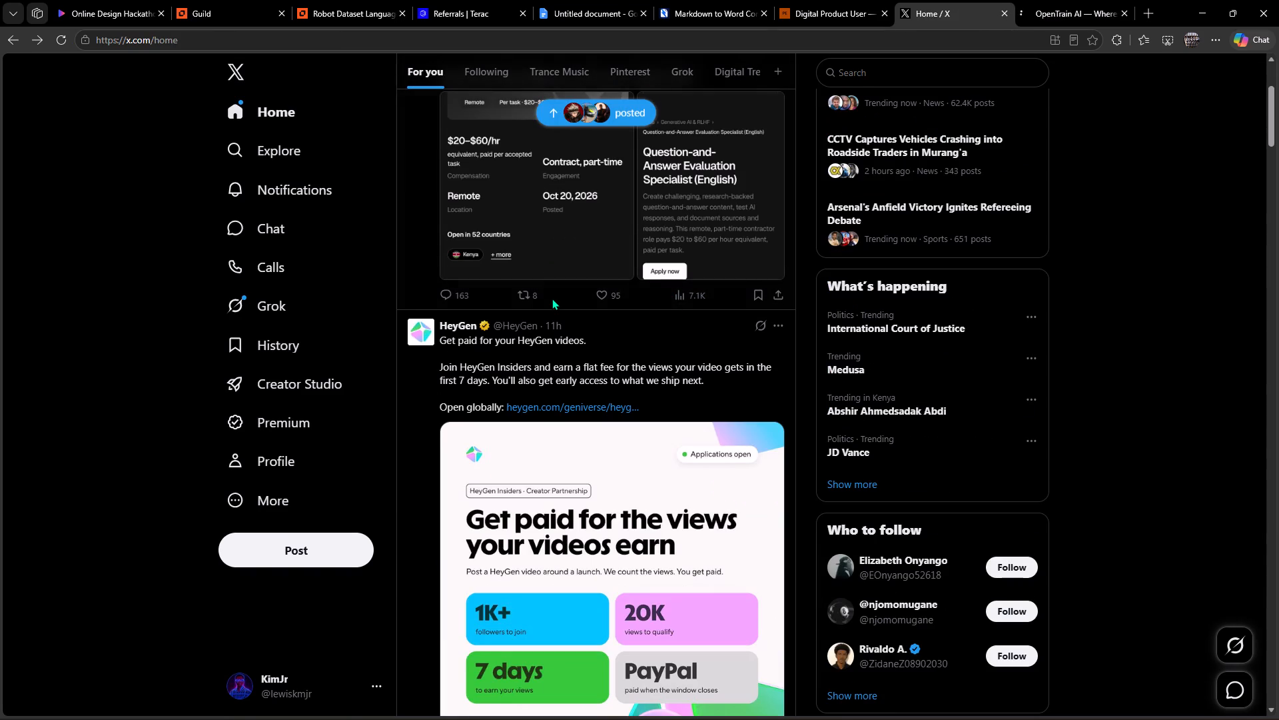
Switch from the X feed to the OpenTrain AI page and look over its latest job activity.
scroll(552, 298, "down", 3)
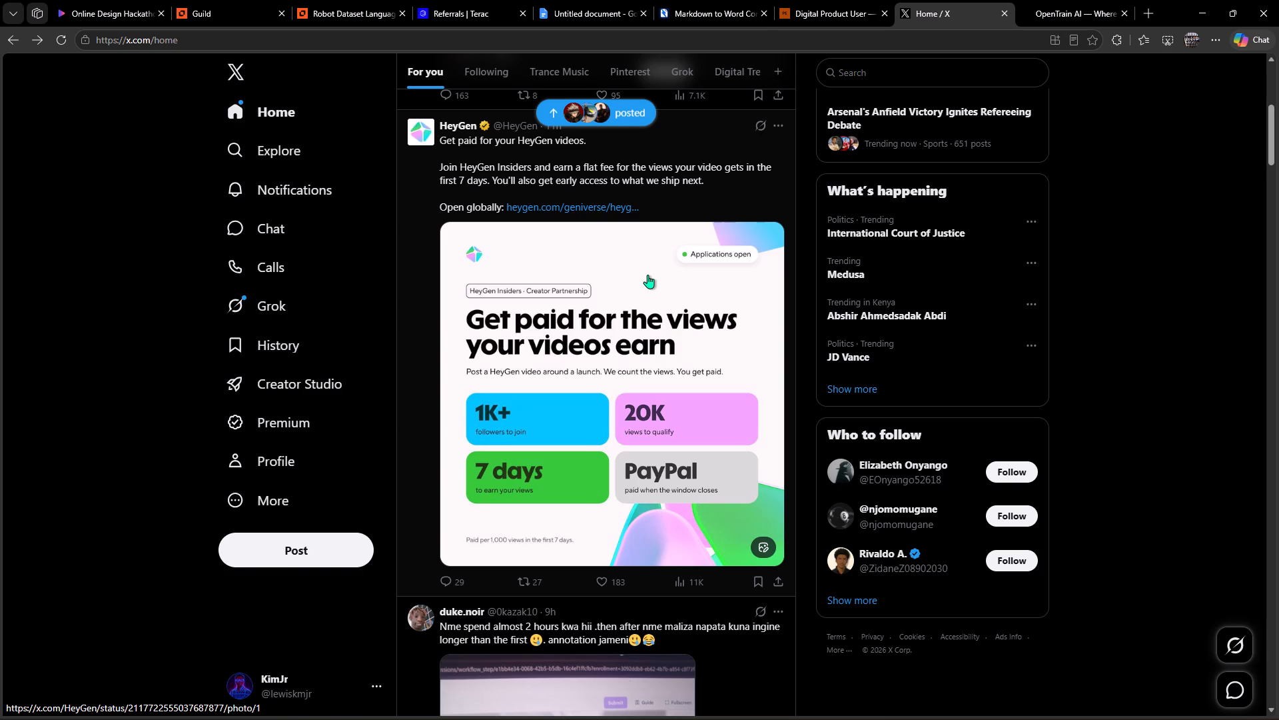
left_click(1083, 0)
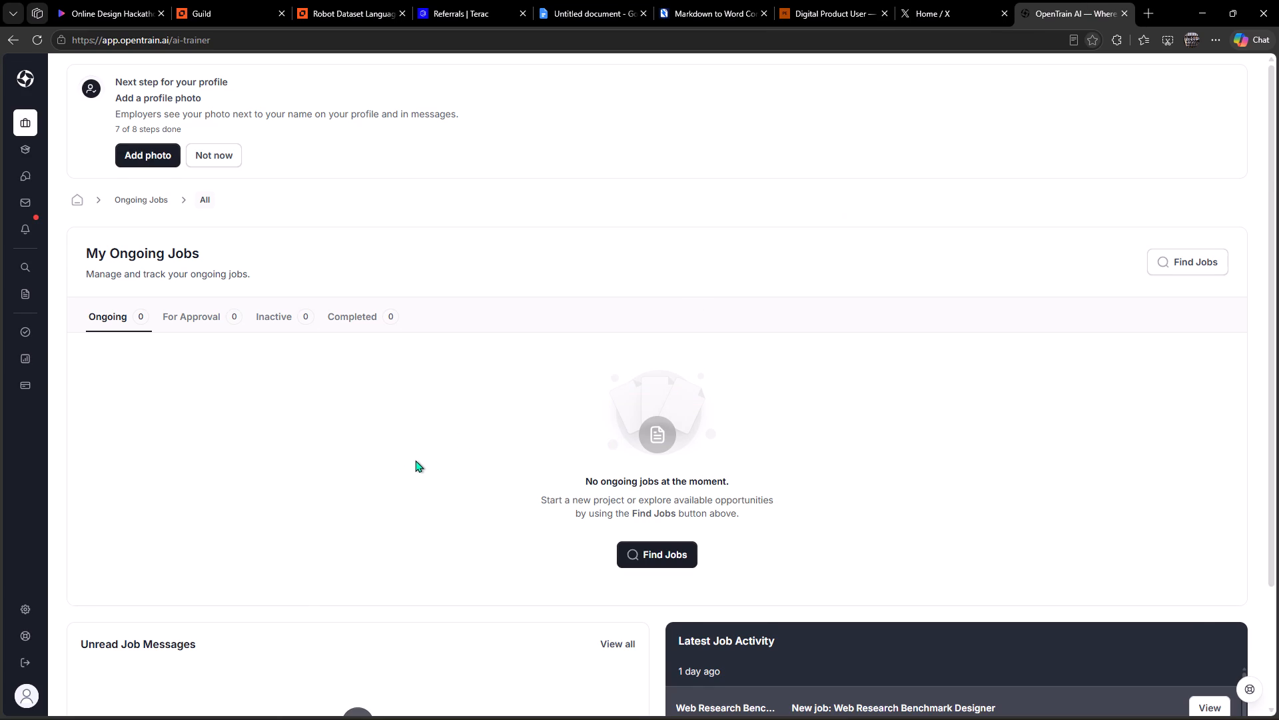
scroll(406, 465, "down", 8)
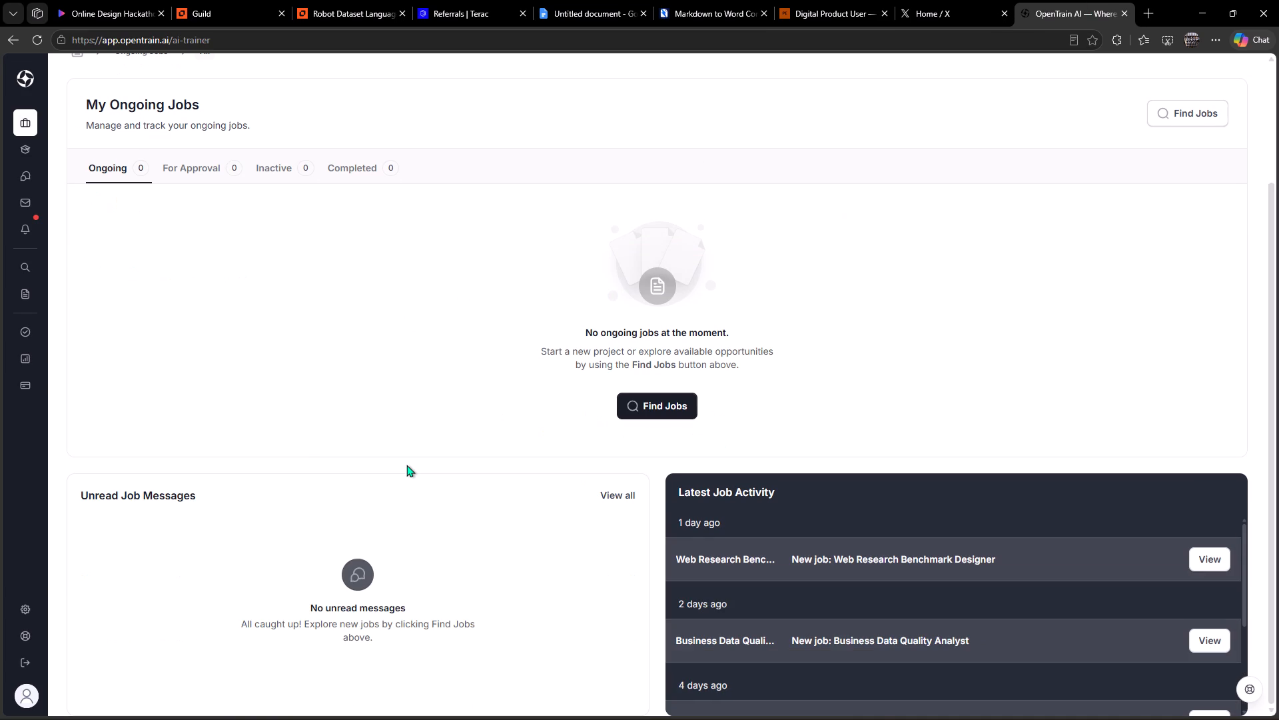
scroll(406, 465, "down", 5)
Open the Web Research Benchmark Designer job from the latest job activity and read its overview.
left_click(1224, 555)
scroll(551, 394, "down", 12)
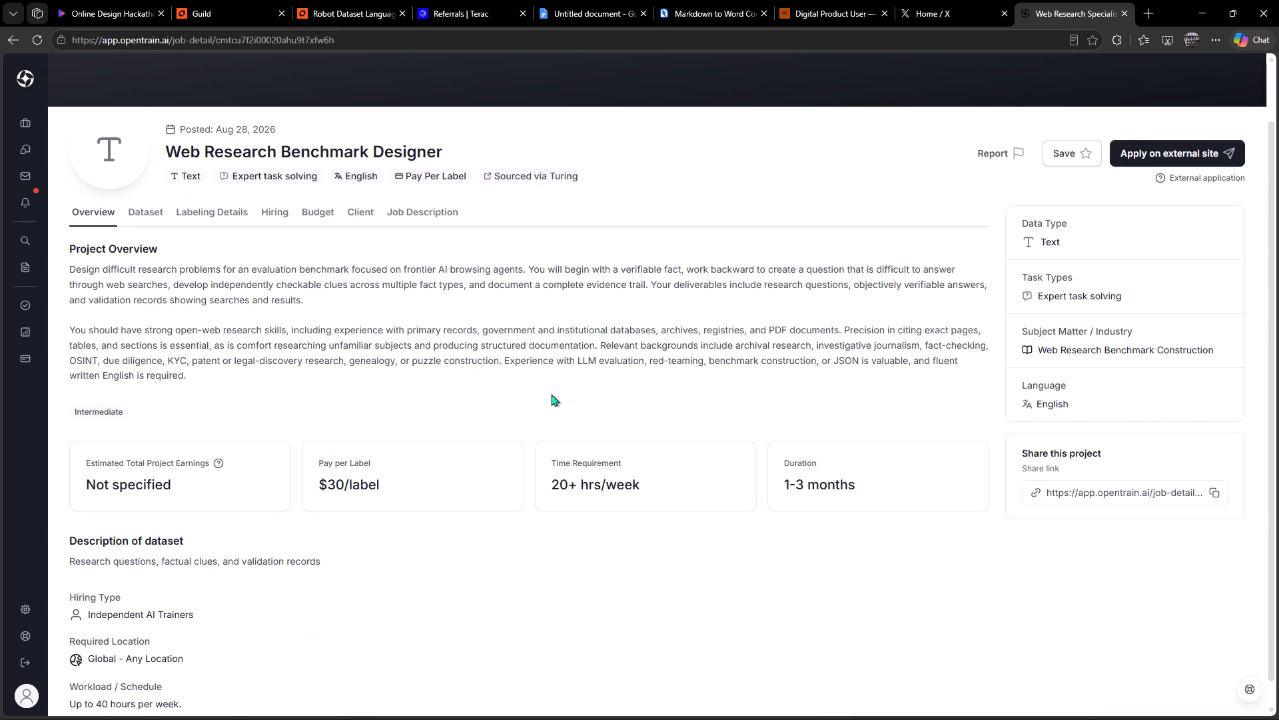
scroll(551, 394, "down", 4)
scroll(551, 394, "up", 2)
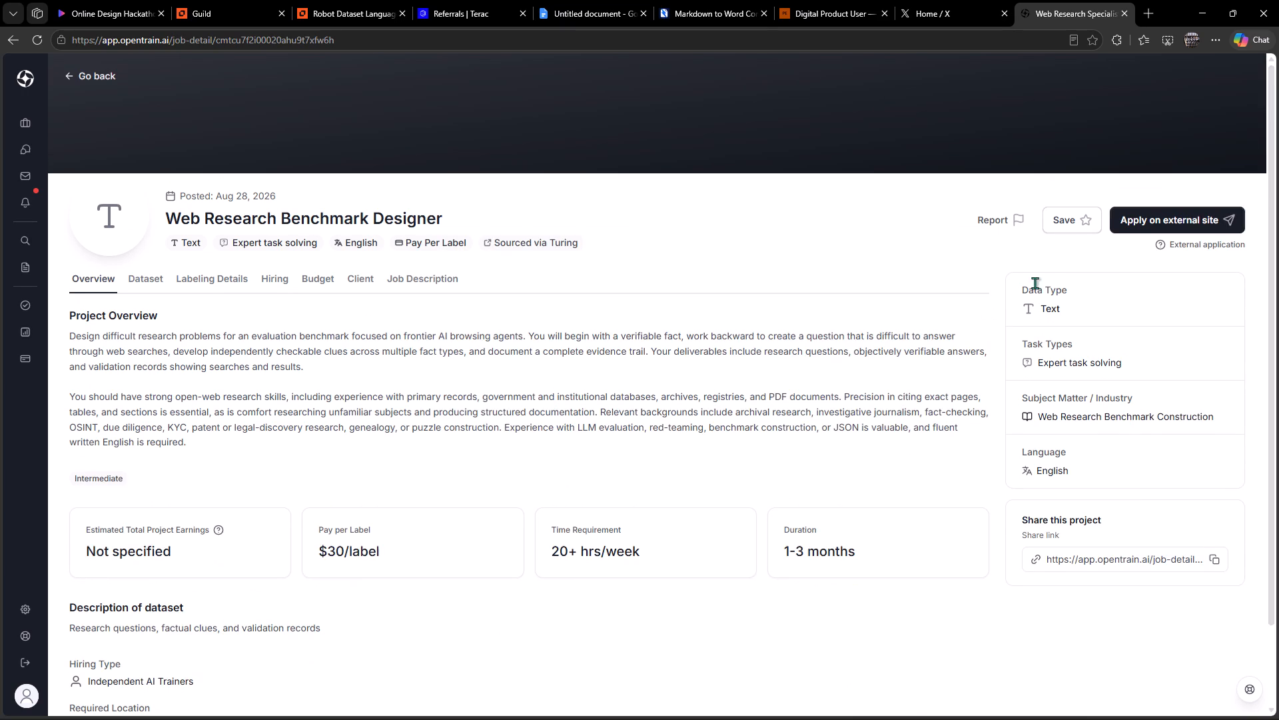
Dismiss the job alerts offer and open the job's external application page to read Turing's Web Research Specialist posting.
left_click(1084, 224)
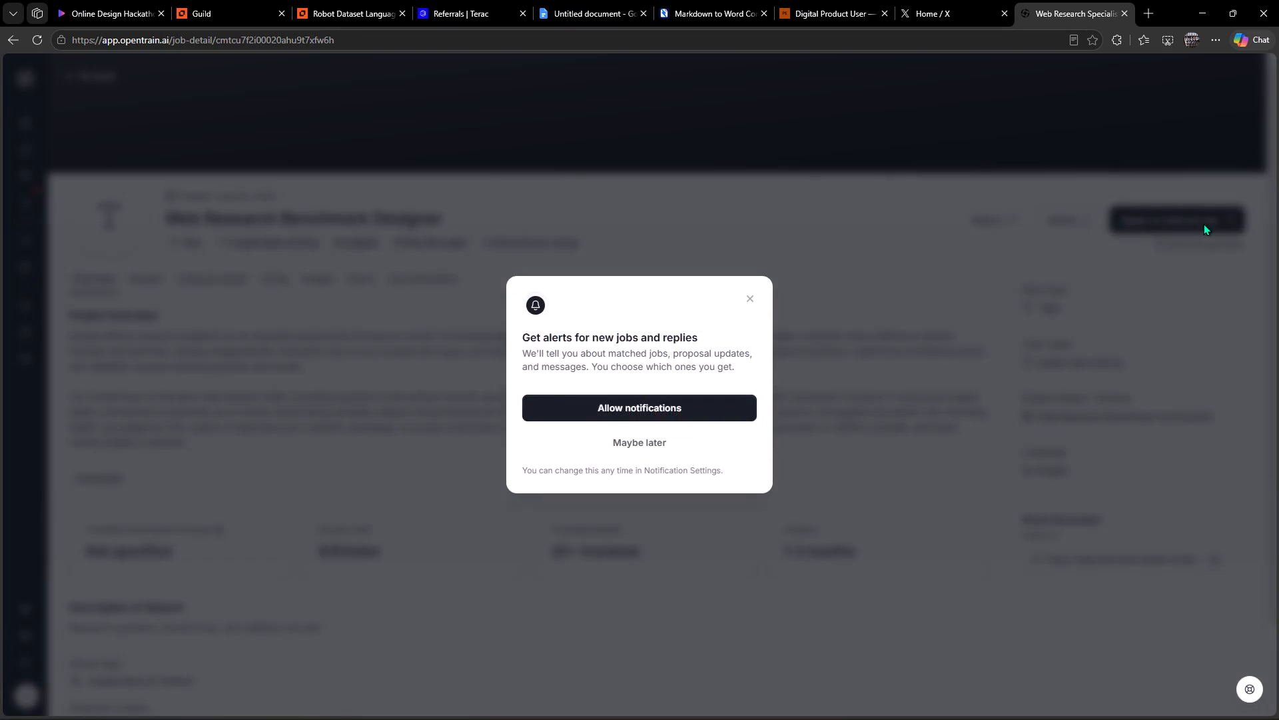
left_click(751, 303)
left_click(1181, 225)
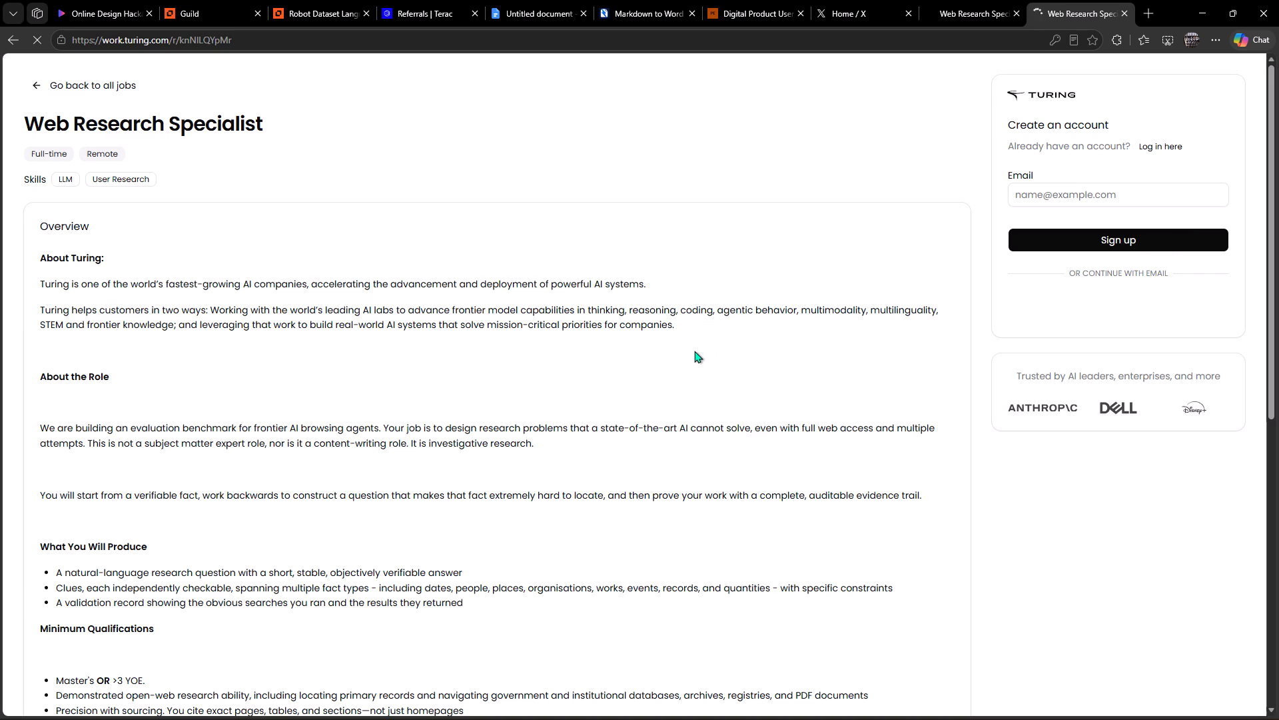
scroll(691, 368, "down", 12)
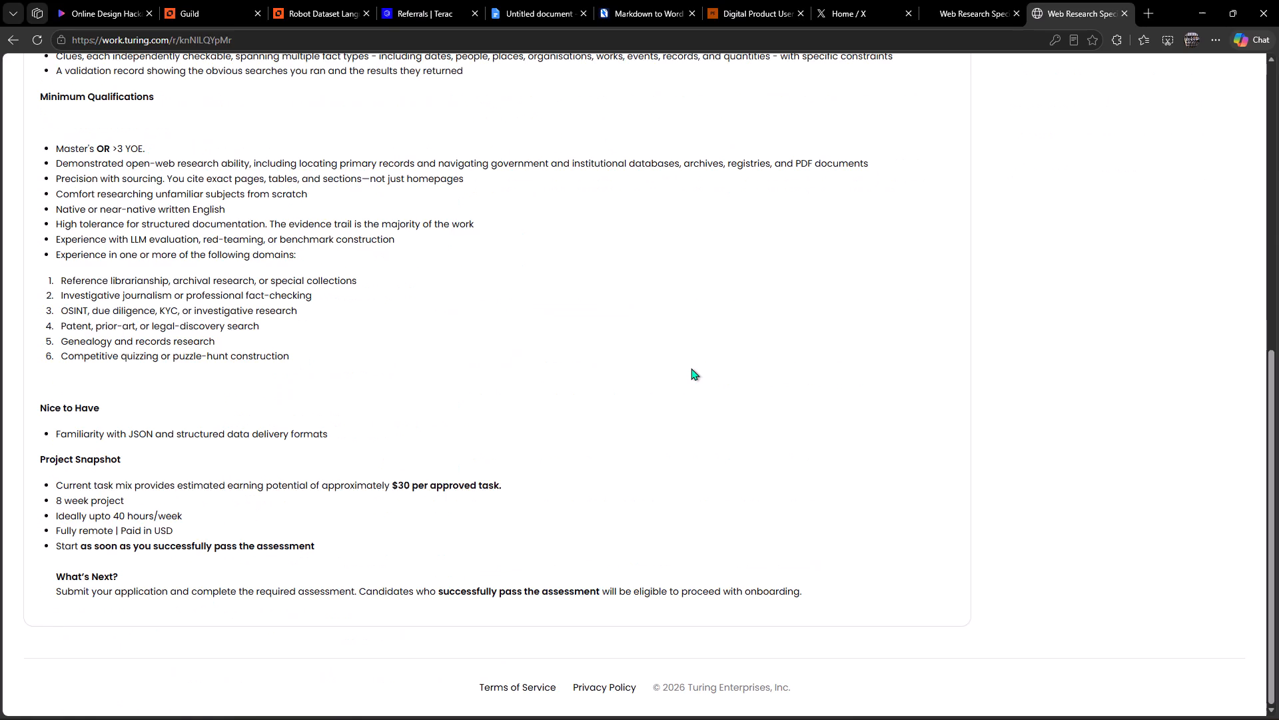
scroll(691, 368, "up", 12)
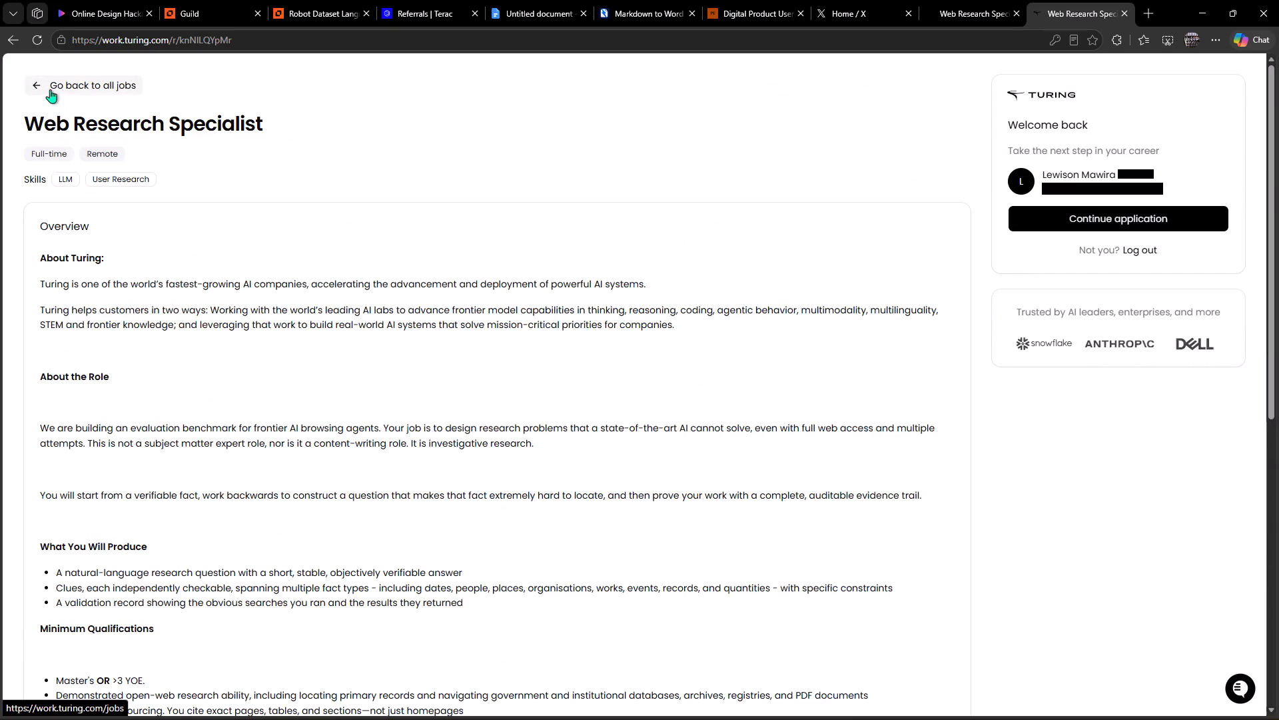
Load Turing's jobs page in place of the Web Research Specialist posting.
left_click(482, 46)
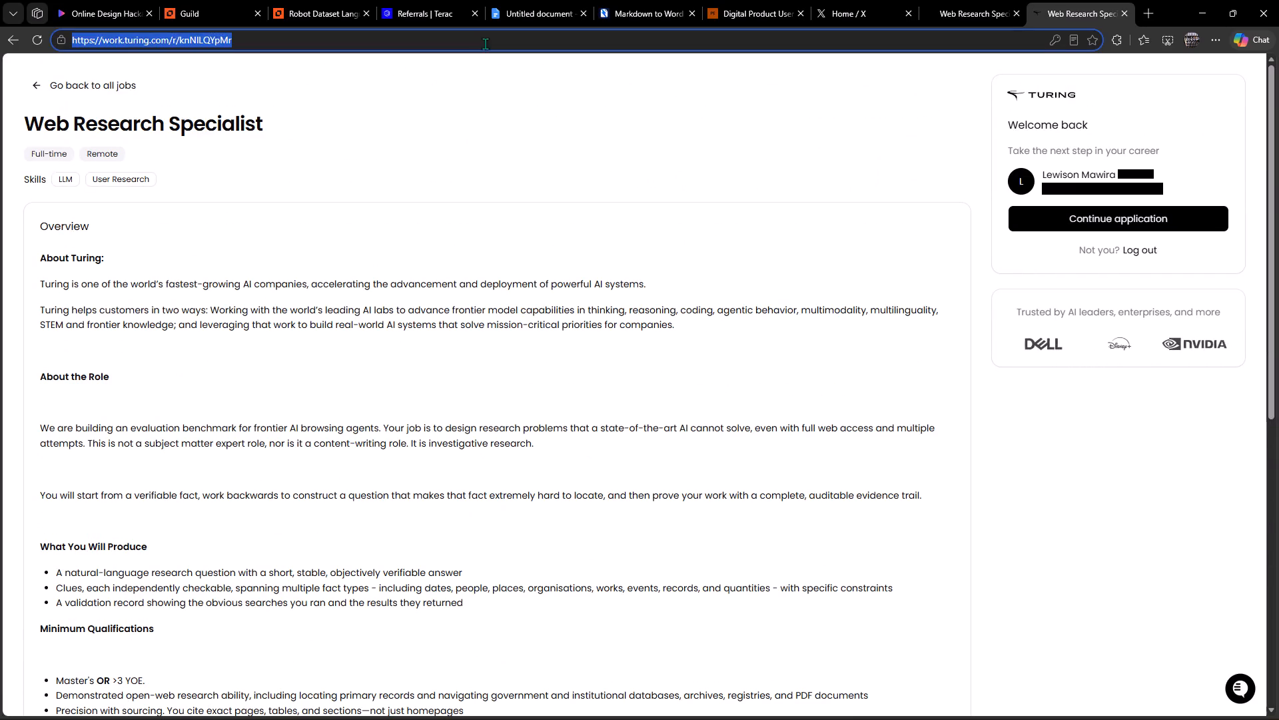
type("turing")
key("Return")
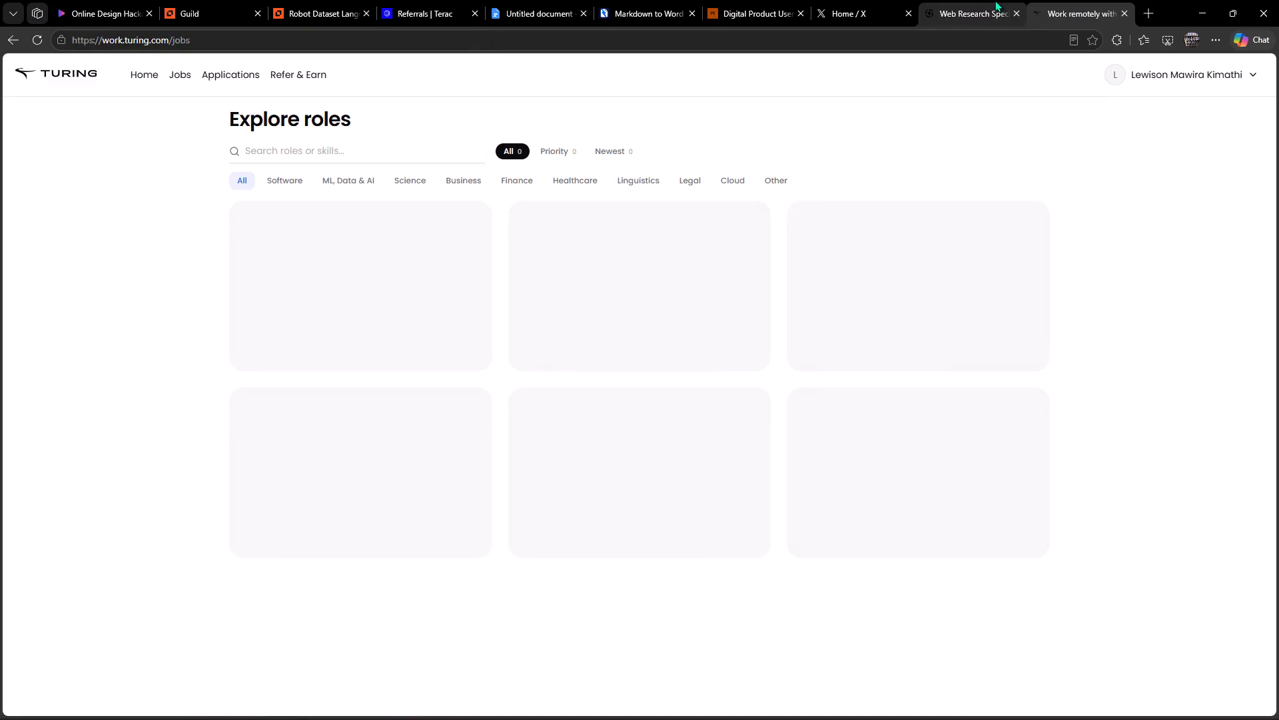
left_click(997, 0)
left_click(1101, 0)
Check the progress of the job listing task in WorkBuddy AI, returning to Edge.
left_click(781, 705)
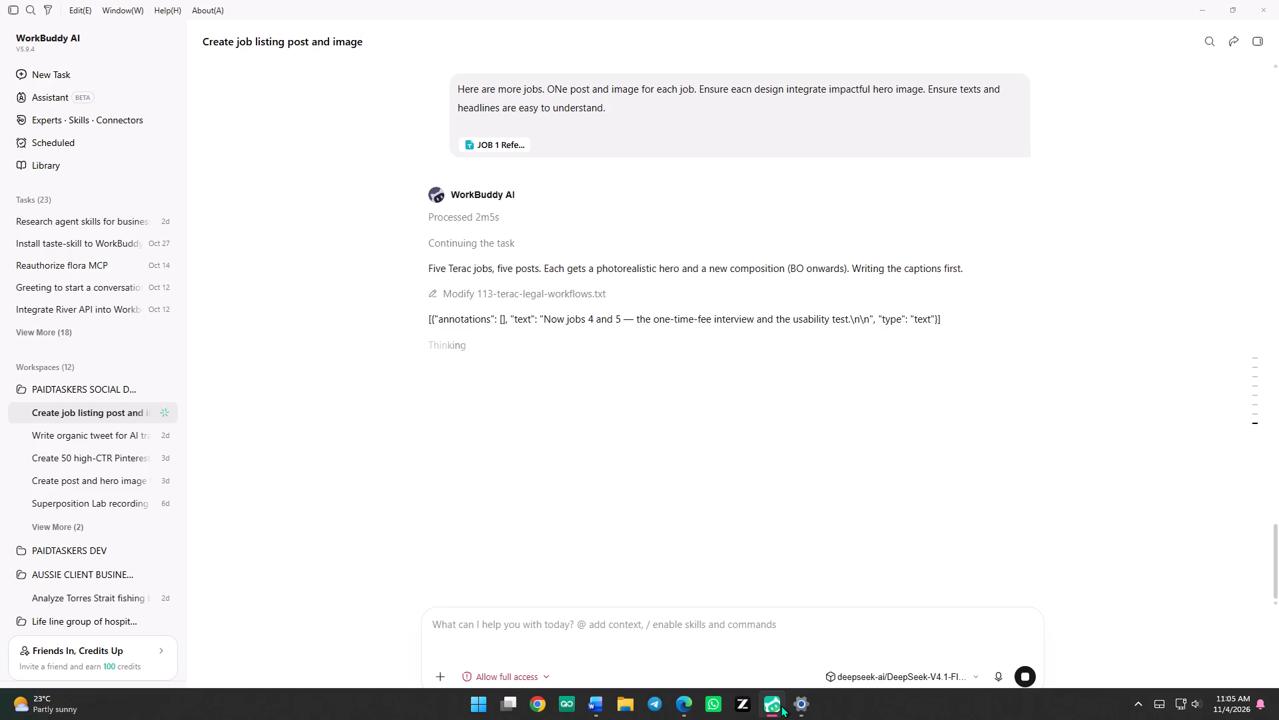
left_click(781, 705)
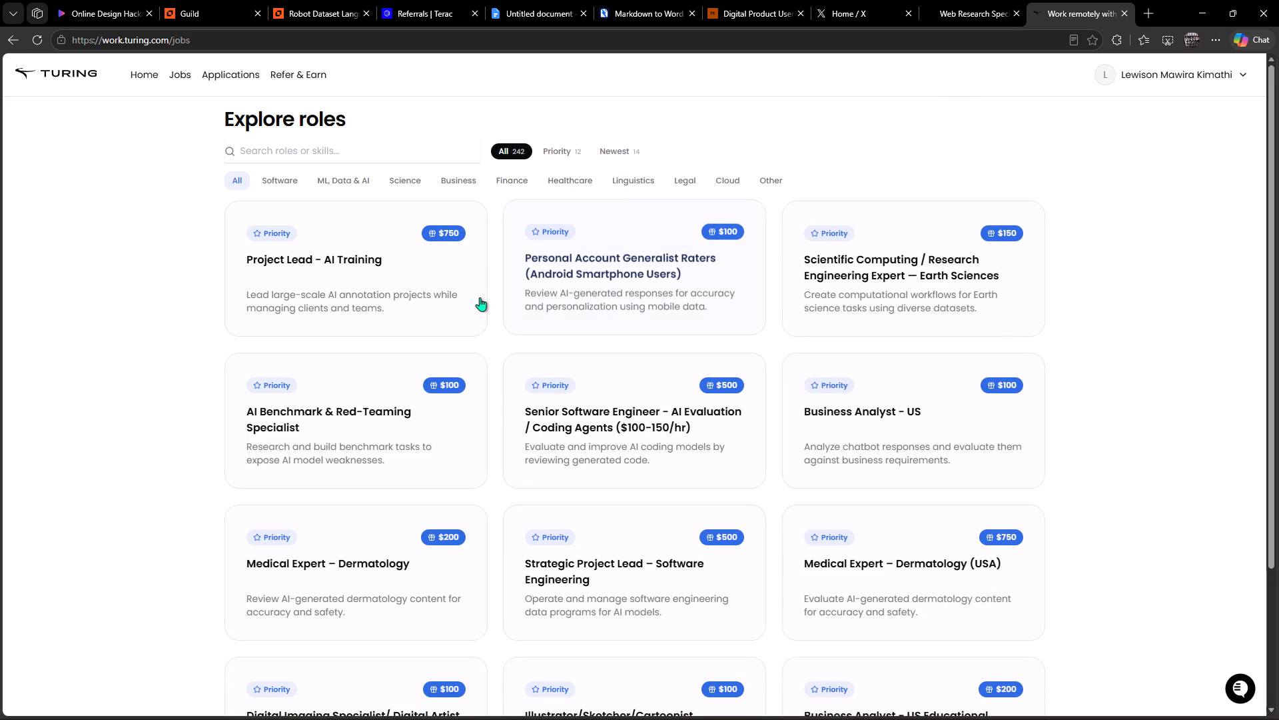
Look through Turing's list of roles, loading one more batch of roles.
scroll(1105, 347, "down", 1)
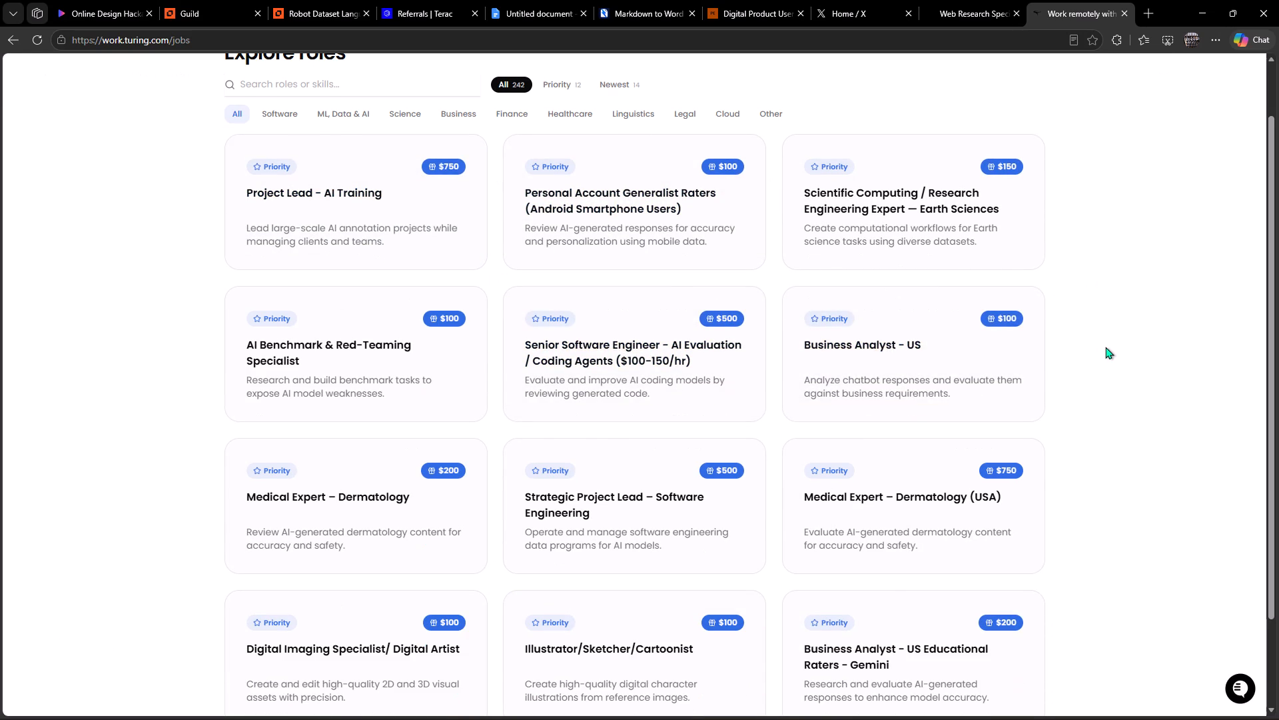
scroll(1105, 347, "down", 3)
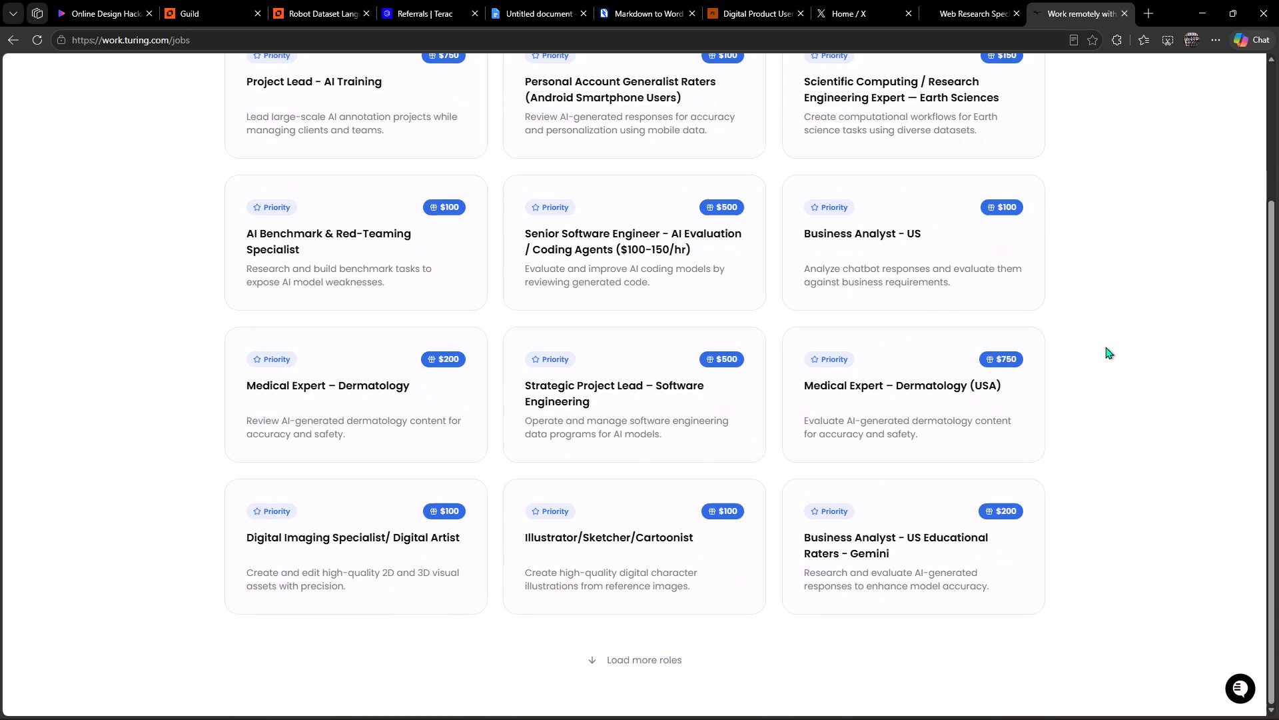
left_click(645, 665)
scroll(1129, 487, "down", 5)
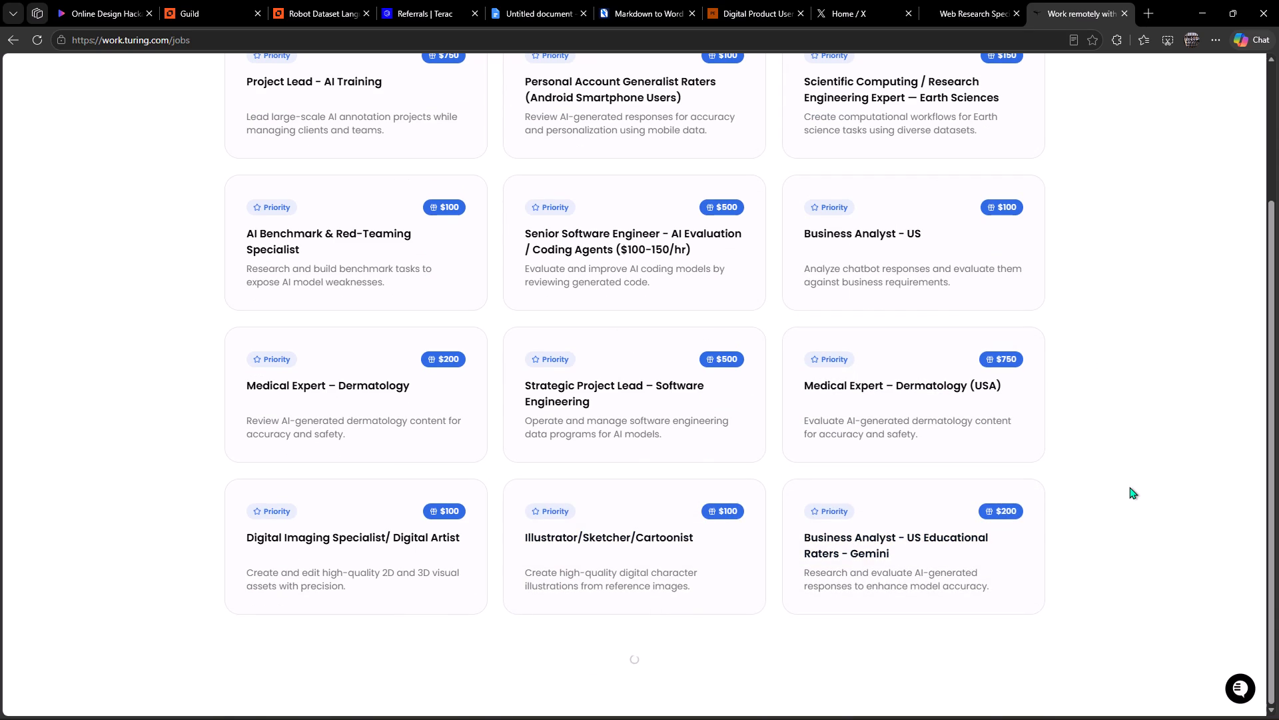
scroll(1129, 487, "down", 10)
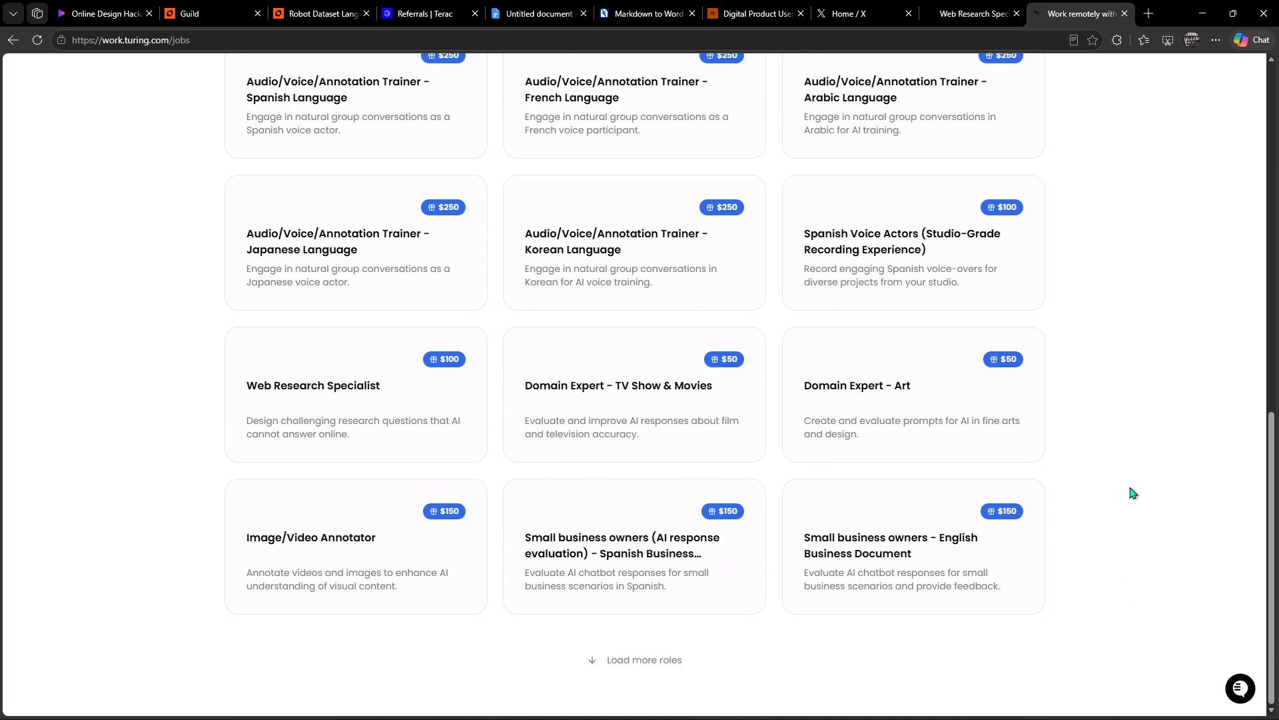
Open the Web Research Specialist role in Turing's list and examine its application status, referral bonus, qualifications and project details.
left_click(421, 407)
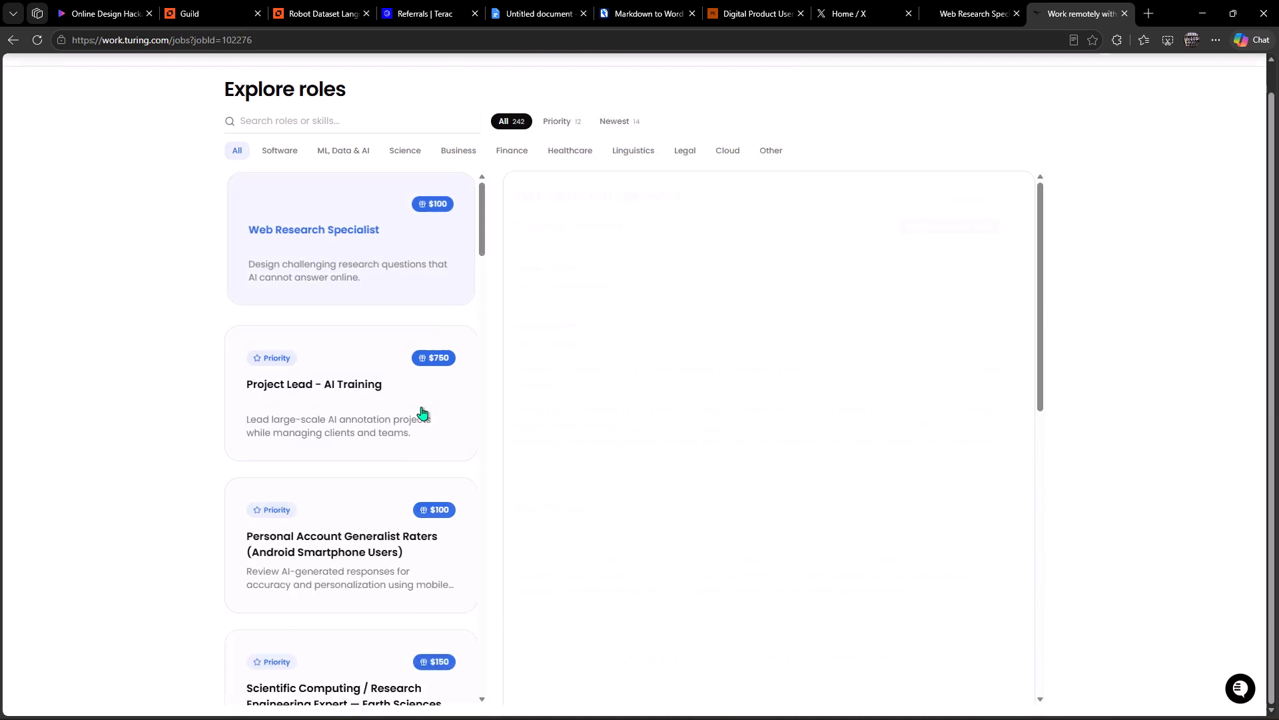
scroll(826, 406, "down", 15)
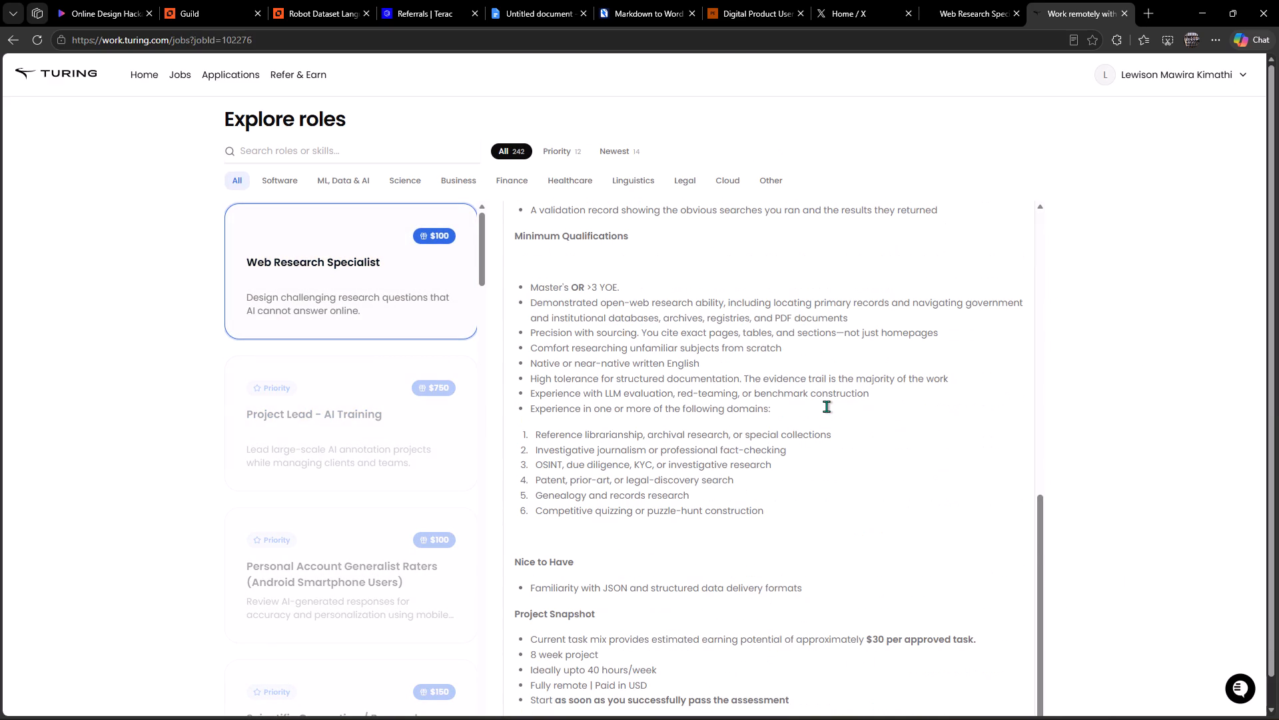
scroll(826, 406, "down", 1)
scroll(849, 425, "up", 14)
scroll(996, 444, "up", 1)
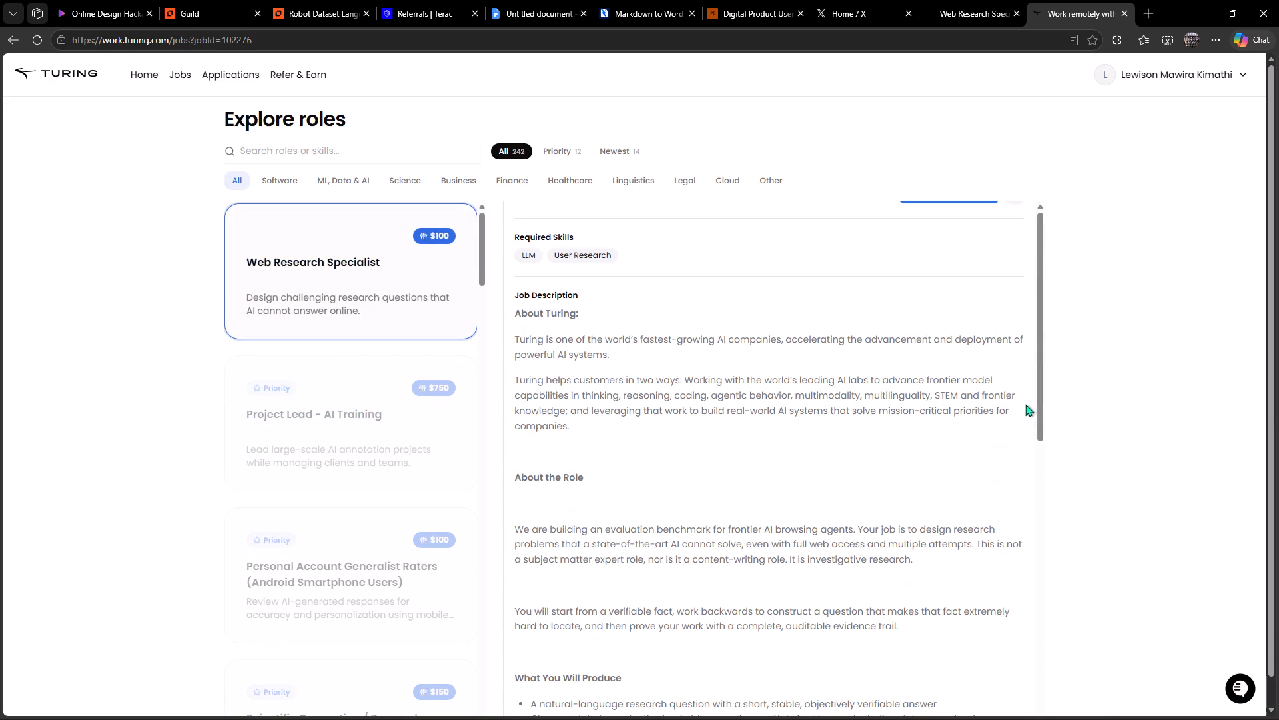
scroll(887, 455, "down", 14)
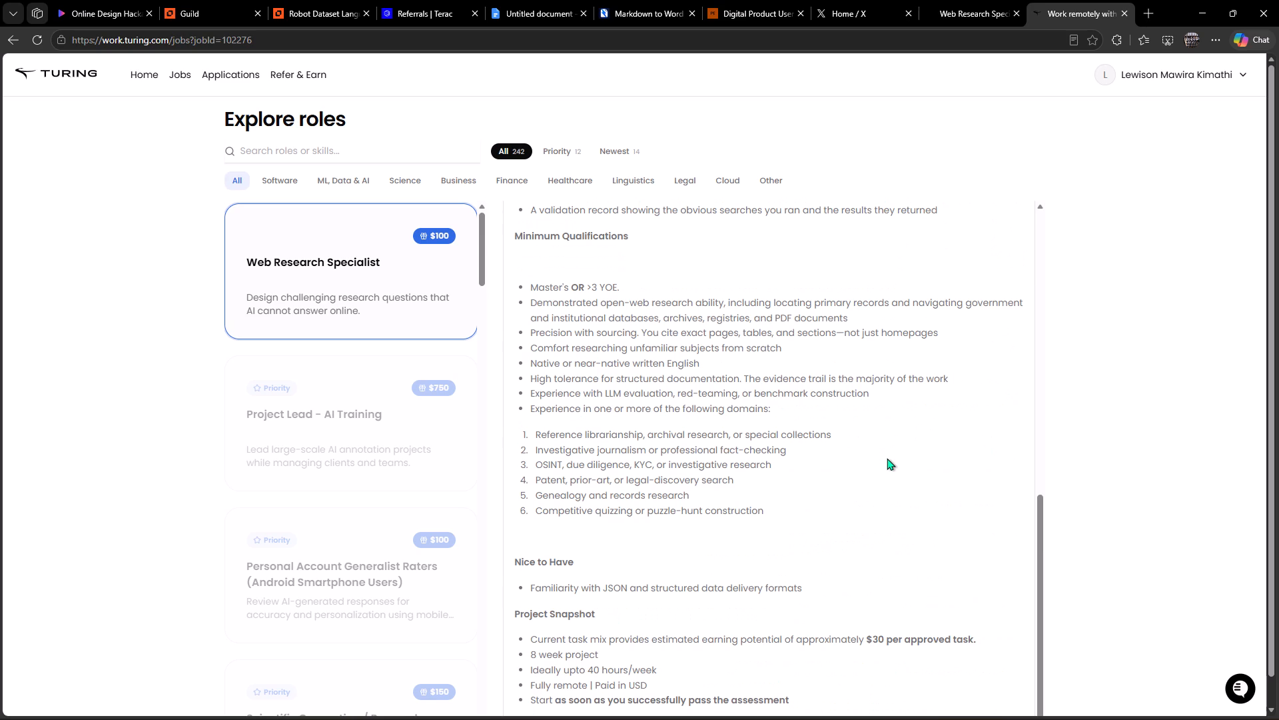
scroll(887, 458, "down", 10)
scroll(887, 458, "up", 15)
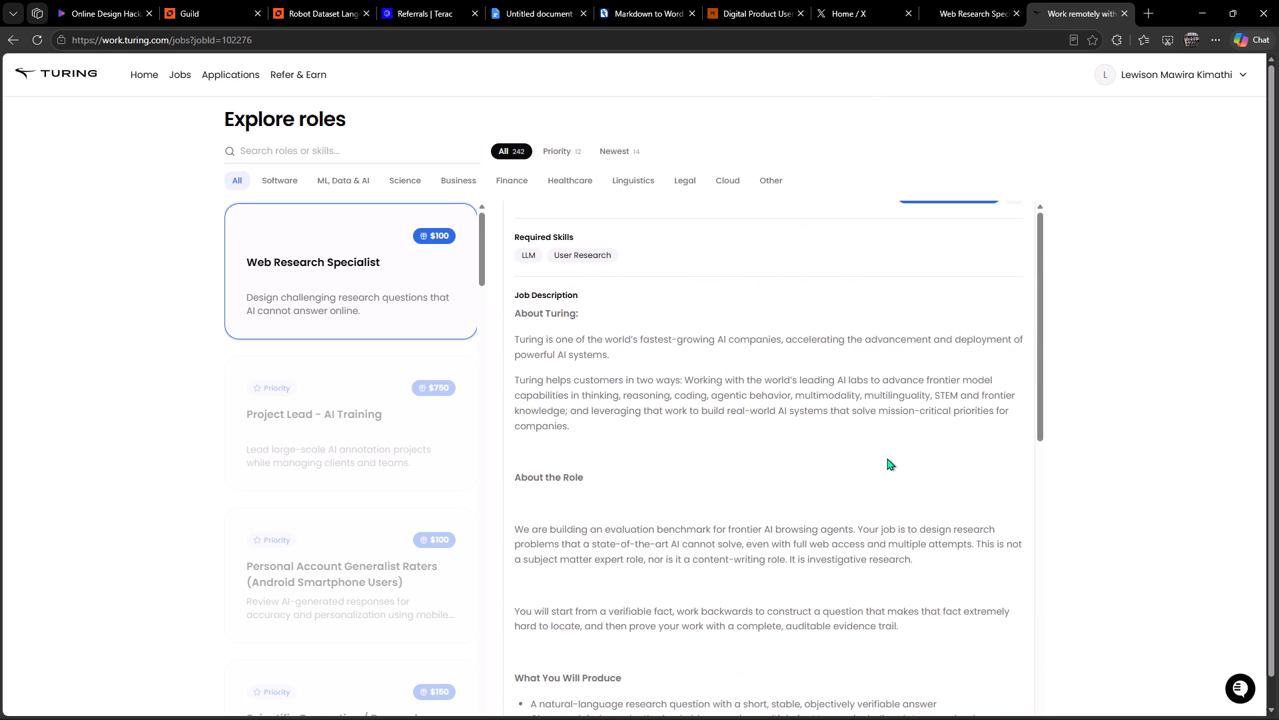
scroll(887, 458, "up", 2)
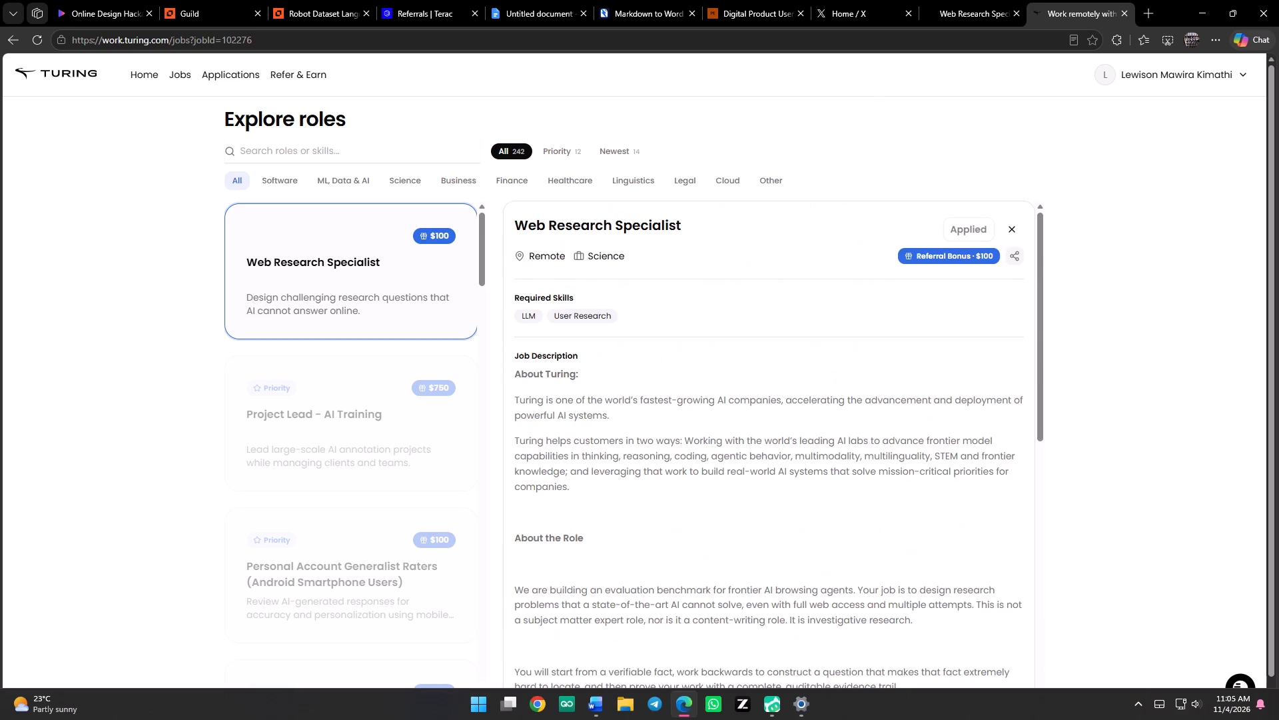
Check the job listing task's progress in WorkBuddy AI again, returning to Edge.
left_click(771, 710)
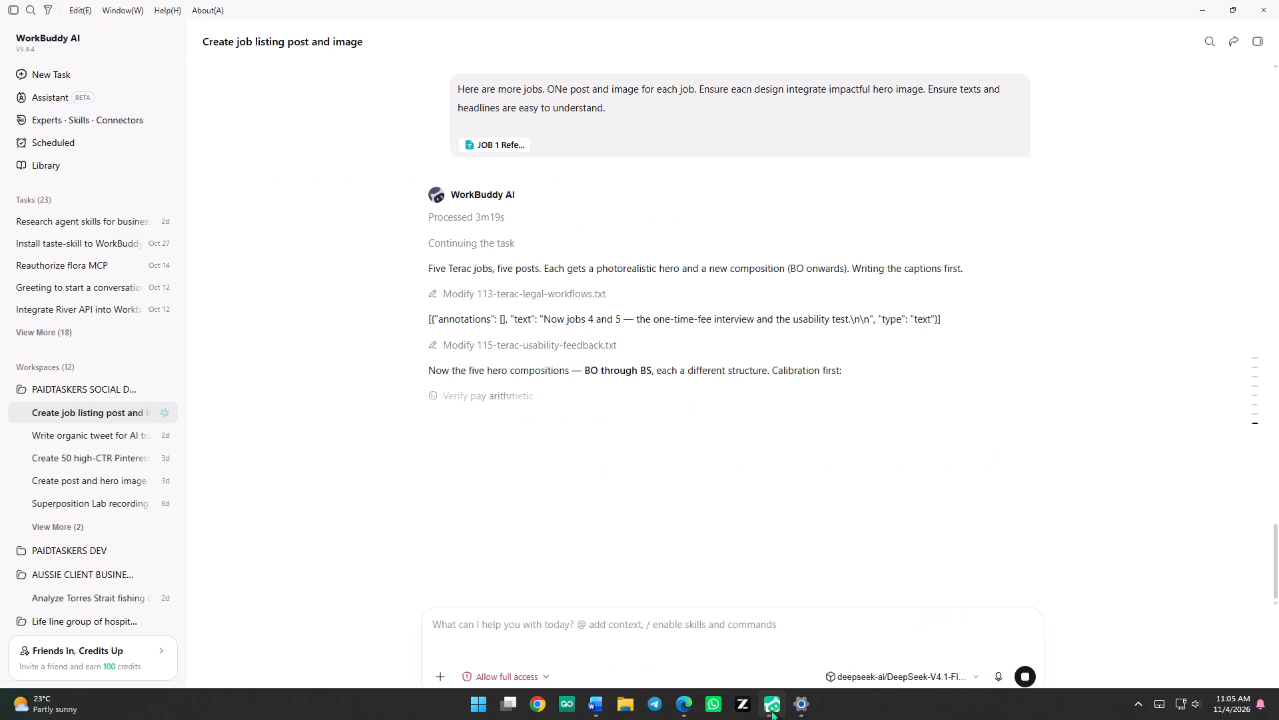
left_click(771, 710)
Return to the X home feed and look through the posts around the HeyGen one.
left_click(746, 0)
left_click(871, 0)
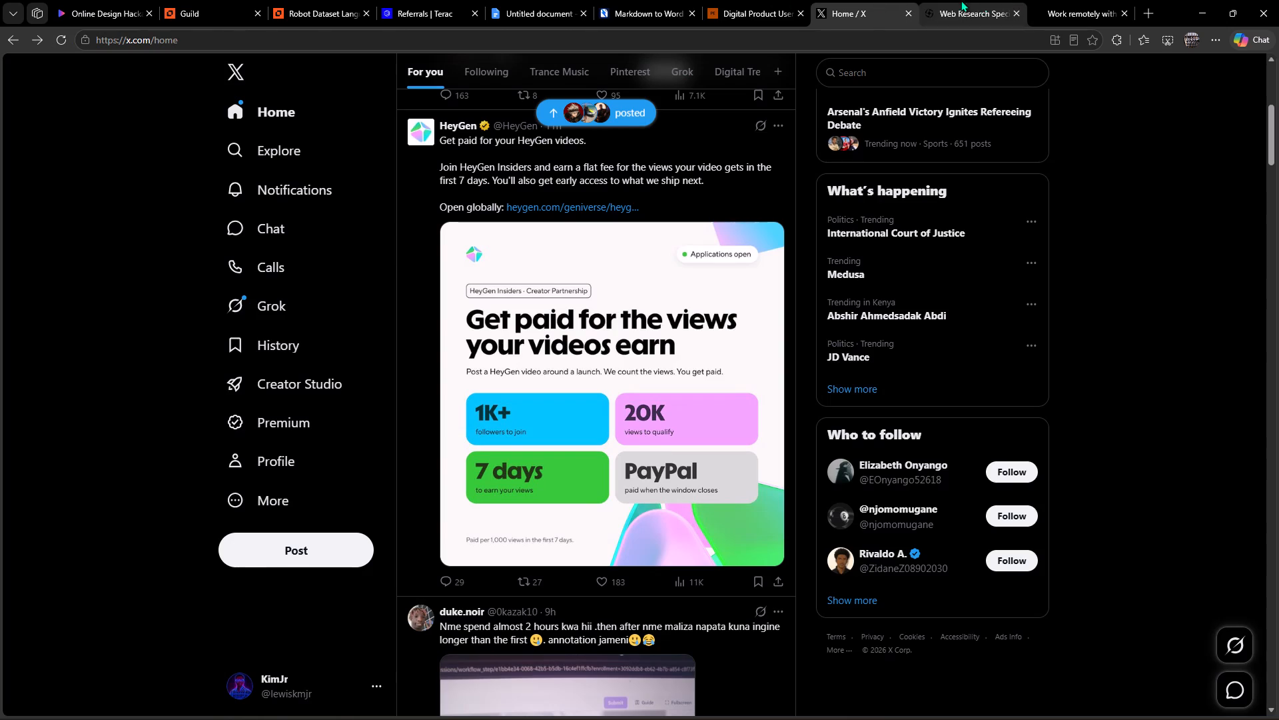
scroll(658, 355, "down", 6)
scroll(662, 367, "up", 5)
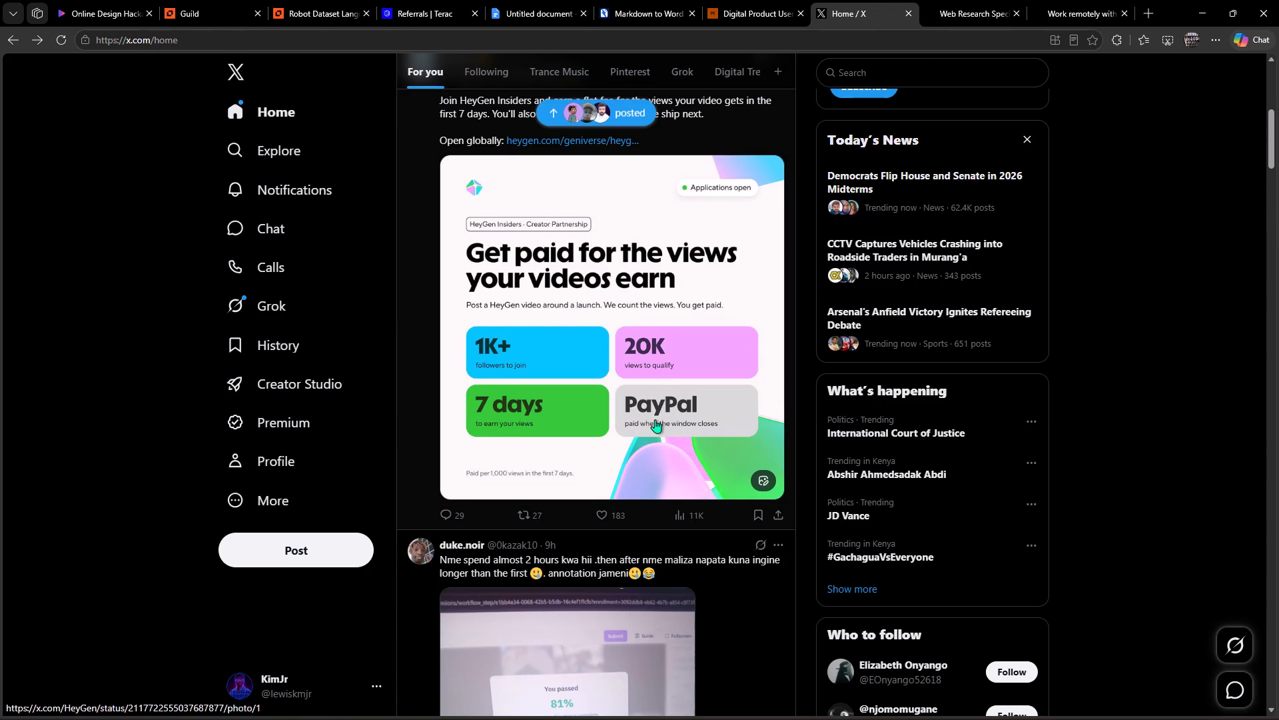
scroll(655, 419, "down", 6)
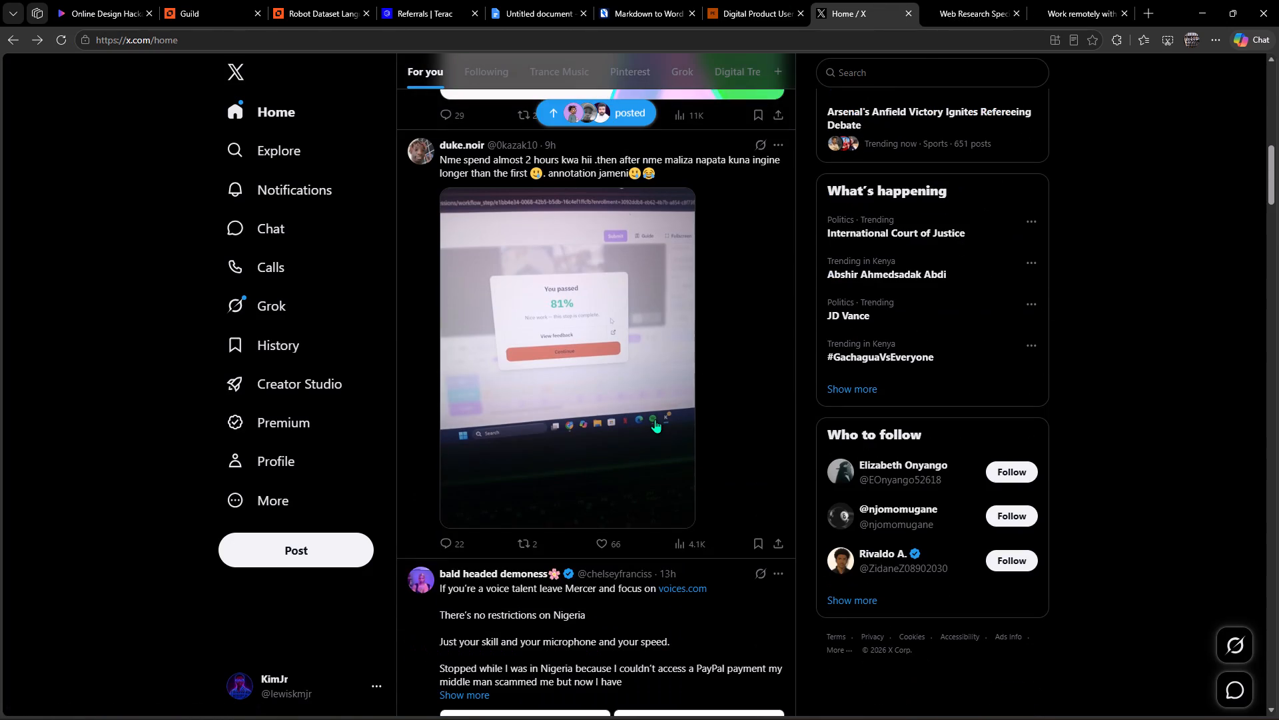
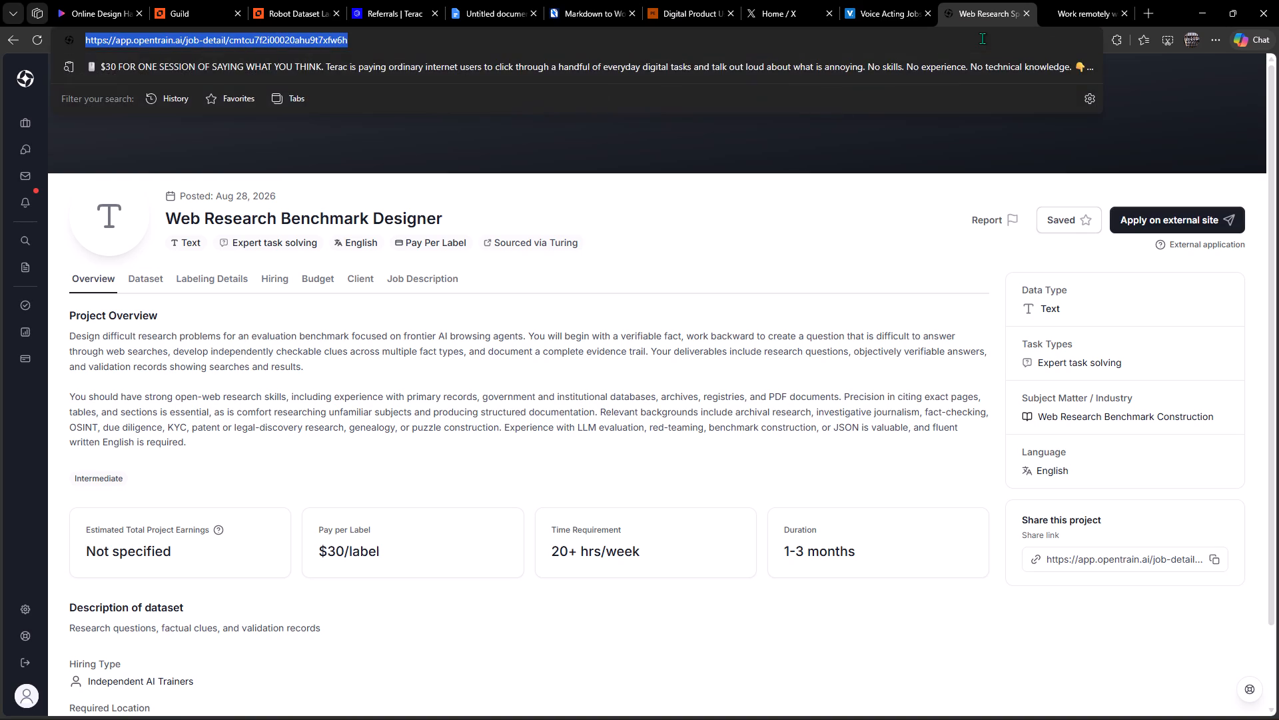
Search Google for "facebook post formatter" and open Nuelink's Facebook Text Formatter from the results.
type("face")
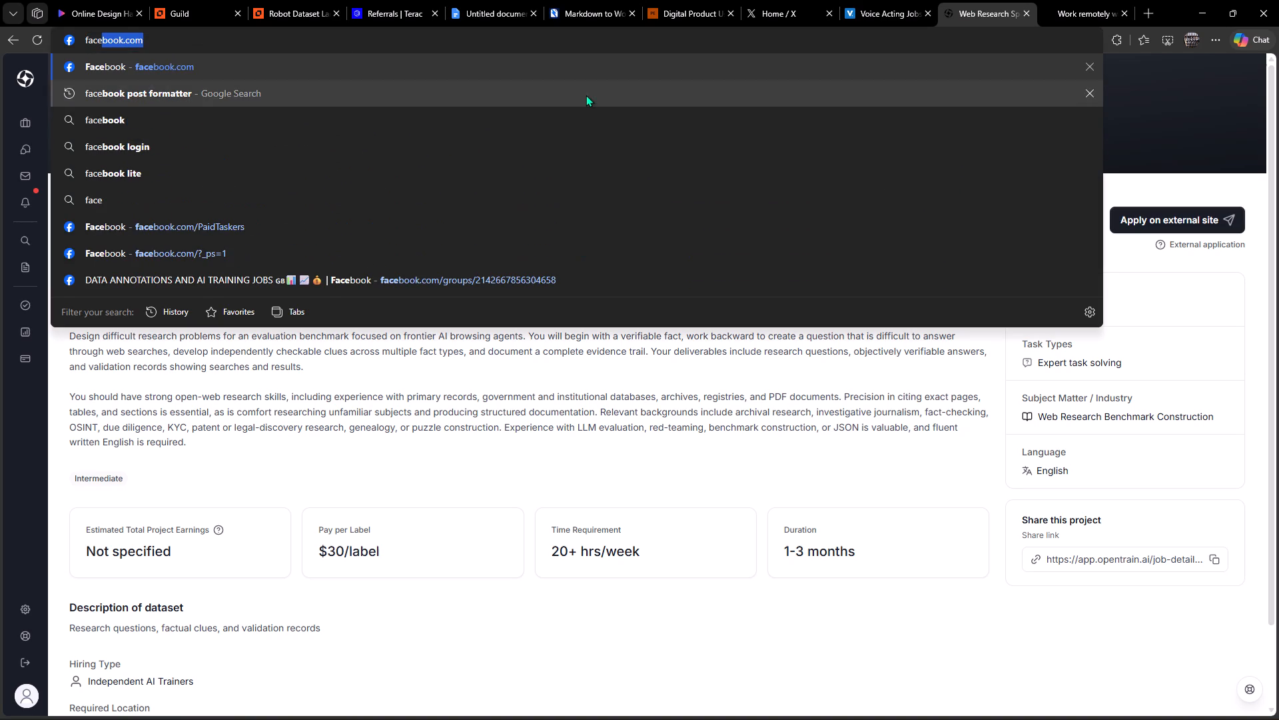
left_click(586, 94)
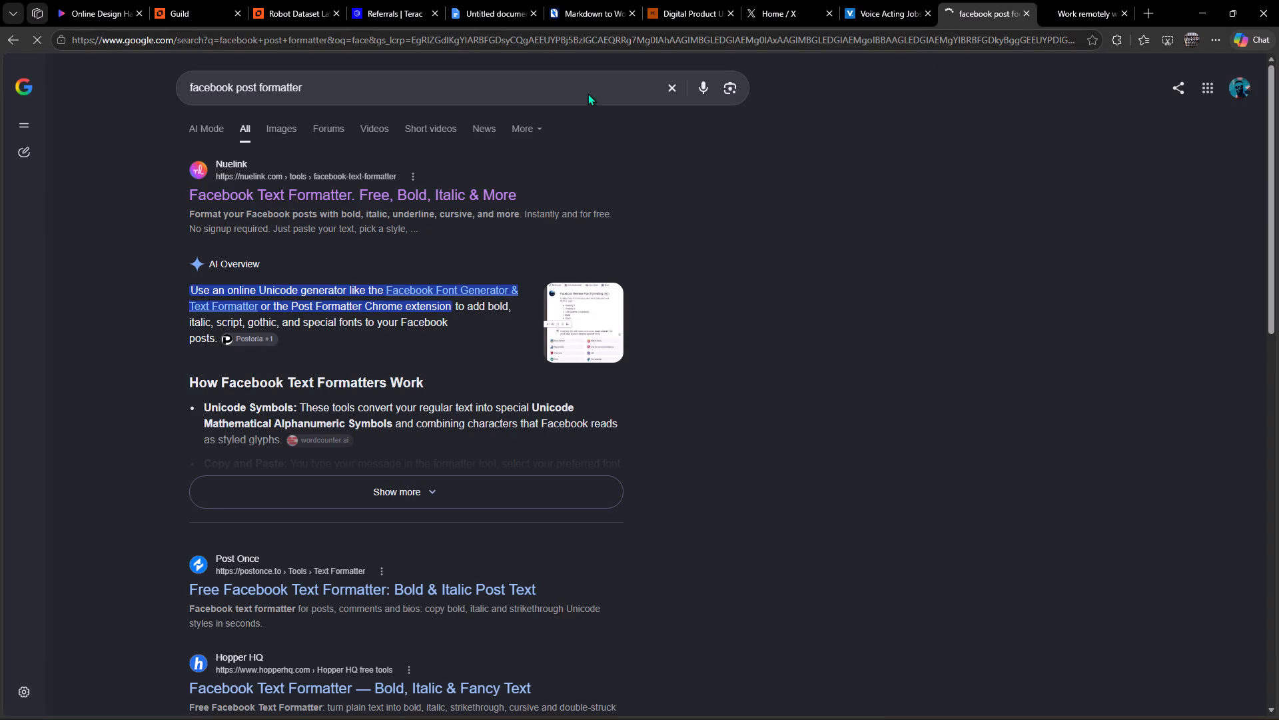
left_click(476, 193)
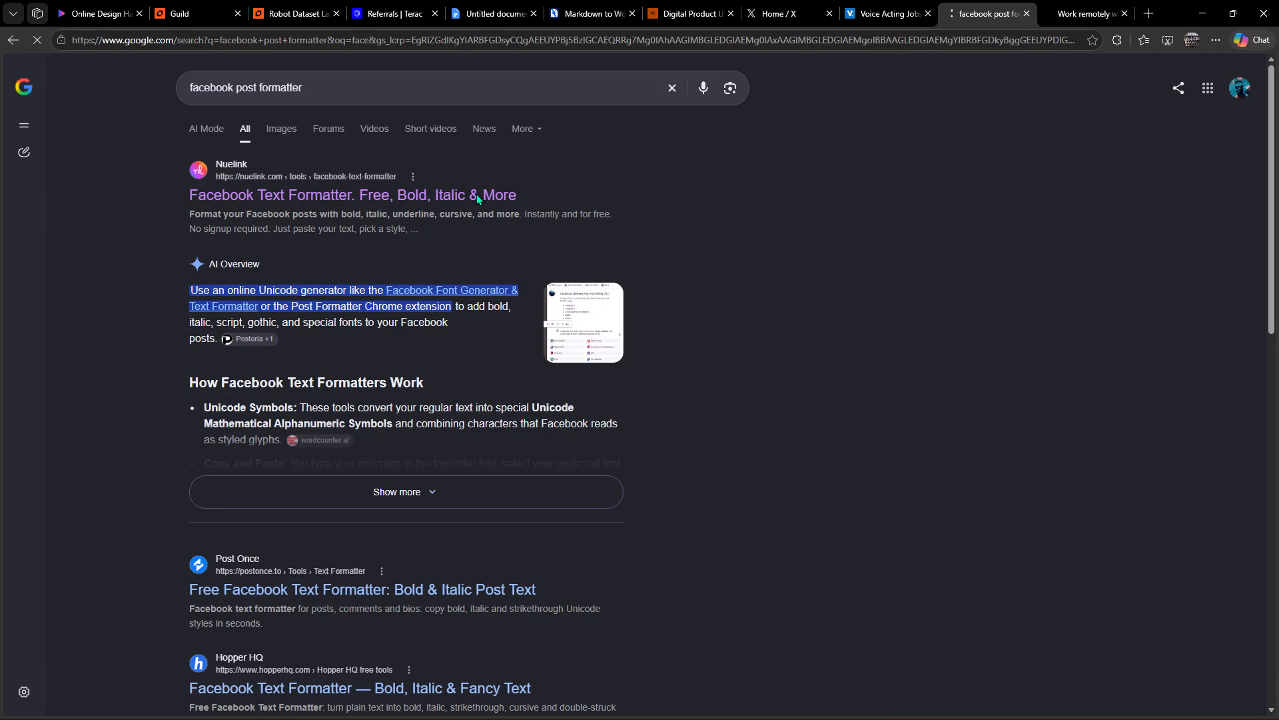
double_click(477, 192)
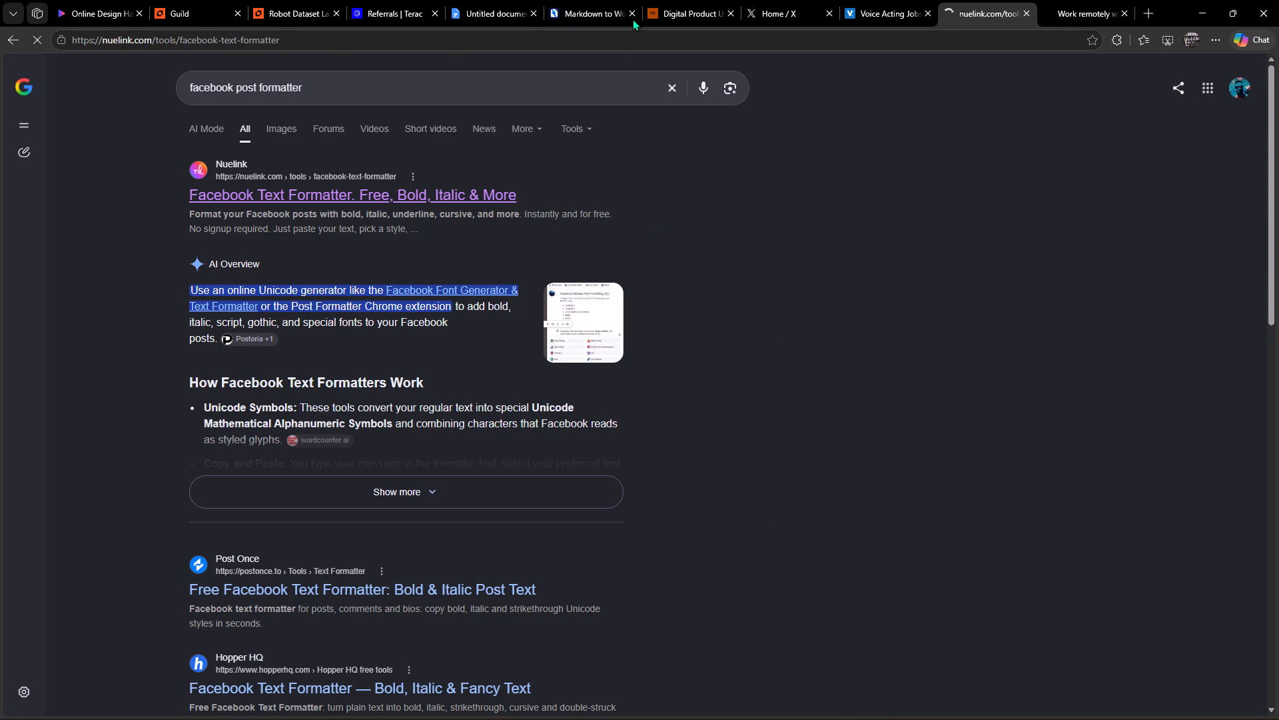
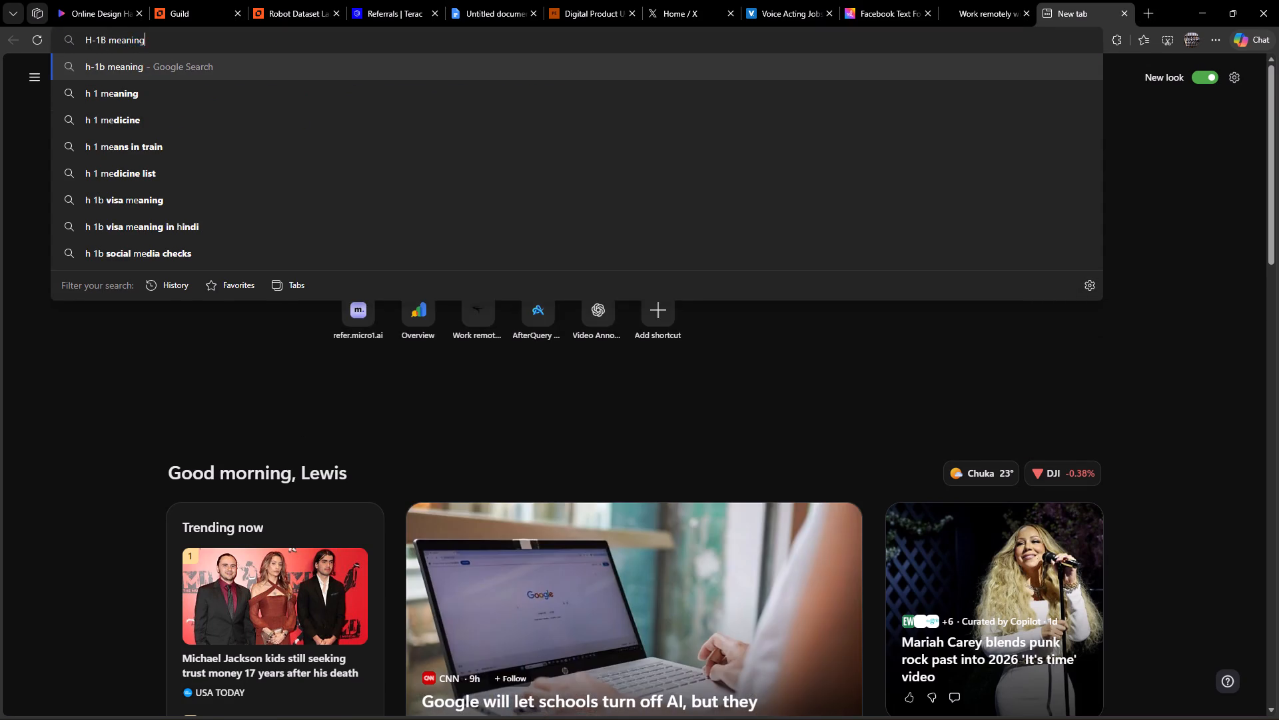
Search Google for "H-1B meaning".
key("Return")
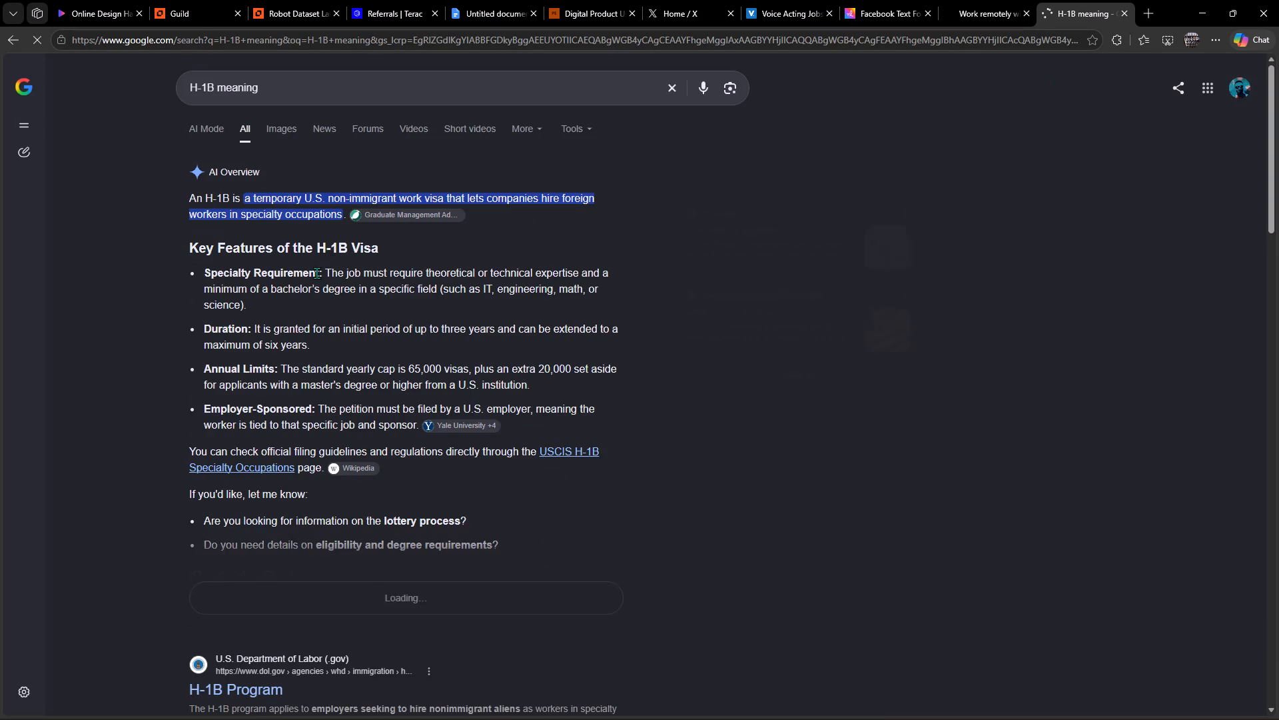
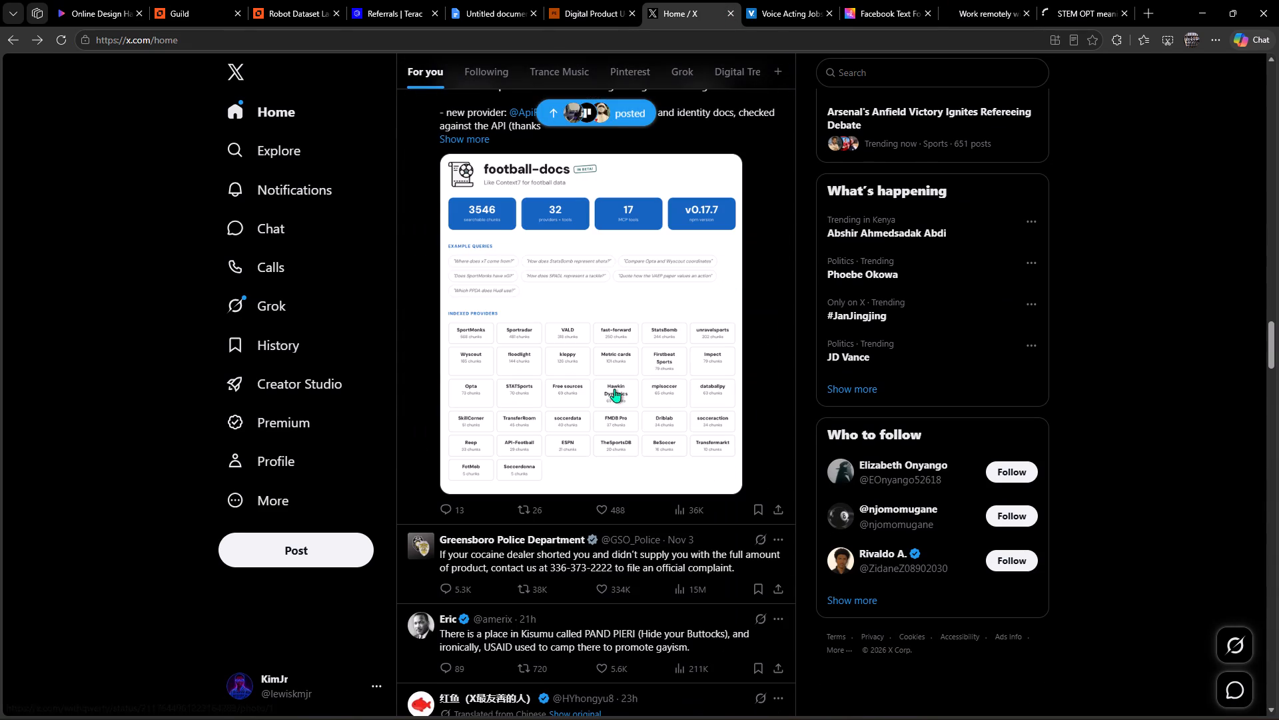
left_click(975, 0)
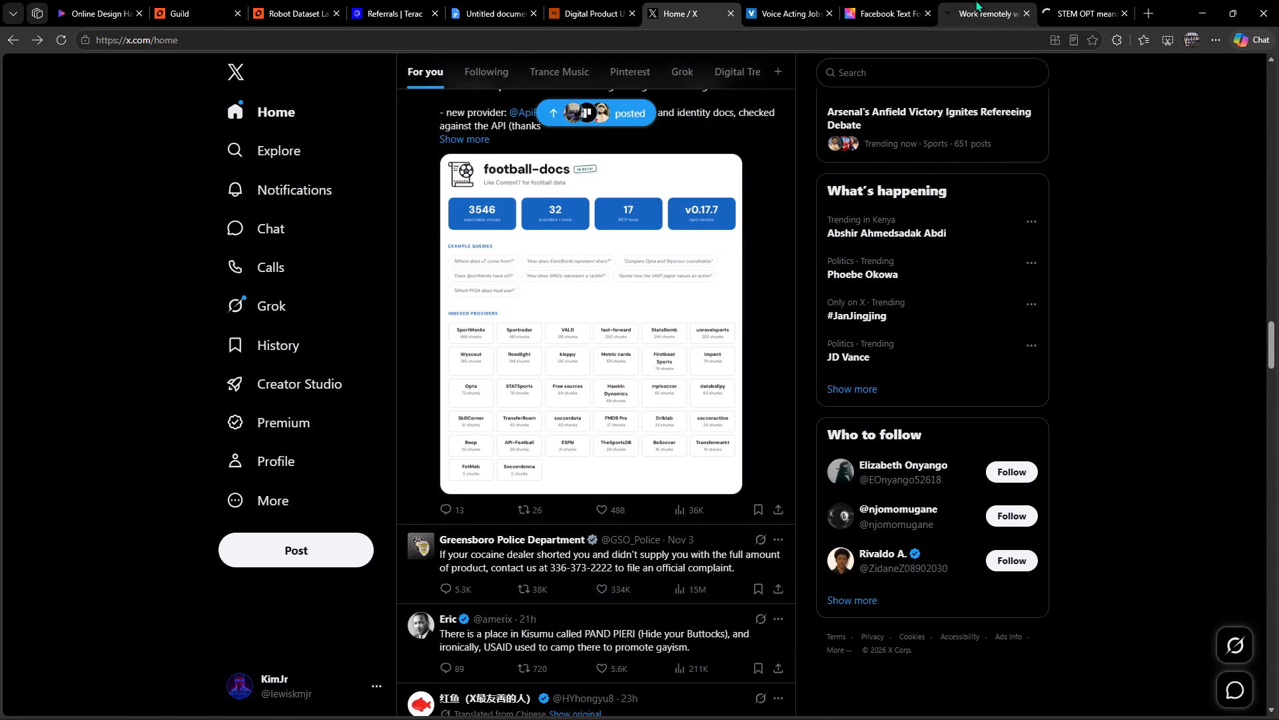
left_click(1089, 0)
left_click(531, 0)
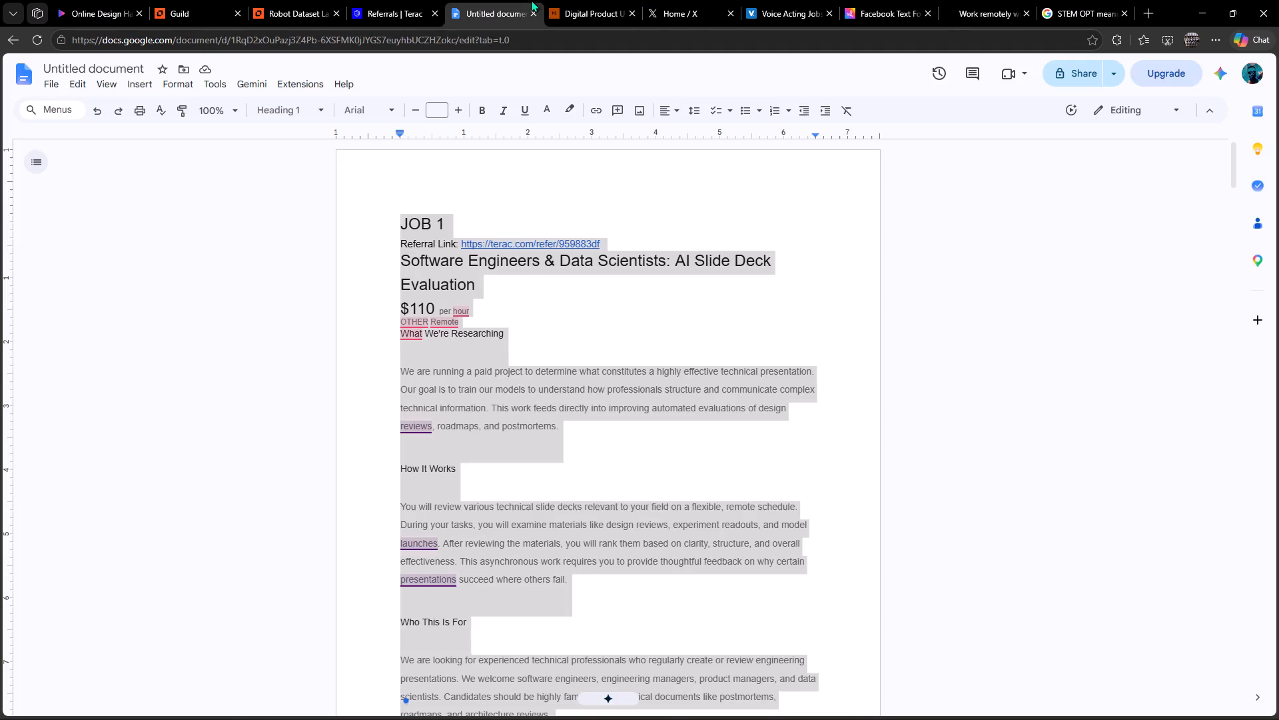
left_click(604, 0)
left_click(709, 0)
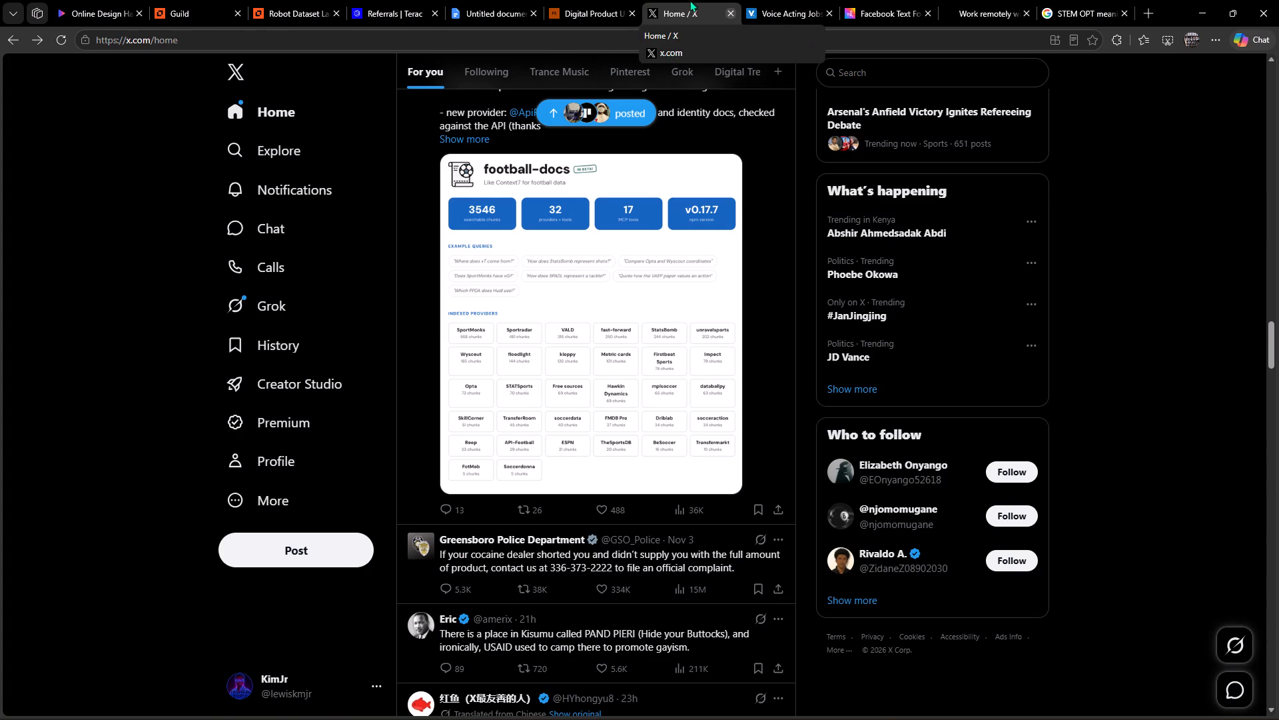
Load paidtaskers.app in place of the PaidTaskers studio page and look over its Opportunities listings.
left_click(596, 0)
left_click(610, 55)
left_click(612, 41)
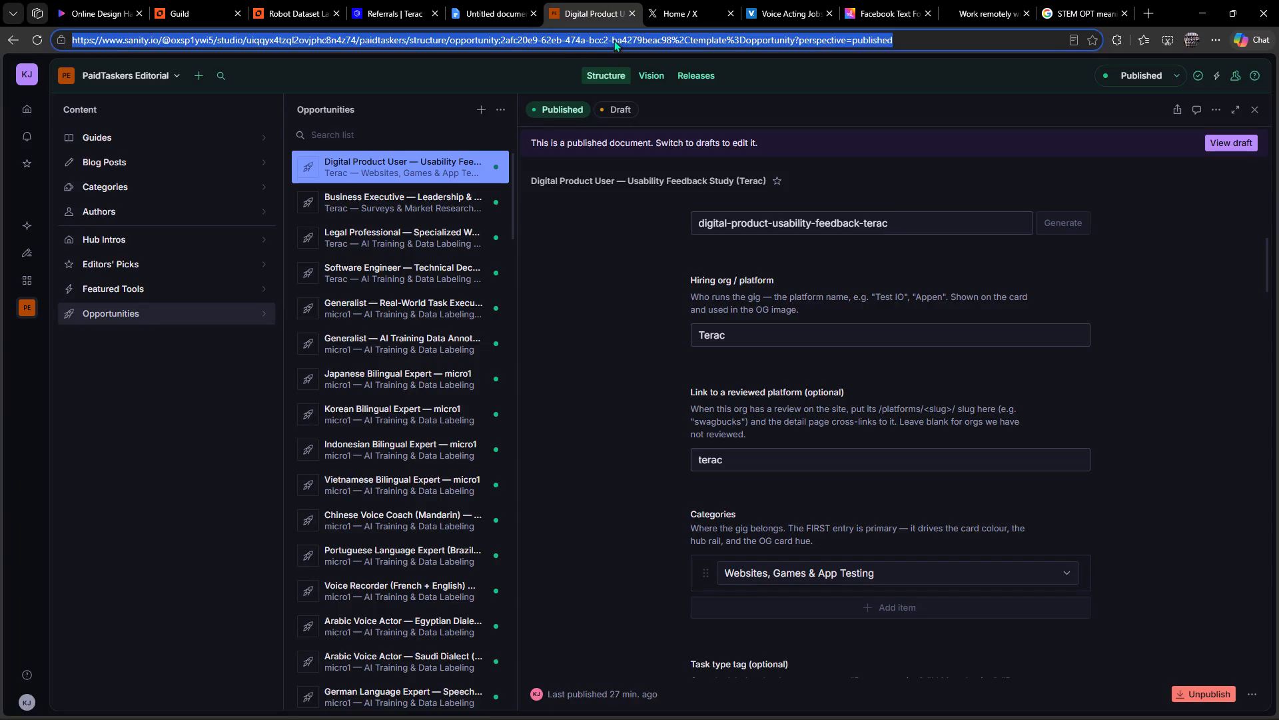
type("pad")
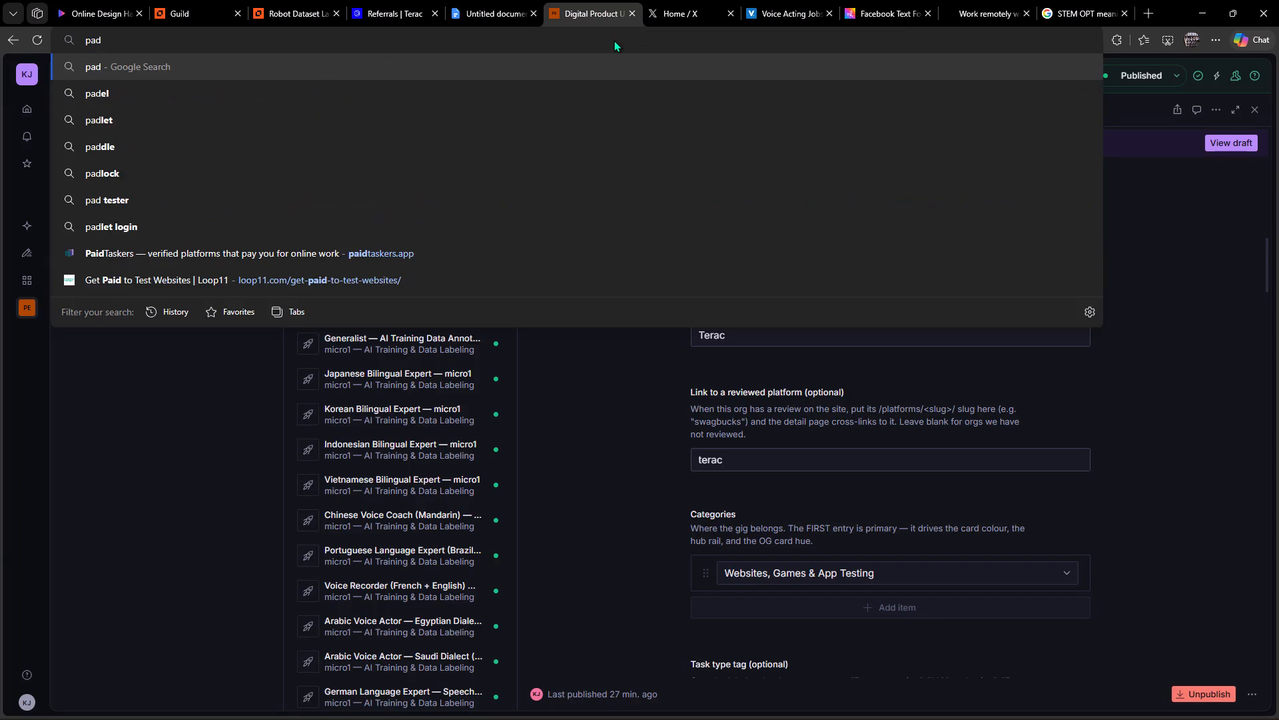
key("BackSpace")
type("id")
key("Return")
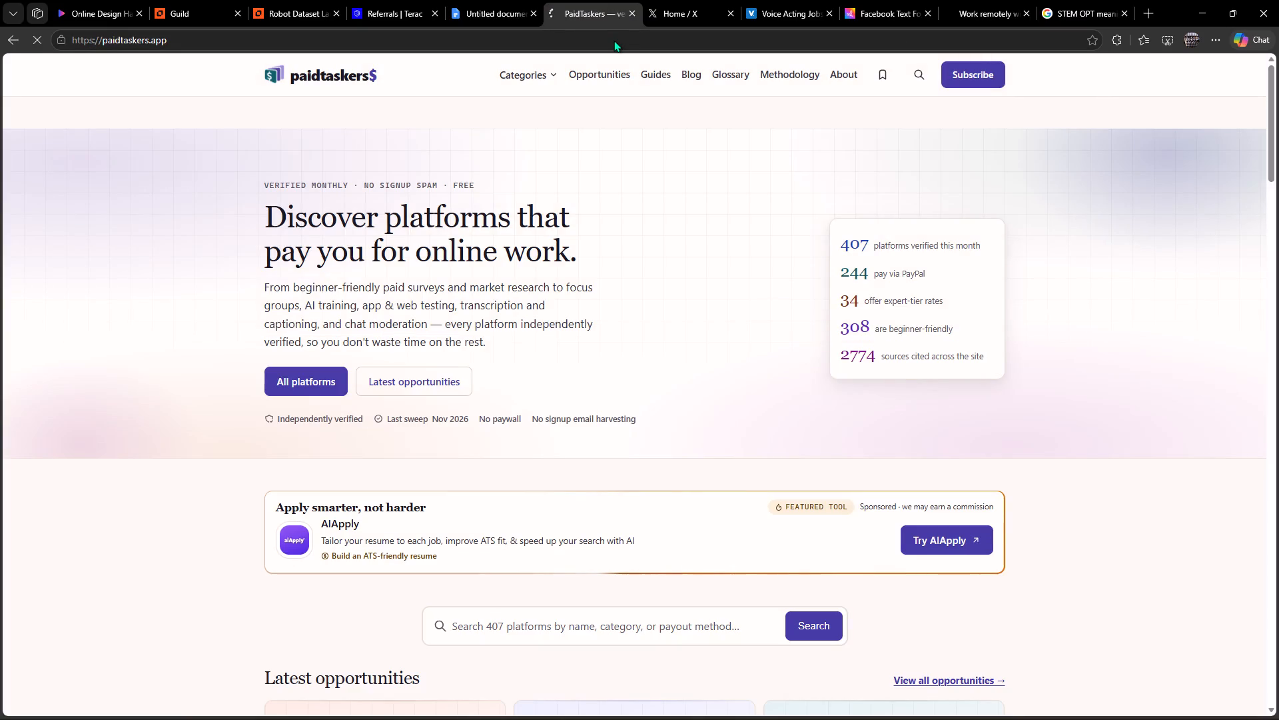
double_click(601, 85)
scroll(636, 385, "down", 4)
scroll(446, 247, "up", 1)
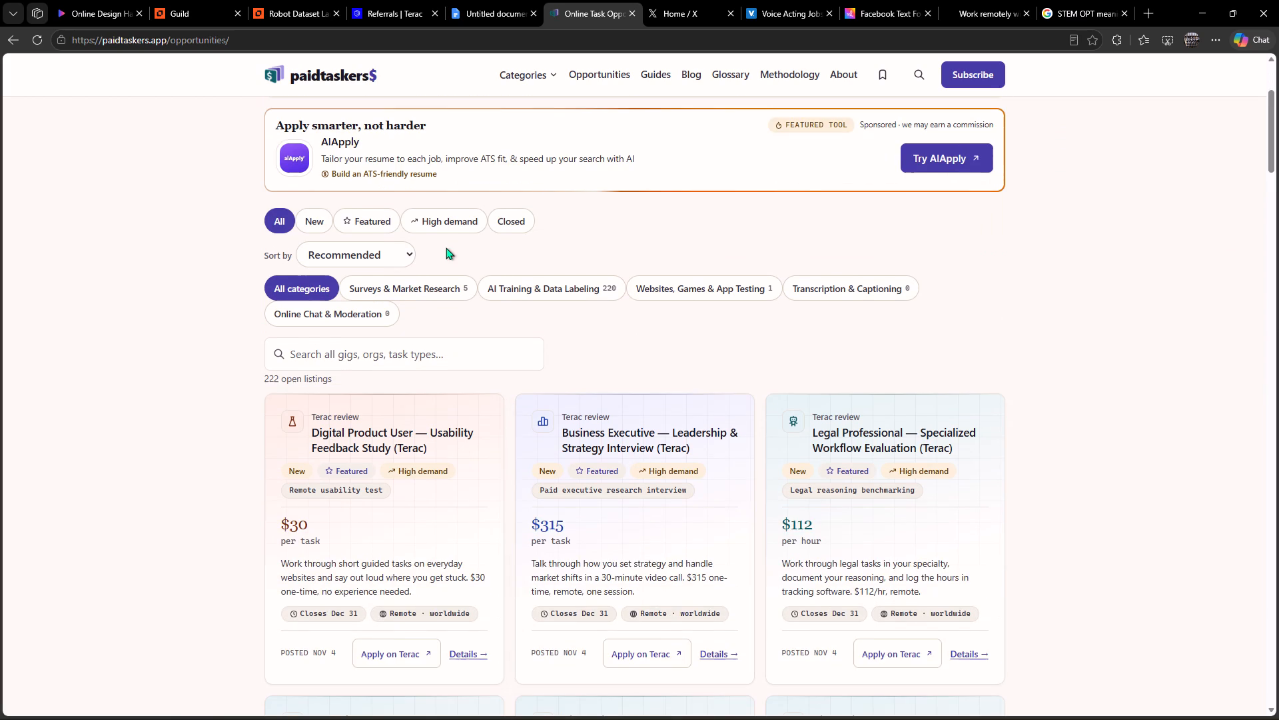
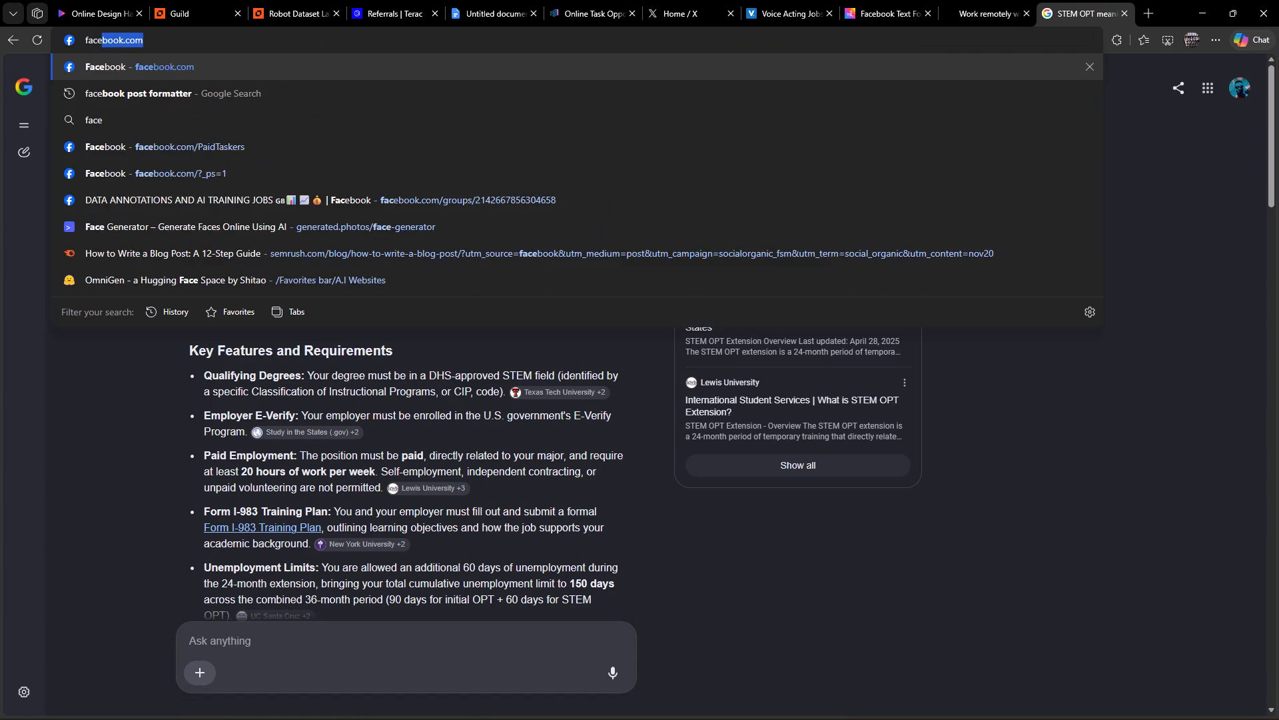
Load the Facebook home page, facebook.com, in place of the STEM OPT search results.
key("Return")
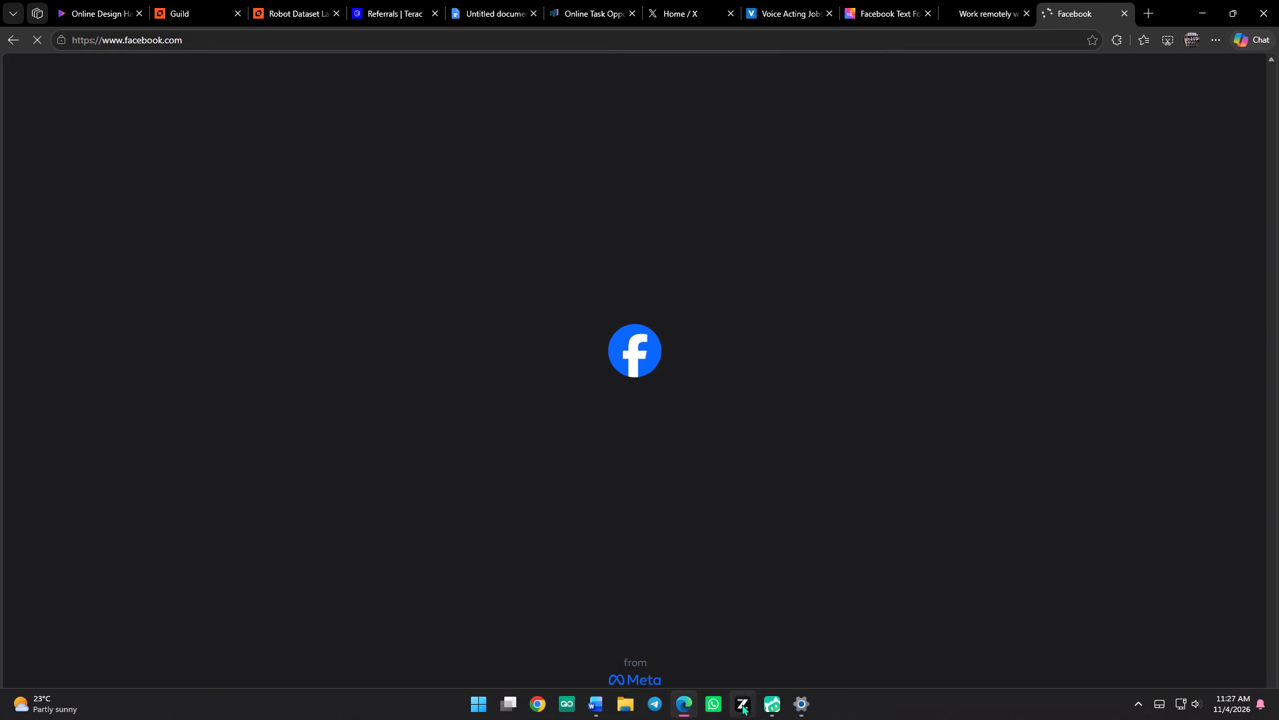
Show the hidden icons in the system tray.
left_click(1141, 708)
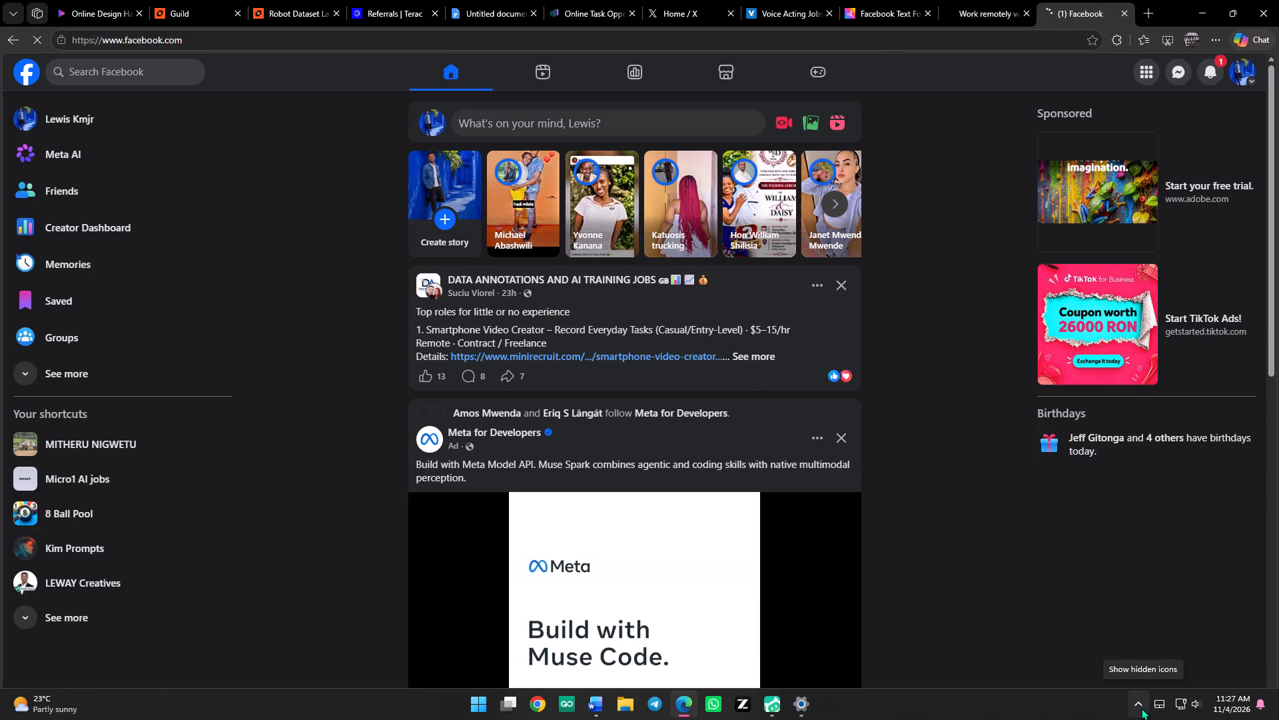
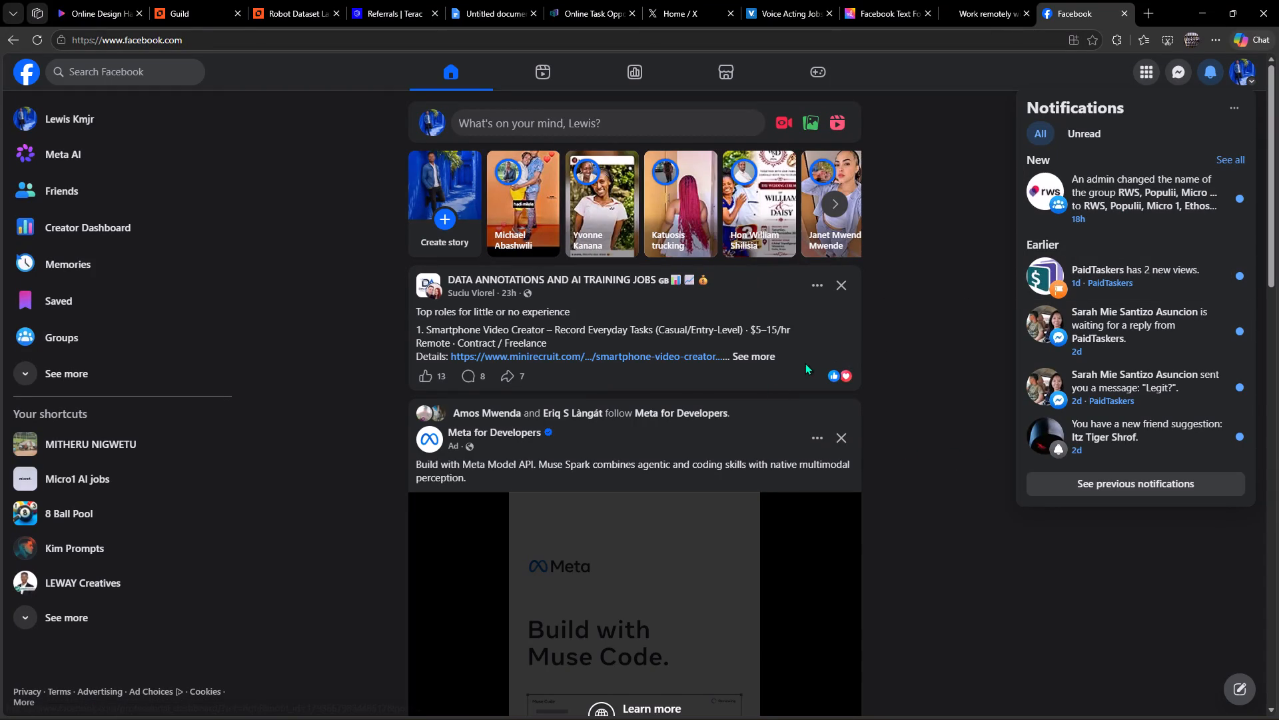
Expand the AI training jobs group post on top roles, open its German Bilingual Expert link and skim the MiniRecruit listing.
left_click(760, 358)
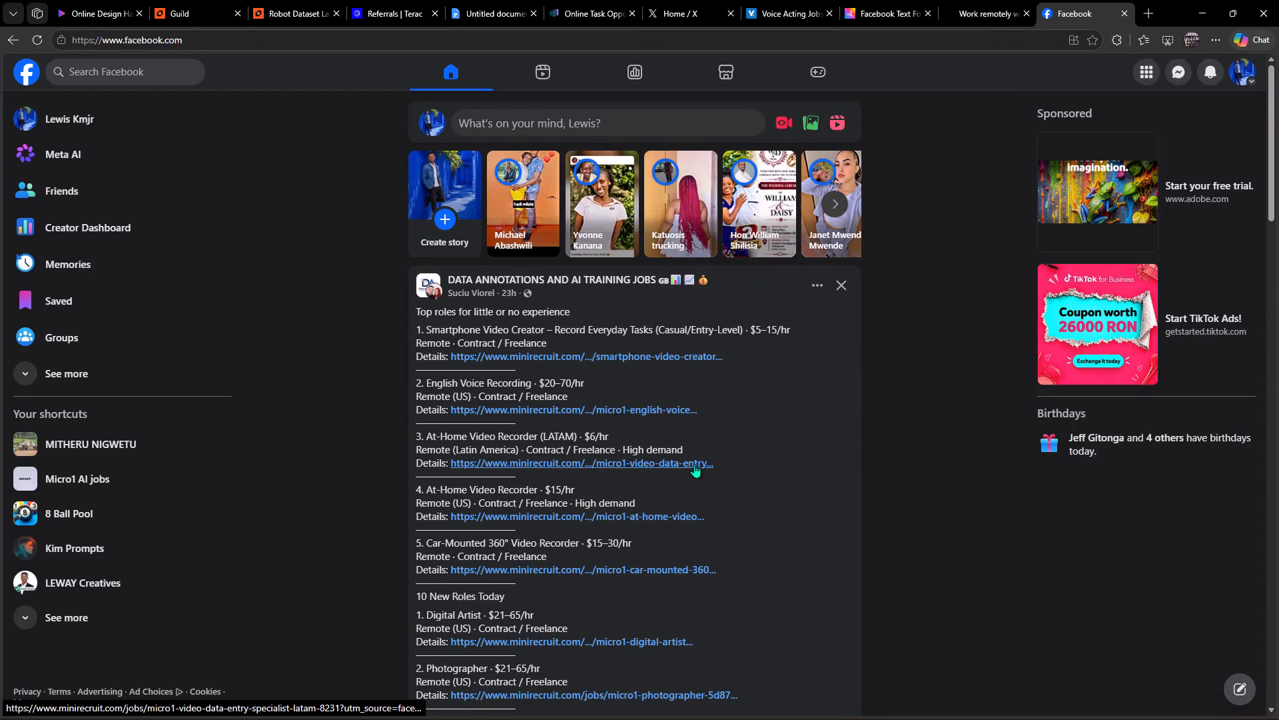
scroll(1016, 279, "down", 11)
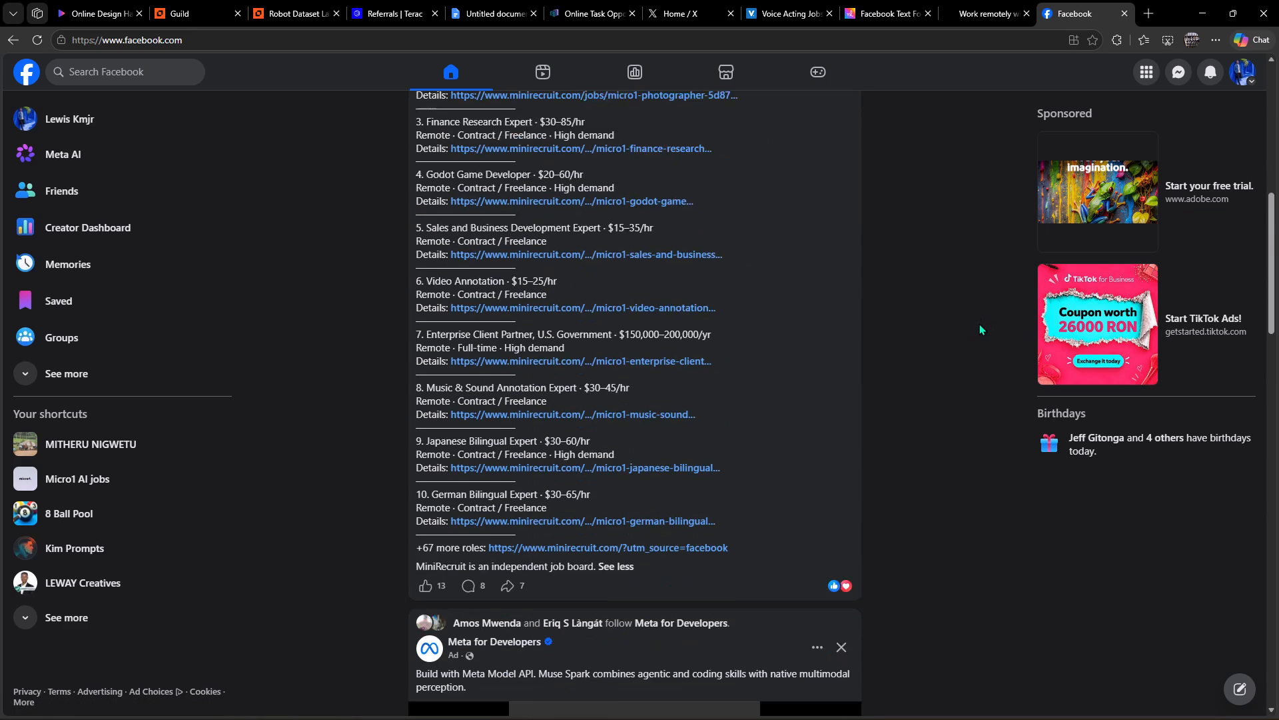
scroll(979, 323, "down", 2)
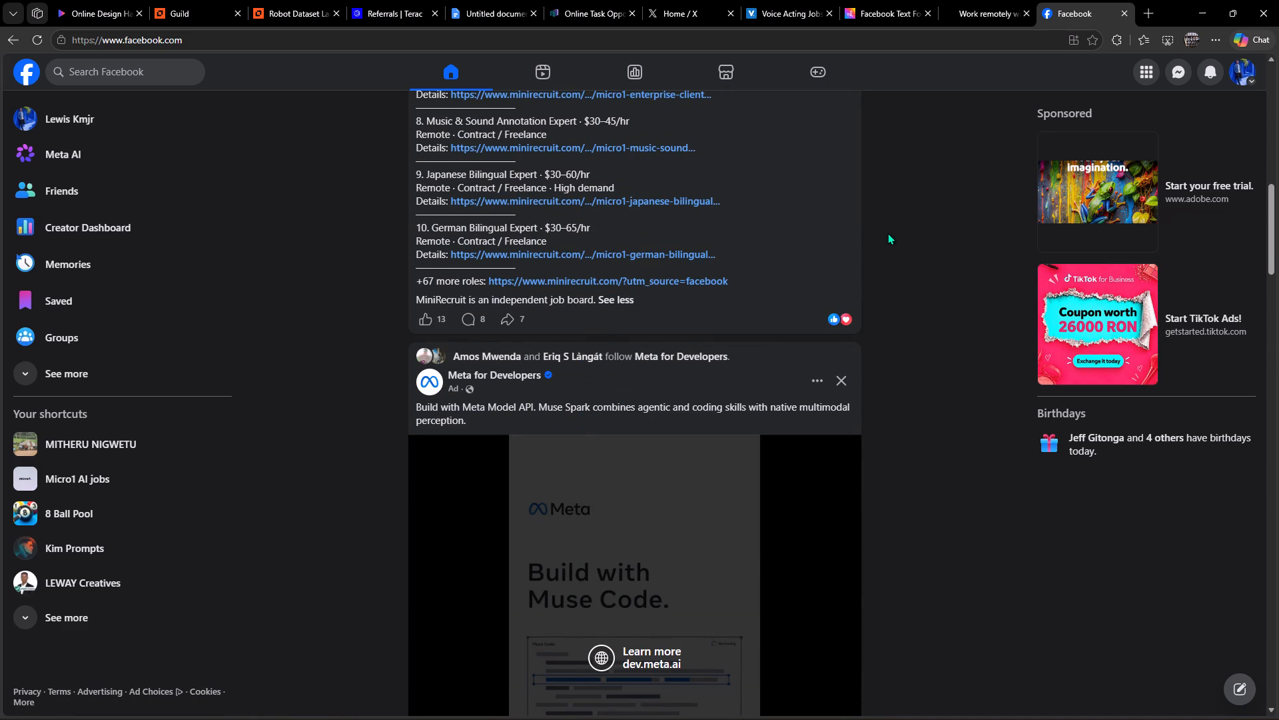
left_click(638, 249)
left_click(999, 0)
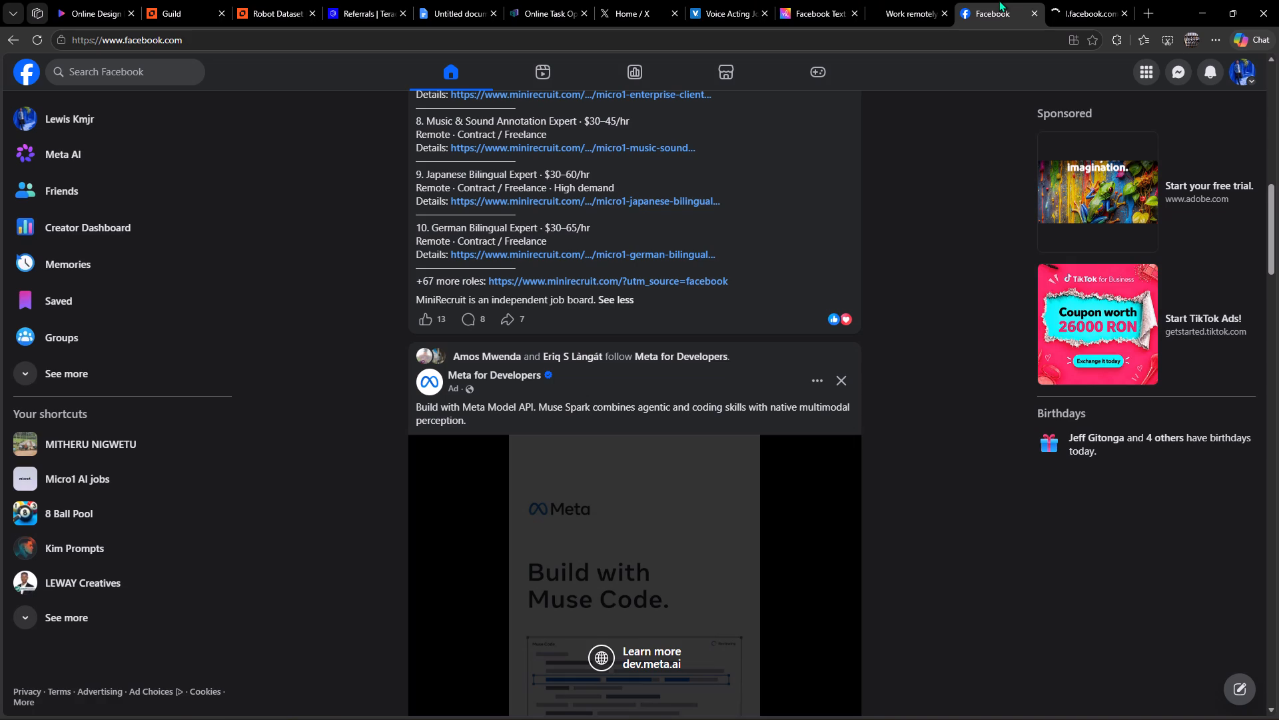
left_click(1078, 0)
left_click(1012, 0)
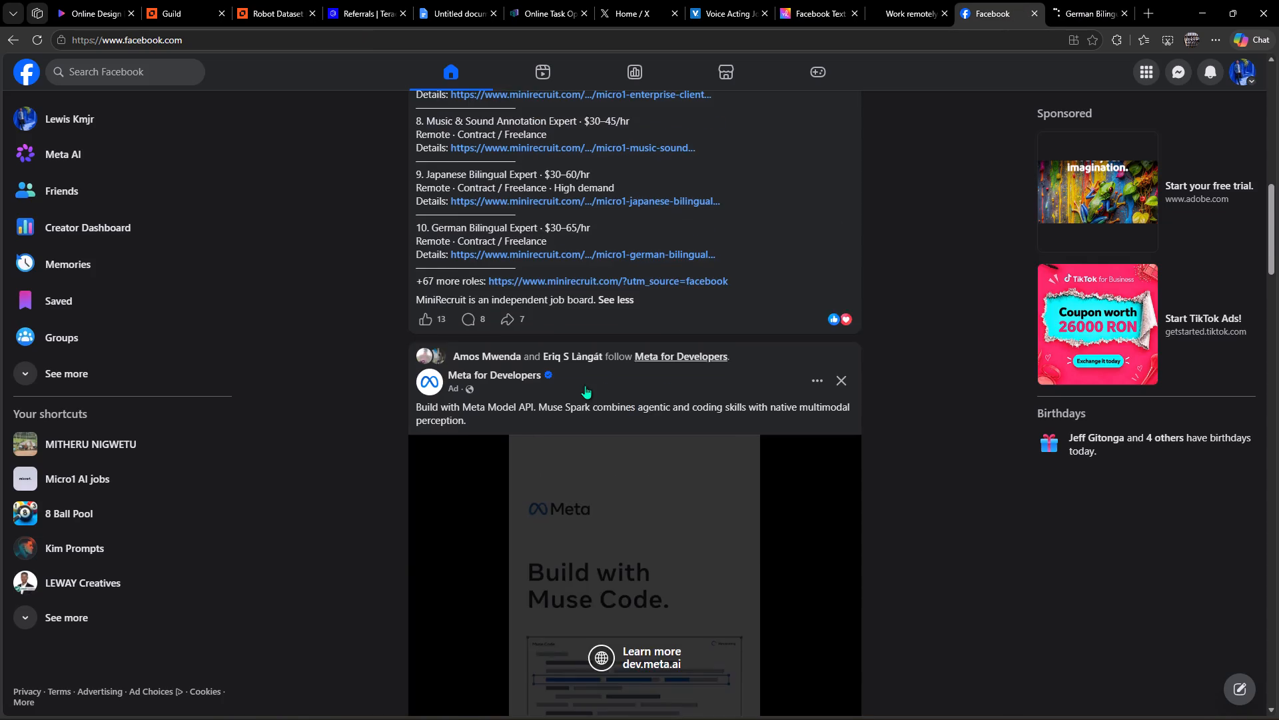
scroll(527, 434, "up", 15)
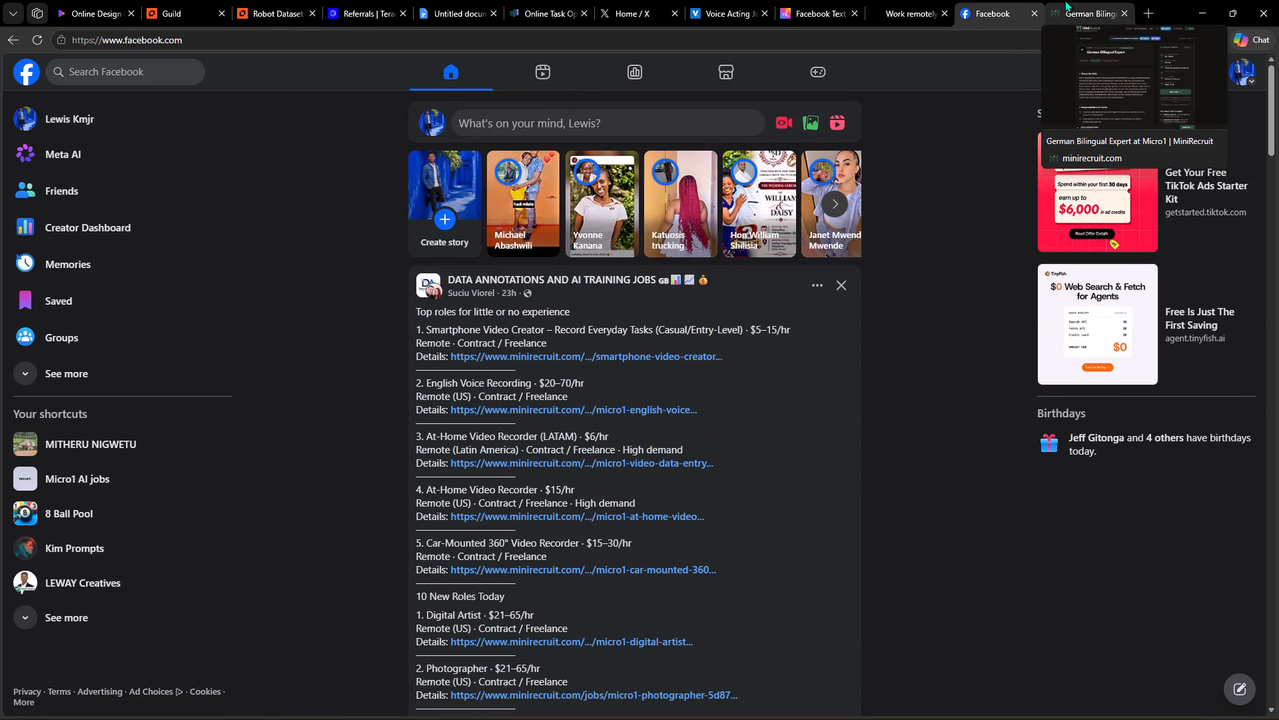
left_click(1065, 0)
scroll(488, 441, "down", 2)
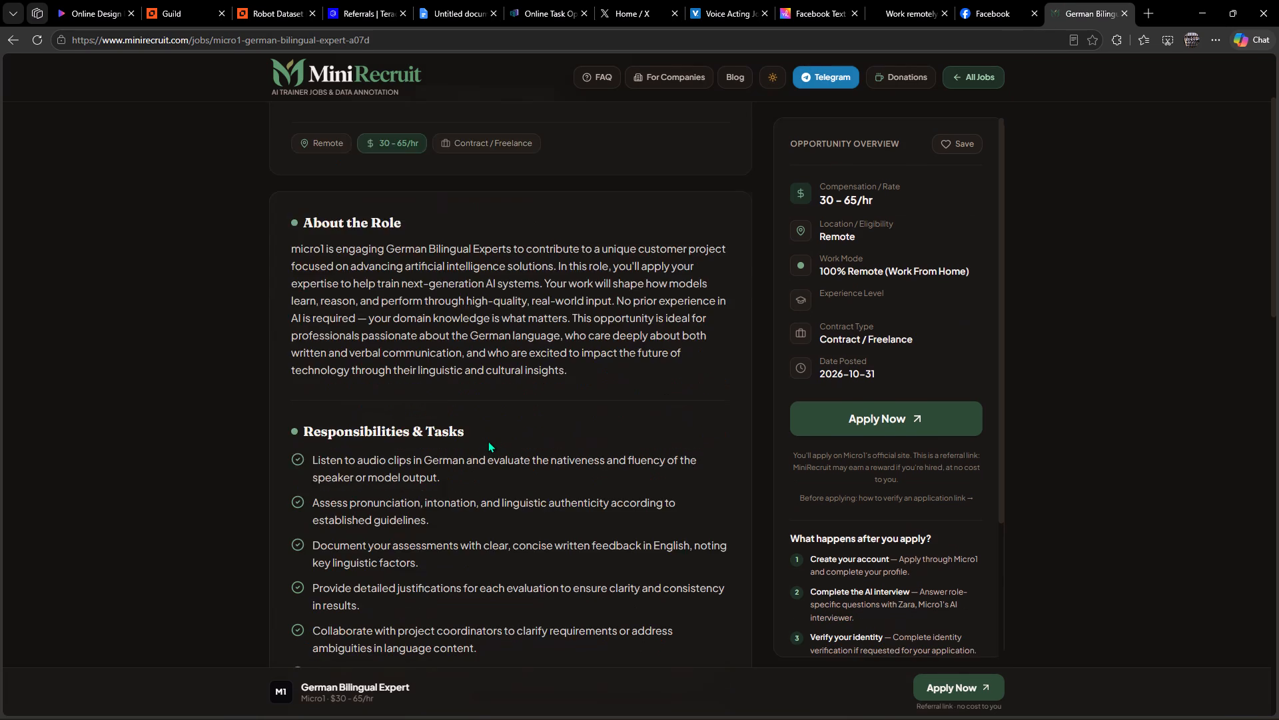
scroll(488, 441, "down", 1)
scroll(488, 441, "up", 2)
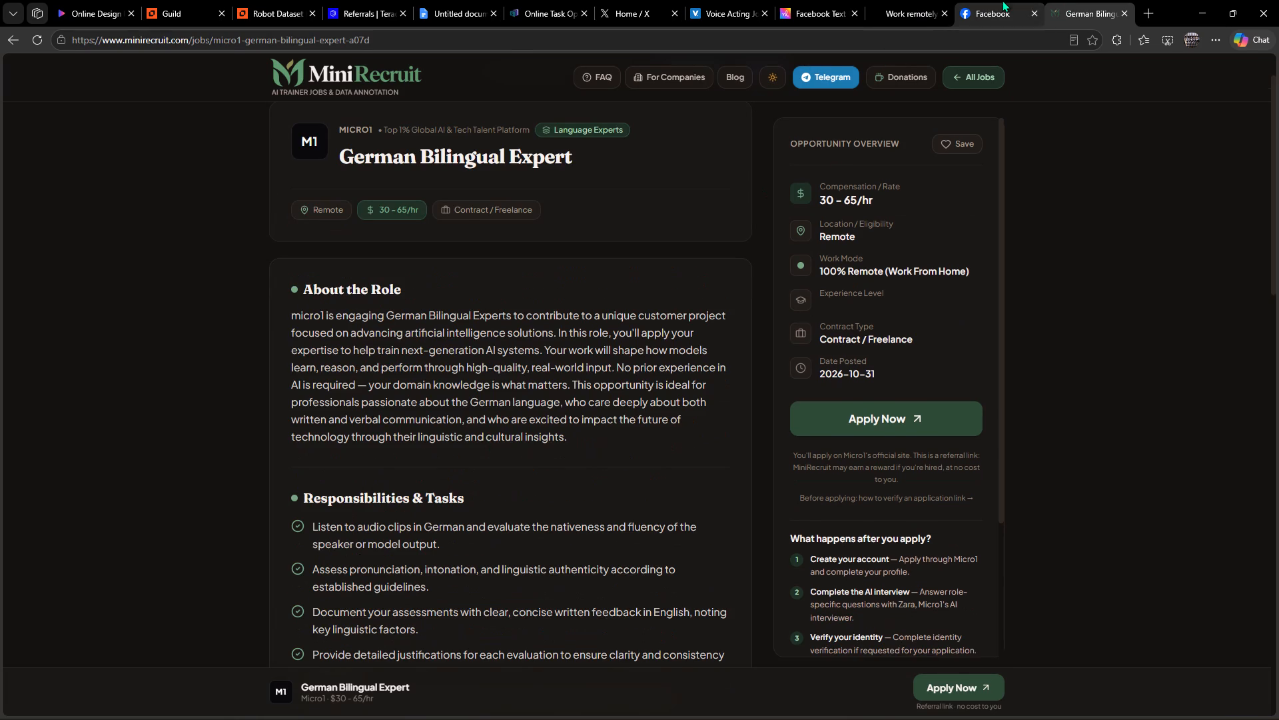
Return to Facebook, read through the comments on the top roles post, close it and continue down the feed.
left_click(1002, 0)
scroll(592, 368, "down", 10)
left_click(476, 526)
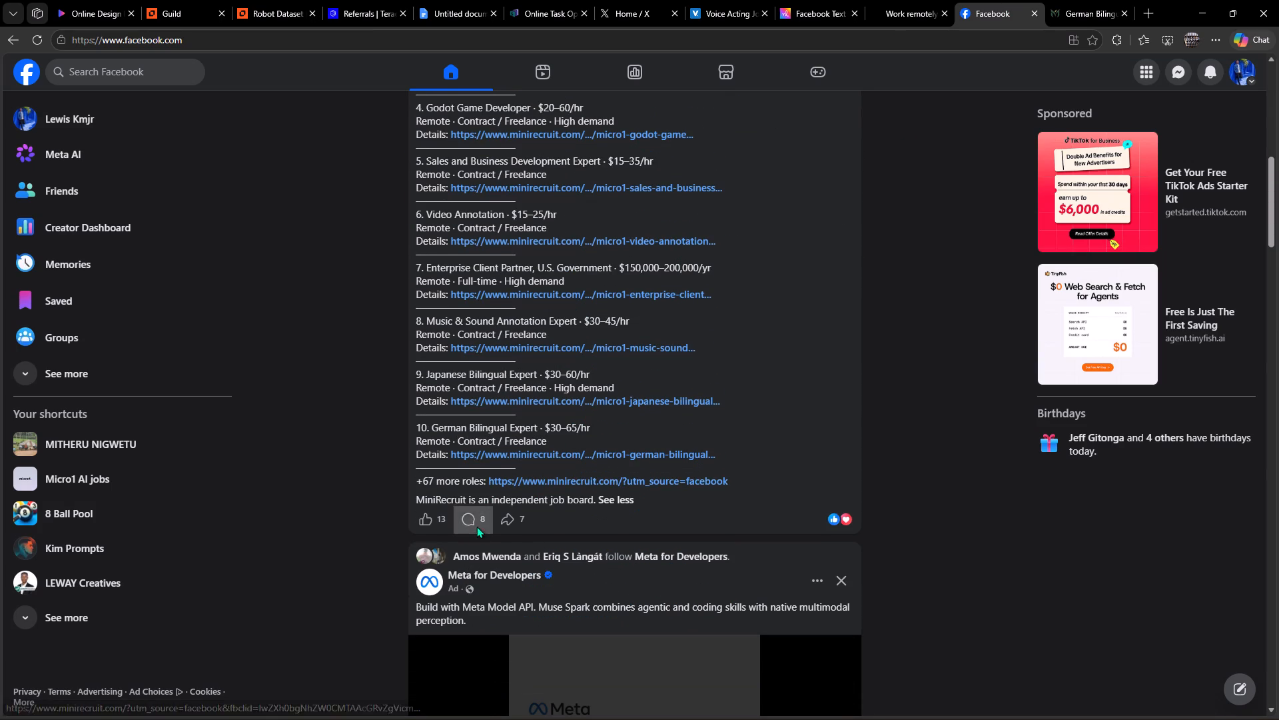
scroll(634, 375, "down", 5)
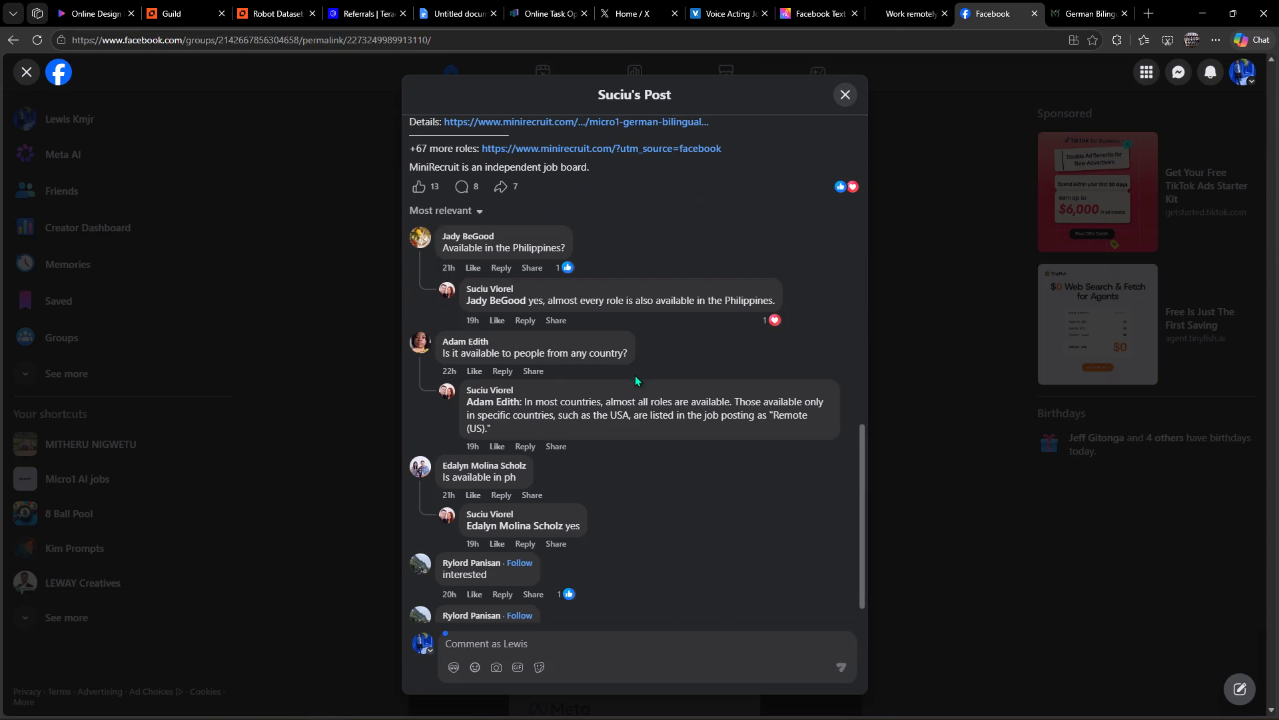
scroll(634, 375, "down", 5)
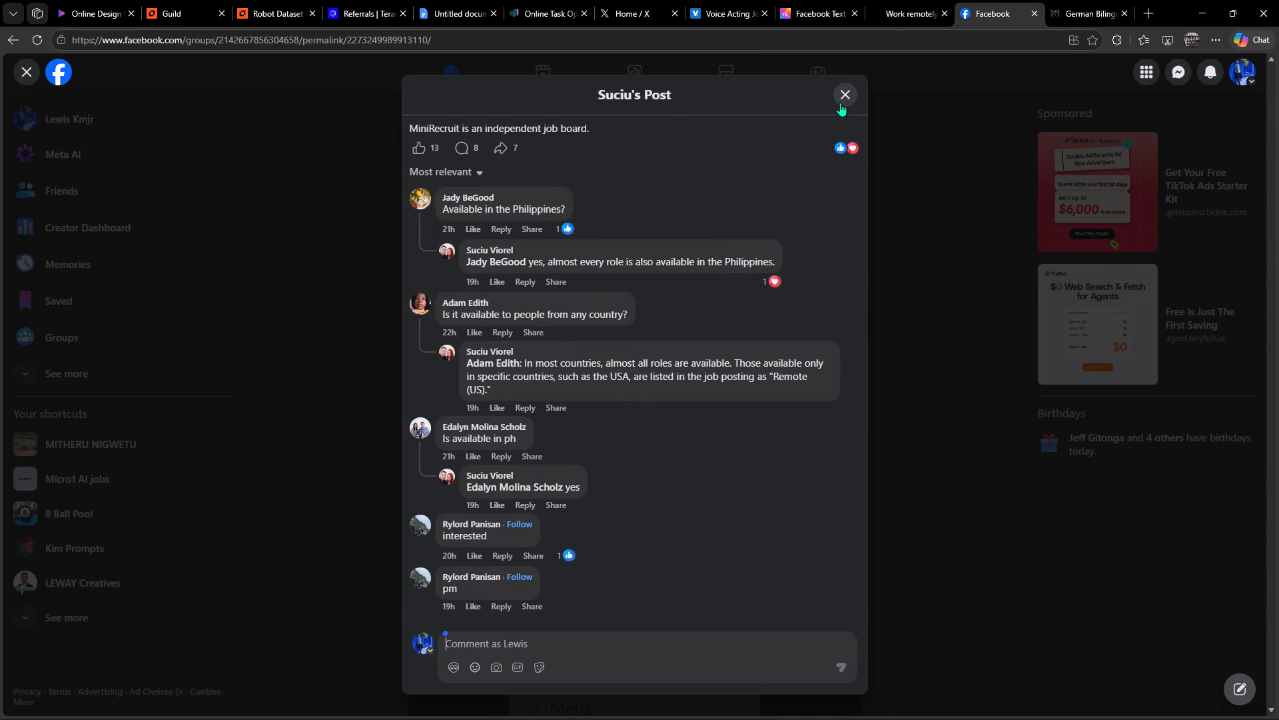
left_click(841, 99)
scroll(885, 273, "down", 8)
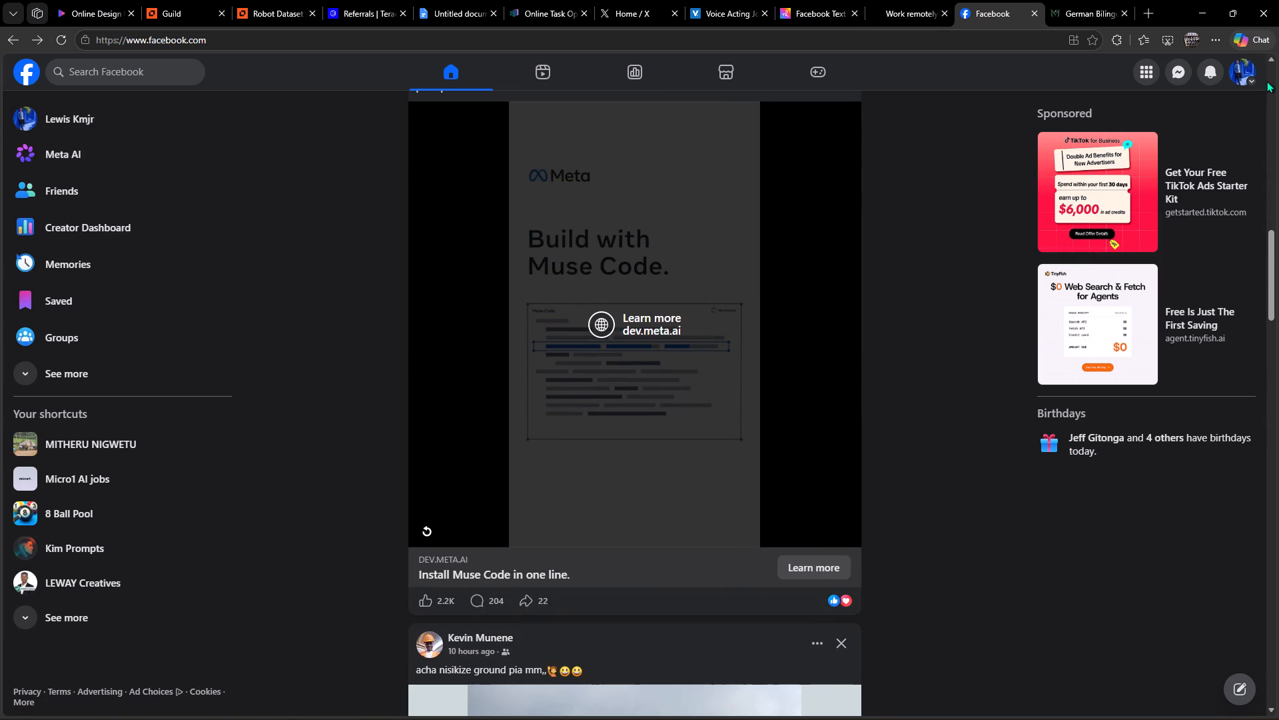
Switch the Facebook profile to the PaidTaskers page.
left_click(1249, 73)
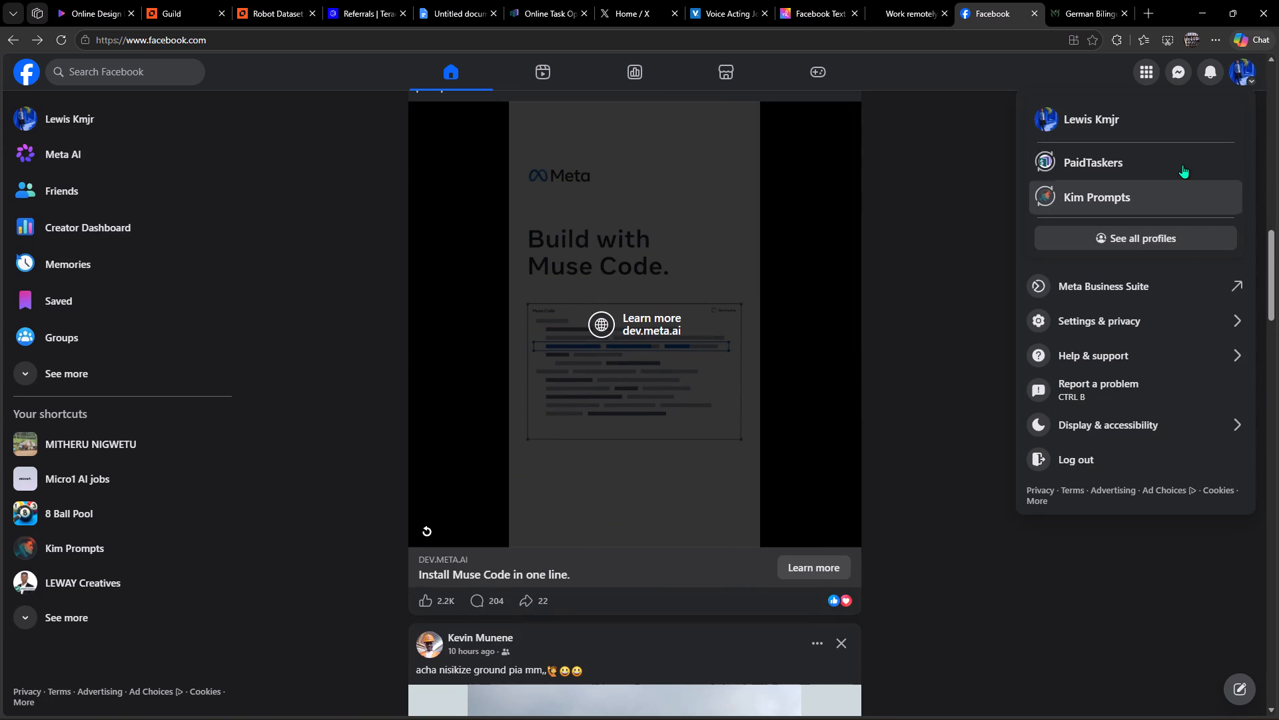
left_click(1182, 165)
left_click(945, 0)
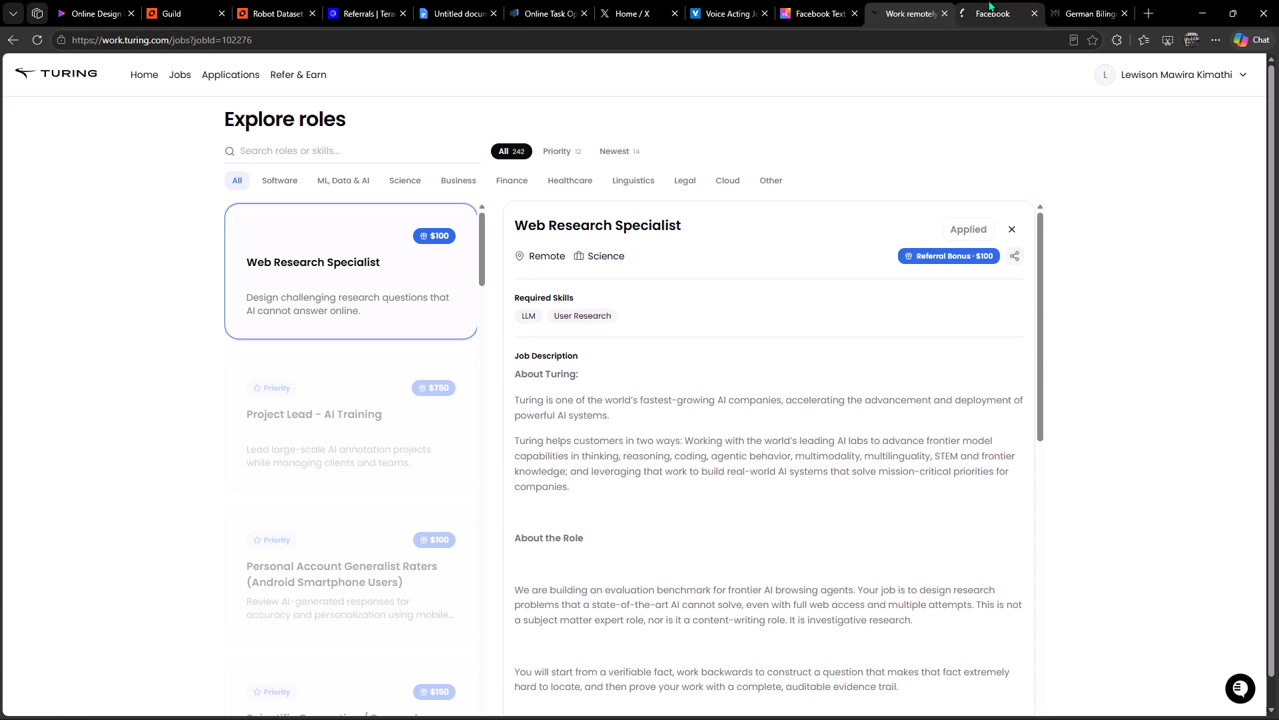
left_click(988, 0)
left_click(918, 0)
left_click(999, 0)
Read the German Bilingual Expert listing on MiniRecruit, covering its responsibilities, qualifications and similar opportunities.
left_click(1088, 0)
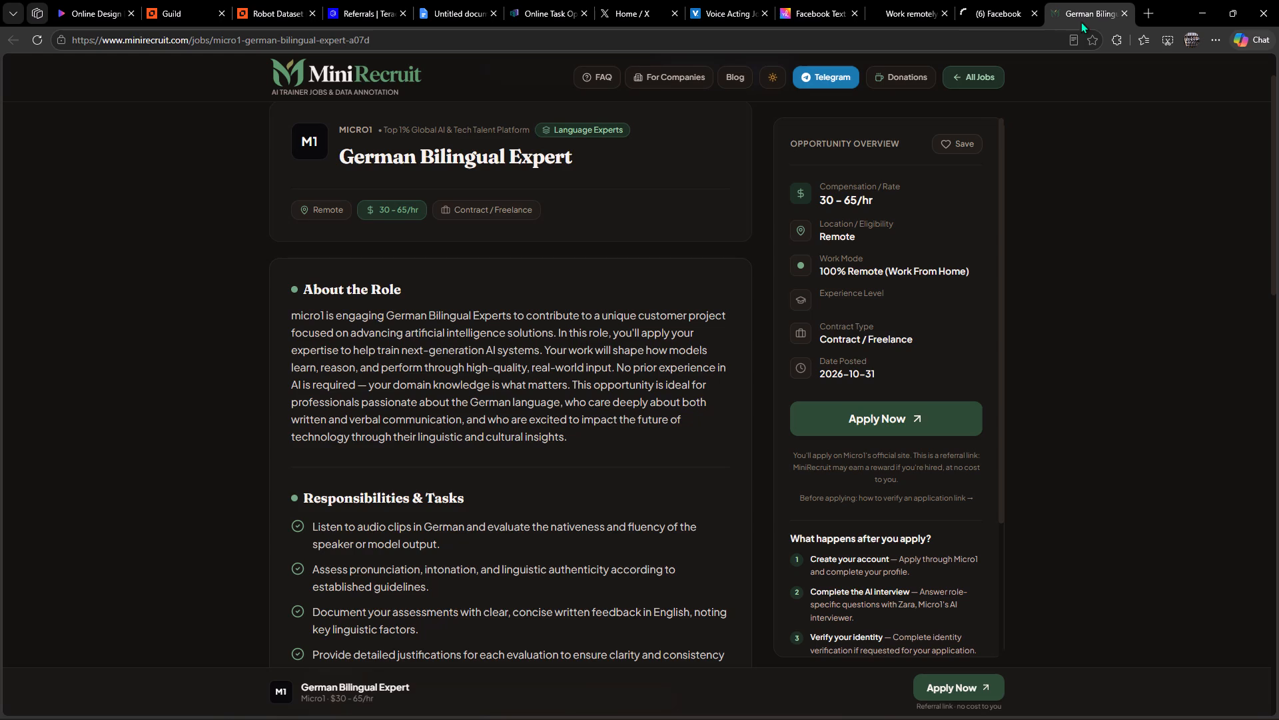
scroll(642, 493, "down", 11)
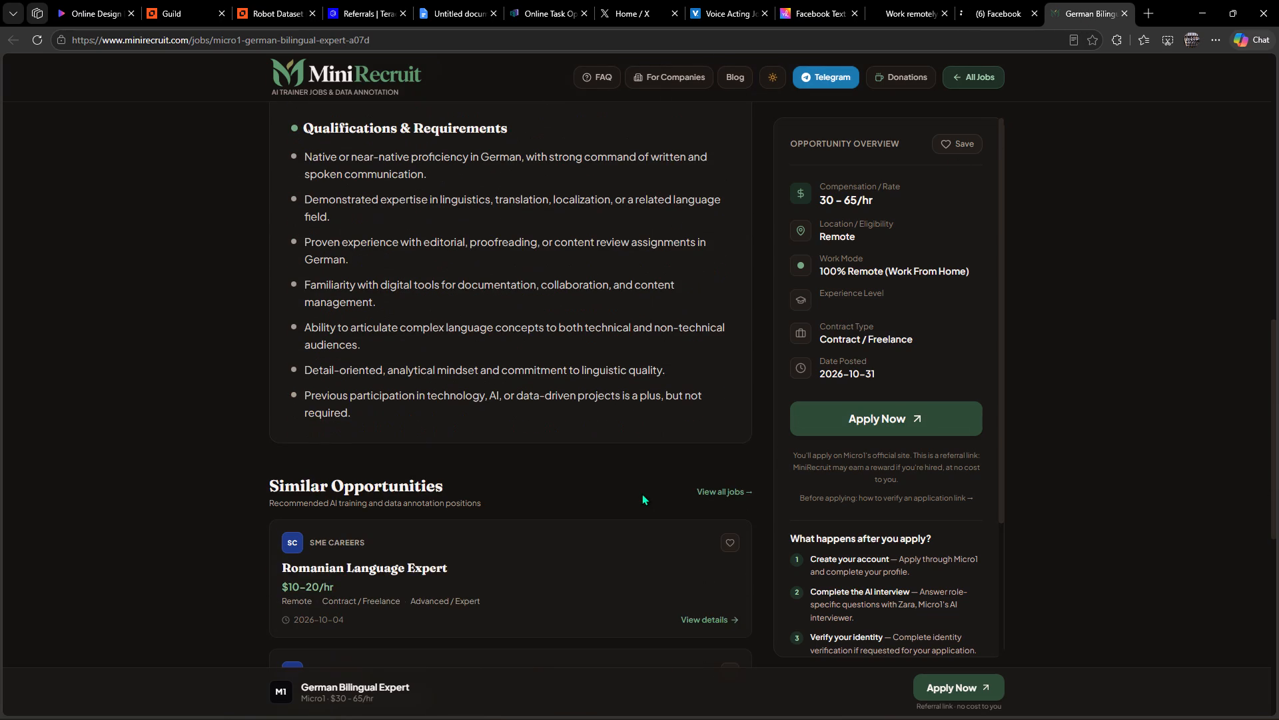
scroll(641, 493, "down", 9)
scroll(641, 493, "up", 11)
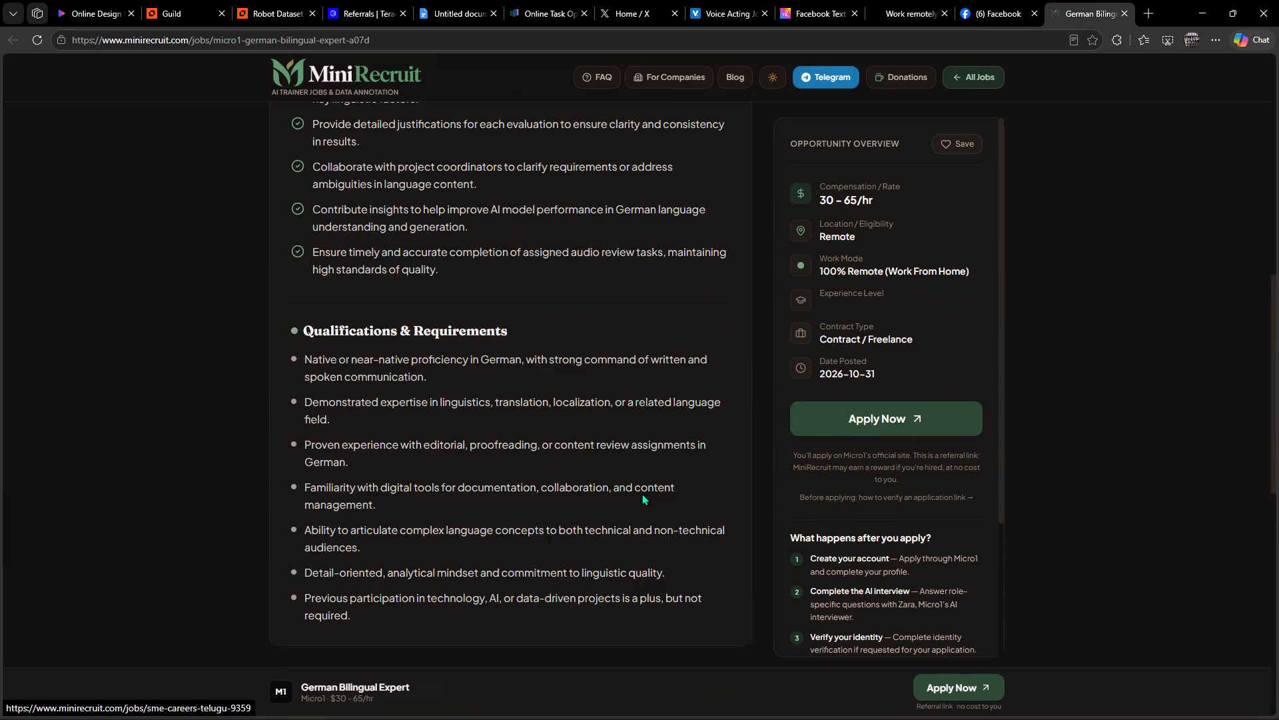
scroll(641, 493, "up", 1)
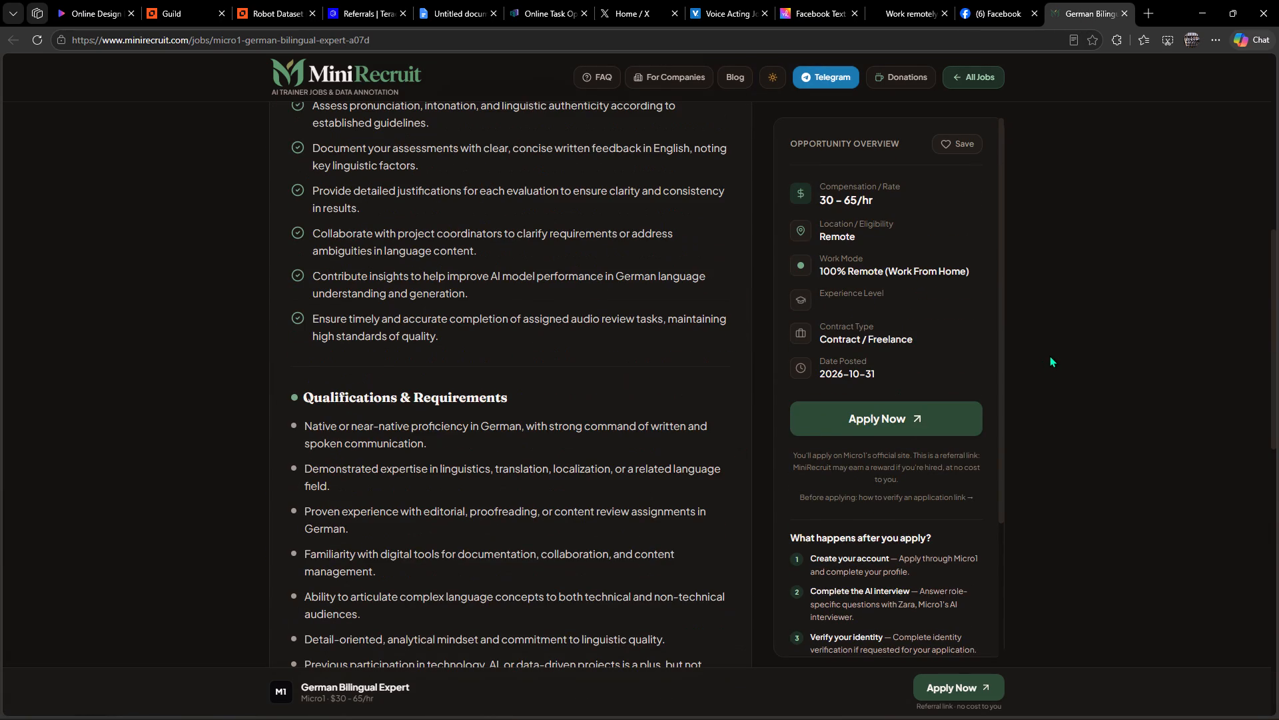
Return to Facebook as PaidTaskers and check the page's notifications.
left_click(1007, 0)
left_click(1223, 76)
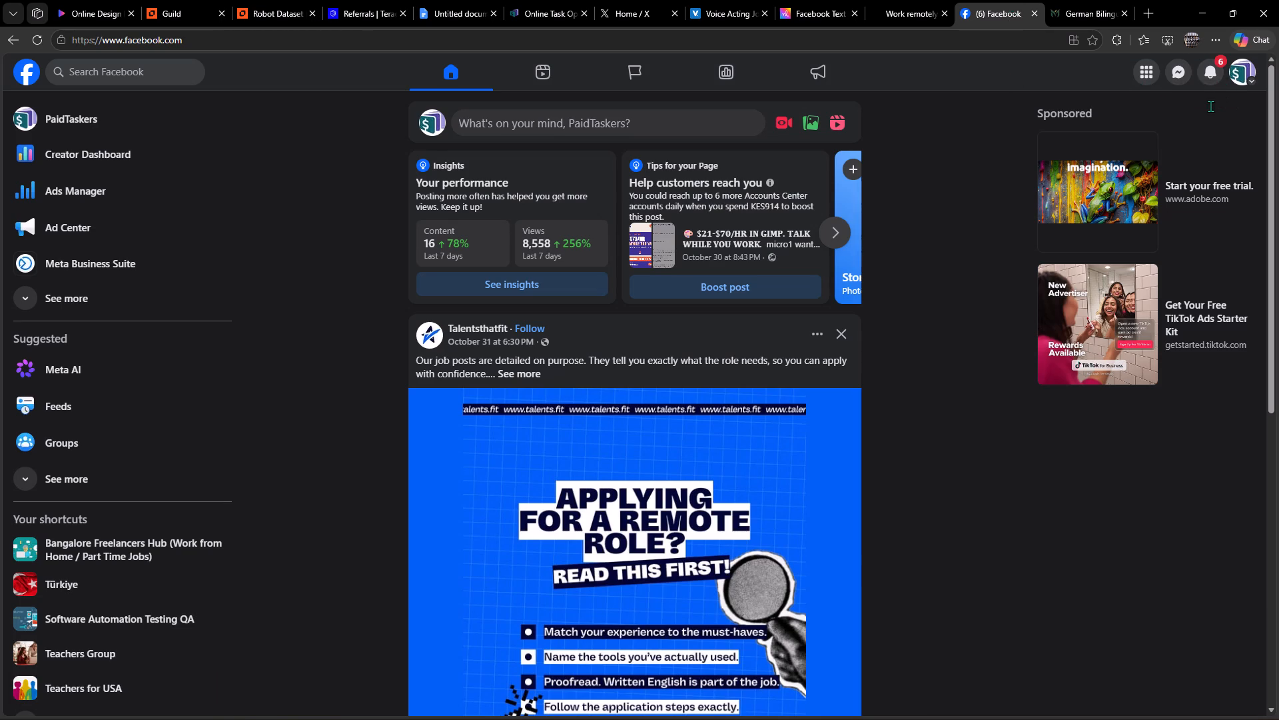
left_click(1209, 71)
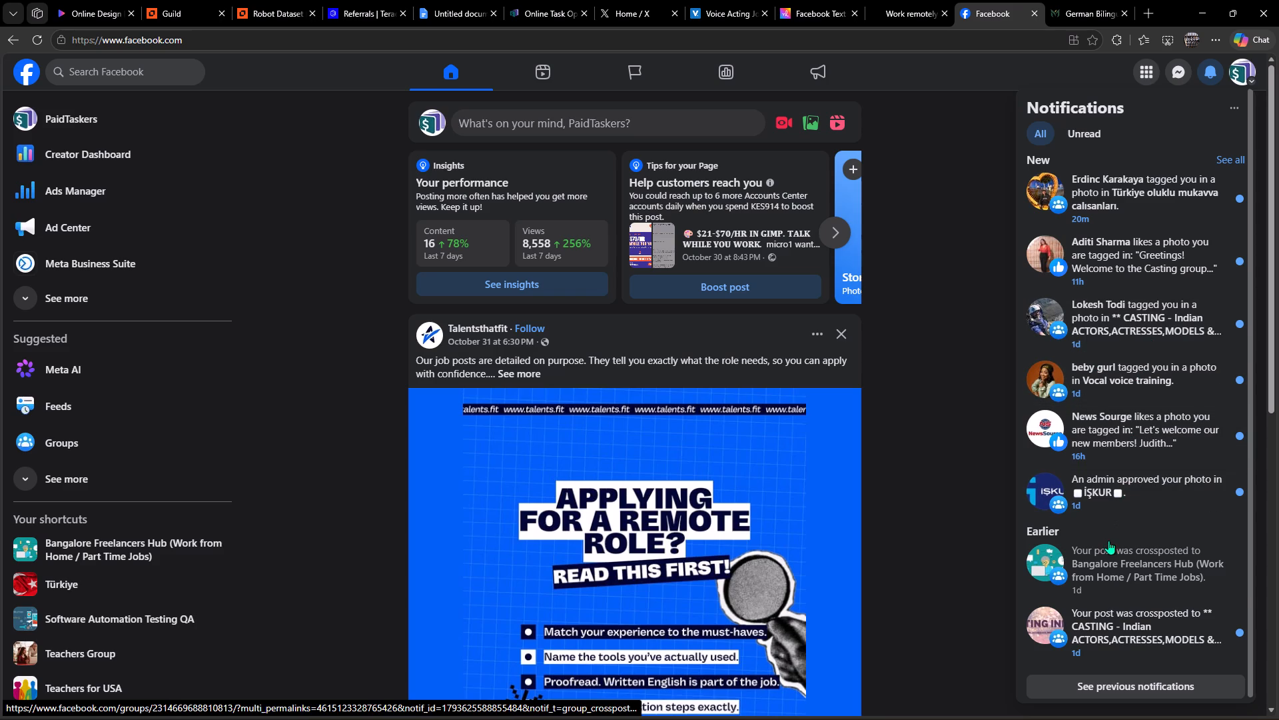
left_click(982, 299)
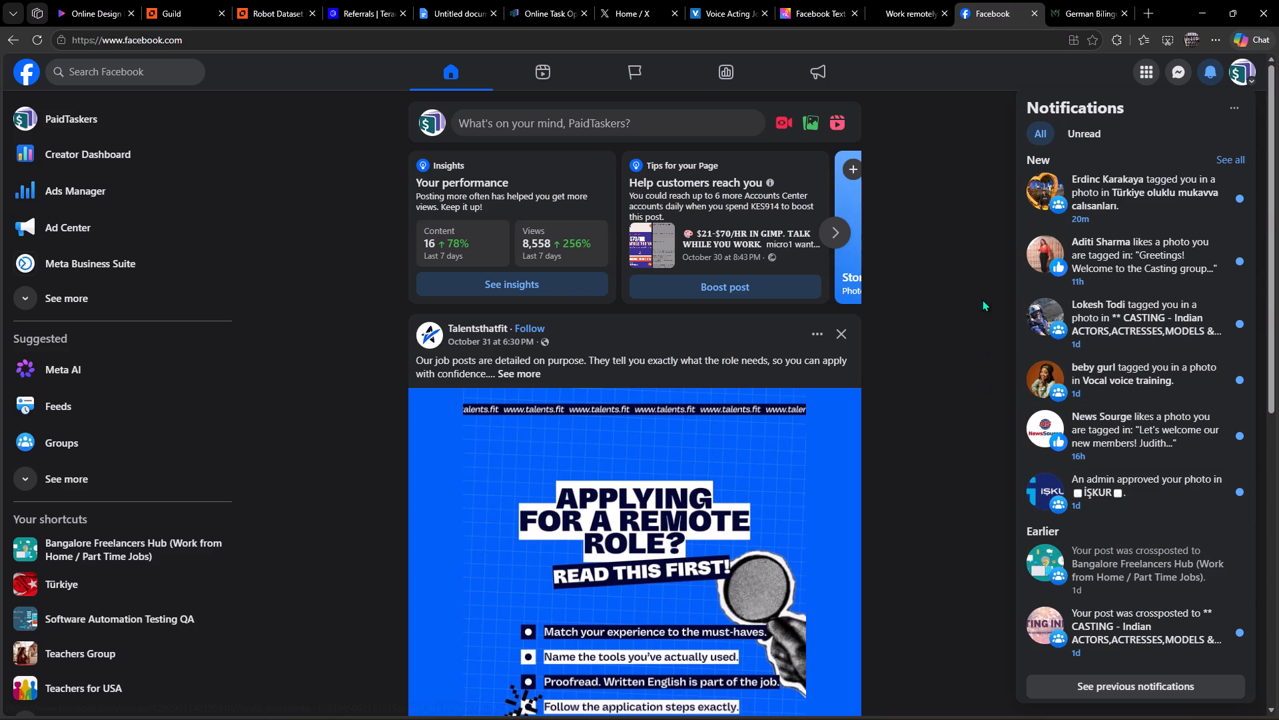
Create a new PaidTaskers post and paste in the prepared Terac text headed "$30 FOR ONE SESSION OF SAYING WHAT YOU THINK".
left_click(588, 130)
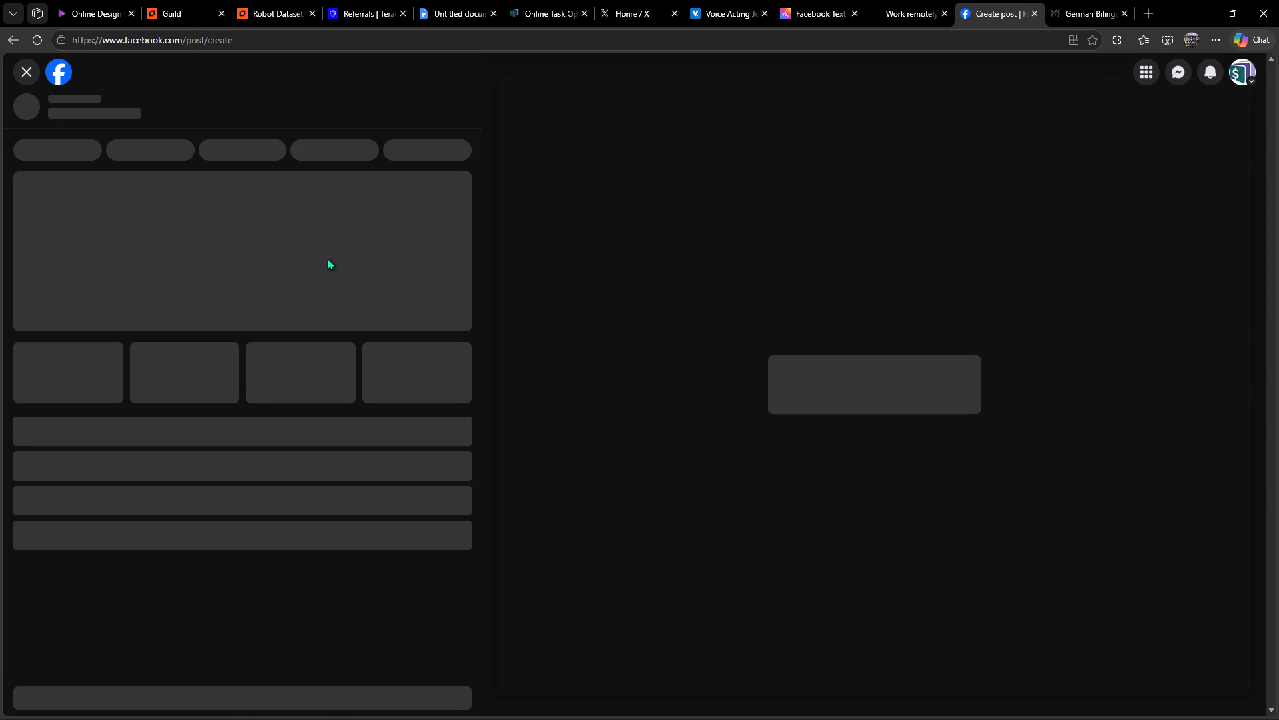
left_click(296, 213)
key("ctrl+v")
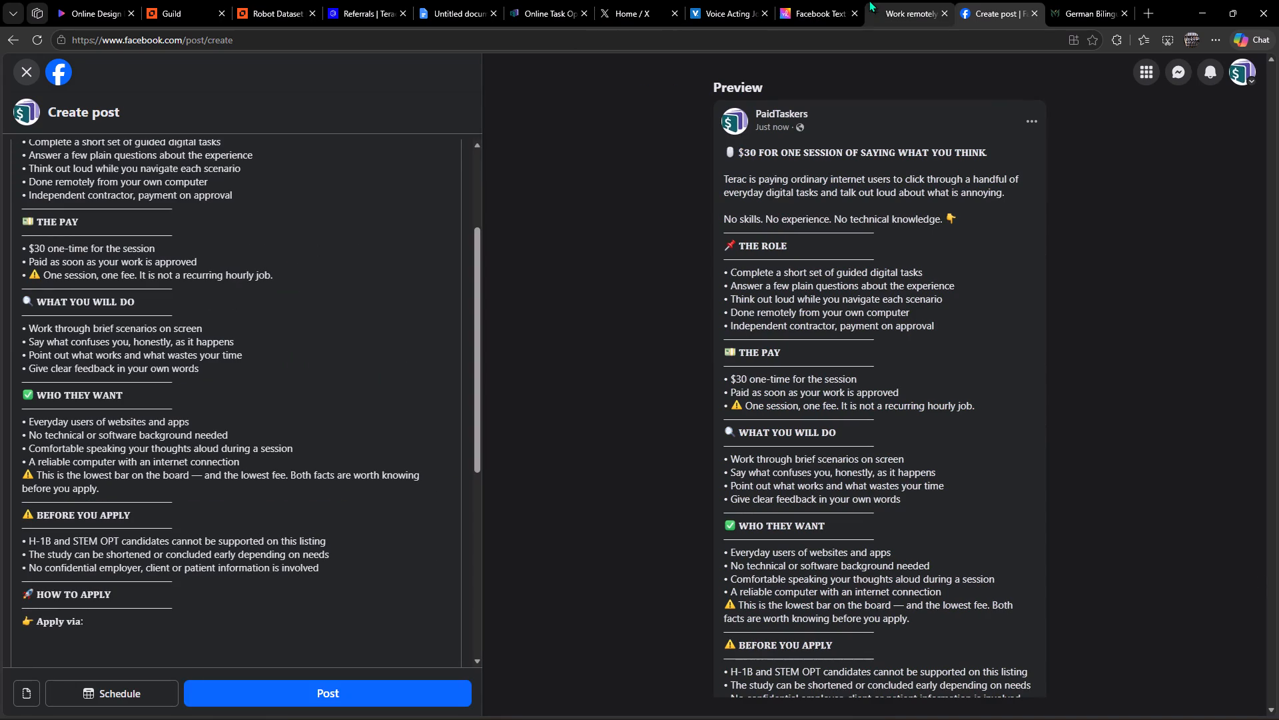
Copy the link of PaidTaskers' Digital Product User — Usability Feedback Study (Terac) listing and add it directly after "Apply via:" in the post.
left_click(566, 0)
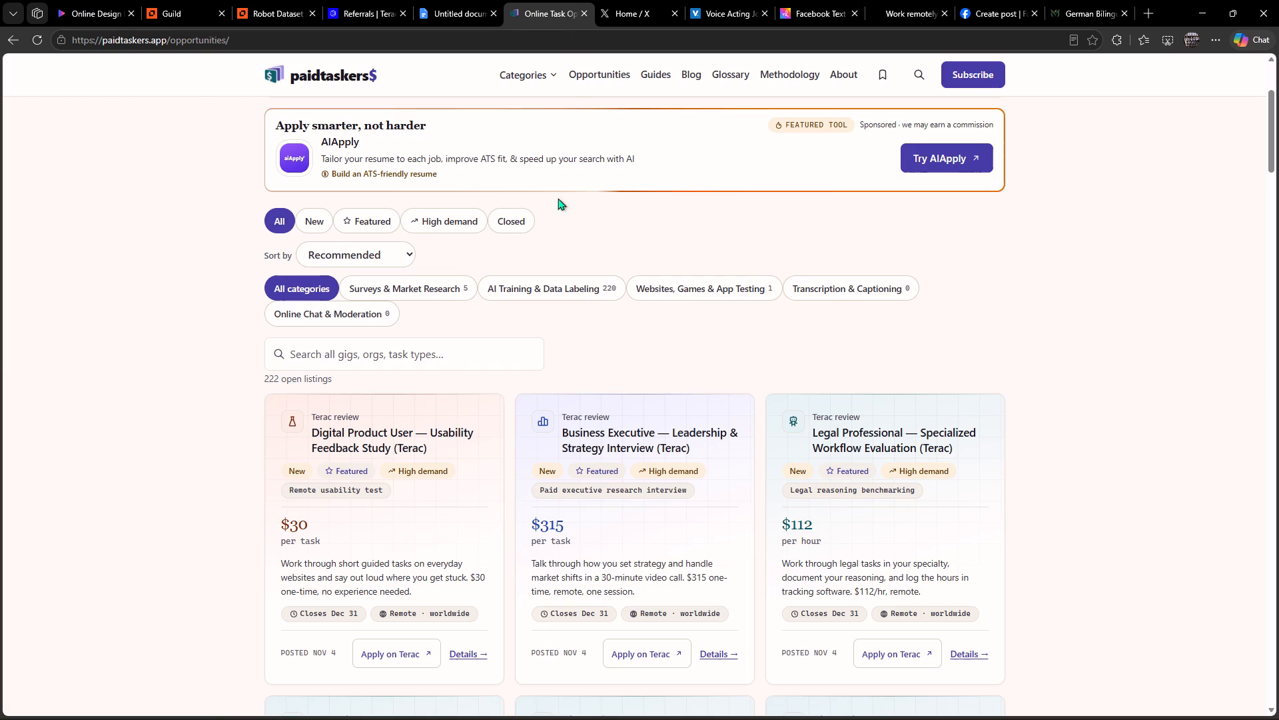
right_click(366, 439)
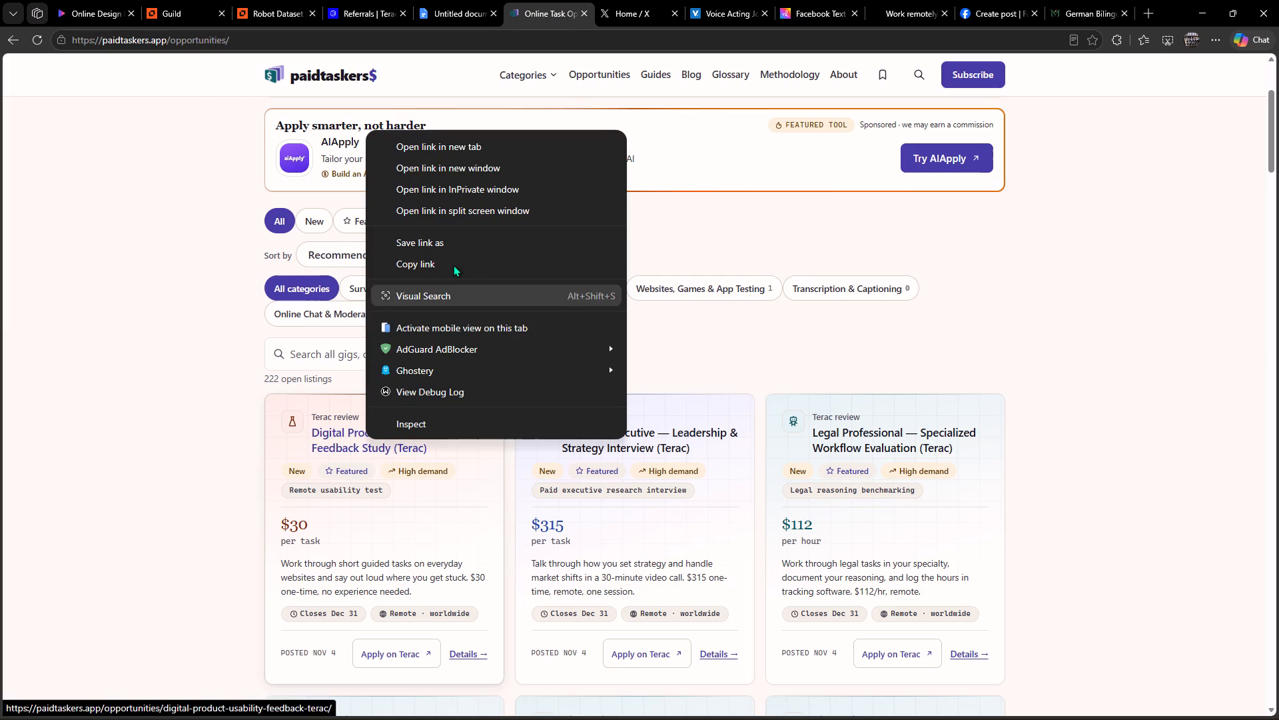
left_click(453, 265)
left_click(1087, 0)
left_click(985, 0)
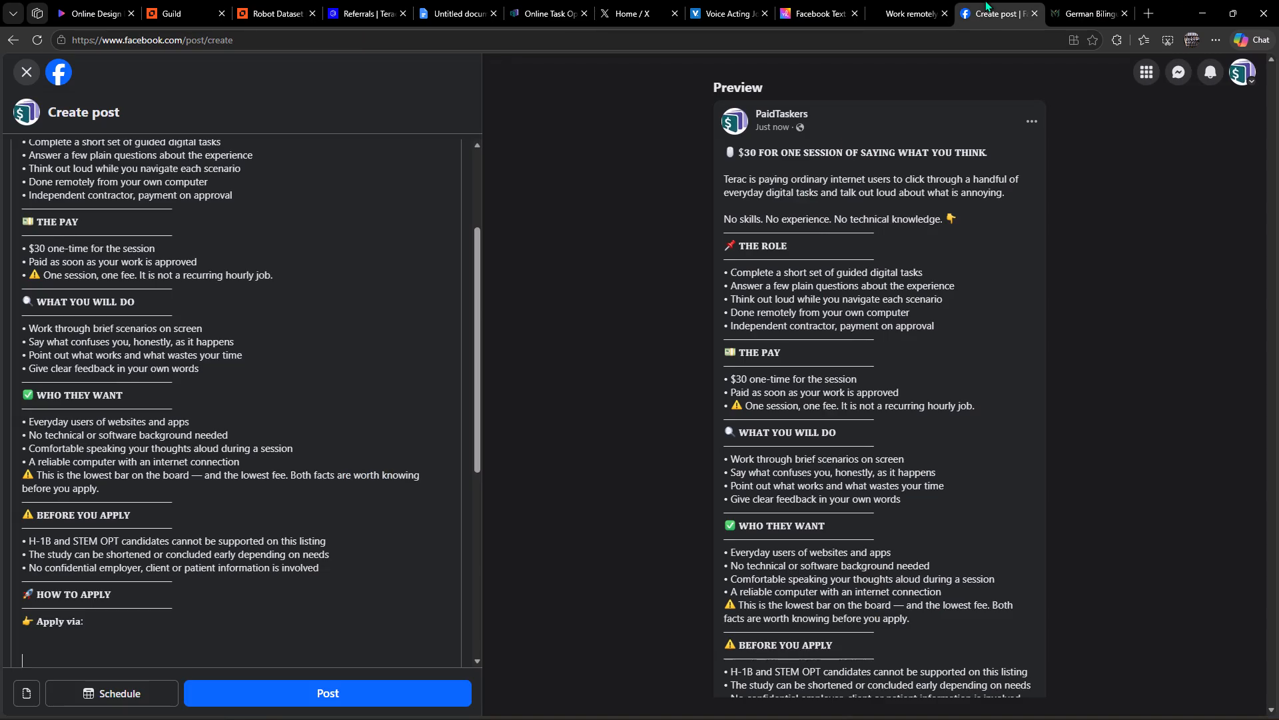
scroll(125, 549, "down", 2)
left_click(125, 498)
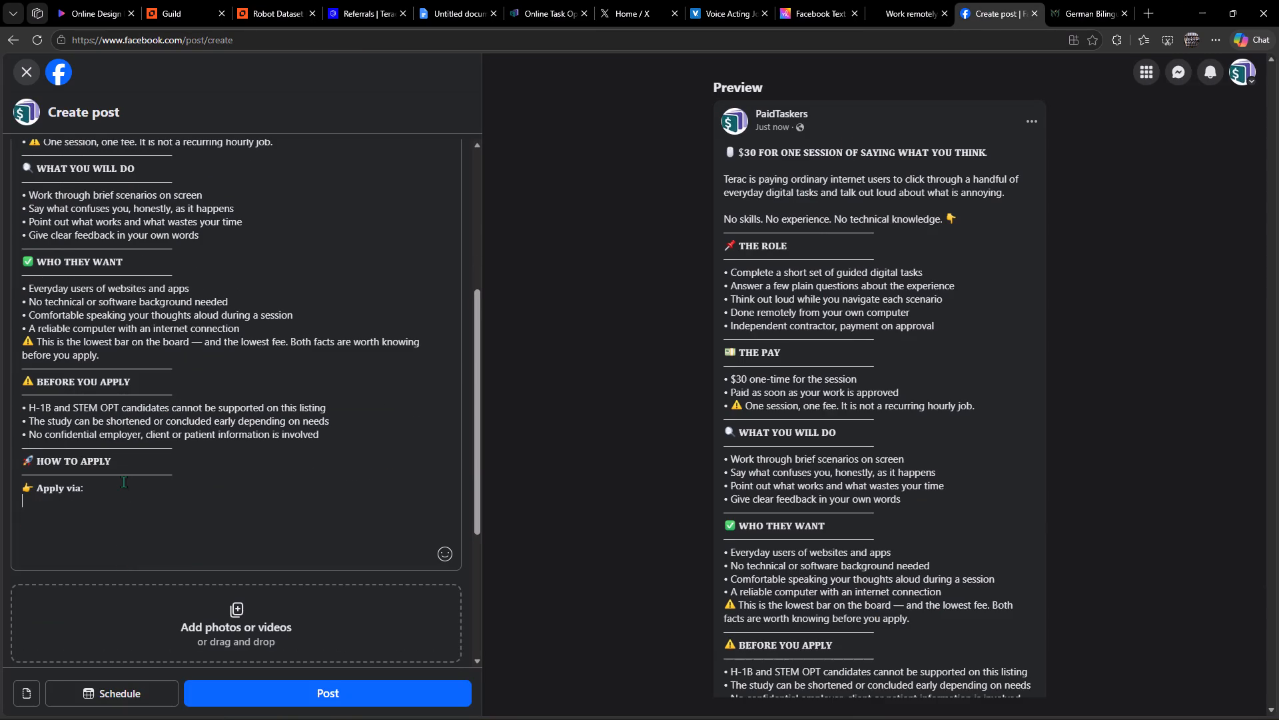
left_click(123, 481)
key("ctrl+v")
key("ctrl+z")
key("BackSpace")
key("BackSpace")
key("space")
key("ctrl+v")
scroll(169, 428, "down", 5)
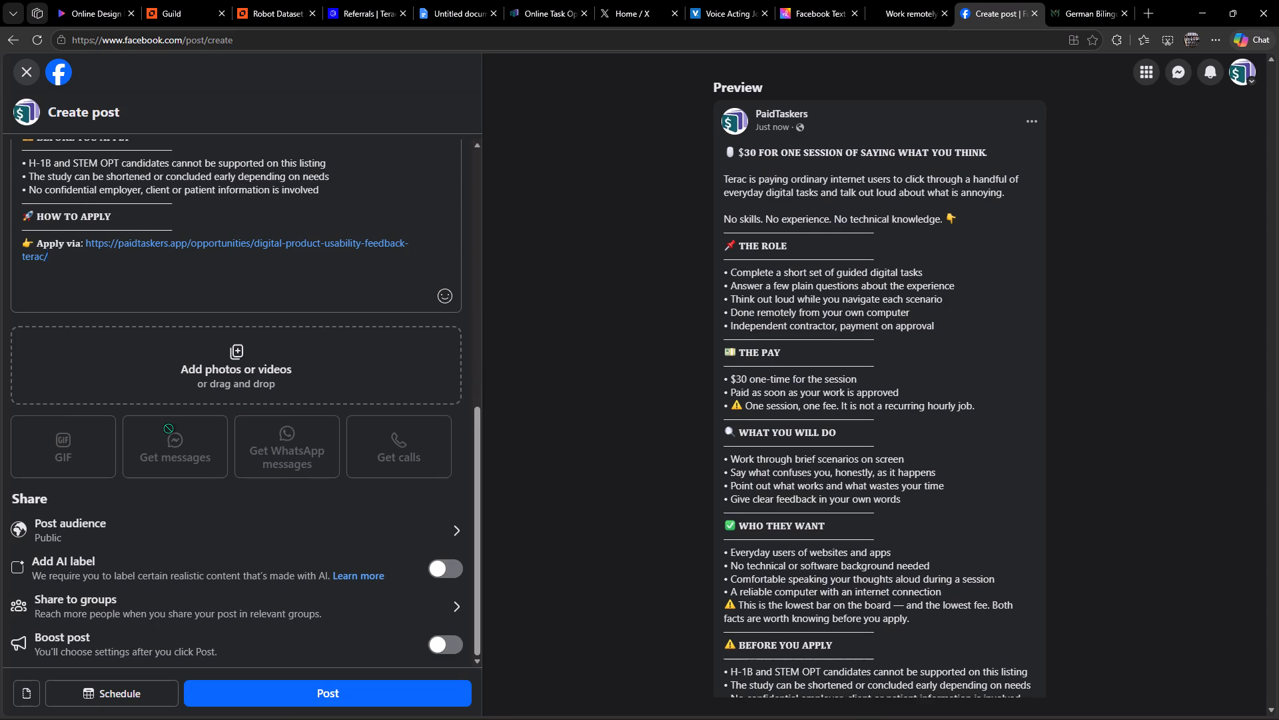
scroll(169, 428, "up", 13)
scroll(169, 428, "down", 15)
Look over the X feed and the Voices jobs page, and open the Canva home page in place of the Voices page.
left_click(618, 0)
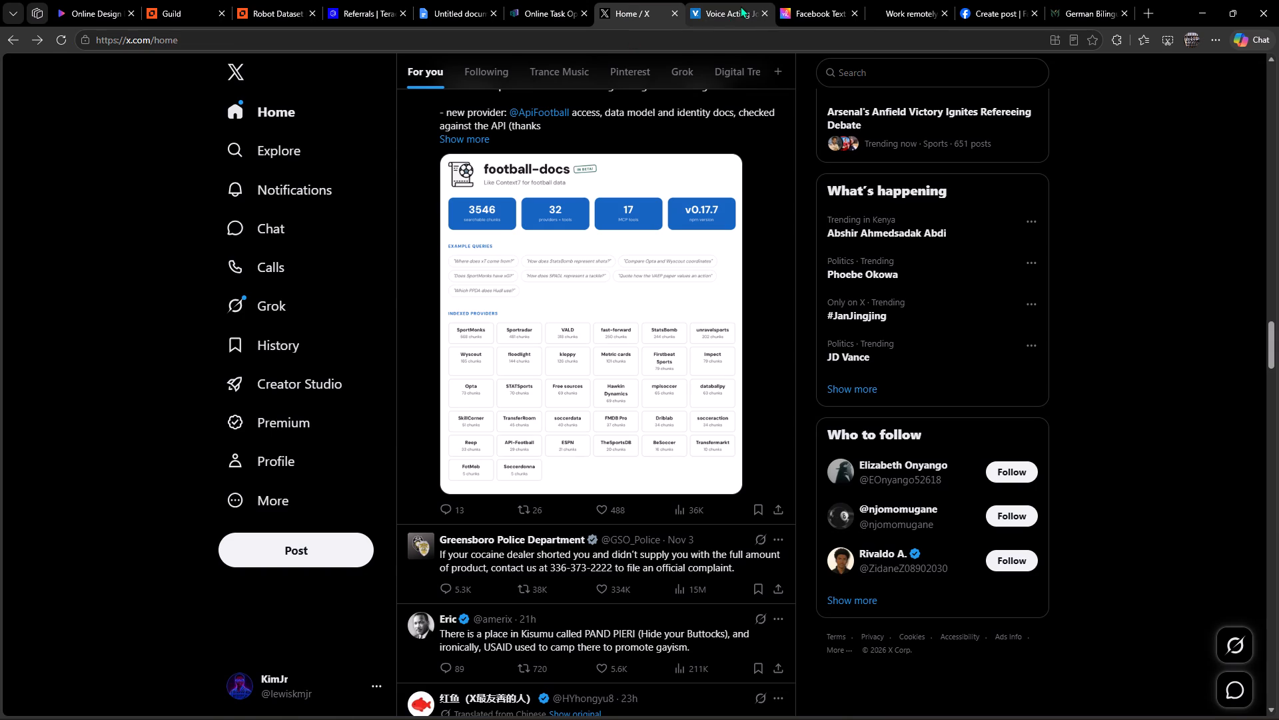
left_click(740, 6)
left_click(751, 39)
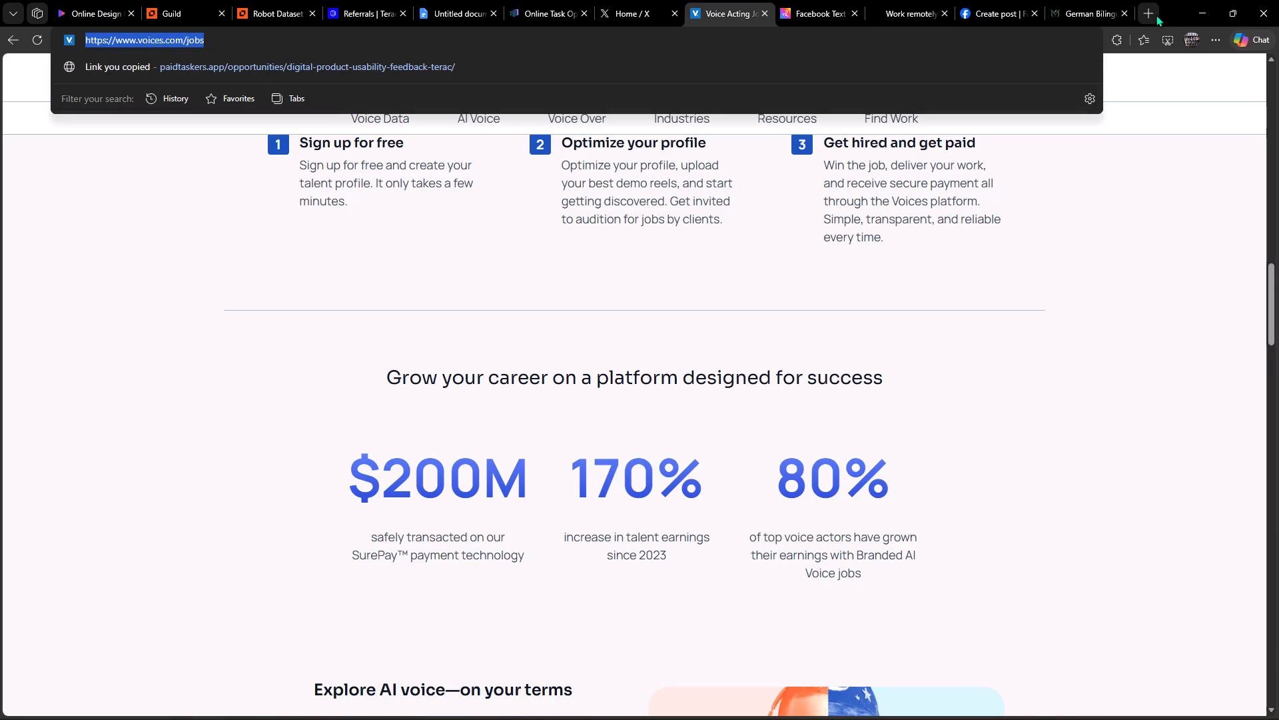
left_click(1156, 15)
left_click(671, 0)
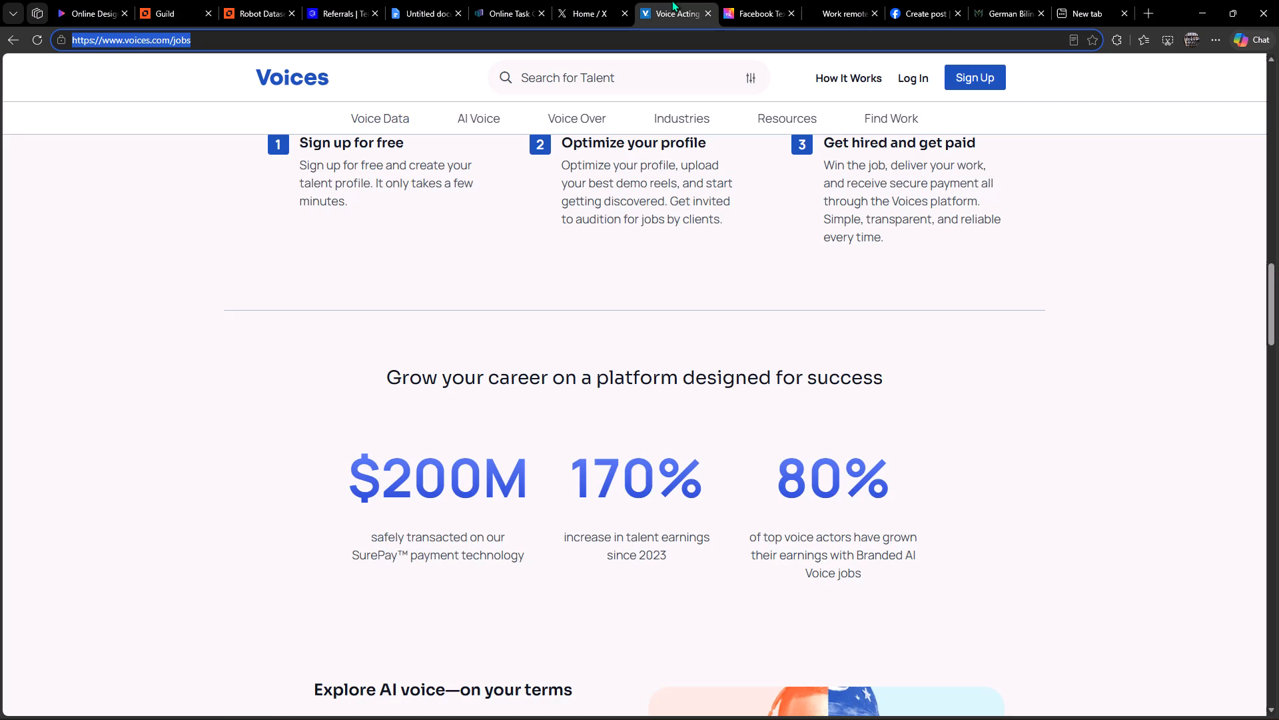
scroll(703, 385, "down", 5)
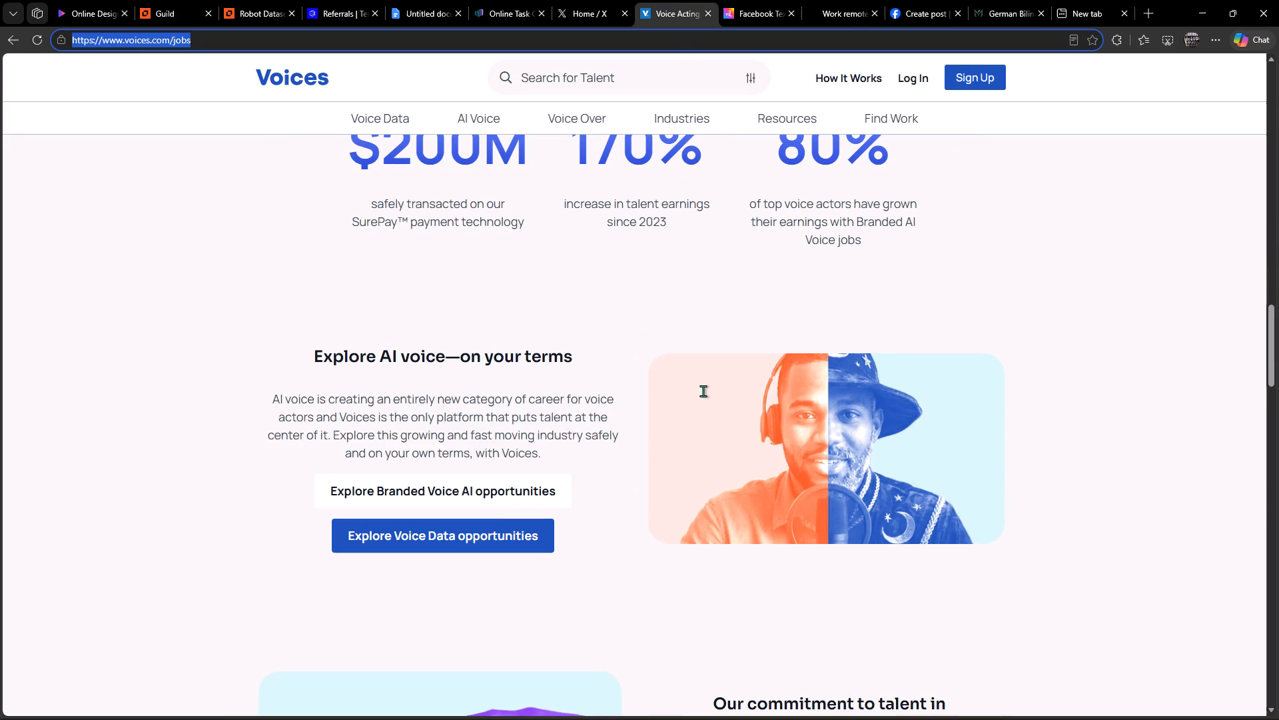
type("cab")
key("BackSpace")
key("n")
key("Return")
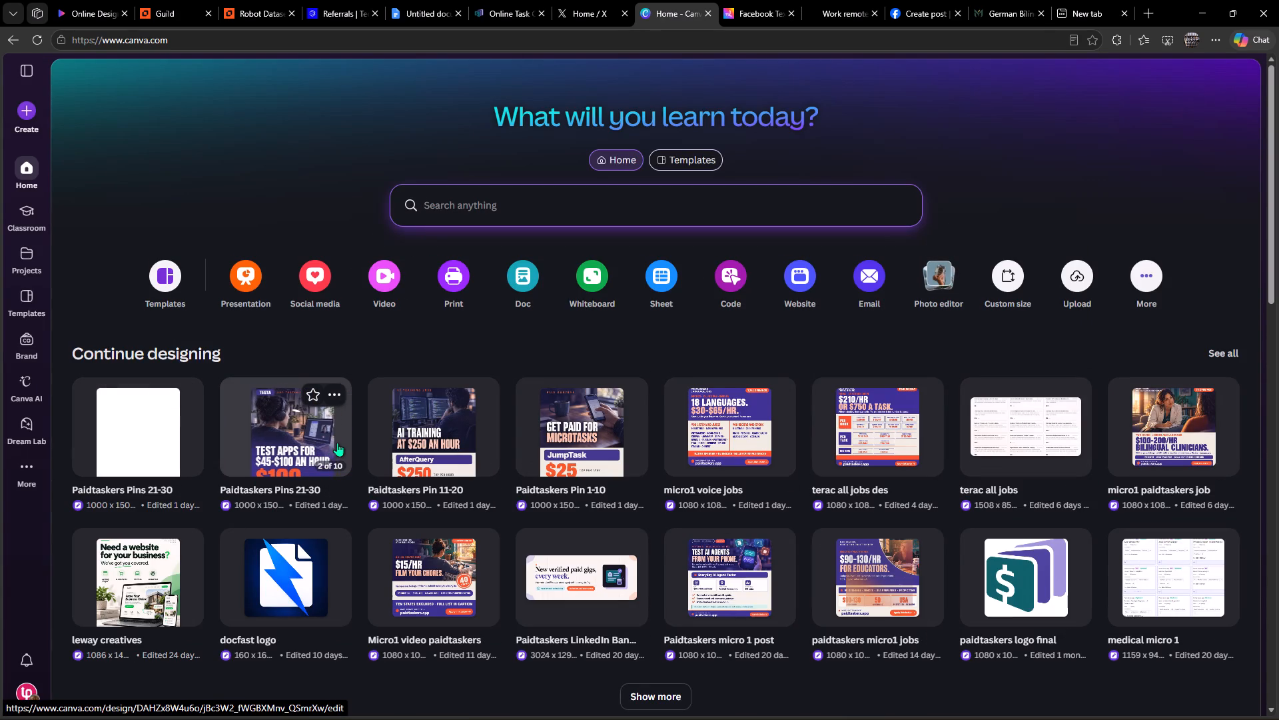
Open the "micro1 voice jobs" design from the recent Canva designs.
left_click(721, 438)
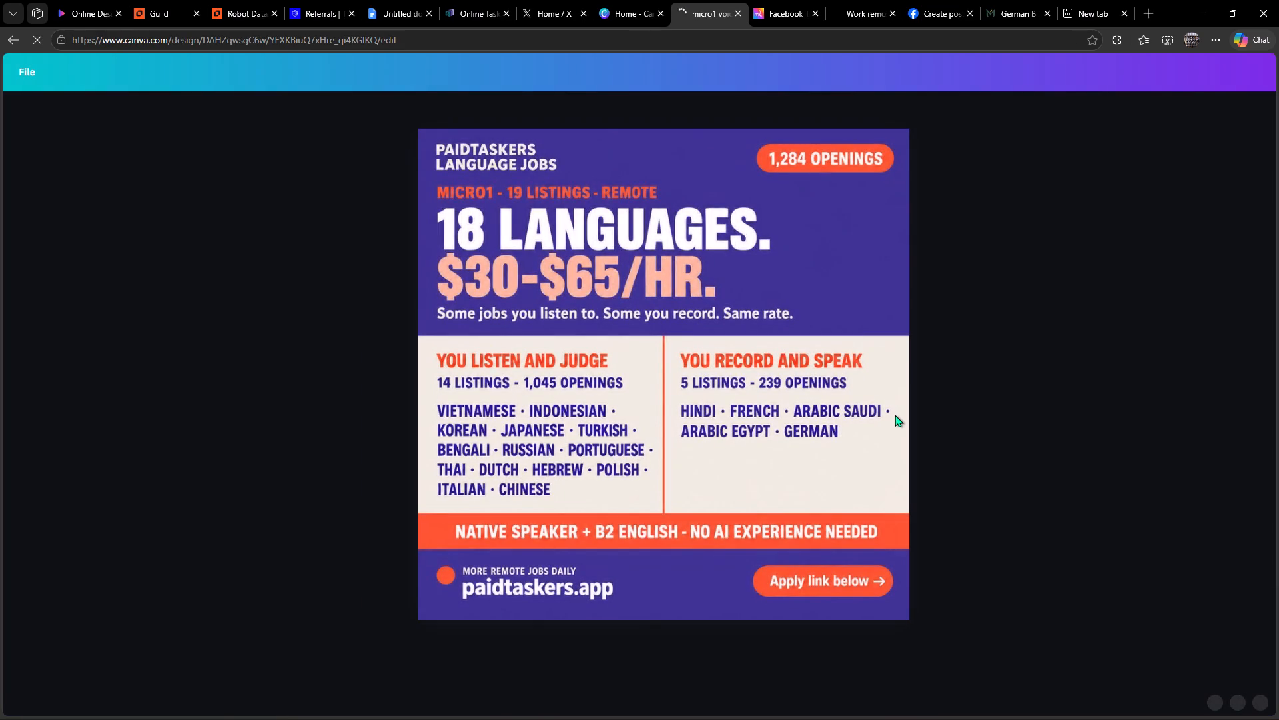
left_click(1017, 395)
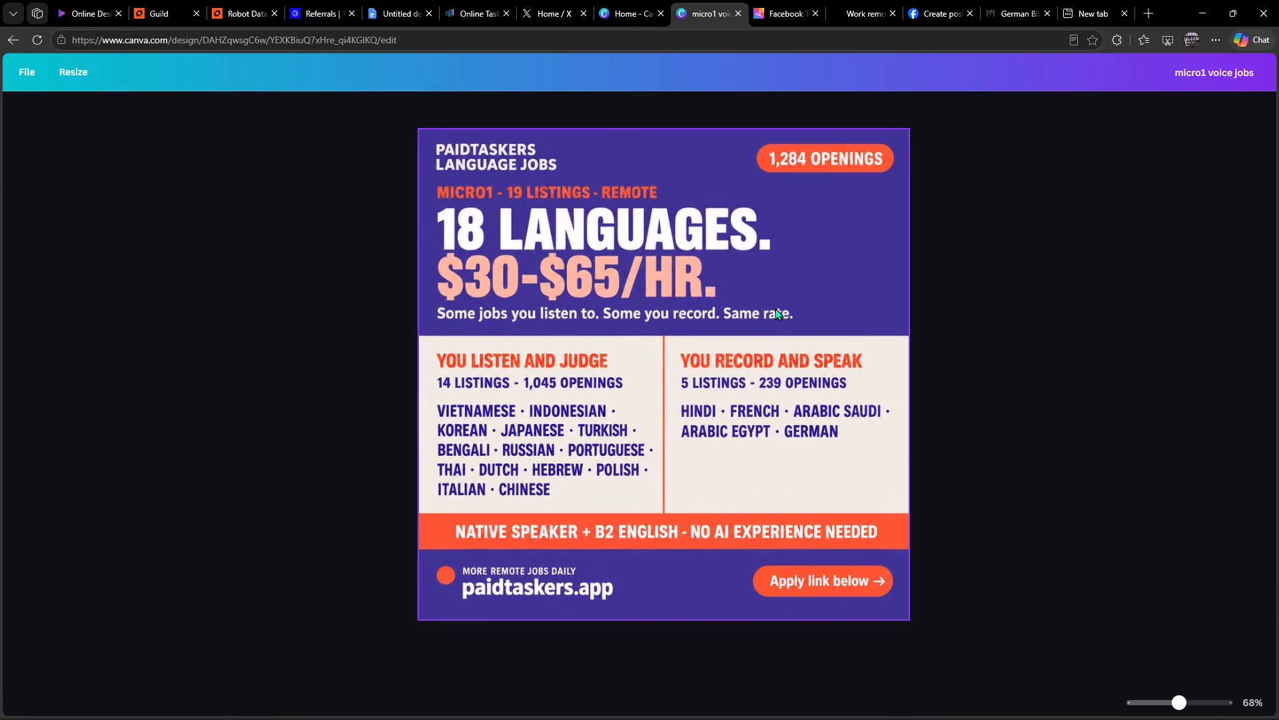
Return to the X home feed and browse further down through the posts.
left_click(576, 0)
scroll(631, 383, "down", 4)
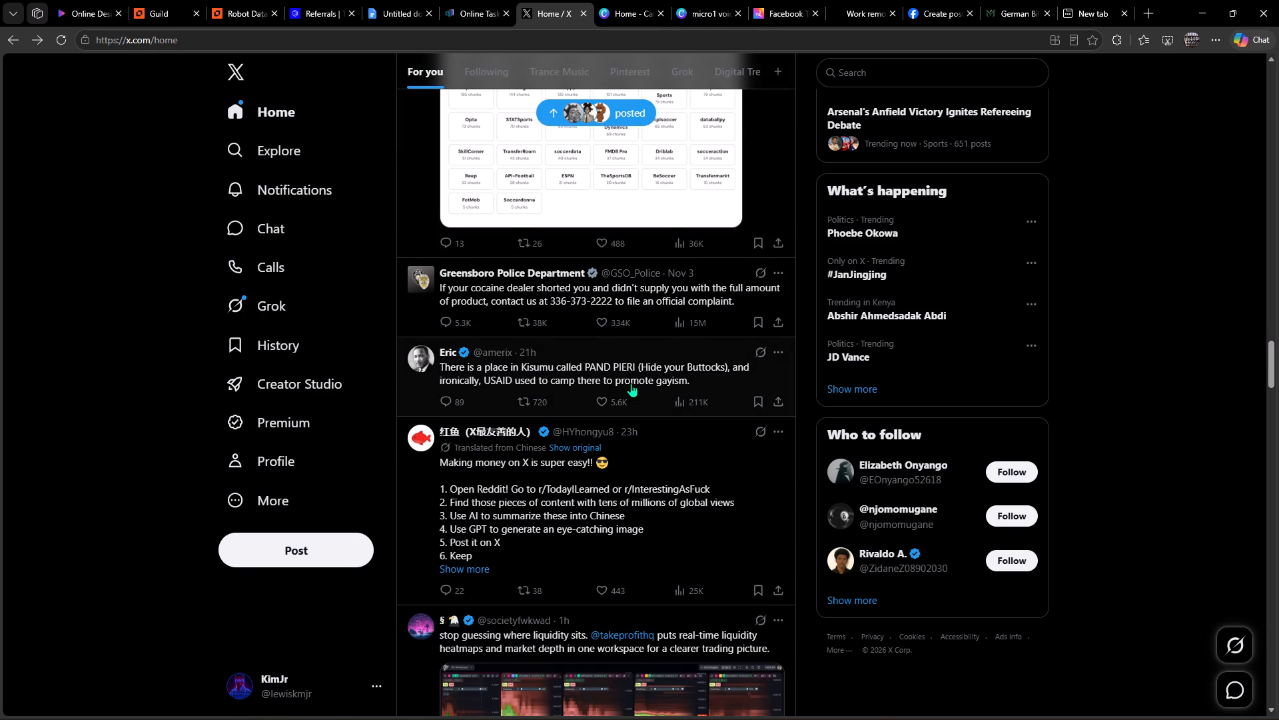
scroll(631, 383, "down", 2)
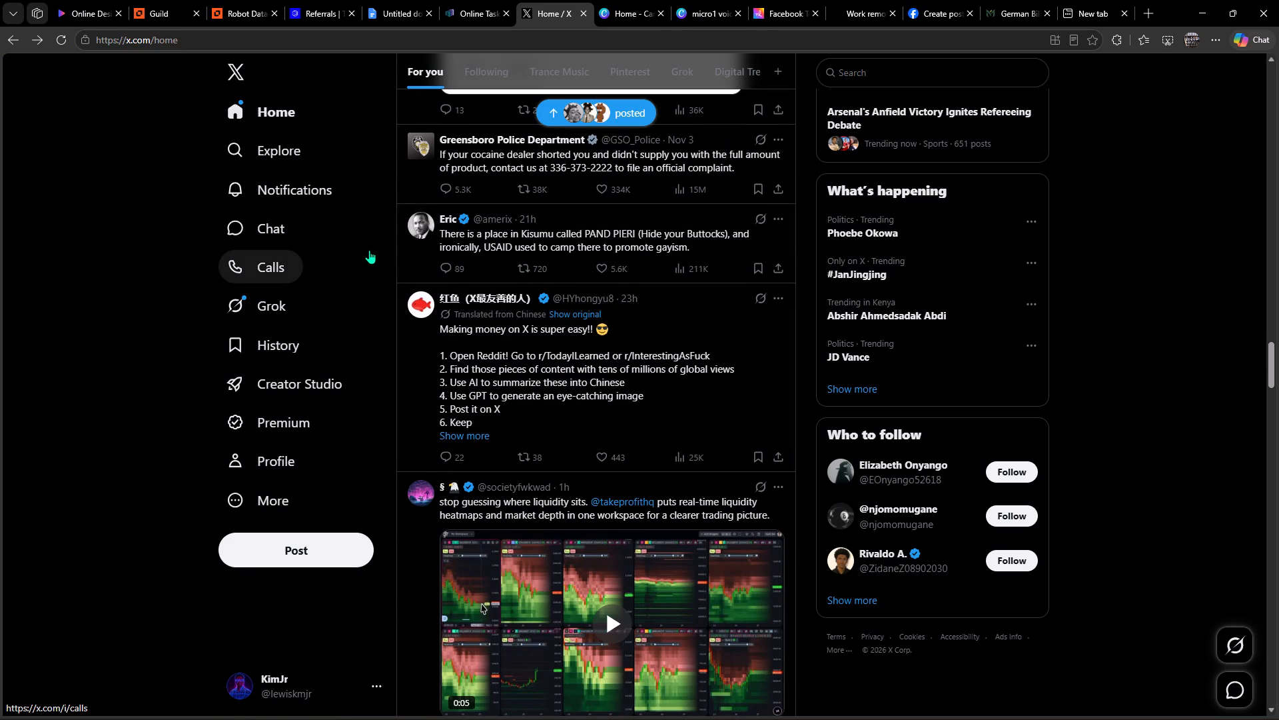
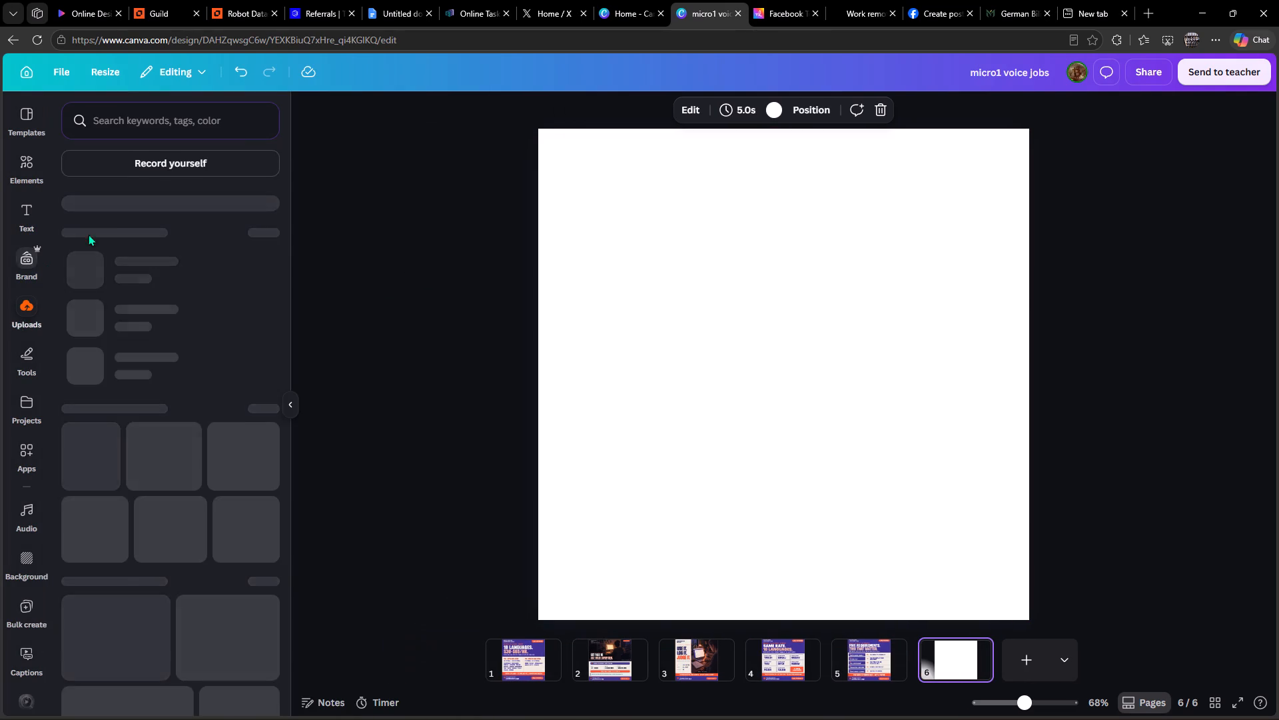
Upload the image "115-terac-usability-feedback" from PAIDTASKERS SOCIAL DESIGN > output > images.
left_click(171, 157)
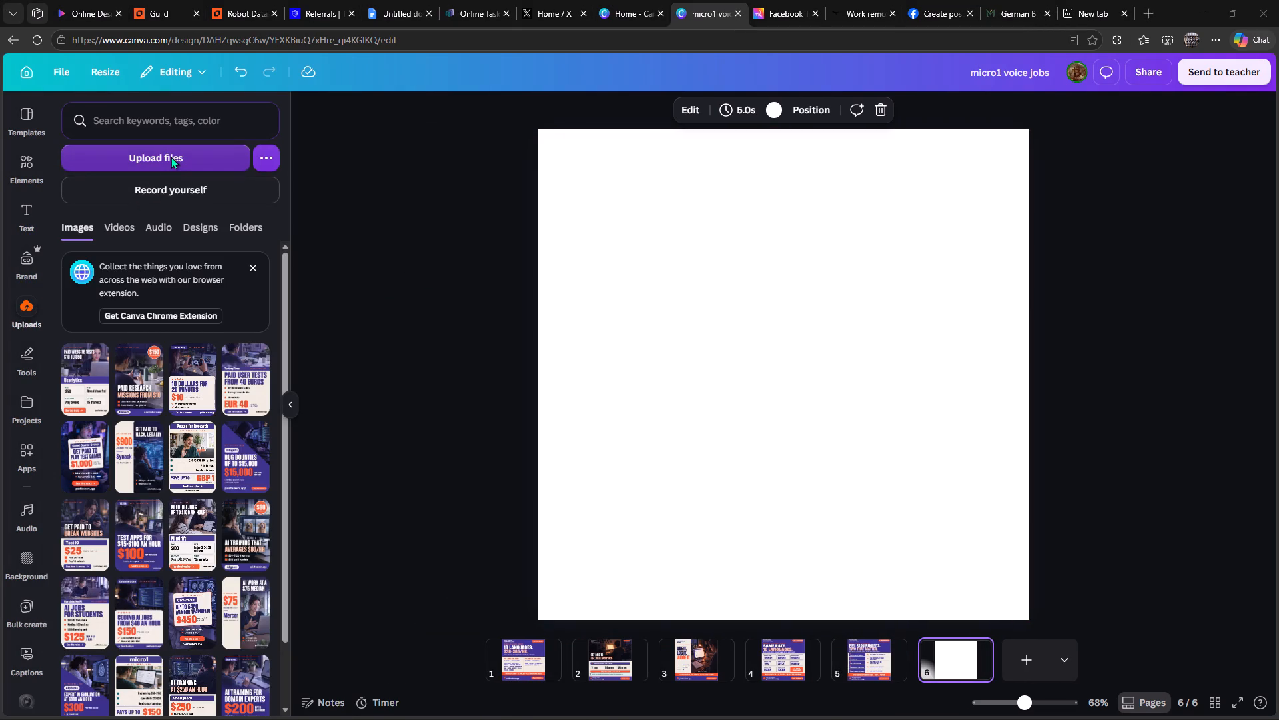
scroll(160, 206, "down", 3)
scroll(83, 223, "down", 3)
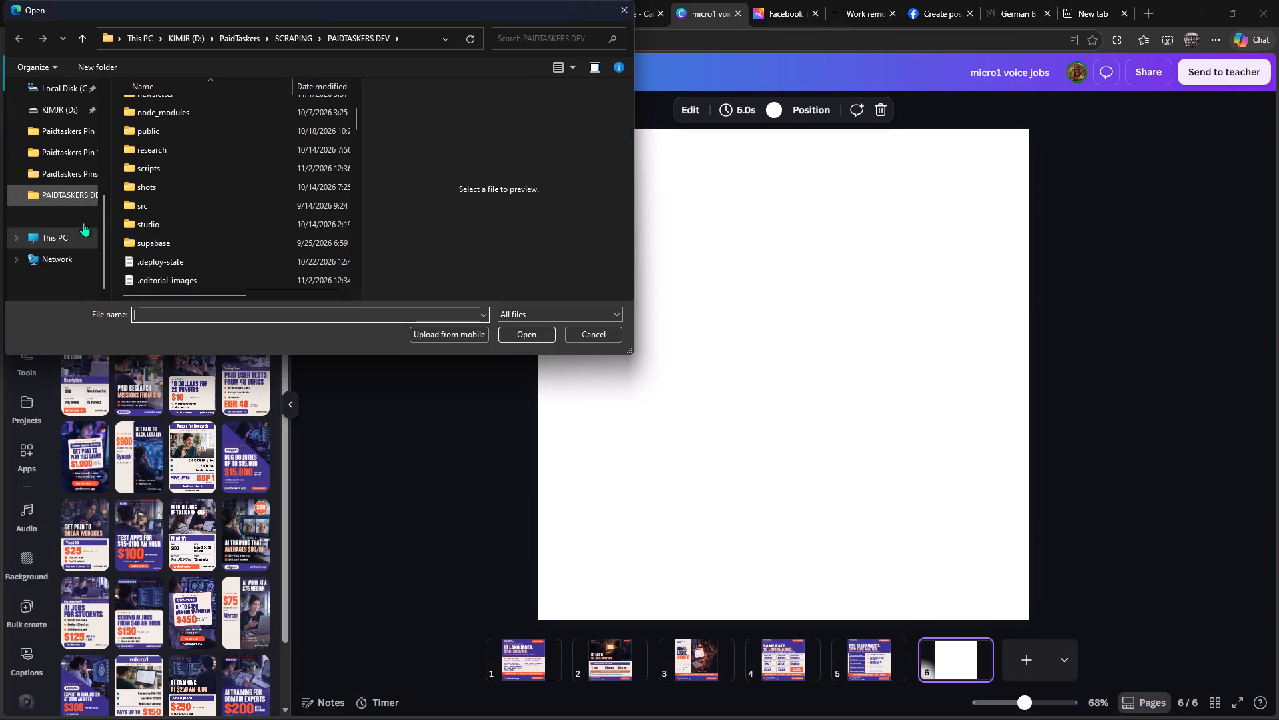
scroll(65, 153, "up", 1)
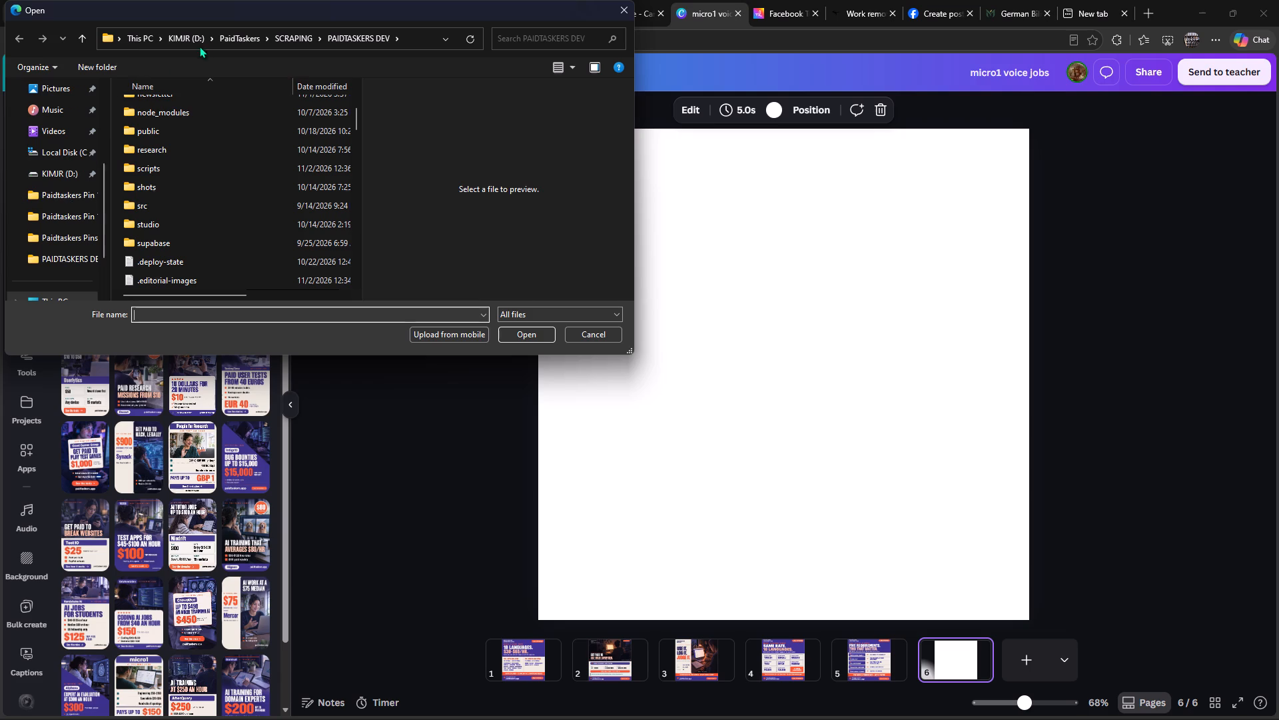
left_click(235, 35)
scroll(205, 161, "up", 2)
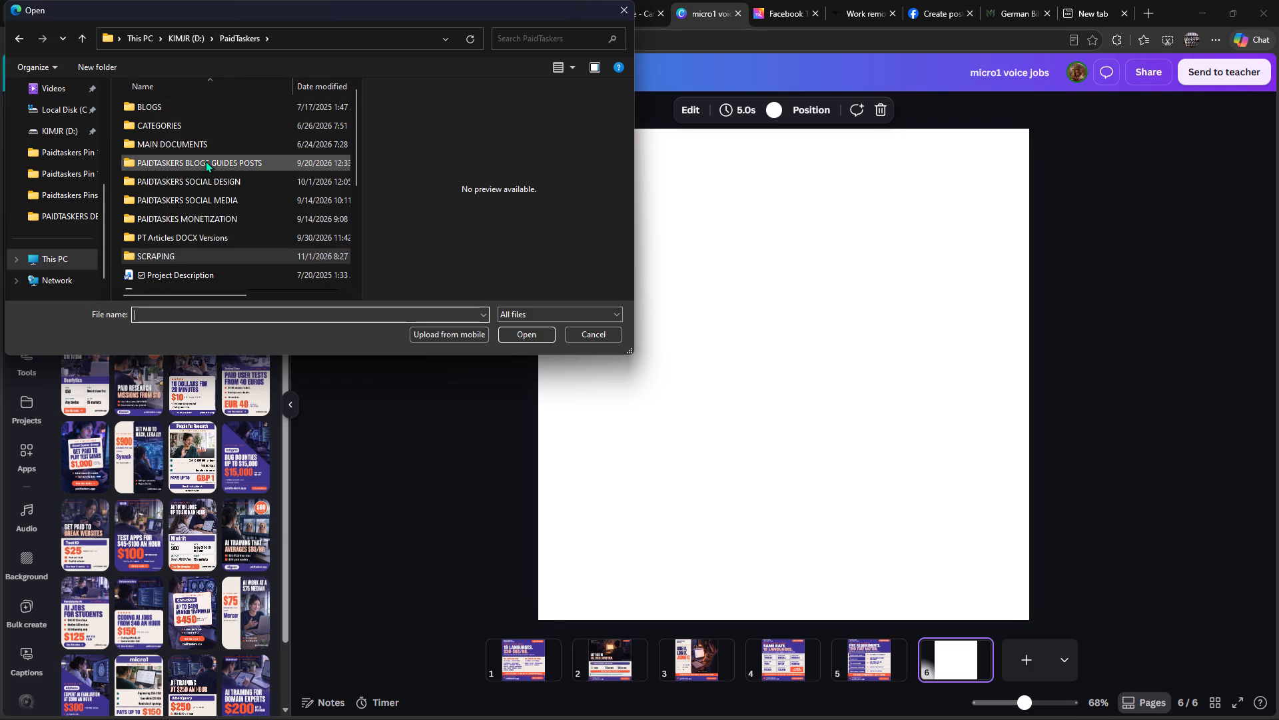
scroll(205, 161, "down", 1)
double_click(226, 123)
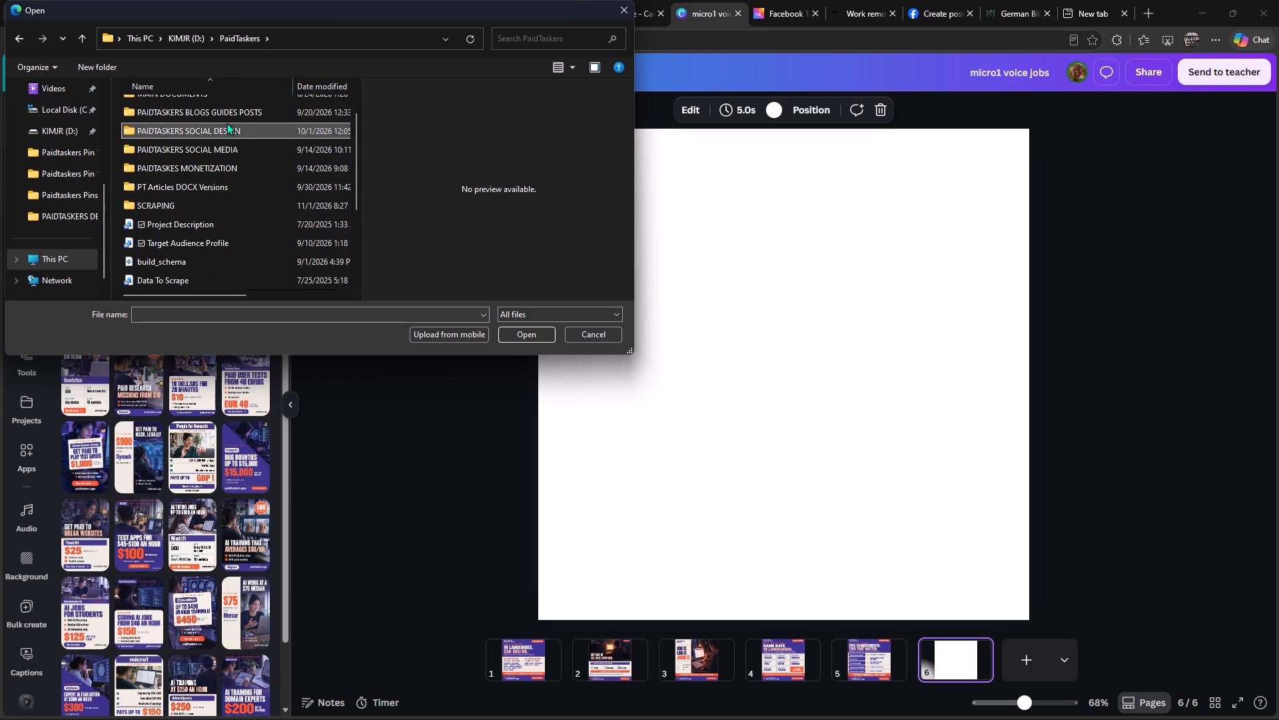
double_click(228, 123)
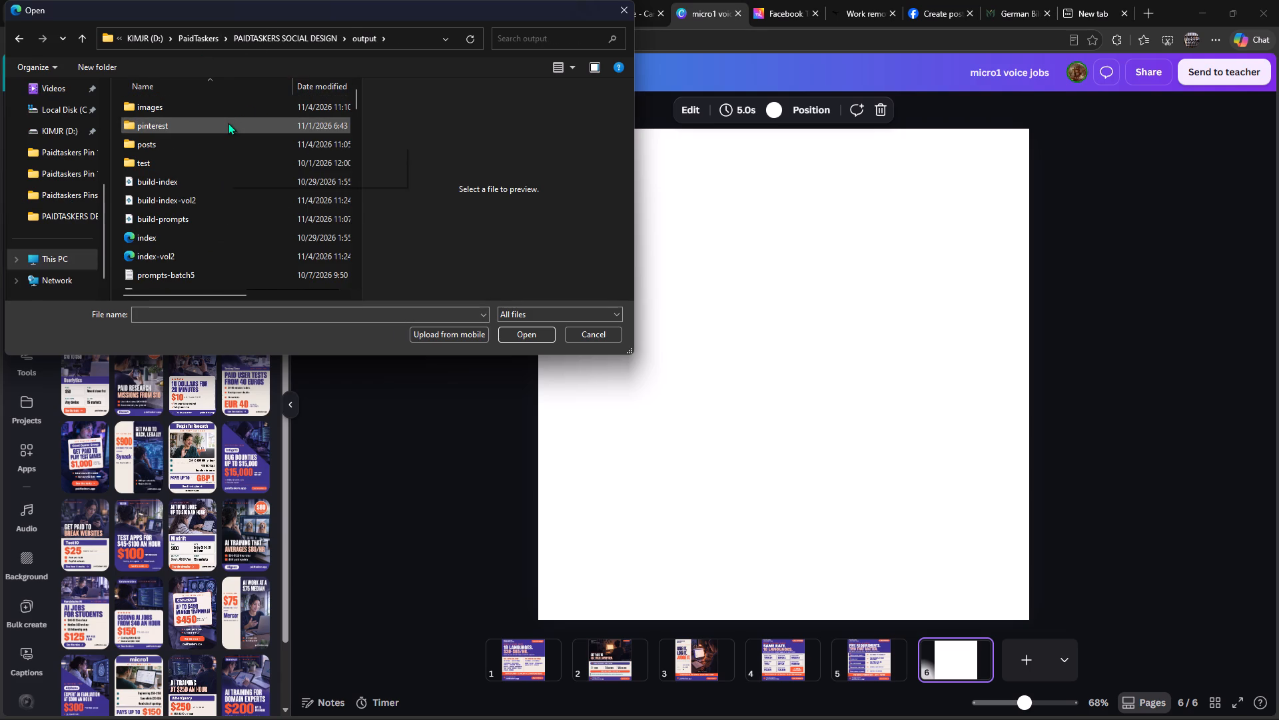
double_click(230, 107)
scroll(216, 173, "down", 3)
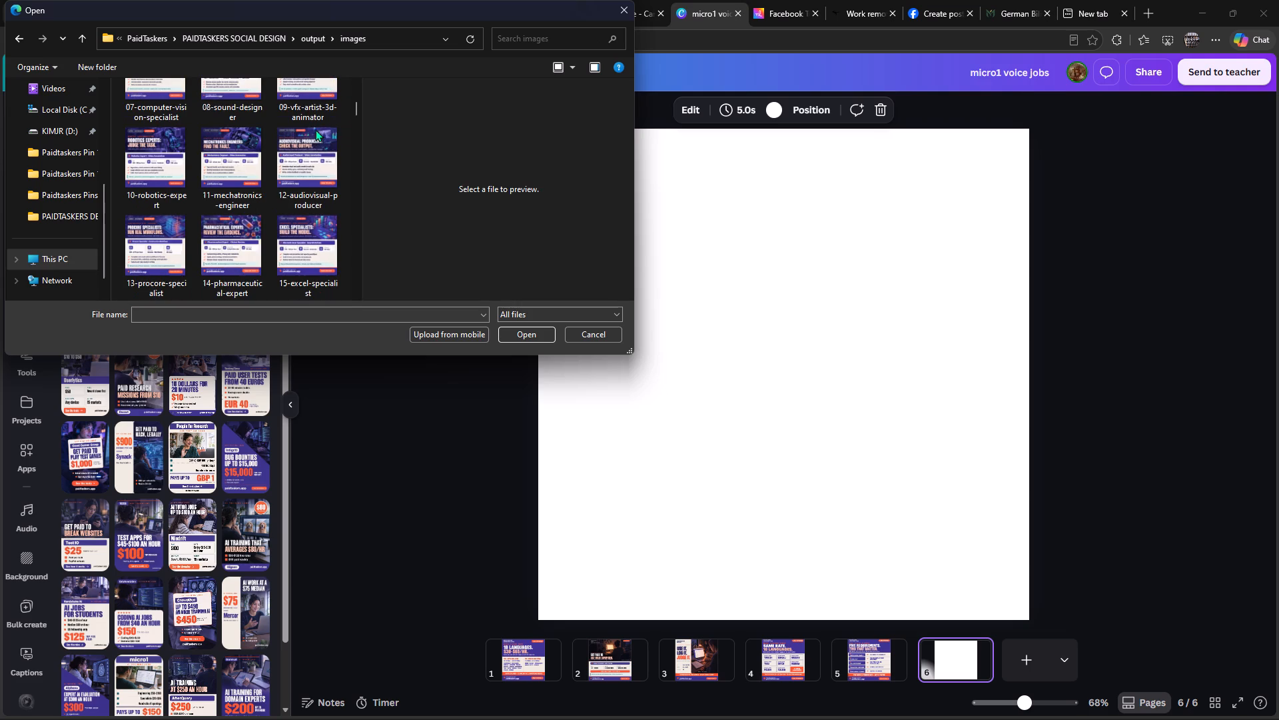
left_click_drag(354, 107, 369, 304)
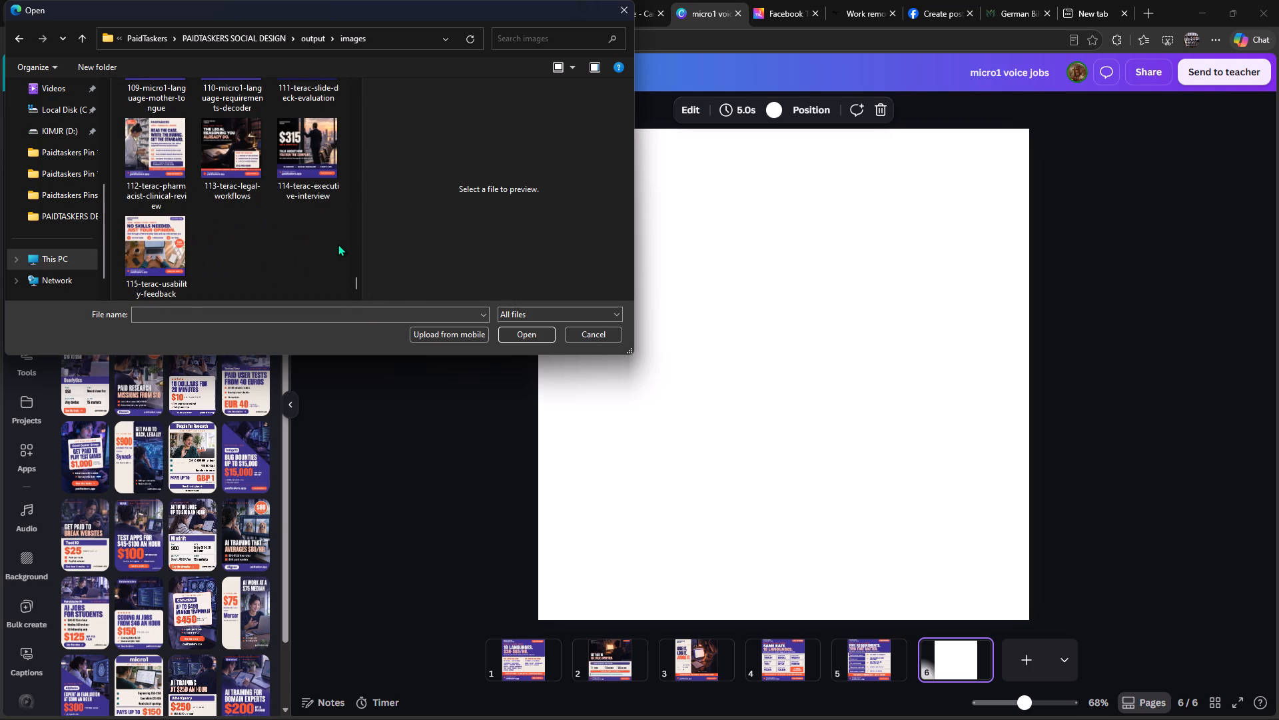
scroll(336, 244, "down", 2)
left_click(165, 252)
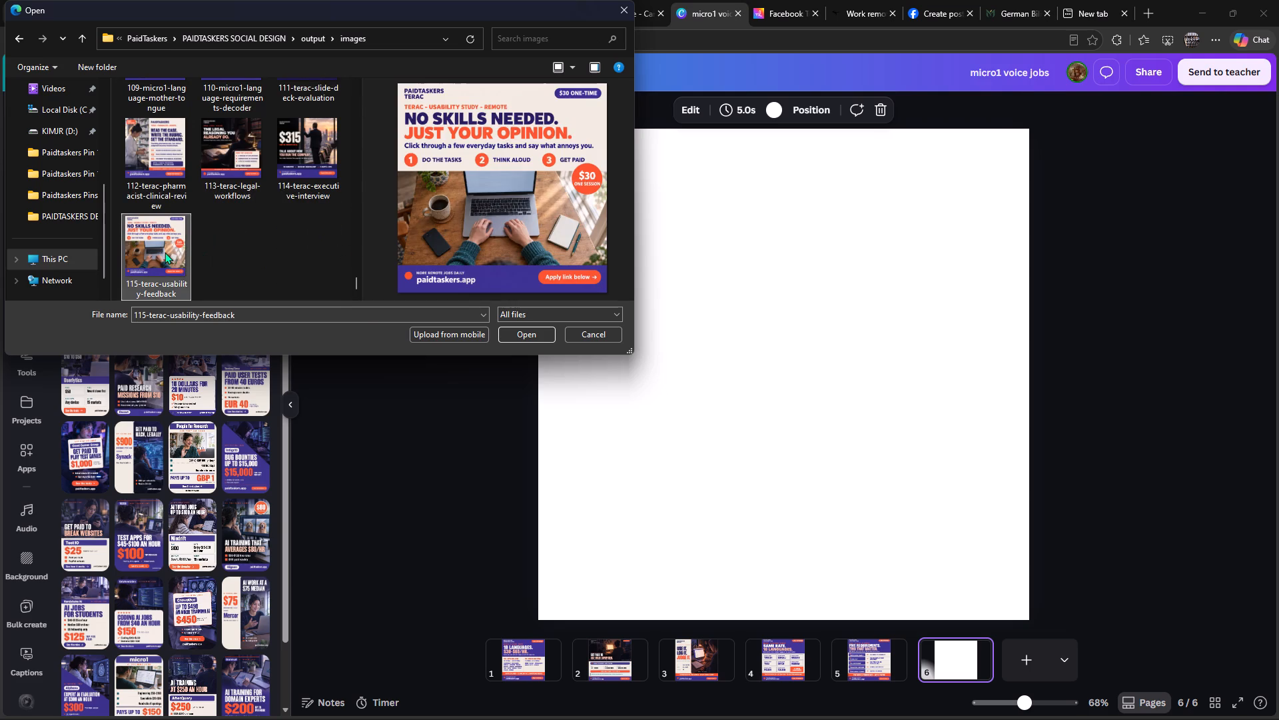
left_click(541, 331)
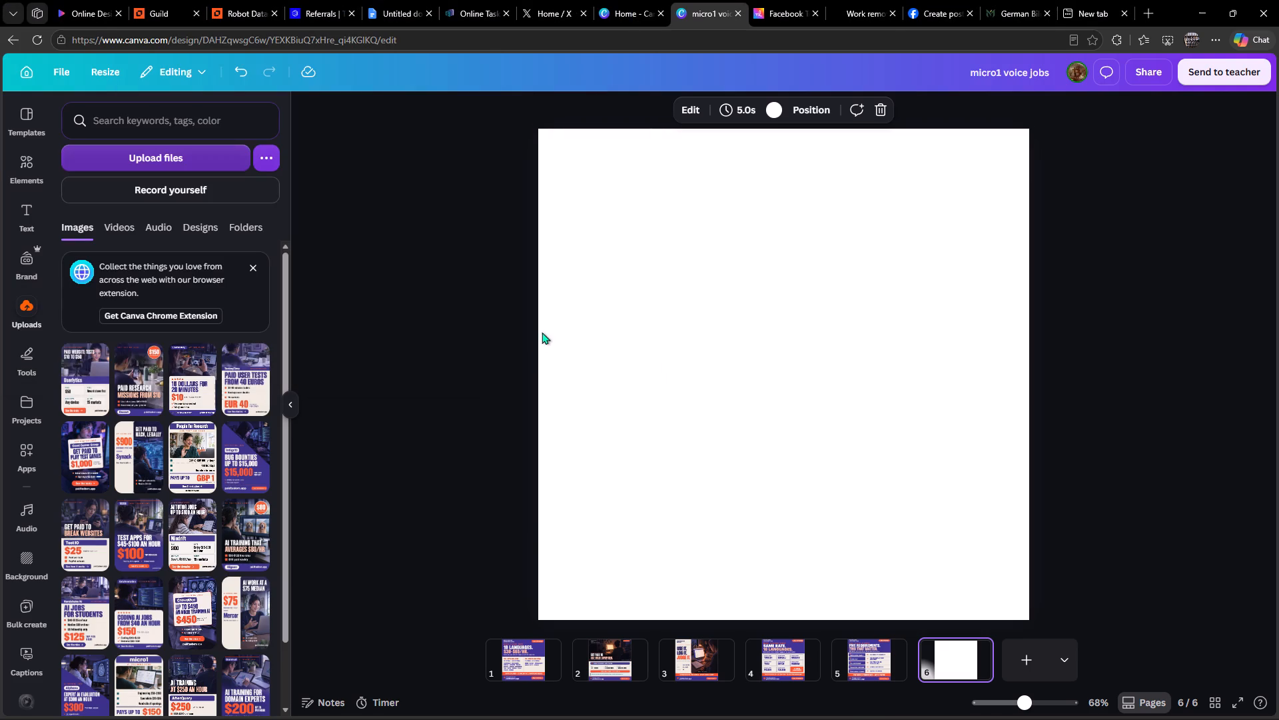
Place the uploaded "No skills needed. Just your opinion." image on page 6 and set it as the page background.
left_click(89, 419)
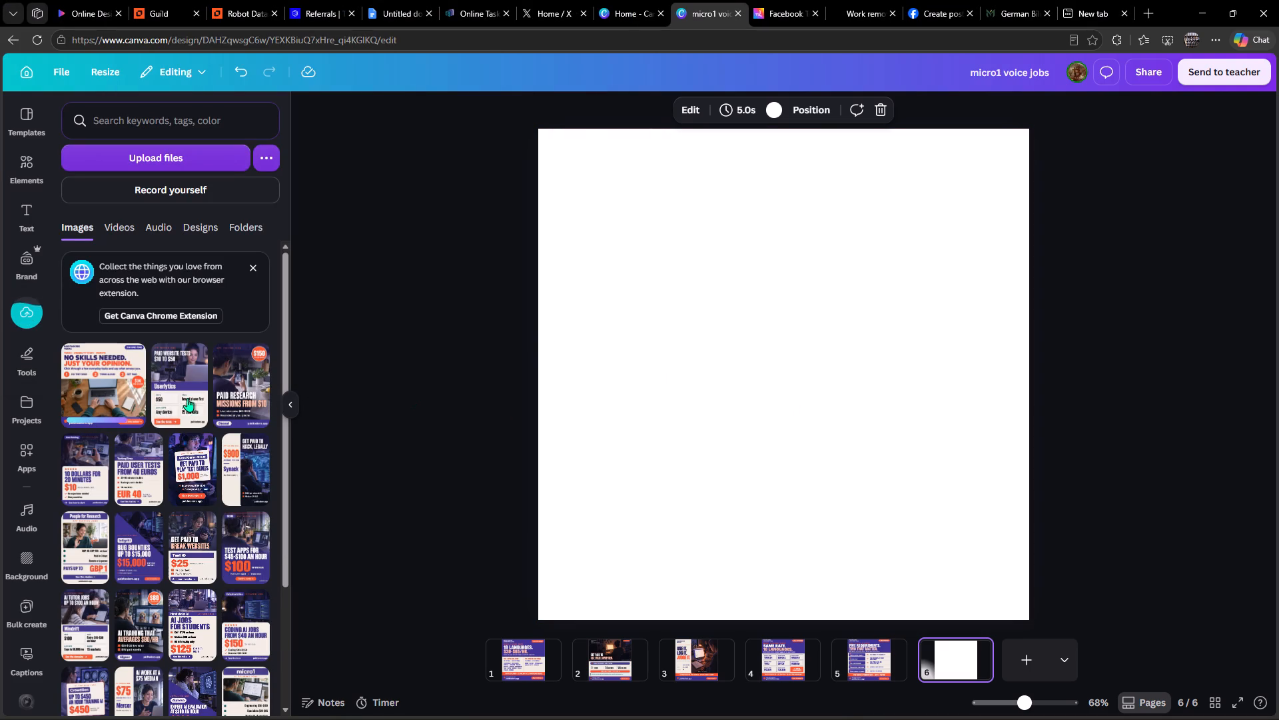
left_click(112, 407)
right_click(696, 377)
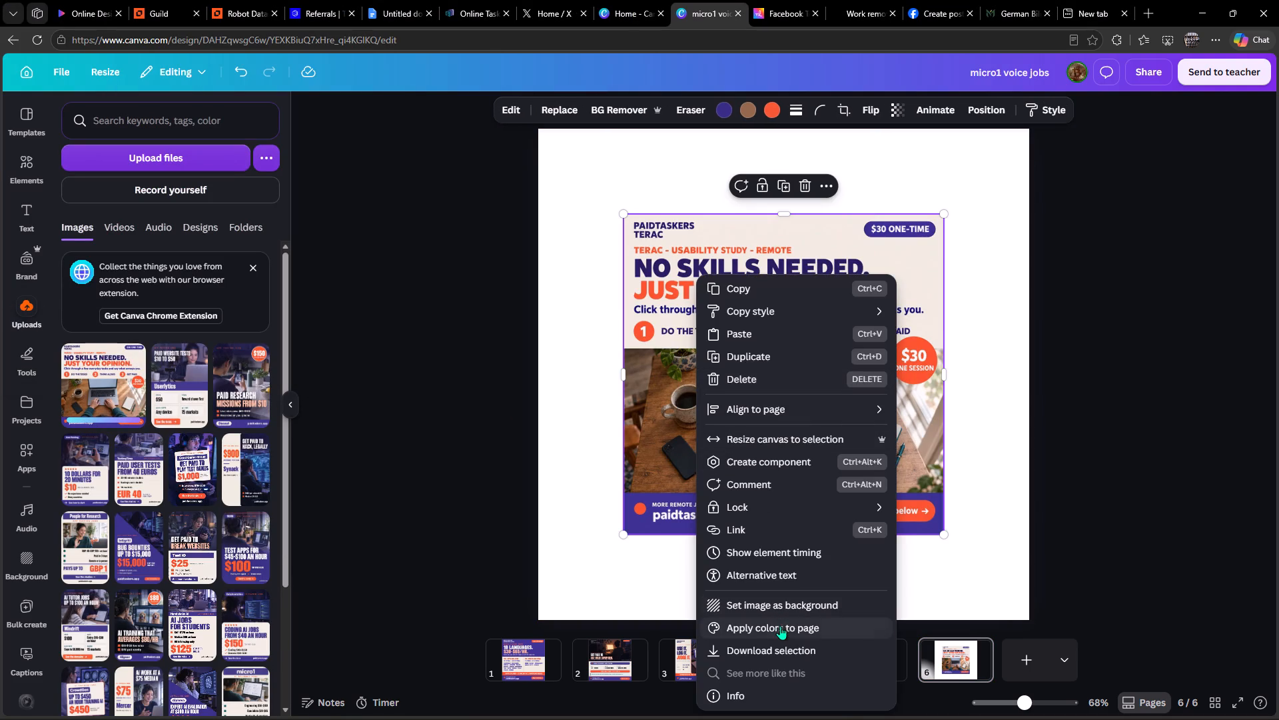
left_click(786, 606)
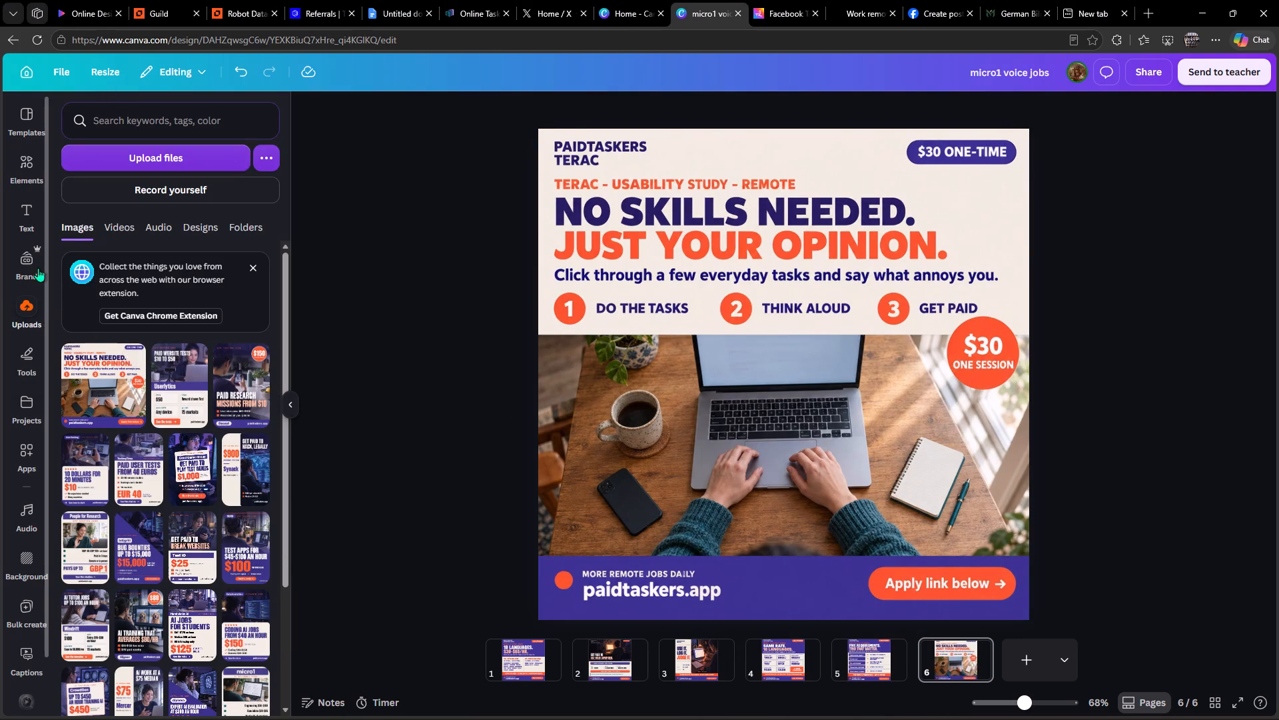
Add the first recently used dark texture to page 6 and enlarge it to cover the whole page.
left_click(23, 177)
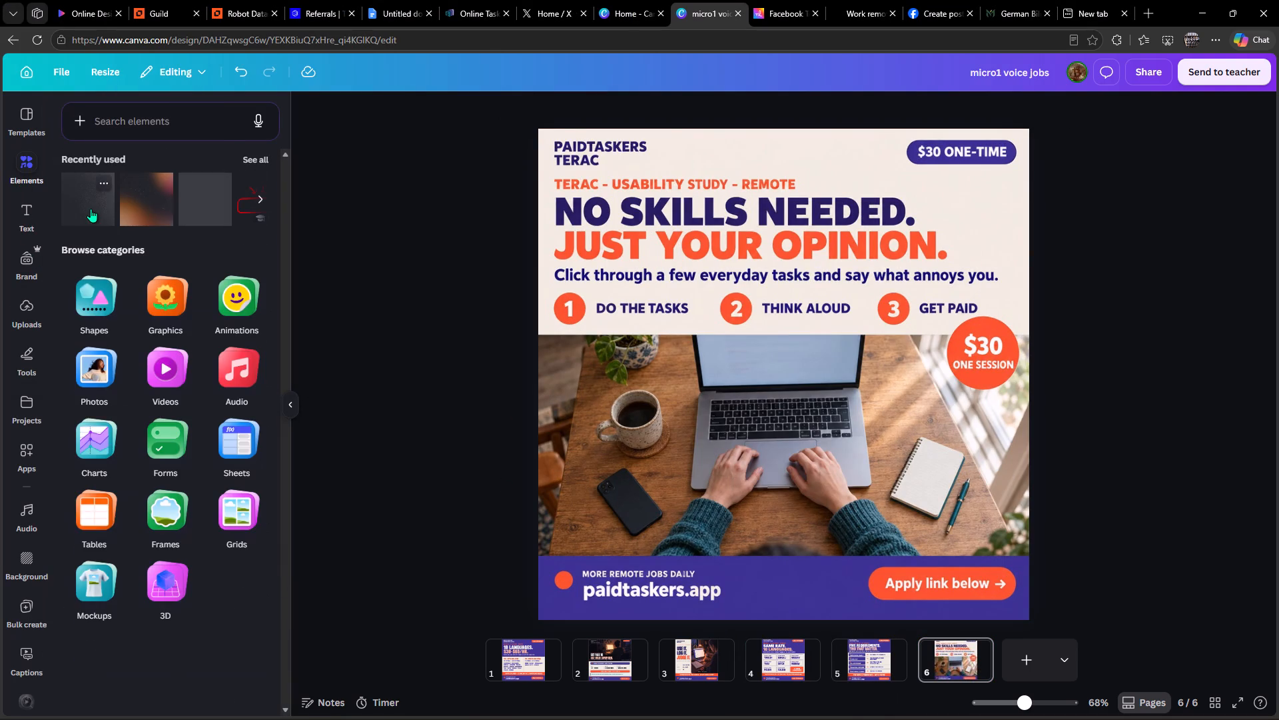
left_click(91, 209)
left_click_drag(844, 364, 797, 319)
left_click_drag(934, 521, 1029, 615)
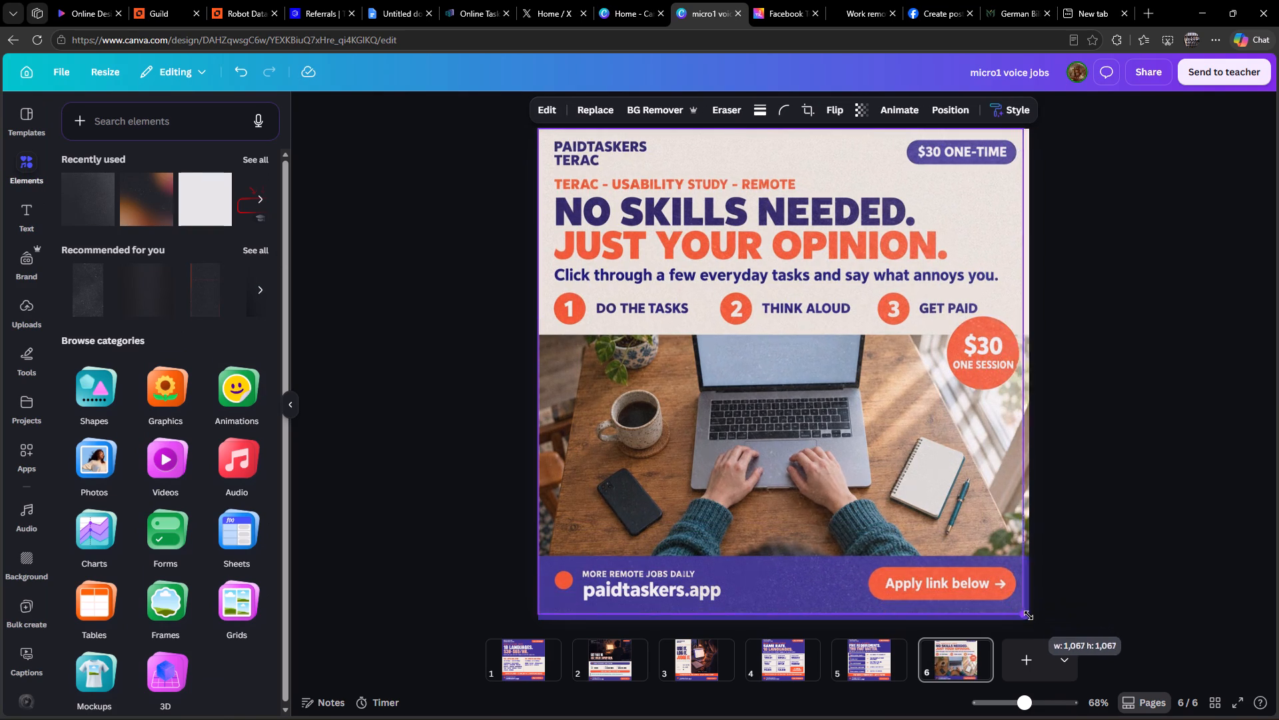
left_click_drag(1029, 615, 1033, 619)
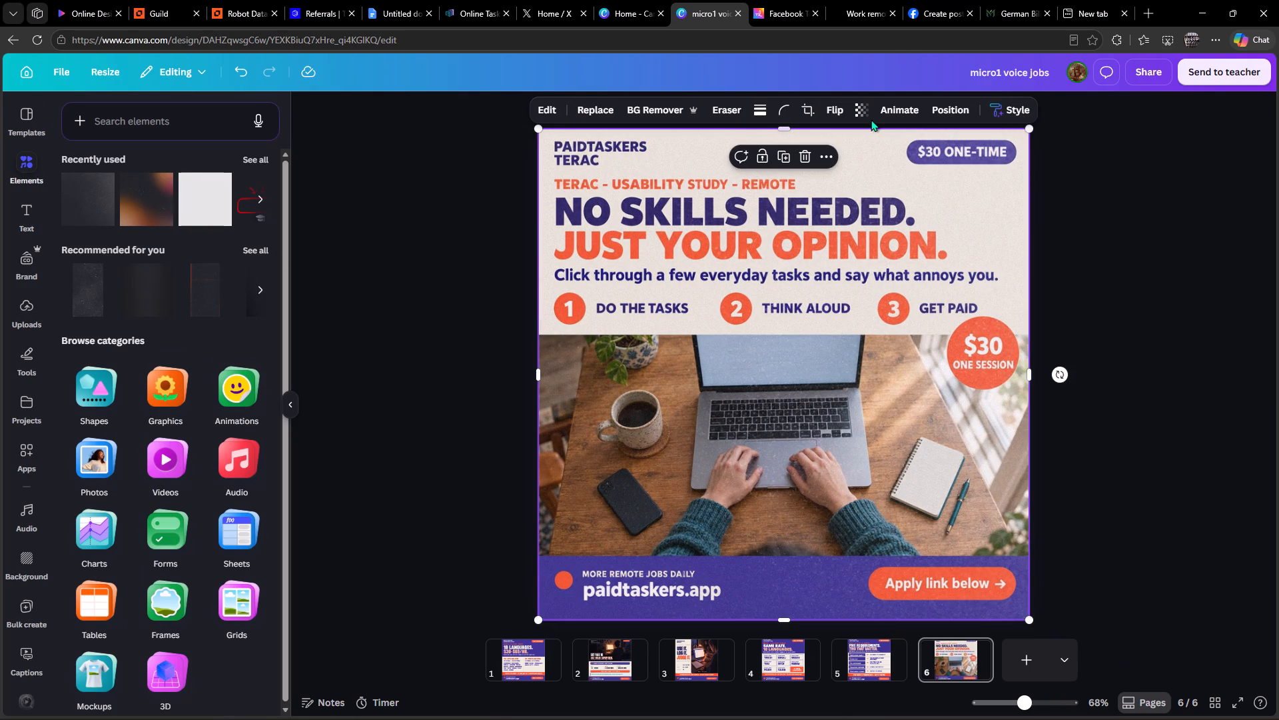
Lower the texture overlay's transparency setting to a faint level, slightly below 10, and deselect it.
left_click(871, 119)
left_click(861, 114)
left_click_drag(847, 165, 802, 175)
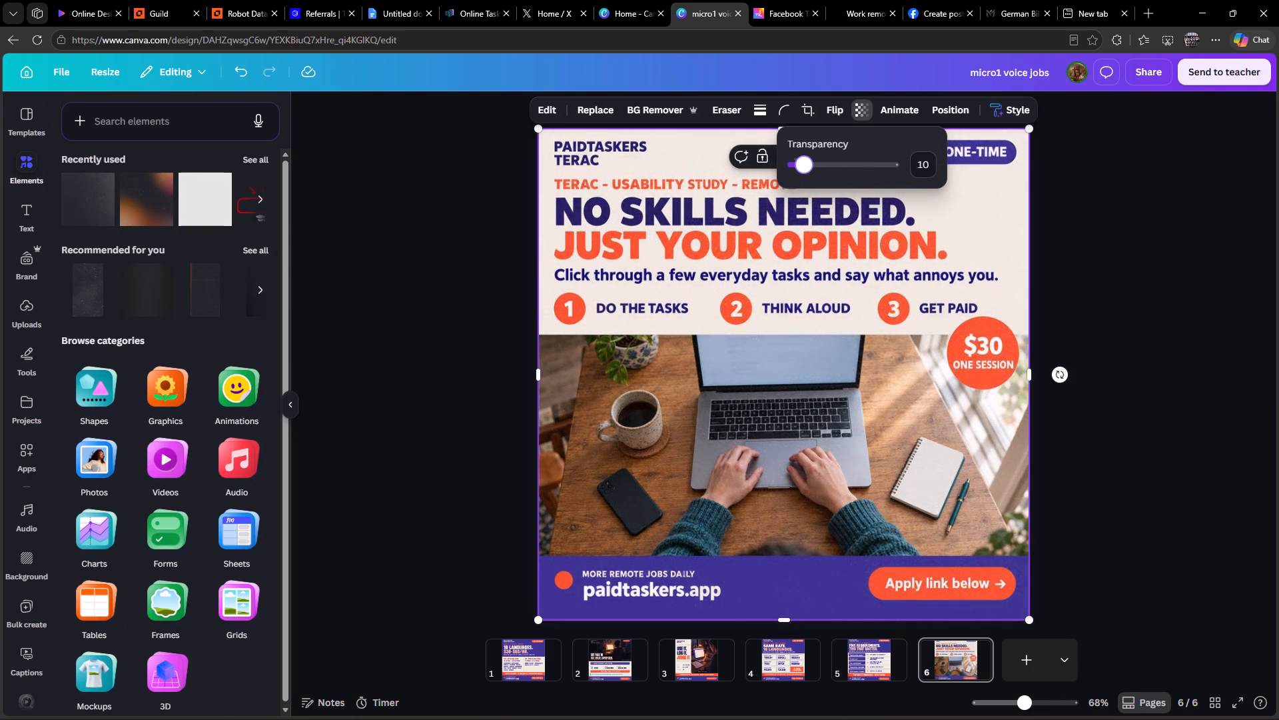
left_click_drag(802, 175, 797, 175)
left_click(1199, 238)
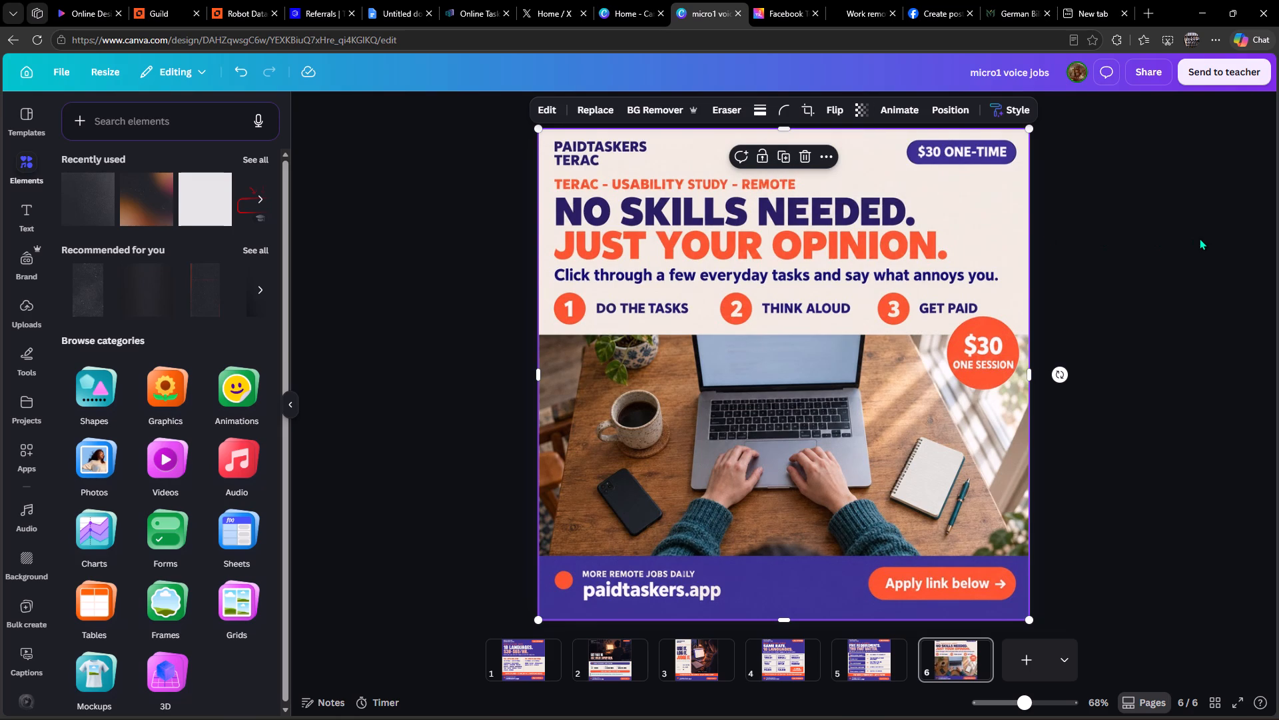
left_click(1172, 298)
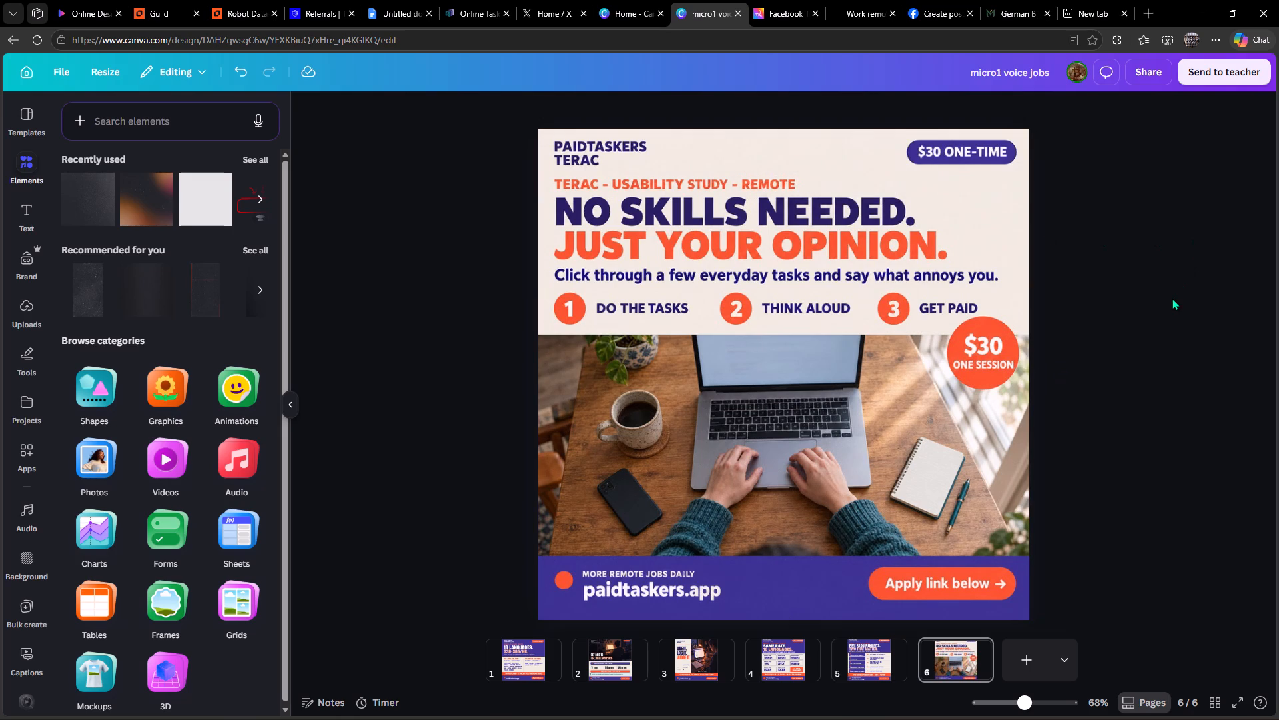
Download only page 6 of the design as a PNG.
left_click(1146, 63)
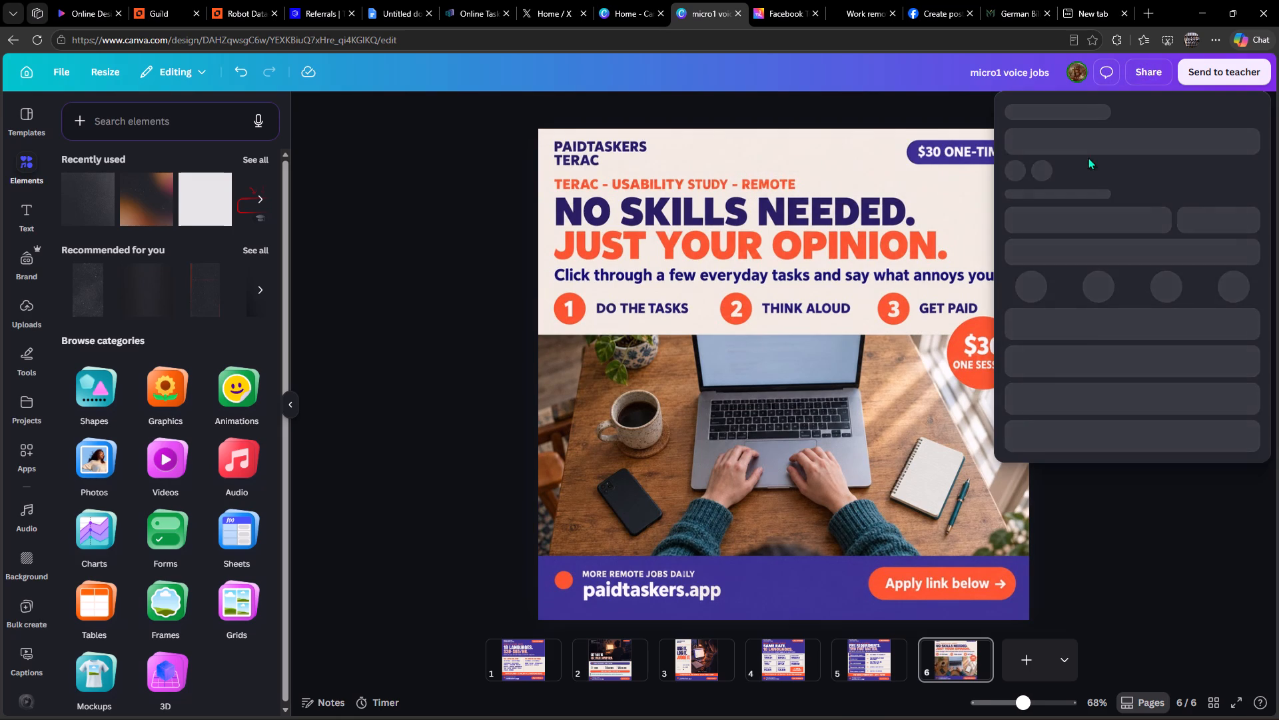
left_click(1047, 389)
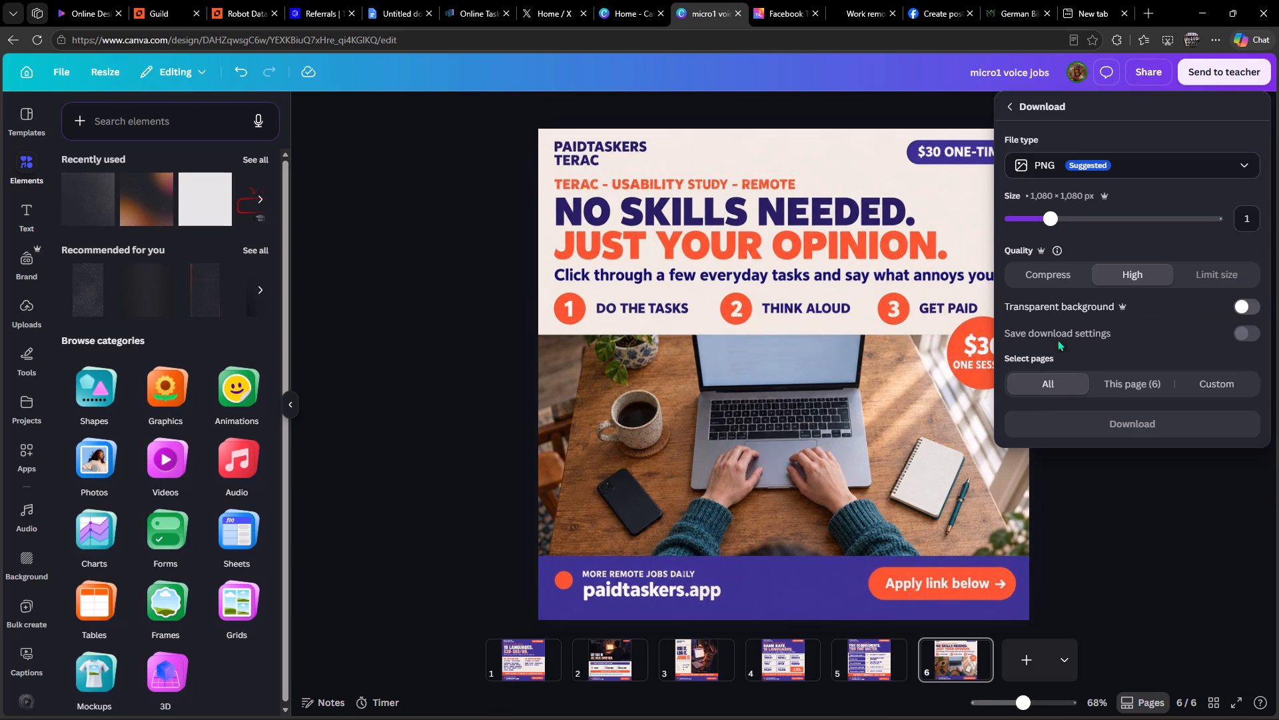
left_click(1118, 386)
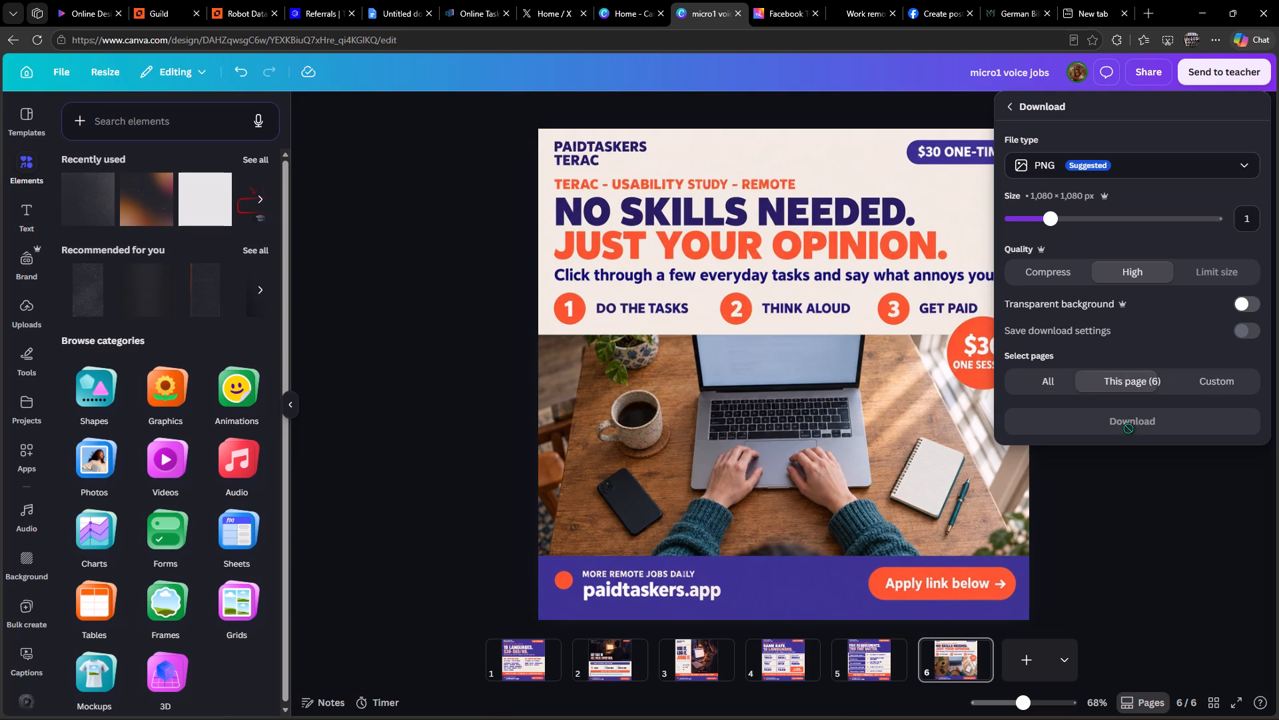
left_click(1065, 376)
left_click(1138, 391)
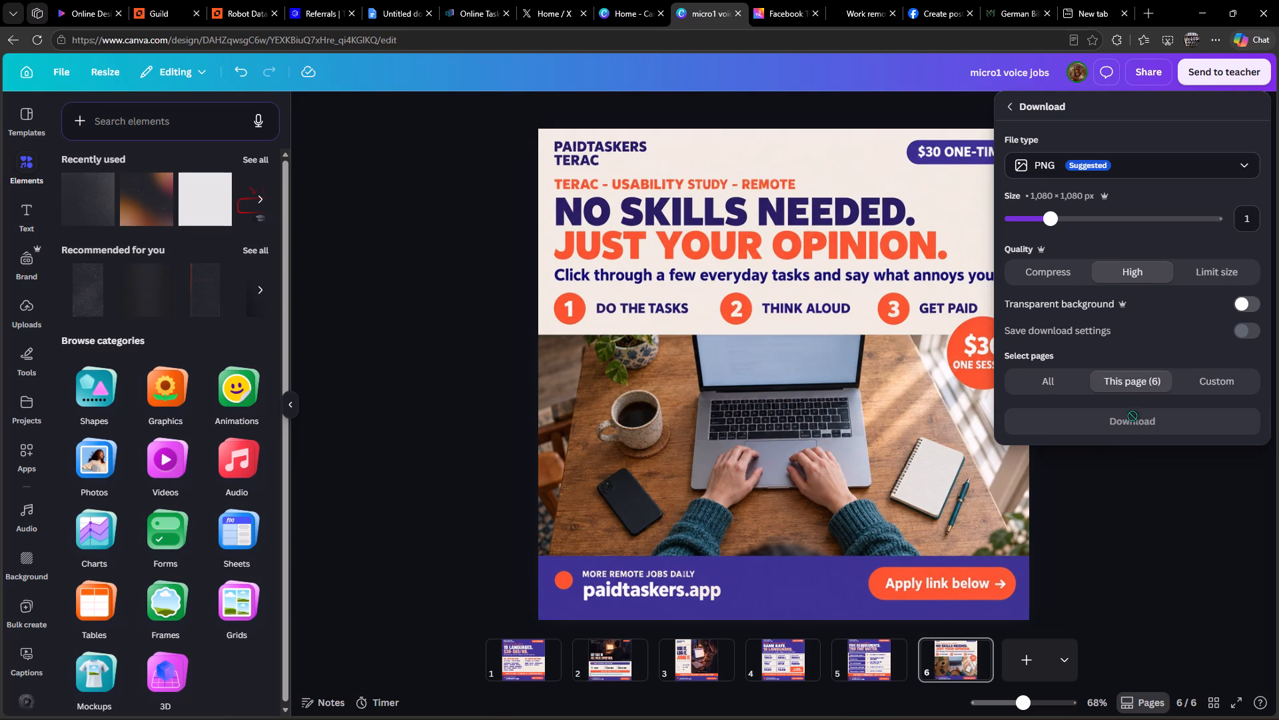
left_click(1132, 417)
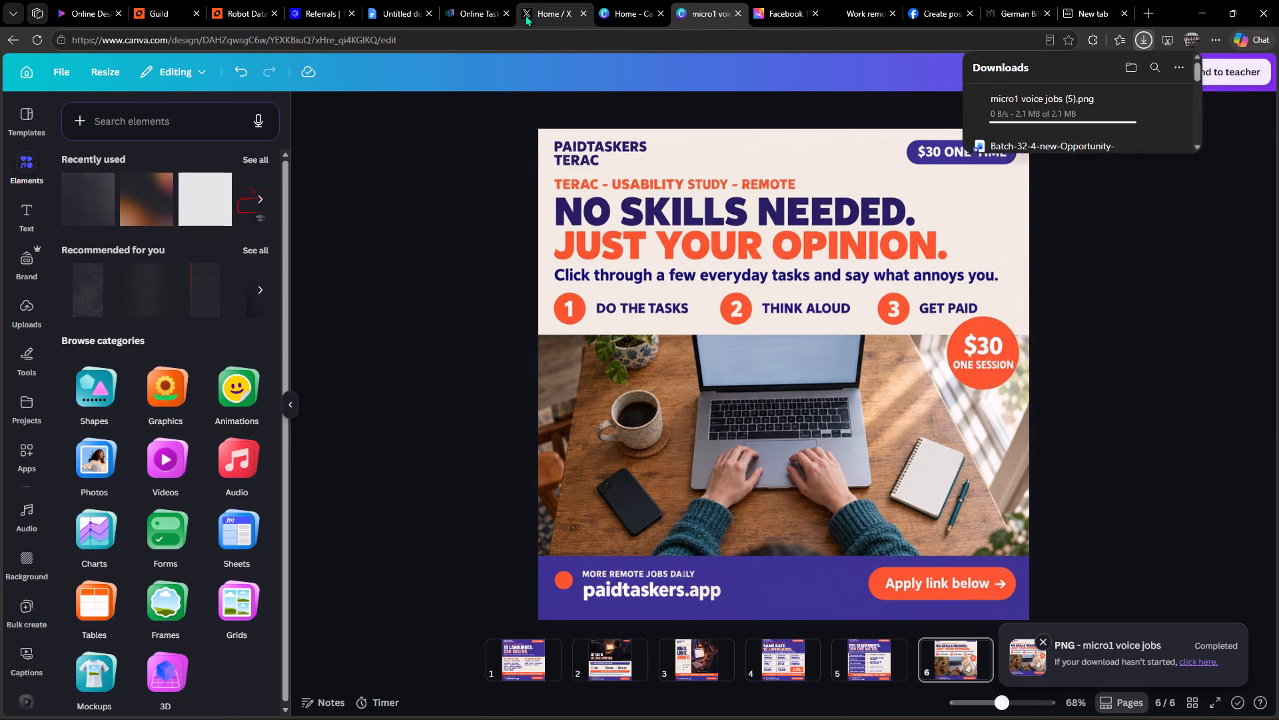
Switch to the Terac site, open its list of all opportunities and sort it by spots left.
left_click(350, 0)
scroll(516, 373, "up", 6)
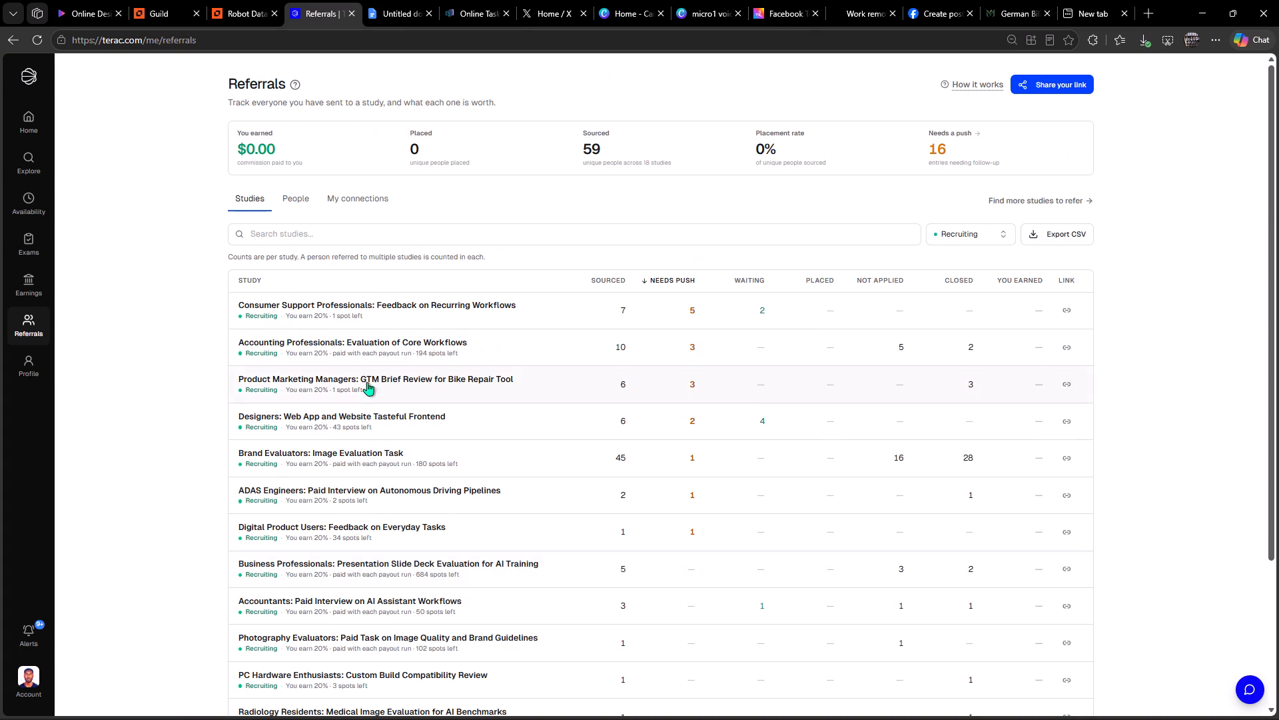
left_click(21, 282)
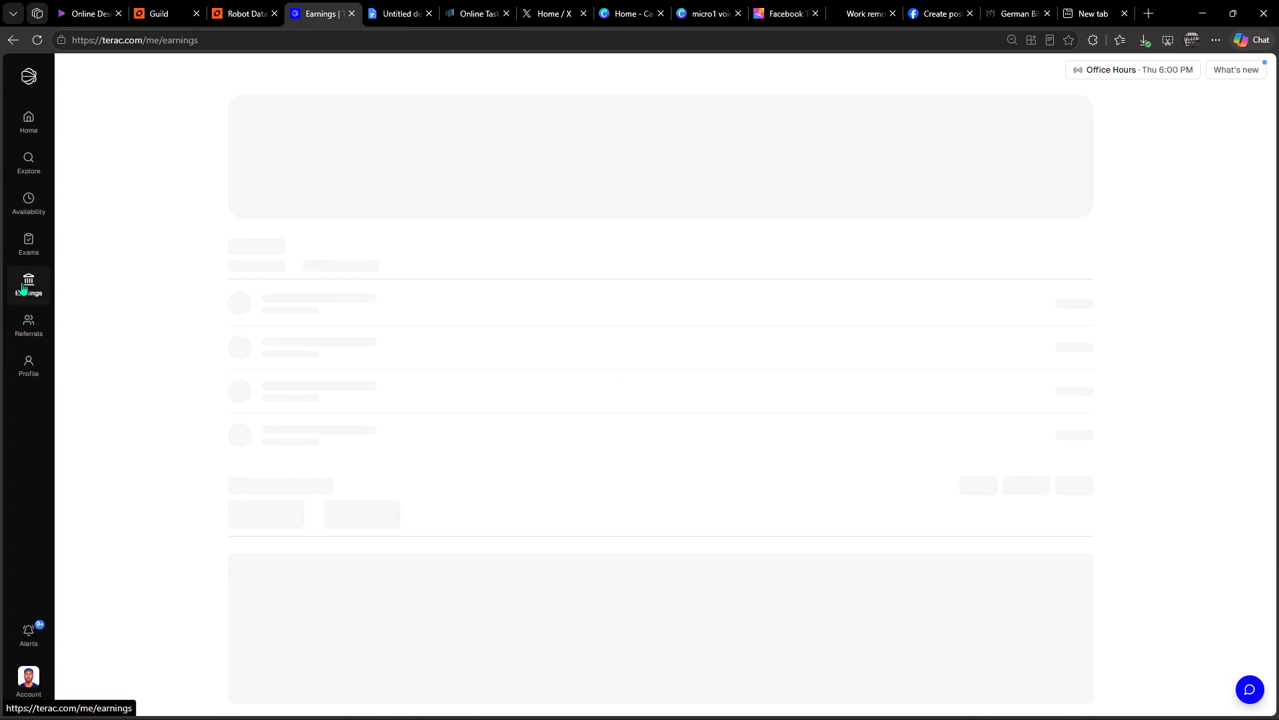
left_click(21, 245)
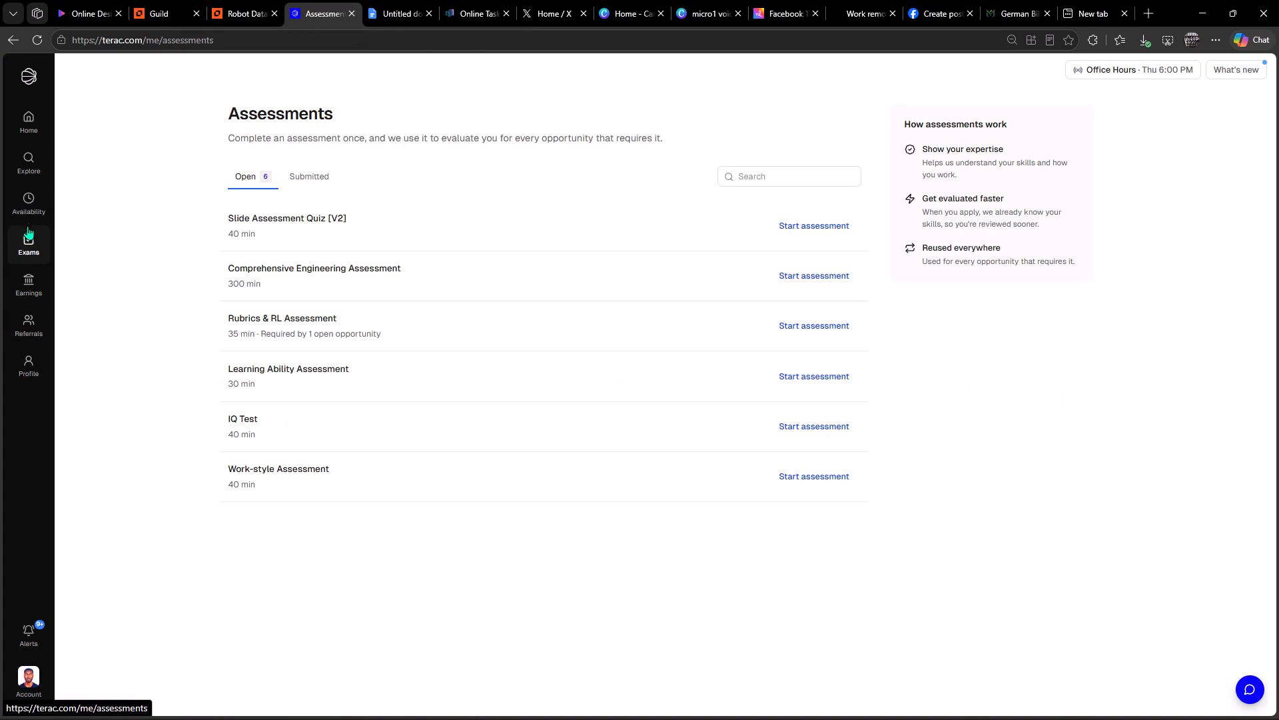
left_click(28, 198)
left_click(27, 165)
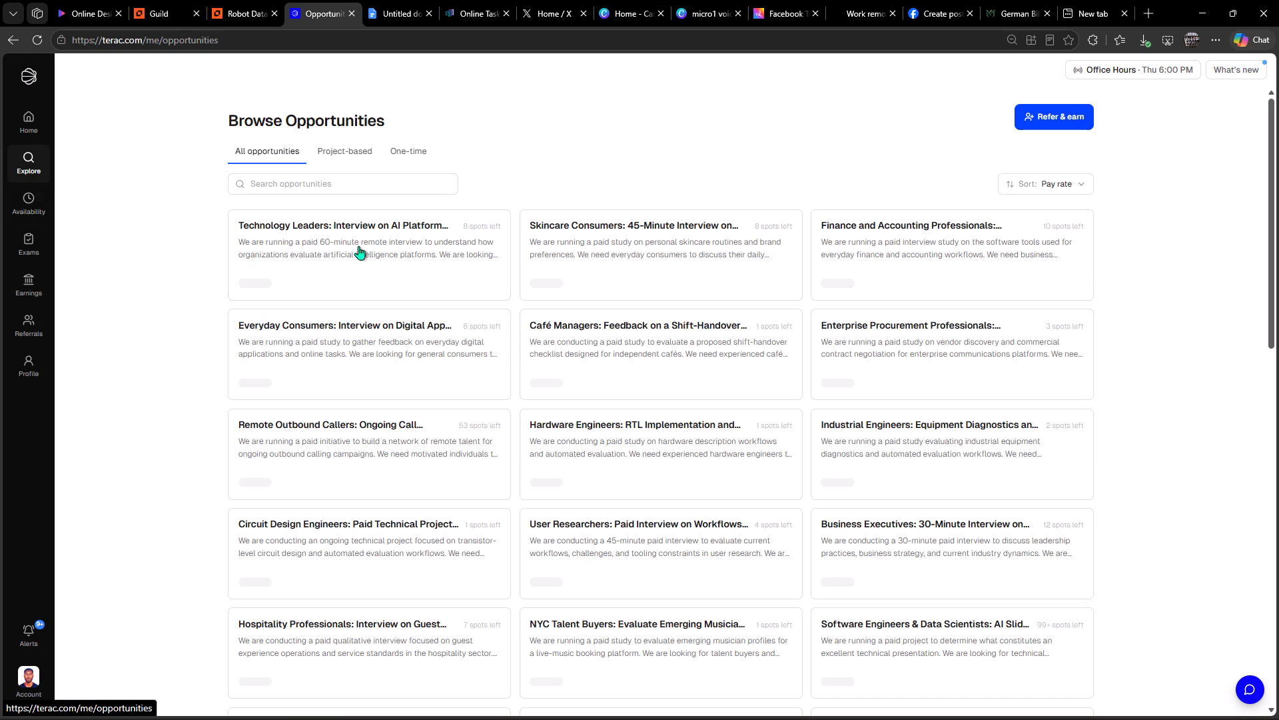
scroll(522, 349, "down", 4)
scroll(522, 349, "up", 5)
left_click(1052, 192)
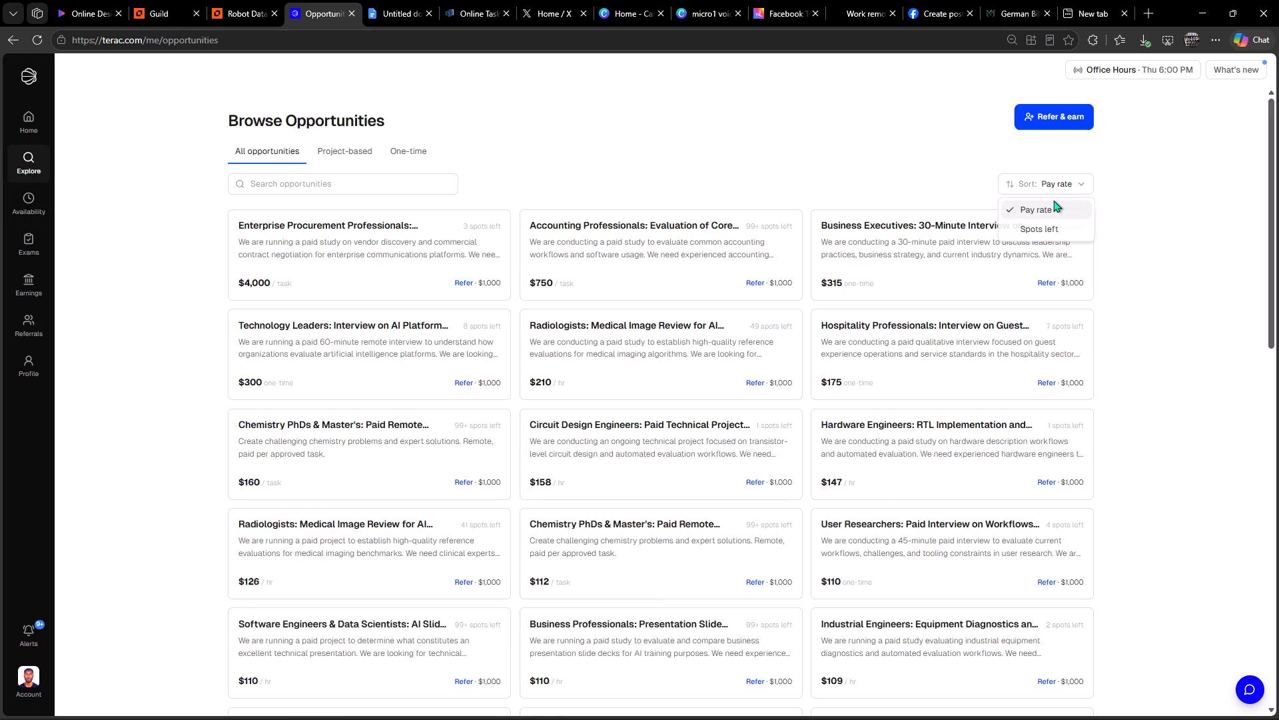
left_click(1052, 230)
Find the "Digital Product Users: Feedback on Everyday Tasks" opportunity, view its details and close them.
scroll(1110, 321, "down", 3)
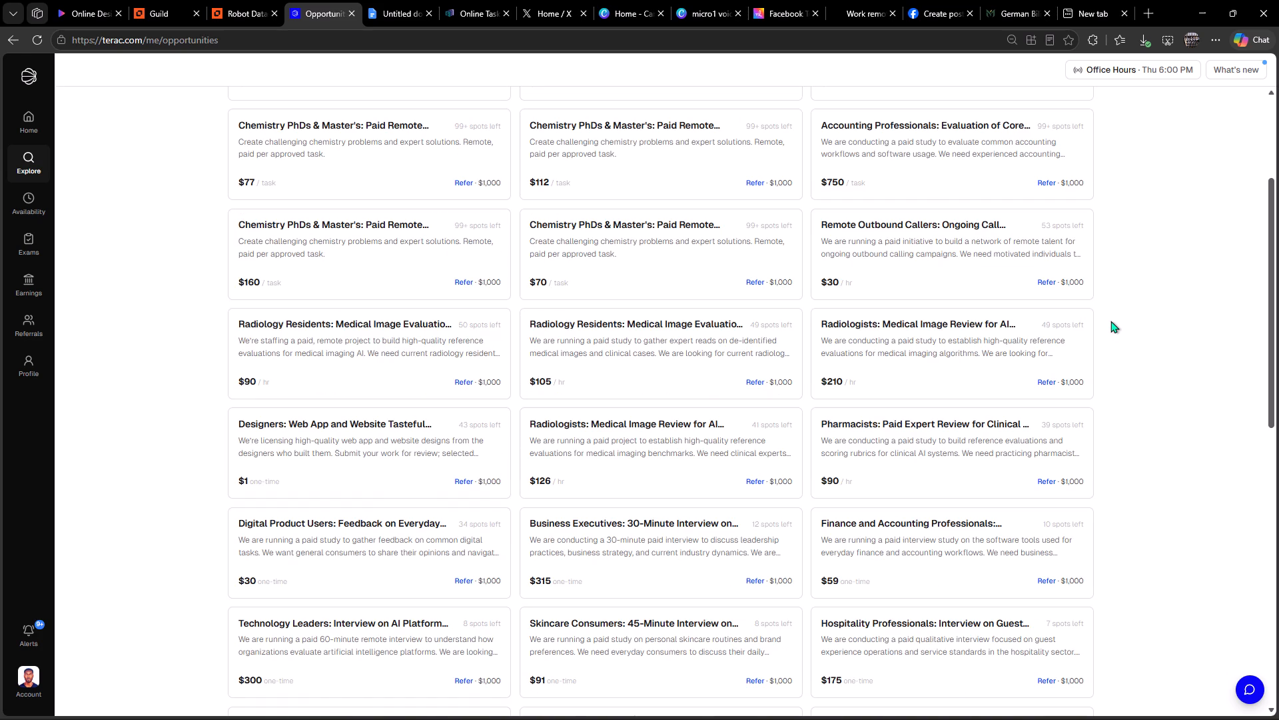
scroll(1110, 321, "down", 2)
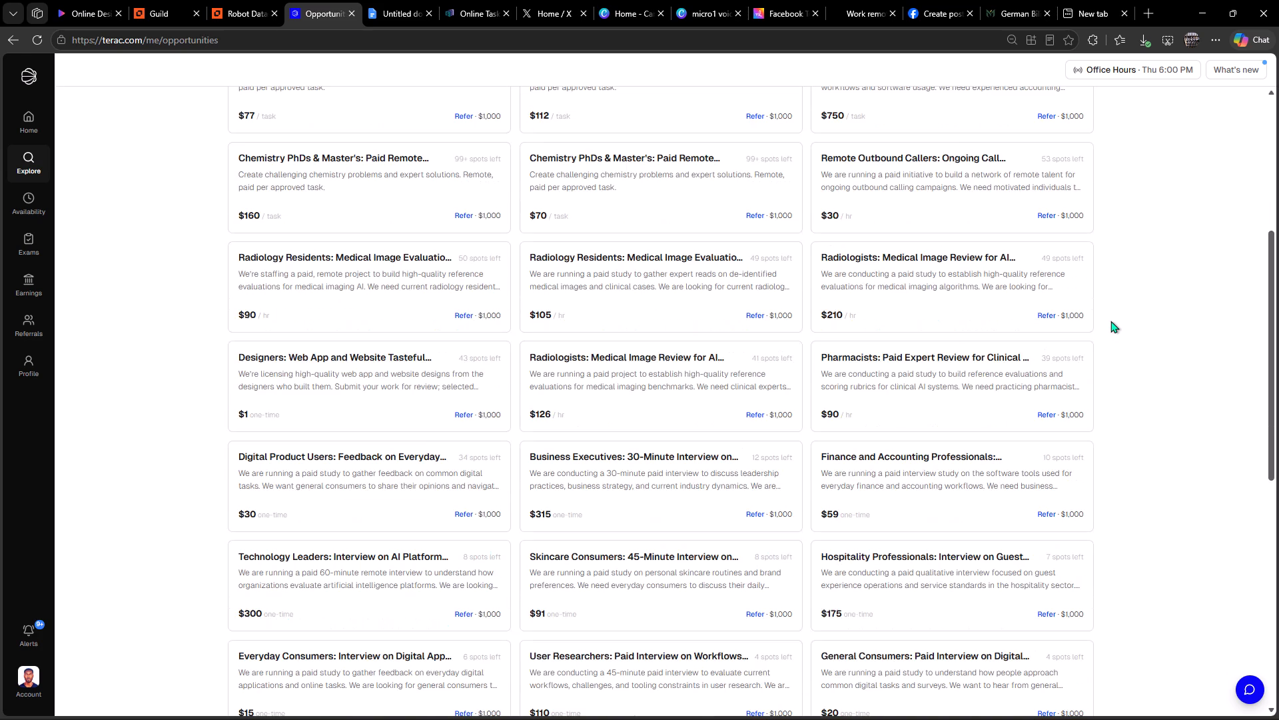
double_click(383, 390)
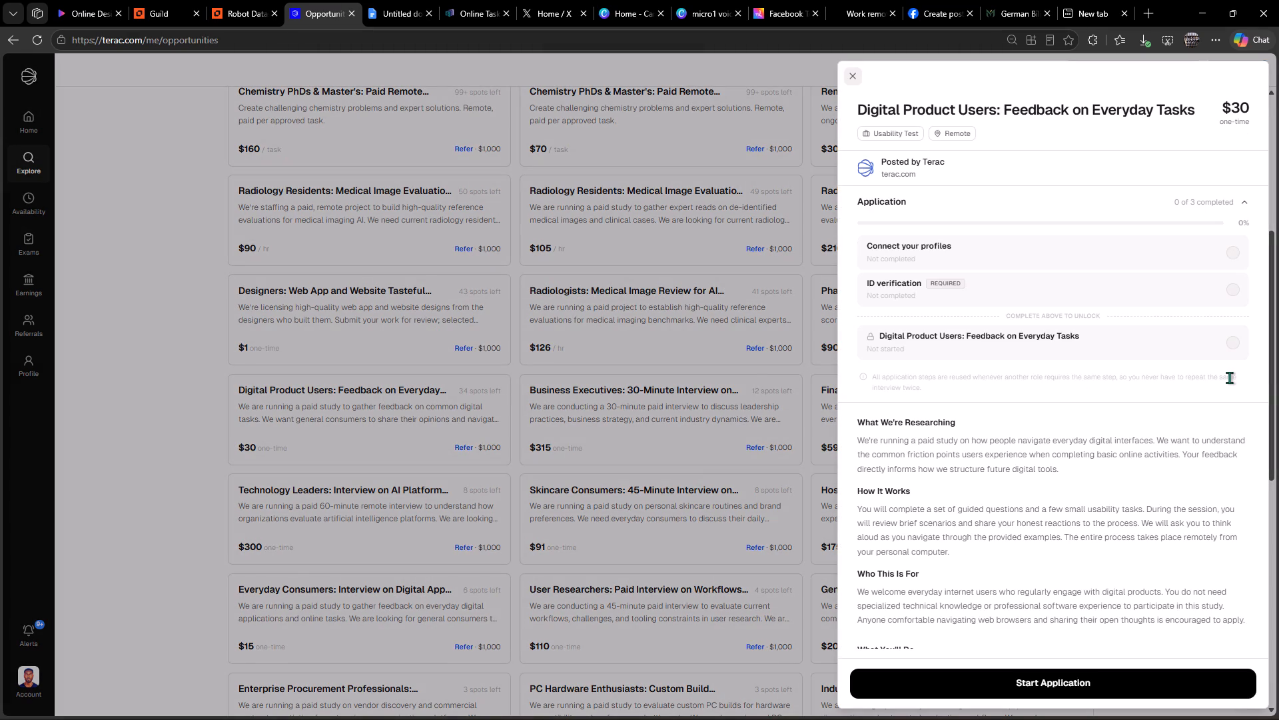
left_click_drag(1272, 261, 1272, 272)
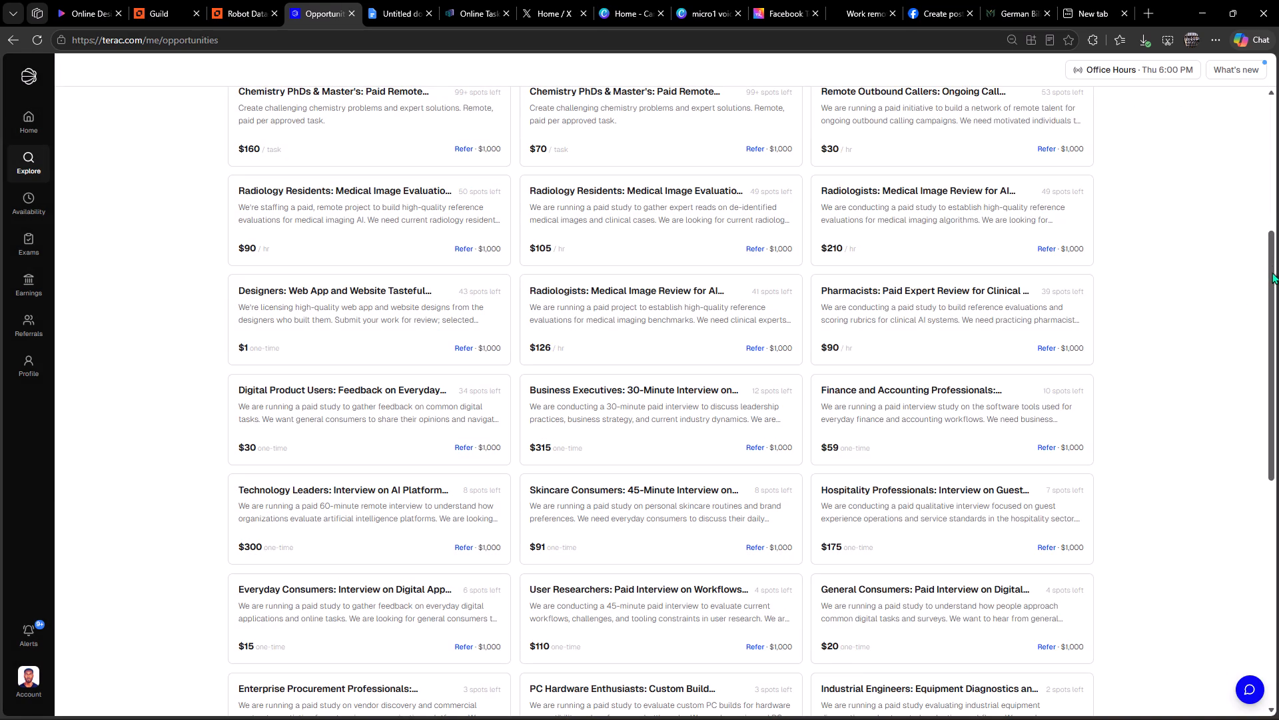
left_click_drag(1272, 272, 1274, 282)
Open the details of the "Designers: Web App and Website" opportunity and close them.
left_click(316, 291)
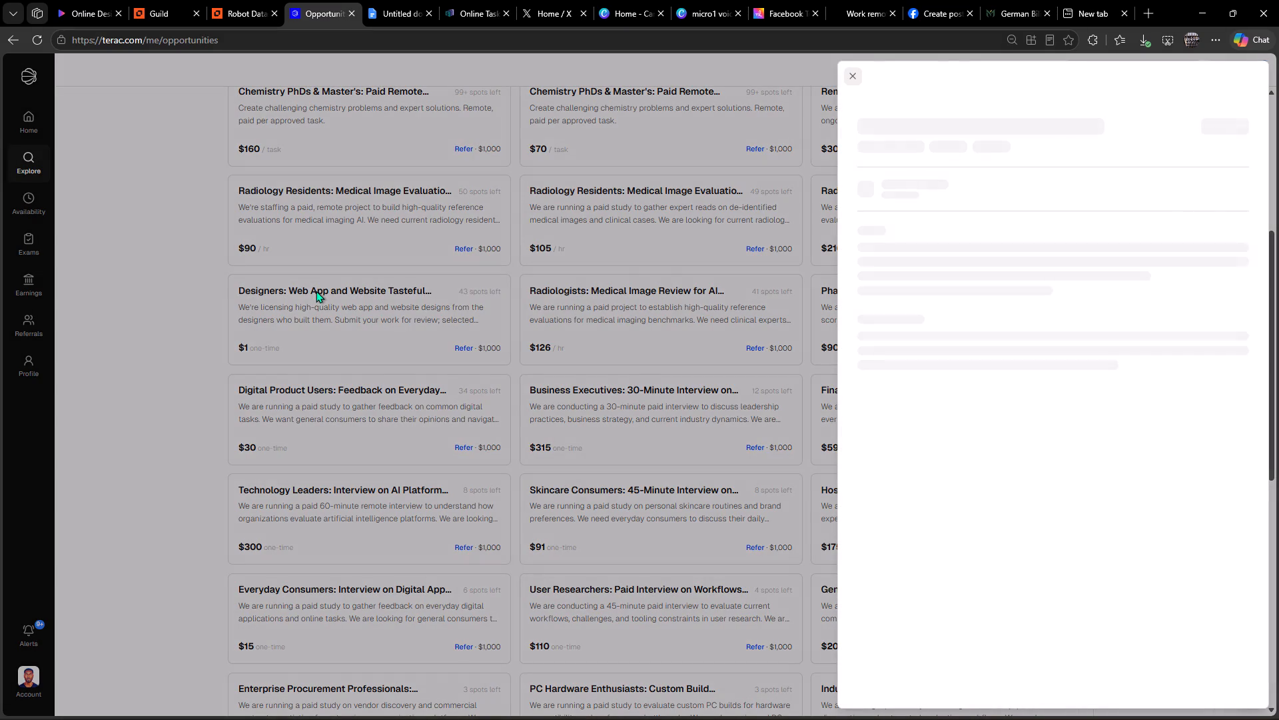
left_click(316, 291)
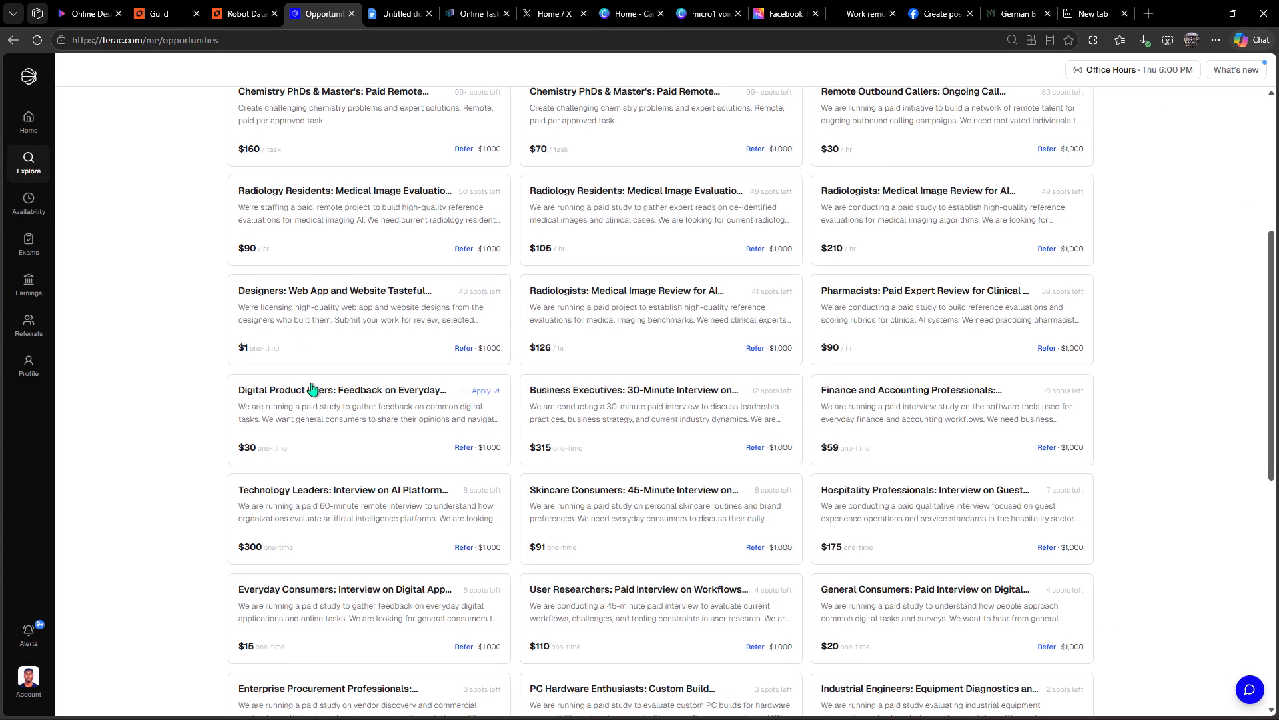
Open the "Digital Product Users: Feedback on Everyday Tasks" opportunity and screenshot its header, from the title and $30 pay to the Terac poster line.
left_click(310, 386)
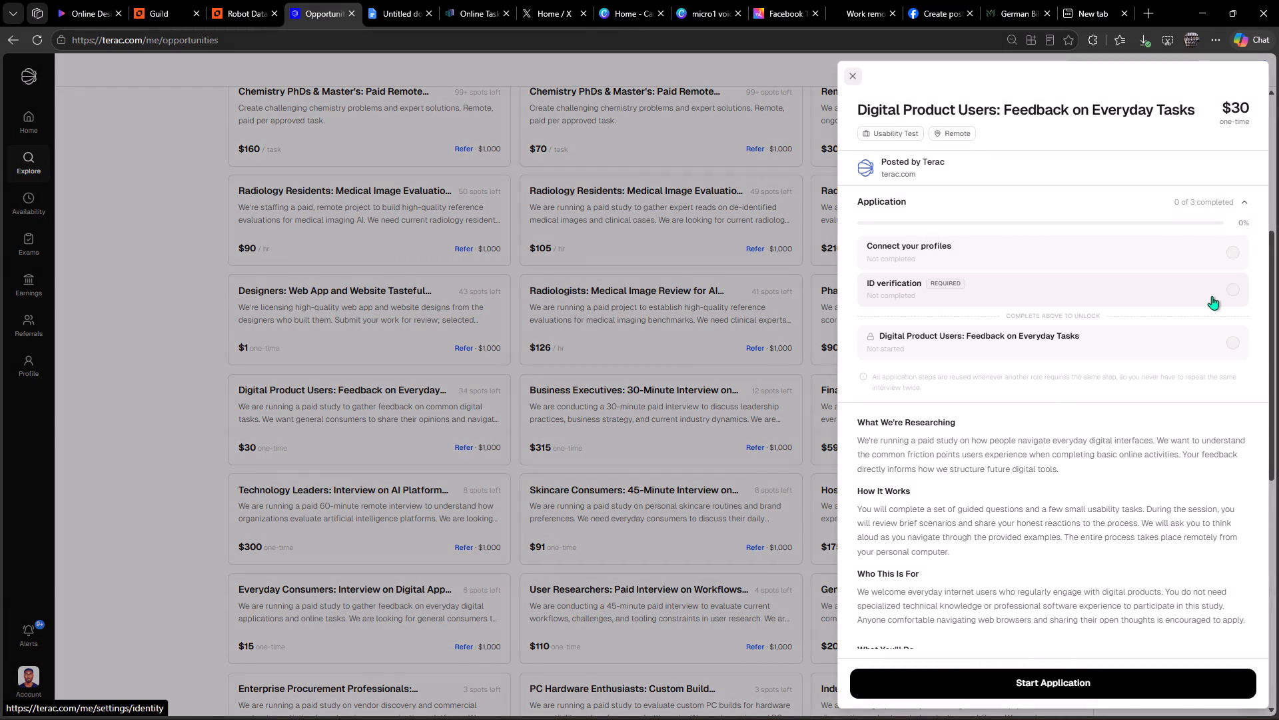
key("shift+super+s")
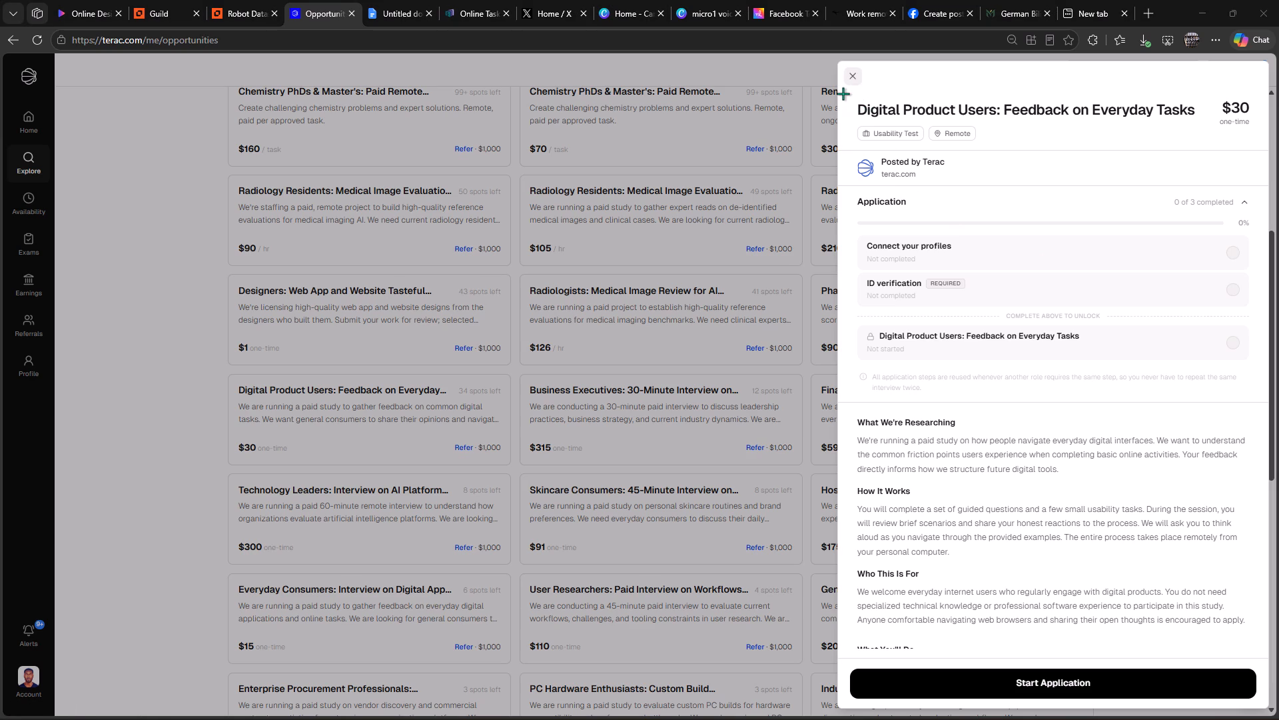
left_click_drag(843, 89, 995, 115)
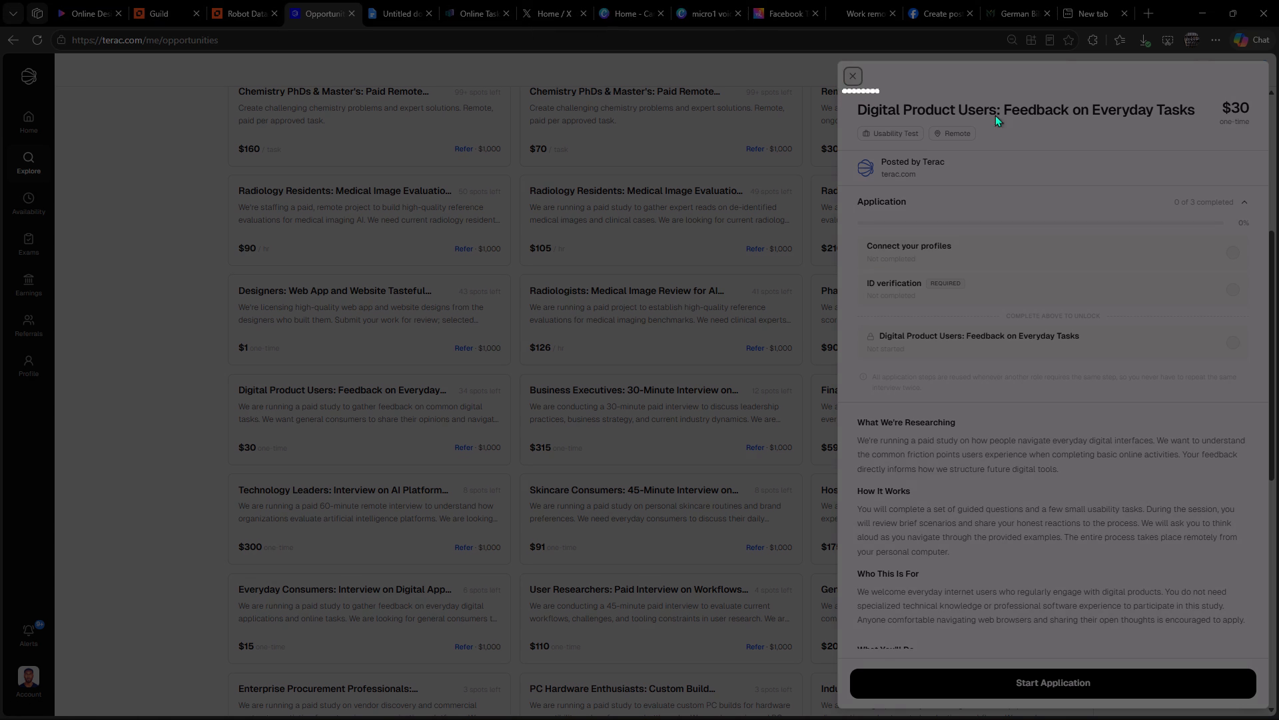
left_click_drag(995, 115, 1267, 188)
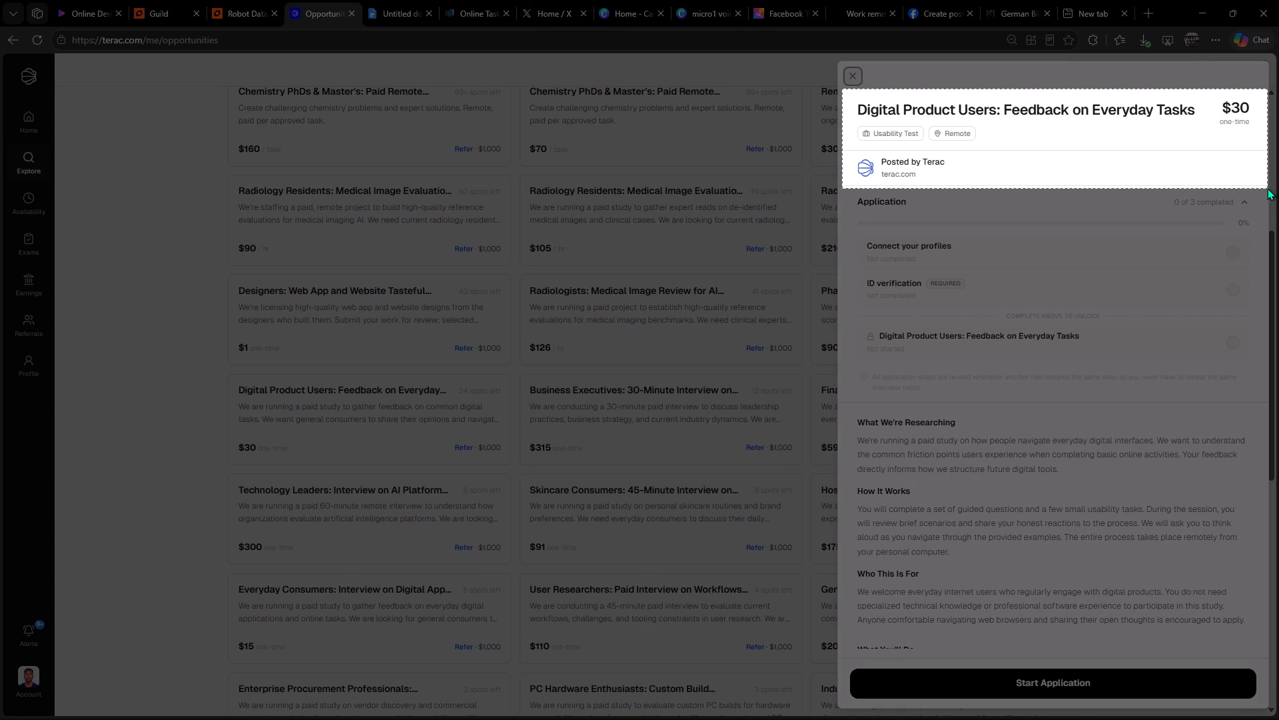
left_click_drag(1267, 188, 1268, 184)
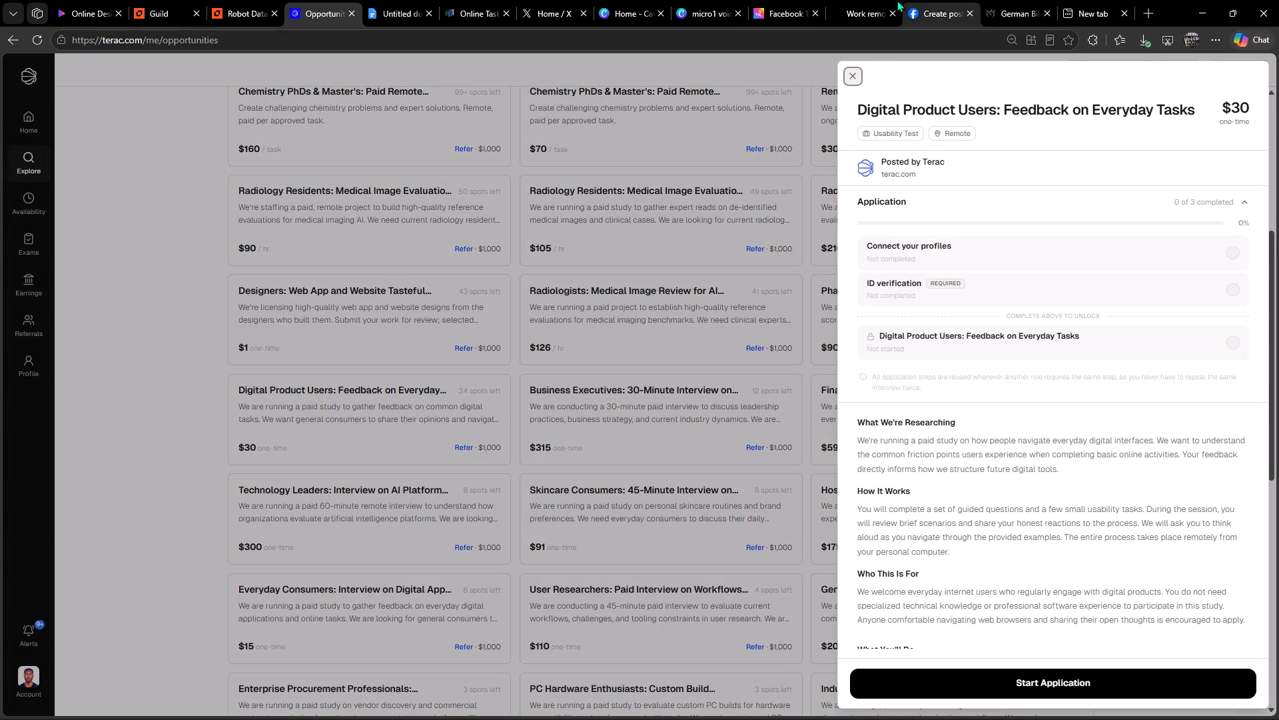
Switch to the "micro1 voice jobs" Canva design, add a blank page after page 6 and paste the header screenshot onto it.
left_click(724, 0)
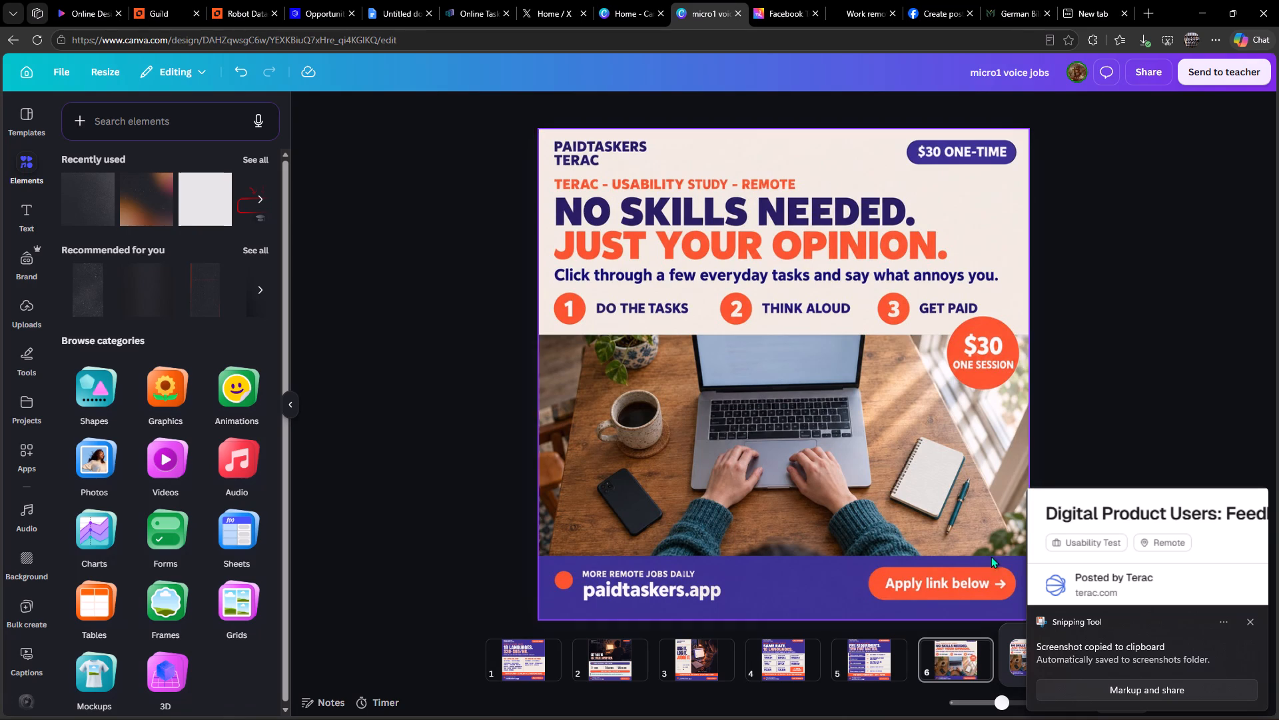
left_click(1209, 298)
left_click(1254, 625)
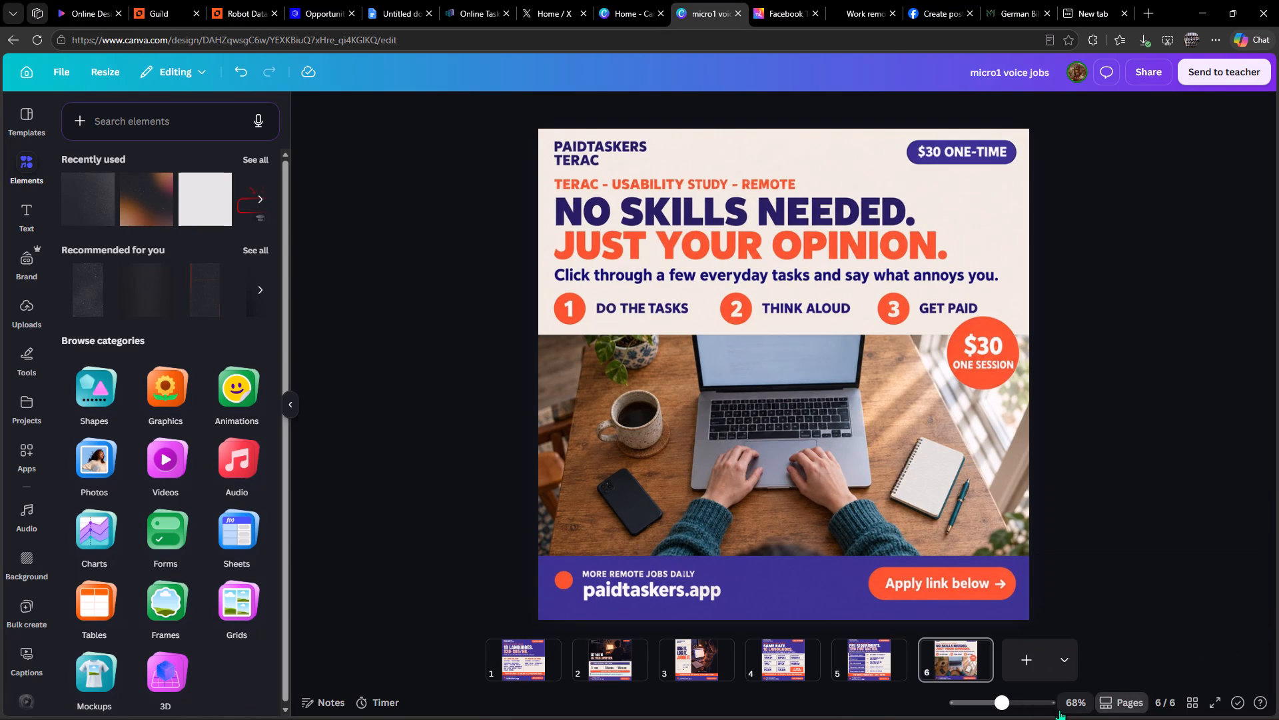
left_click(1029, 675)
left_click(832, 424)
key("ctrl+v")
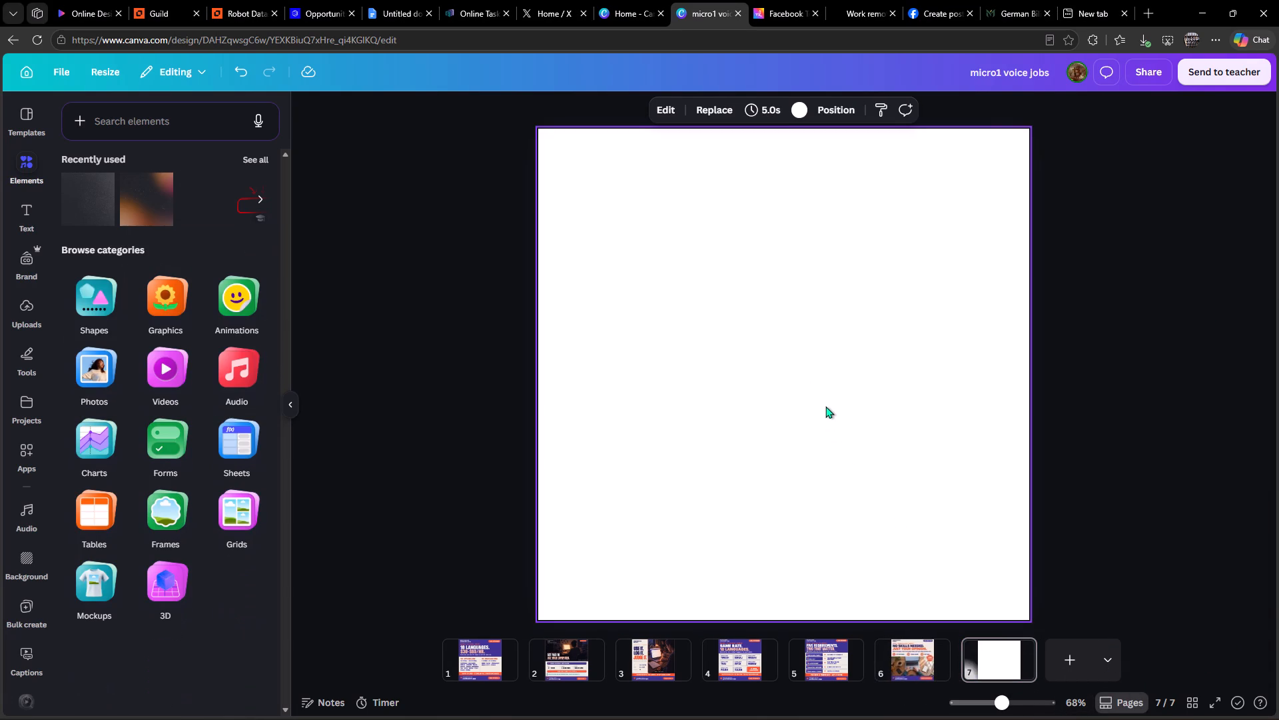
Move the header screenshot to the top-left corner of page 7 and enlarge it to the full page width.
left_click_drag(791, 356, 689, 143)
left_click_drag(827, 198, 987, 247)
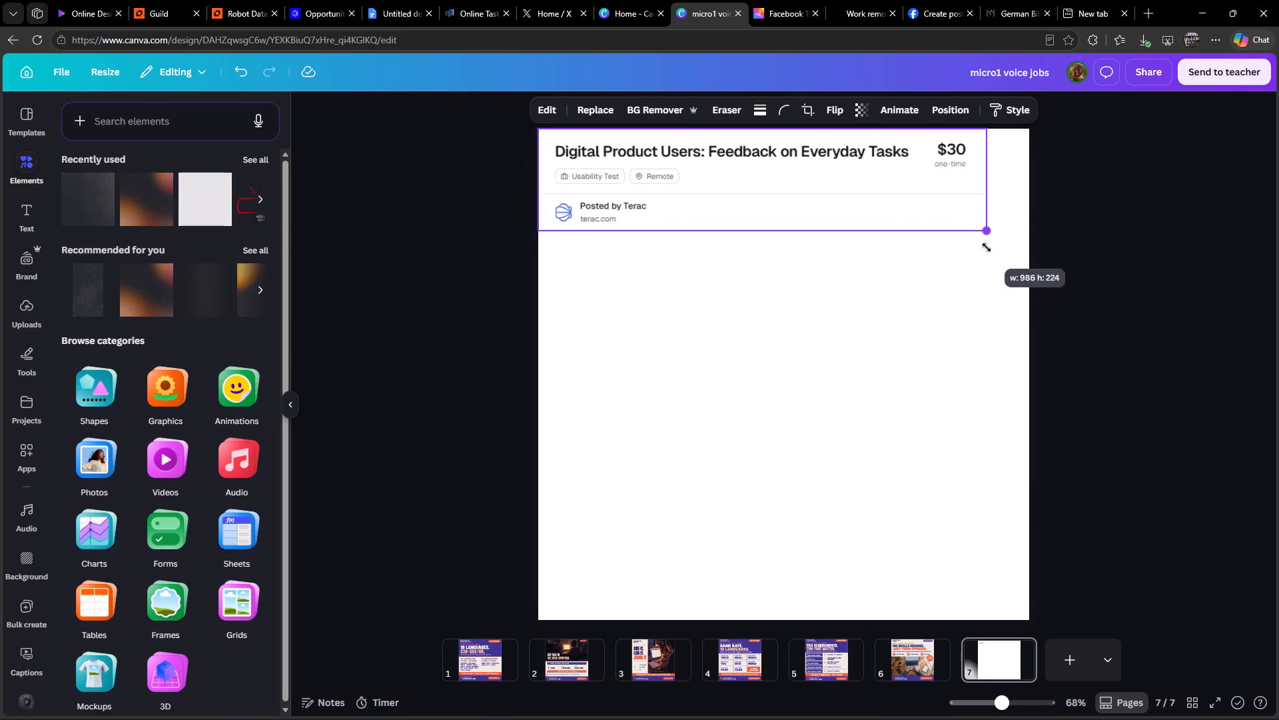
left_click_drag(987, 247, 1026, 265)
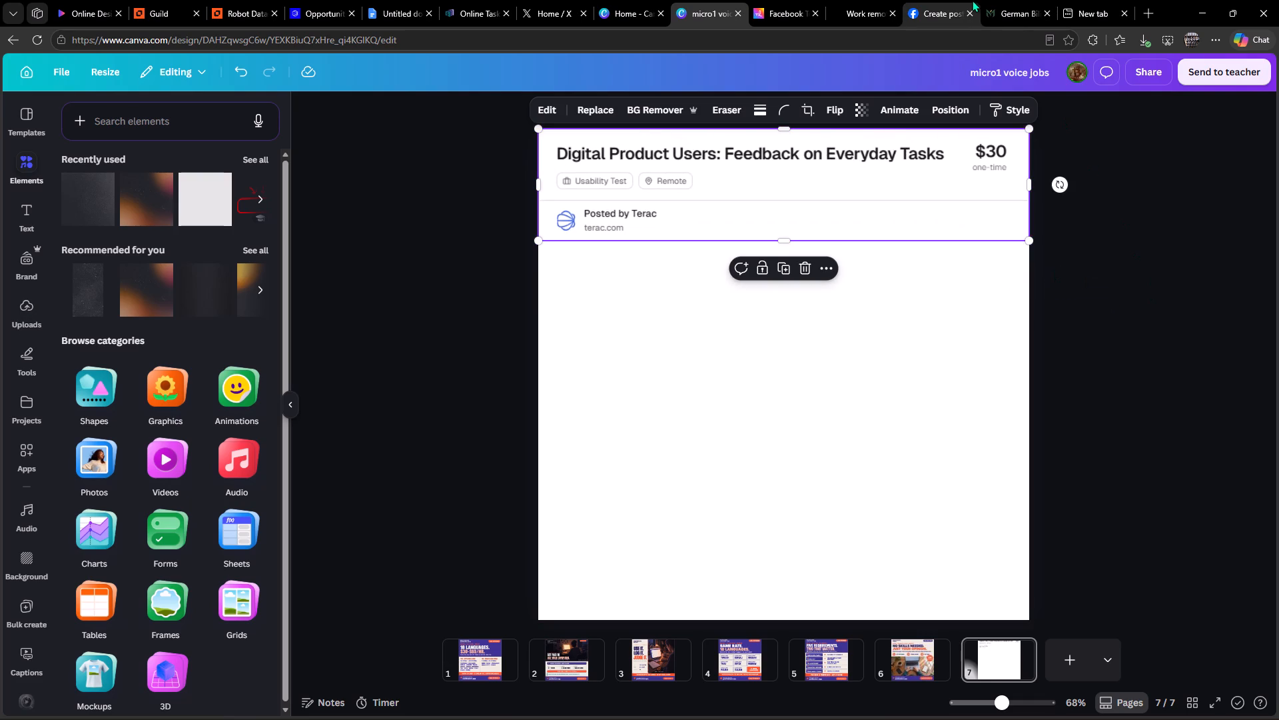
Return to the Terac opportunity details and screenshot the description from "What We're Researching" through the end of "Who Should Apply".
left_click(308, 0)
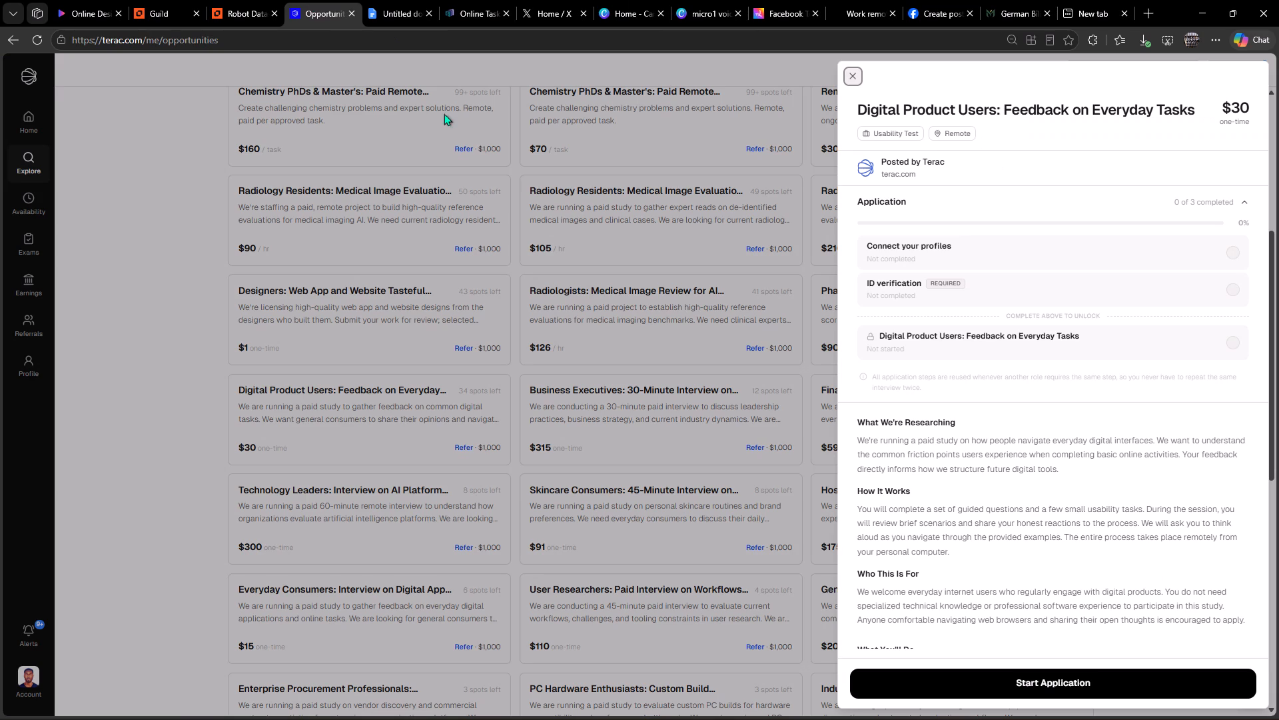
left_click(1128, 519)
scroll(1128, 519, "down", 4)
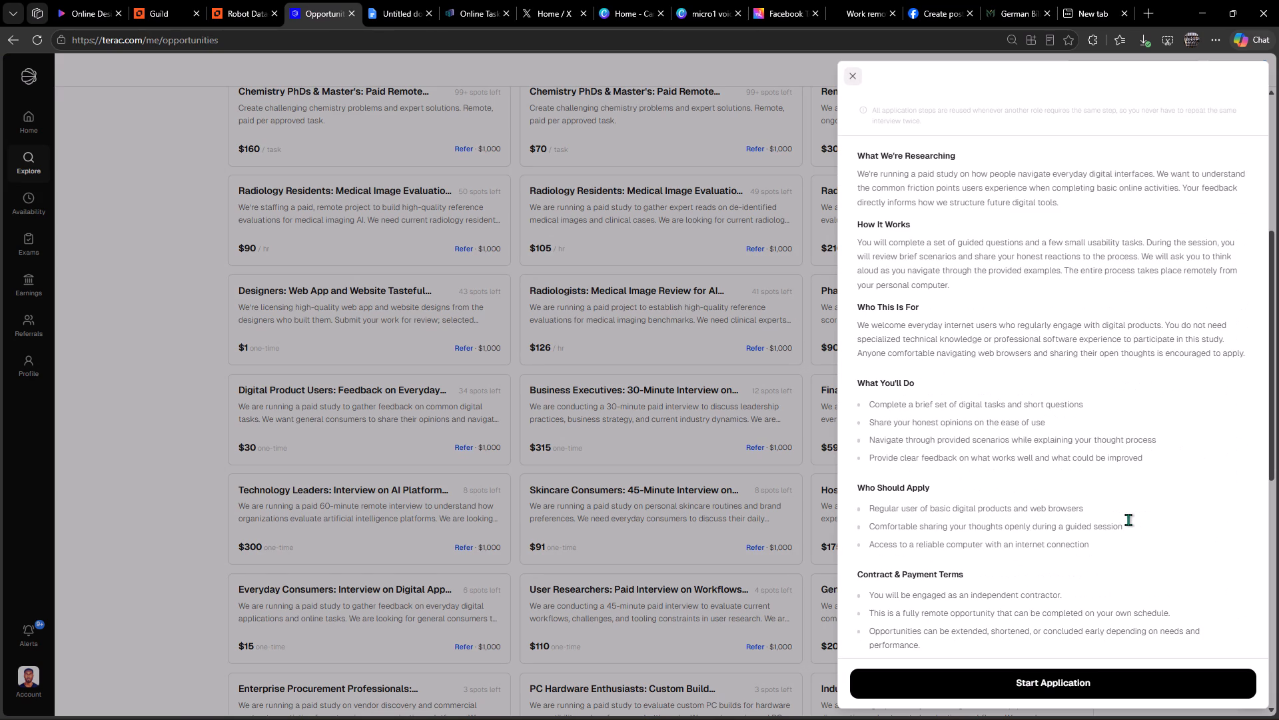
key("shift+super+s")
left_click_drag(847, 136, 1278, 278)
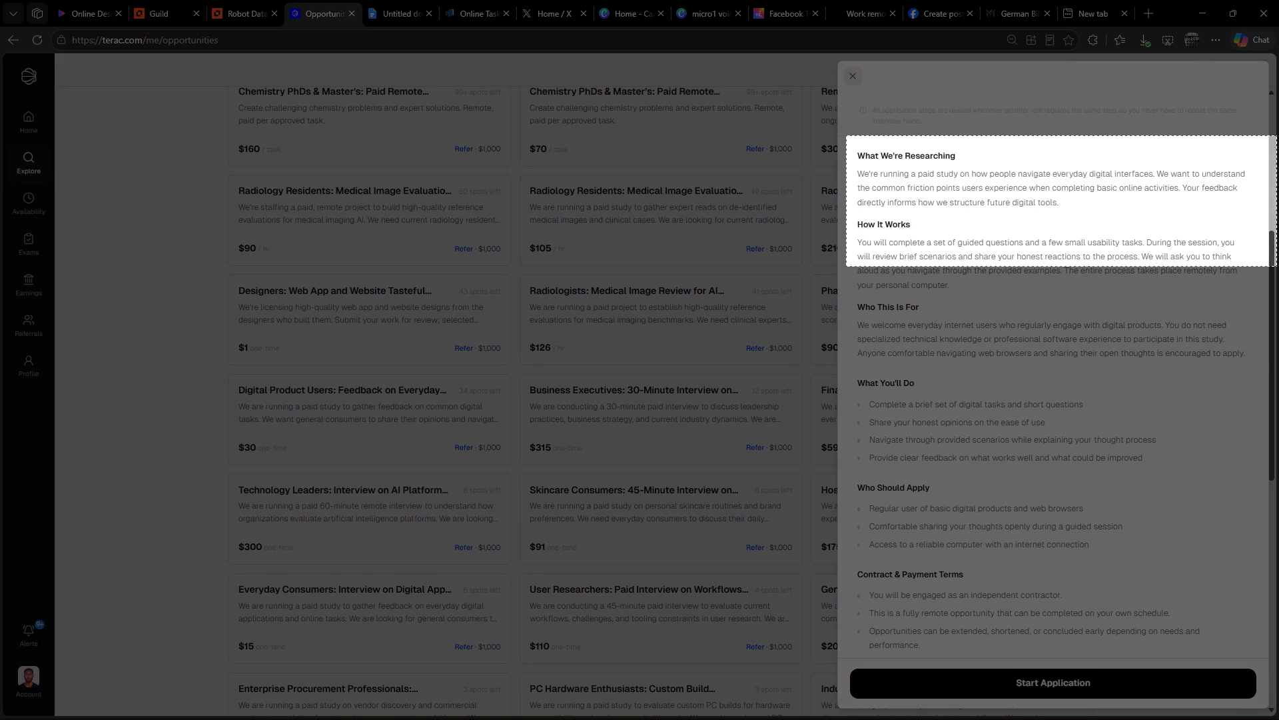
left_click_drag(1278, 278, 1274, 557)
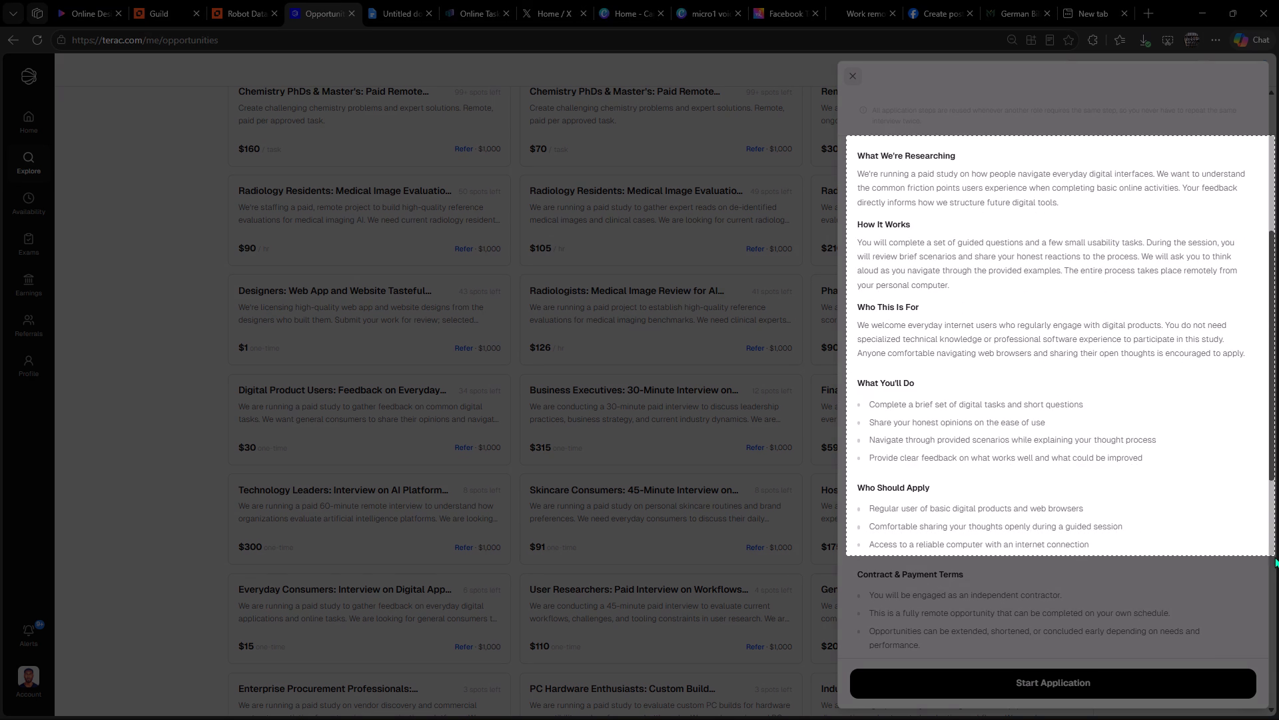
left_click_drag(1274, 557, 1268, 565)
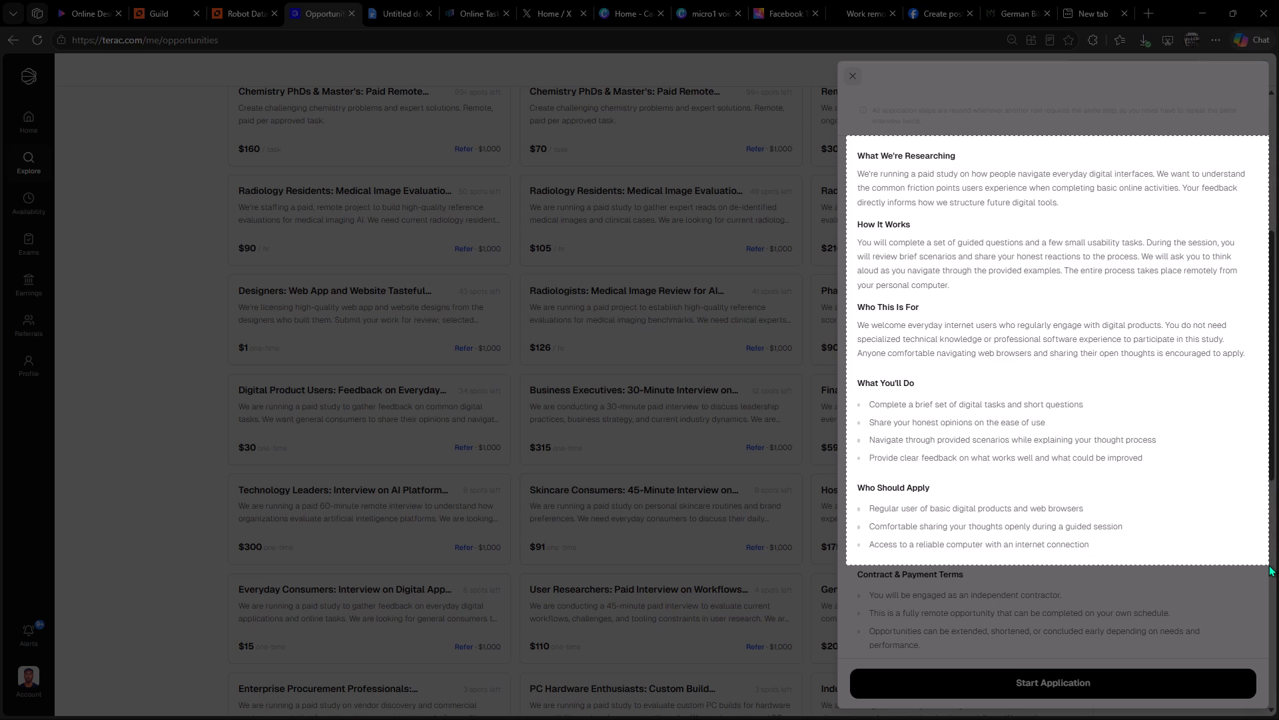
Finish the screenshot of the opportunity description, covering "What We're Researching" through the last "Who Should Apply" bullet.
left_click_drag(1268, 565, 1268, 564)
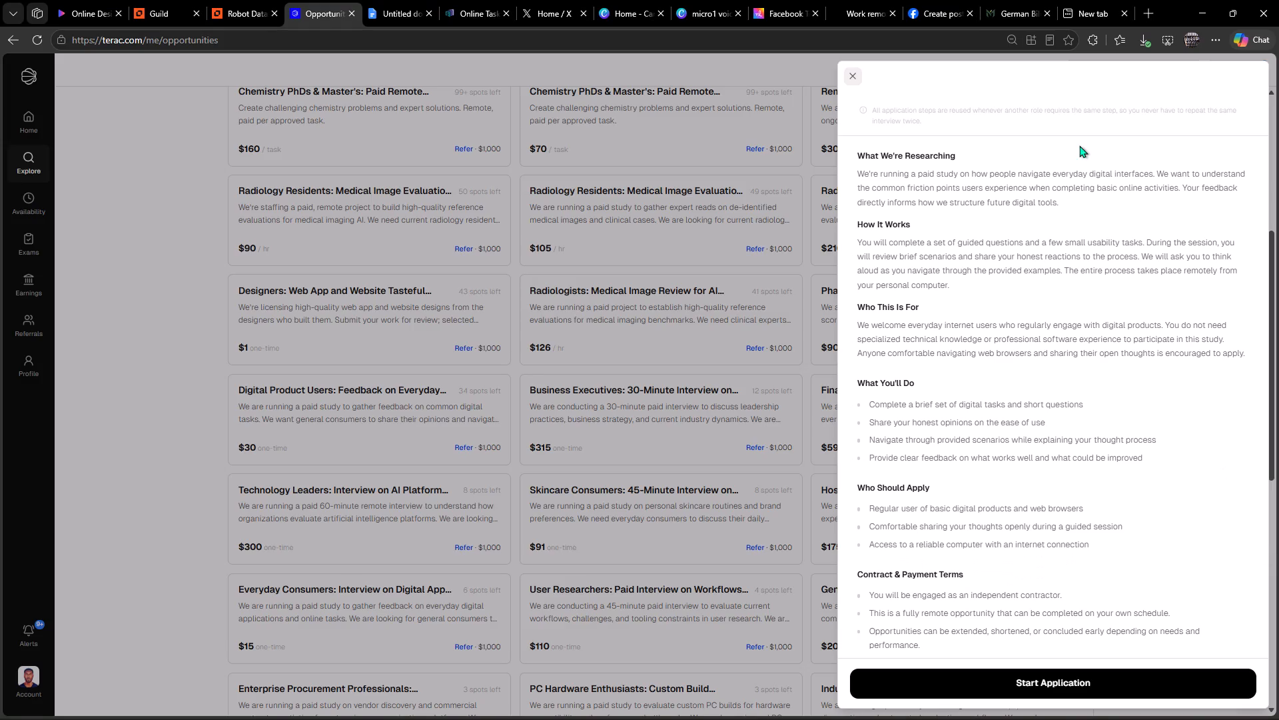
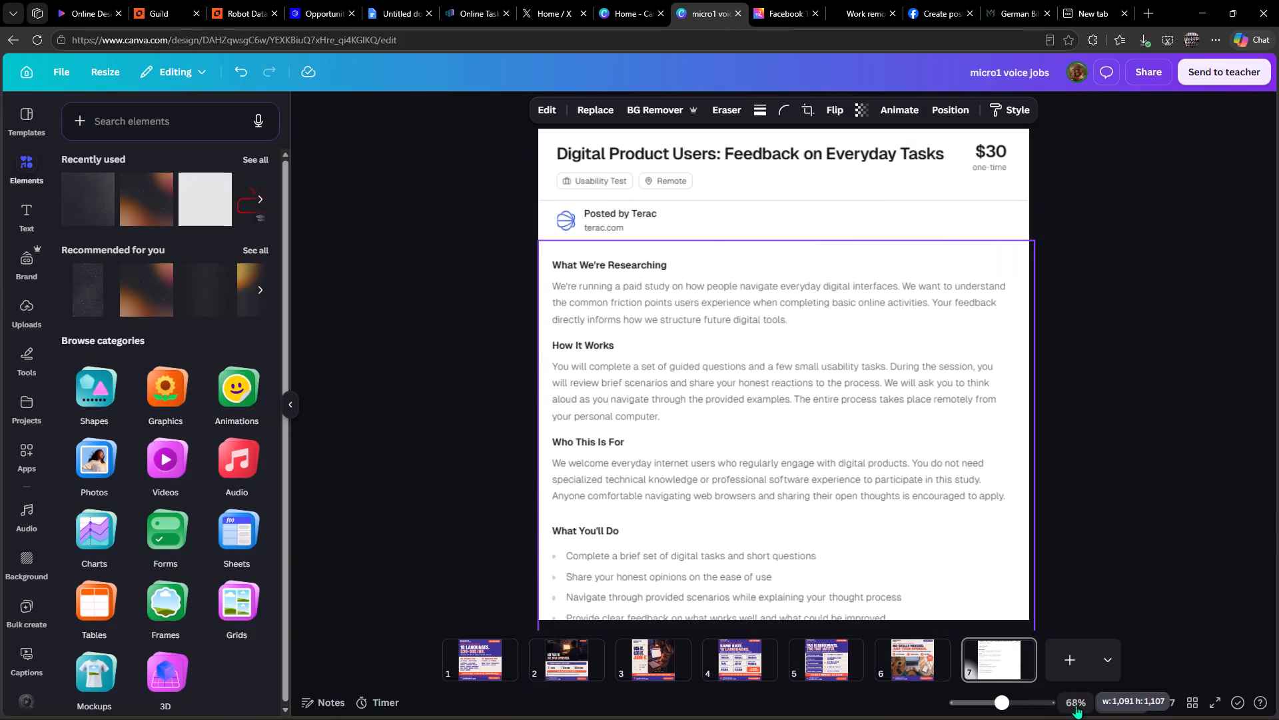
Fit the description screenshot to the full page width below the header and crop its bottom to the page edge, about 1,080 by 834.
left_click_drag(1076, 705, 1065, 701)
scroll(1149, 376, "down", 4, "ctrl")
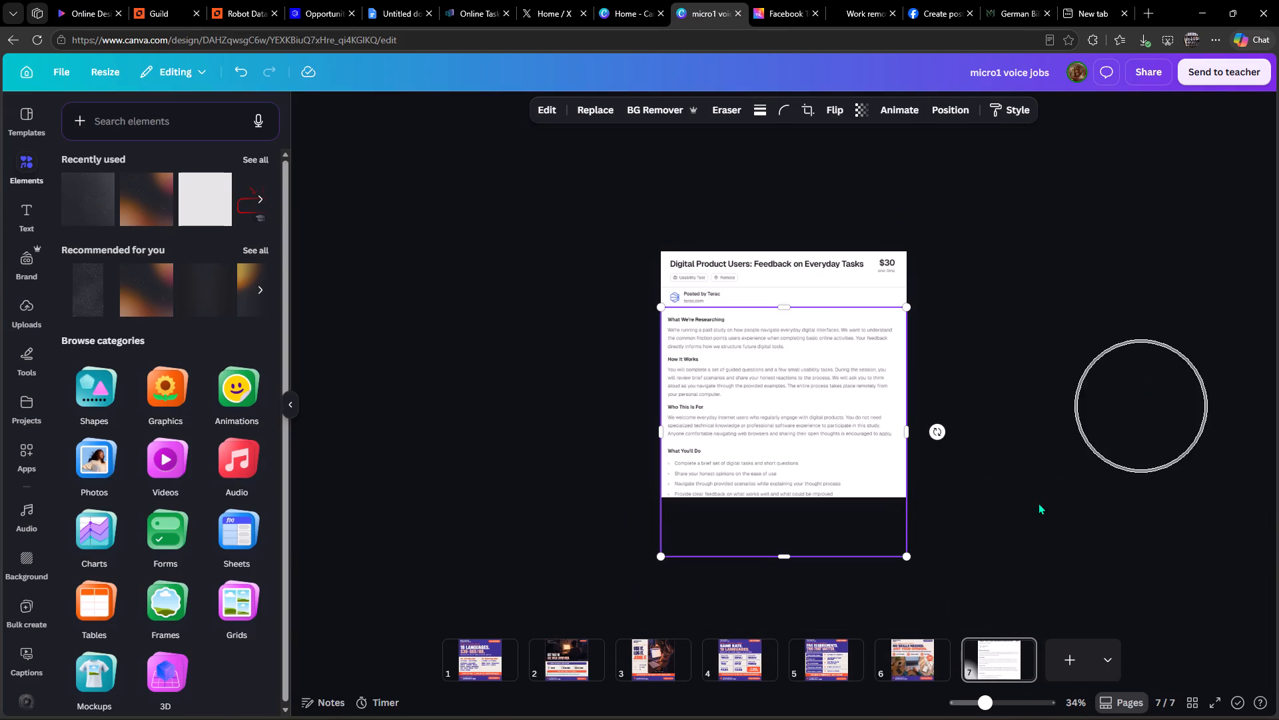
left_click_drag(781, 559, 787, 502)
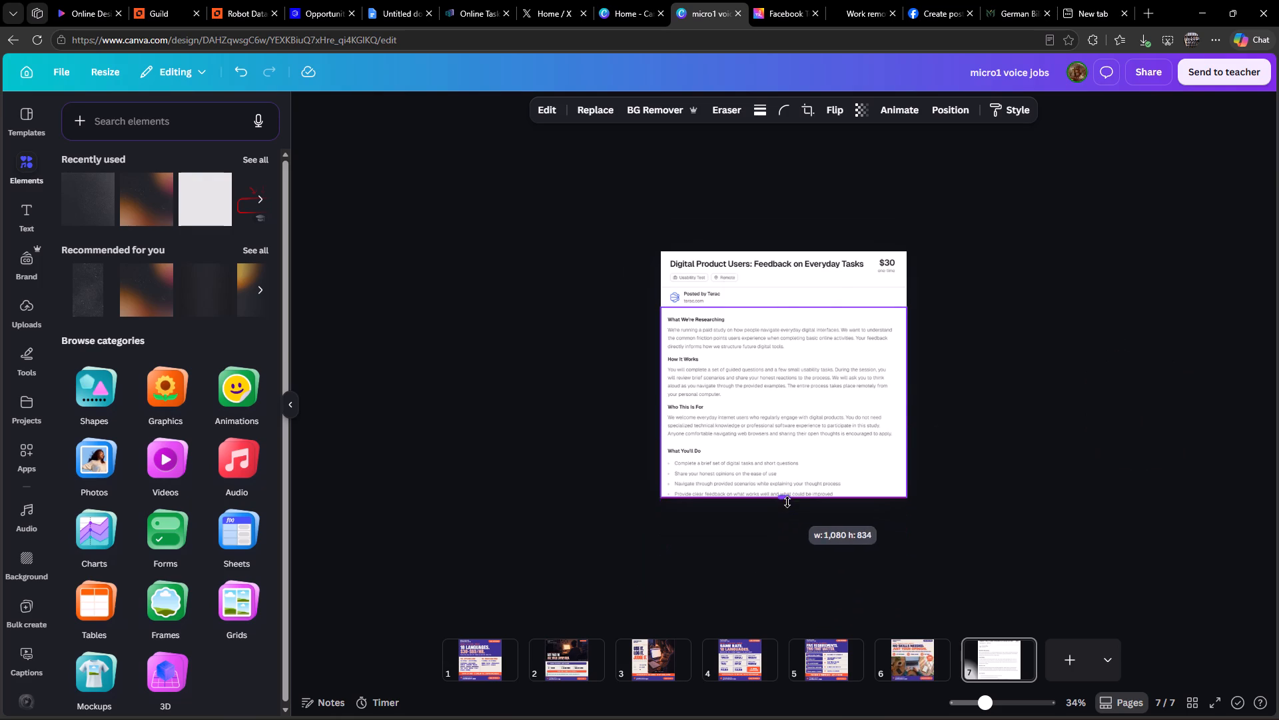
left_click_drag(787, 502, 787, 501)
left_click(1021, 385)
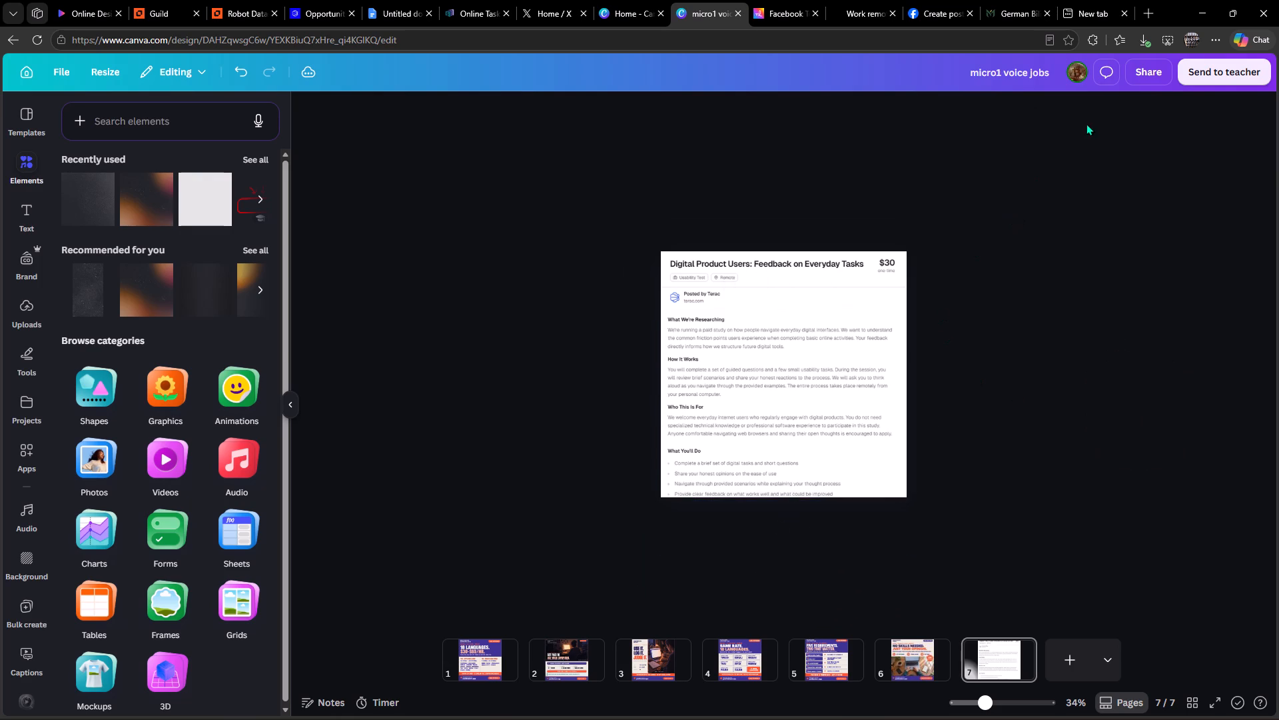
Download only page 7 of the design as a PNG.
left_click(1154, 71)
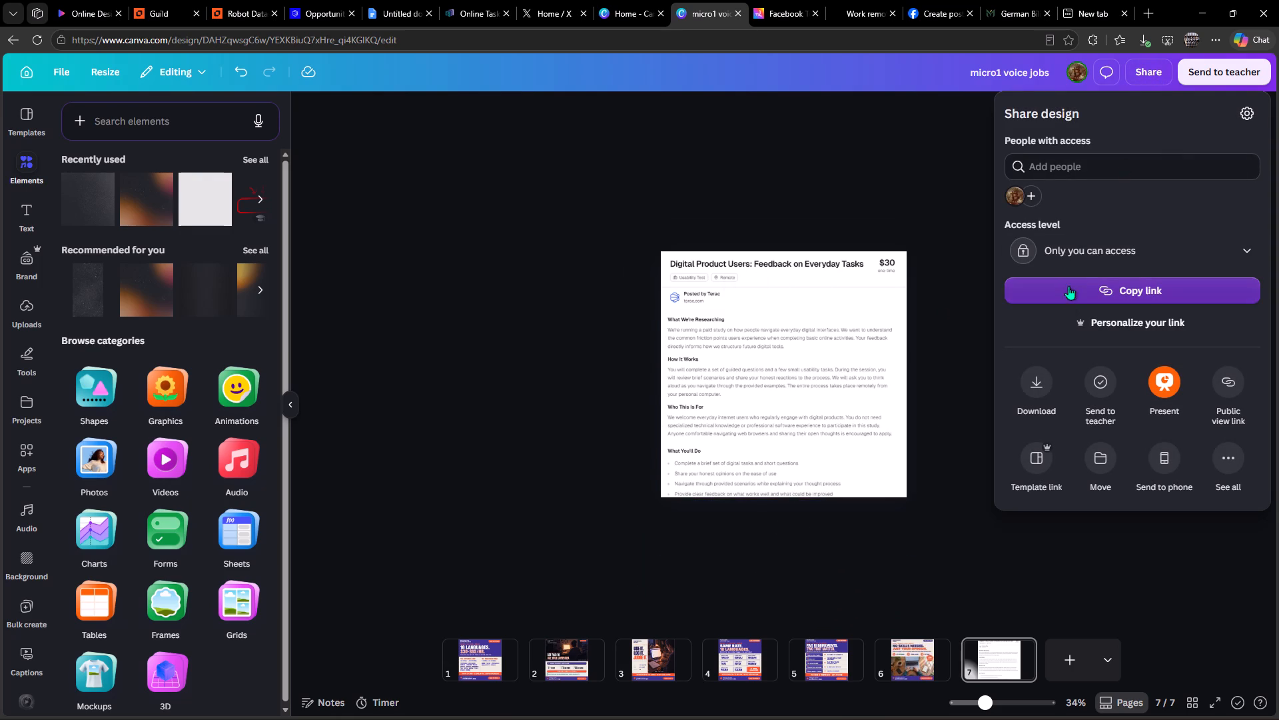
left_click(1041, 401)
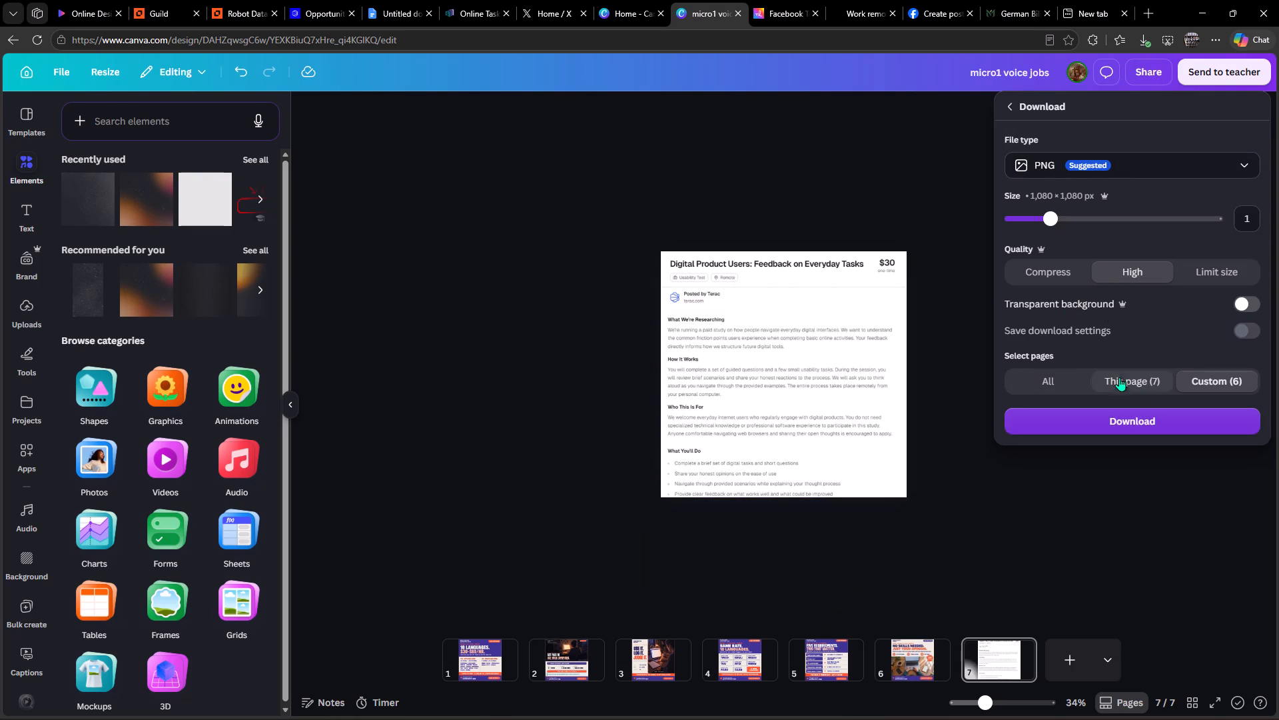
left_click(1119, 379)
left_click(1122, 421)
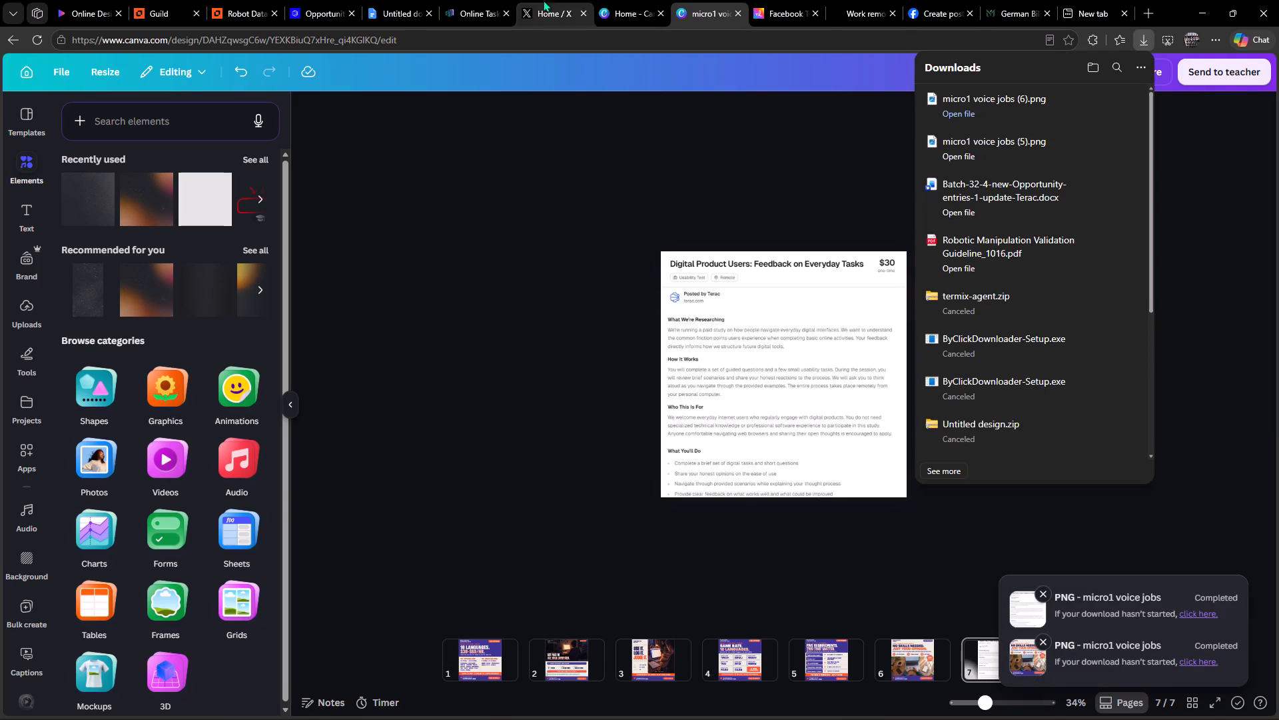
Attach "micro1 voice jobs (6)" and "micro1 voice jobs (5)" from Downloads to the Facebook post about the $30 Terac session.
left_click(959, 0)
left_click(209, 290)
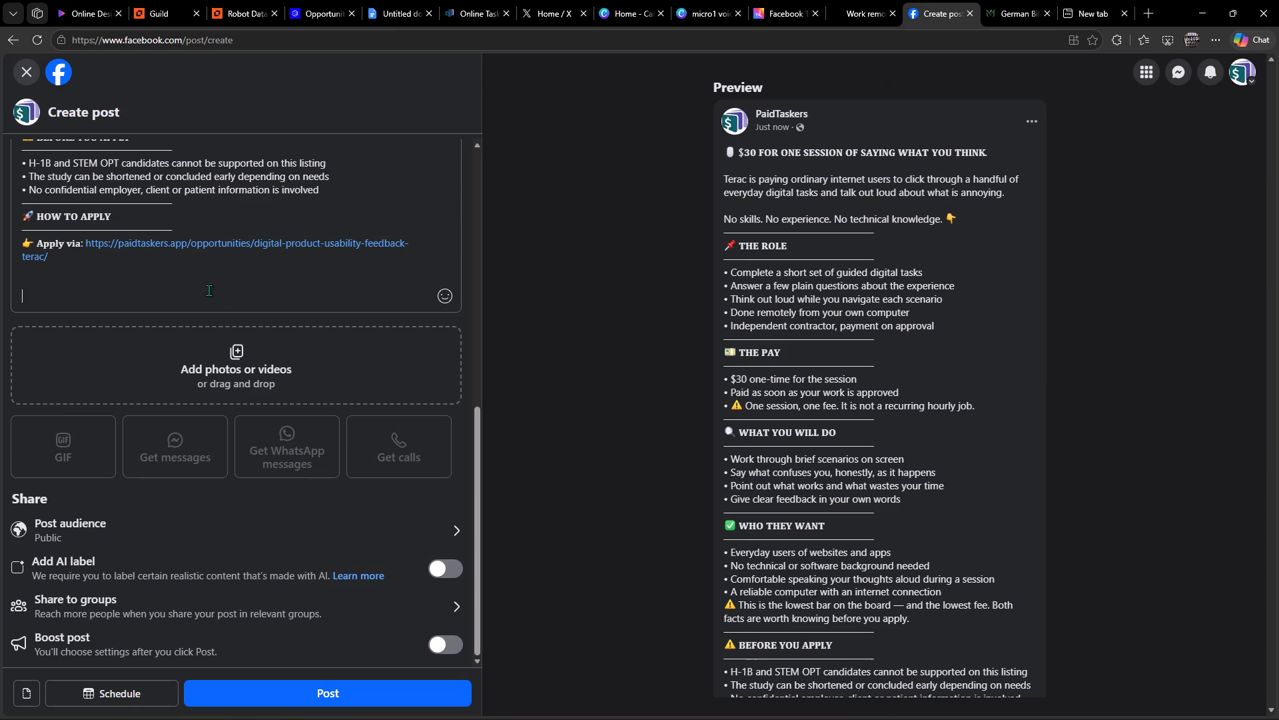
left_click(240, 376)
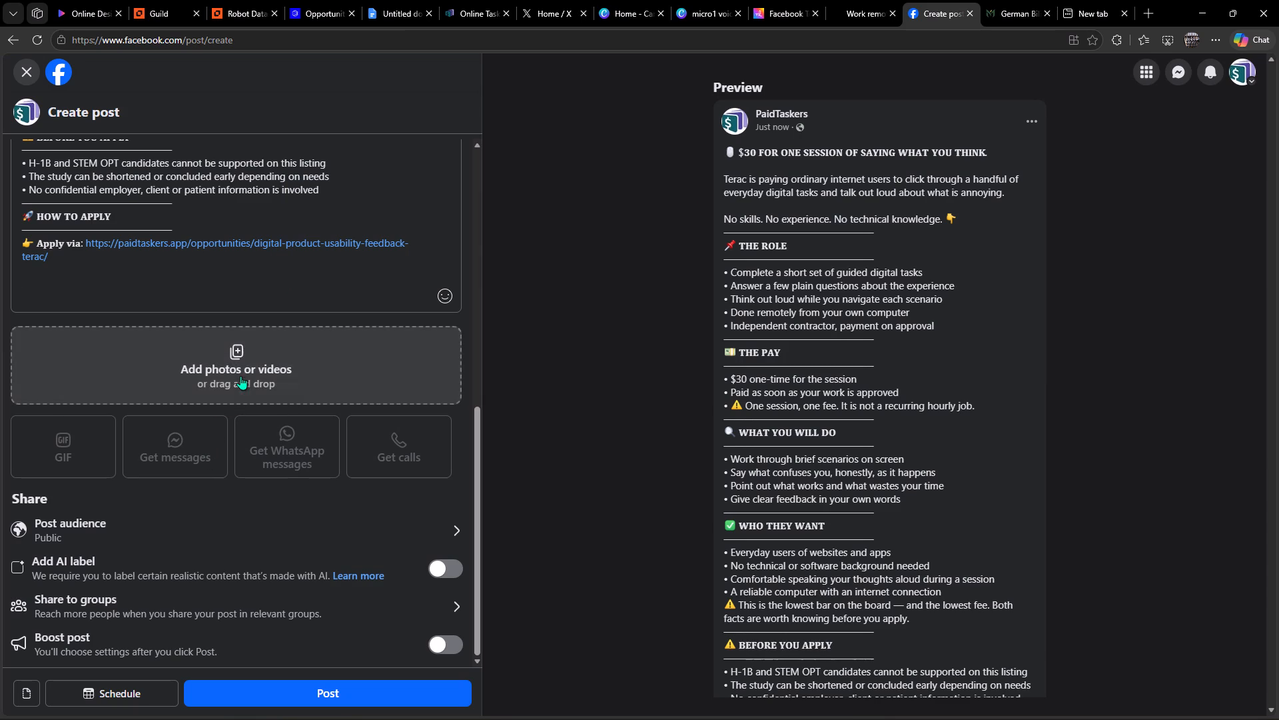
left_click(47, 197)
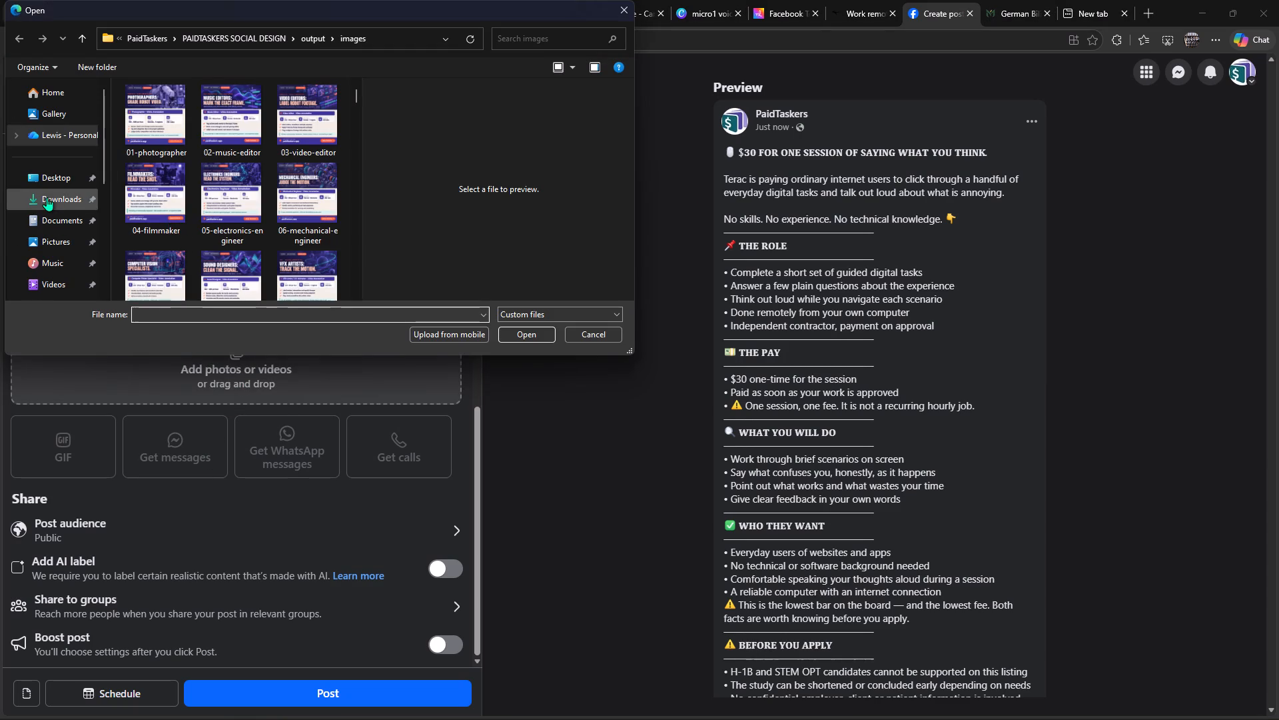
left_click(183, 129)
left_click(184, 149, "ctrl")
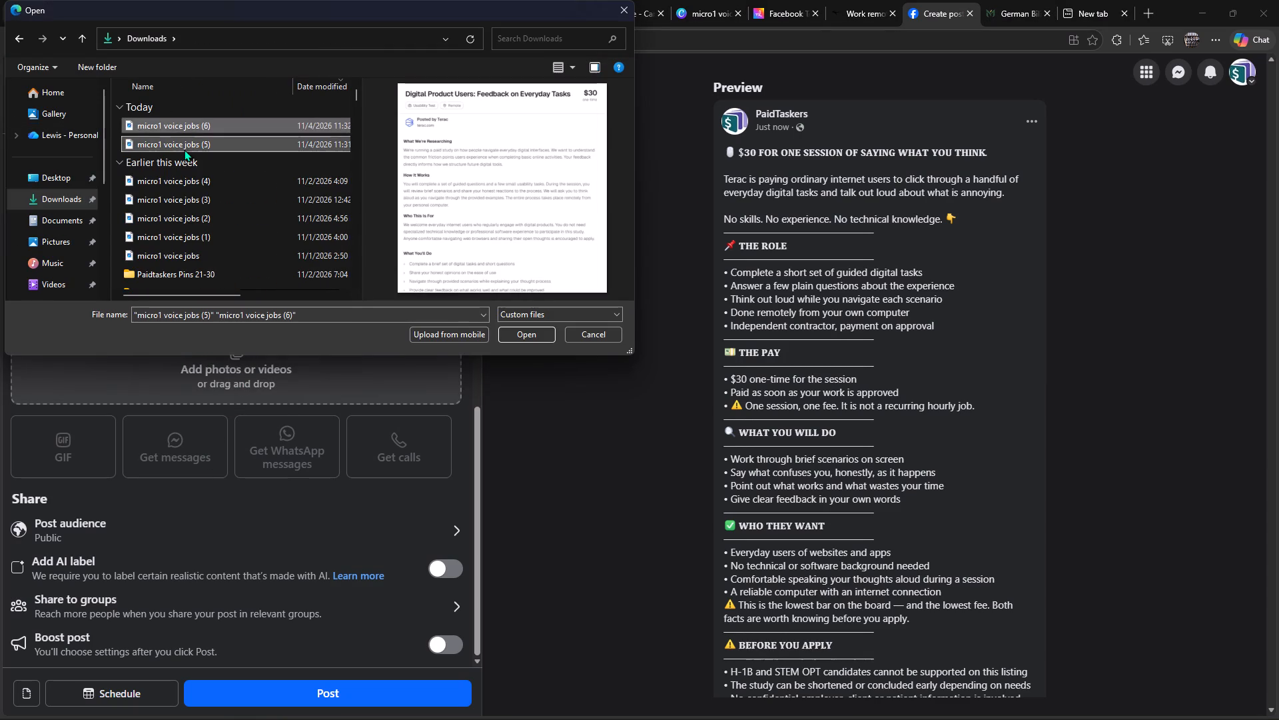
left_click(513, 329)
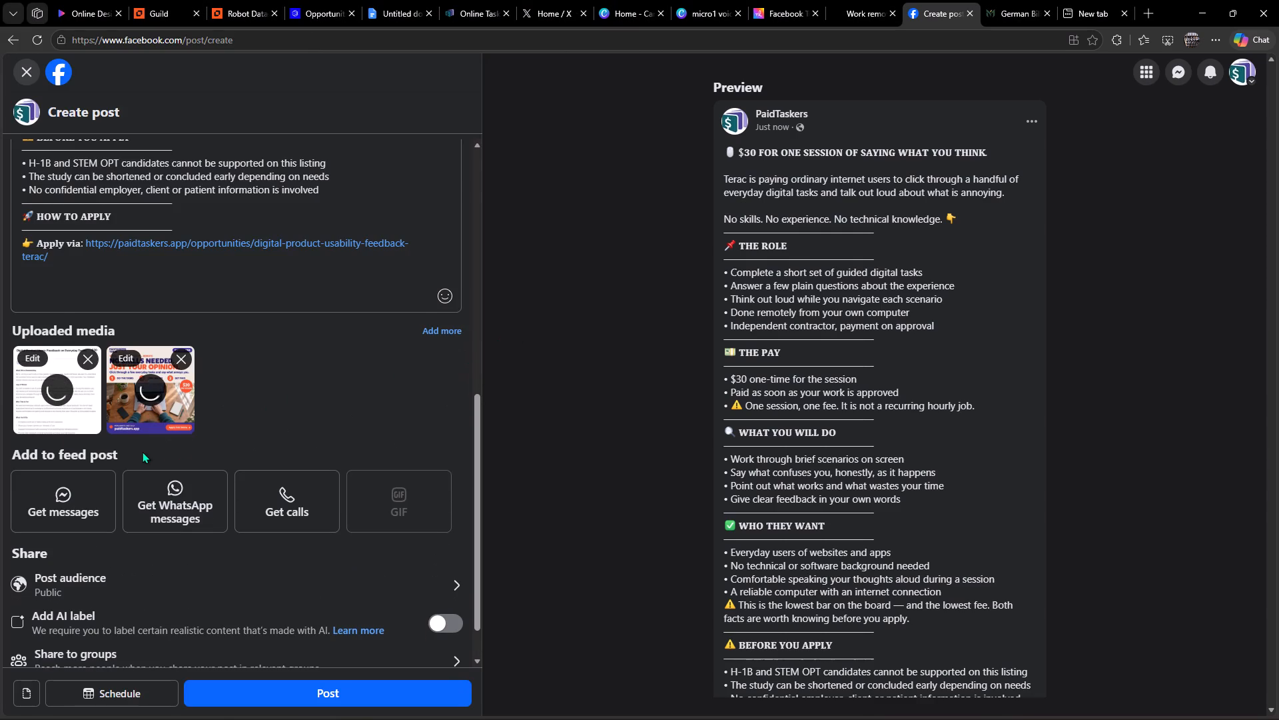
Share the post to DATA ANNOTATIONS AND AI TRAINING JOBS, AI Automation Jobs & Hiring, and AI & IT Tech Jobs (Europe / USA).
scroll(260, 445, "down", 4)
left_click(232, 607)
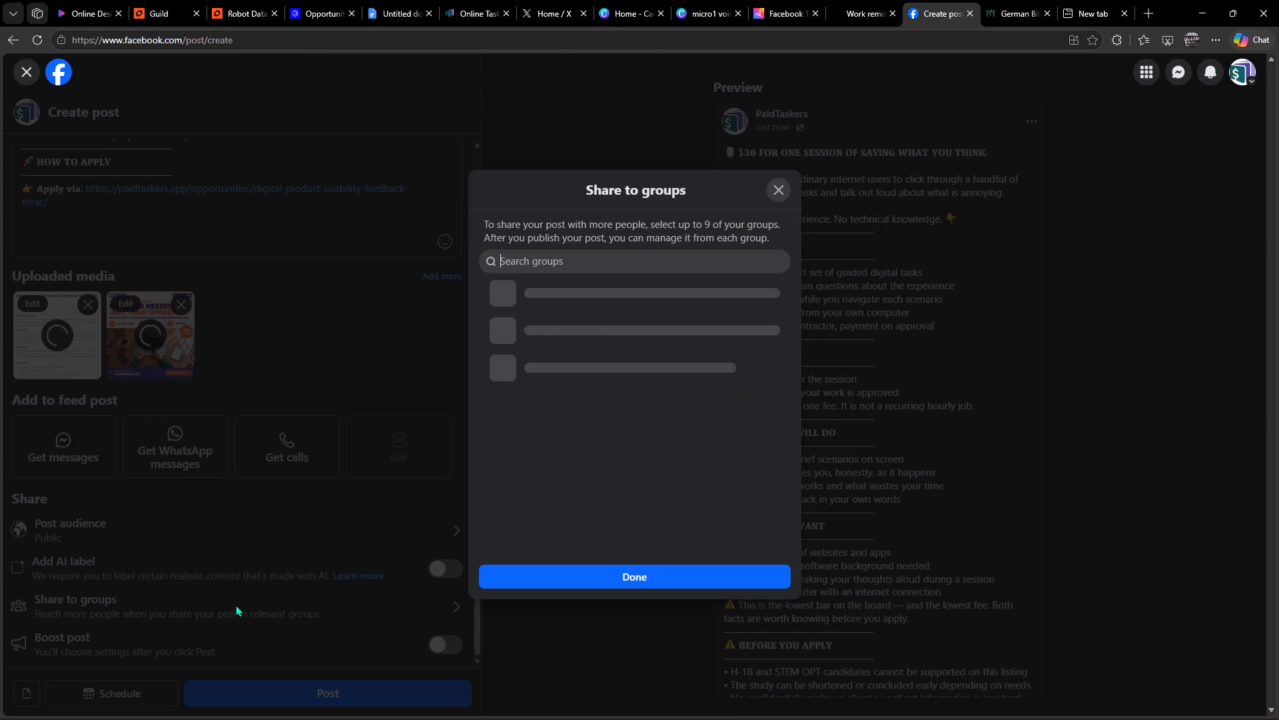
left_click(736, 300)
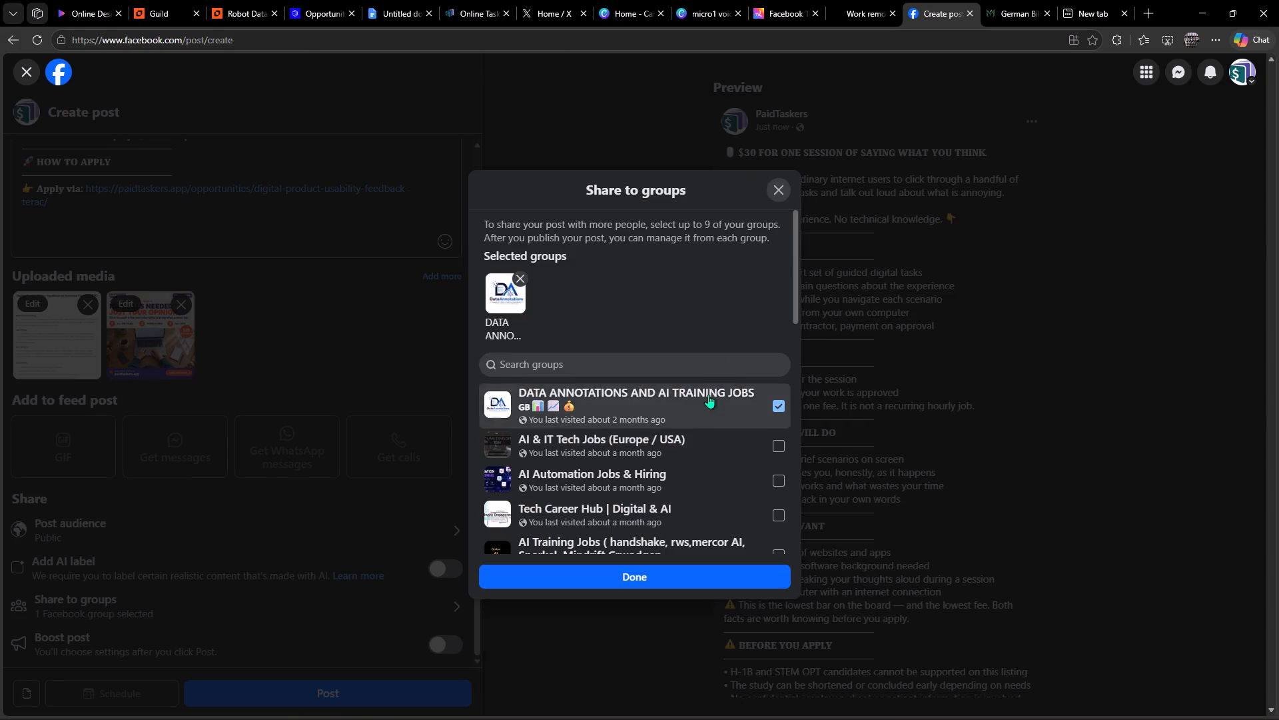
scroll(708, 395, "down", 3)
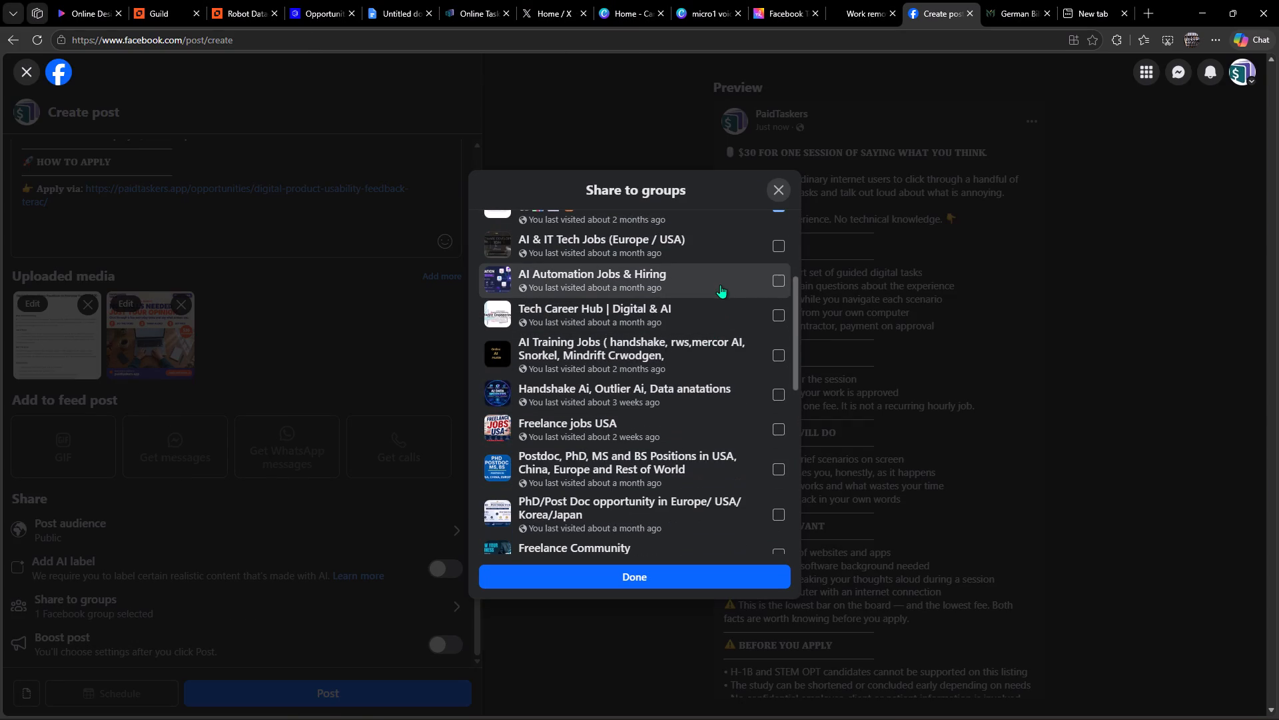
left_click(729, 260)
left_click(733, 249)
Search the groups for "resea" and "surve", adding ALL PAID FOCUS GROUPS & RESEARCH STUDIES IN THE USA and Paid surveys.
scroll(695, 405, "down", 5)
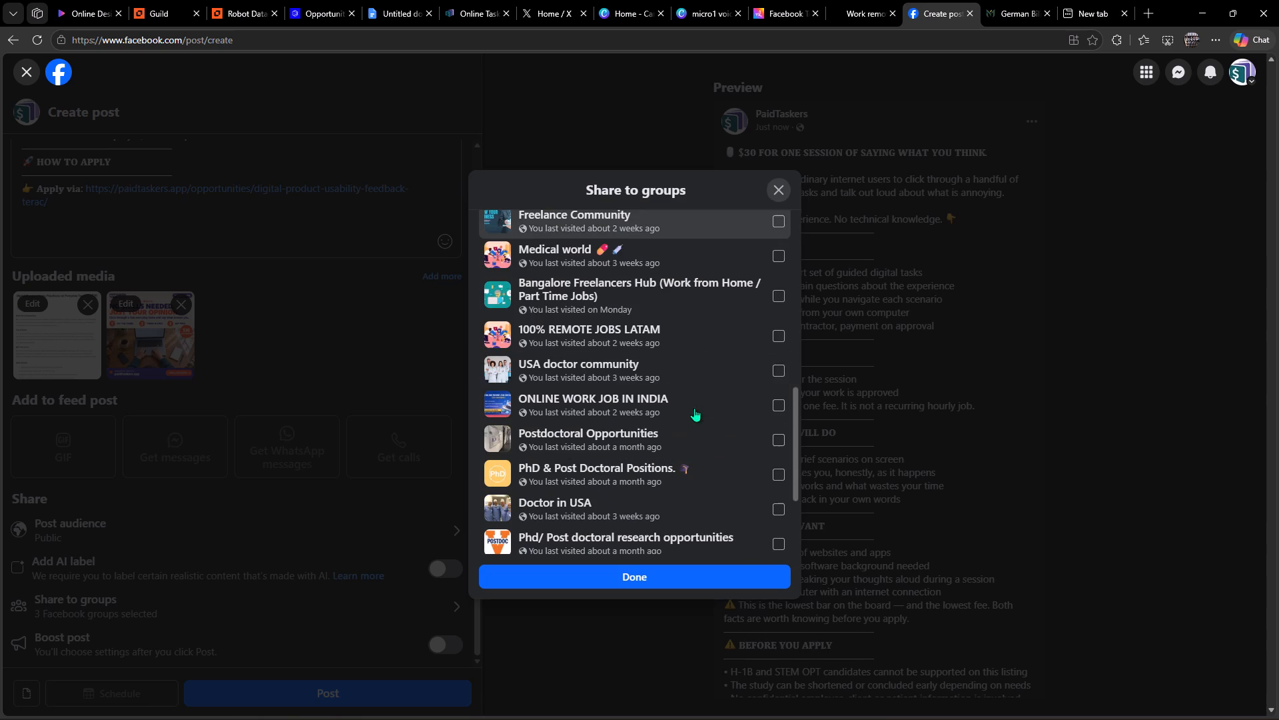
scroll(673, 430, "up", 13)
left_click(669, 370)
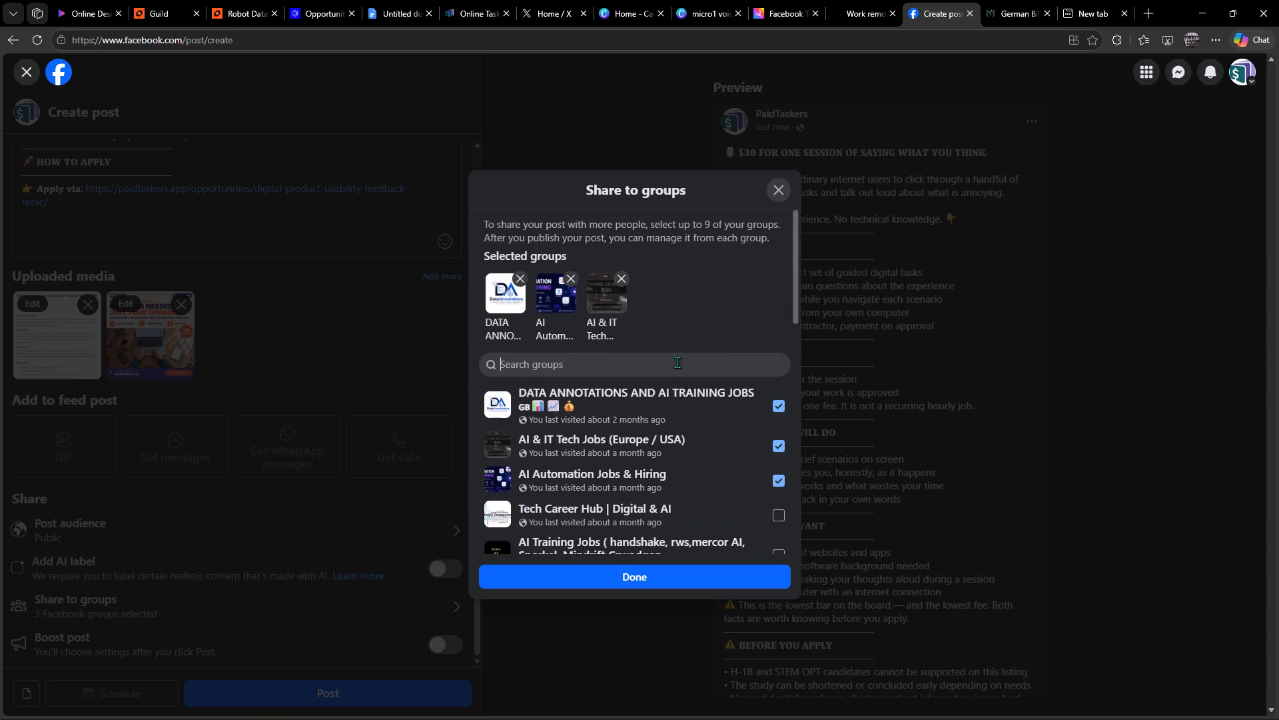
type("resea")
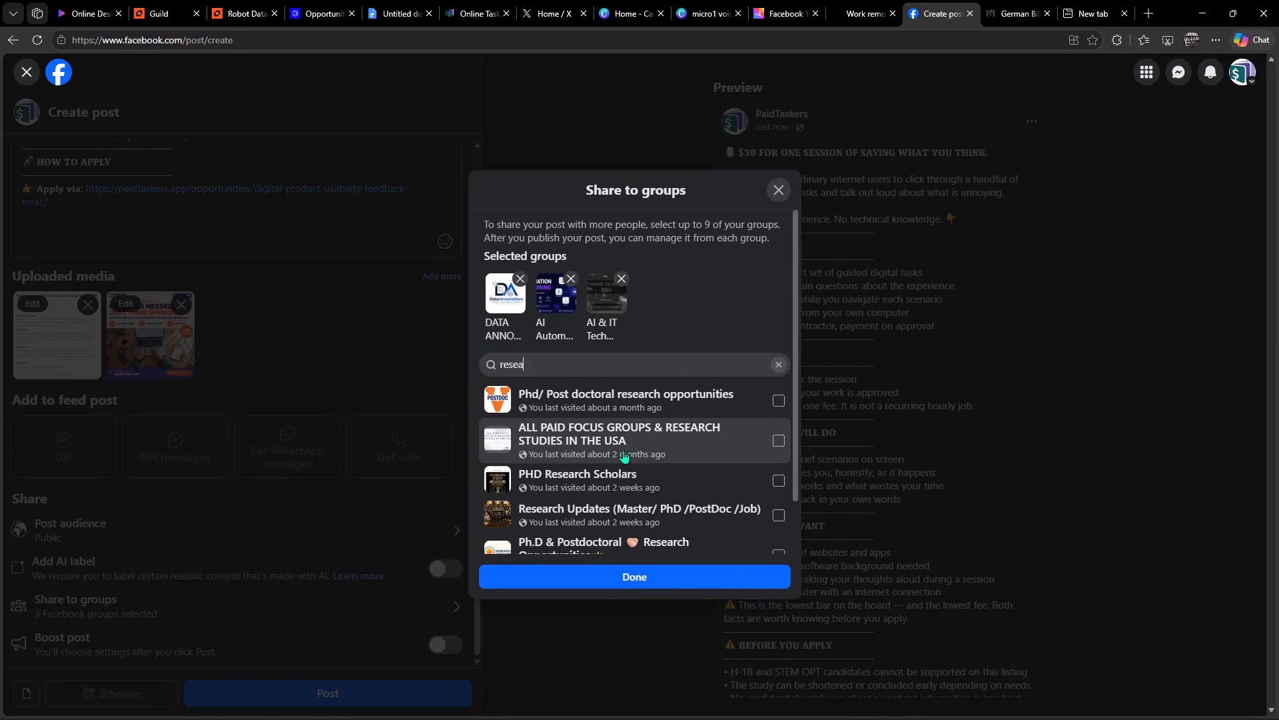
left_click(681, 439)
scroll(696, 465, "down", 3)
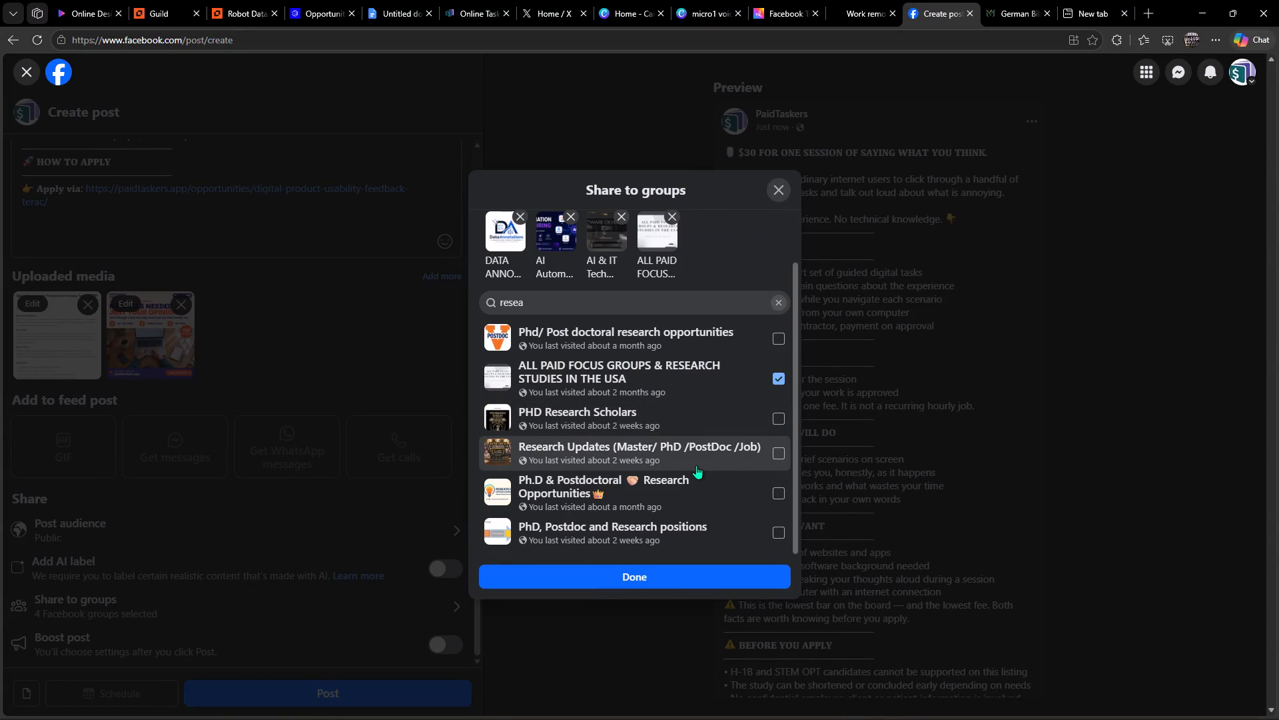
left_click(715, 300)
key("ctrl+a")
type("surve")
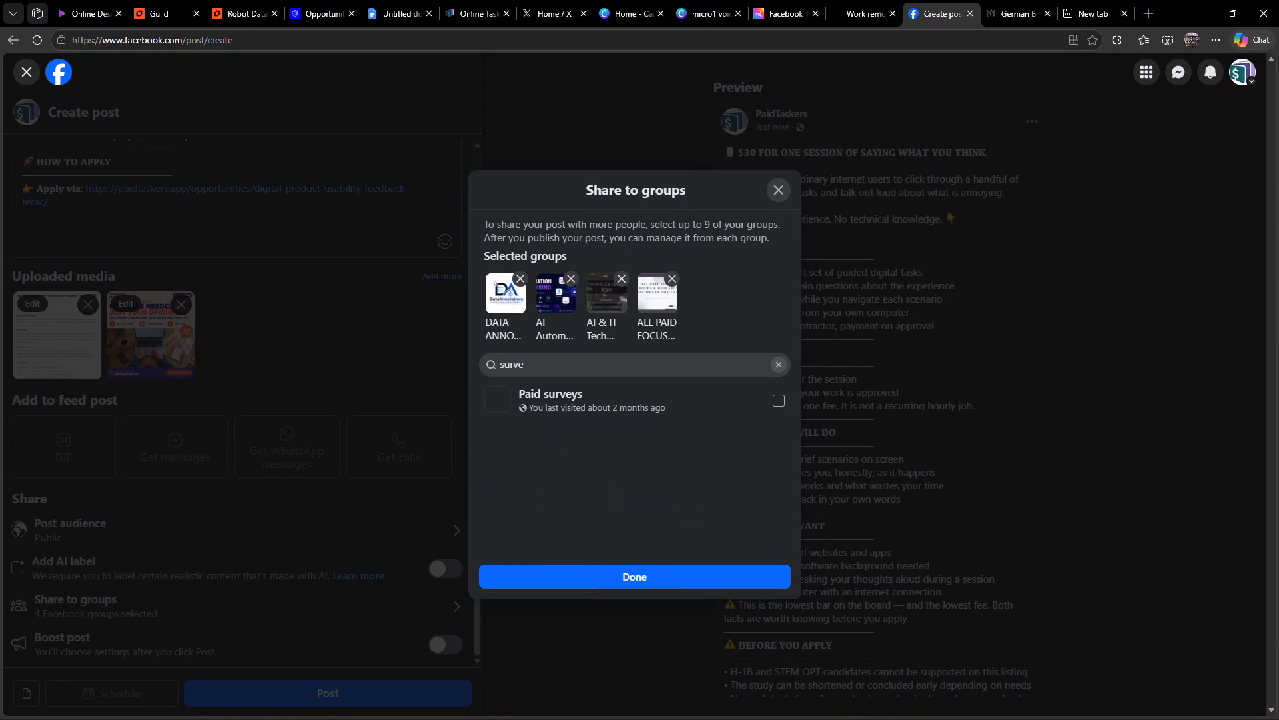
left_click(710, 399)
Clear the group search and add Freelance jobs USA and Tech Career Hub | Digital & AI to the sharing selection.
left_click(530, 359)
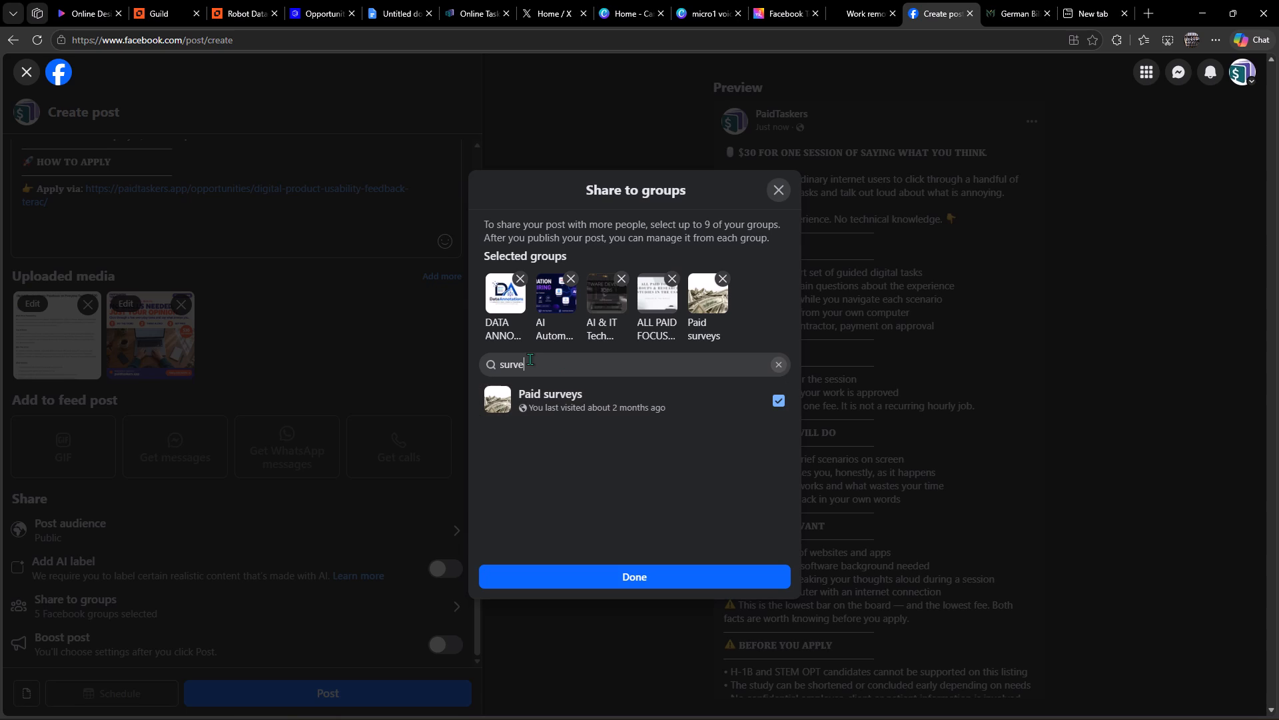
key("ctrl+a")
key("BackSpace")
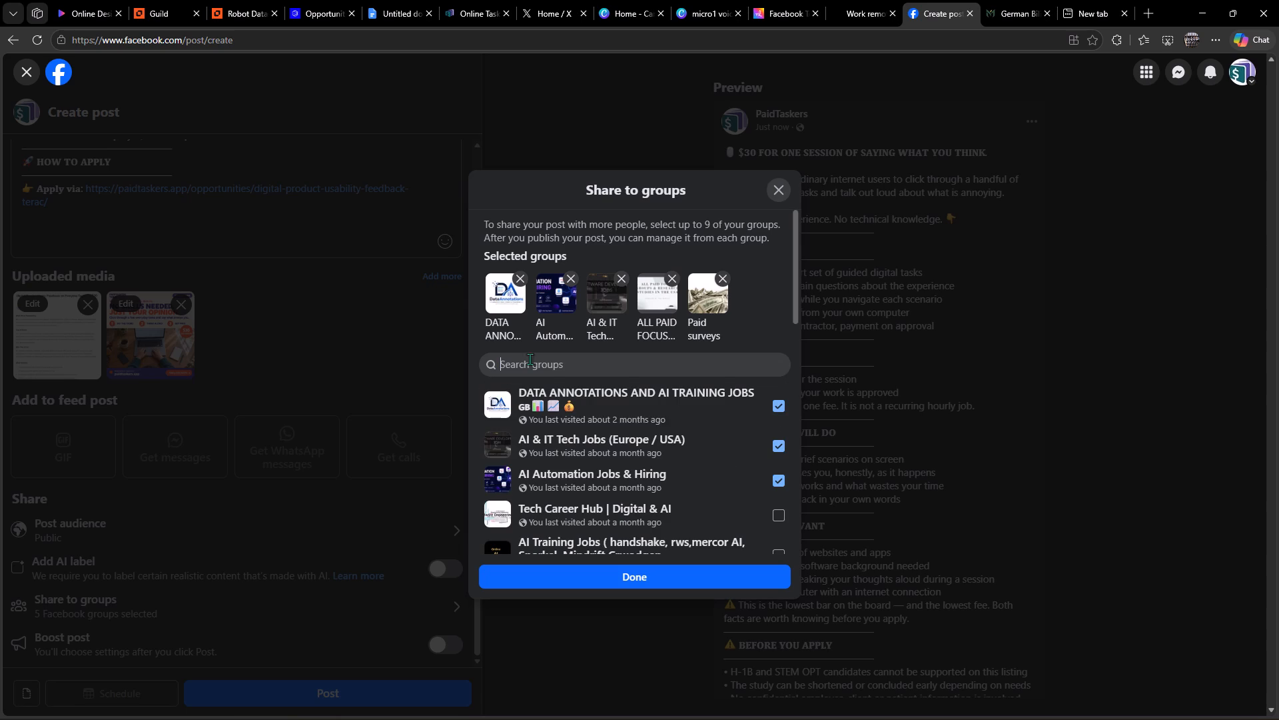
scroll(585, 470, "down", 3)
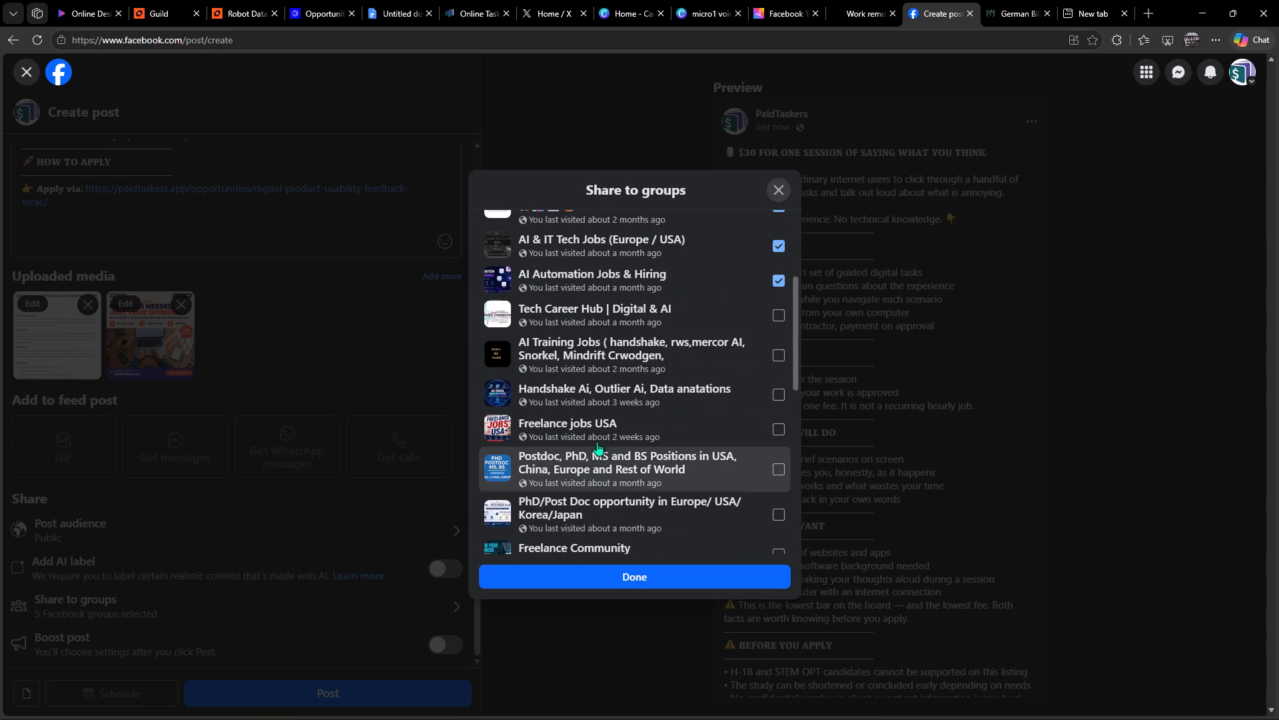
left_click(601, 437)
left_click(622, 407)
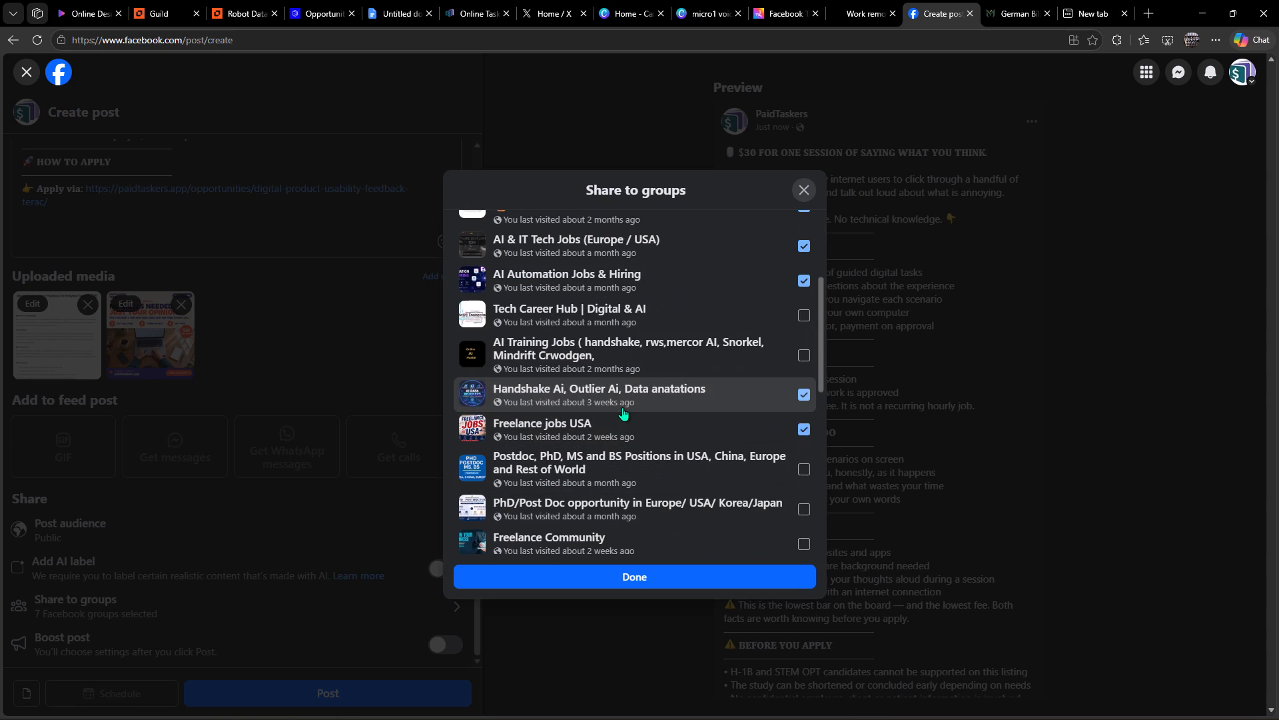
left_click(622, 407)
left_click(643, 321)
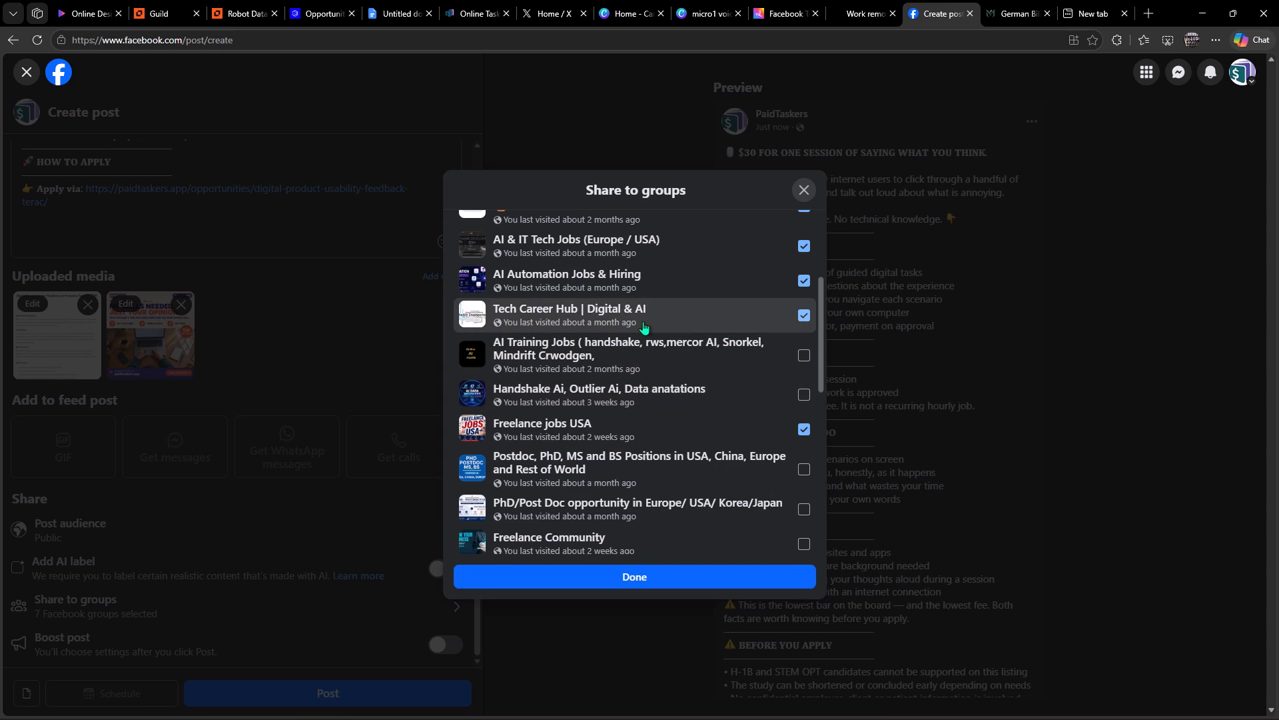
Look through the group list for more suitable groups and search it for "freela".
scroll(643, 321, "up", 1)
scroll(643, 321, "down", 6)
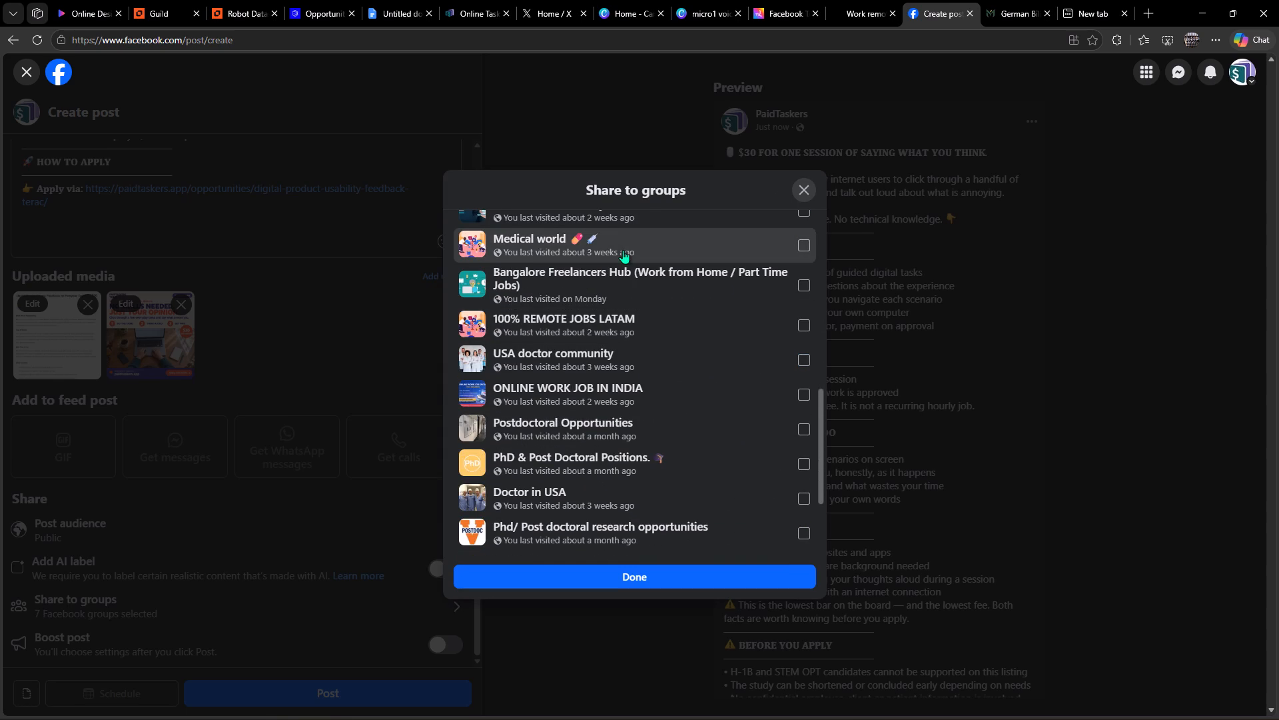
scroll(654, 275, "up", 10)
left_click(647, 367)
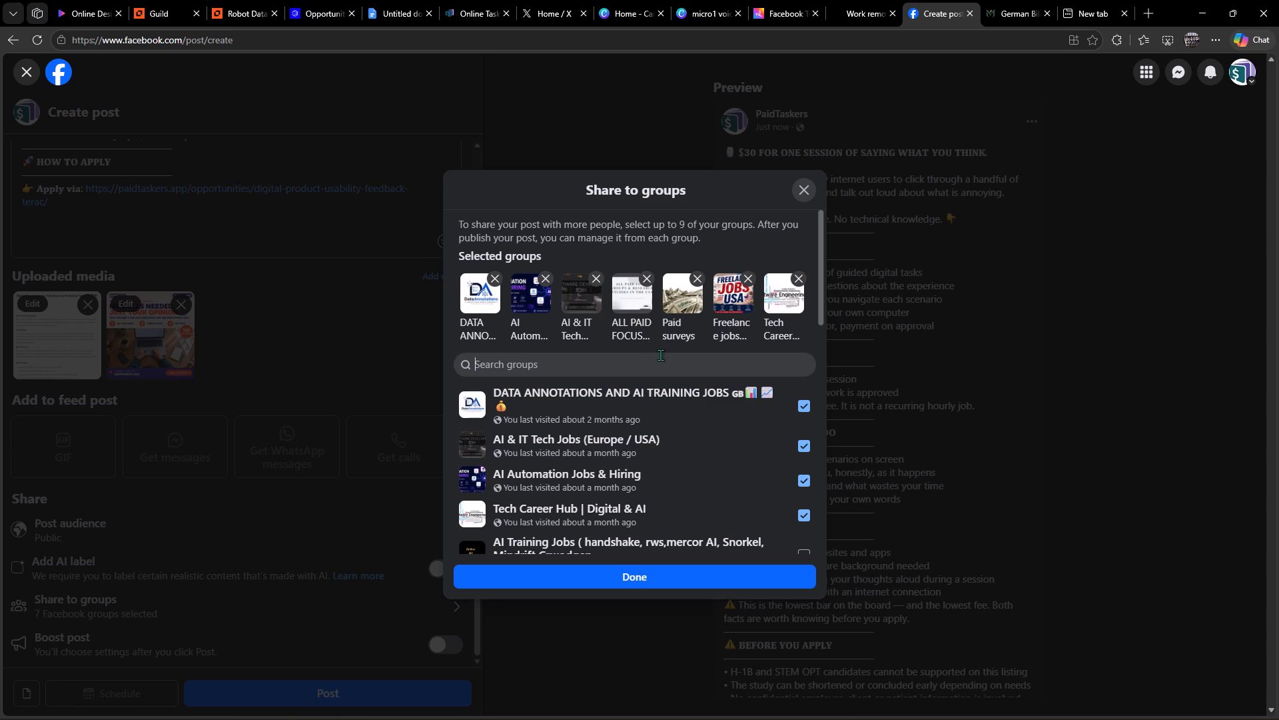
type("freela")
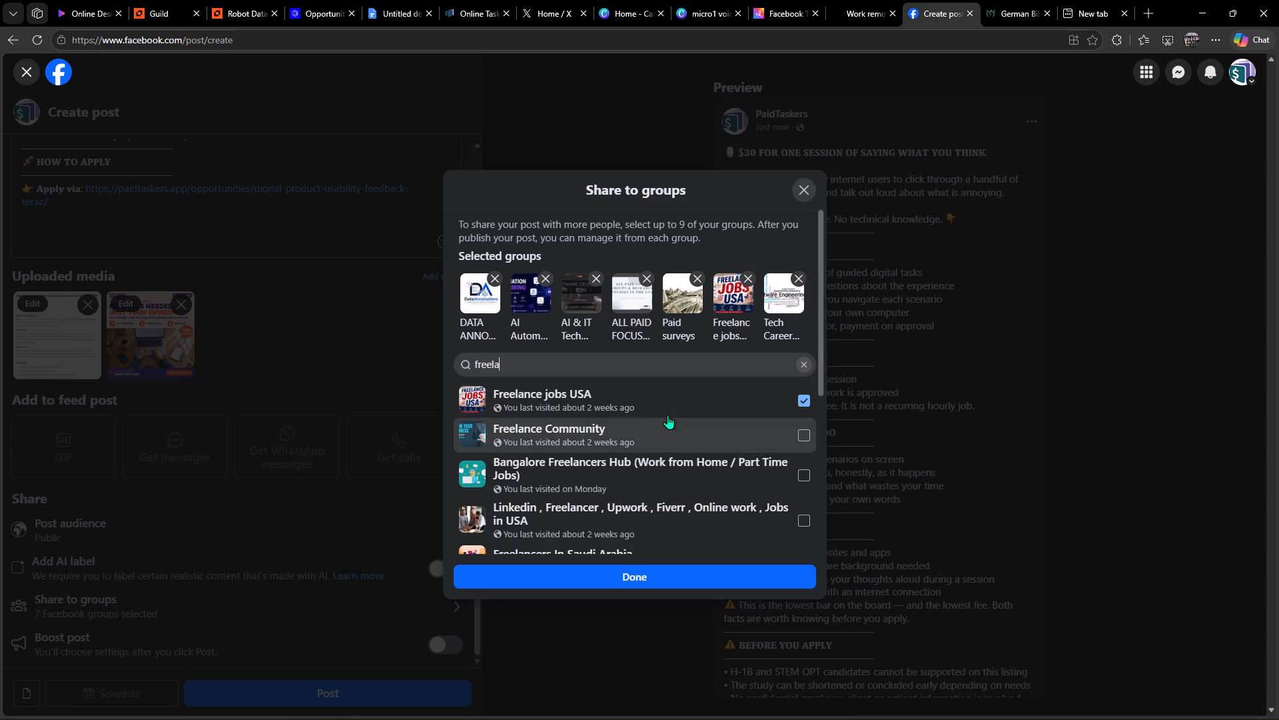
Search the groups for "test", add Software Automation Testing QA and Software quality assurance jobs / SQA / QA / Software testing, and save the selection.
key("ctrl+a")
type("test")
left_click(639, 401)
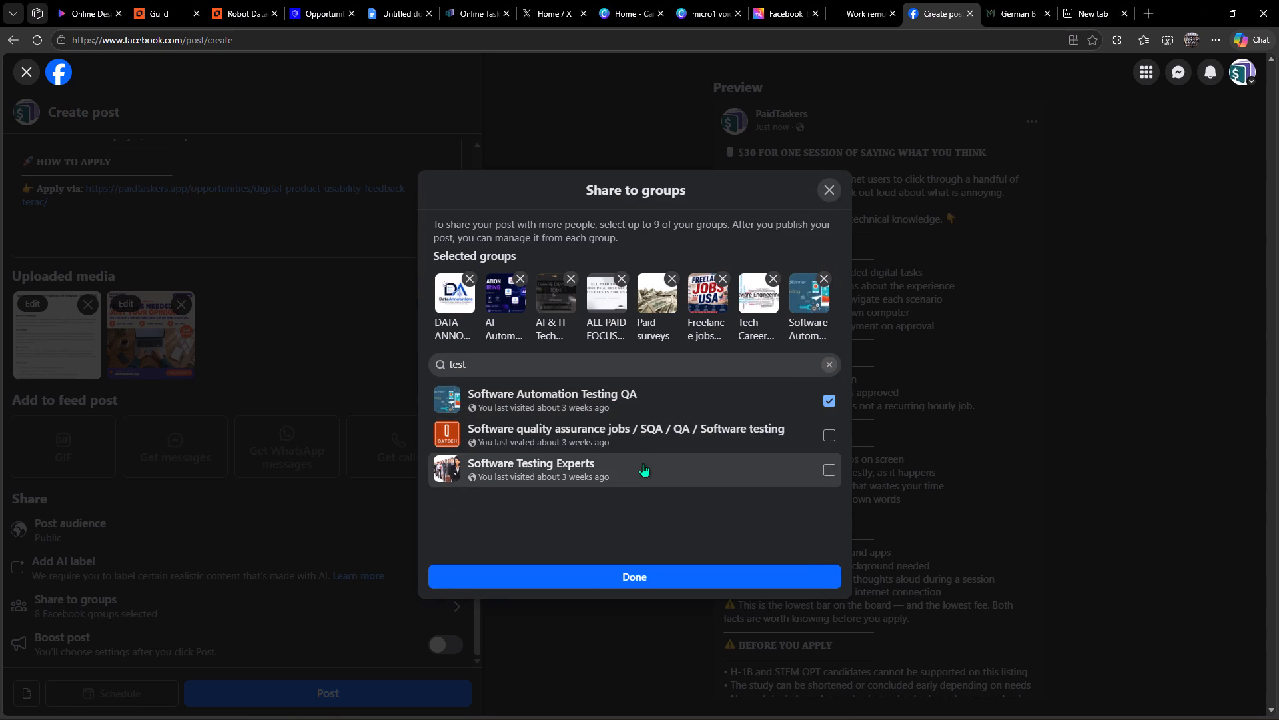
left_click(643, 470)
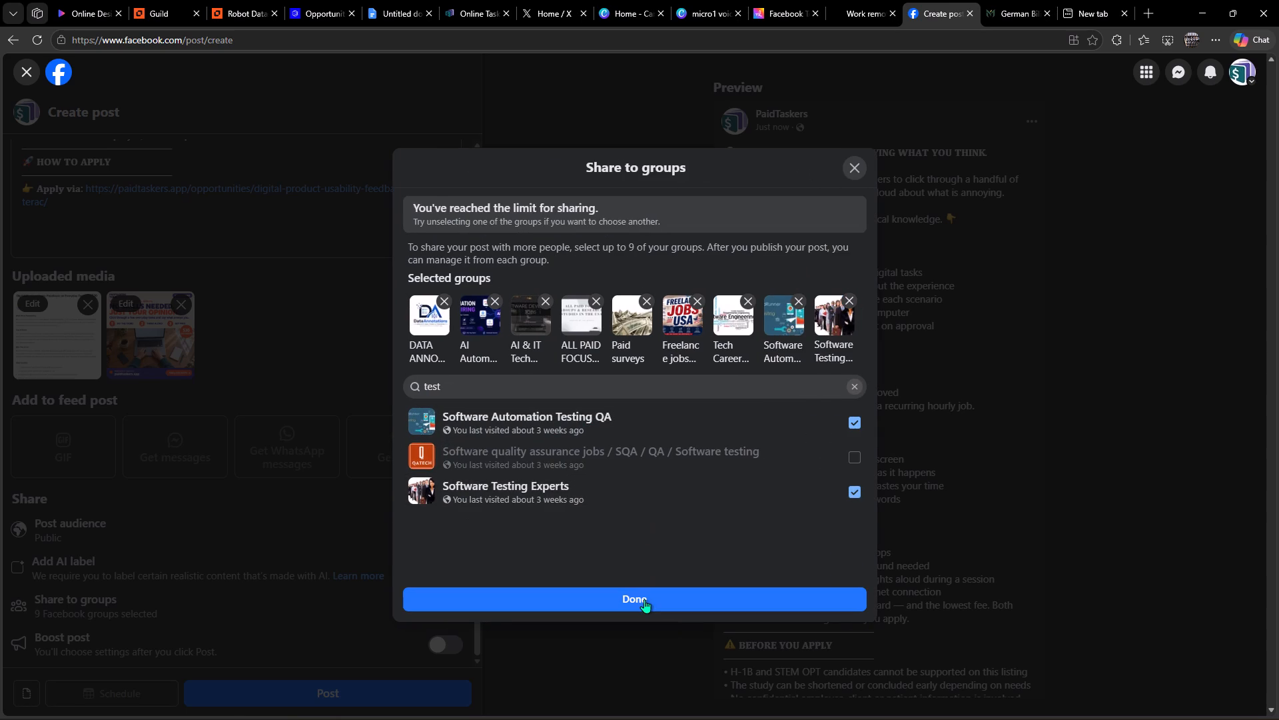
left_click(679, 502)
left_click(696, 457)
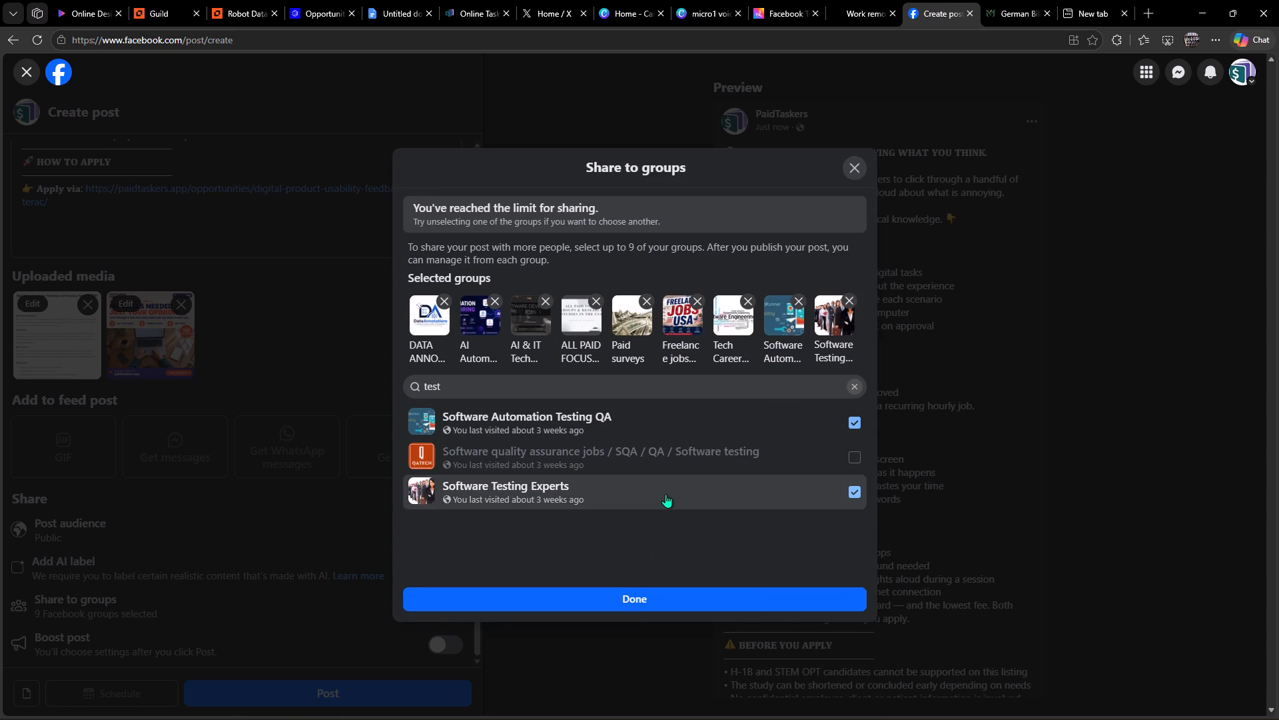
left_click(665, 494)
left_click(697, 437)
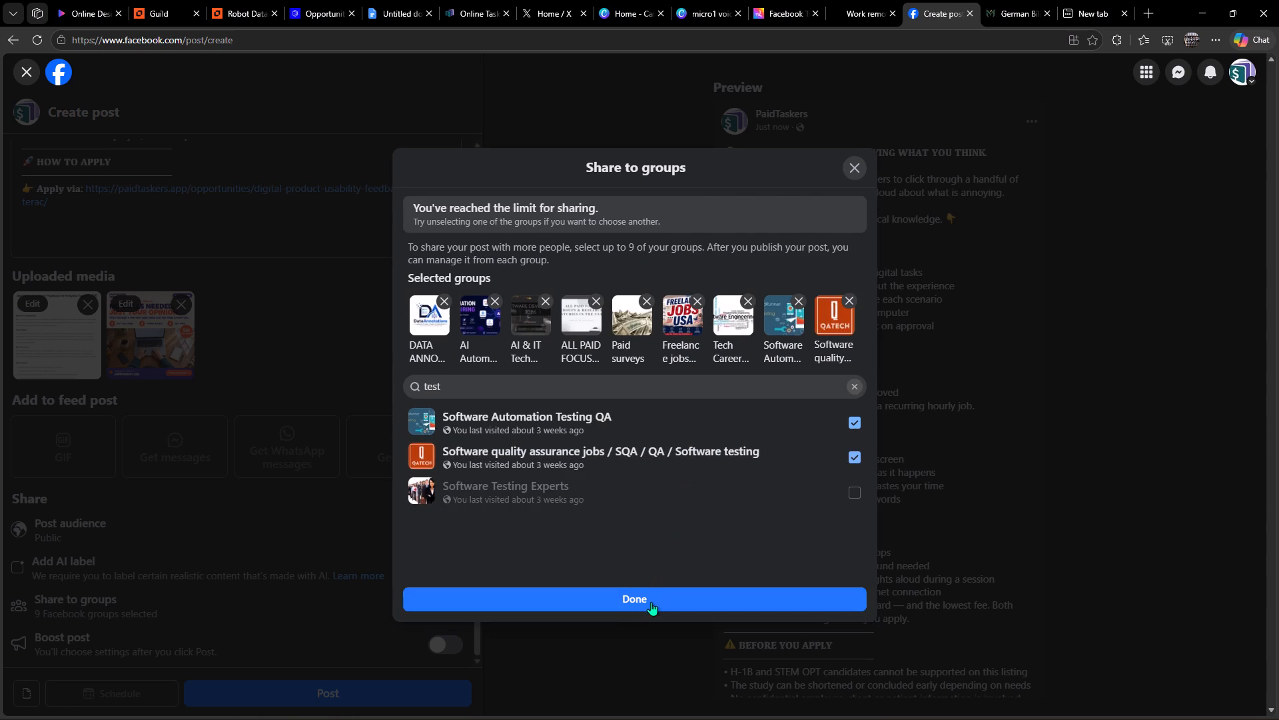
left_click(651, 602)
Review the post's text, application link, attached images and sharing settings from beginning to end.
scroll(282, 460, "down", 5)
scroll(284, 510, "up", 10)
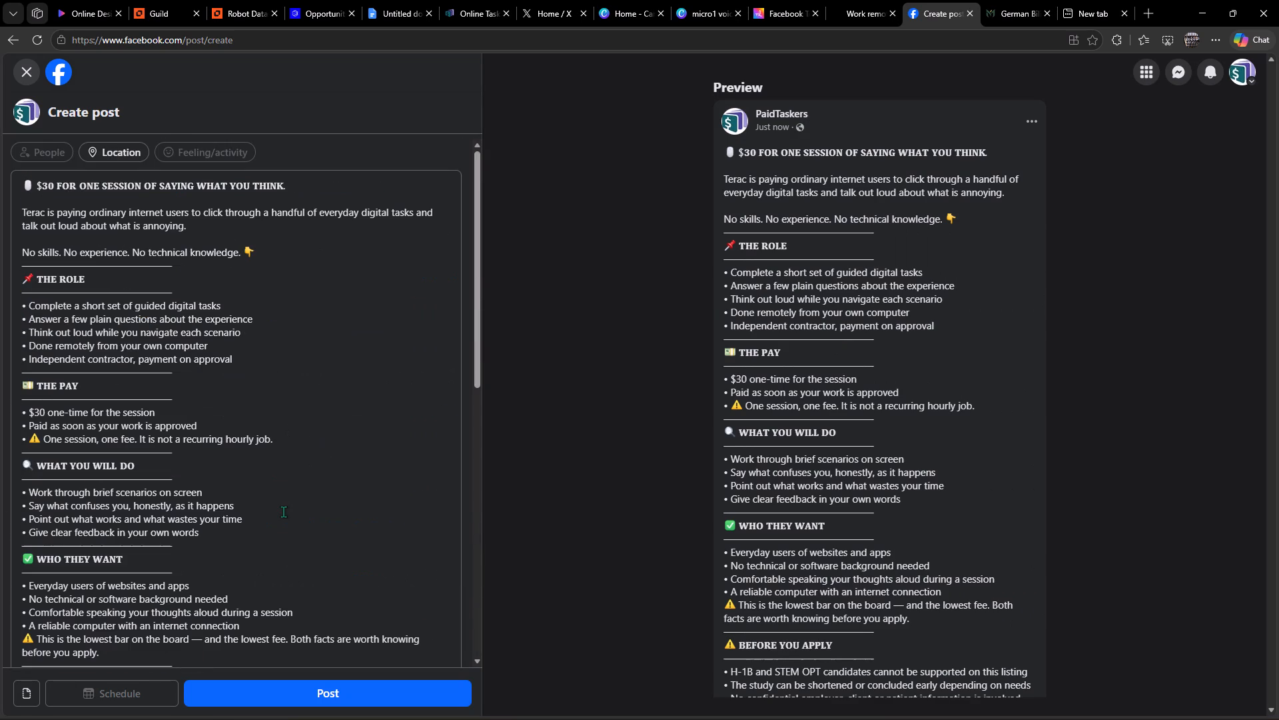
scroll(283, 511, "up", 15)
scroll(283, 511, "down", 10)
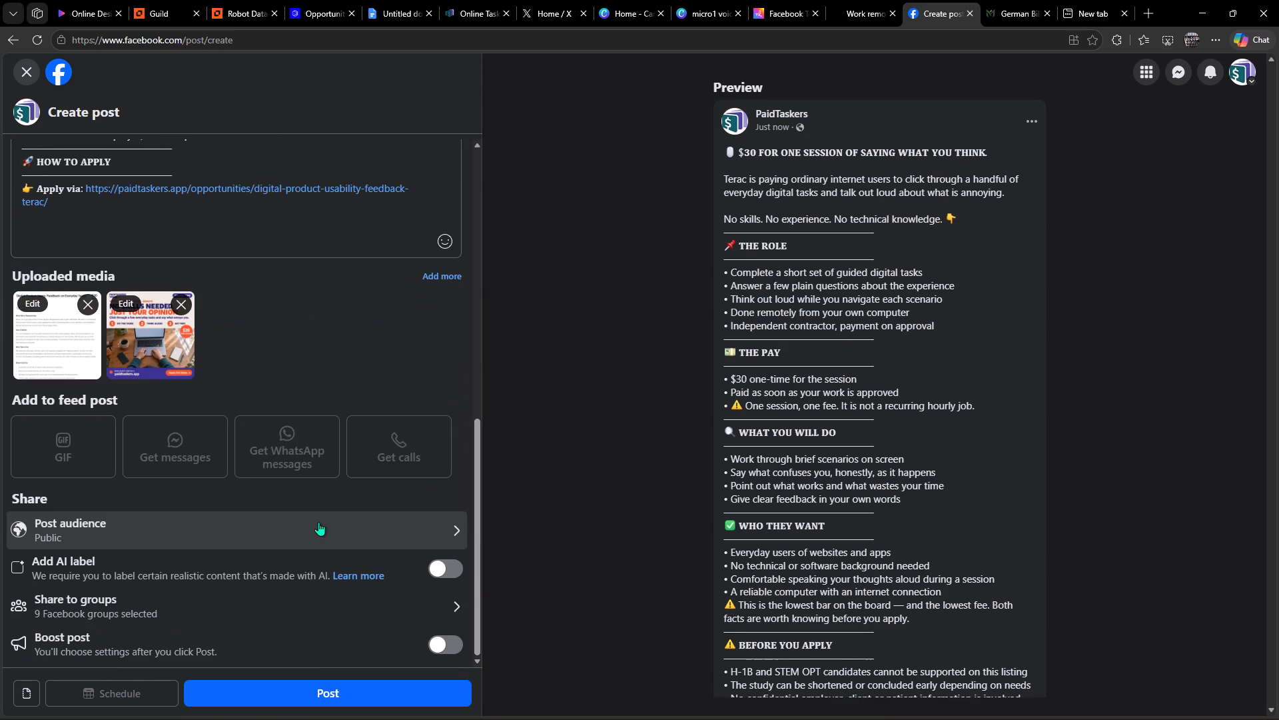
scroll(320, 521, "up", 5)
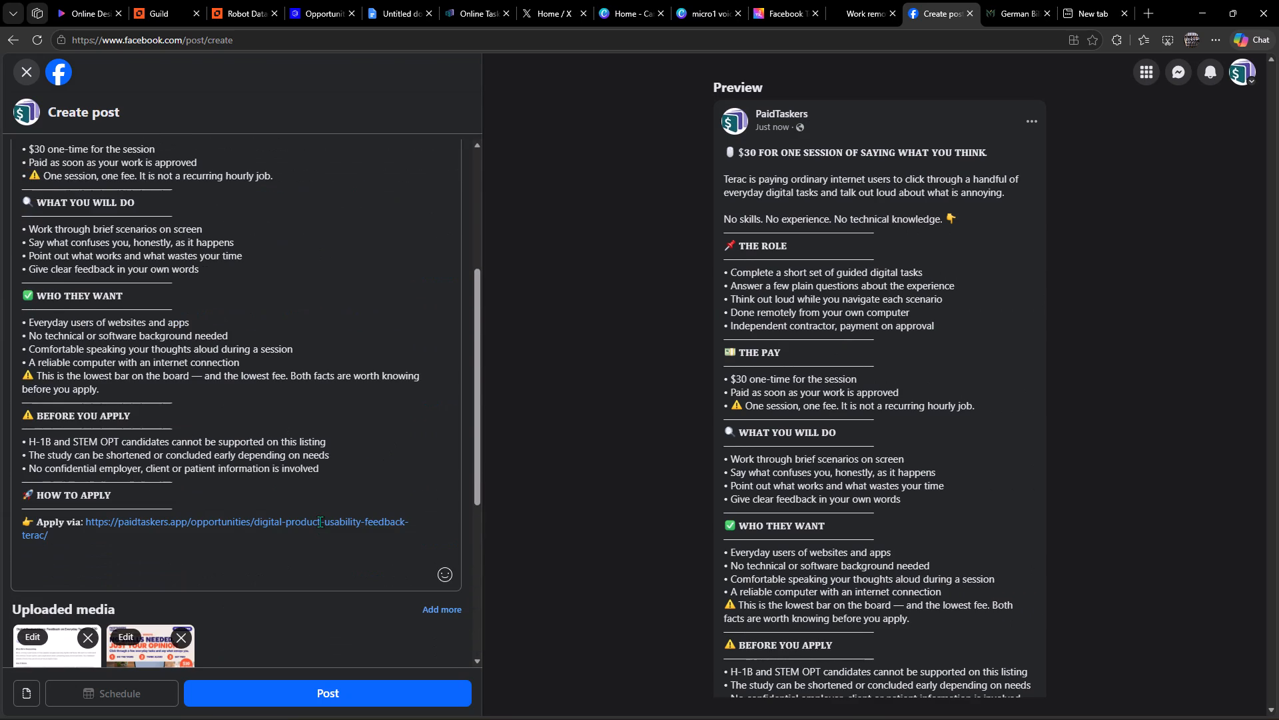
scroll(320, 521, "up", 6)
scroll(320, 521, "down", 10)
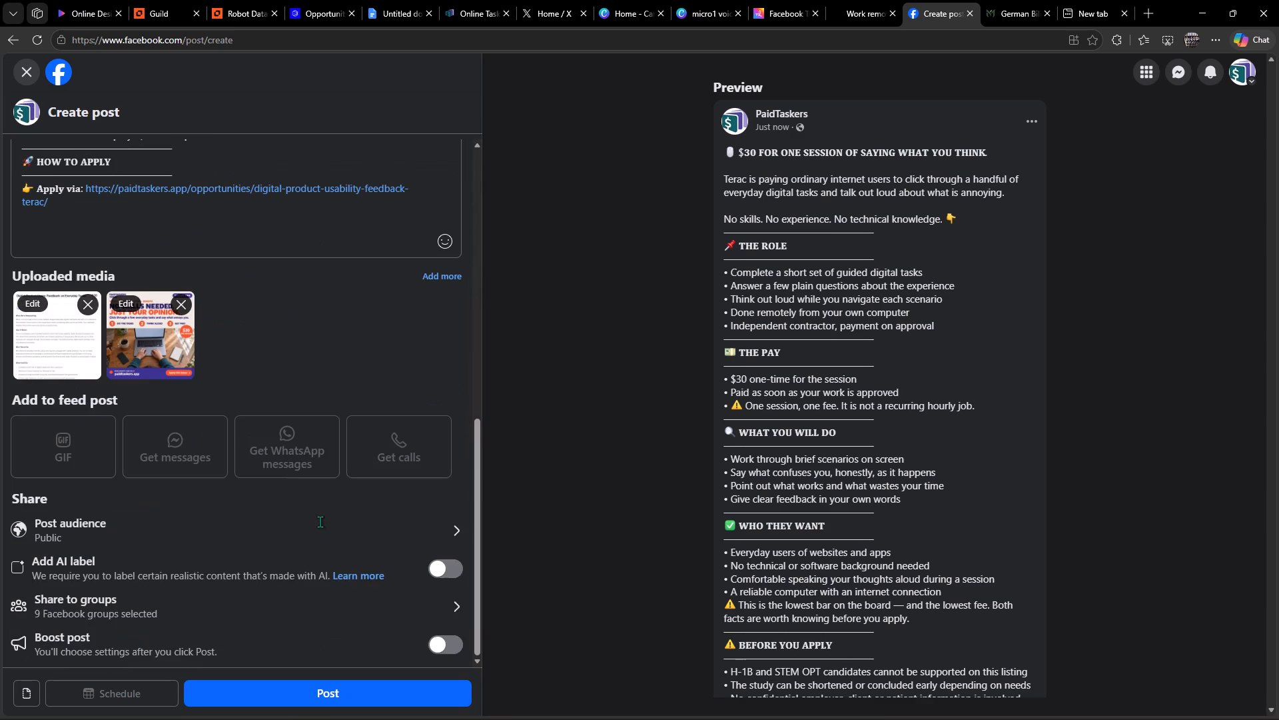
Publish the $30 Terac usability feedback post with its two images to the selected Facebook groups.
left_click(370, 695)
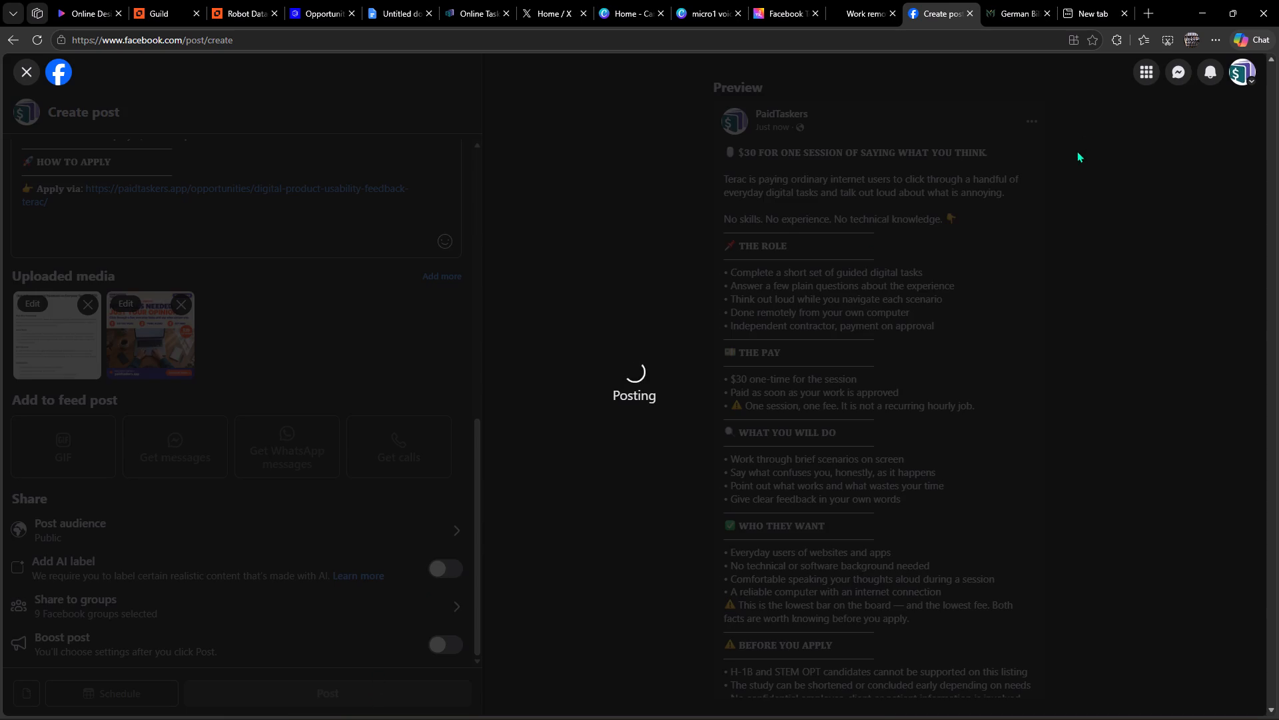
Examine the micro1 German Bilingual Expert listing on MiniRecruit from top to bottom, using the site's light theme.
left_click(1005, 0)
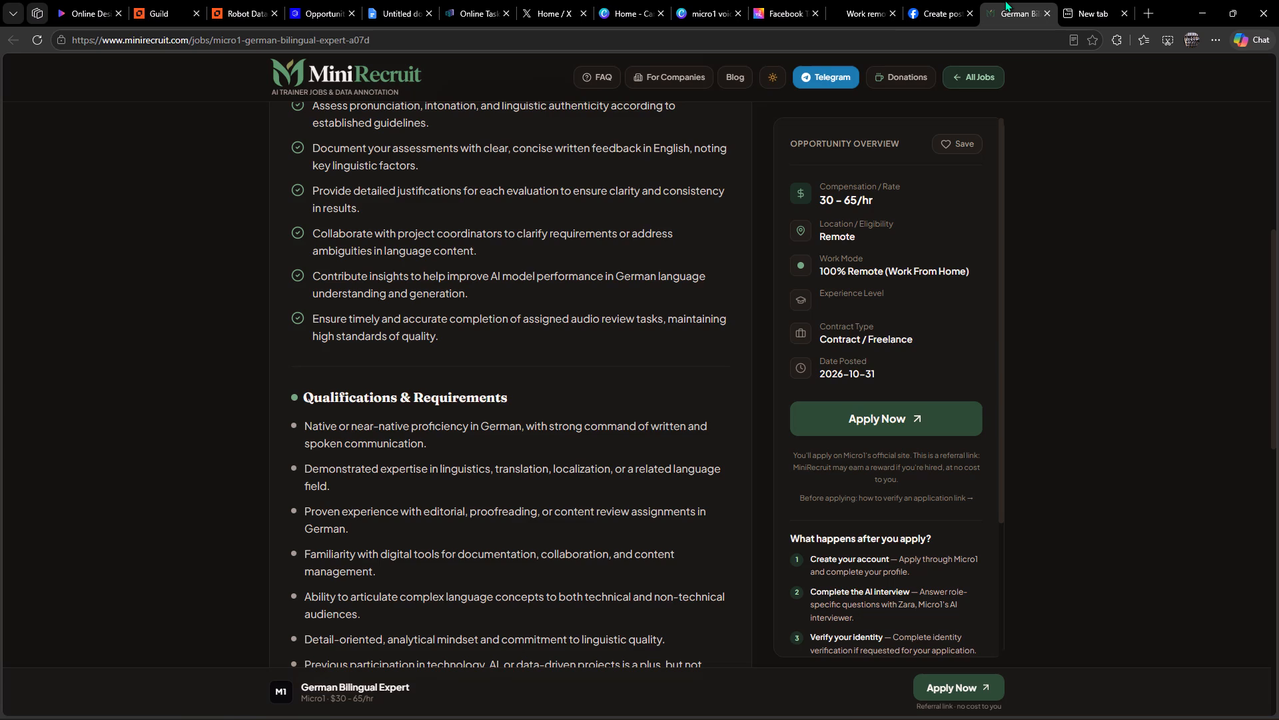
scroll(815, 197, "up", 3)
left_click(772, 77)
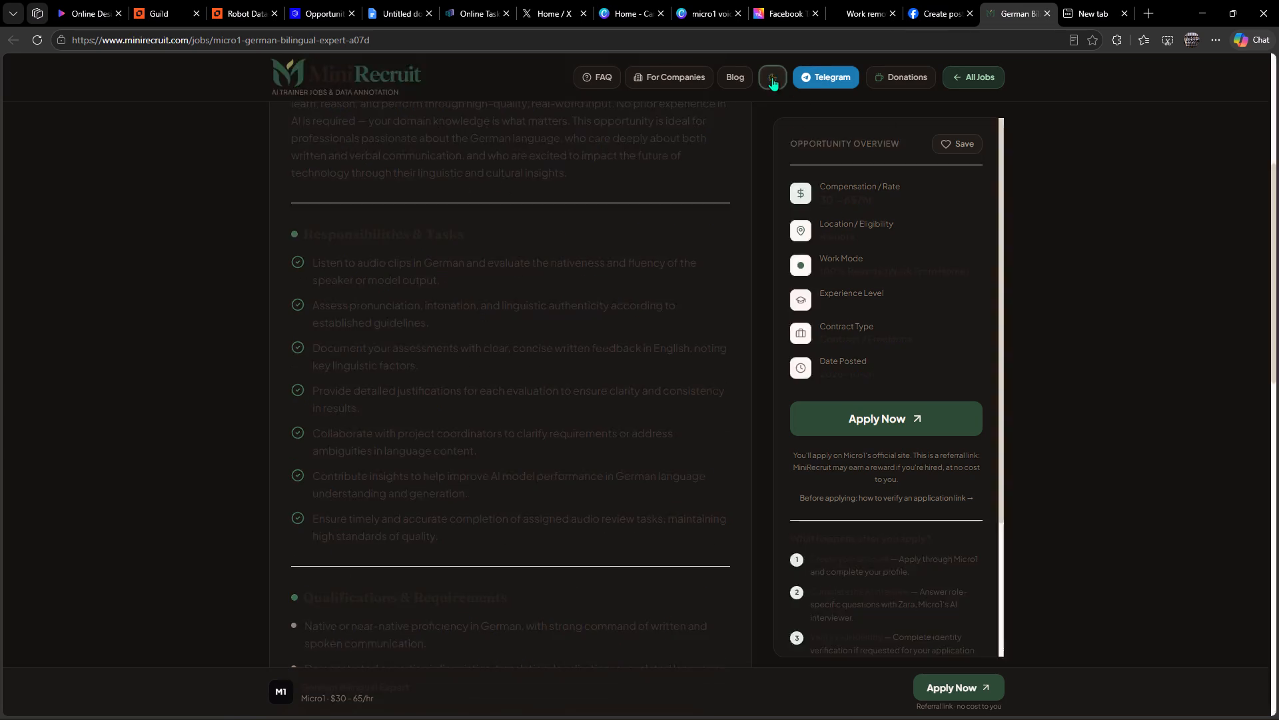
scroll(938, 312, "up", 10)
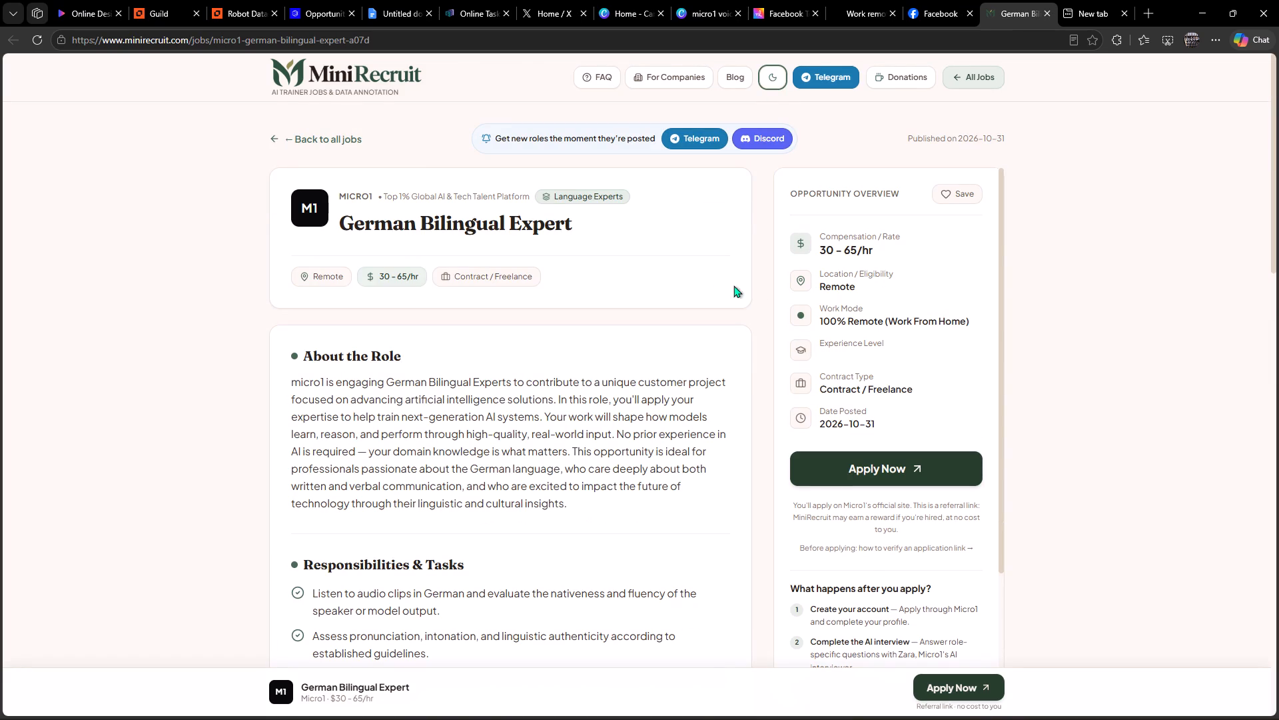
scroll(583, 298, "down", 5)
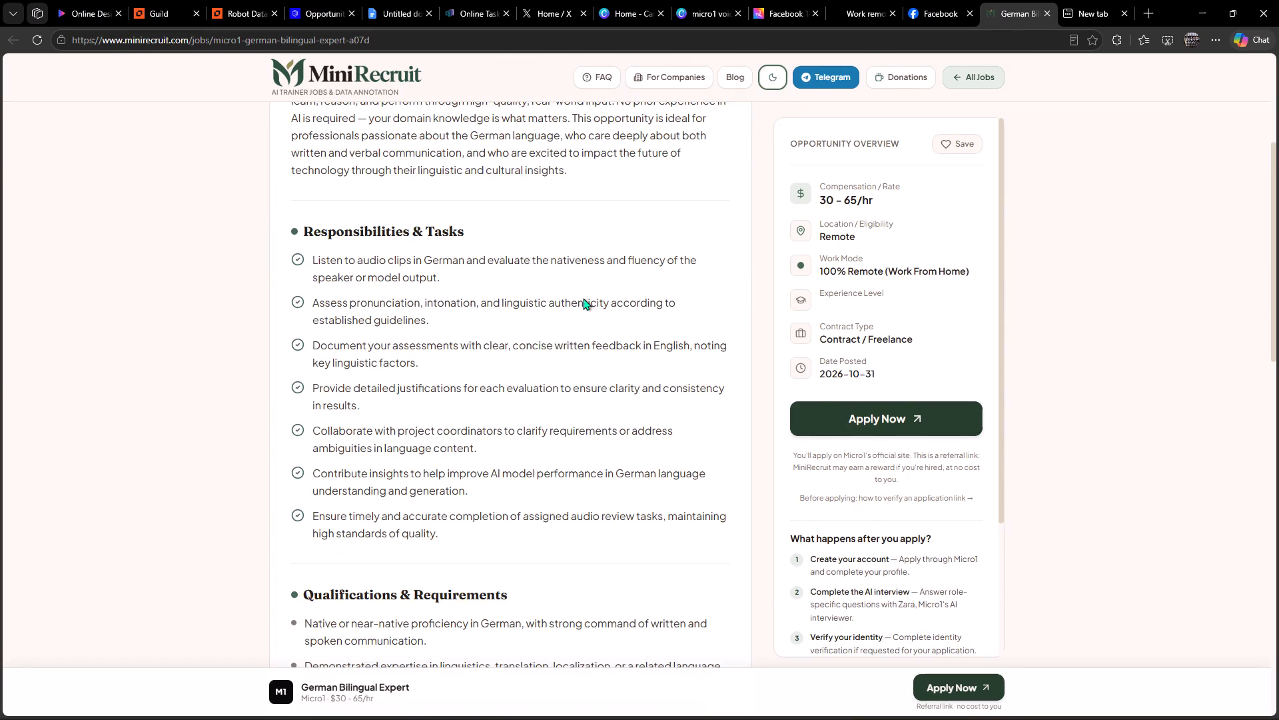
scroll(583, 298, "down", 18)
scroll(583, 298, "down", 4)
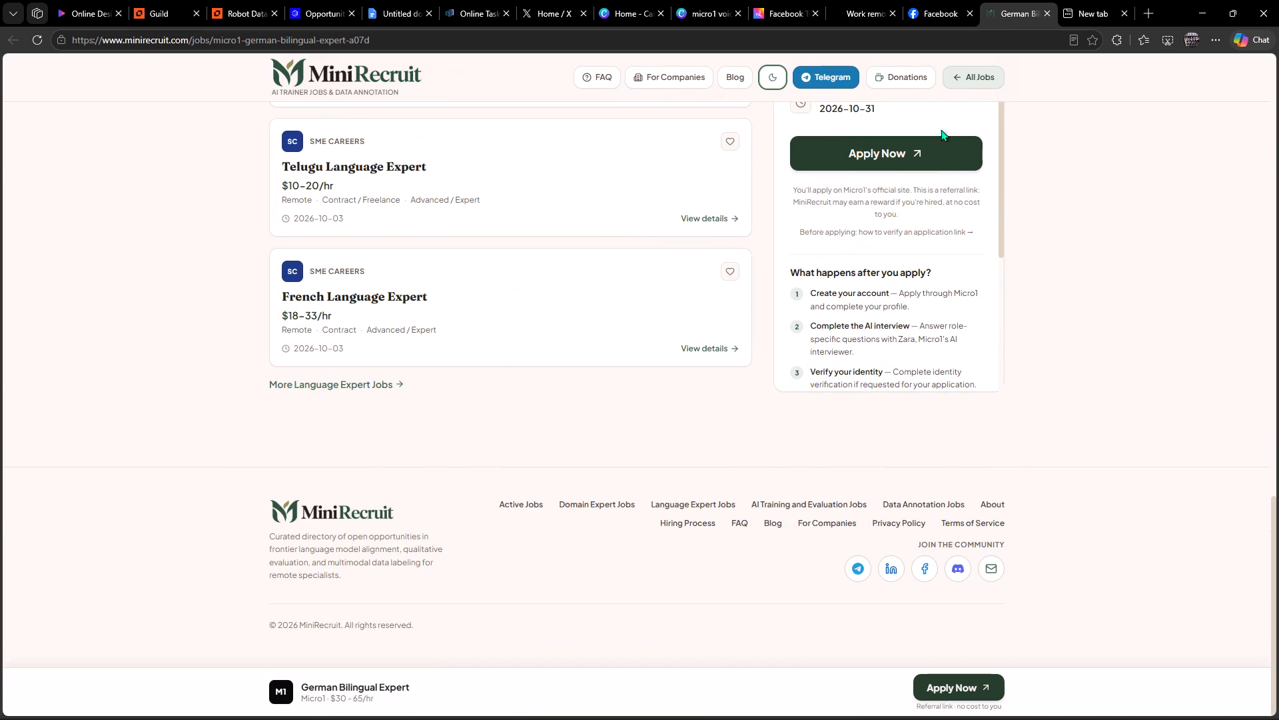
Switch to the empty new tab and activate its address bar for entering a web address.
left_click(1096, 0)
left_click(825, 37)
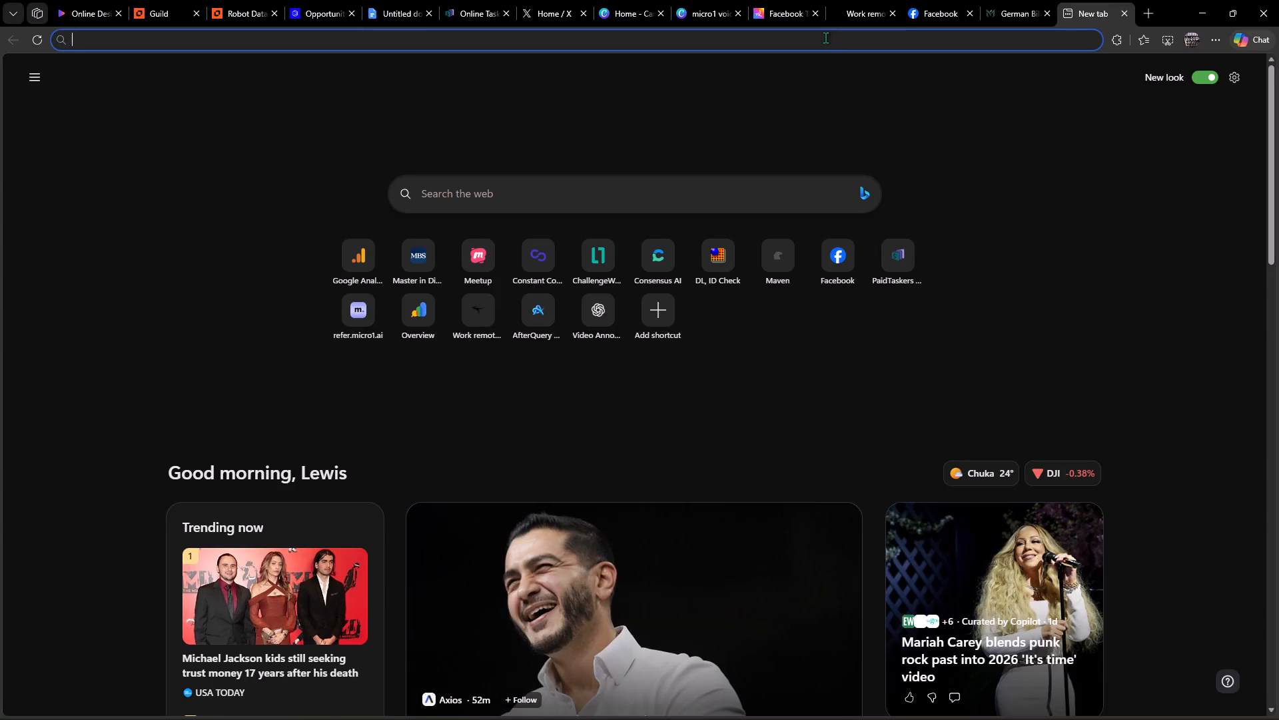
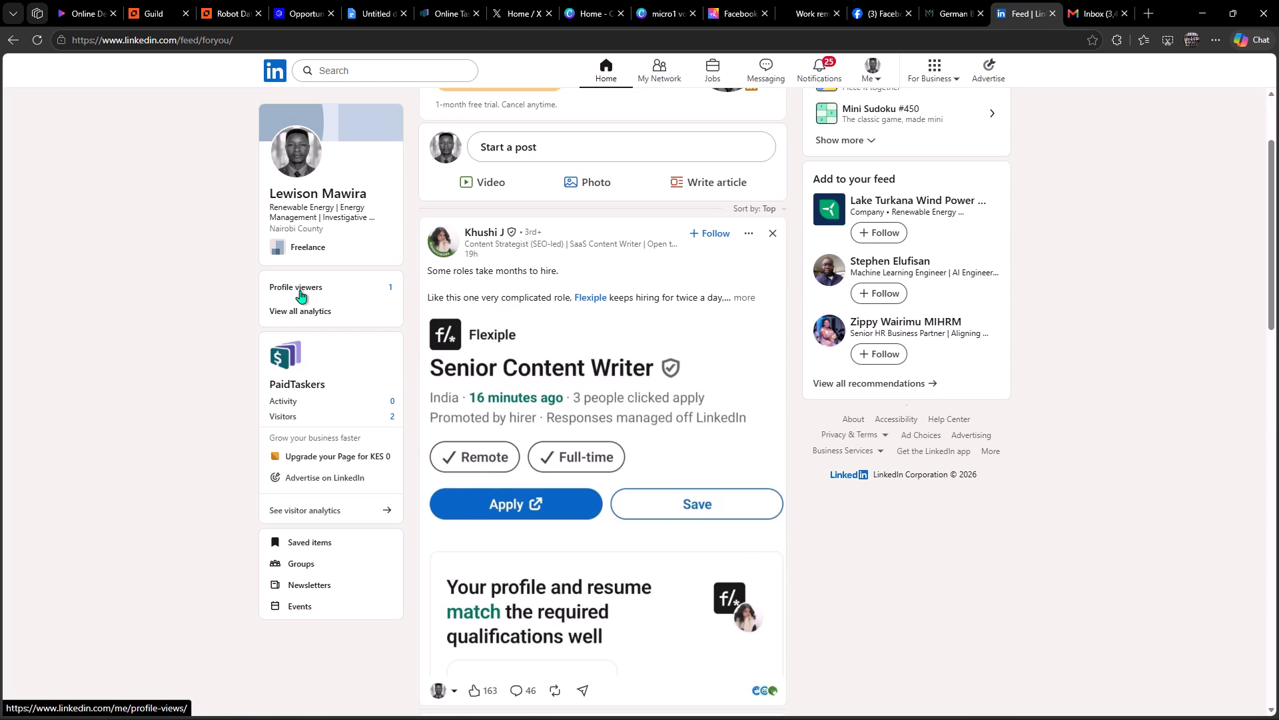
Open the PaidTaskers company page's admin dashboard on LinkedIn.
left_click(308, 381)
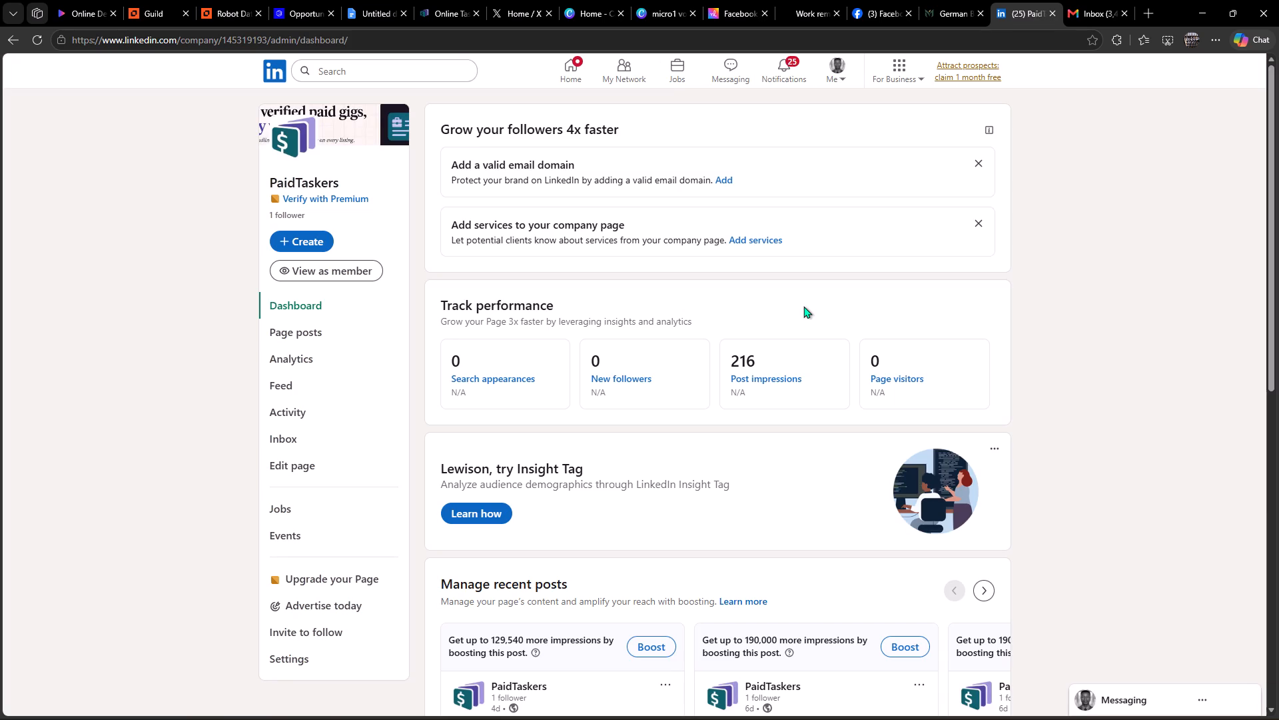
Look through the recent posts on the PaidTaskers LinkedIn page dashboard.
scroll(803, 306, "down", 11)
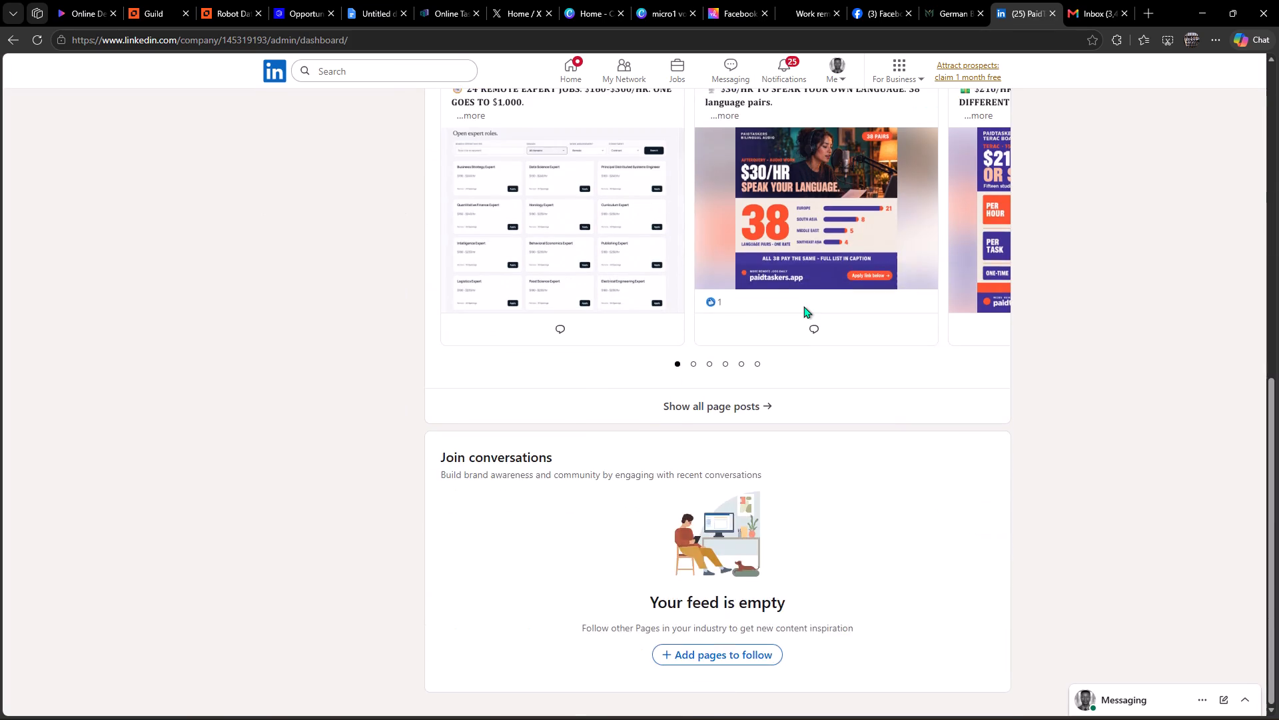
scroll(803, 306, "up", 4)
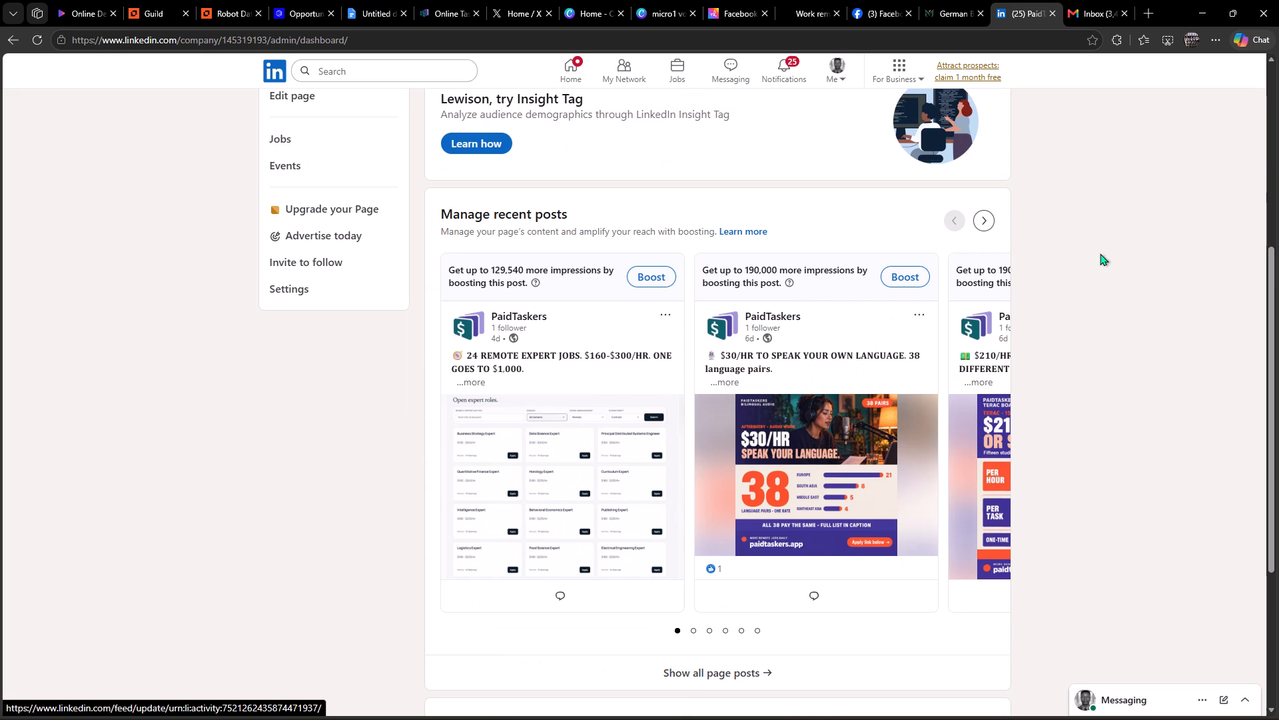
left_click(982, 222)
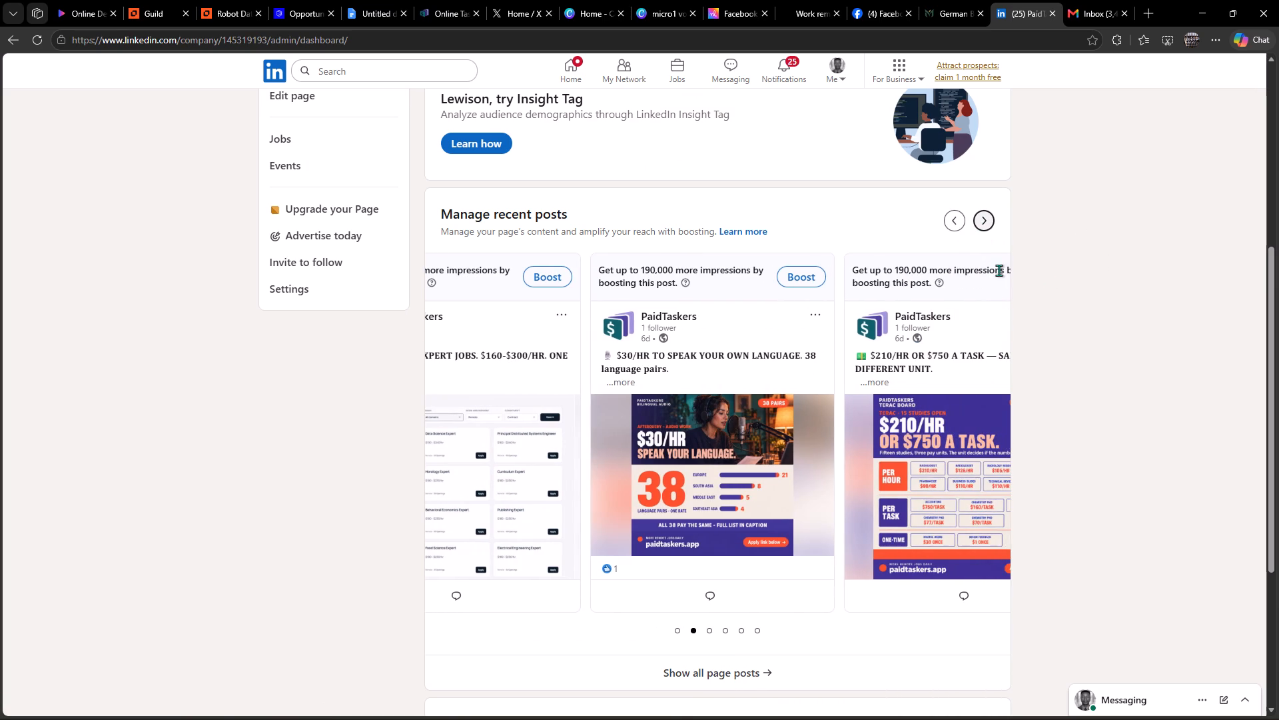
left_click(988, 221)
scroll(1067, 330, "up", 7)
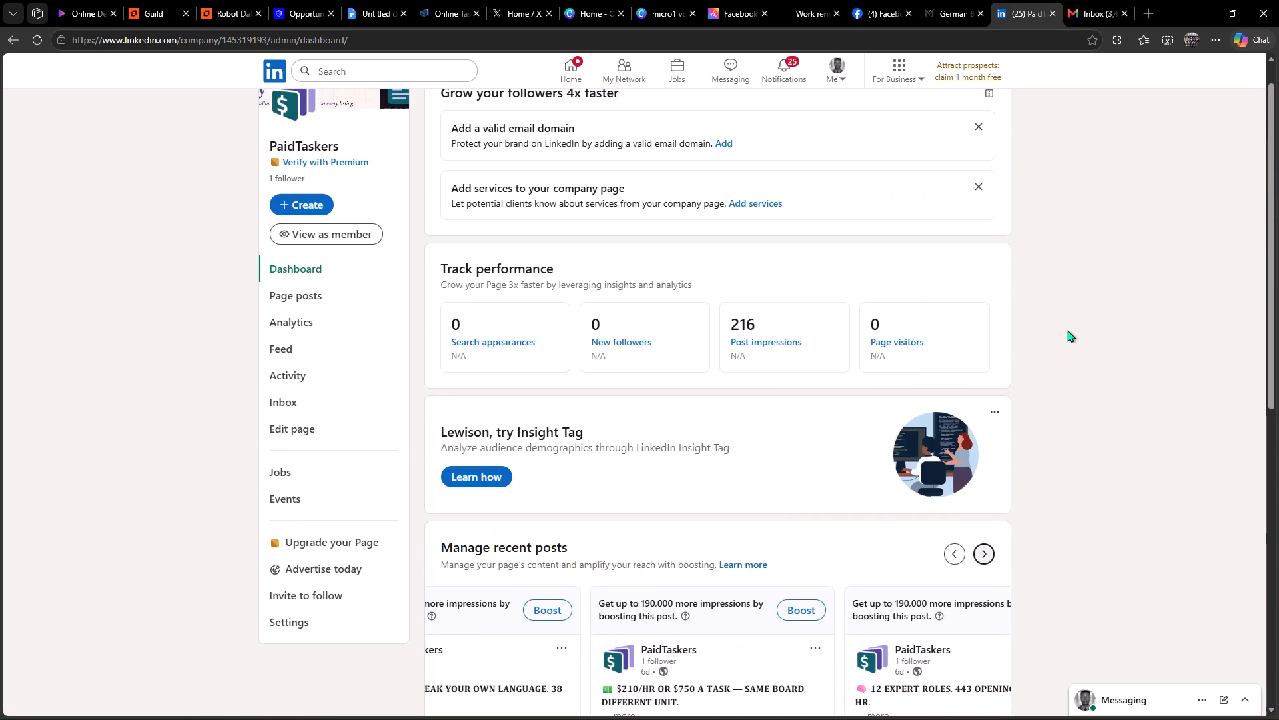
scroll(1067, 330, "up", 6)
Start a new PaidTaskers page post and paste the copied "$30 FOR ONE SESSION OF SAYING WHAT YOU THINK" caption into it.
left_click(289, 233)
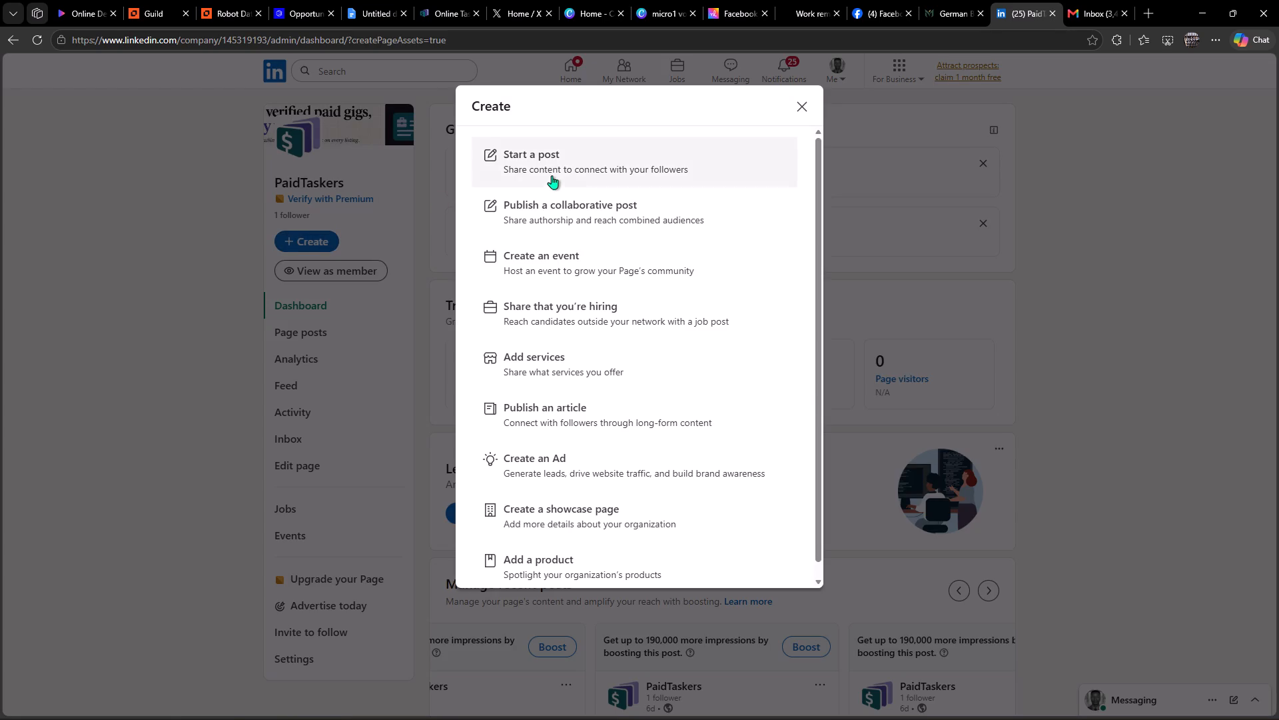
left_click(568, 171)
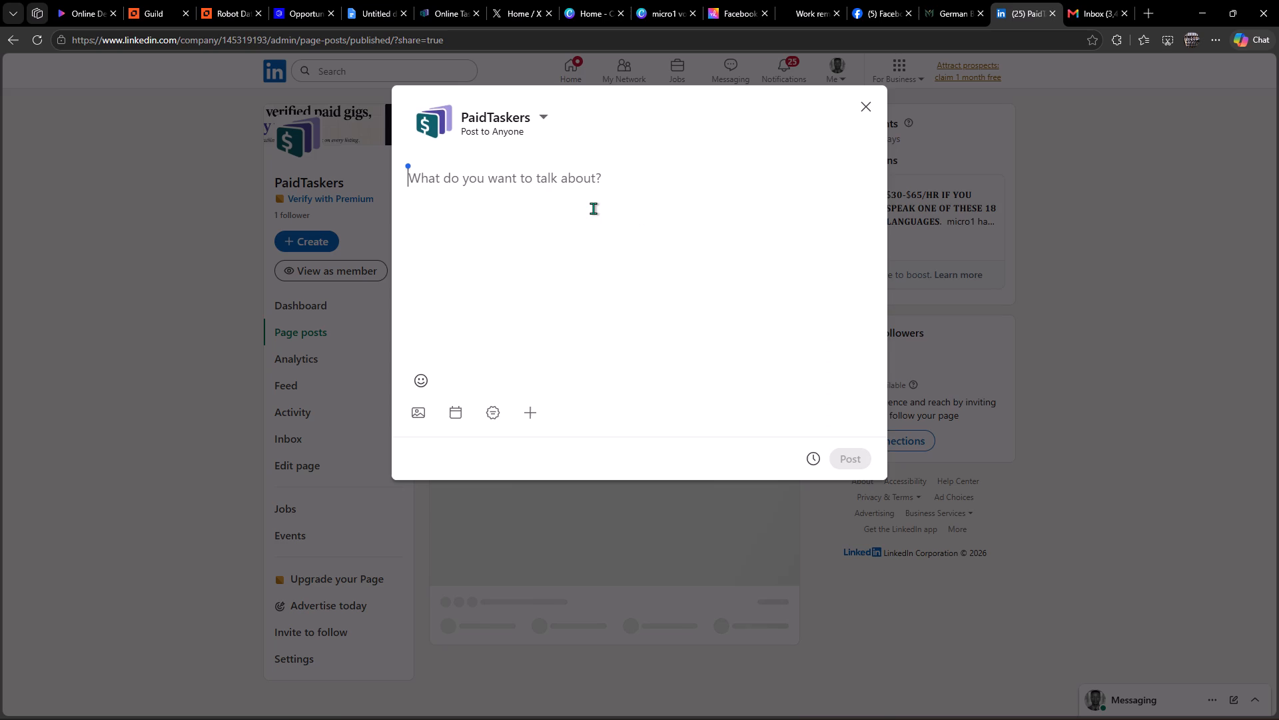
left_click(593, 208)
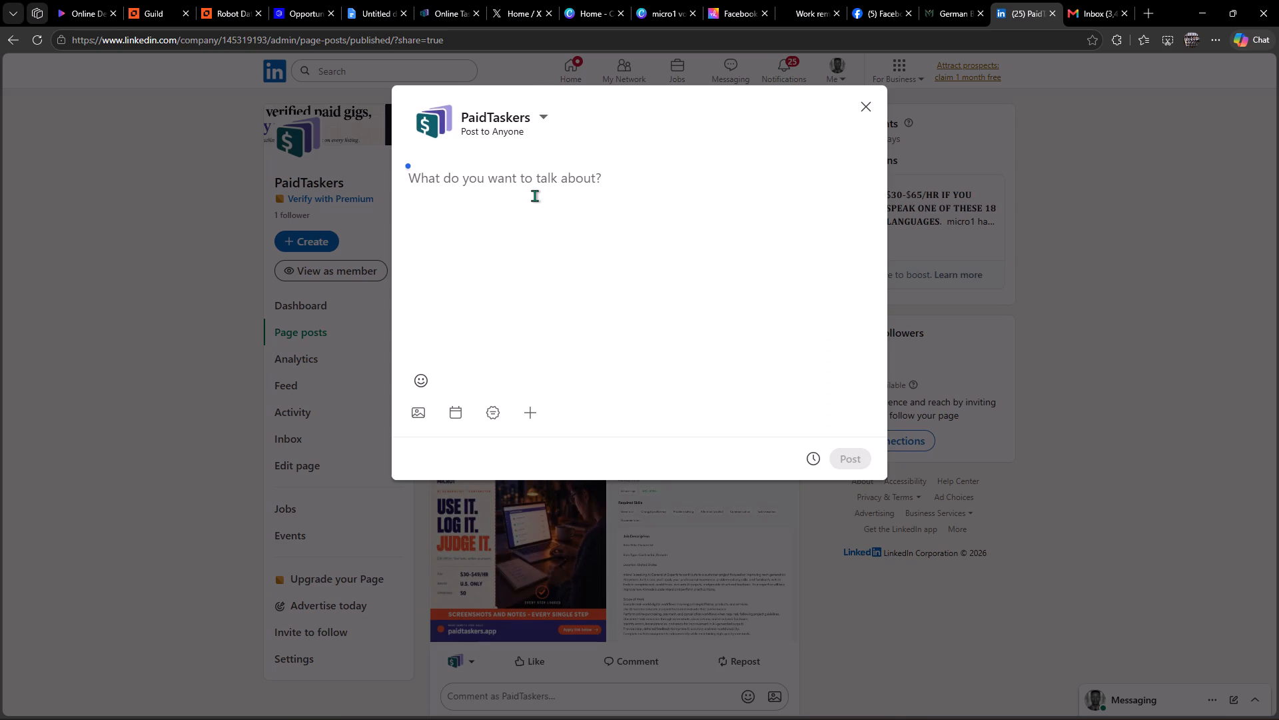
key("super+v")
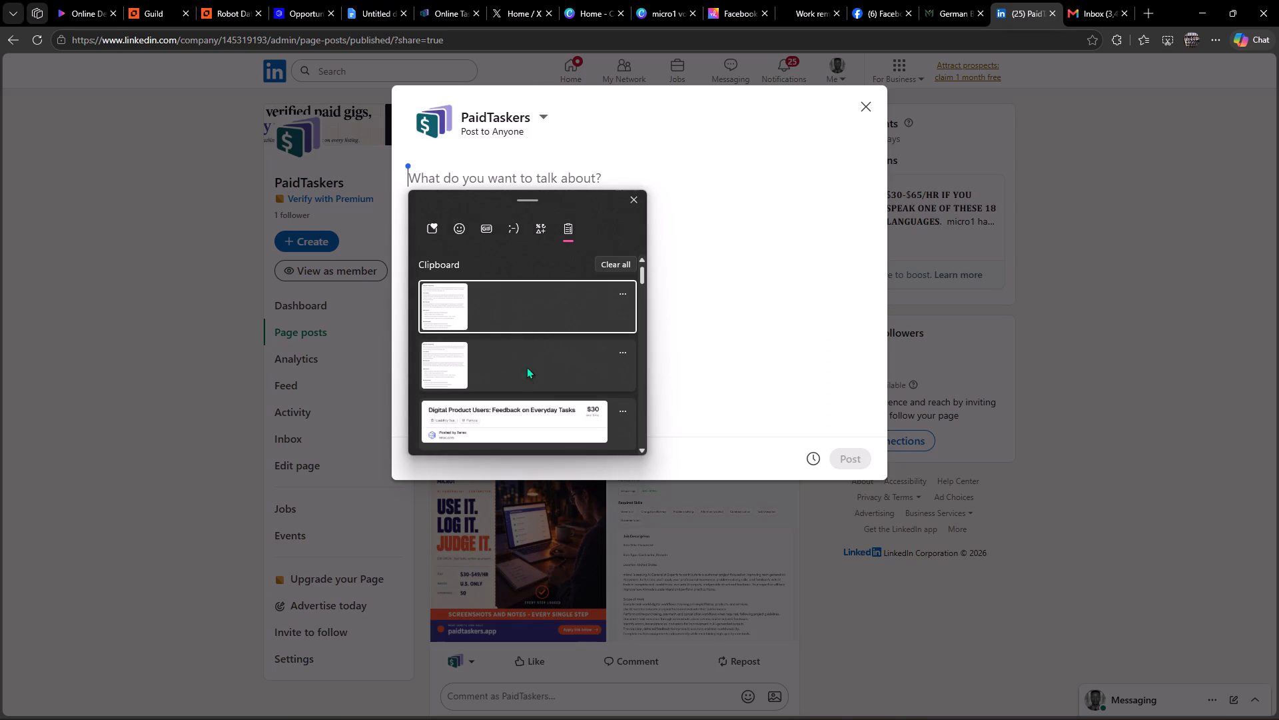
scroll(530, 353, "down", 4)
scroll(530, 353, "up", 3)
scroll(530, 353, "down", 4)
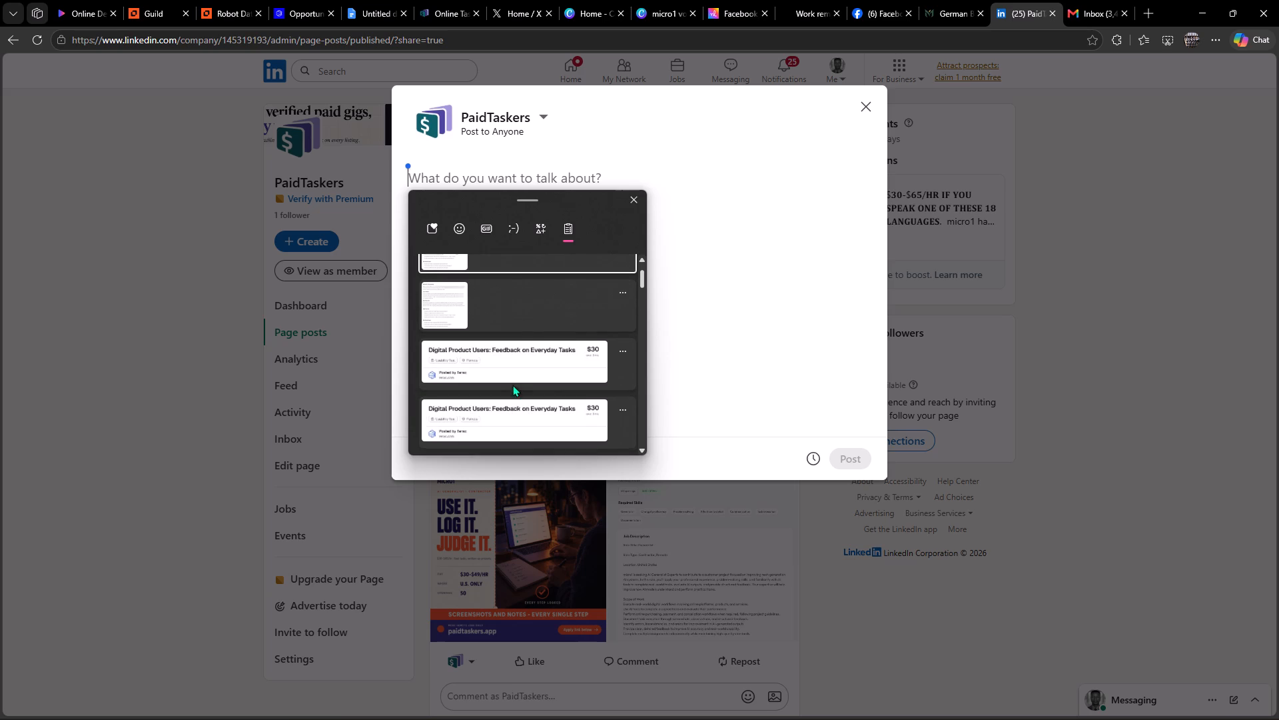
scroll(517, 374, "down", 5)
left_click(519, 371)
key("ctrl+v")
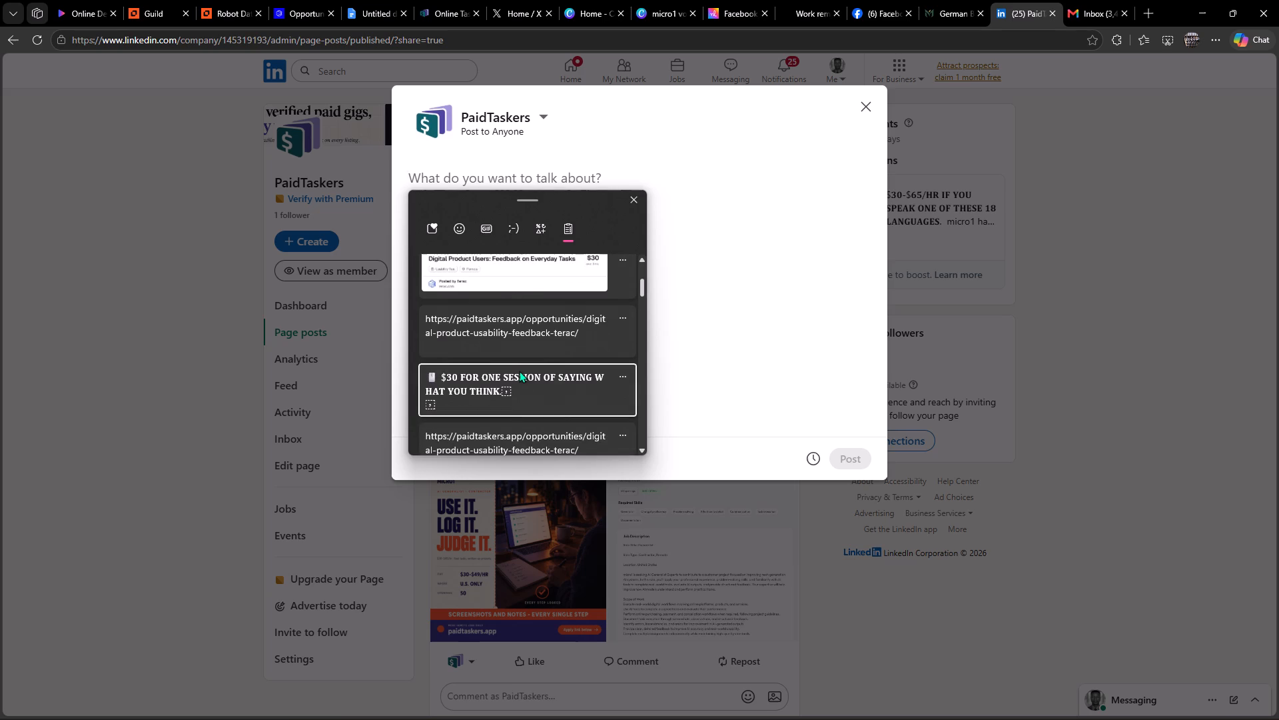
left_click(514, 449)
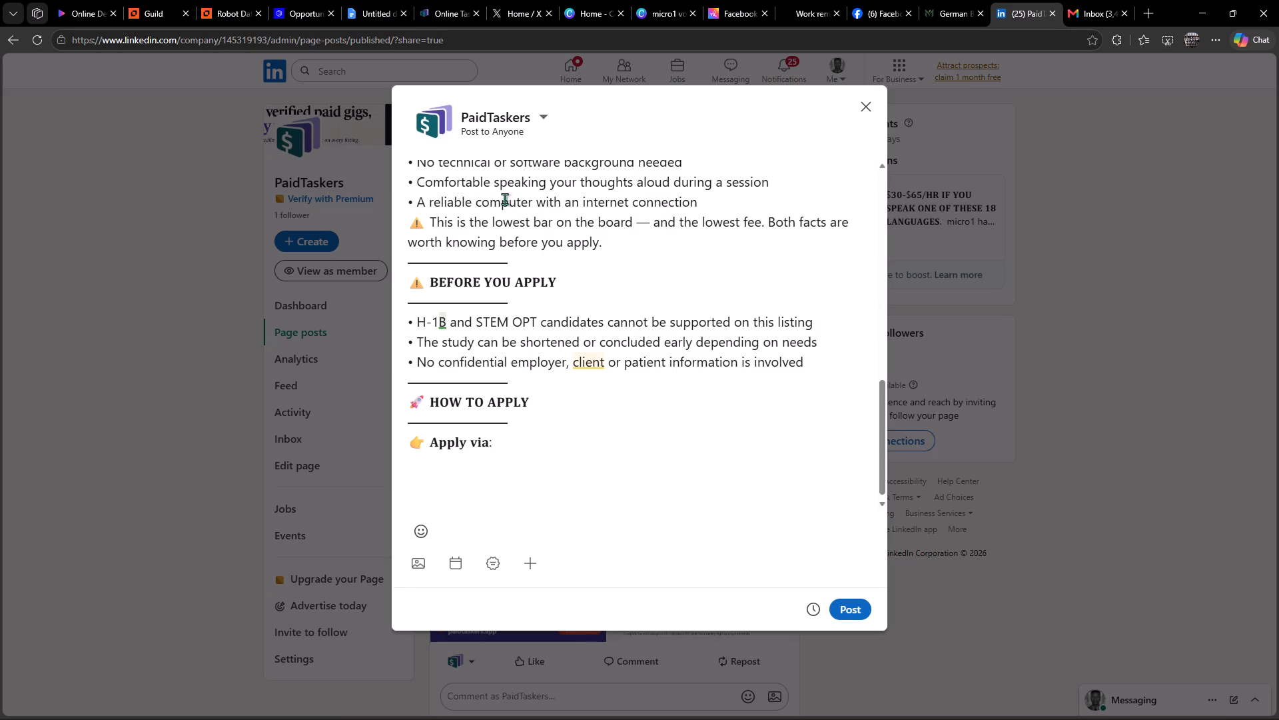
Copy the Digital Product User usability study's link from the paidtaskers.app opportunities page and paste it after "Apply via:" in the LinkedIn post.
left_click(426, 0)
right_click(380, 432)
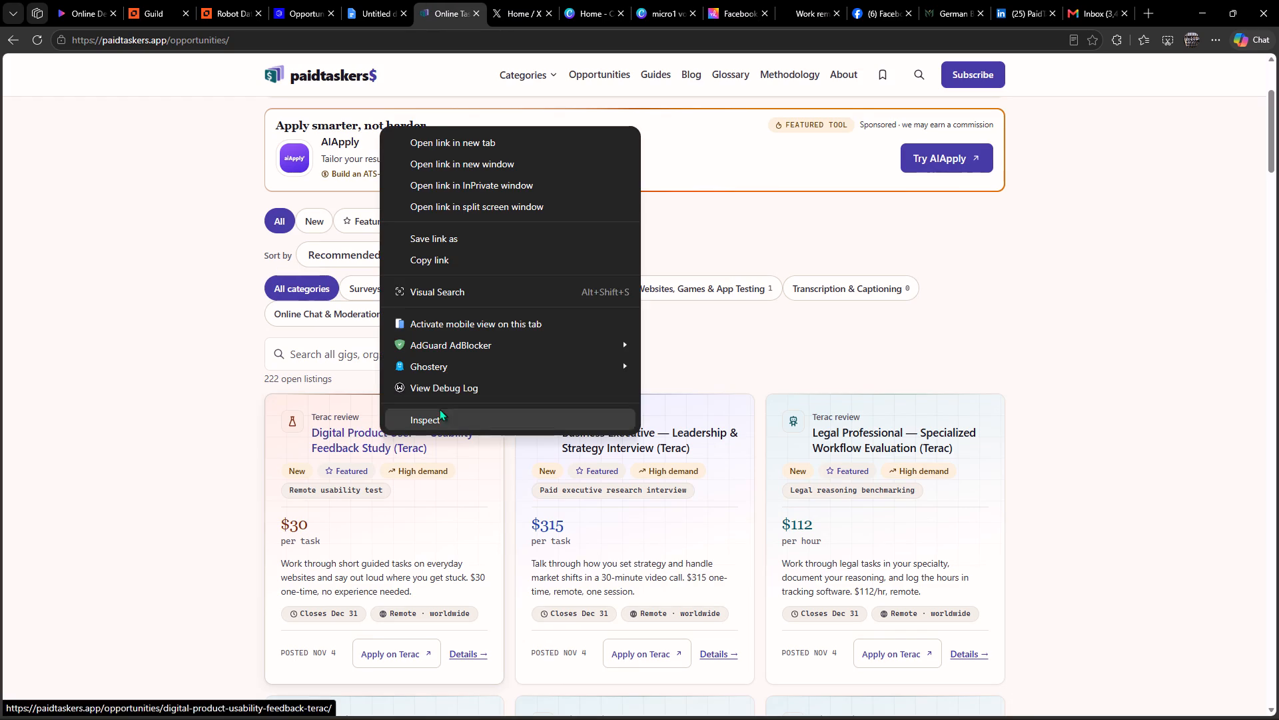
left_click(507, 261)
left_click(902, 0)
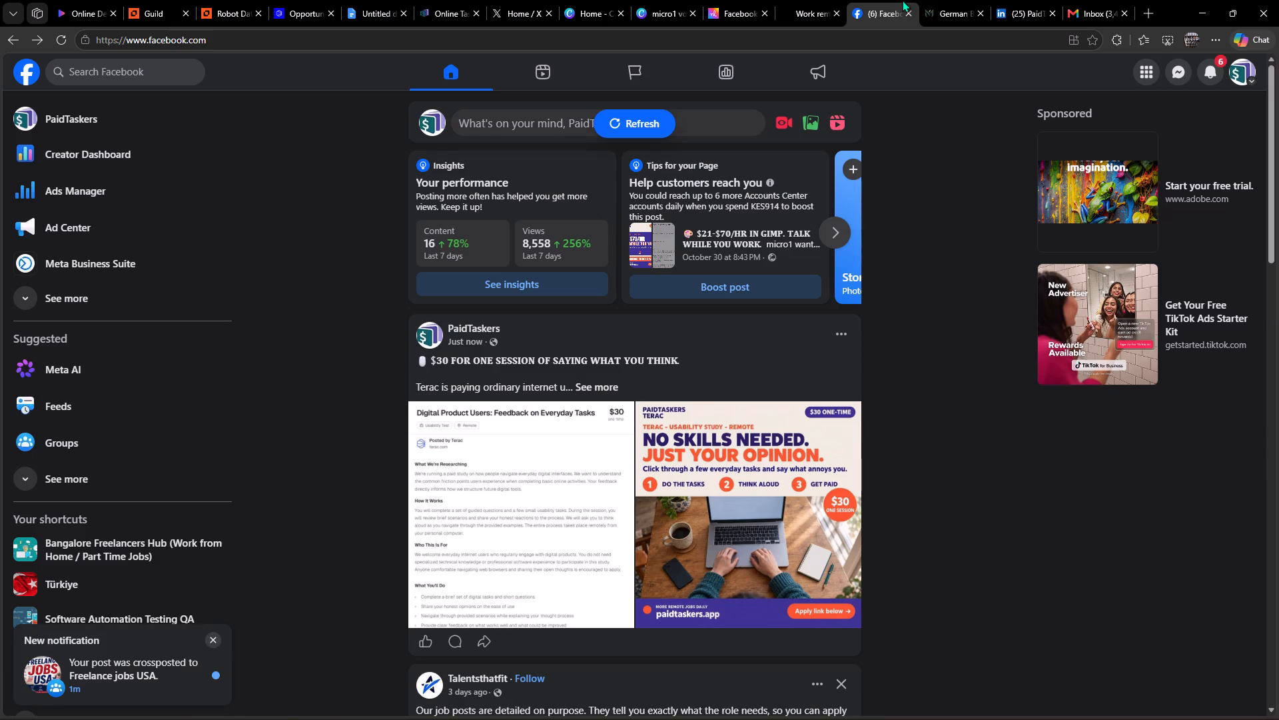
left_click(967, 0)
left_click(1033, 0)
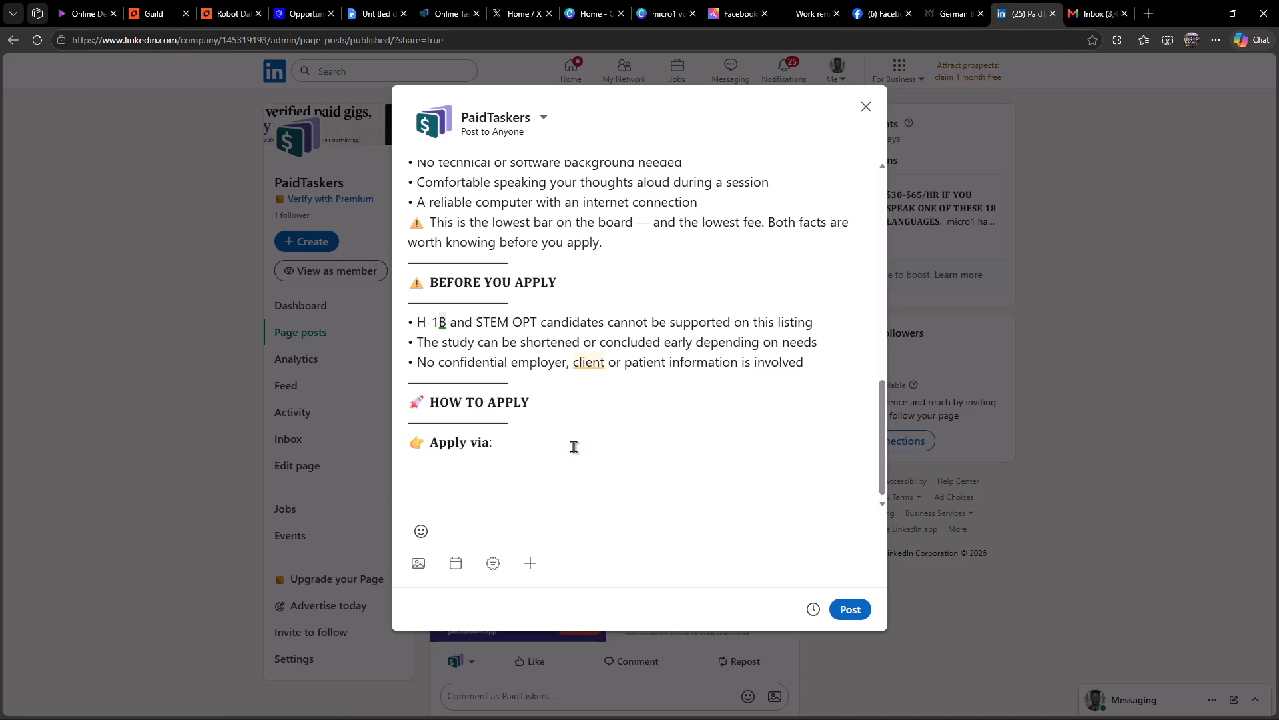
key("ctrl+v")
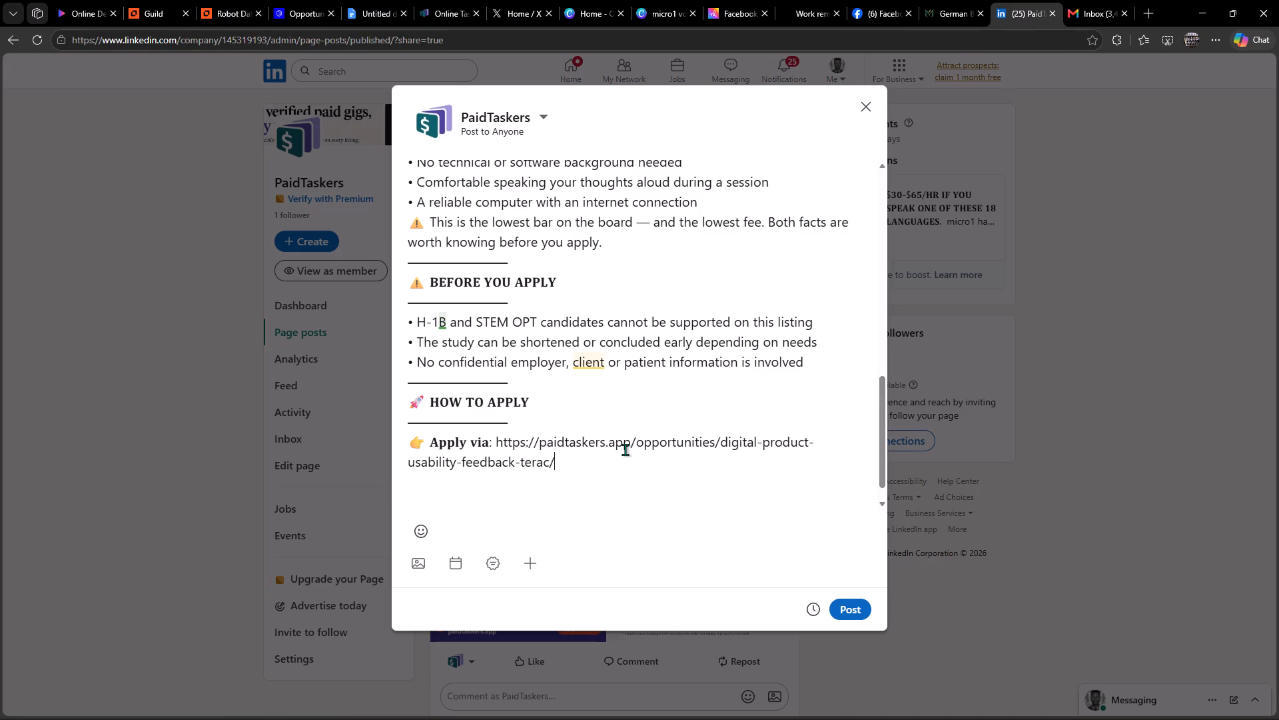
Attach "micro1 voice jobs (5)" and "micro1 voice jobs (6)" to the post, with the "No skills needed" graphic ordered first.
scroll(625, 449, "down", 2)
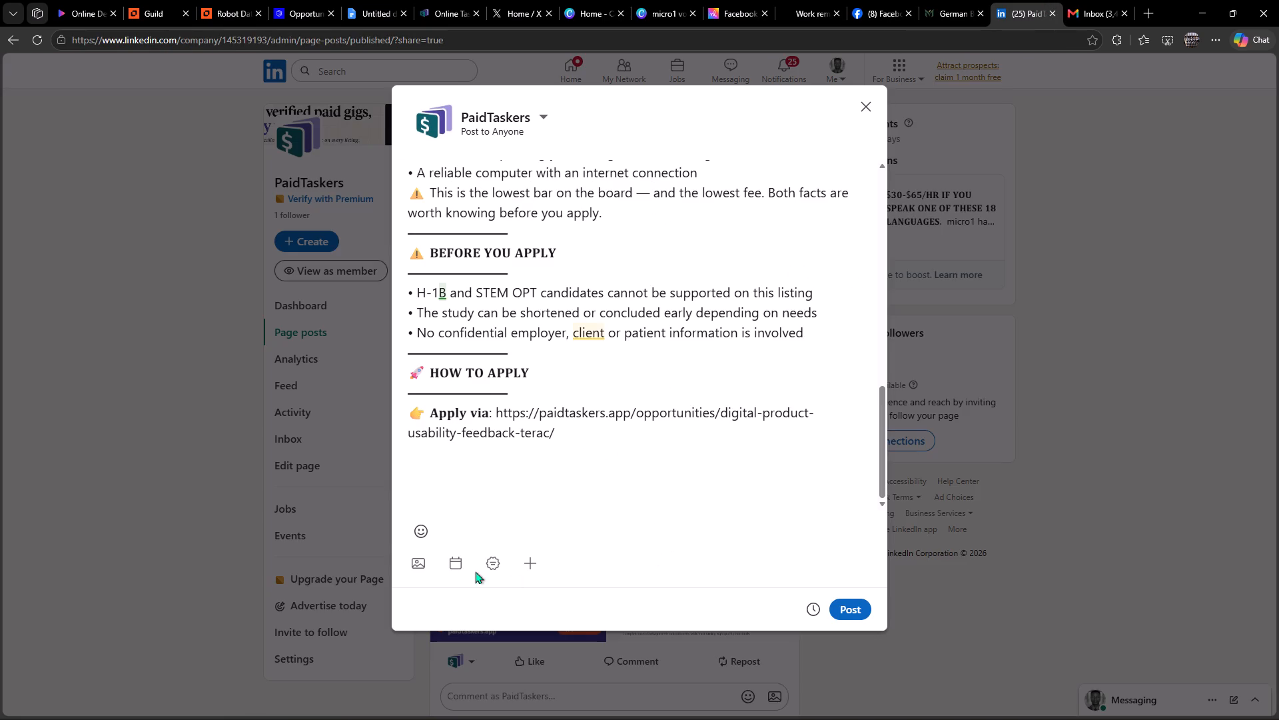
left_click(414, 558)
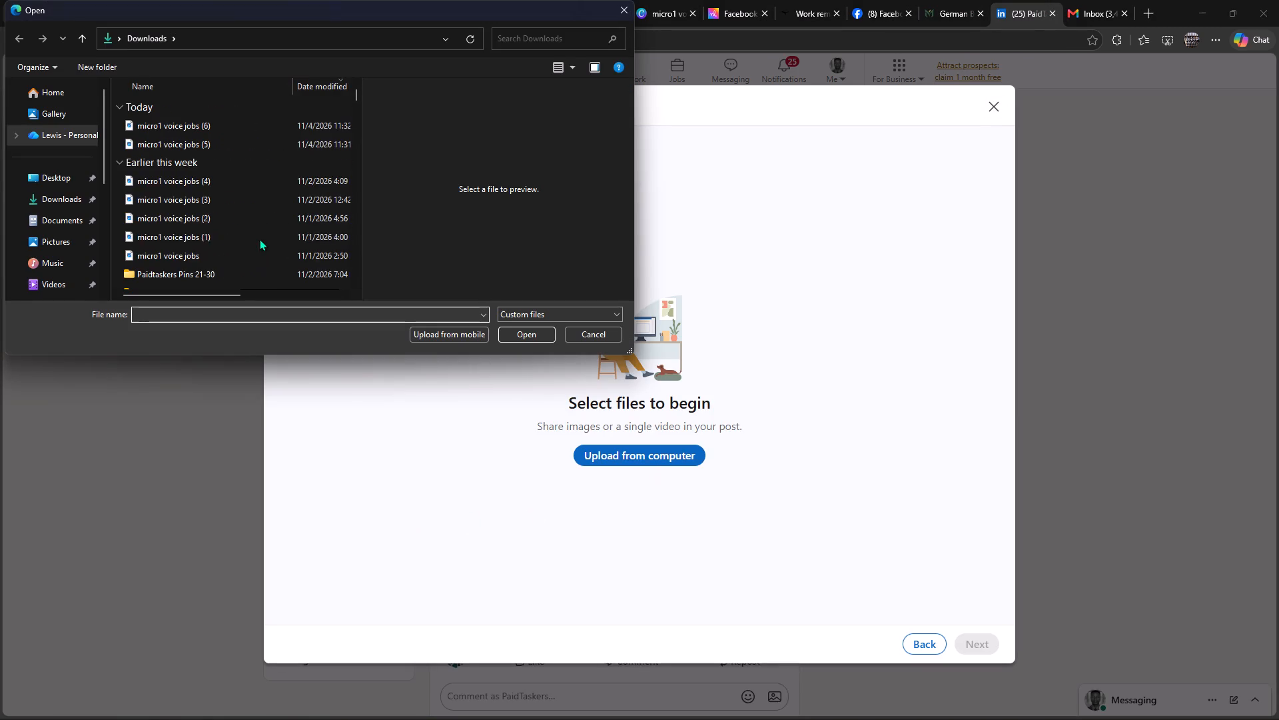
left_click(254, 125)
left_click(252, 137, "ctrl")
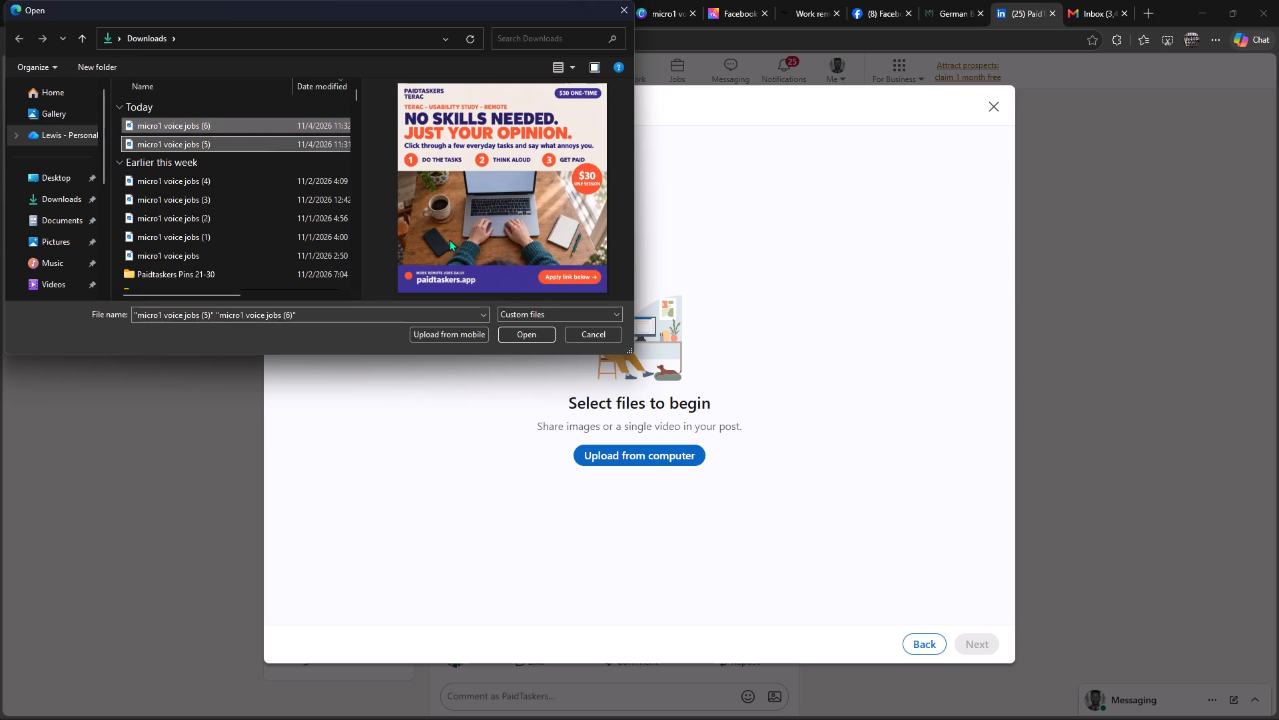
left_click(541, 333)
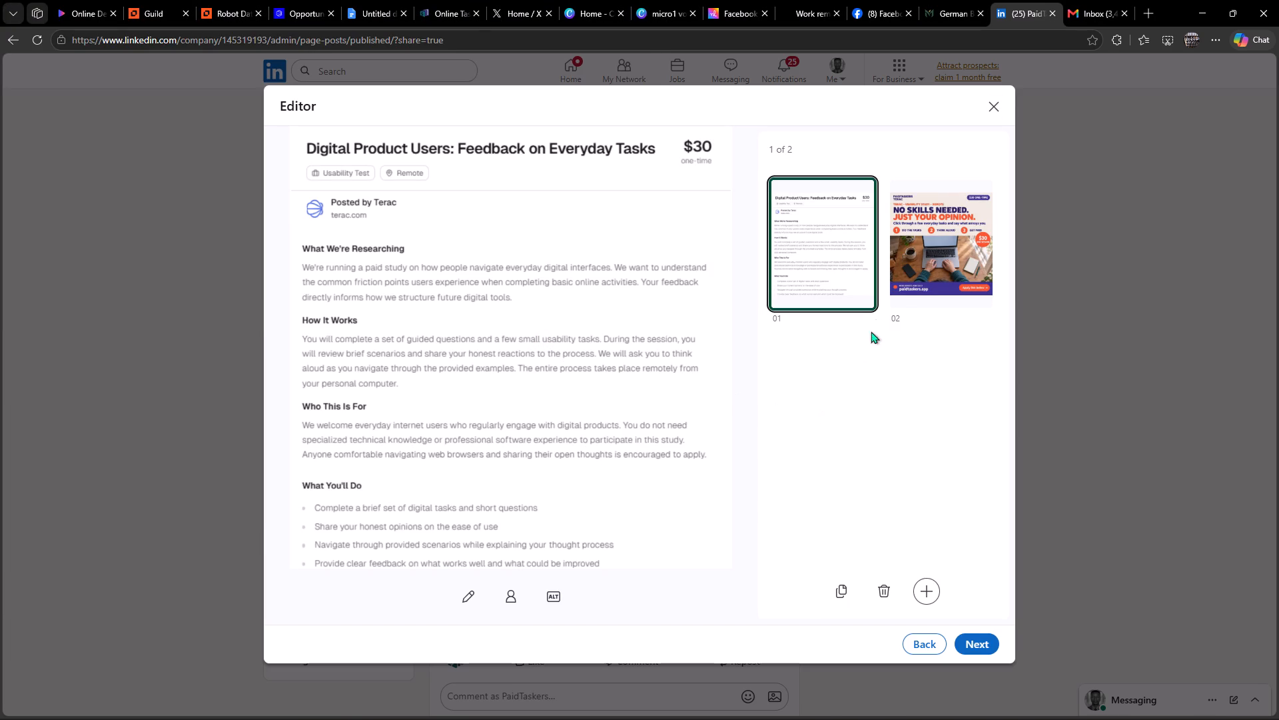
left_click_drag(931, 263, 838, 265)
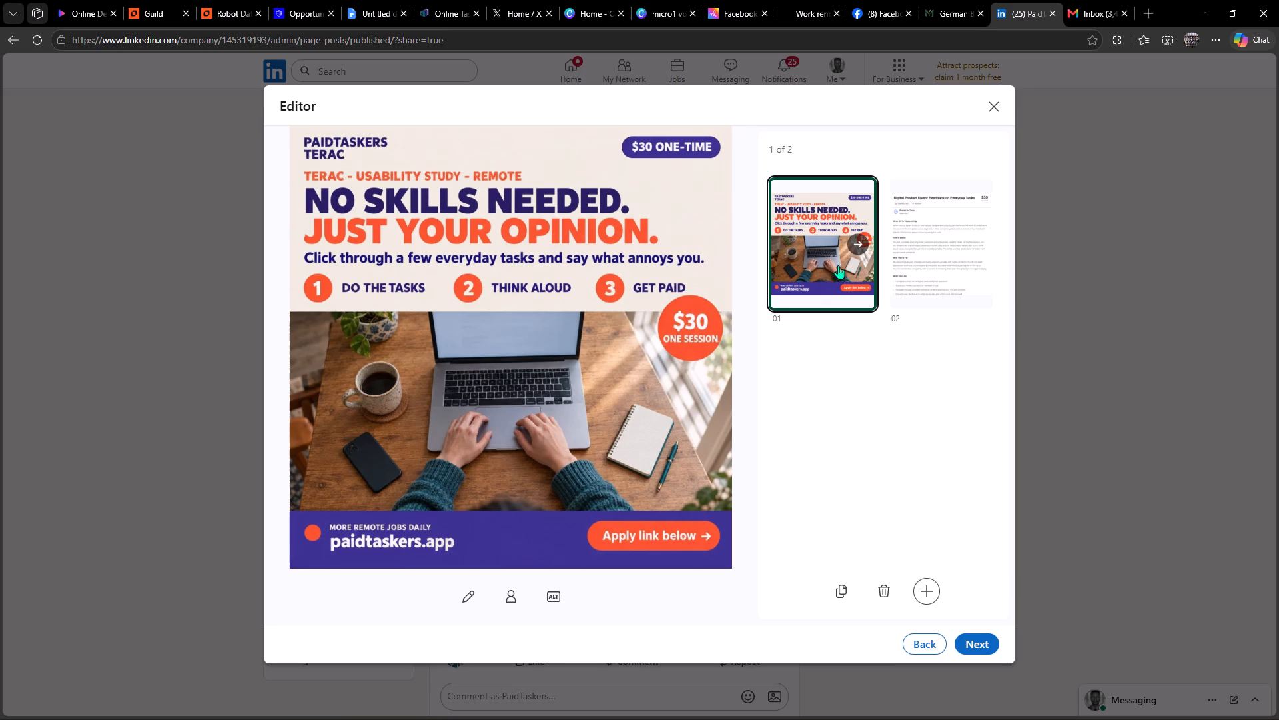
left_click(977, 647)
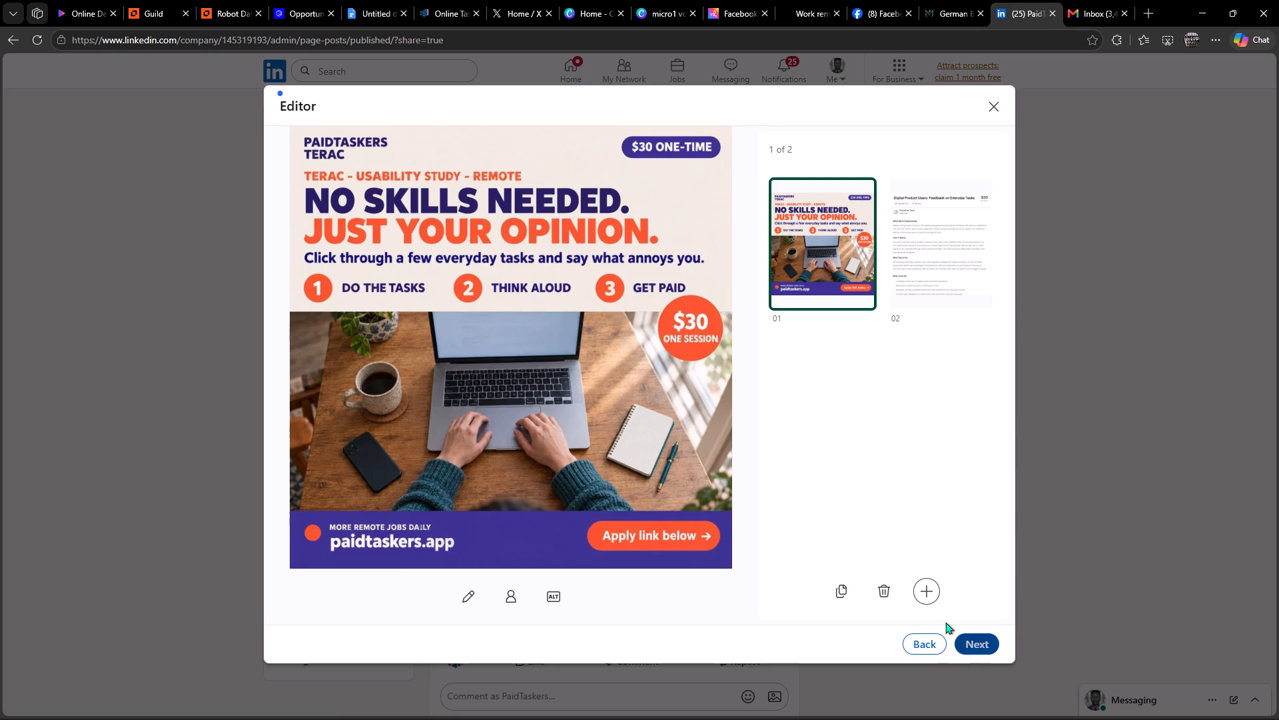
Review the drafted $30 usability study post from top to bottom, checking its caption, application link and two attached images.
scroll(626, 418, "up", 19)
scroll(626, 417, "down", 7)
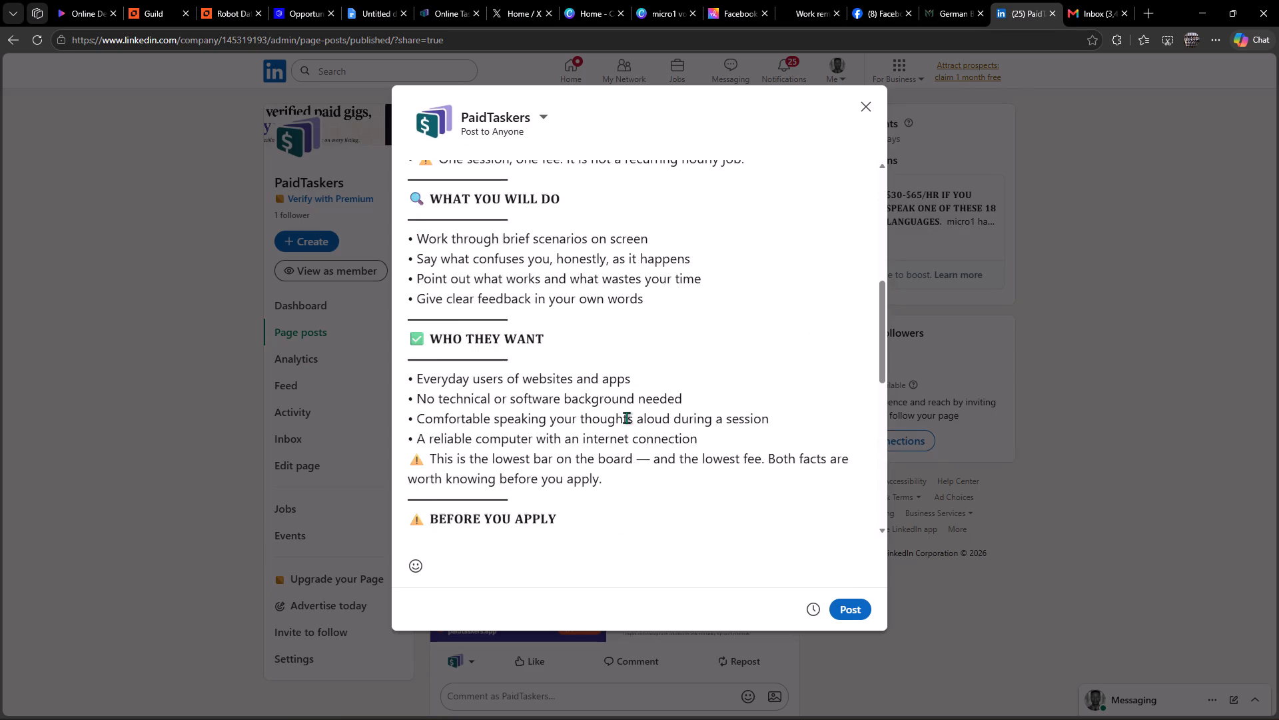
scroll(626, 417, "down", 18)
scroll(626, 417, "up", 5)
scroll(626, 417, "down", 3)
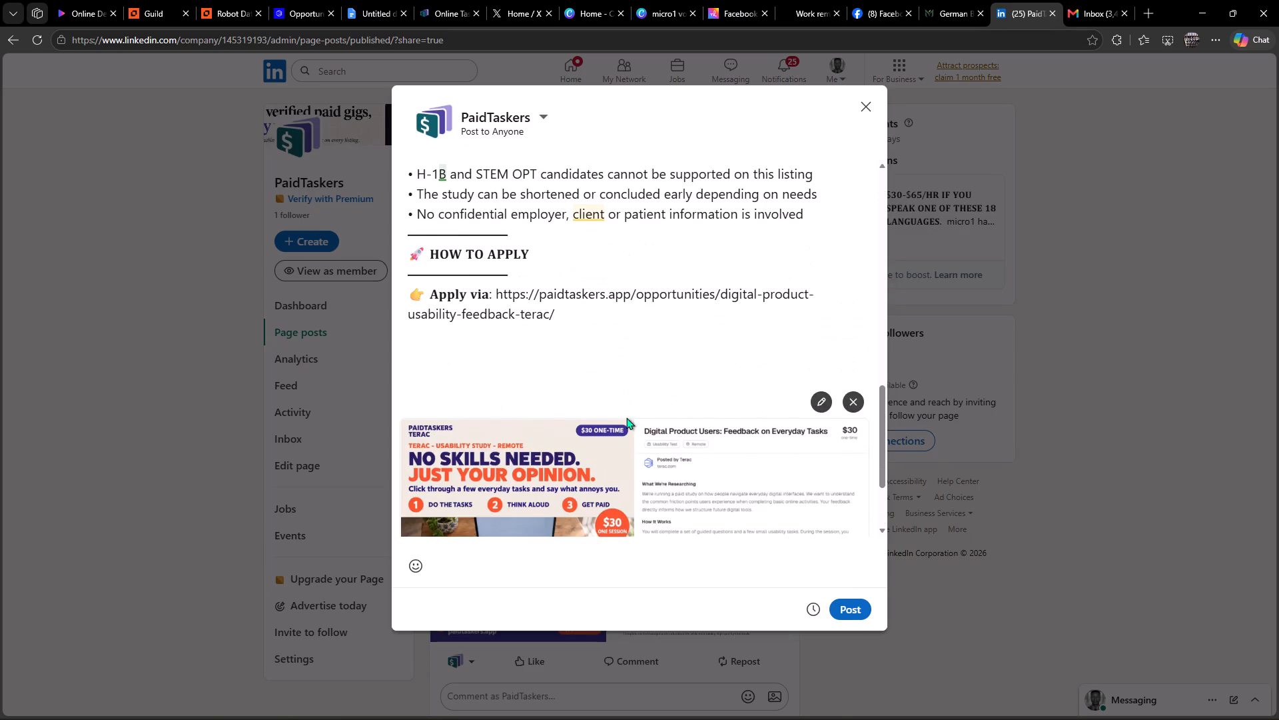
scroll(626, 417, "up", 20)
scroll(626, 417, "up", 3)
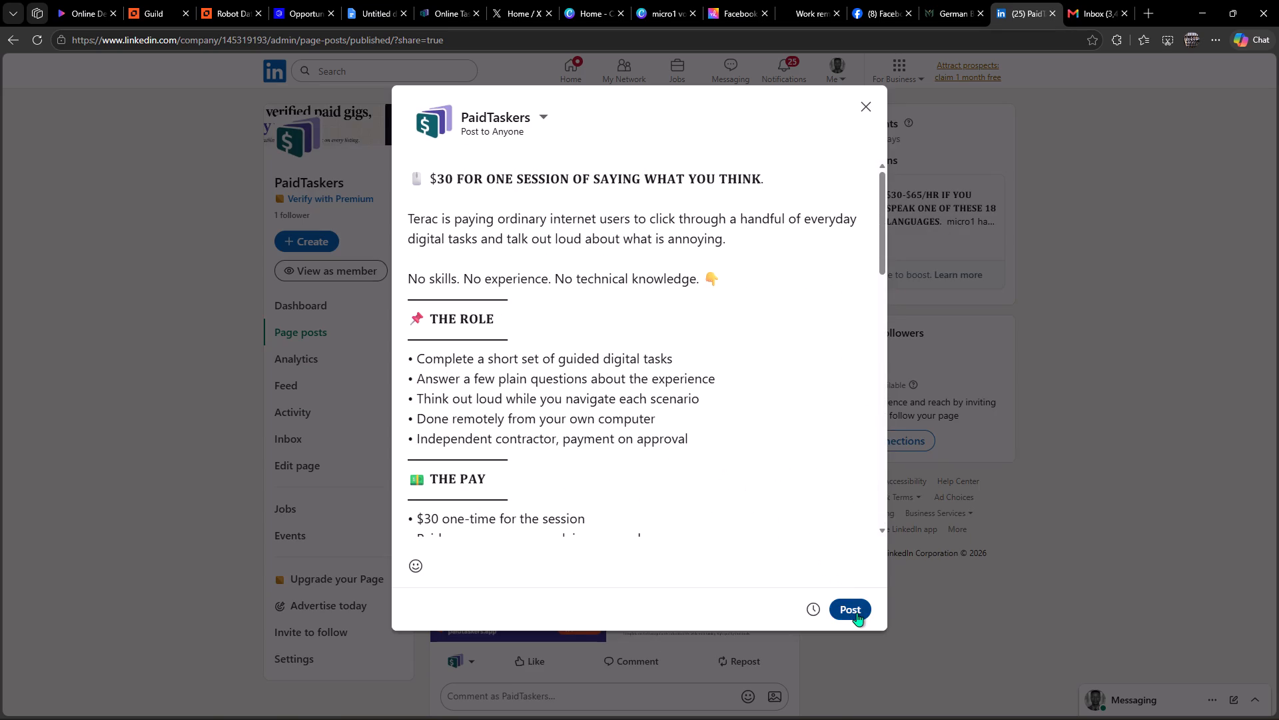
scroll(771, 487, "down", 14)
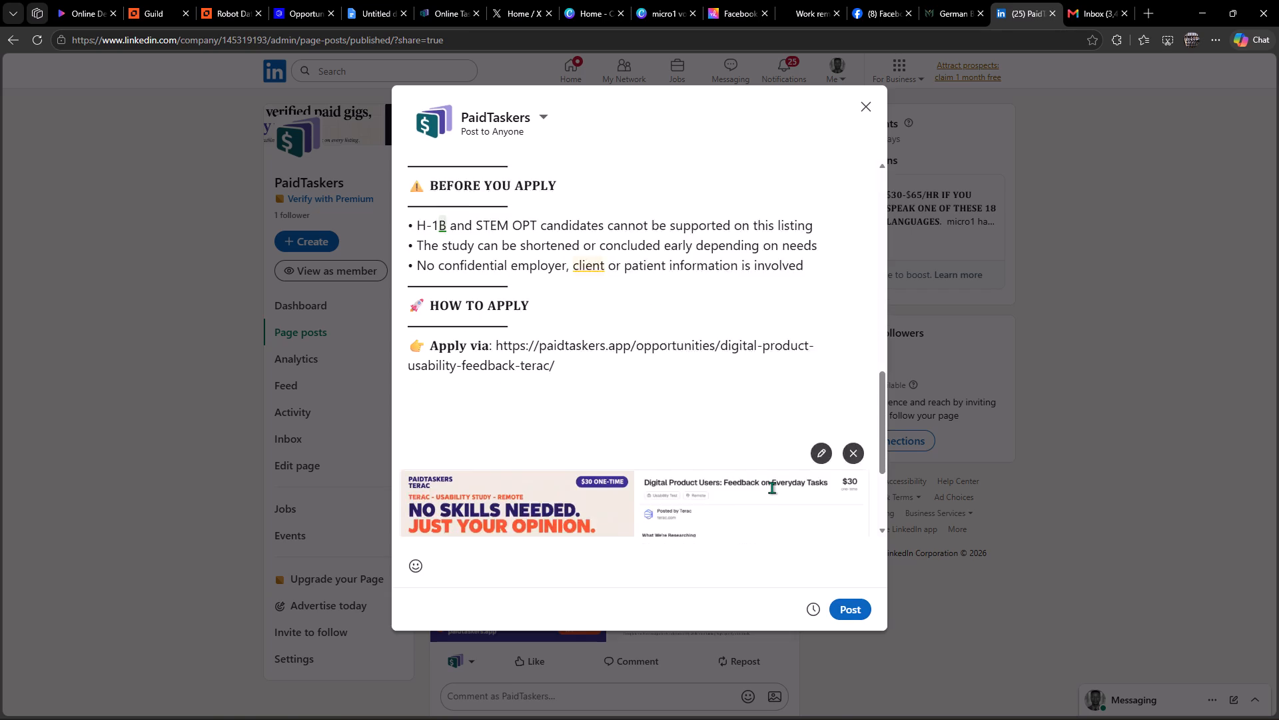
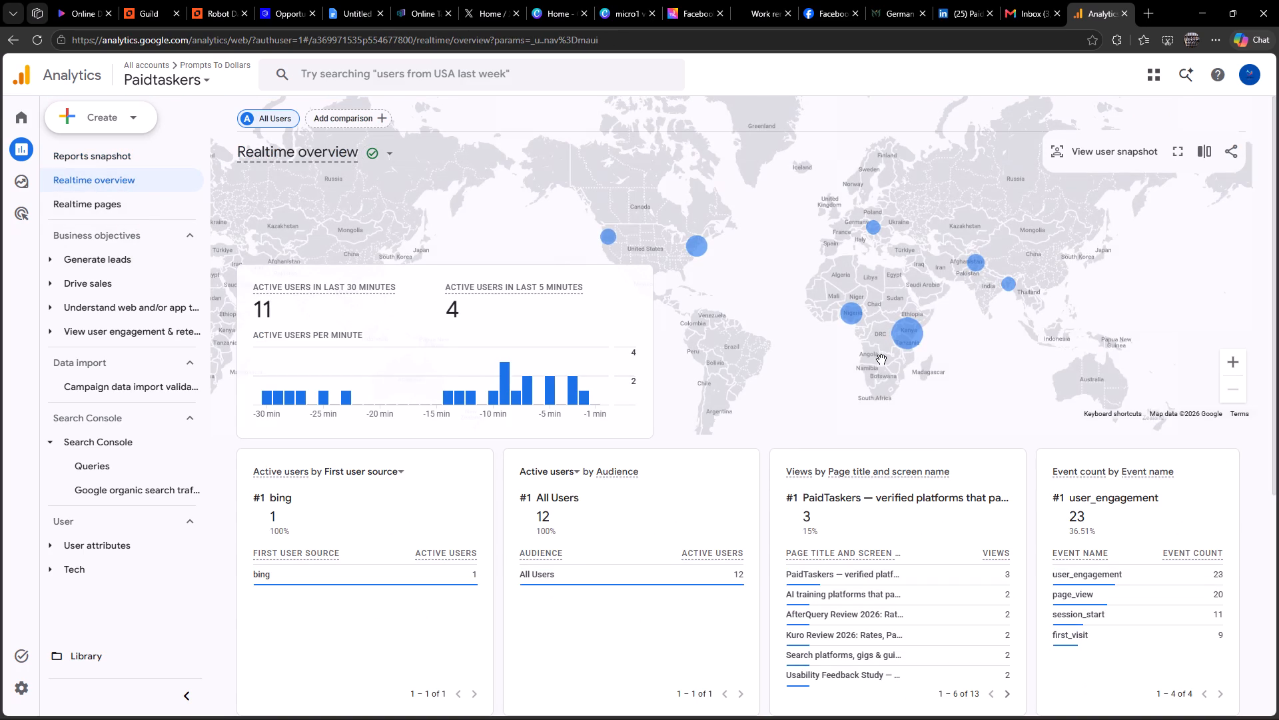
Examine the Paidtaskers realtime overview, checking the active-user map and the views by page title, and reload the report.
scroll(833, 411, "down", 2)
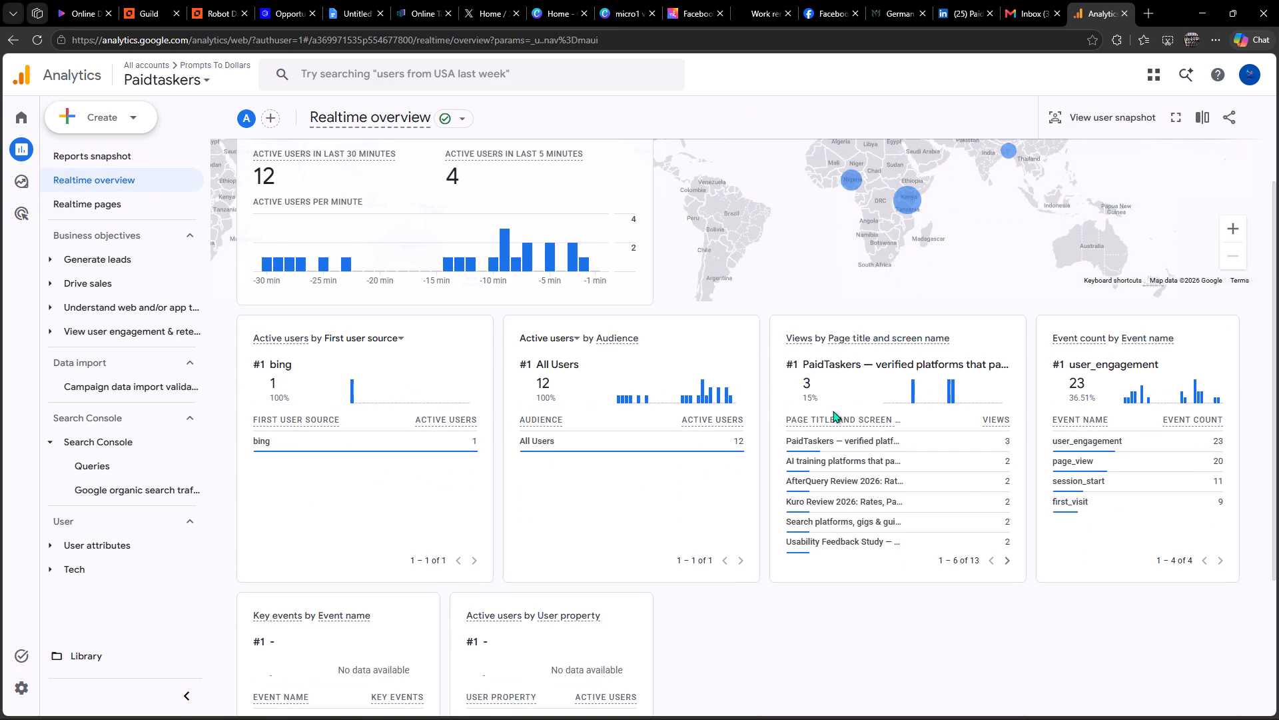
scroll(833, 411, "down", 3)
scroll(833, 411, "up", 5)
left_click_drag(806, 400, 869, 367)
left_click_drag(673, 335, 879, 336)
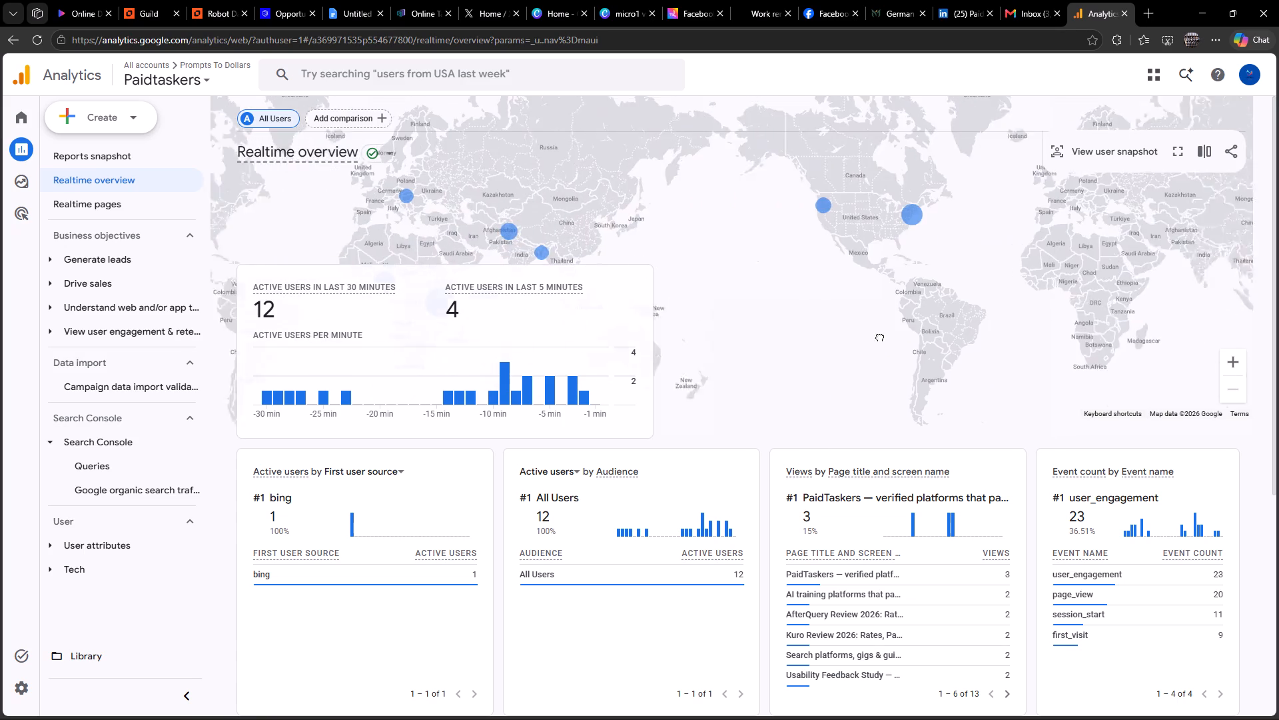
left_click_drag(879, 336, 981, 328)
left_click_drag(758, 406, 875, 356)
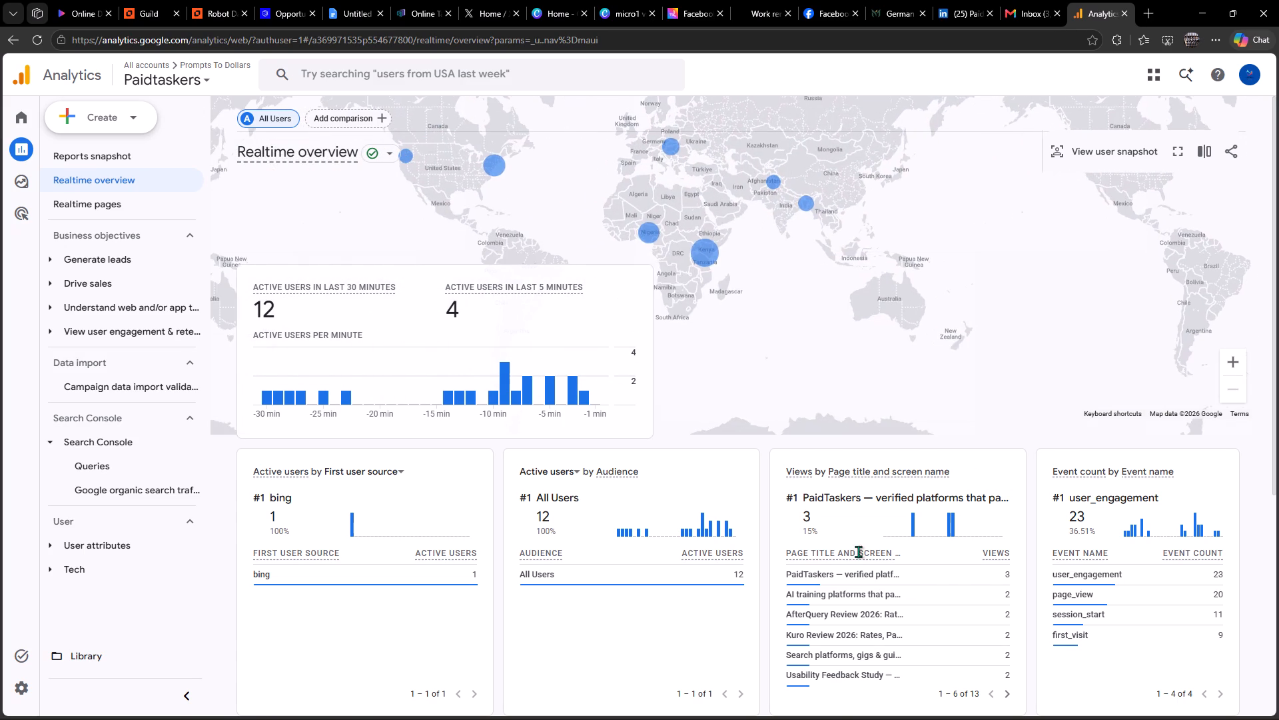
scroll(883, 623, "down", 2)
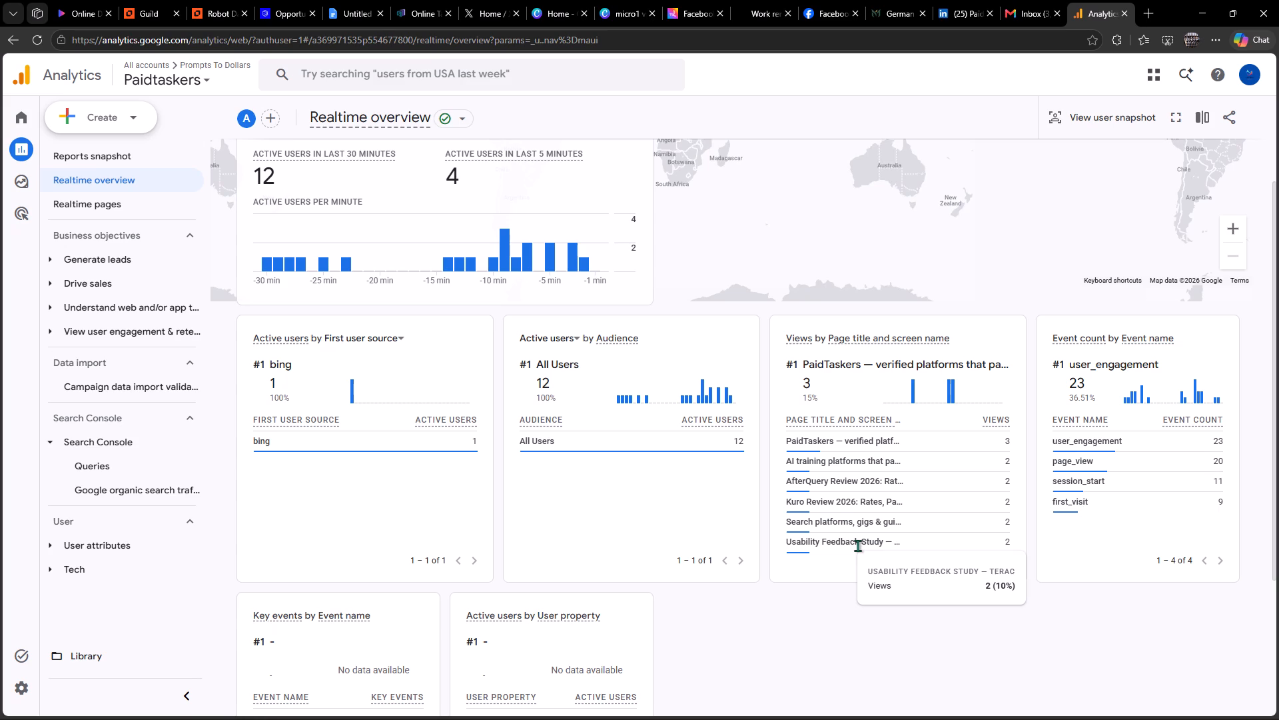
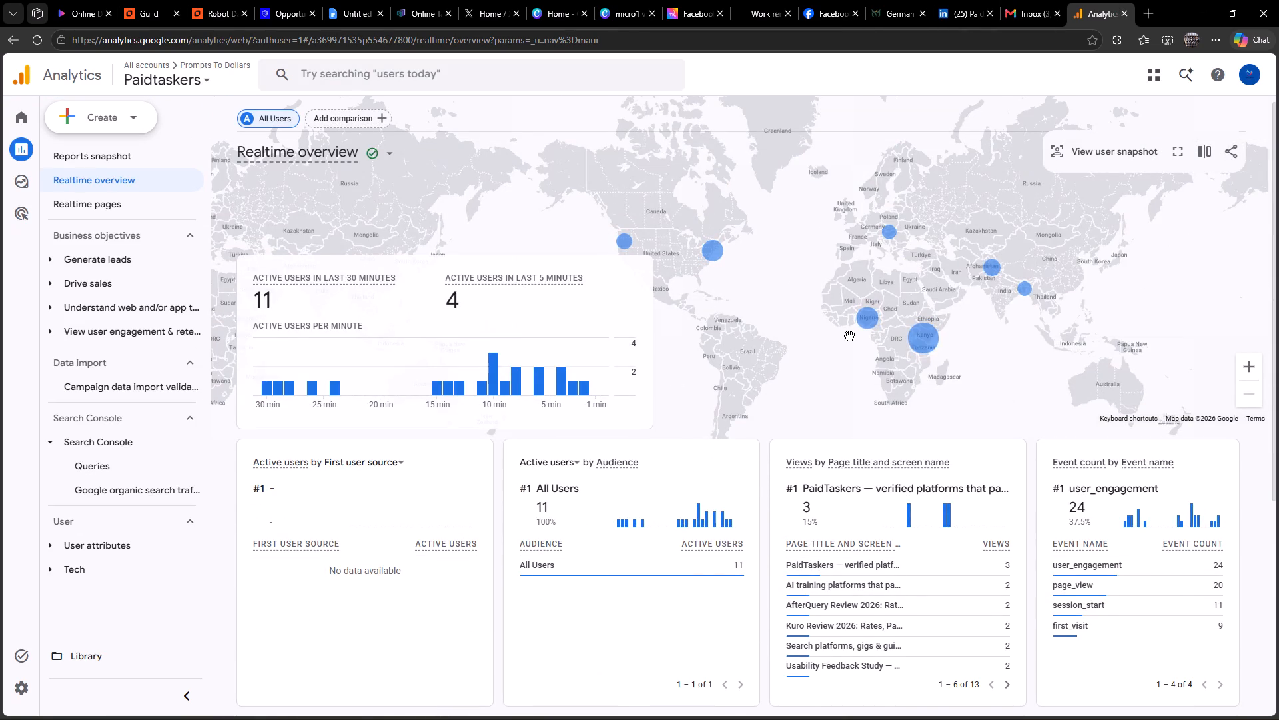
Return to the PaidTaskers LinkedIn page and decline the offer to turn the published post into a job.
left_click(848, 0)
left_click(908, 0)
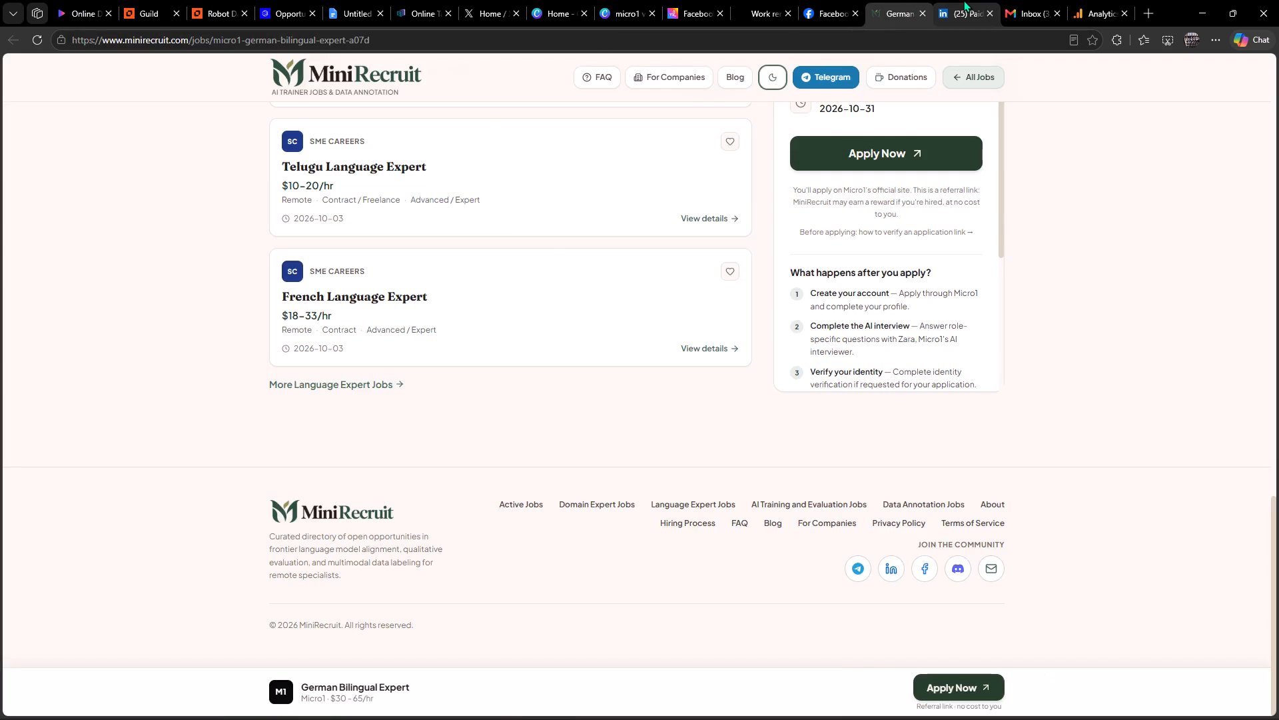
left_click(963, 0)
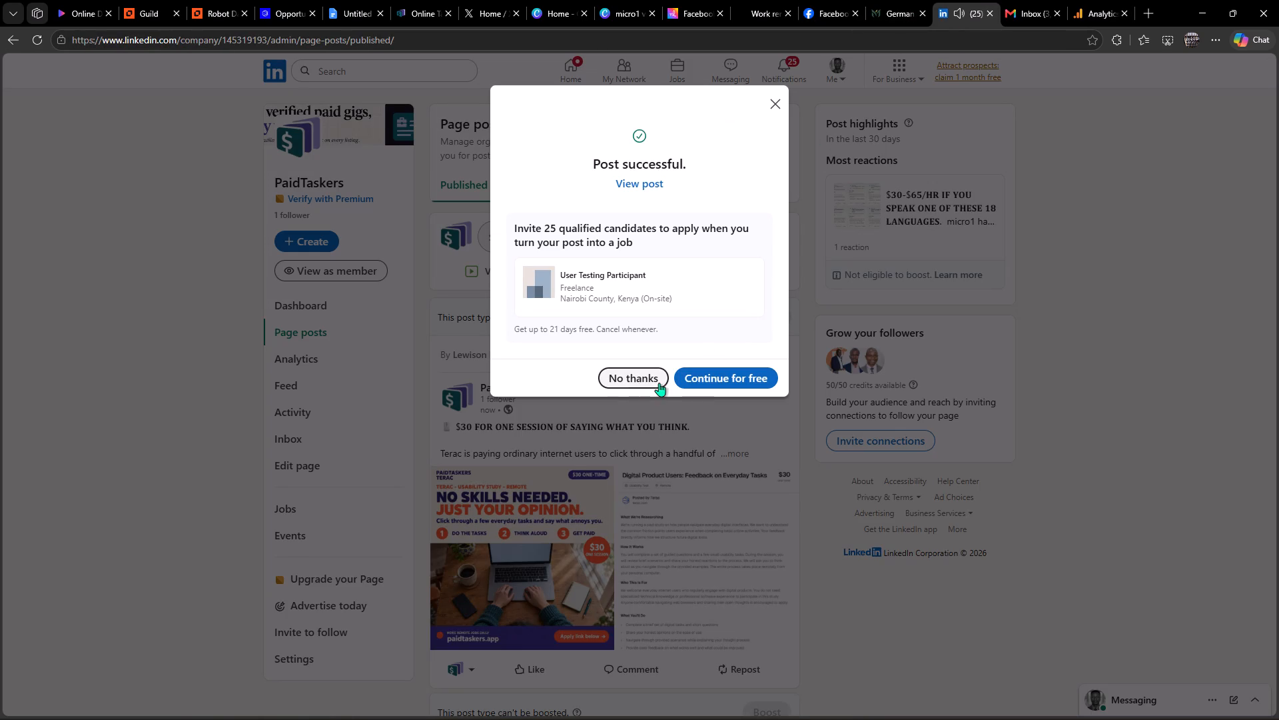
left_click(637, 381)
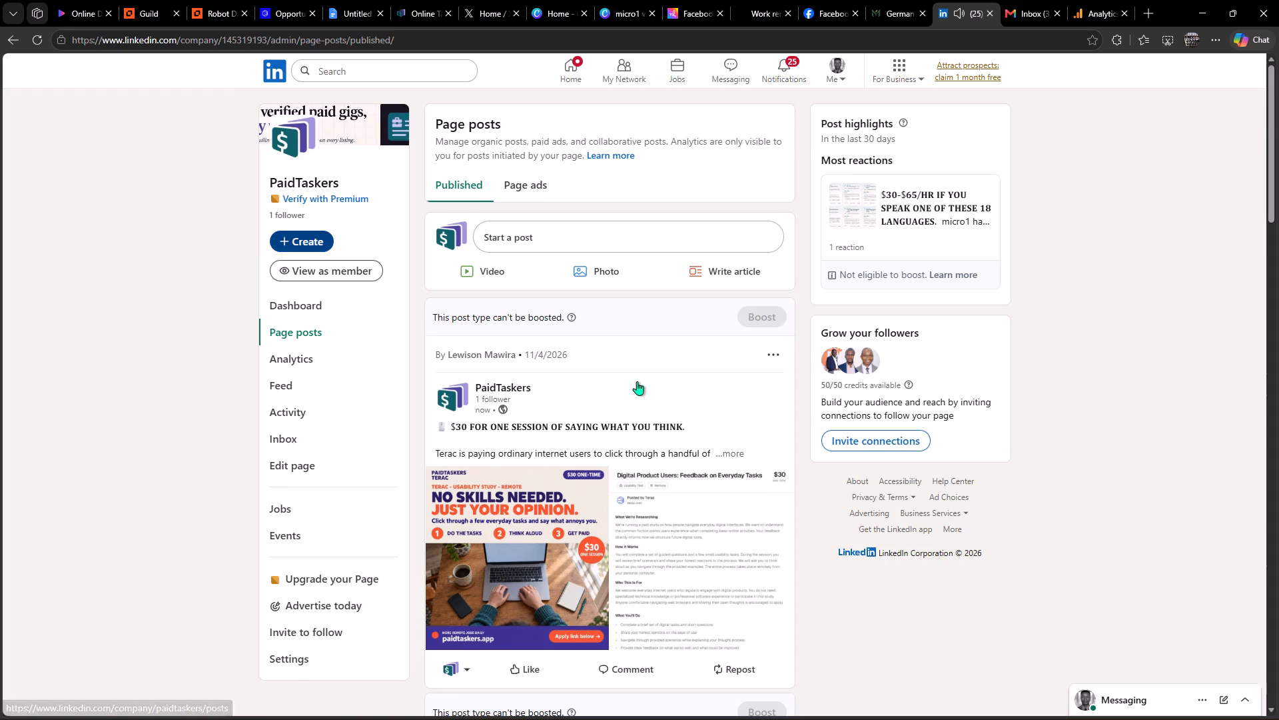
Check the newly published "$30 FOR ONE SESSION OF SAYING WHAT YOU THINK" post among the page posts and open the LinkedIn home feed.
scroll(637, 381, "down", 5)
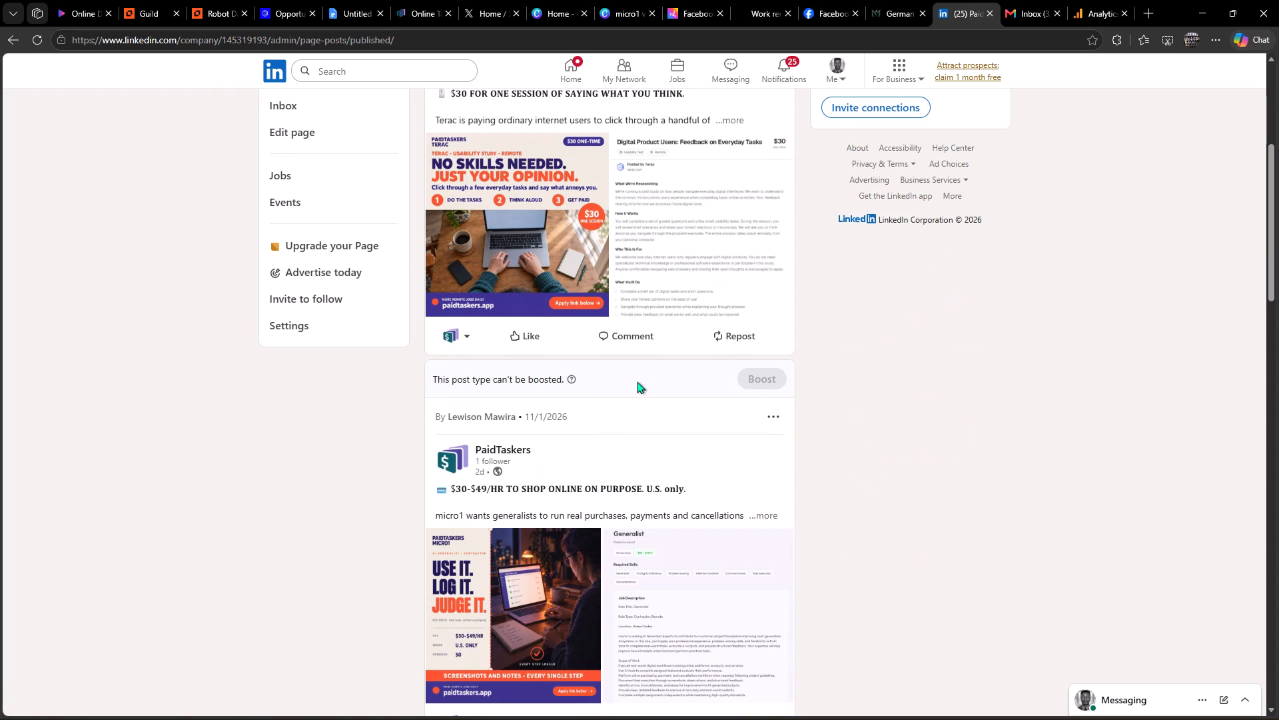
scroll(455, 347, "up", 4)
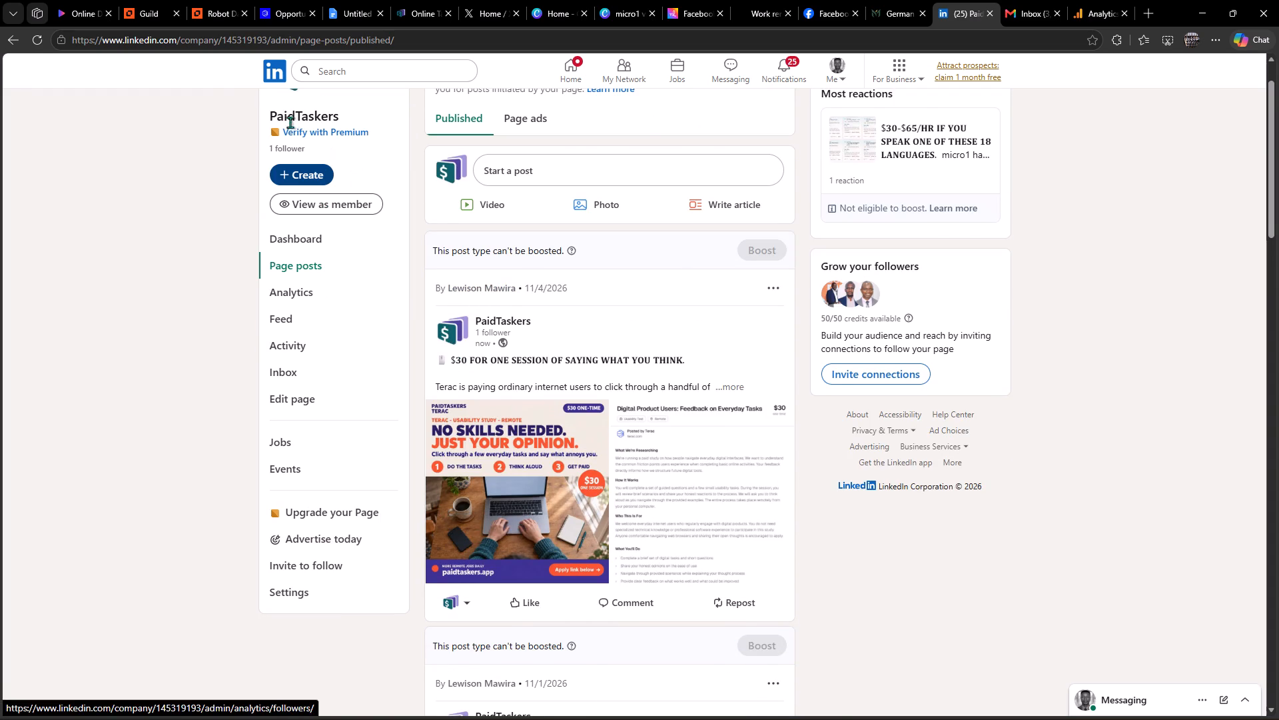
scroll(289, 127, "up", 5)
left_click(278, 64)
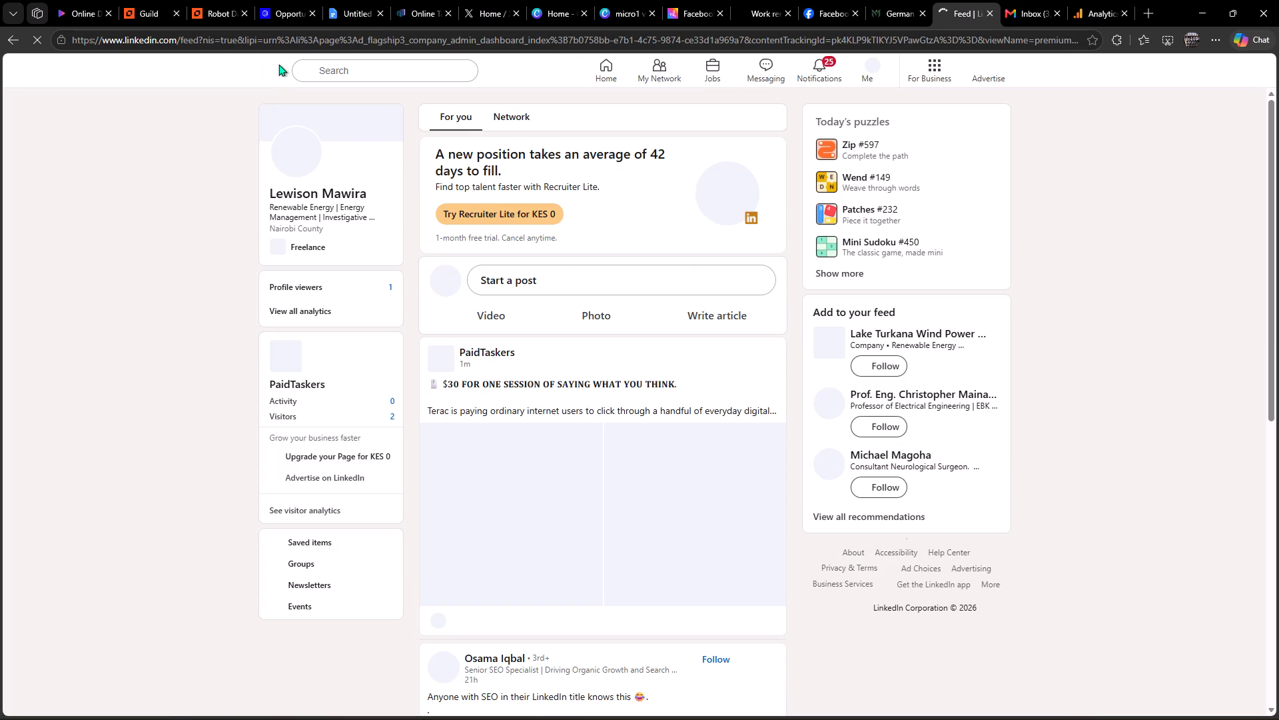
Browse the posts in the LinkedIn home feed, expanding The Statesman Digital's post on the failed Audi Q7 deal to read it.
scroll(635, 403, "down", 4)
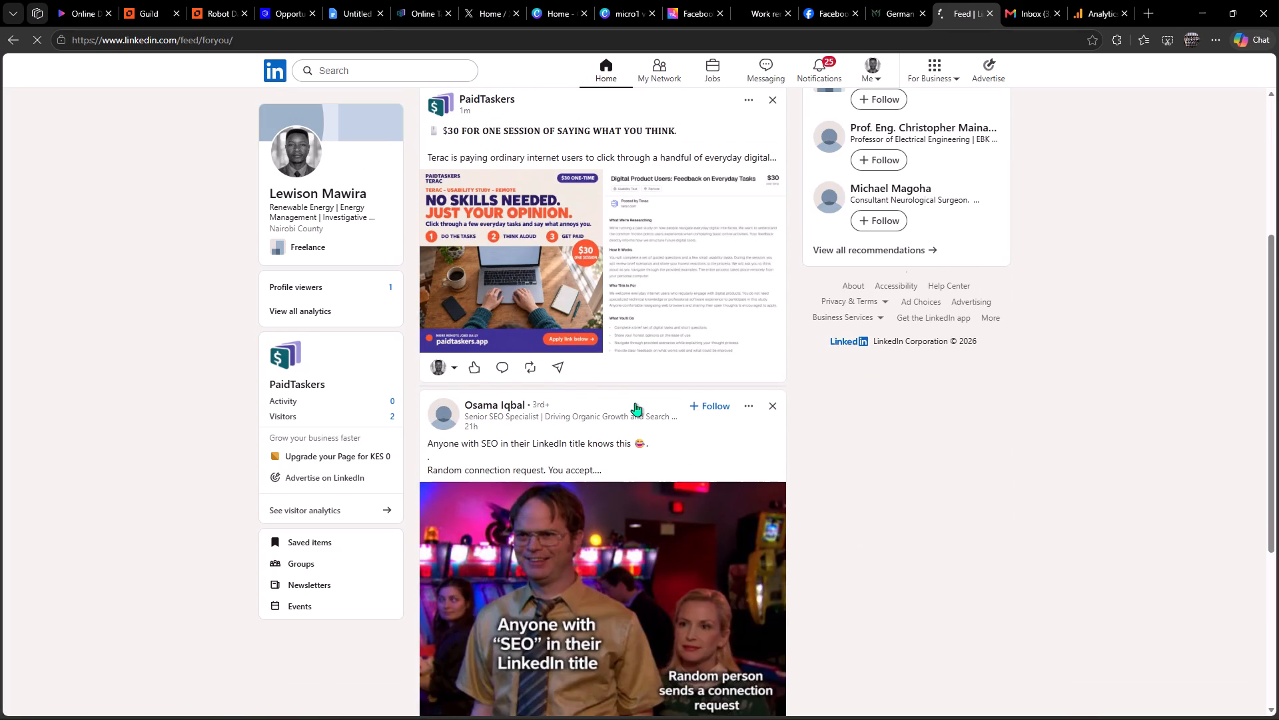
scroll(635, 403, "down", 7)
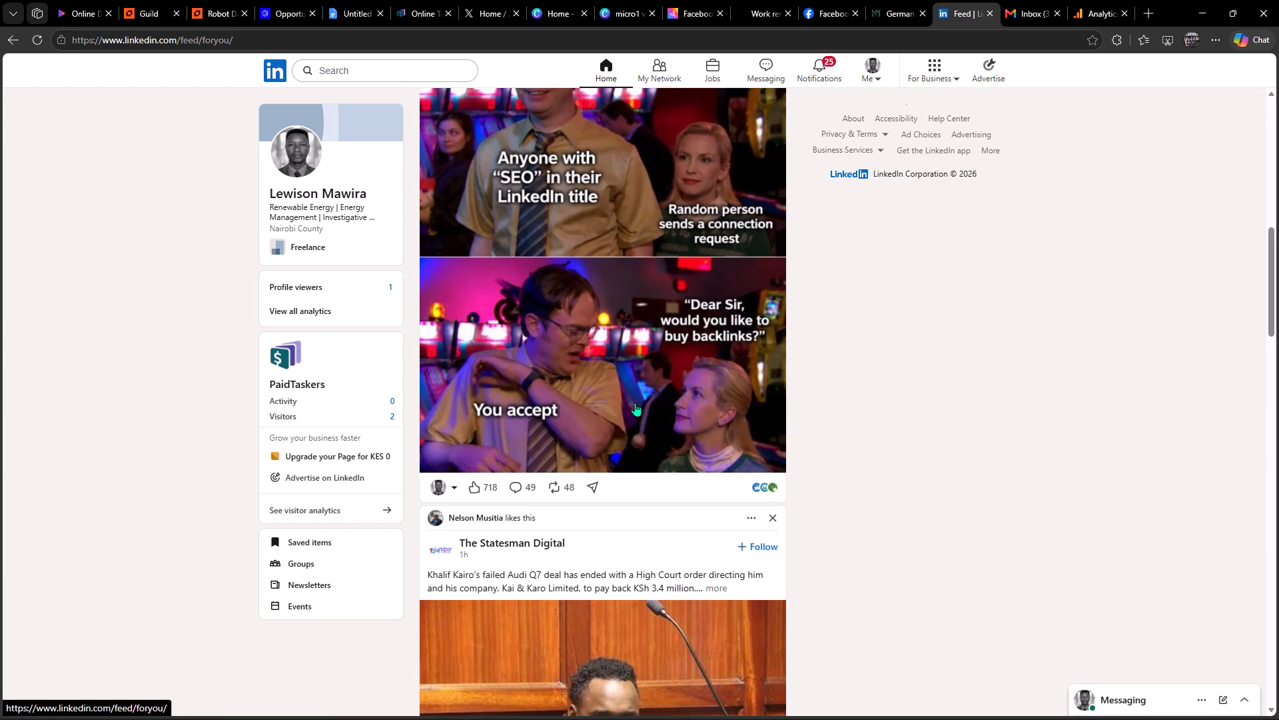
scroll(635, 403, "down", 3)
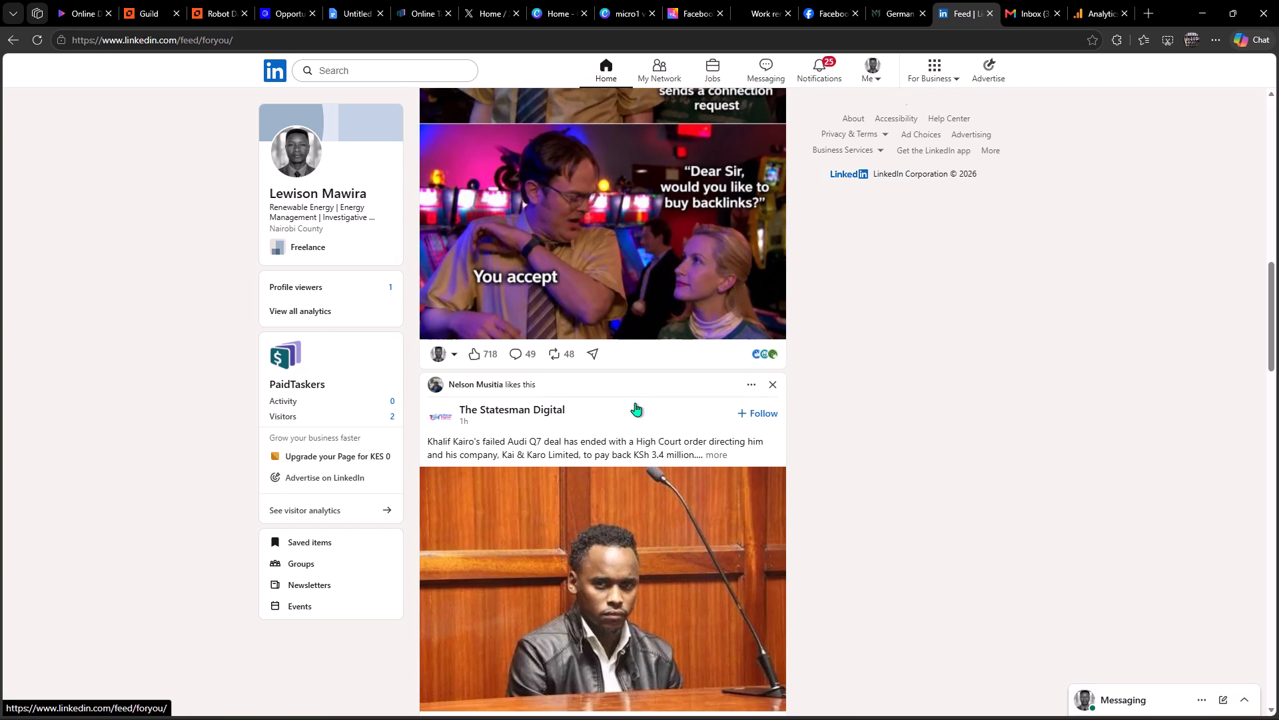
left_click(715, 393)
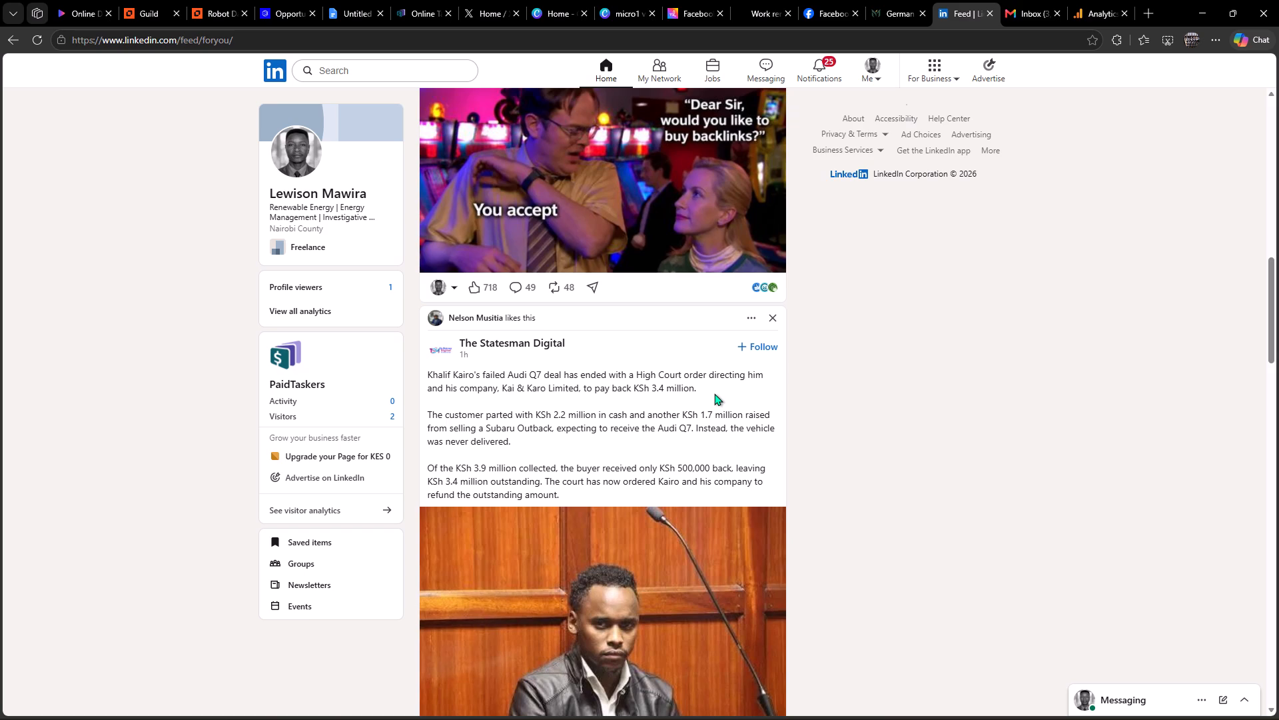
scroll(714, 393, "down", 8)
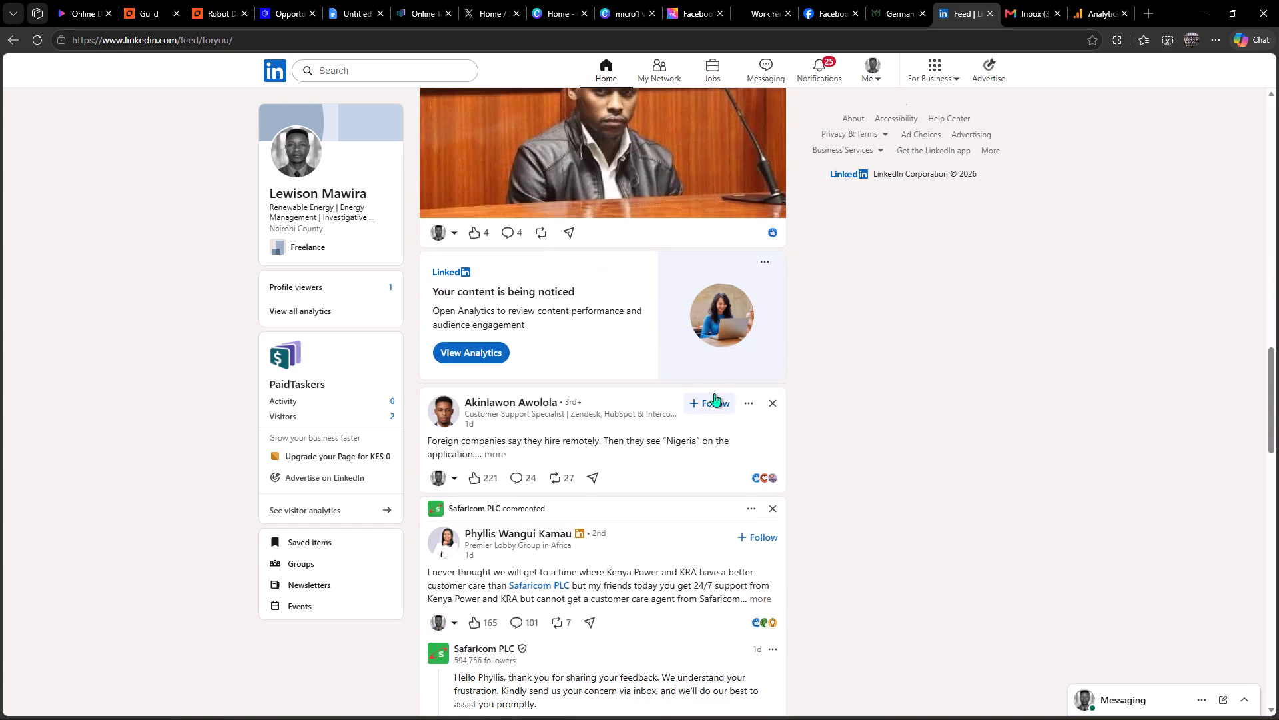
scroll(714, 393, "down", 16)
scroll(714, 393, "down", 13)
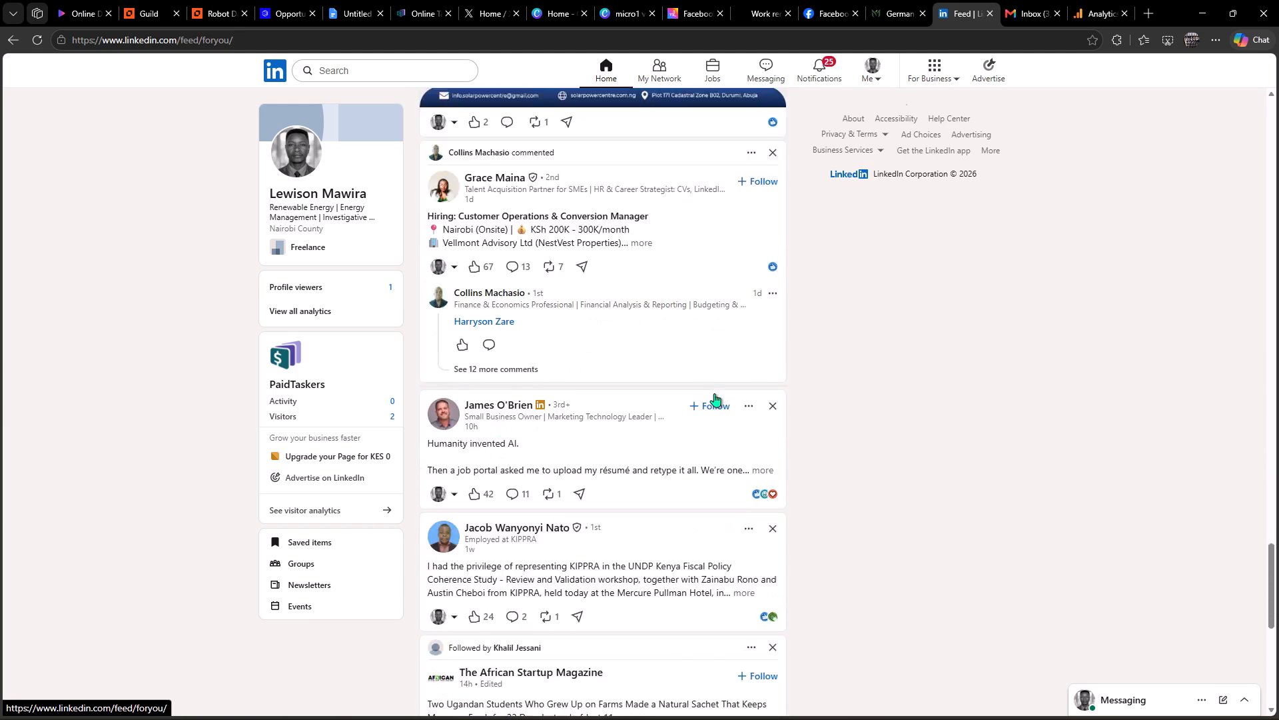
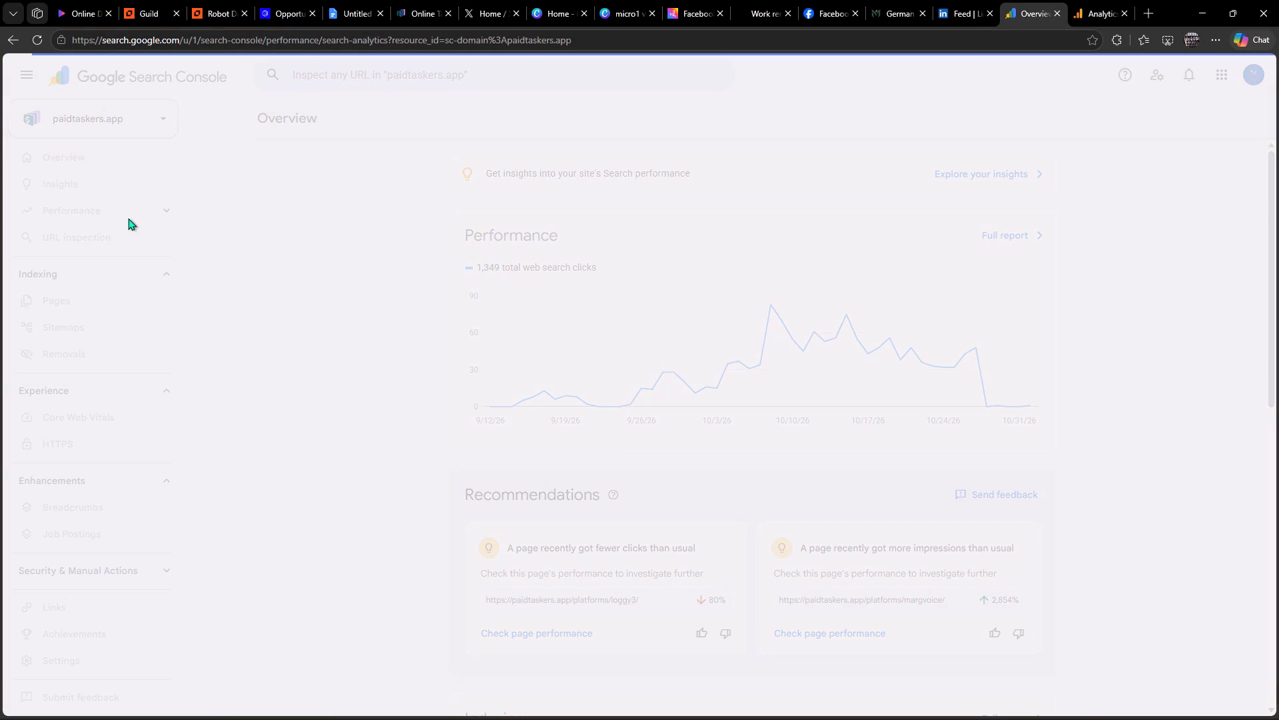
View the paidtaskers.app search performance report for the last 24 hours in Google Search Console.
left_click(285, 162)
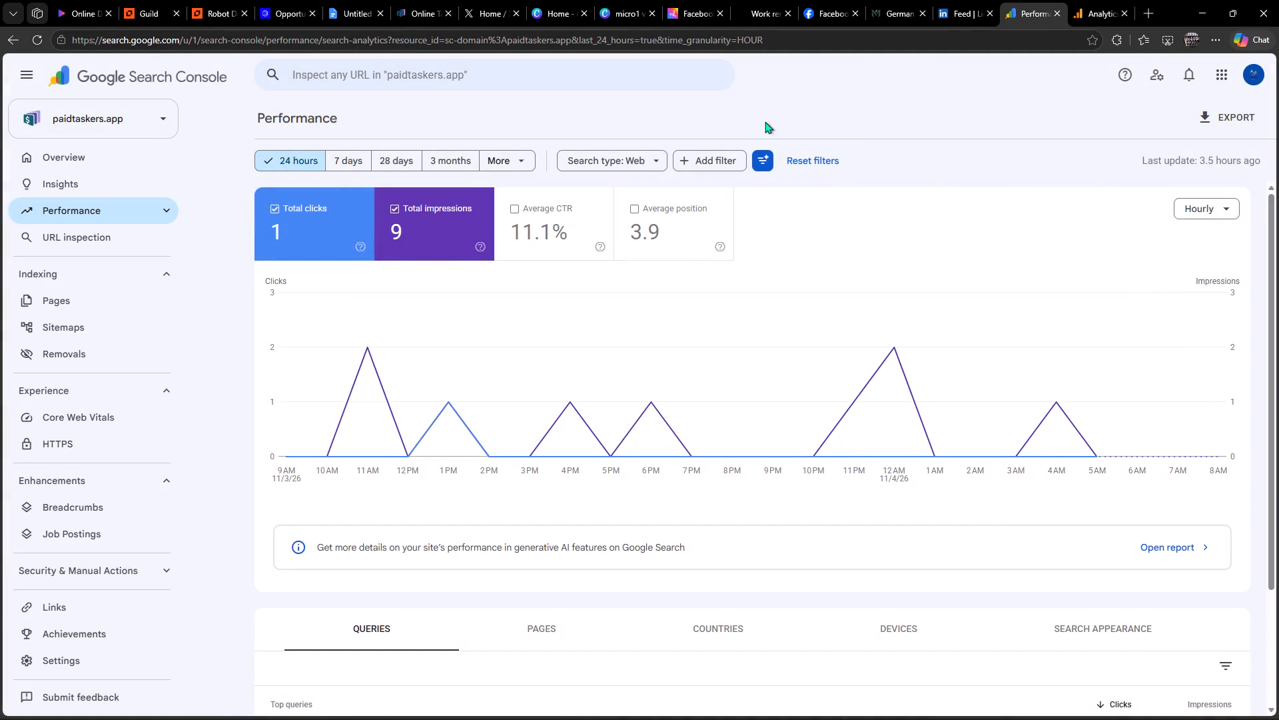
Switch to Google Analytics and check the Realtime overview of active users for Paidtaskers.
left_click(979, 0)
left_click(1102, 0)
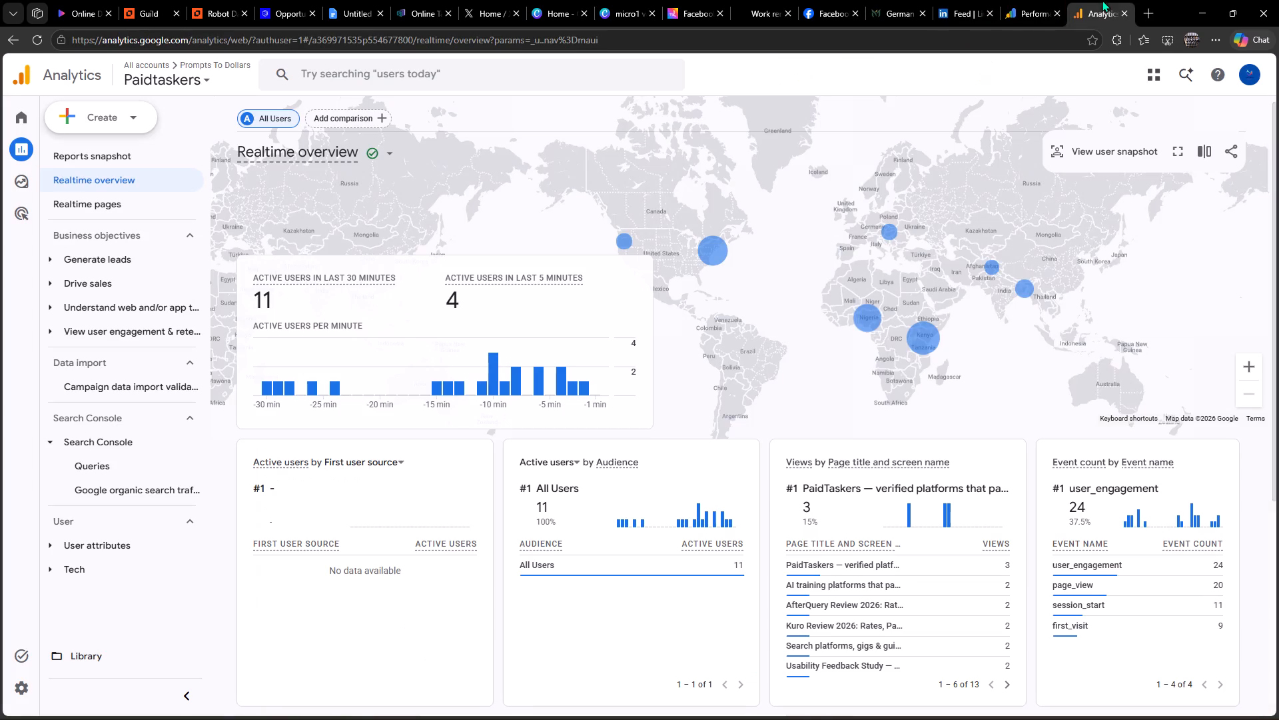
left_click(932, 50)
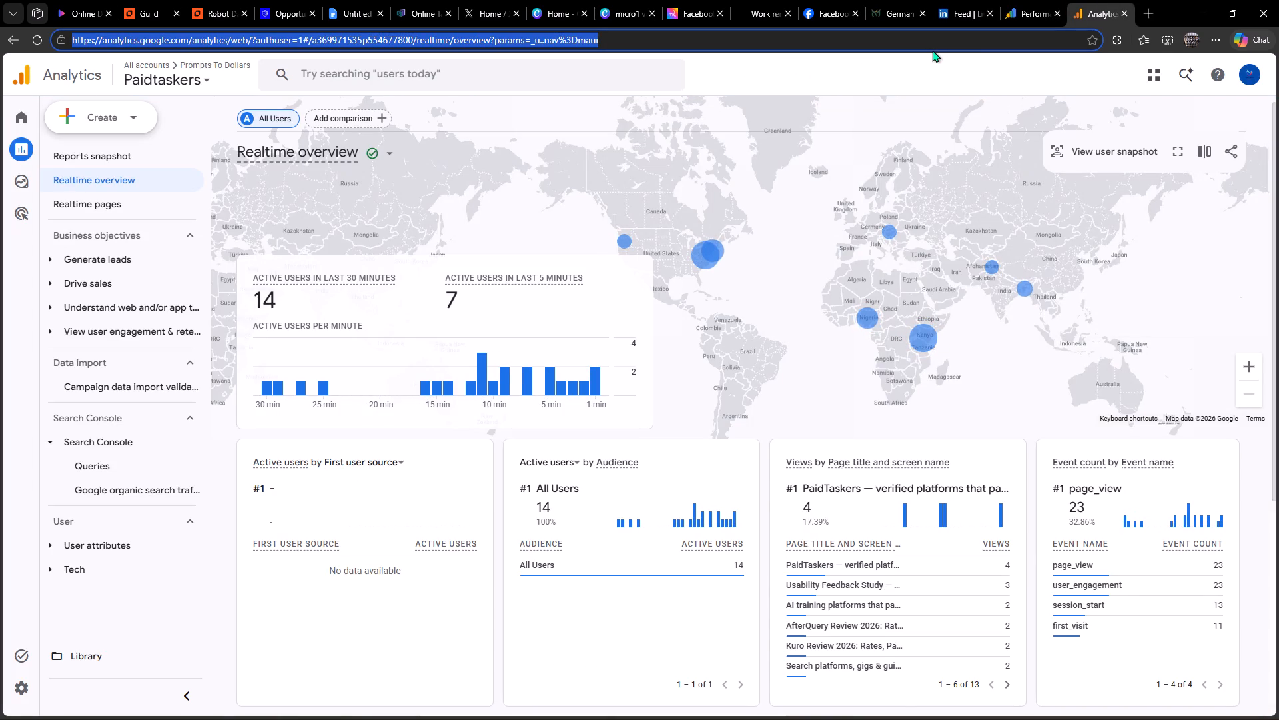
Open the Bing Webmaster Tools home page in place of Search Console and examine the paidtaskers.app clicks and impressions chart.
left_click(1024, 0)
left_click(979, 37)
type("bing")
key("Return")
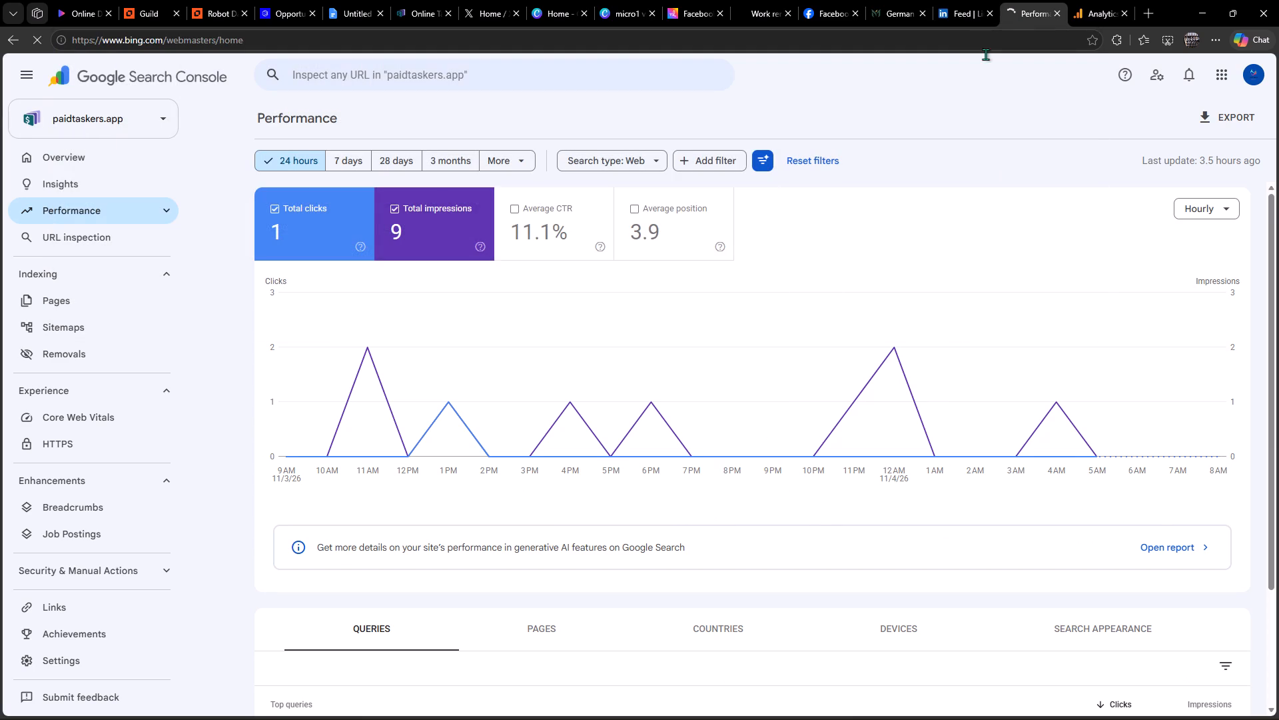
left_click(991, 0)
left_click(1021, 0)
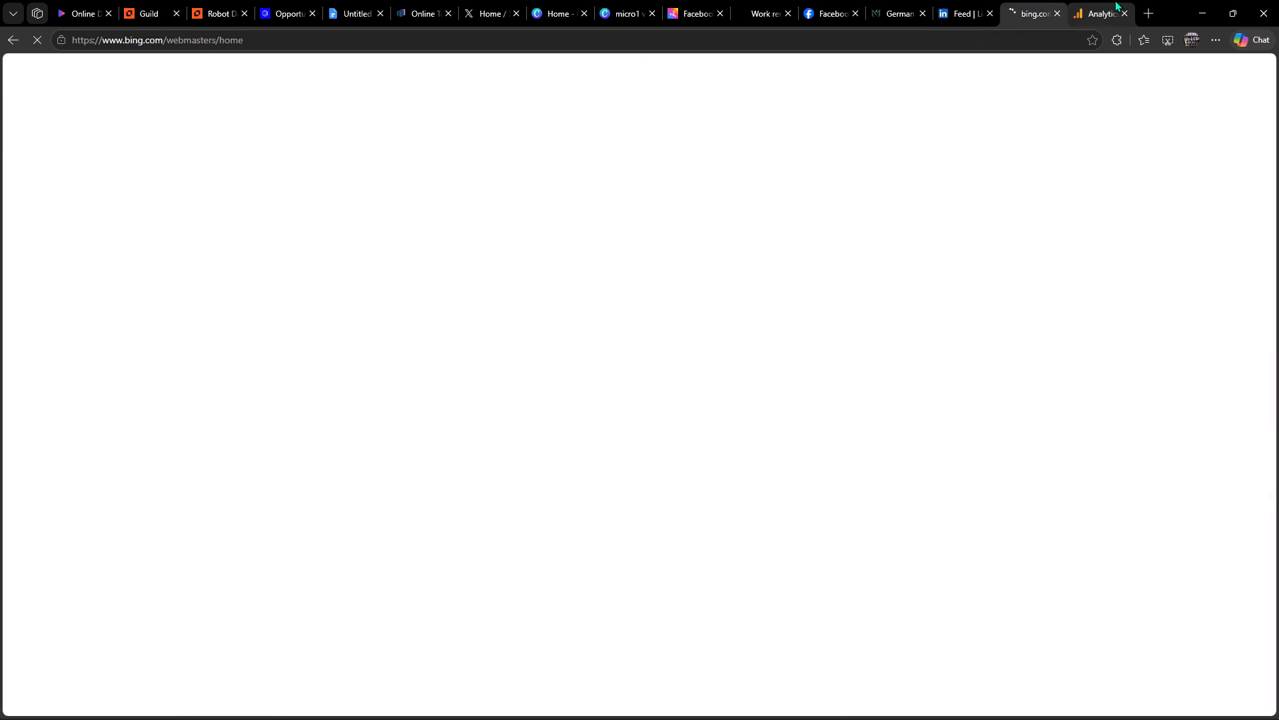
left_click(1114, 0)
left_click(1051, 0)
left_click(980, 0)
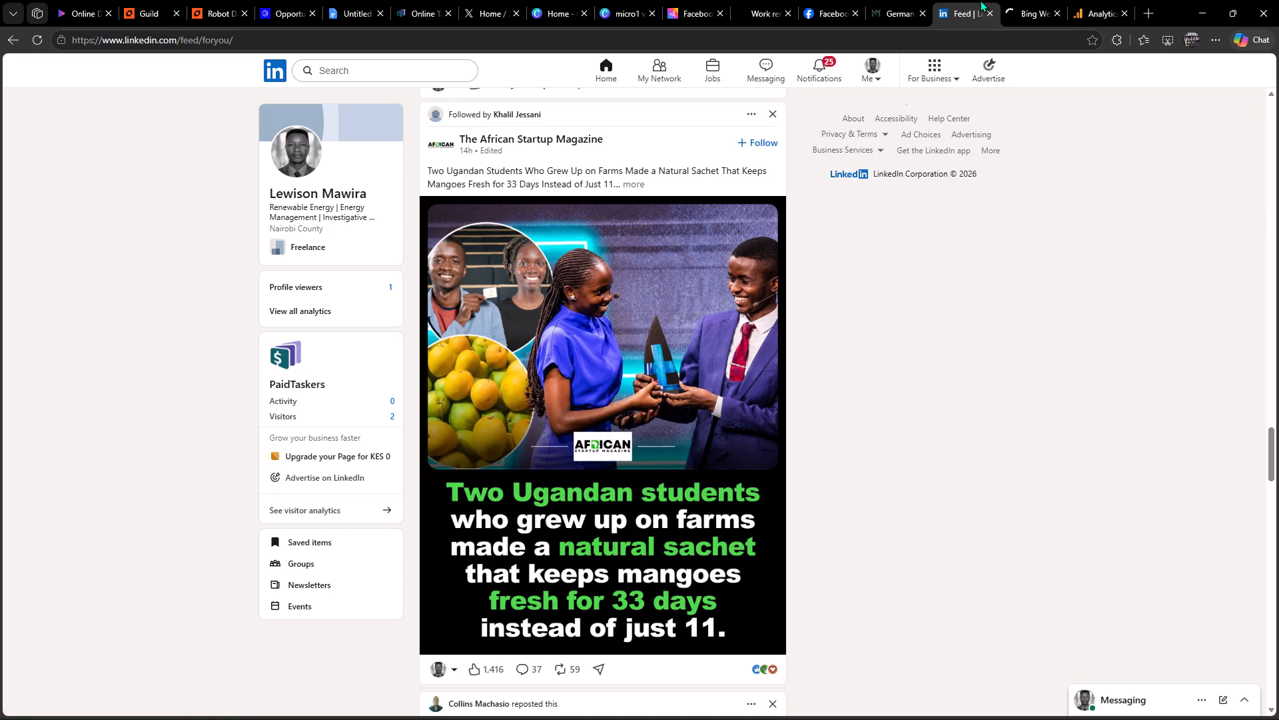
left_click(1011, 0)
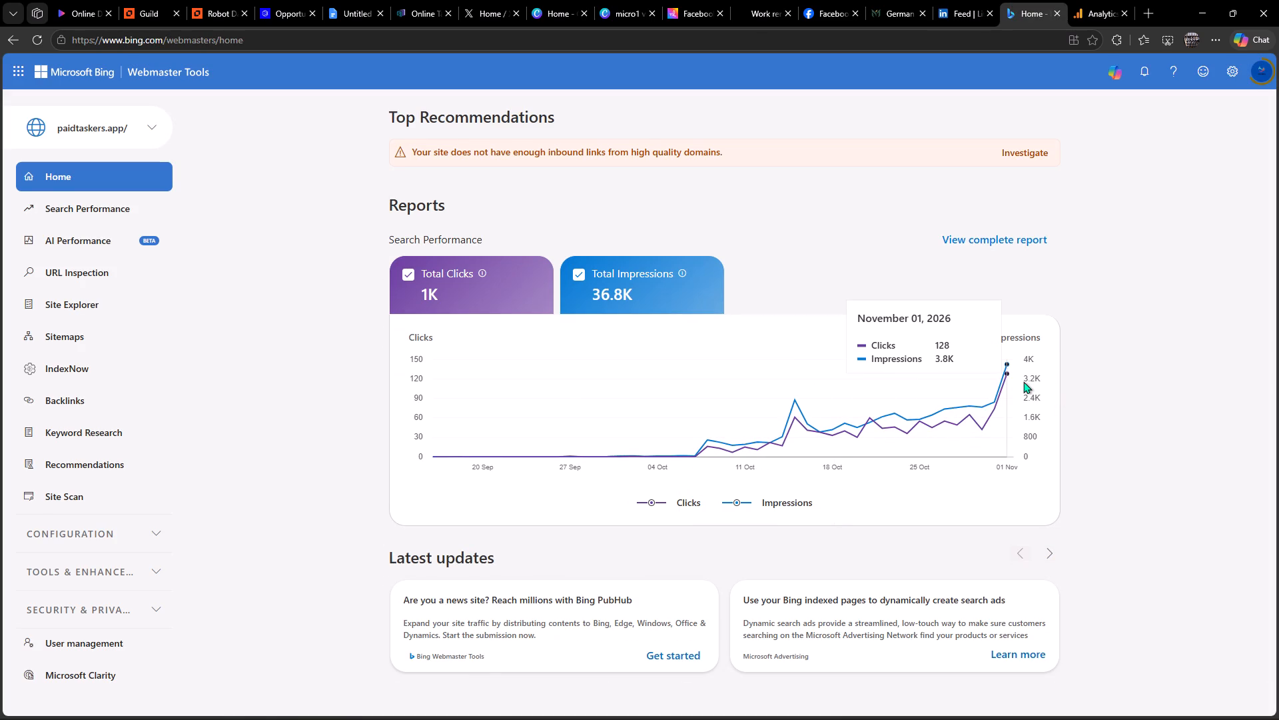
Check the Search Performance and AI Performance reports for paidtaskers.app, including the keyword list of the Search Performance report.
scroll(1175, 460, "up", 3)
left_click(108, 216)
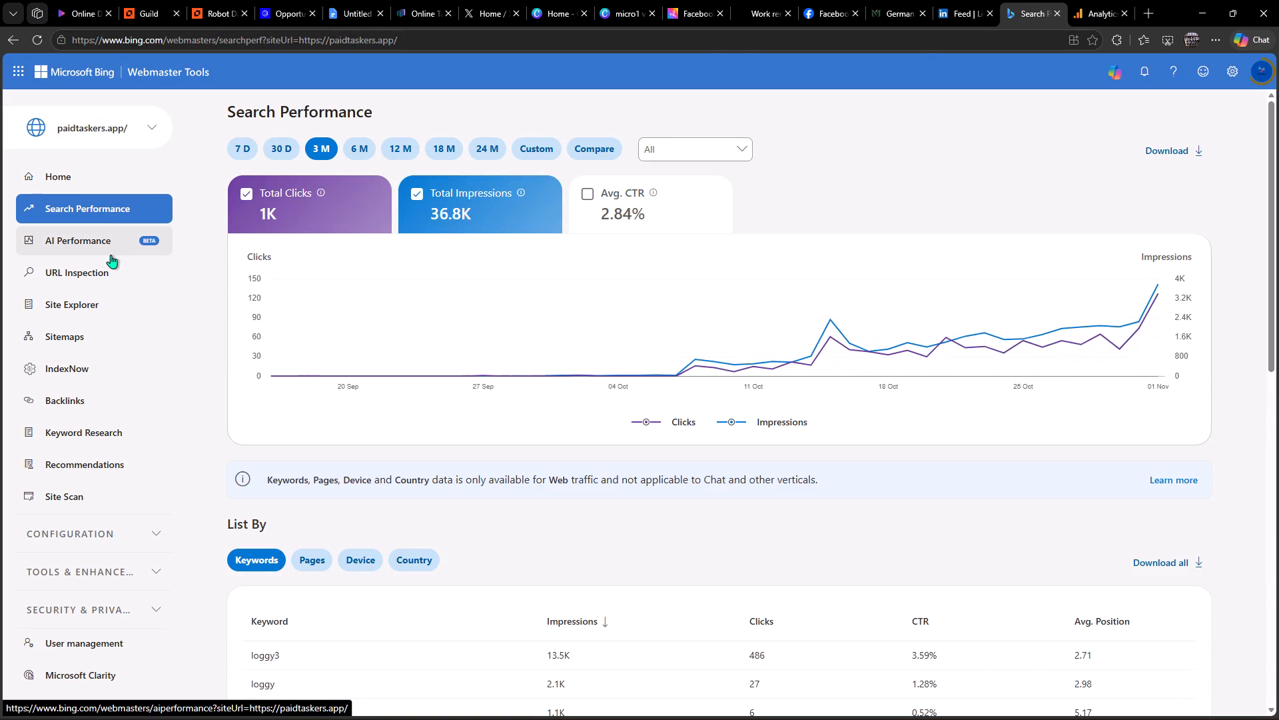
left_click(111, 247)
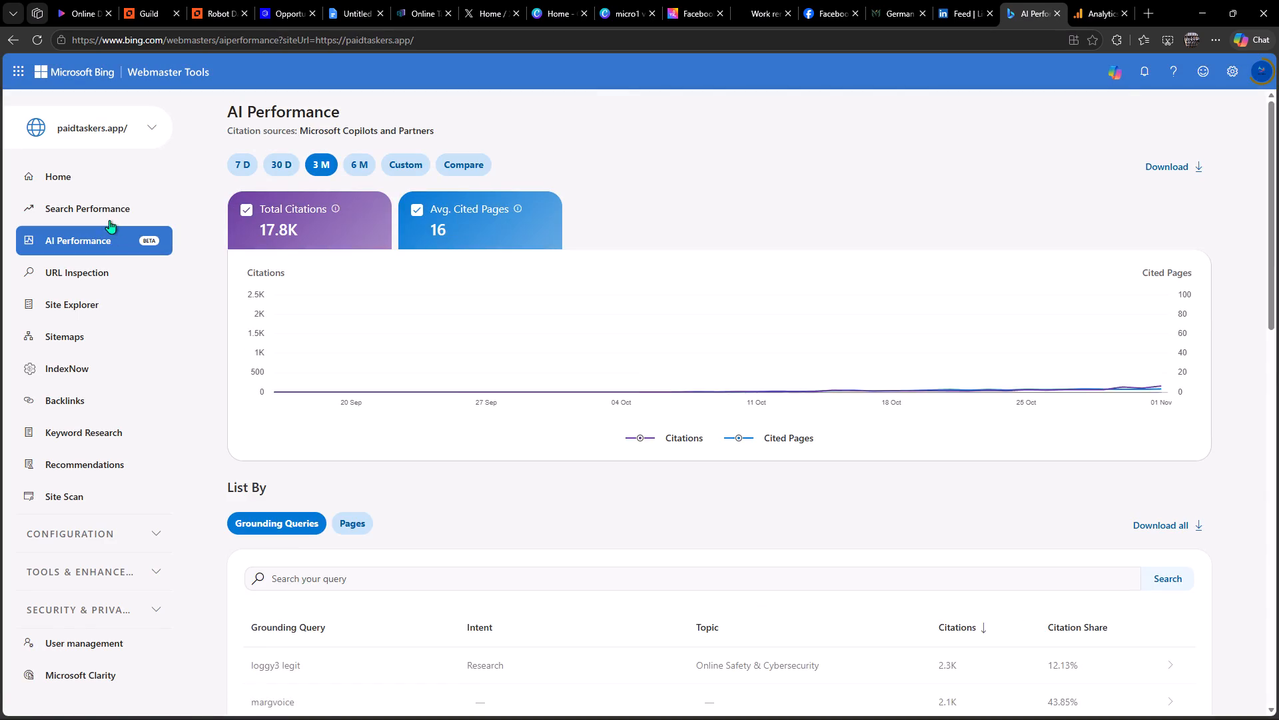
left_click(109, 219)
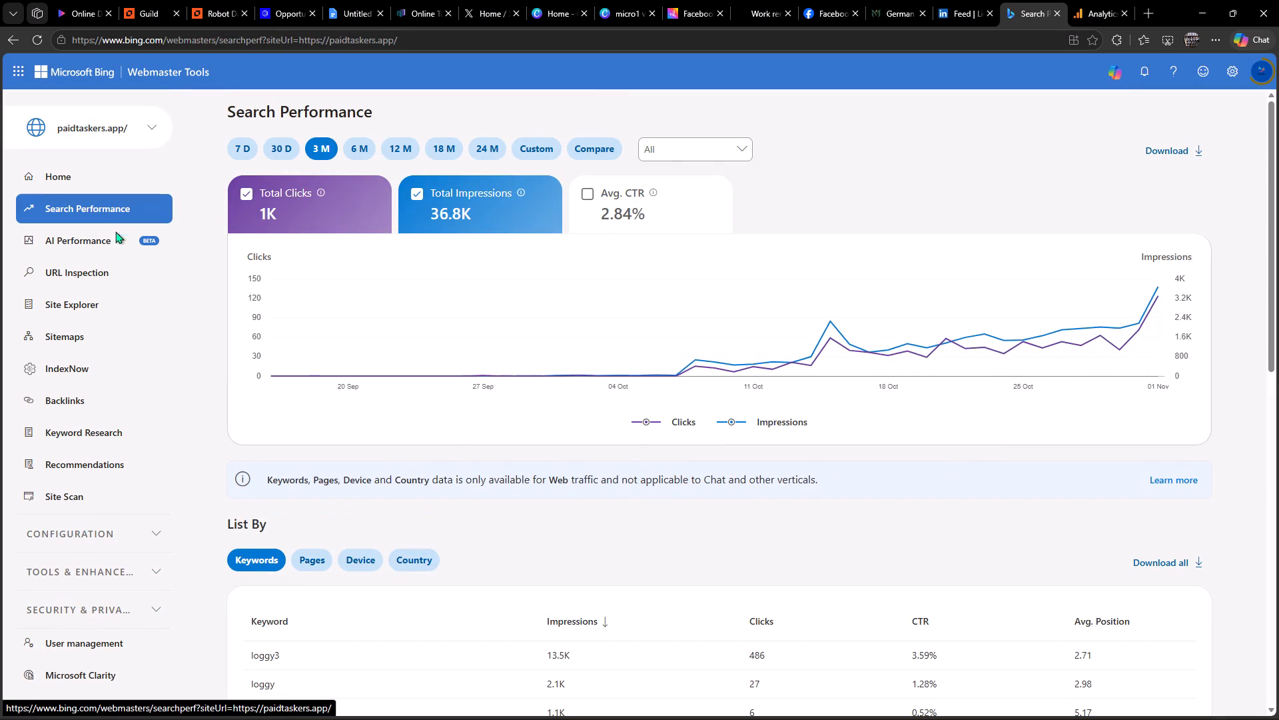
scroll(683, 457, "down", 4)
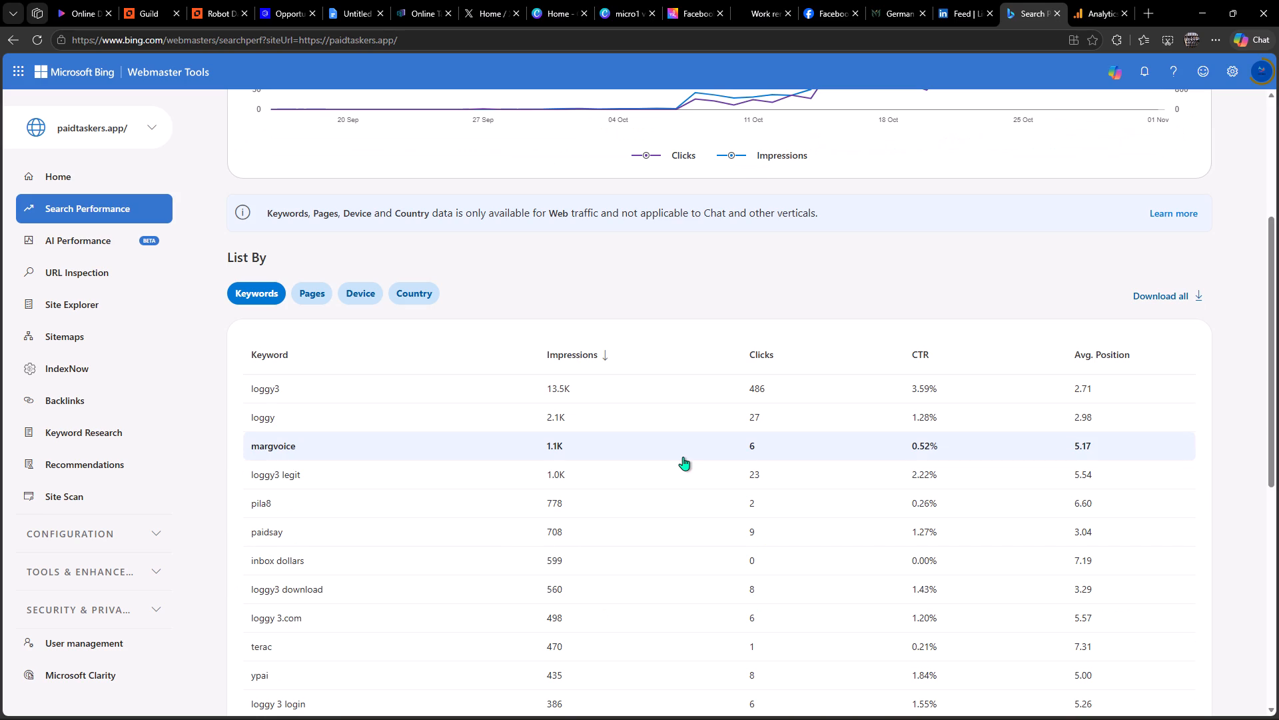
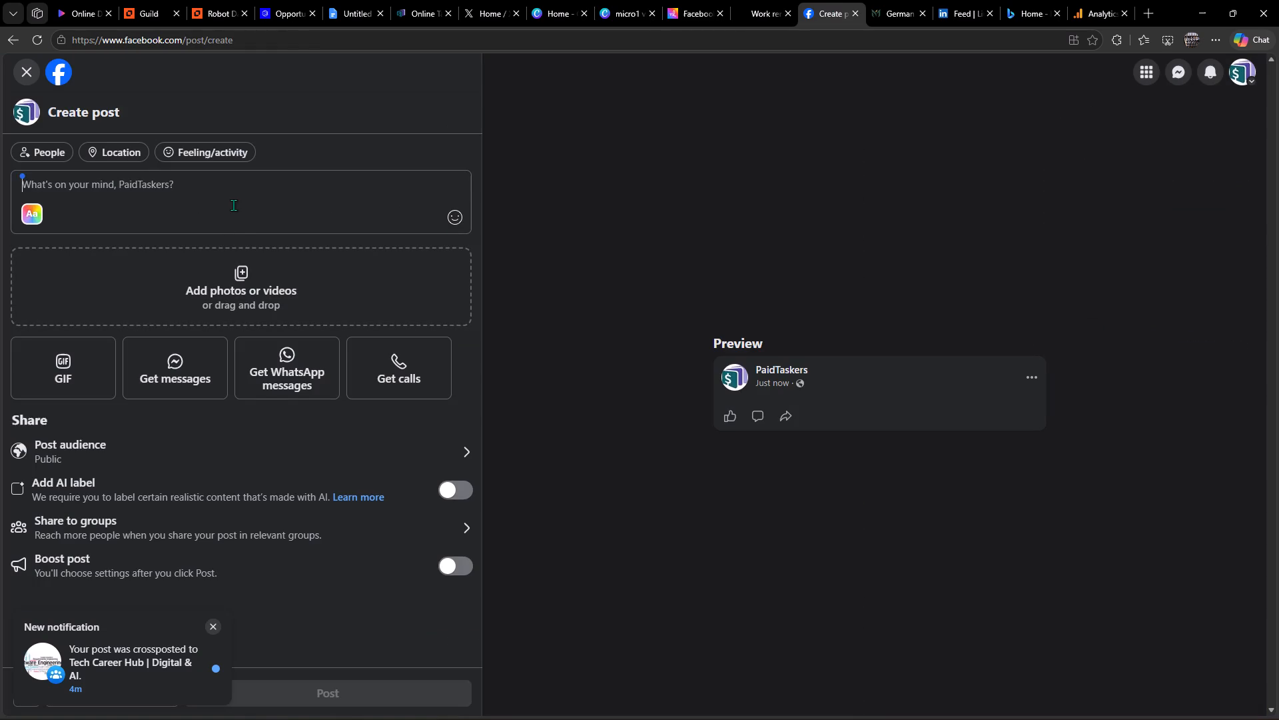
Insert the copied Terac legal professional post text, headed "$112/HR TO DO THE LEGAL REASONING YOU ALREADY DO.", into the new PaidTaskers Facebook post.
key("ctrl+v")
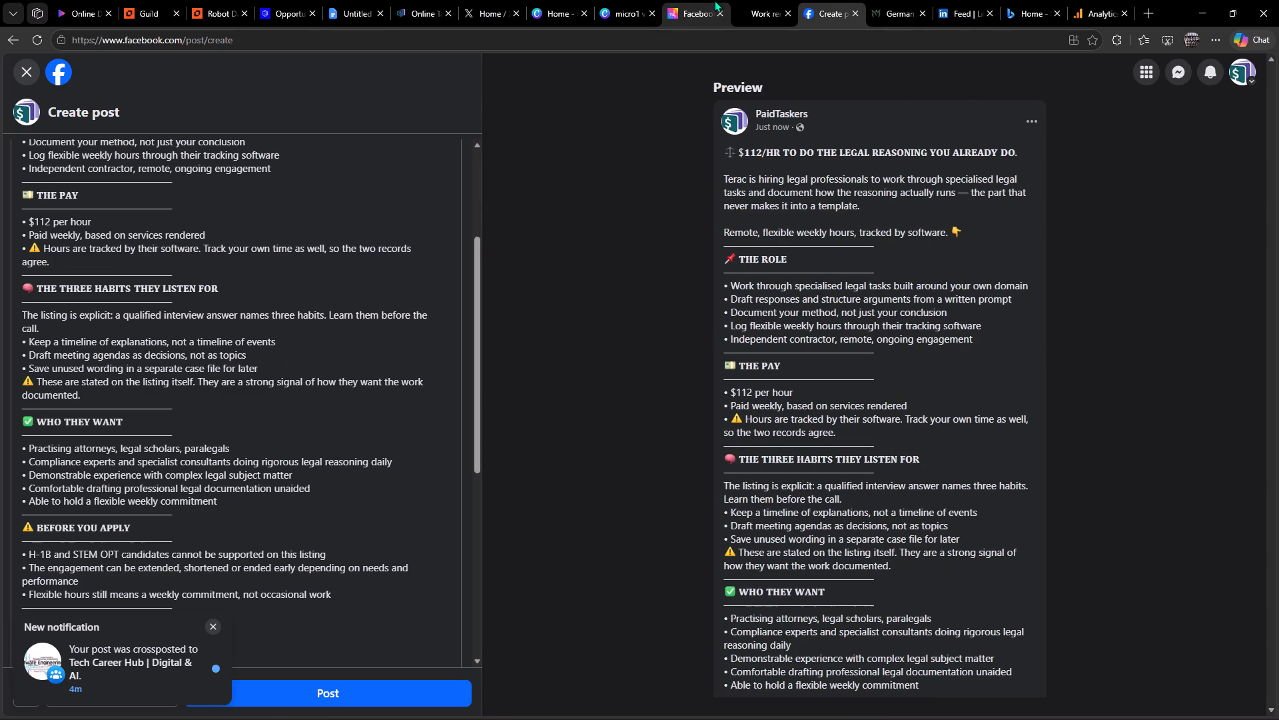
Copy the paidtaskers.app link of the Legal Professional — Specialized Workflow Evaluation (Terac) listing and insert it after "Apply via:" in the Facebook post.
left_click(444, 0)
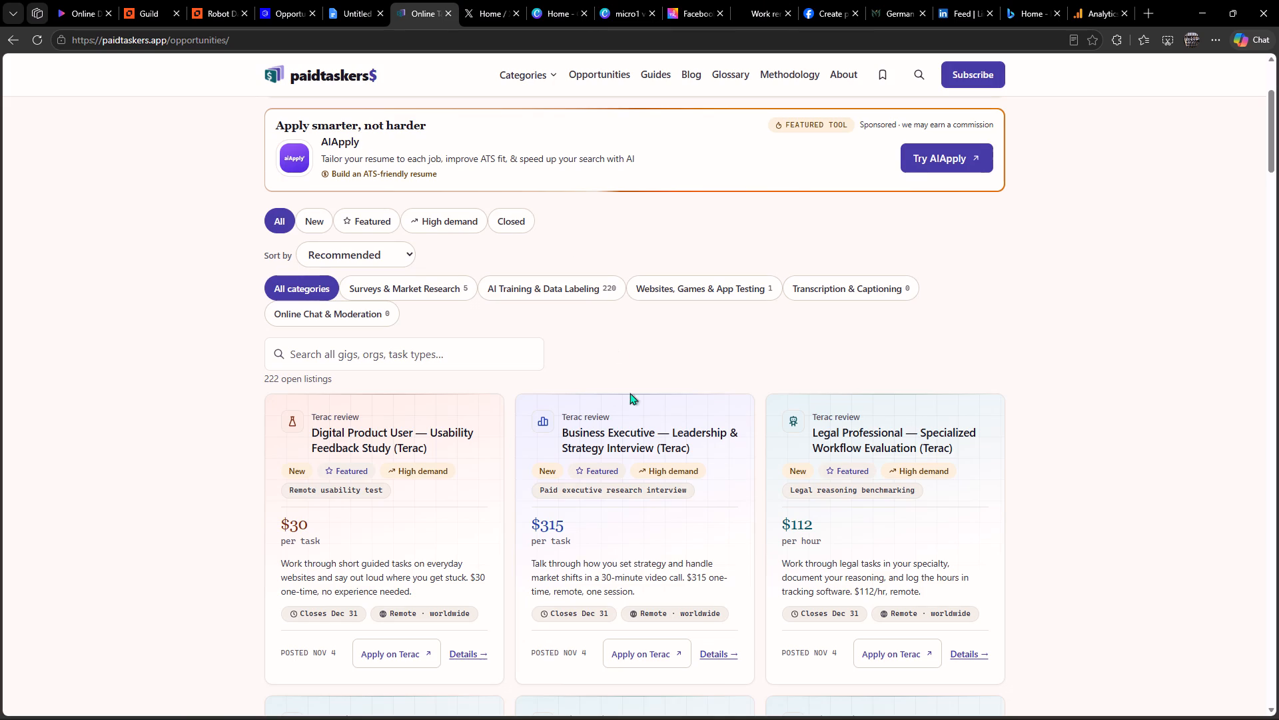
scroll(637, 426, "down", 2)
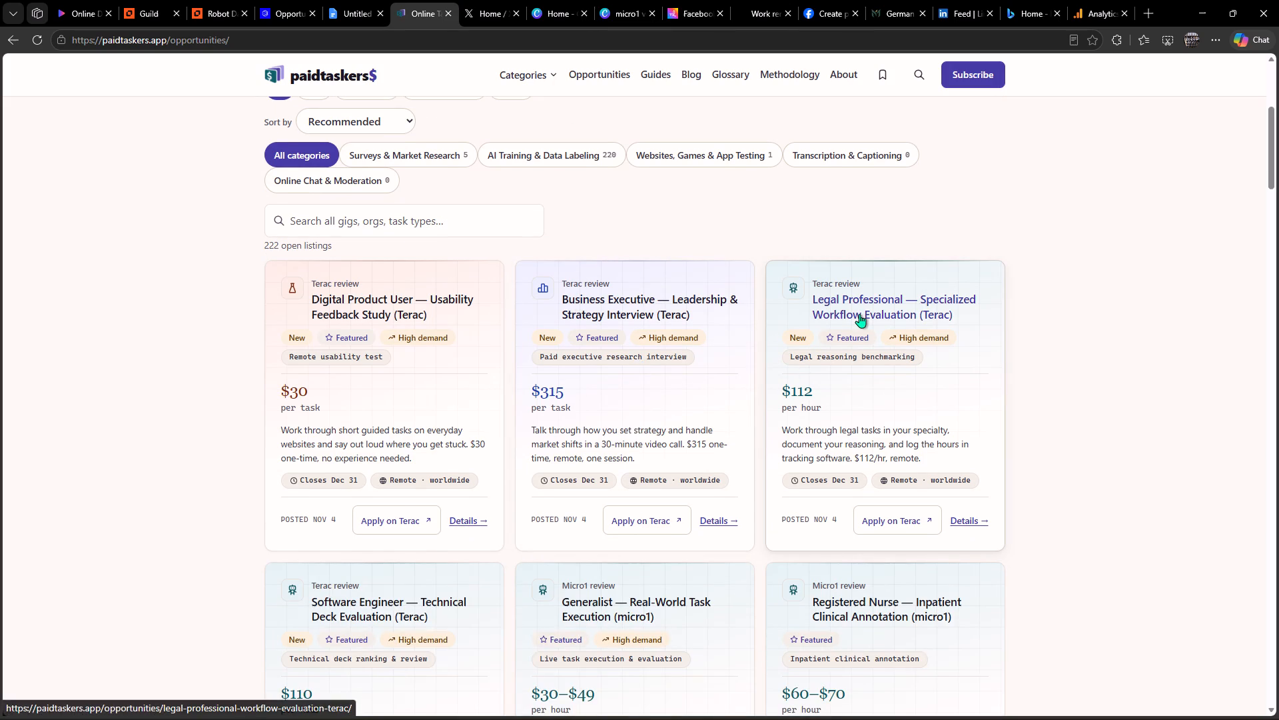
right_click(859, 314)
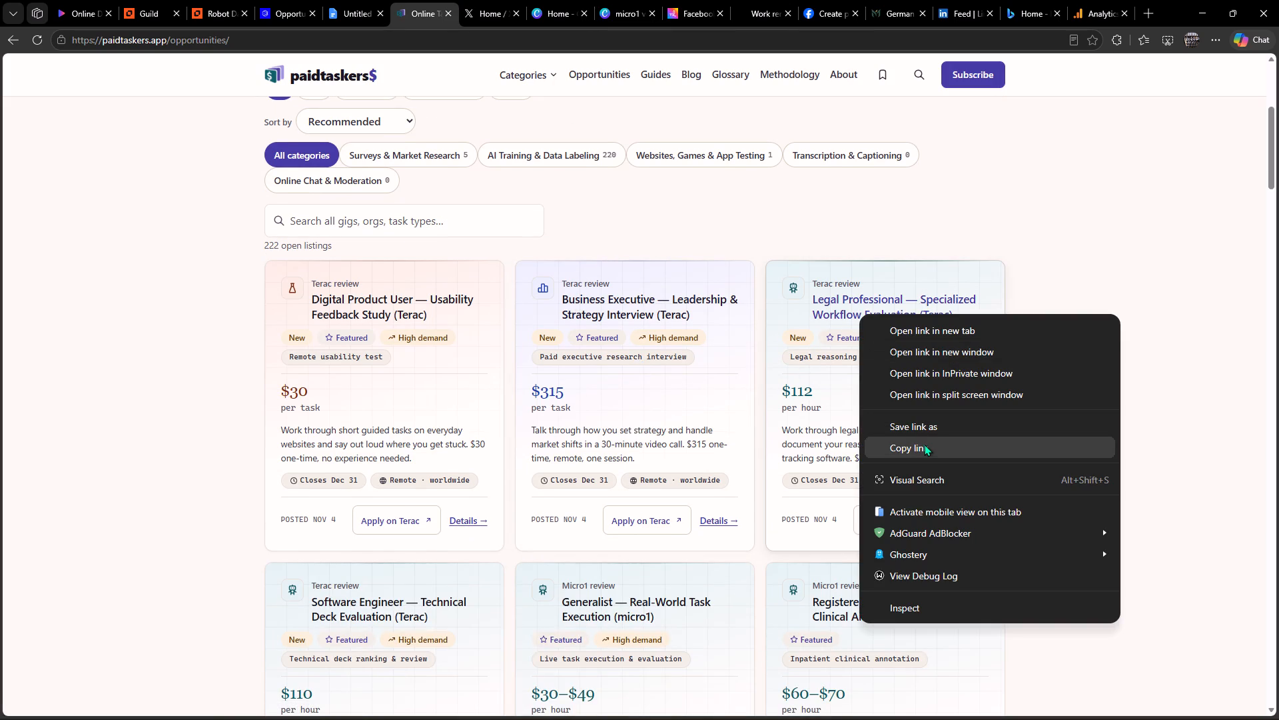
left_click(924, 444)
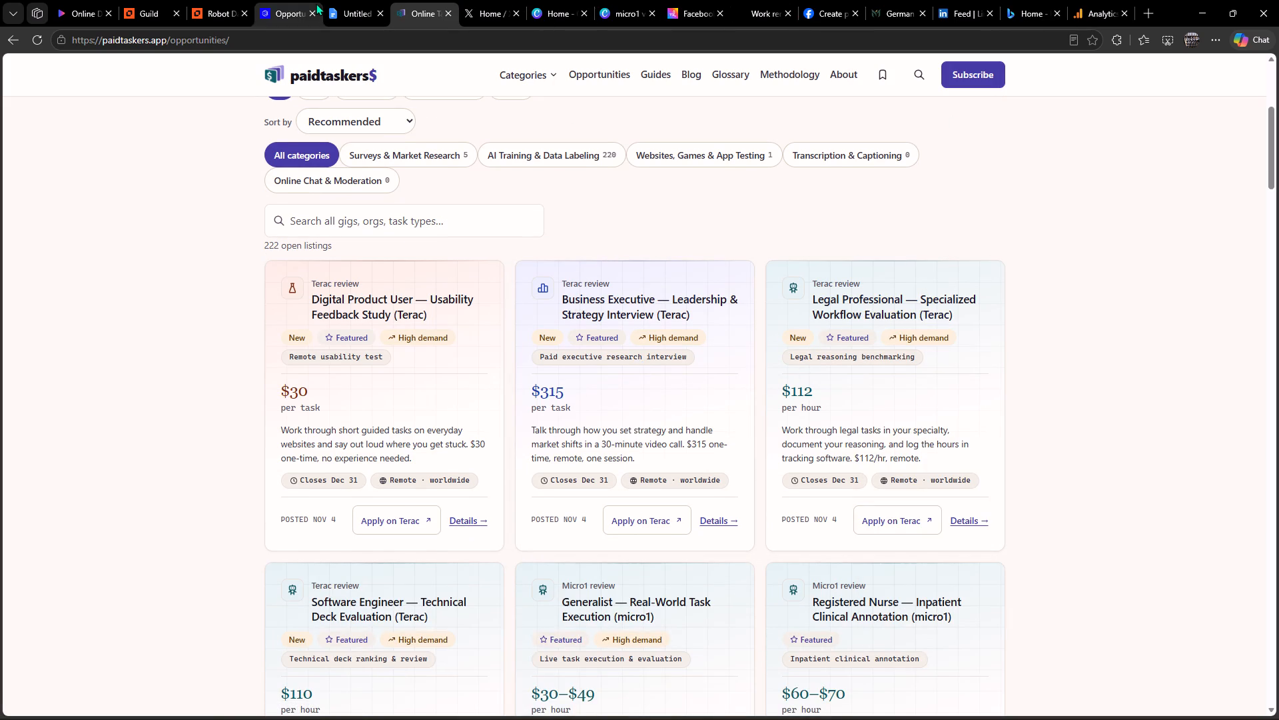
left_click(797, 0)
left_click(802, 0)
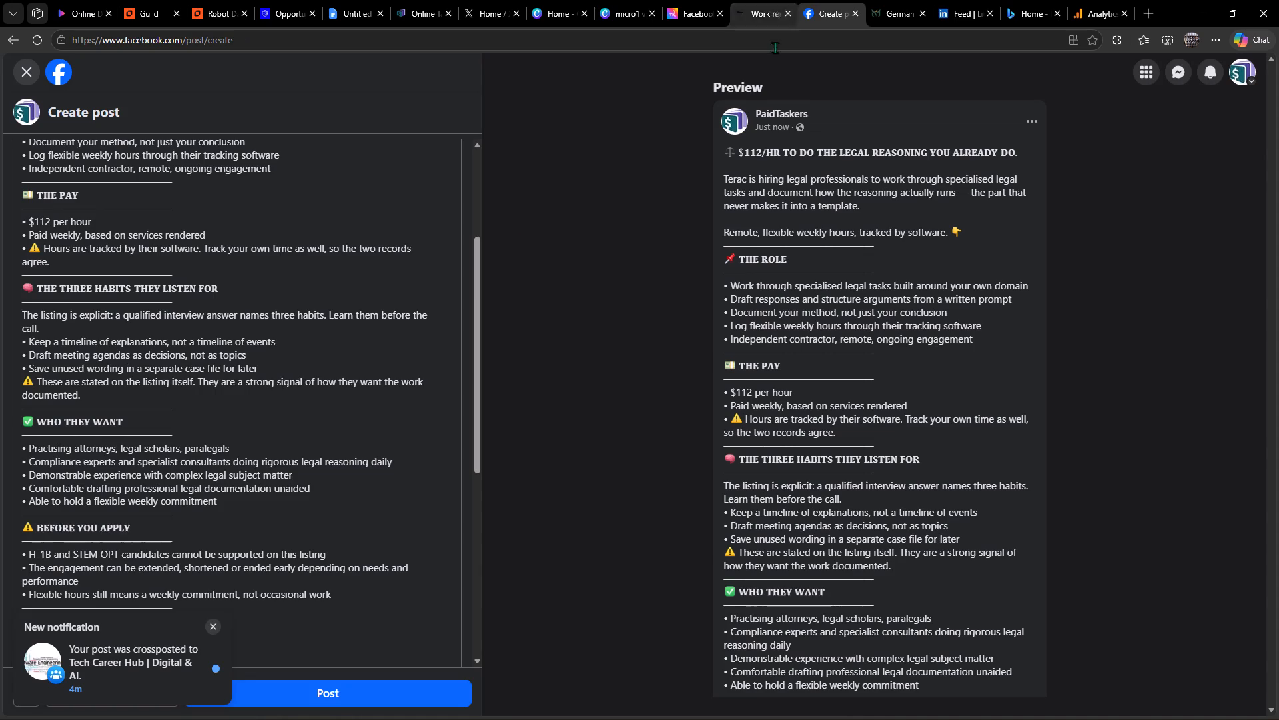
scroll(102, 536, "down", 2)
left_click(117, 519)
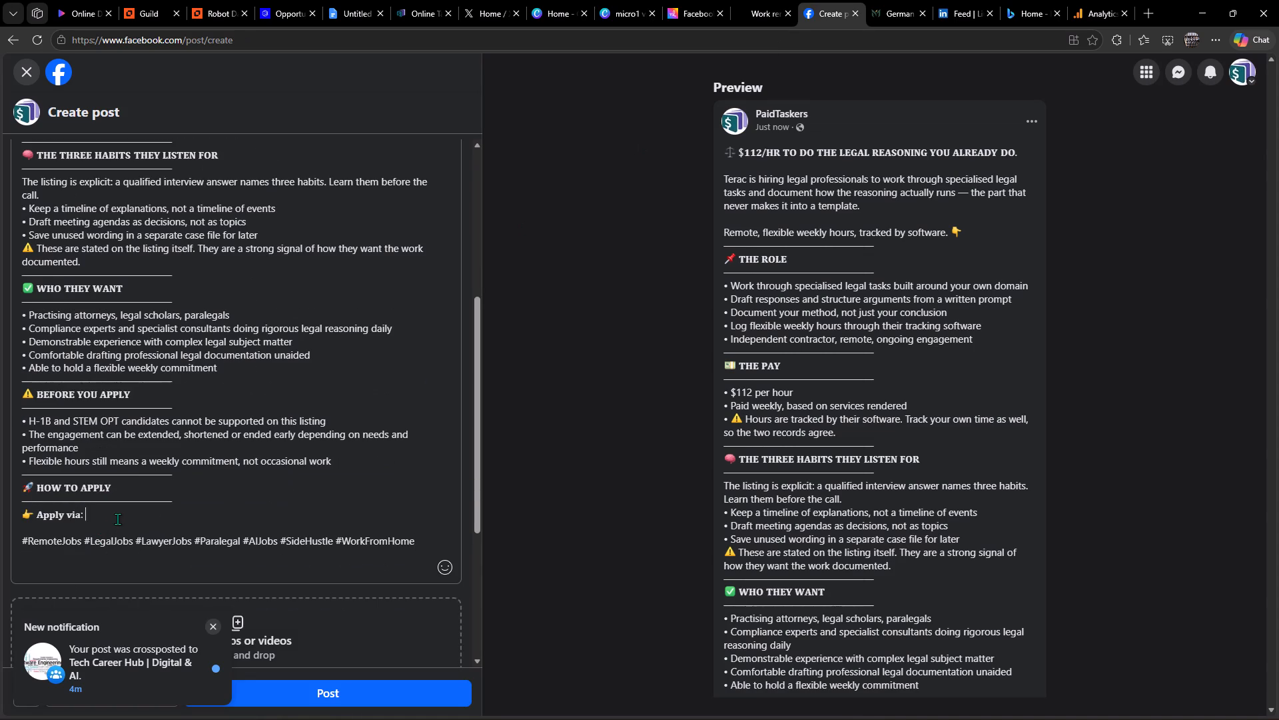
key("ctrl+v")
key("ctrl+z")
key("BackSpace")
key("BackSpace")
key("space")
key("ctrl+v")
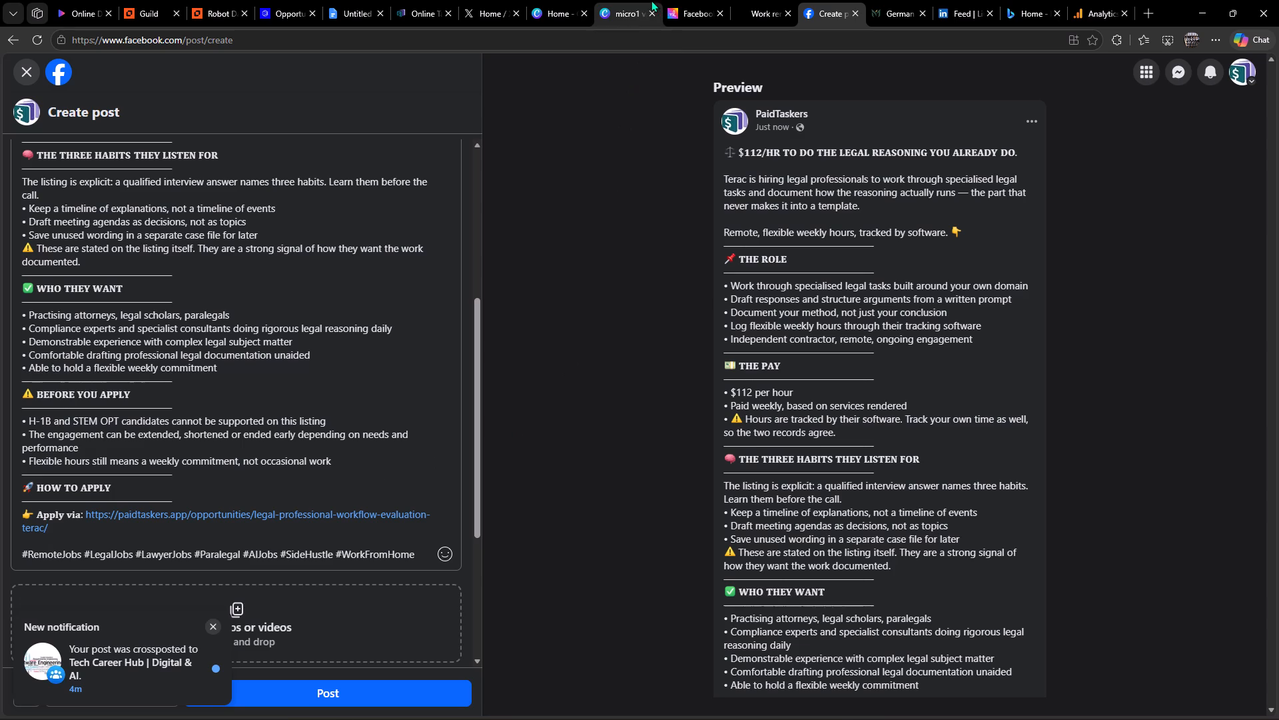
Switch to the micro1 voice jobs design in Canva and add a blank page after page 7.
left_click(612, 0)
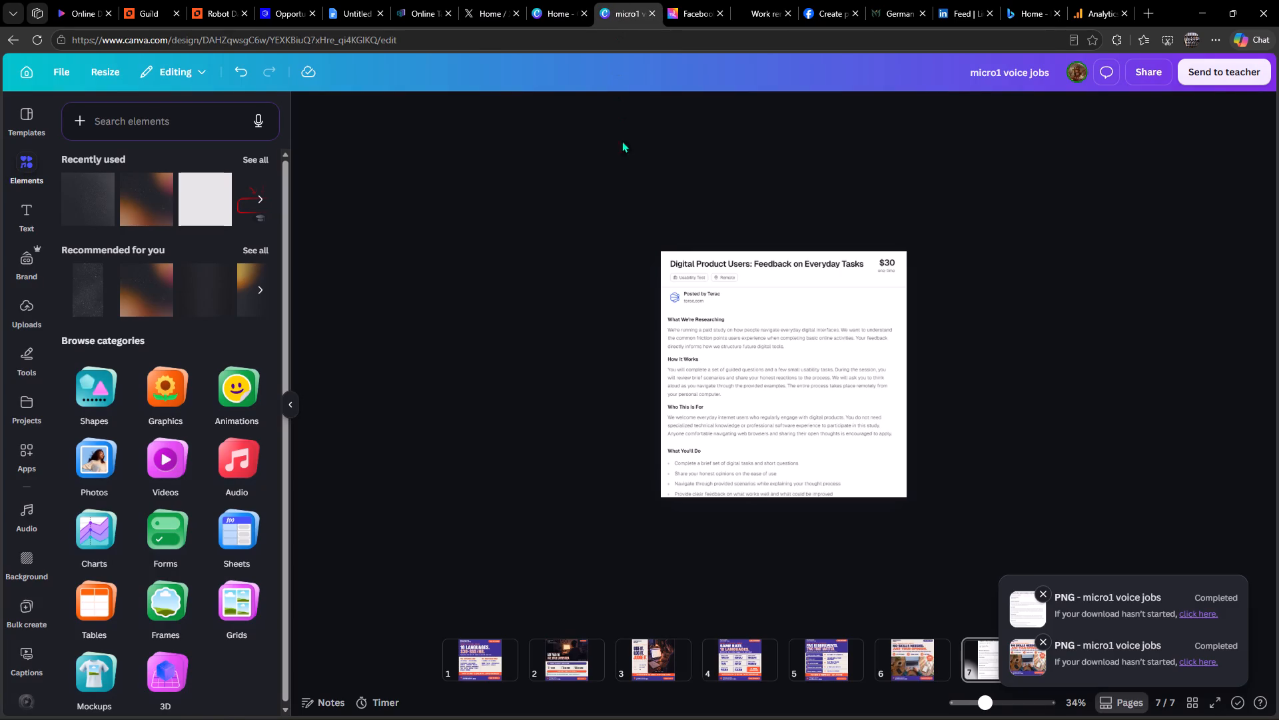
left_click(949, 545)
left_click(1063, 656)
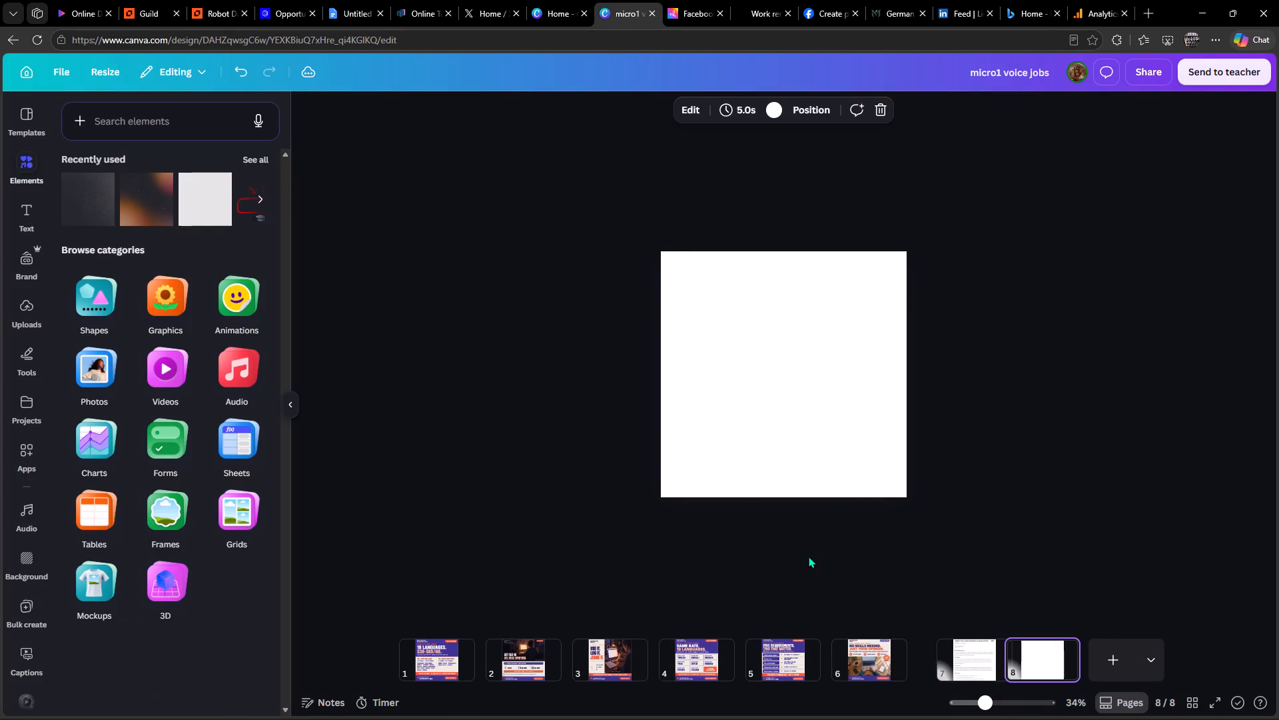
Start uploading image files to the Canva uploads for the new blank page.
left_click(23, 315)
left_click(169, 160)
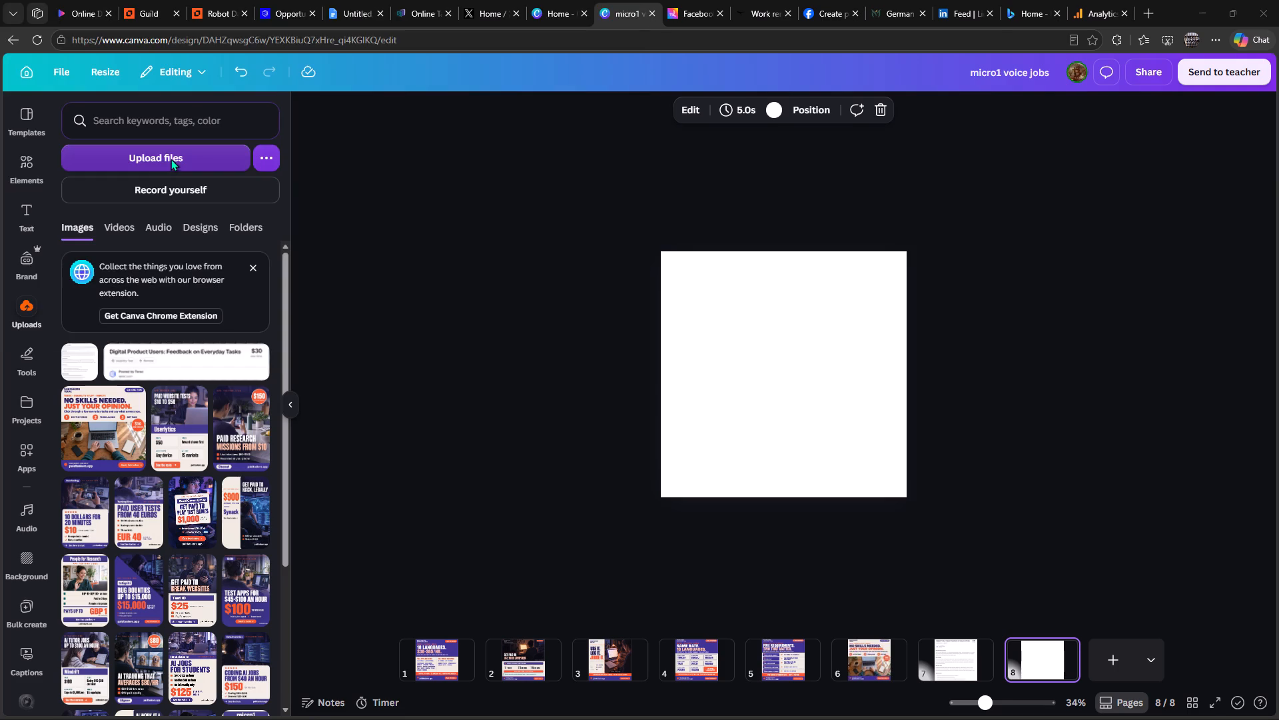
Upload the 113-terac-legal-workflows image from the PaidTaskers output images folder to the Canva uploads.
scroll(89, 190, "down", 3)
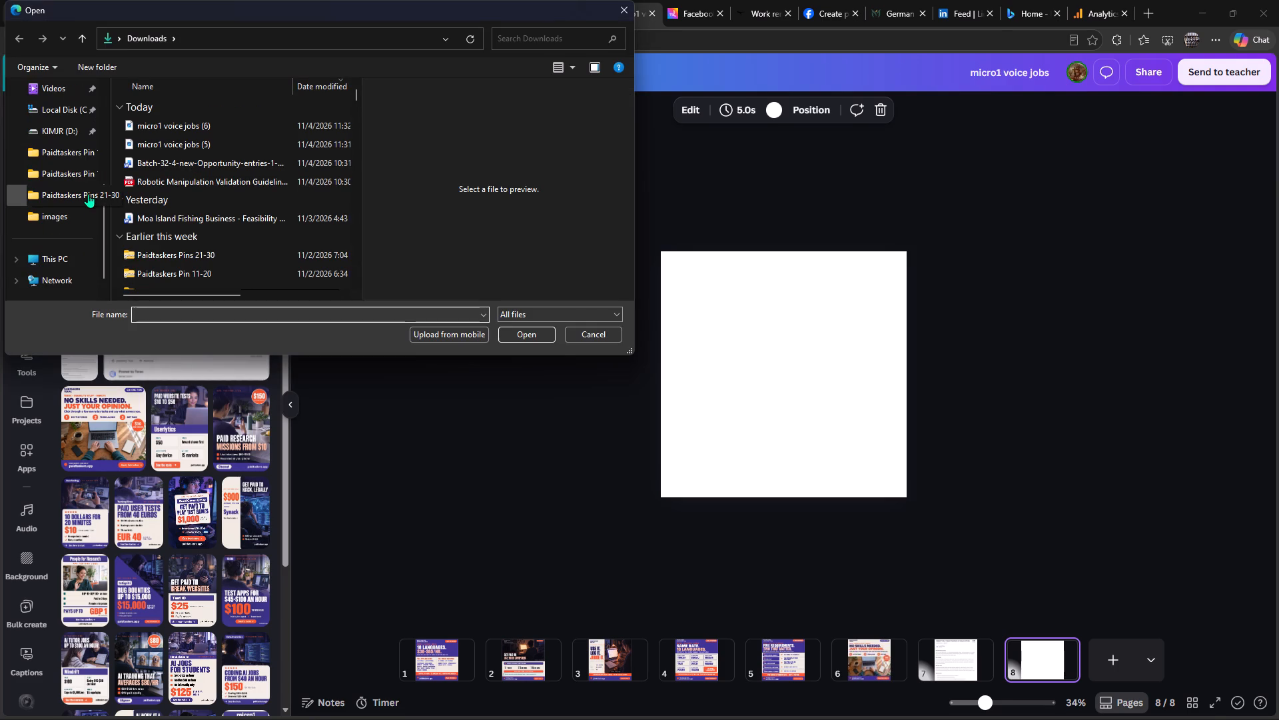
left_click(59, 216)
scroll(252, 201, "down", 14)
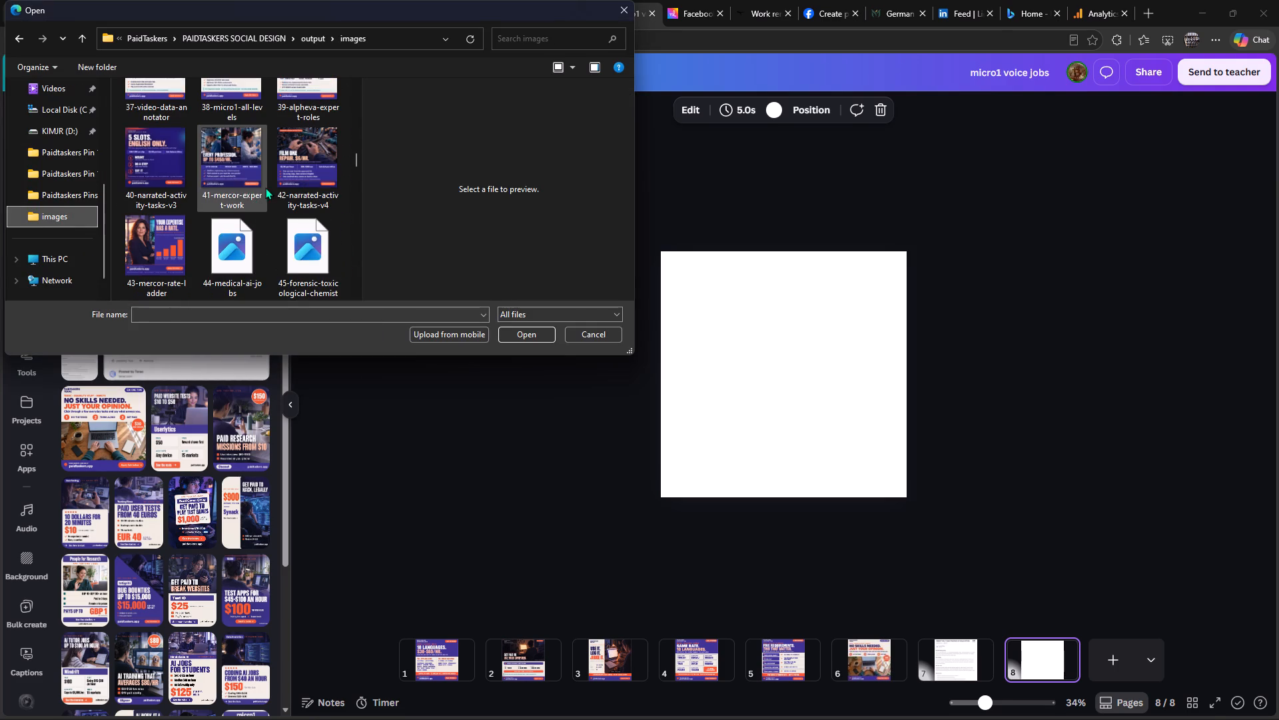
left_click_drag(352, 159, 360, 299)
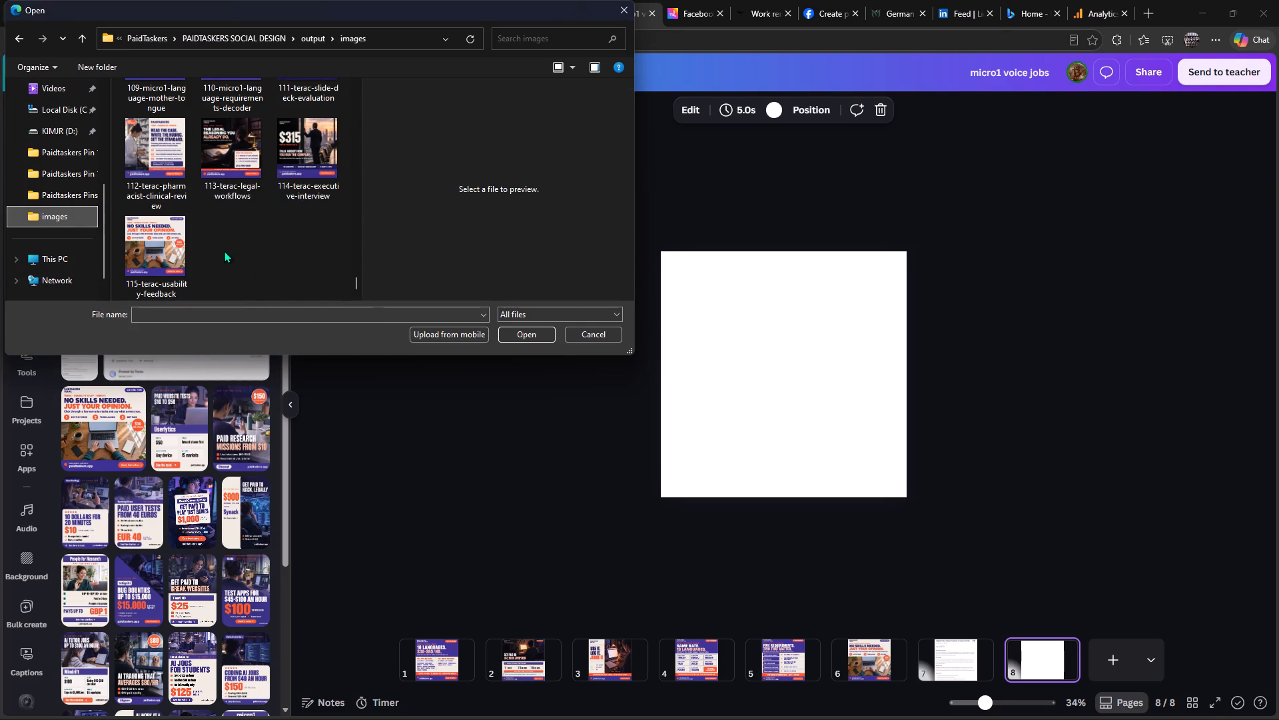
scroll(224, 251, "down", 2)
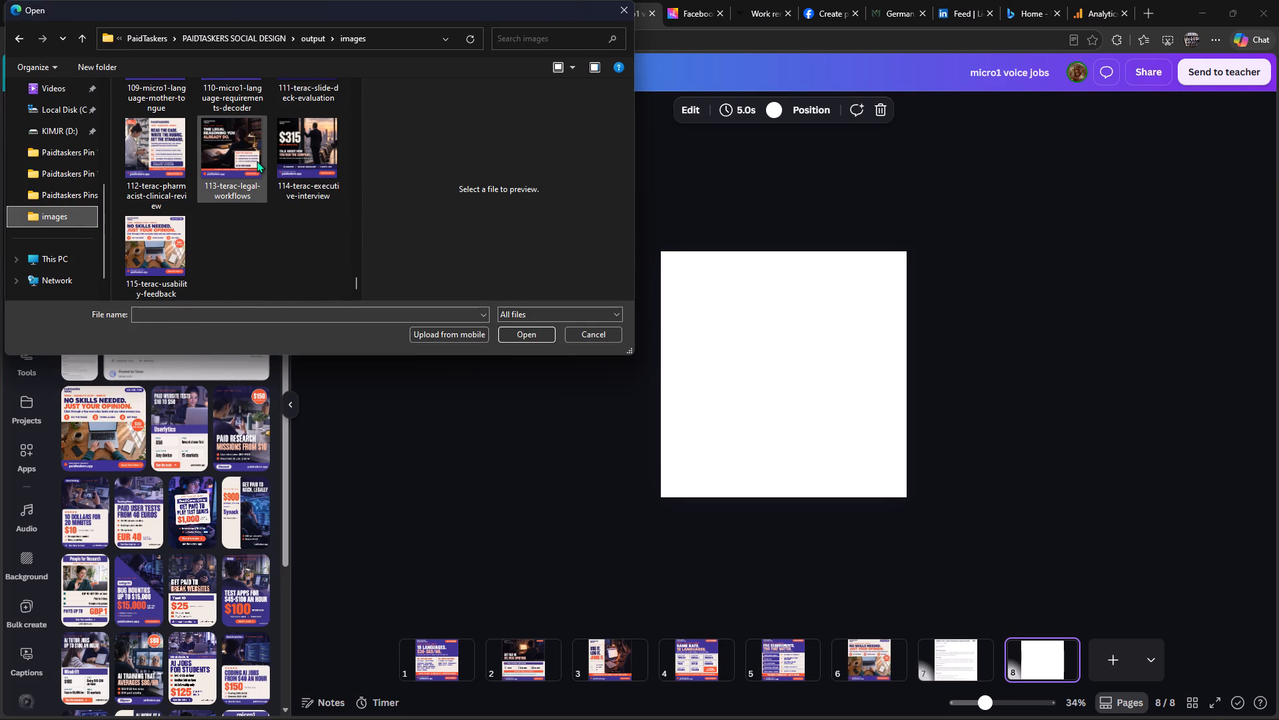
left_click(251, 161)
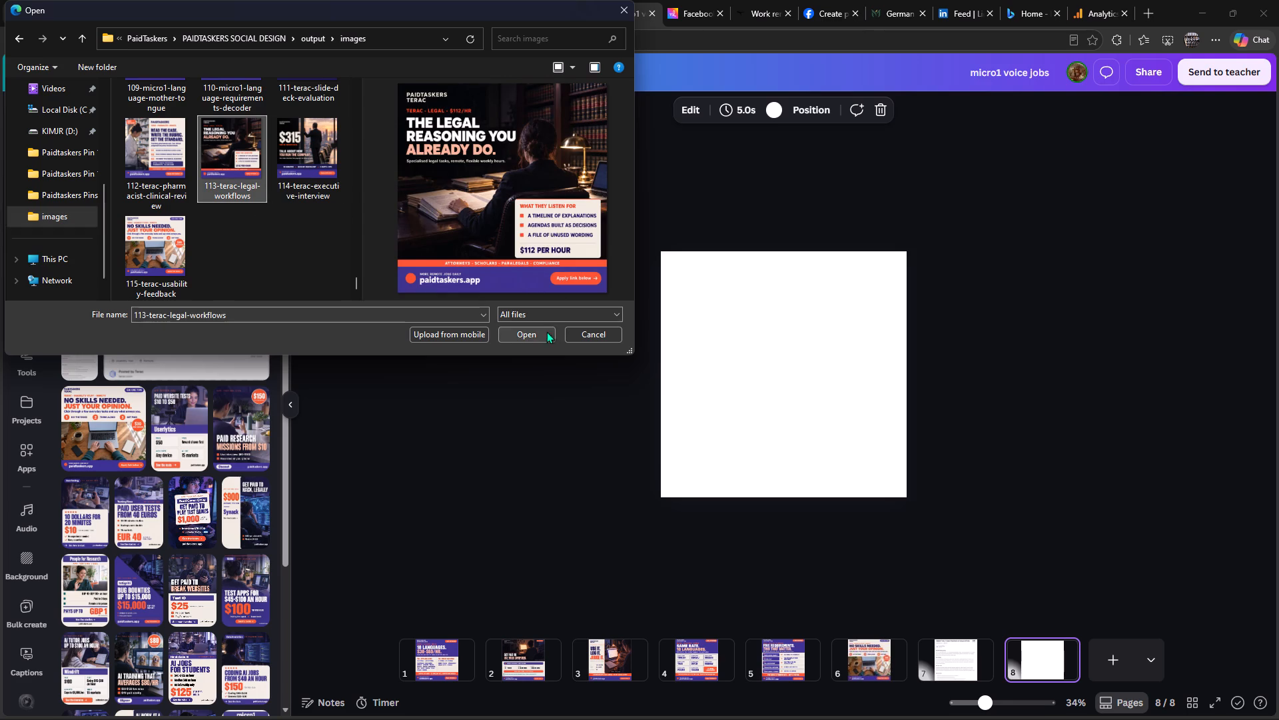
left_click(538, 334)
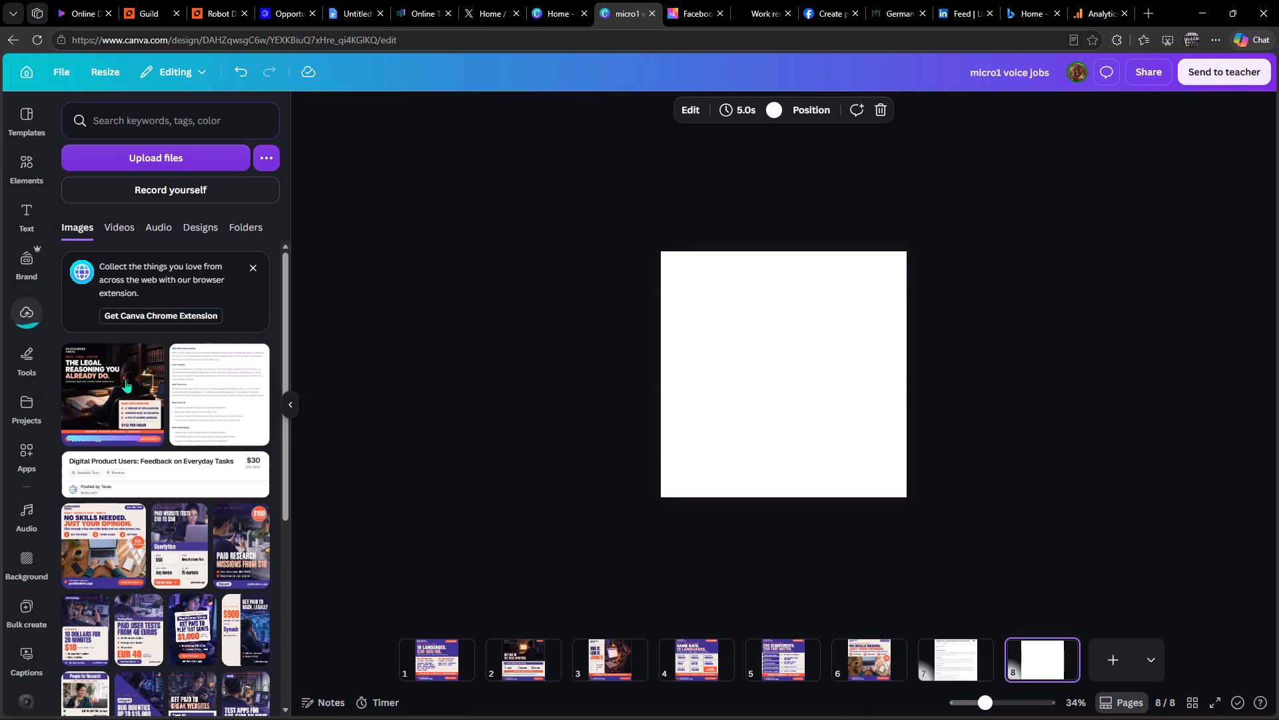
Set the uploaded legal workflows image as the background of page 8 and add a blank page 9.
left_click(111, 405)
right_click(780, 357)
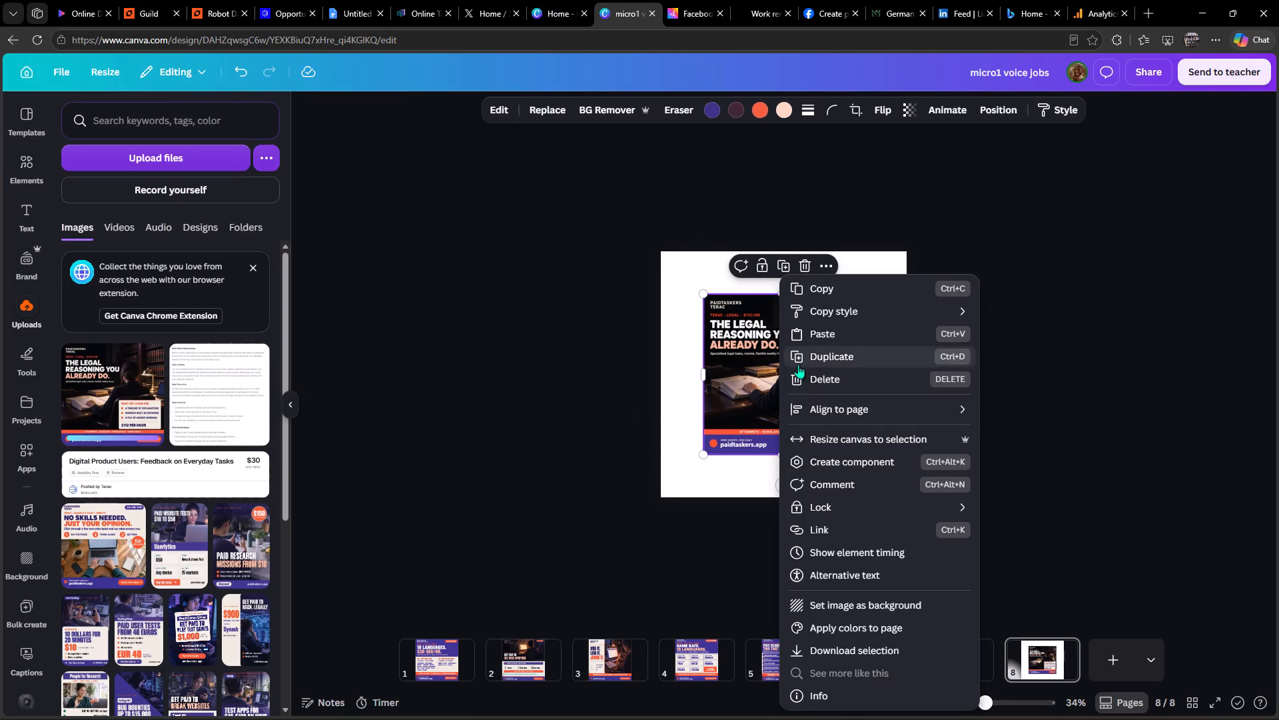
left_click(854, 596)
scroll(788, 405, "up", 2, "ctrl")
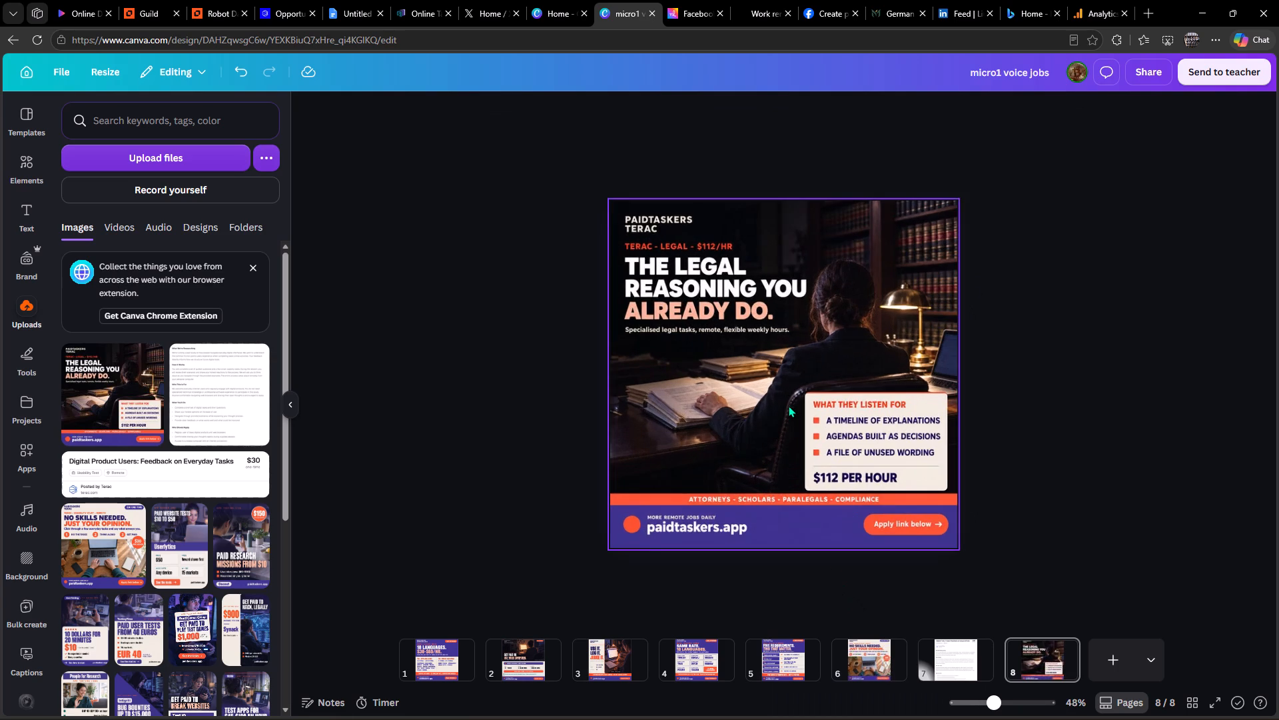
left_click(1097, 669)
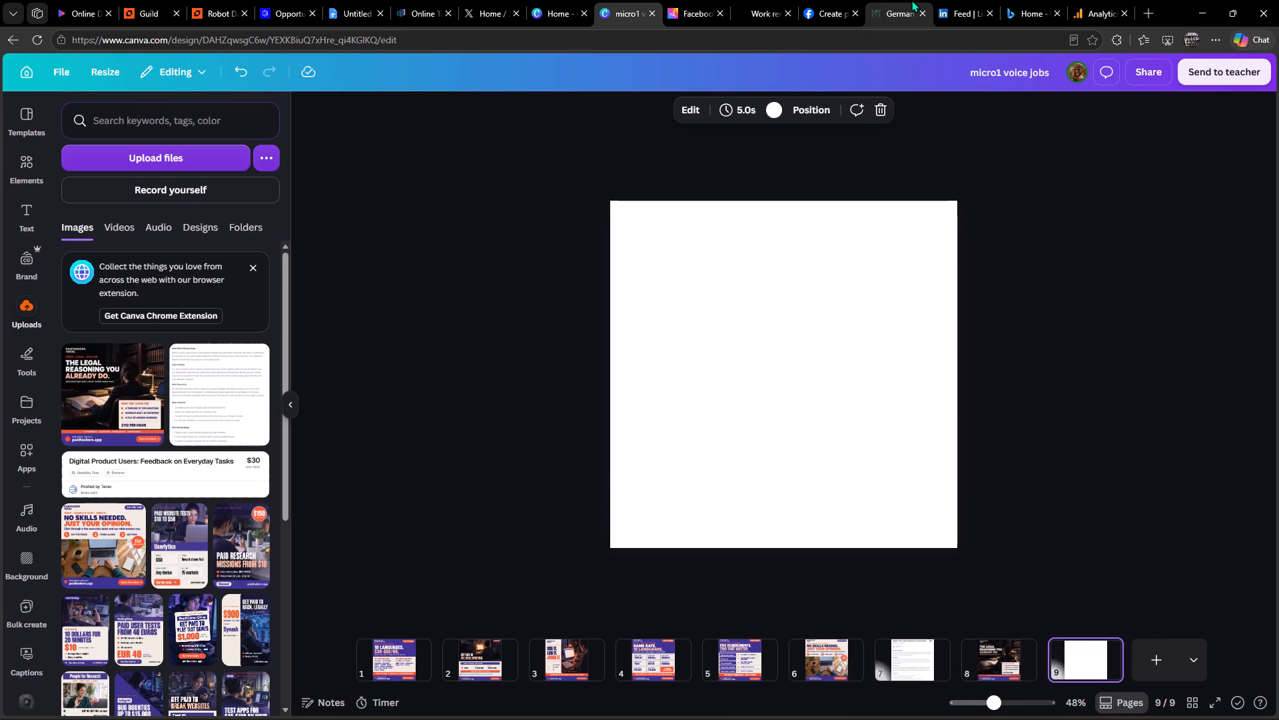
Switch to Terac, close the open study details and look through the full list of opportunities for the legal role.
left_click(275, 0)
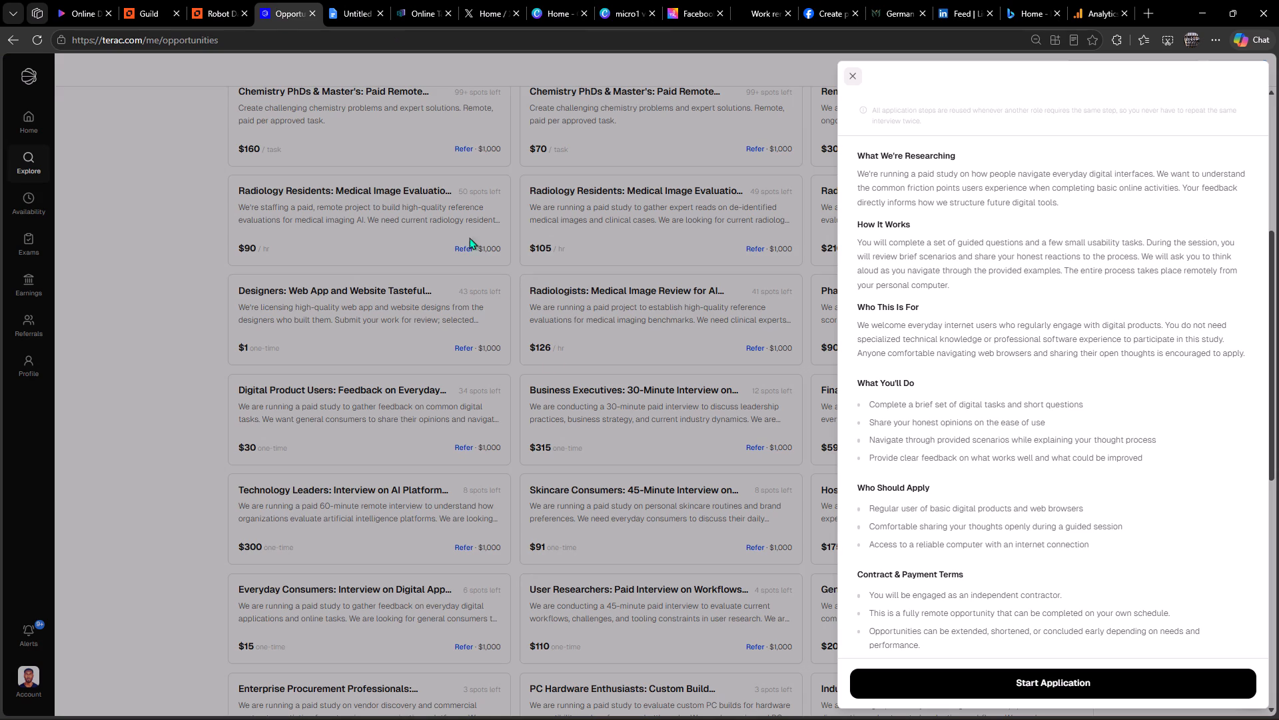
left_click(116, 295)
scroll(963, 433, "up", 3)
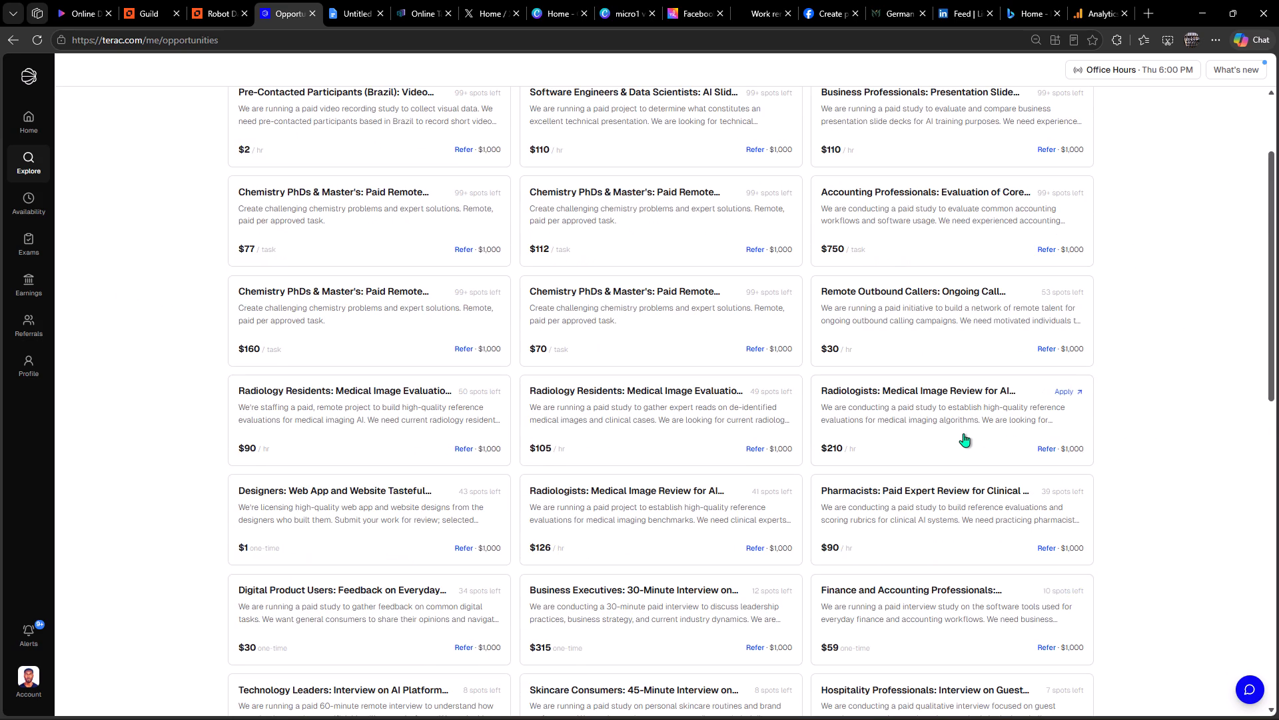
scroll(900, 456, "up", 2)
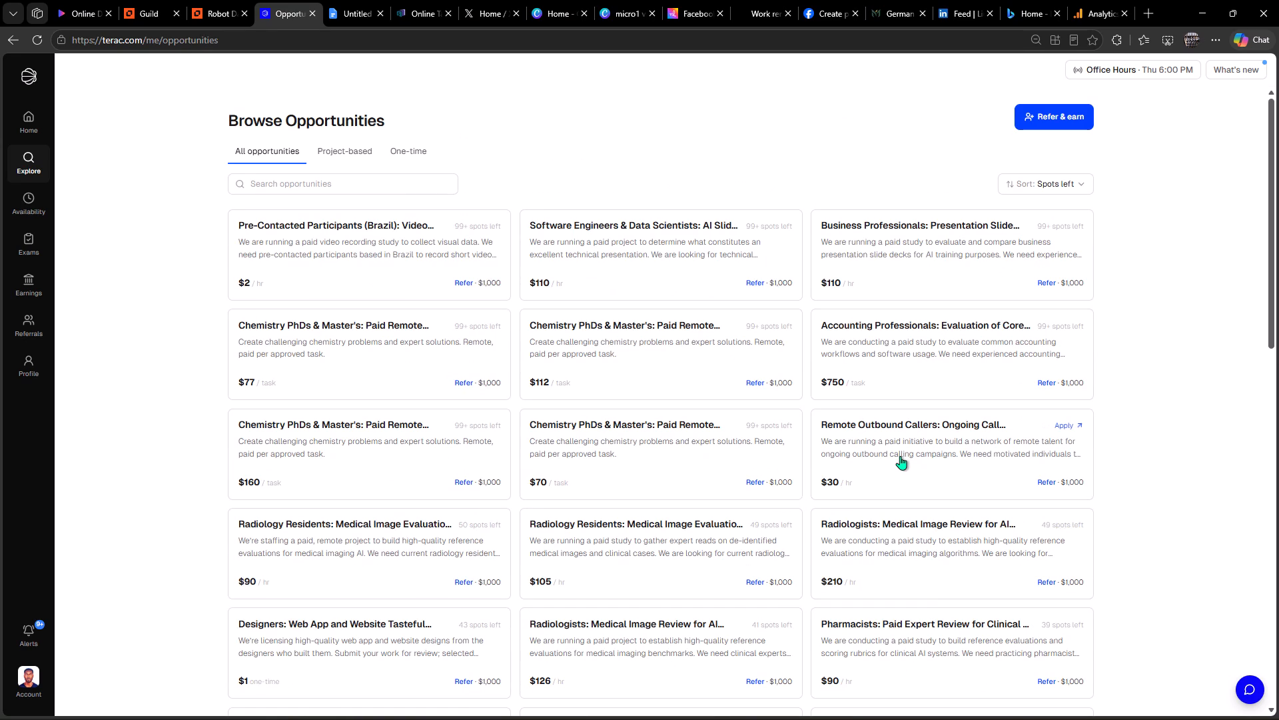
scroll(900, 456, "down", 8)
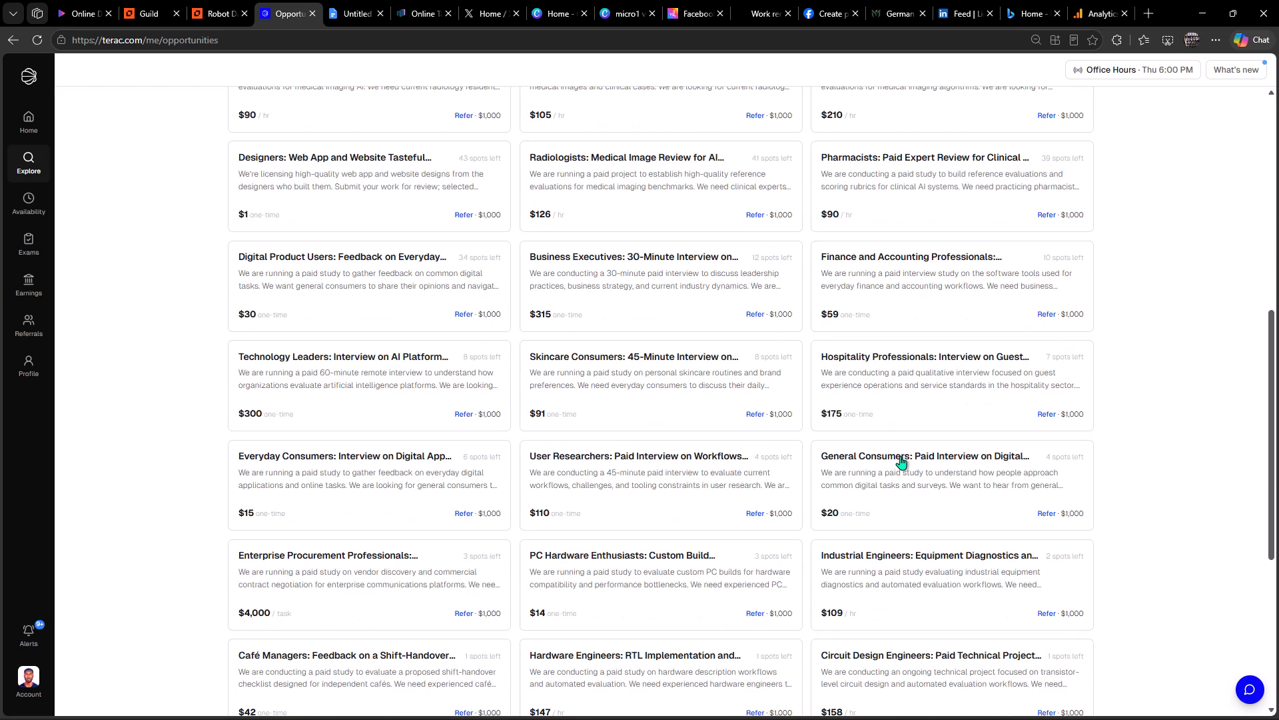
scroll(900, 456, "down", 2)
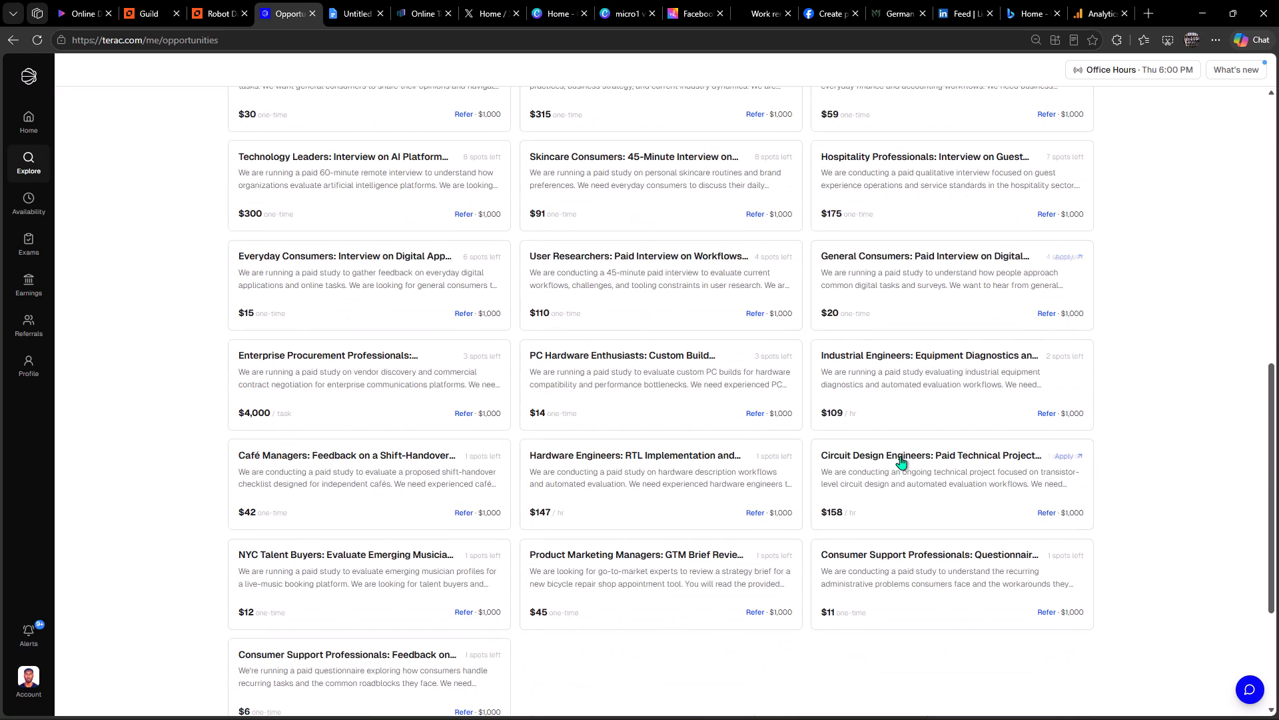
scroll(900, 456, "down", 2)
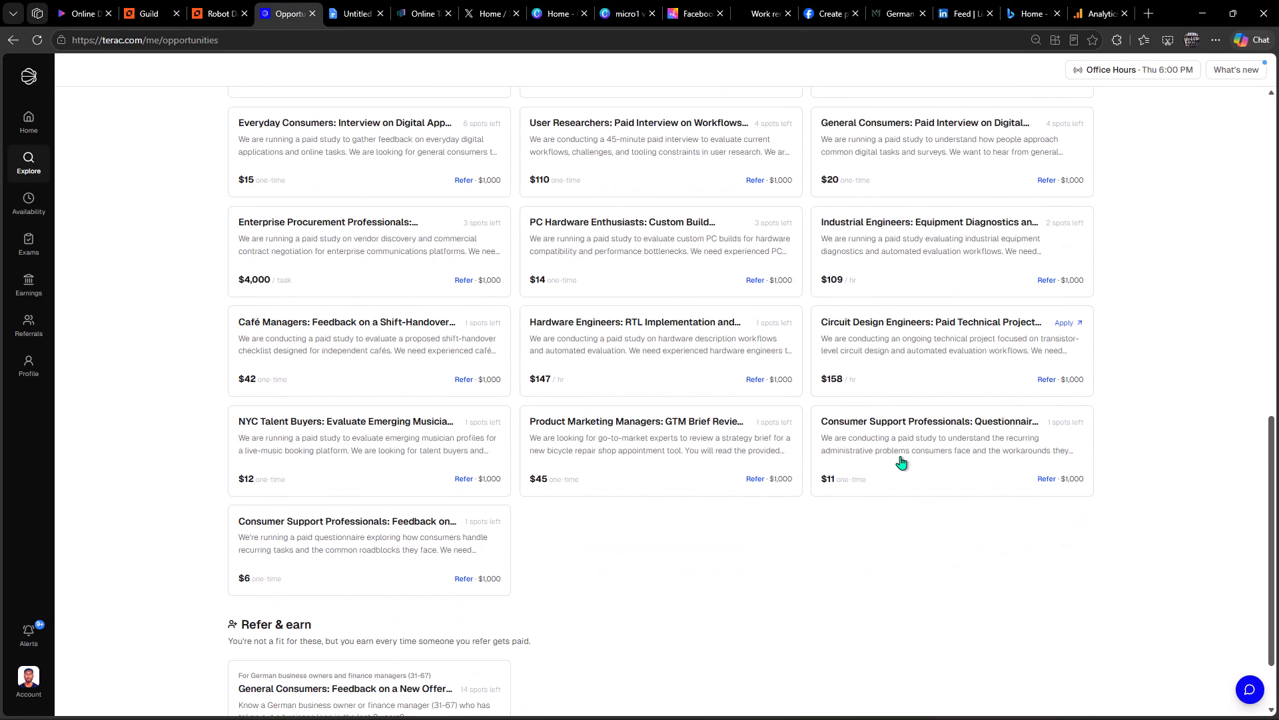
scroll(900, 456, "up", 4)
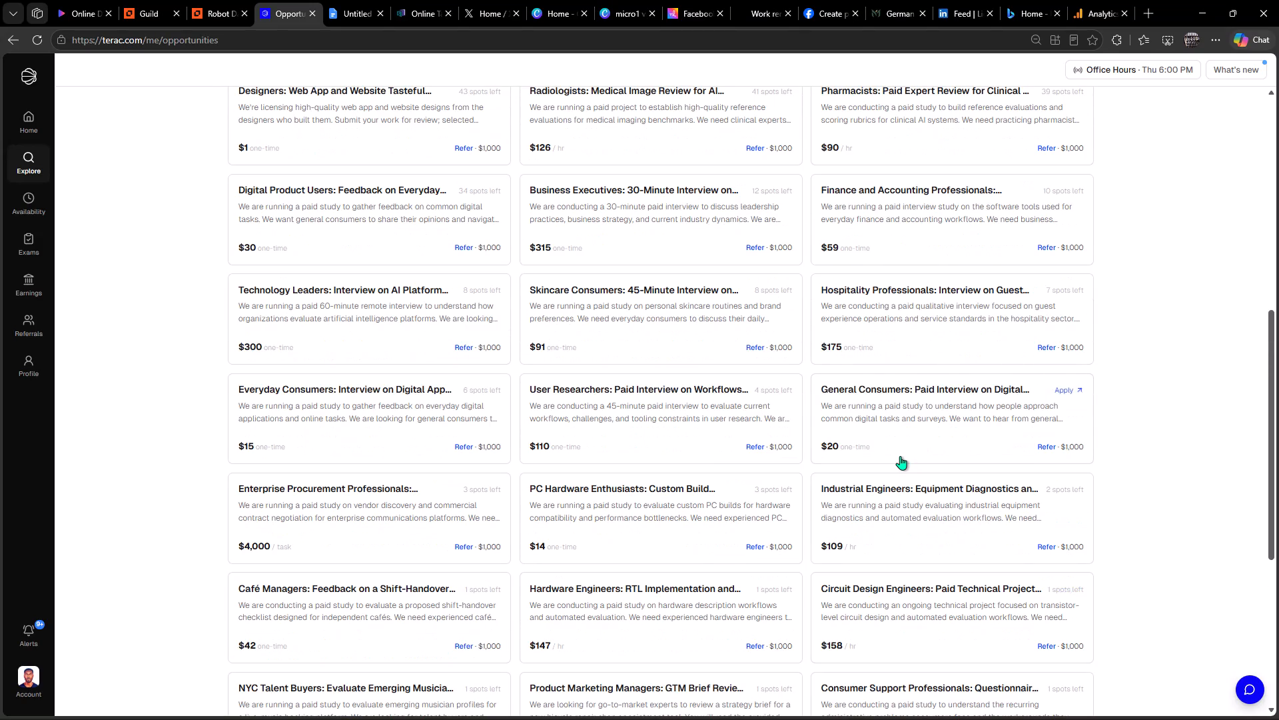
scroll(900, 456, "up", 2)
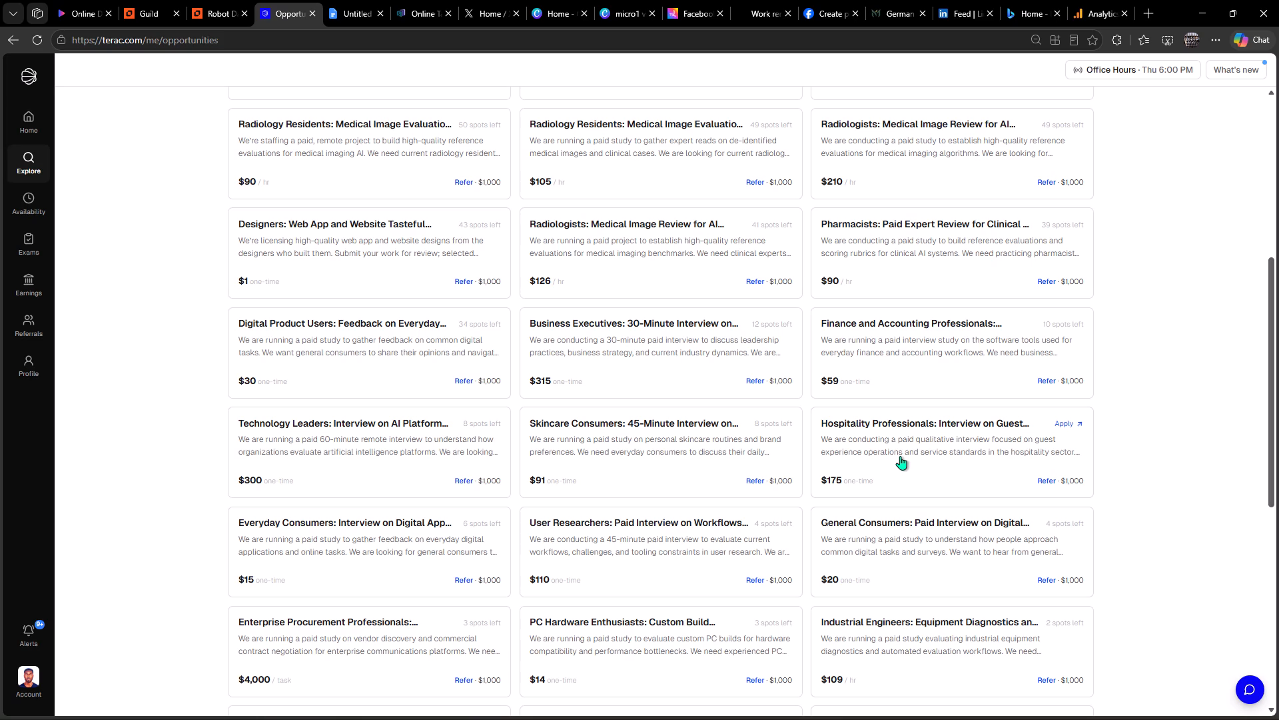
scroll(900, 456, "up", 2)
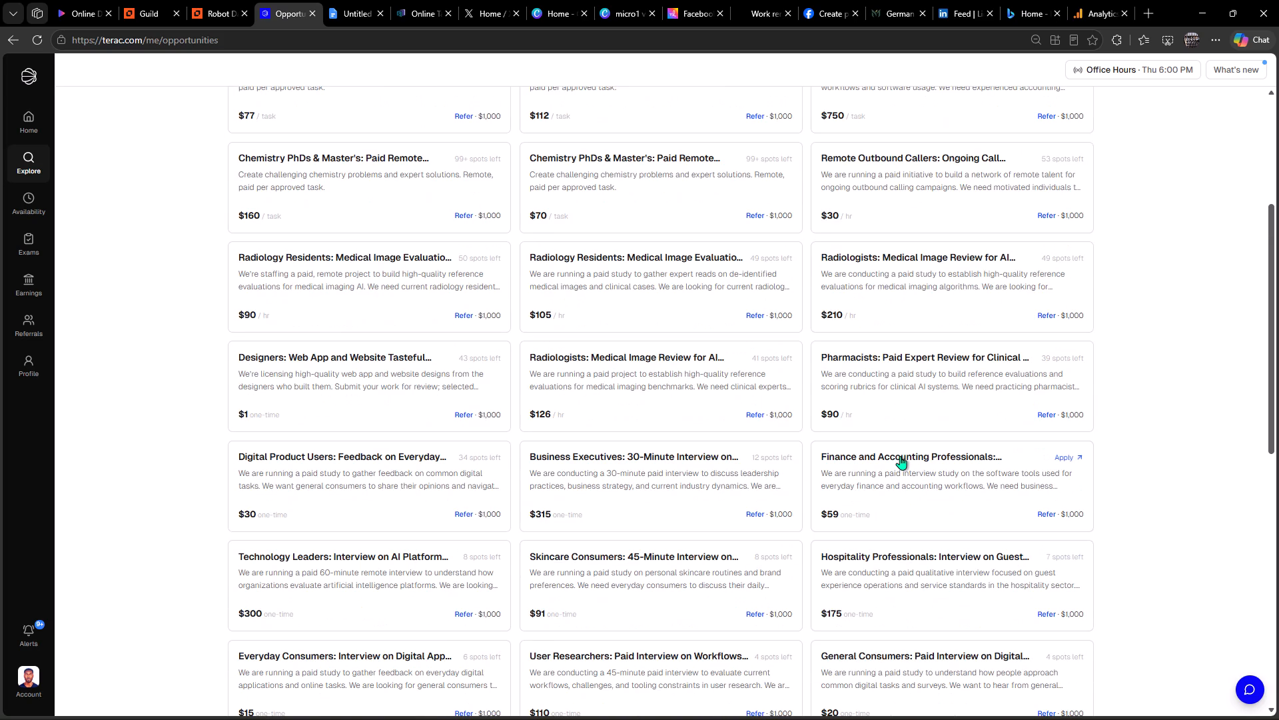
scroll(900, 456, "up", 2)
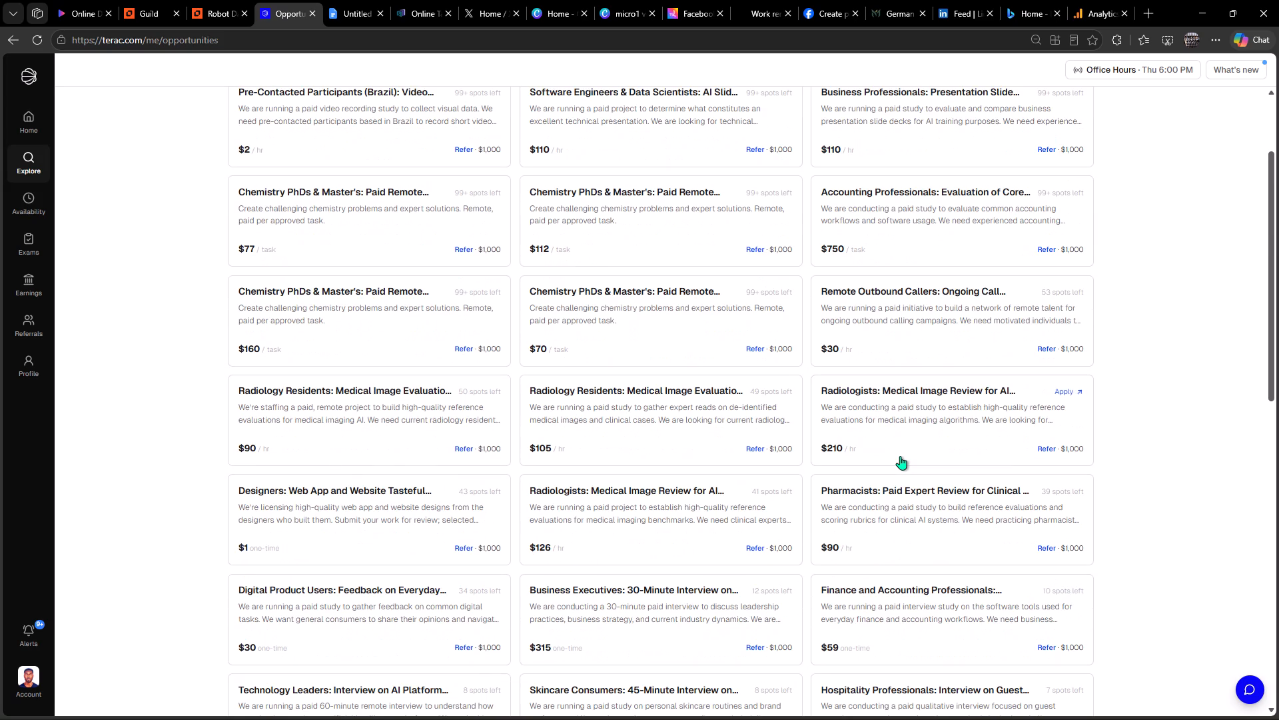
scroll(900, 456, "up", 2)
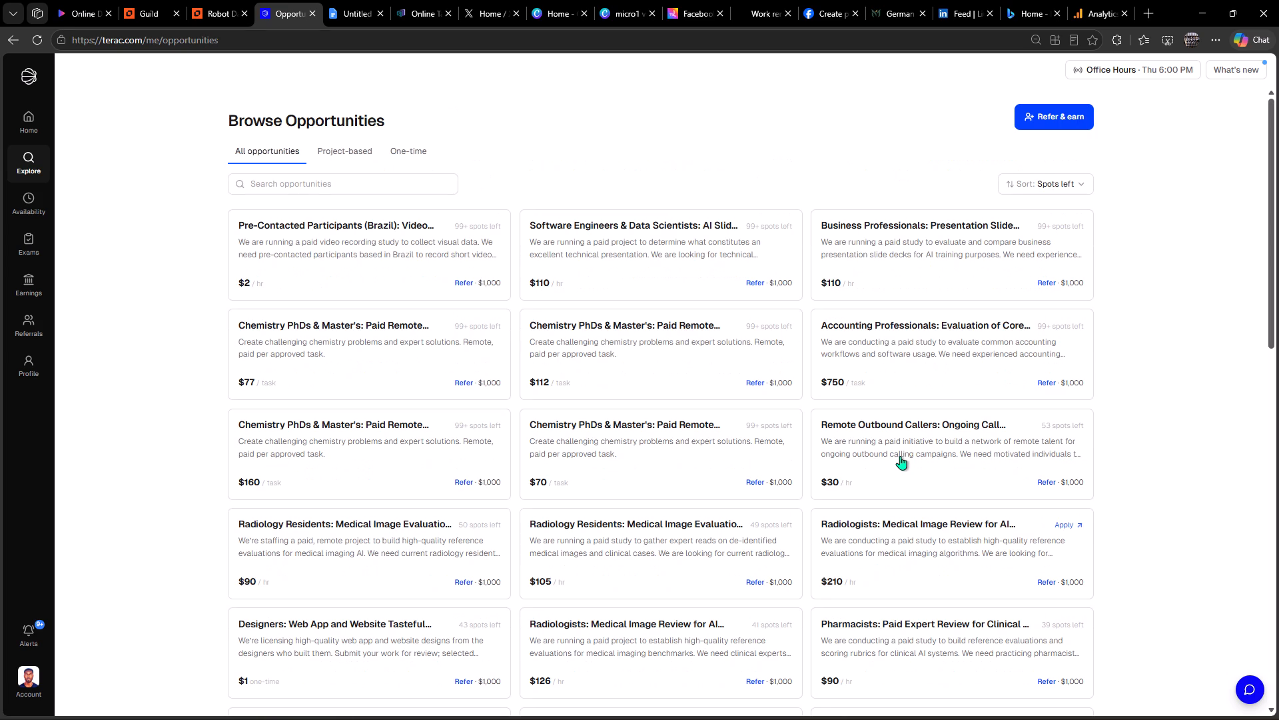
Keep the Terac opportunities sorted by Spots left and check the One-time listings, followed by the Project-based listings.
left_click(1052, 180)
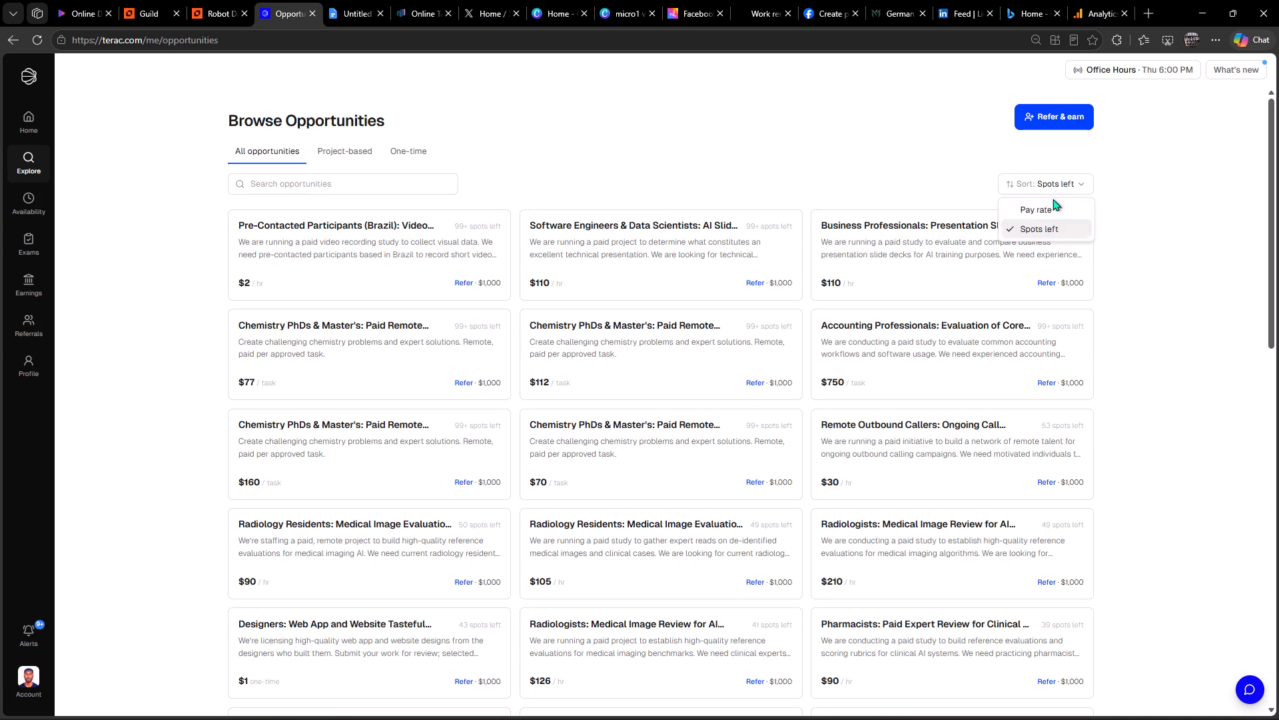
left_click(1050, 226)
left_click(424, 159)
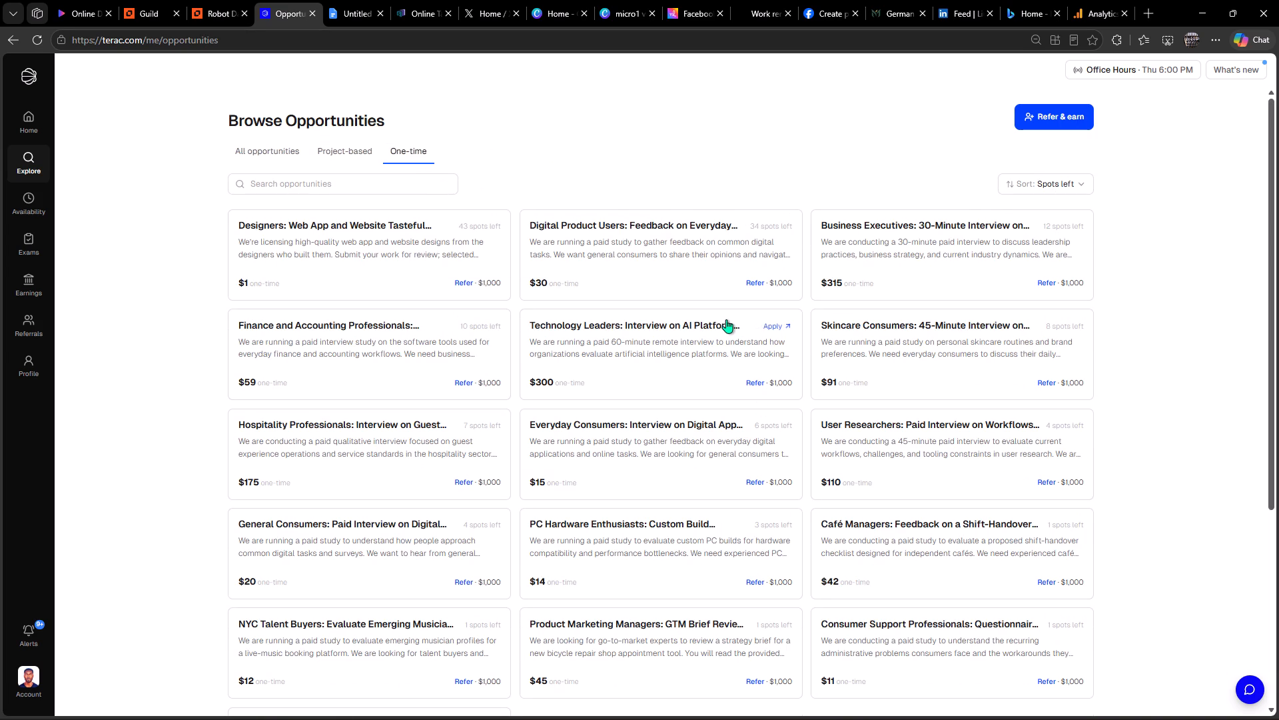
scroll(726, 319, "down", 3)
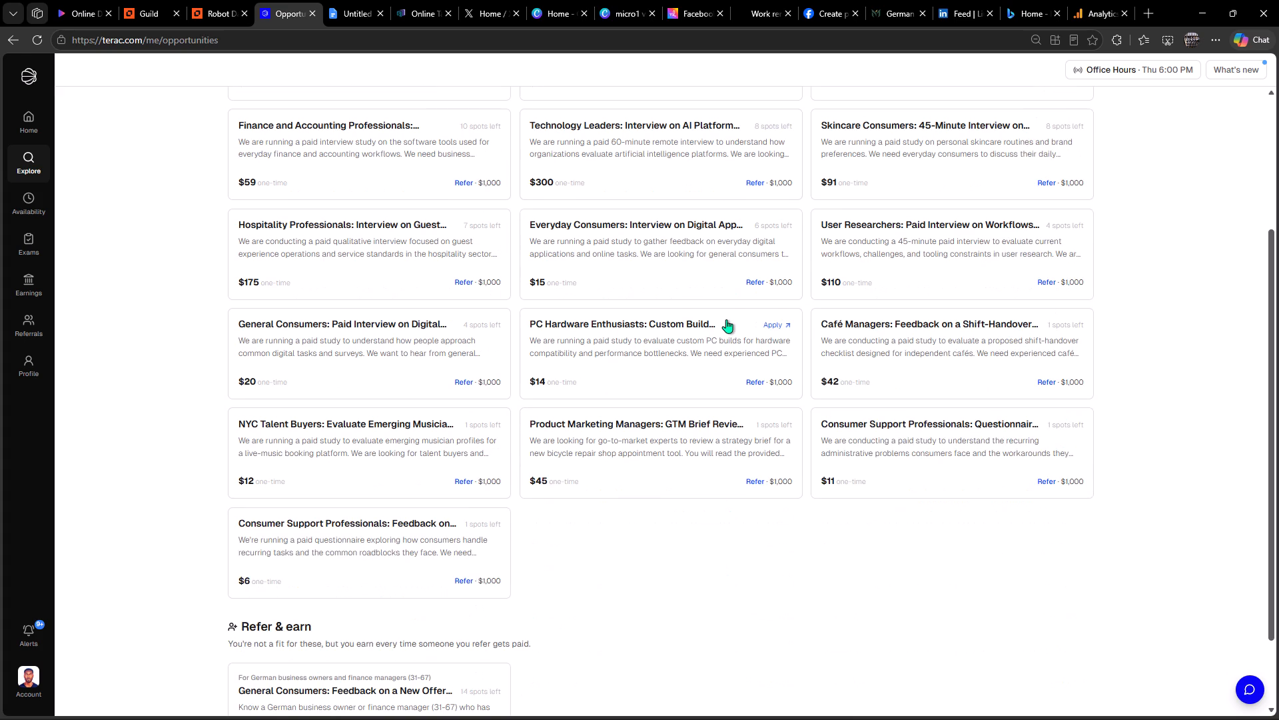
scroll(726, 319, "up", 4)
left_click(348, 156)
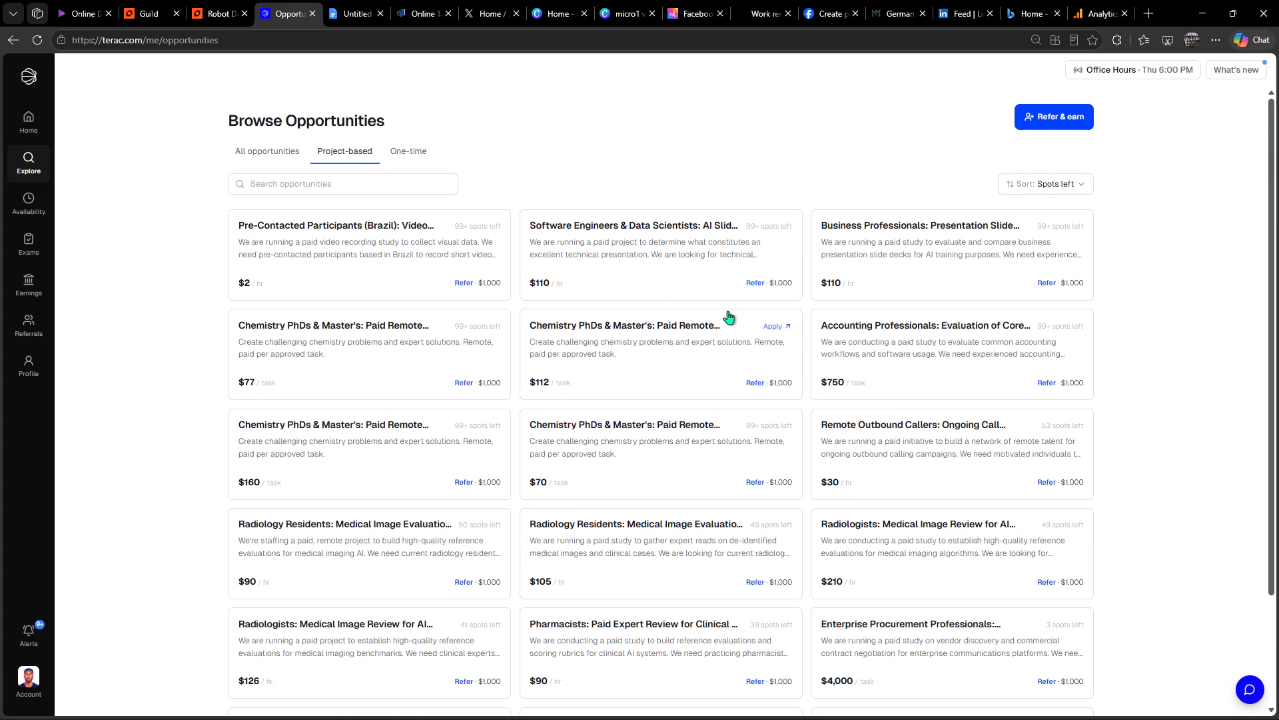
scroll(727, 311, "down", 2)
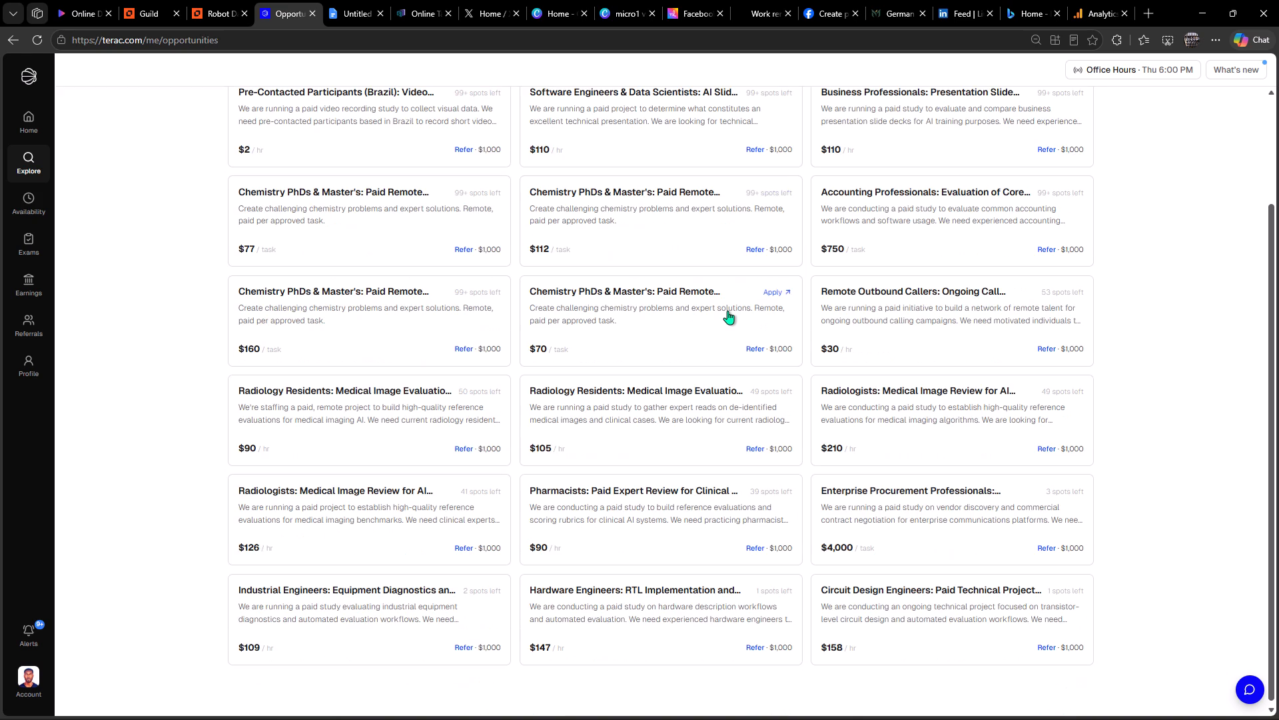
scroll(727, 311, "down", 2)
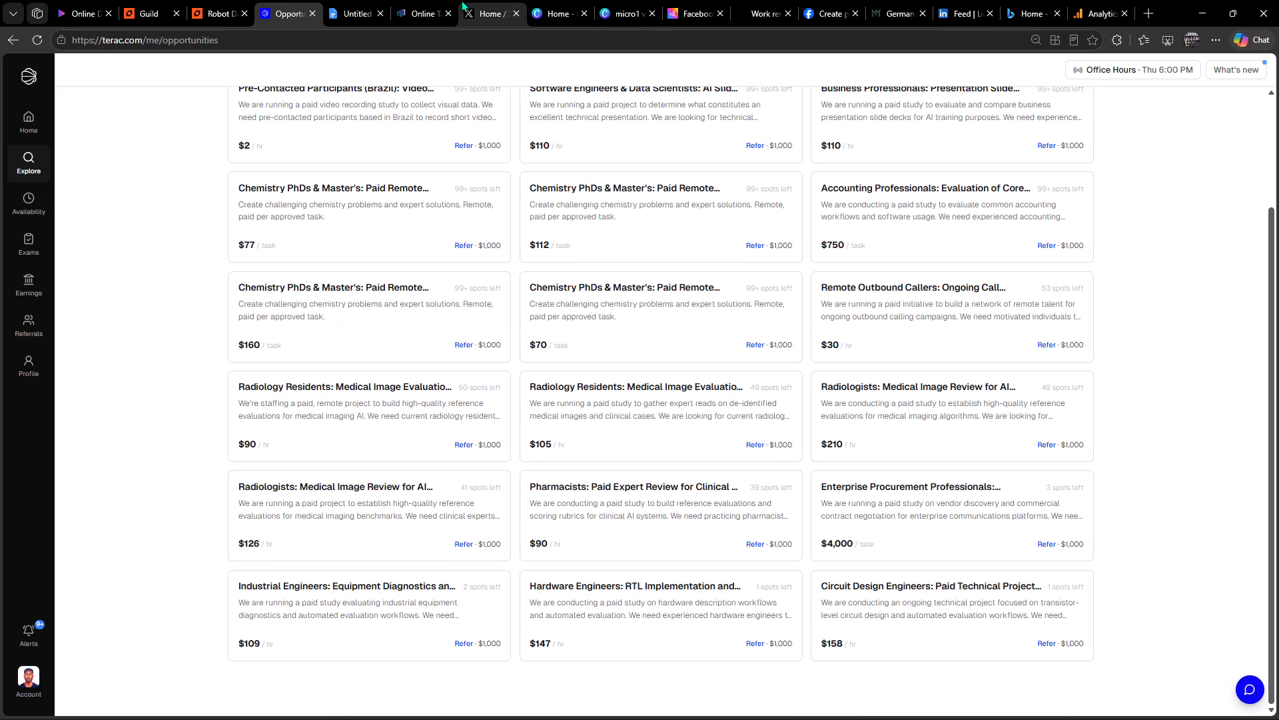
Open the Legal Professional — Specialized Workflow Evaluation listing on paidtaskers.app and follow its apply link to the Terac posting.
left_click(392, 0)
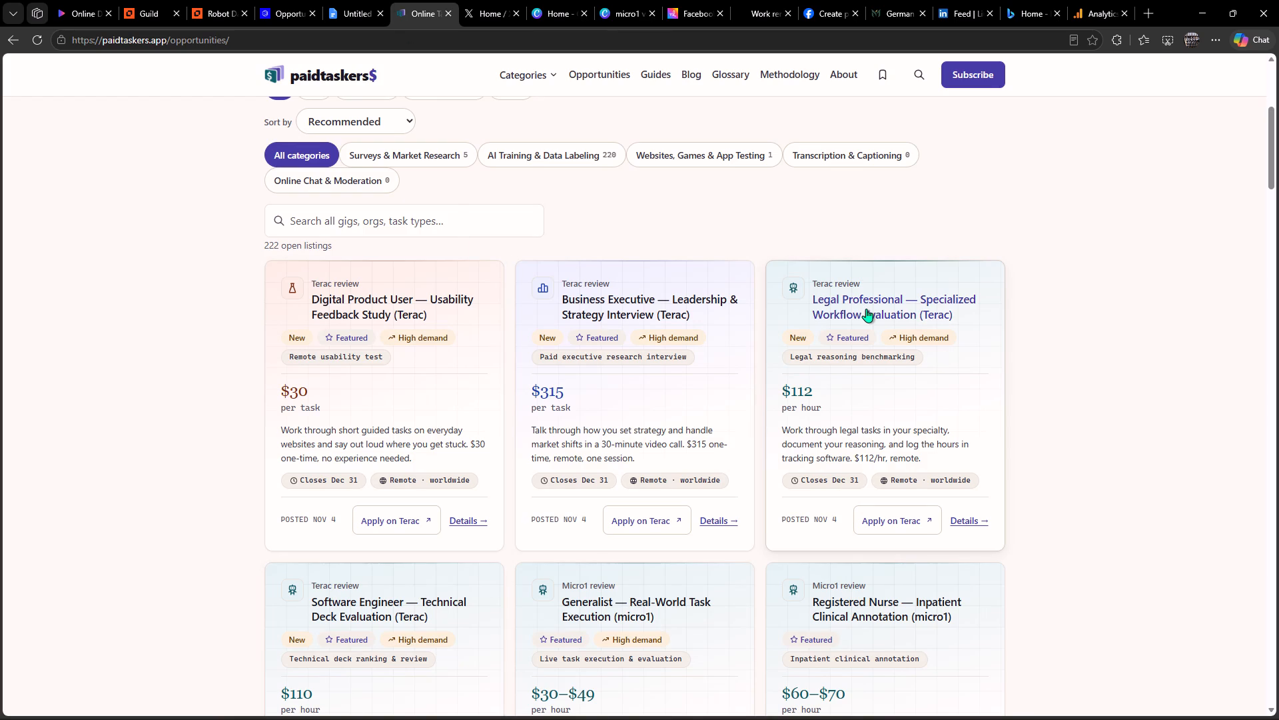
left_click(866, 309)
scroll(837, 340, "down", 16)
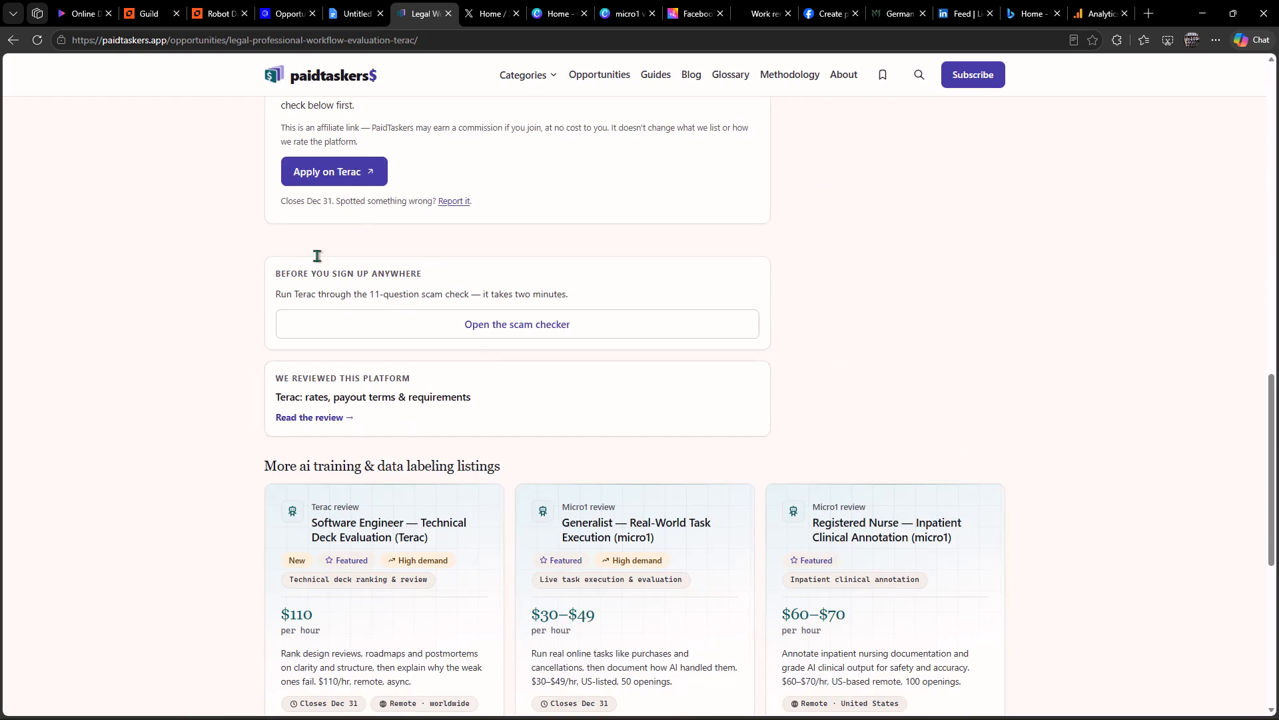
left_click(343, 179)
left_click(394, 3)
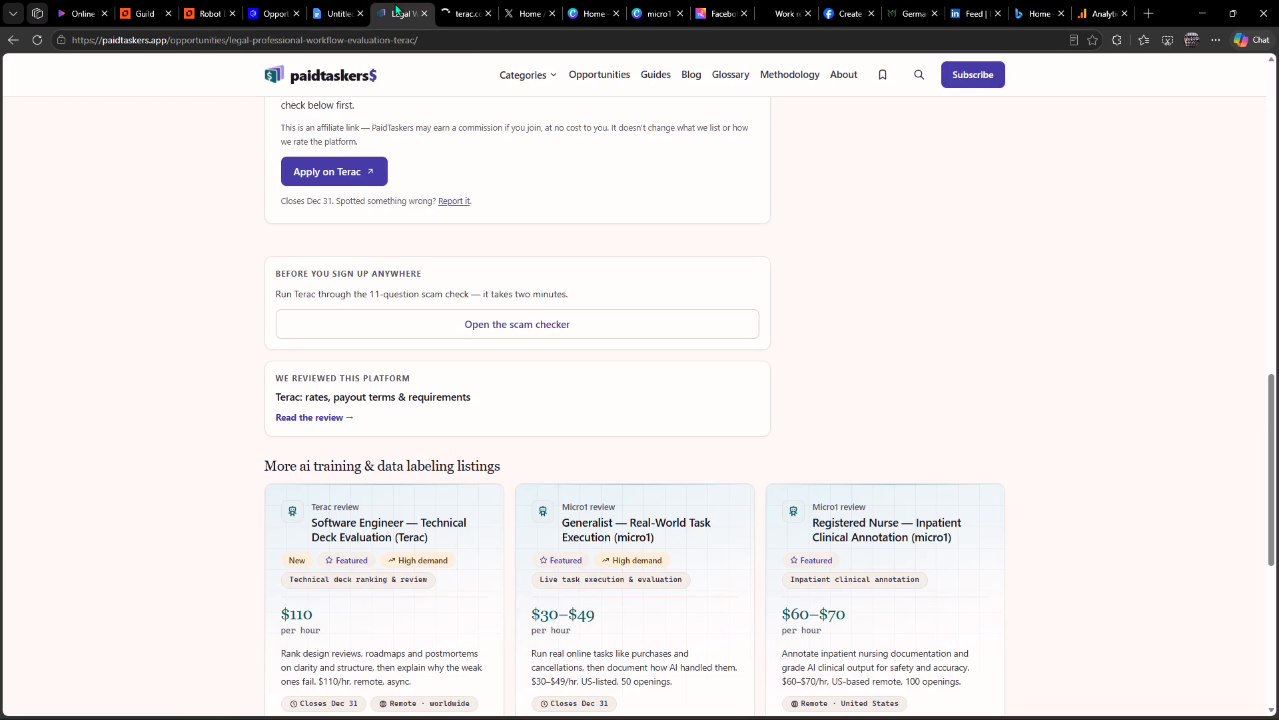
left_click(460, 0)
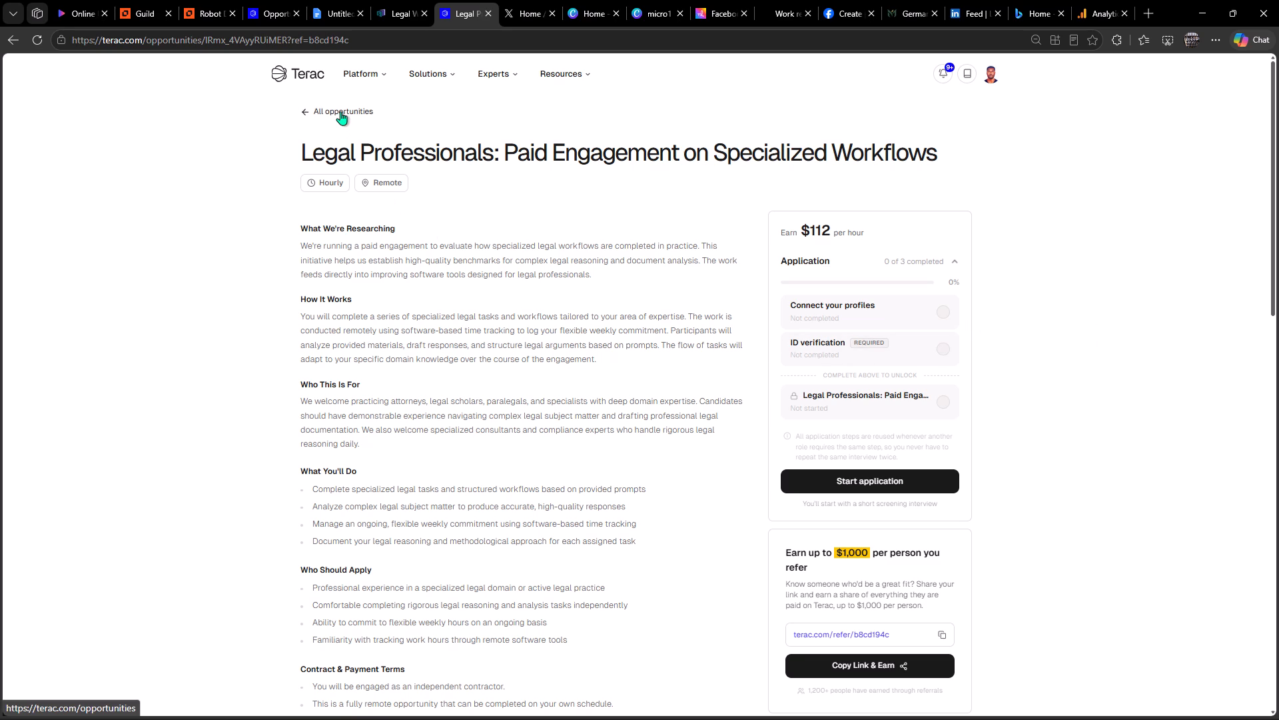
Review the Terac Legal Professionals posting, return to the Terac opportunities list and close the posting's page.
scroll(522, 450, "down", 10)
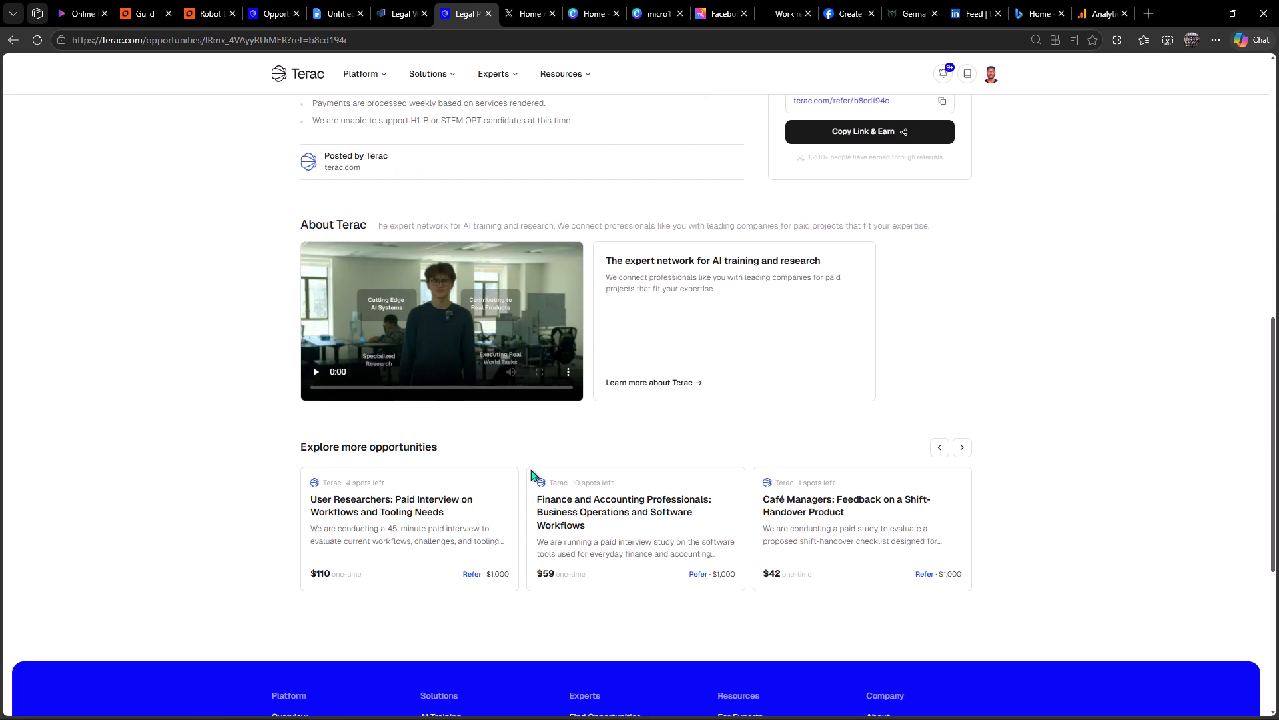
scroll(530, 469, "up", 5)
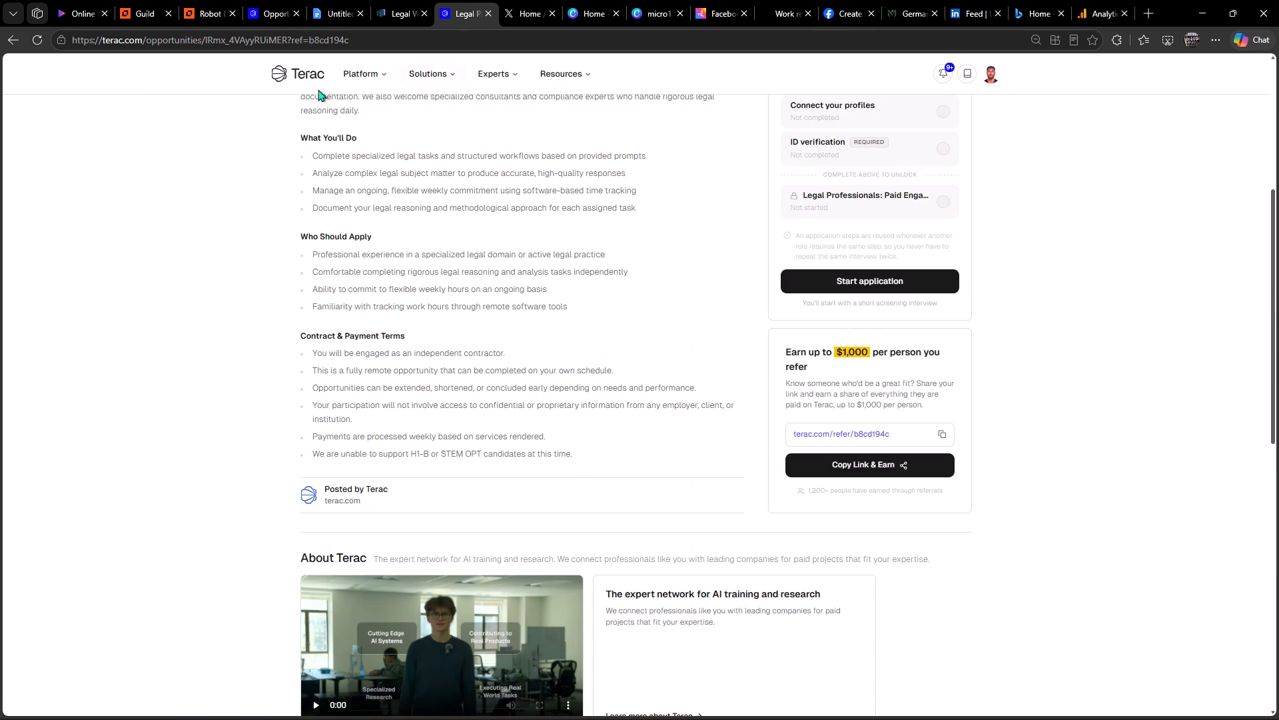
left_click(276, 16)
left_click(484, 11)
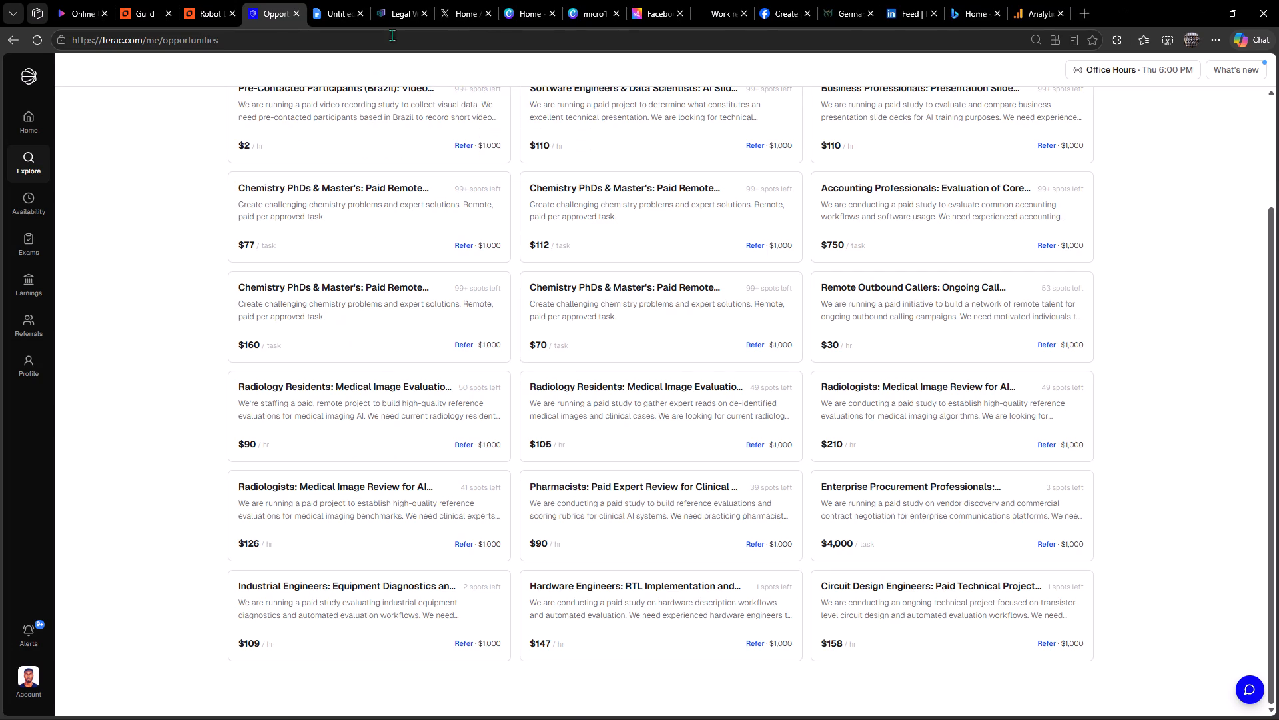
Reload the Terac opportunities list and search the page for "lega".
left_click(39, 43)
scroll(524, 443, "up", 5)
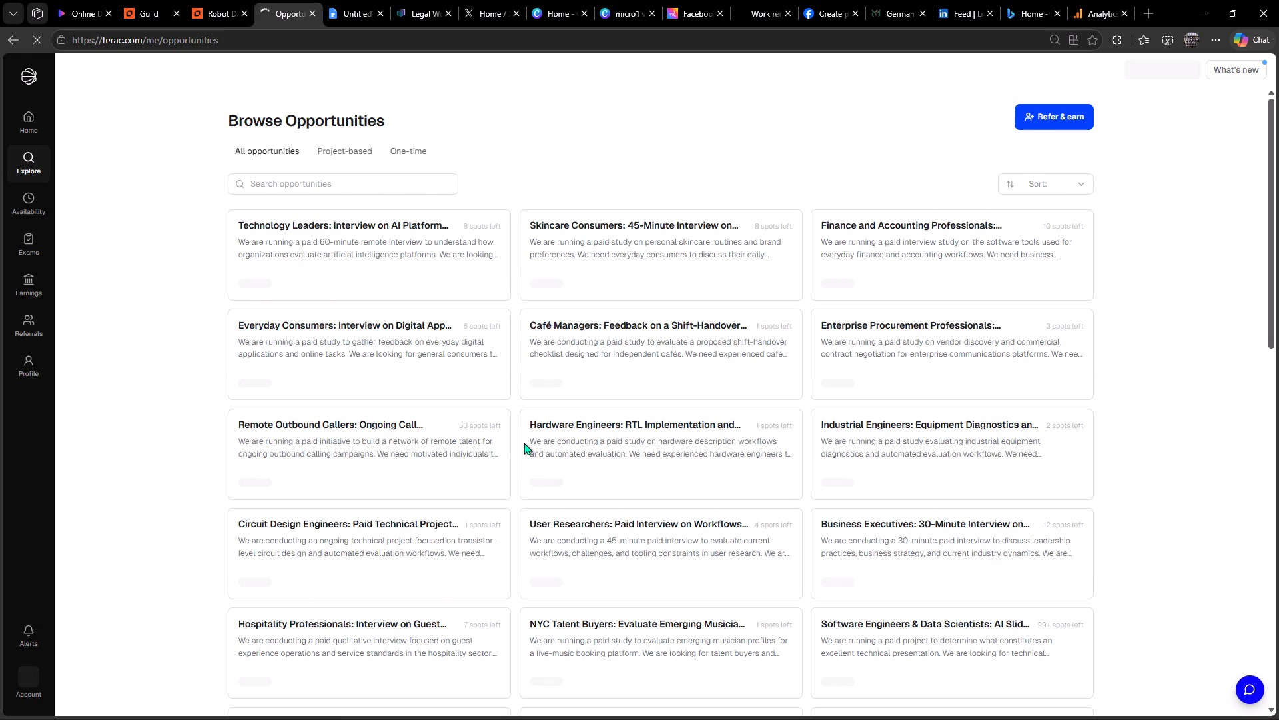
key("ctrl+f")
type("lega")
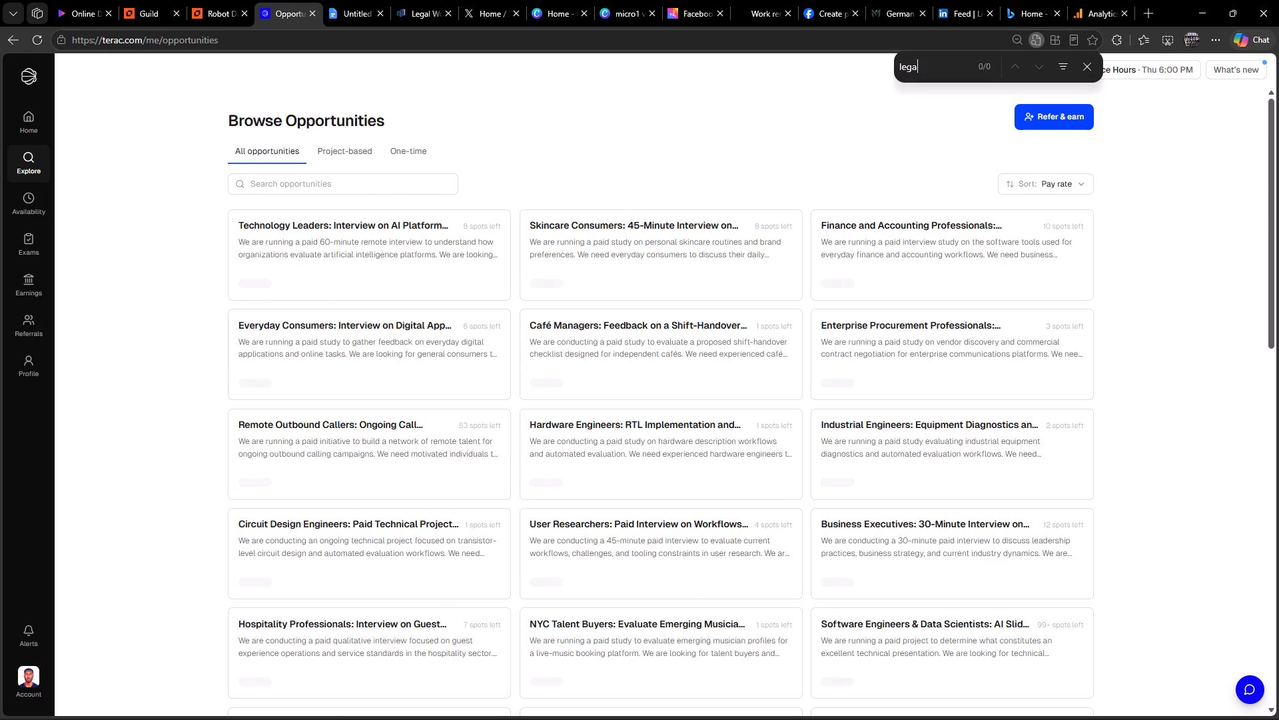
key("ctrl+a")
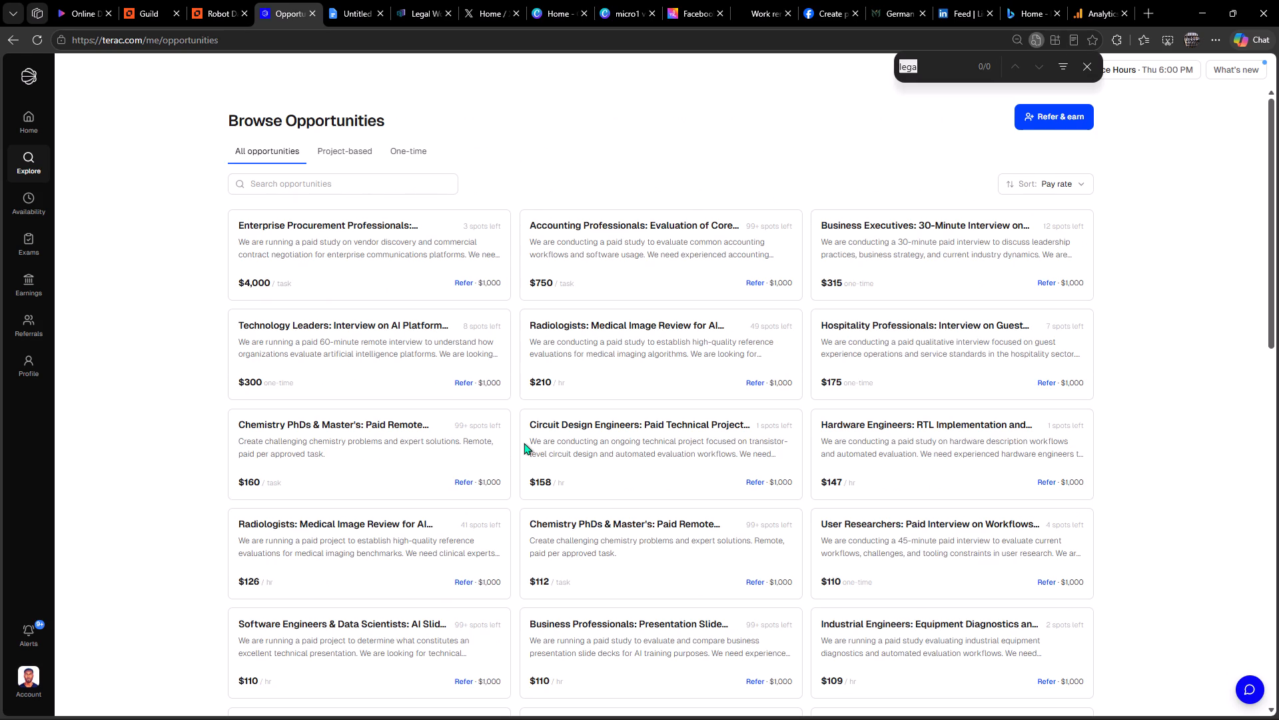
key("Right")
Sort the Terac opportunities by Spots left, close the page search and look through the full list for the legal role.
left_click(1069, 175)
left_click(1066, 185)
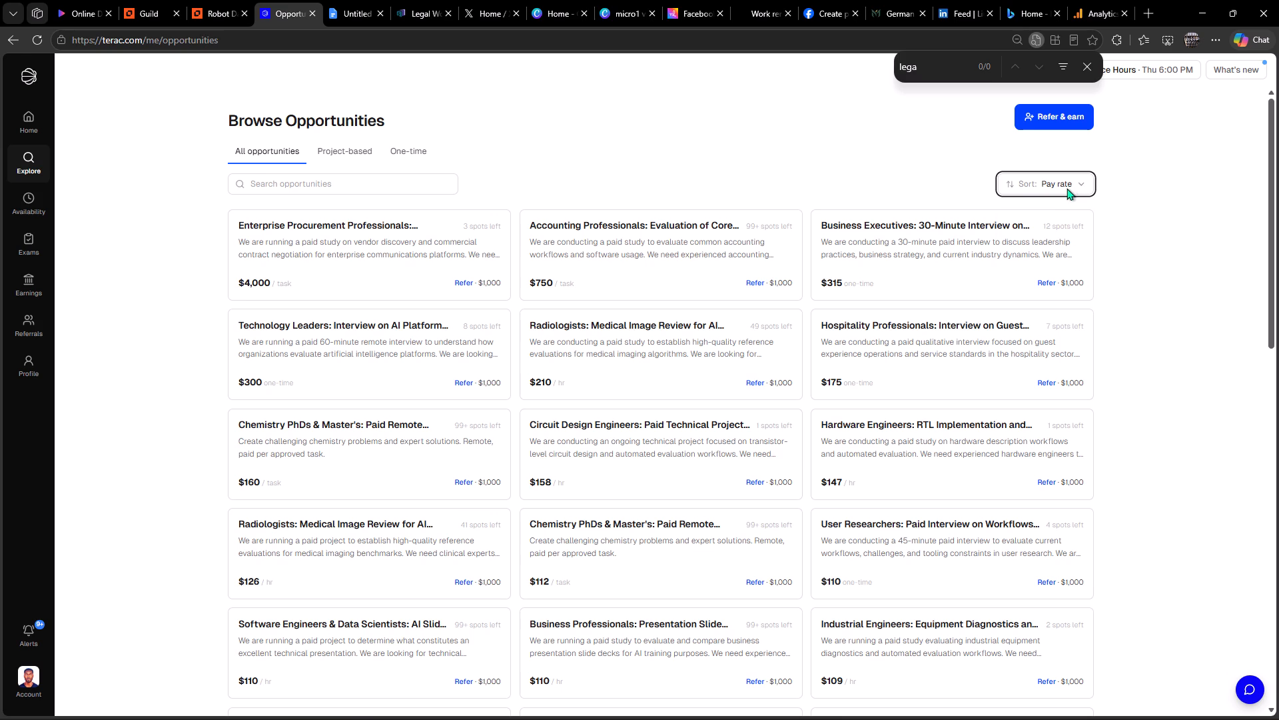
left_click(1066, 188)
left_click(1059, 221)
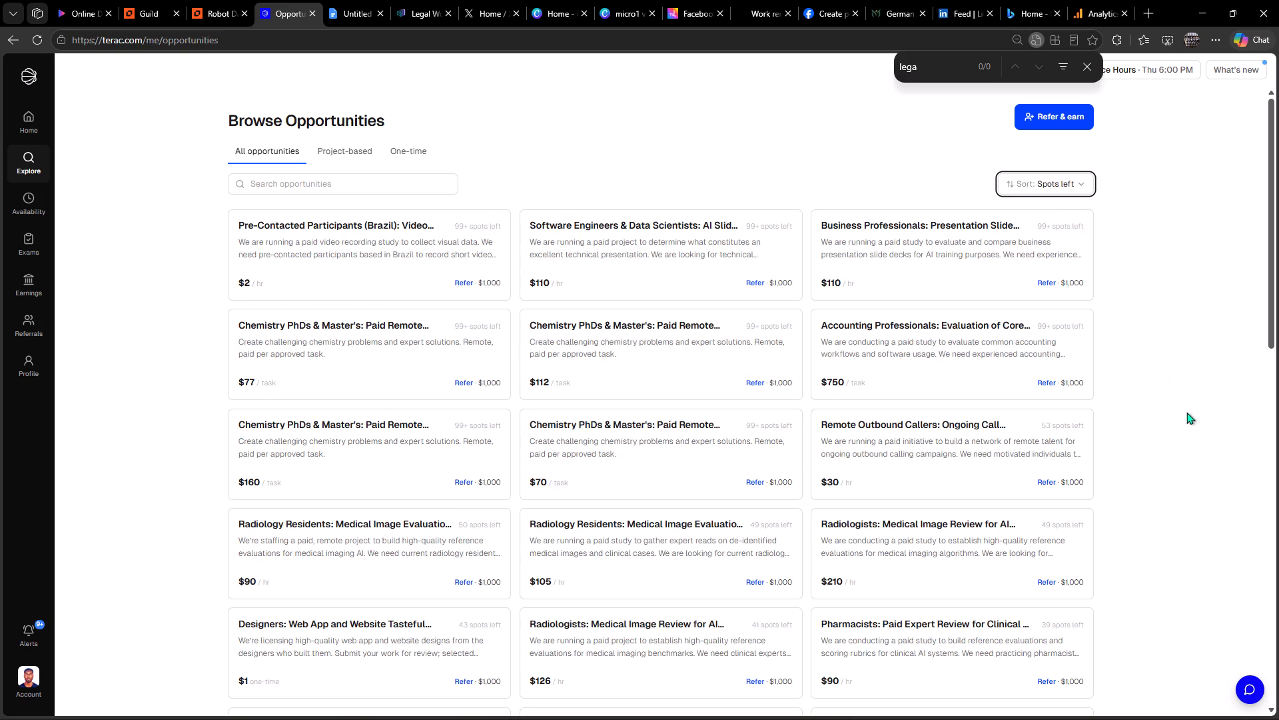
scroll(1184, 403, "down", 20)
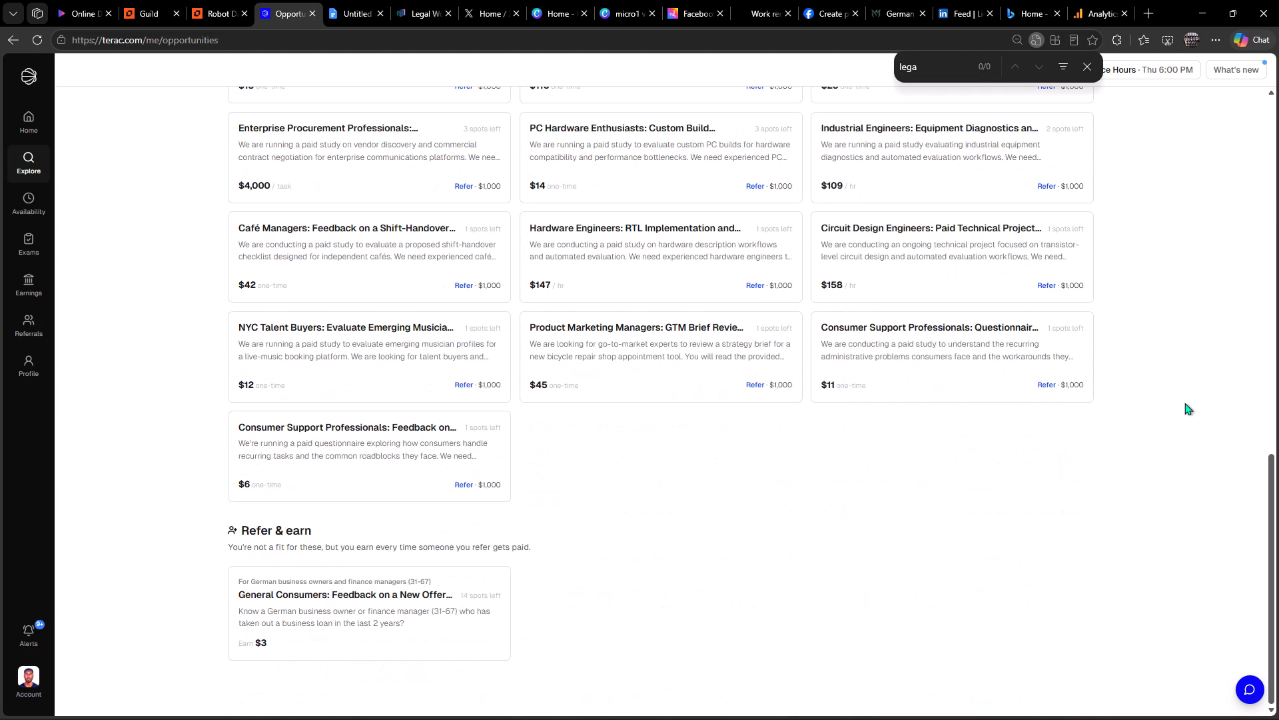
scroll(1184, 403, "up", 5)
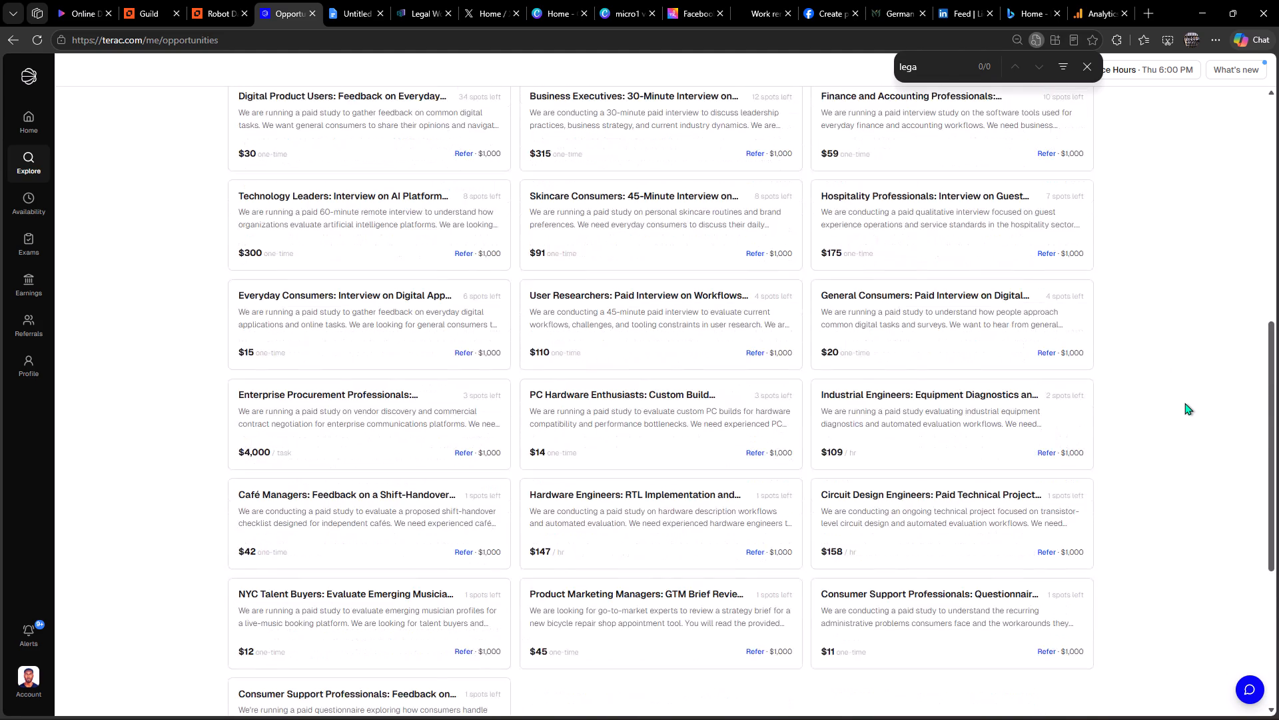
scroll(1184, 403, "down", 2)
left_click(1184, 403)
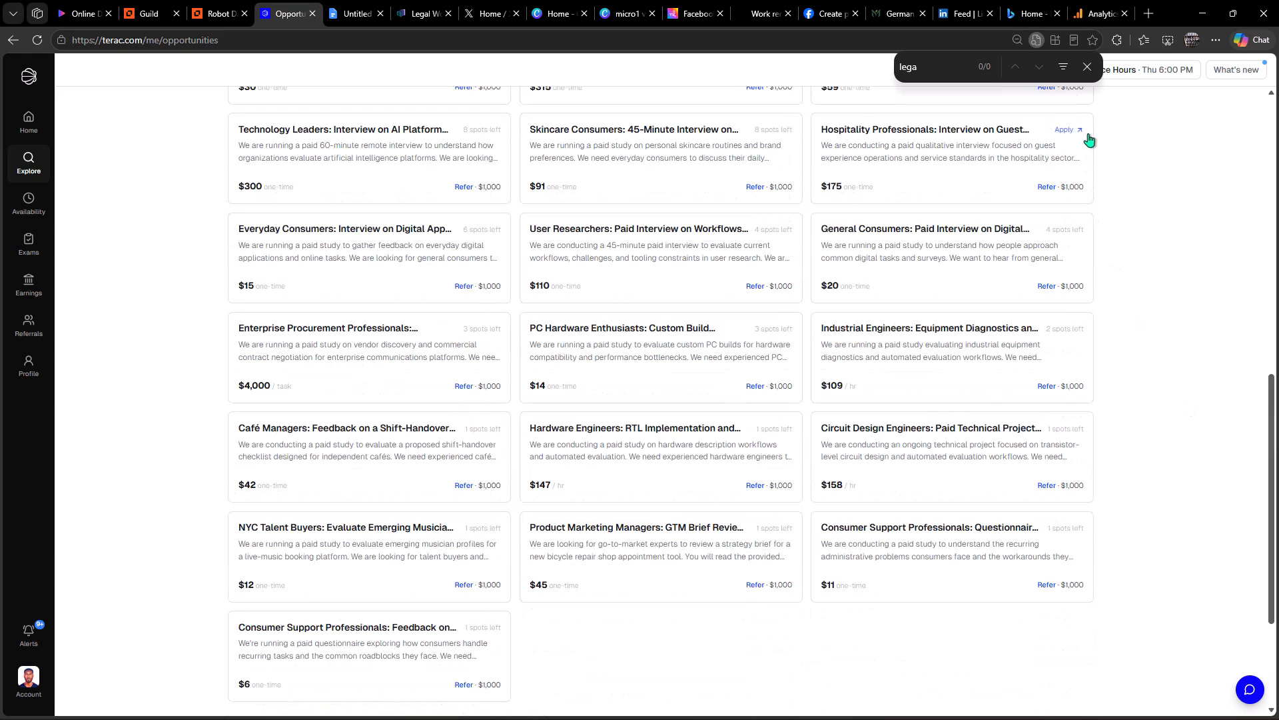
left_click(1090, 75)
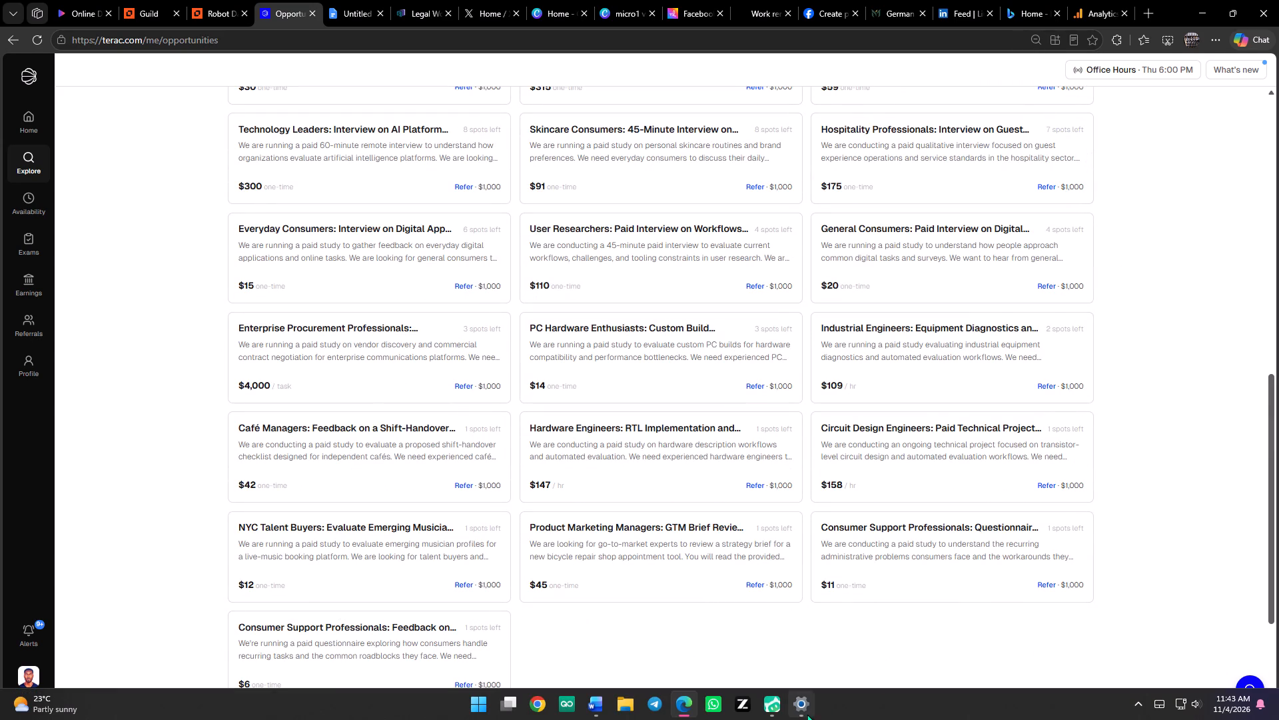
left_click(1194, 405)
scroll(1194, 405, "up", 3)
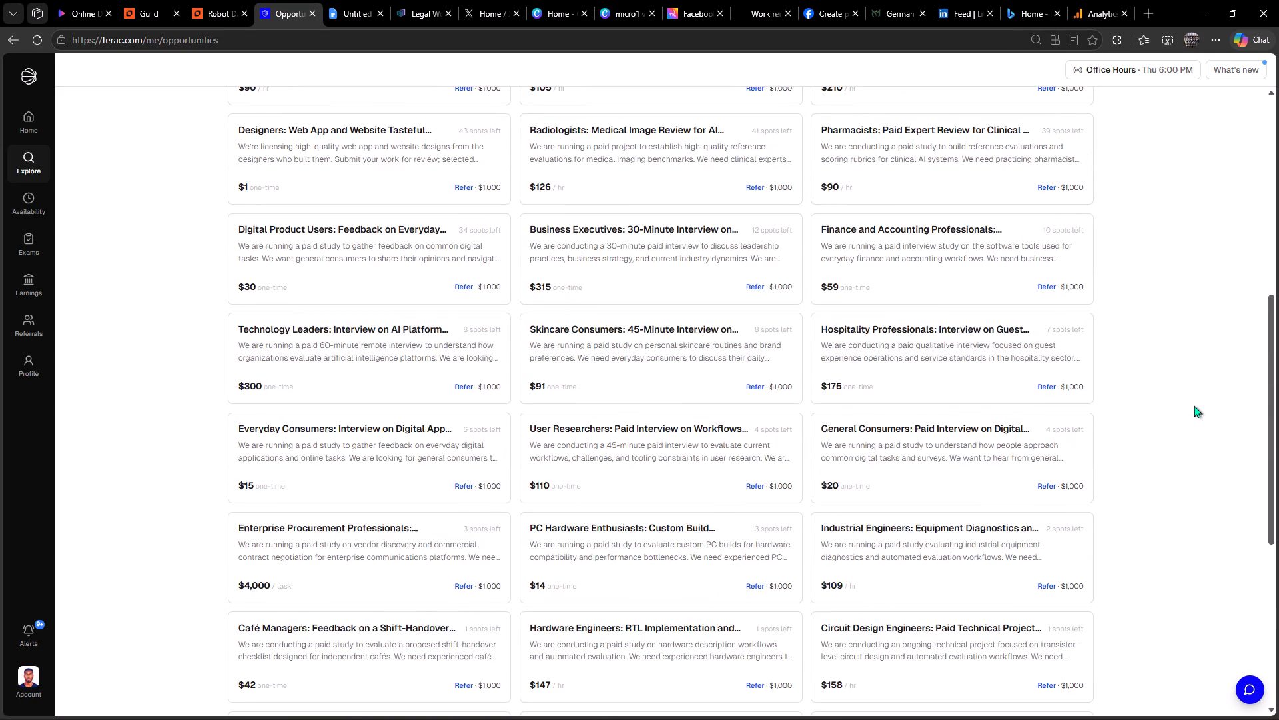
scroll(1194, 405, "up", 1)
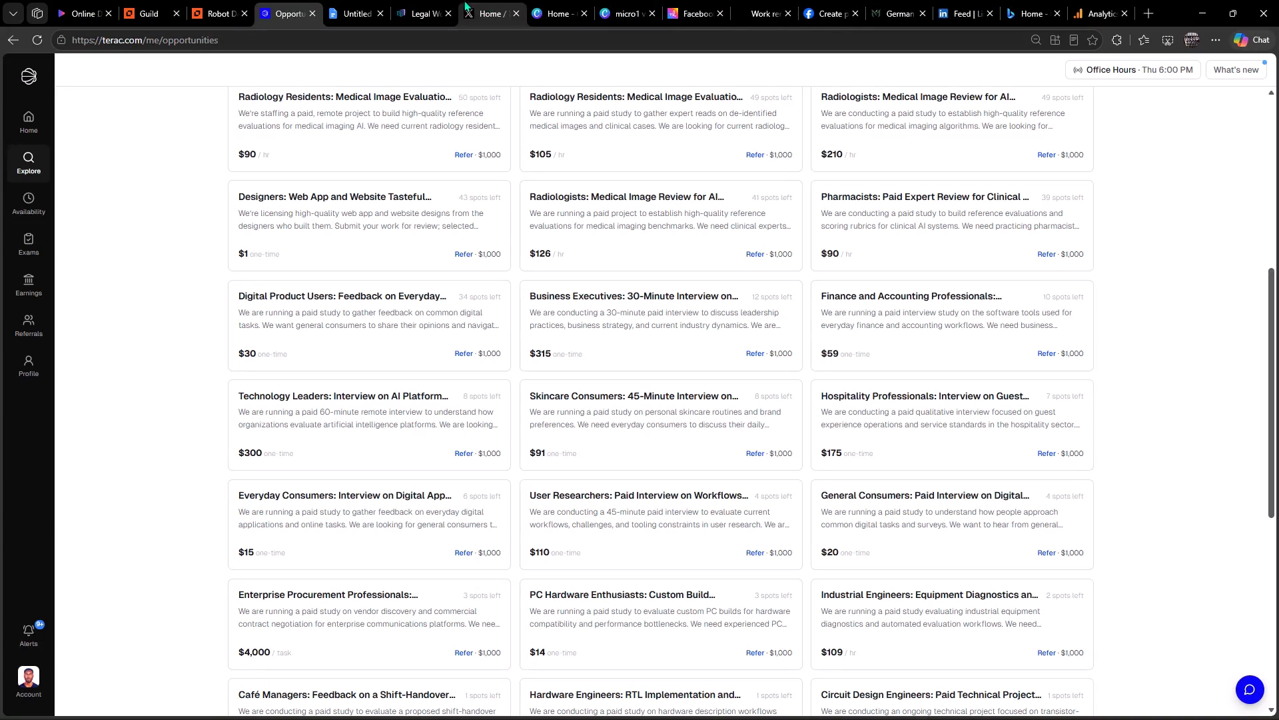
scroll(667, 335, "up", 6)
Return to the Legal Professional listing on paidtaskers.app and follow its apply link to the Terac posting.
left_click(399, 0)
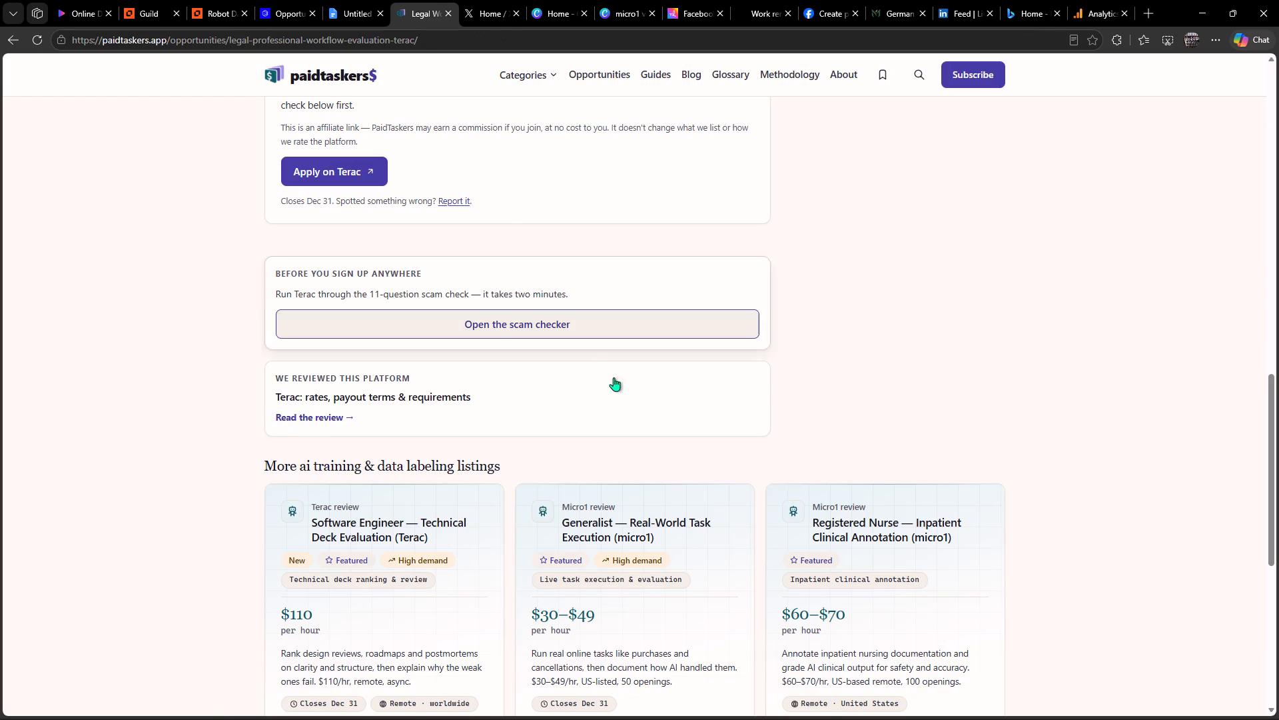
left_click(365, 165)
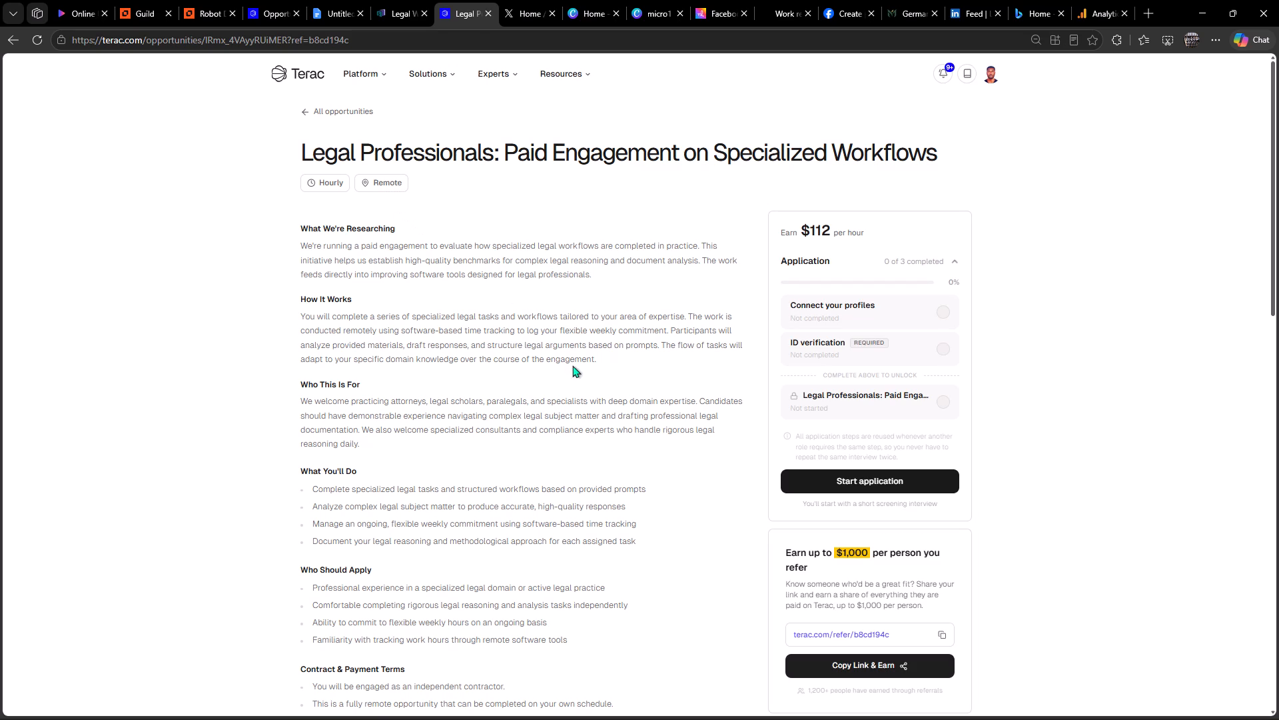
Check the Terac notifications inbox from the Legal Professionals posting and close it again.
left_click(943, 74)
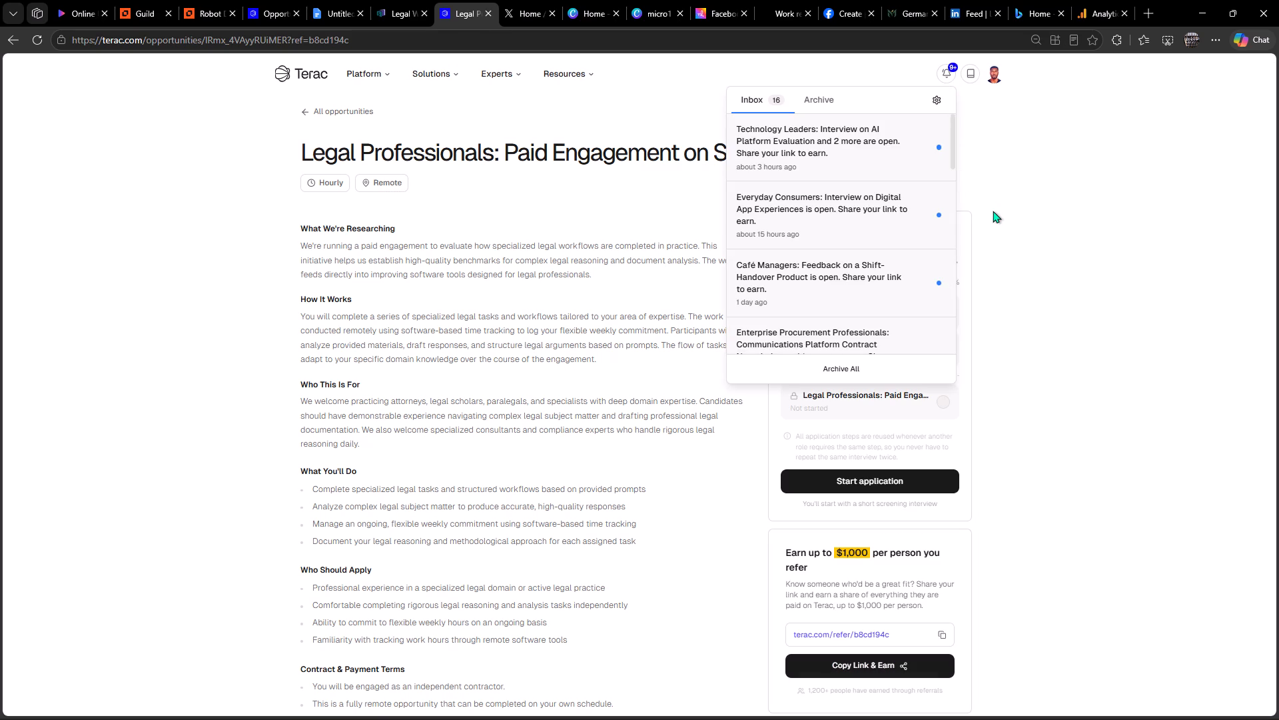
left_click(1045, 223)
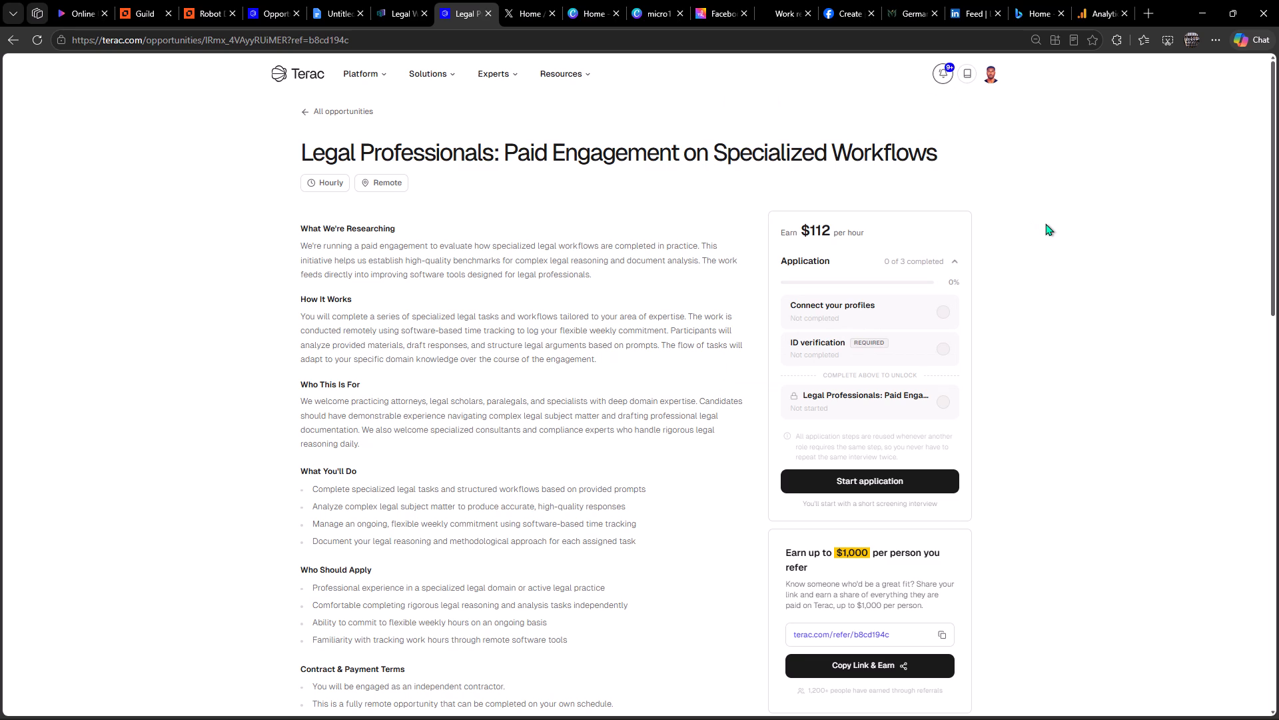
Start a screen capture of the Terac Legal Professionals posting.
key("shift+super+s")
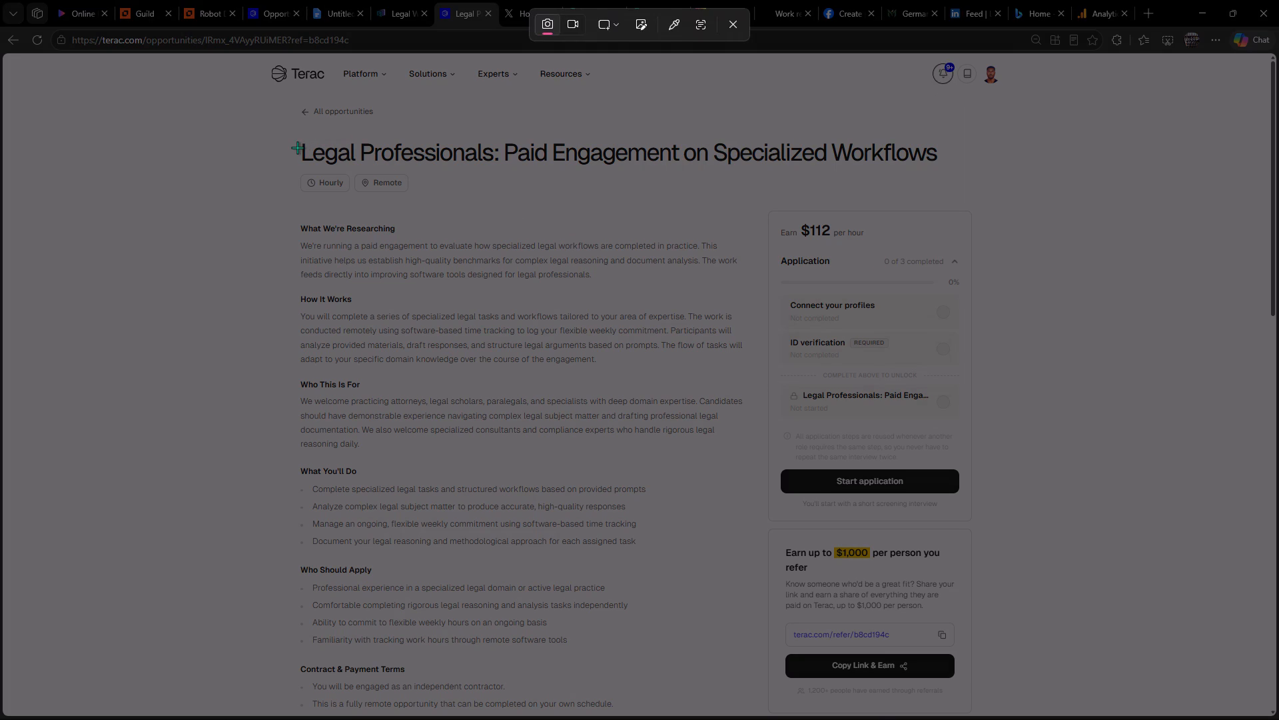
Capture the Terac Legal Professionals posting from its title through the What You'll Do section, including the pay and application card.
left_click_drag(282, 127, 994, 552)
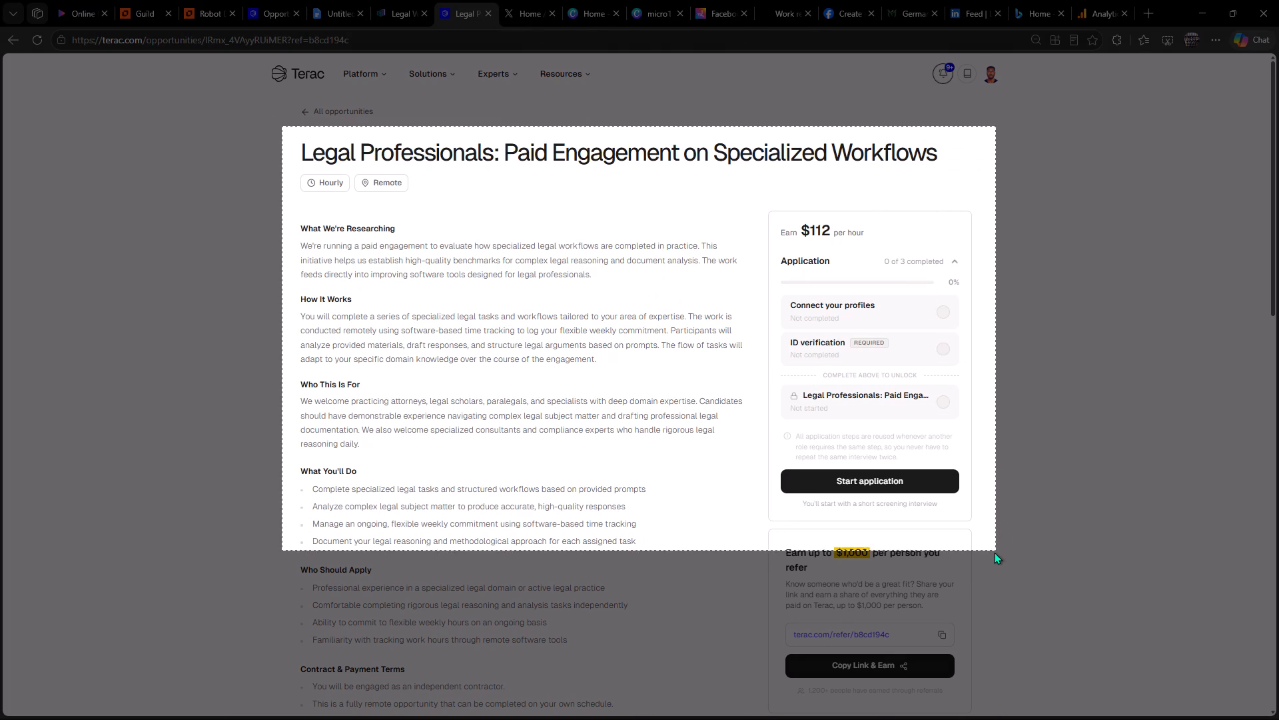
left_click_drag(994, 552, 987, 545)
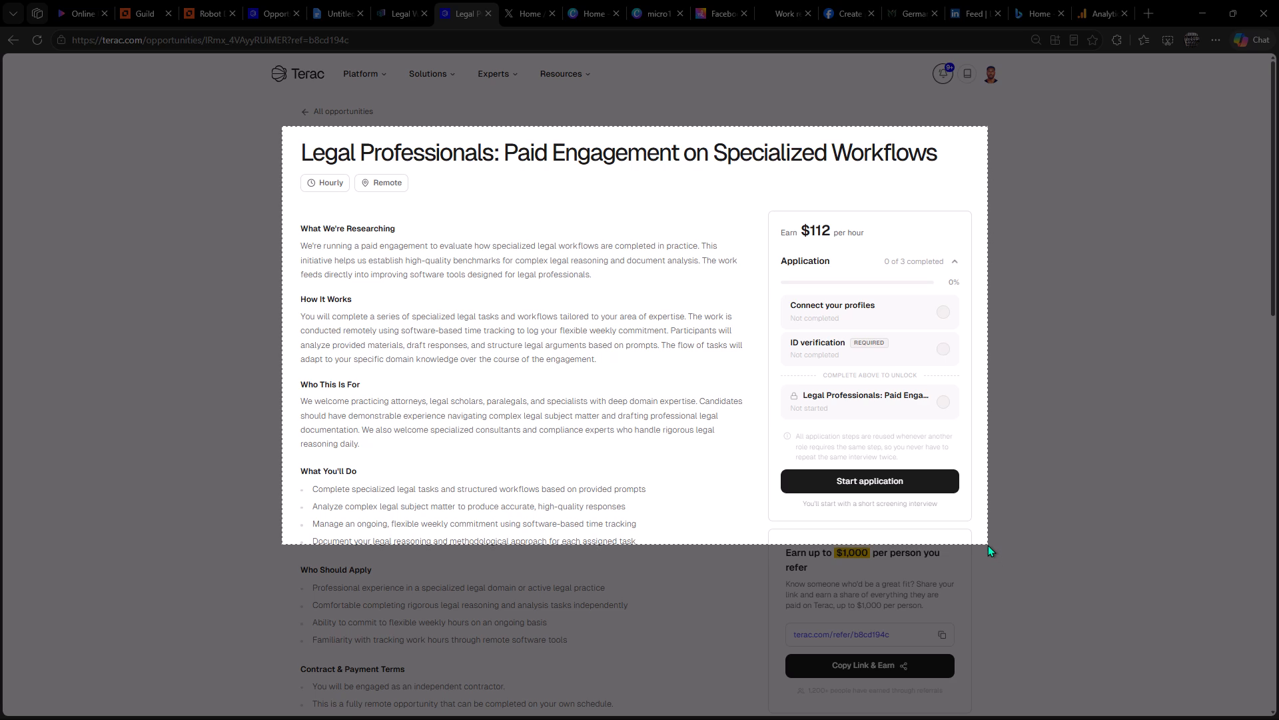
left_click_drag(987, 545, 987, 547)
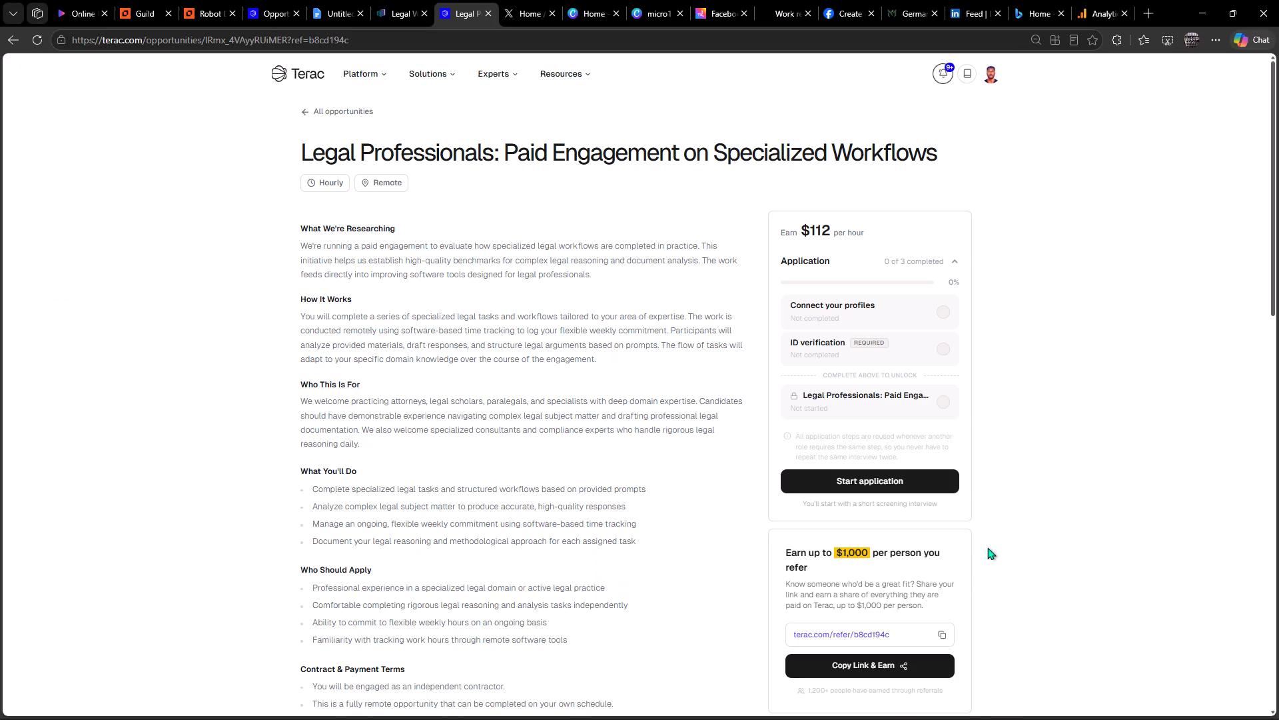
Attach the captured Terac screenshot to the $112/hr legal reasoning post in the PaidTaskers Facebook composer.
left_click(849, 0)
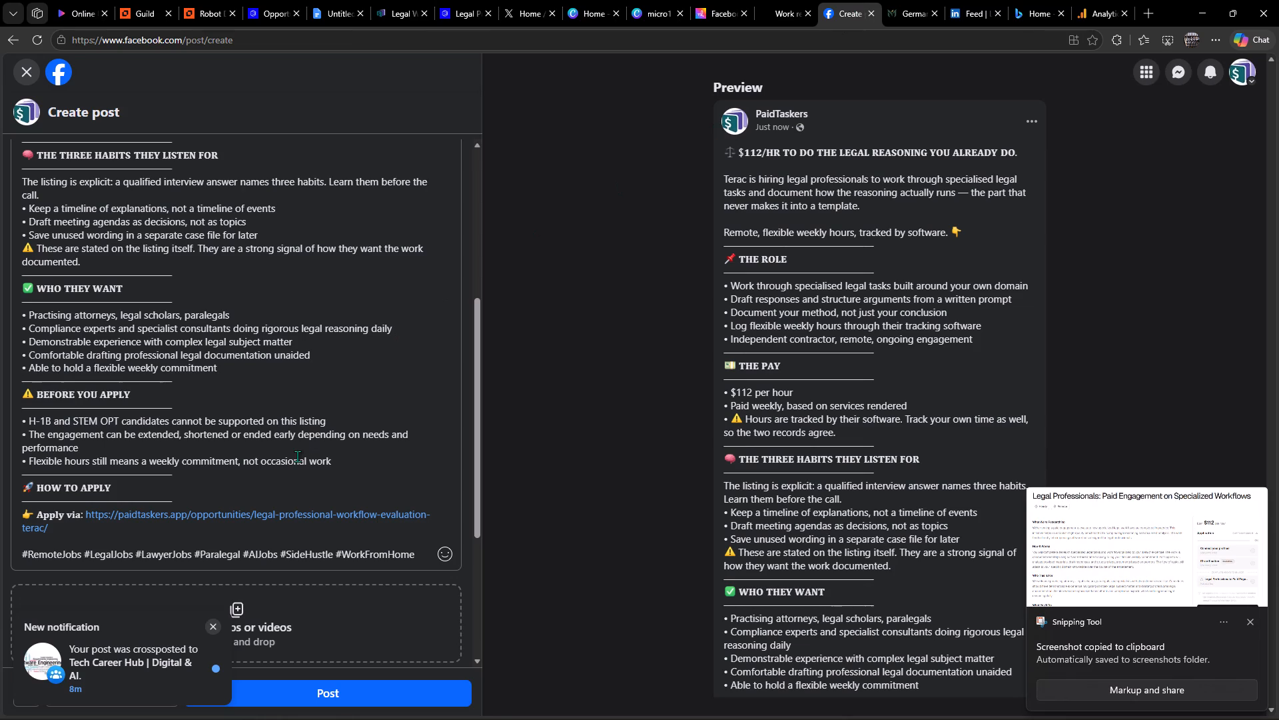
key("ctrl+v")
scroll(326, 441, "down", 5)
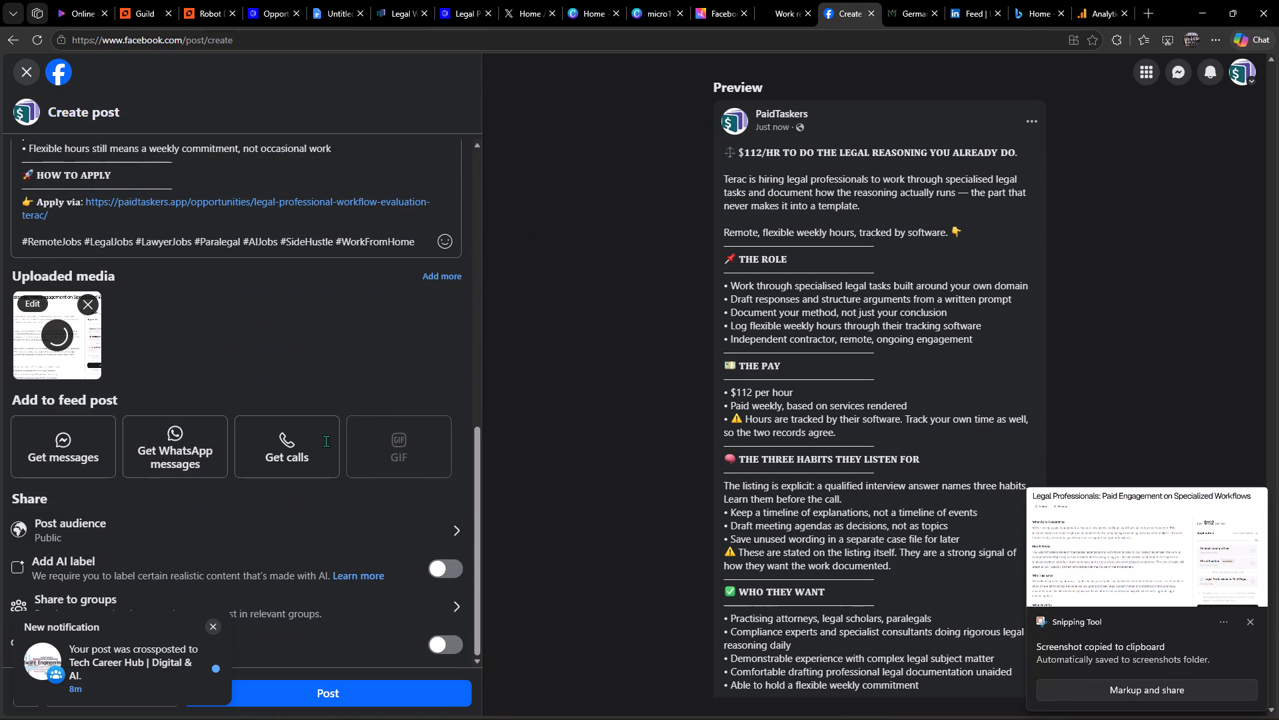
In the Canva design micro1 voice jobs, add the recently used dark grainy texture to page 8 and stretch it over the whole legal graphic.
left_click(675, 0)
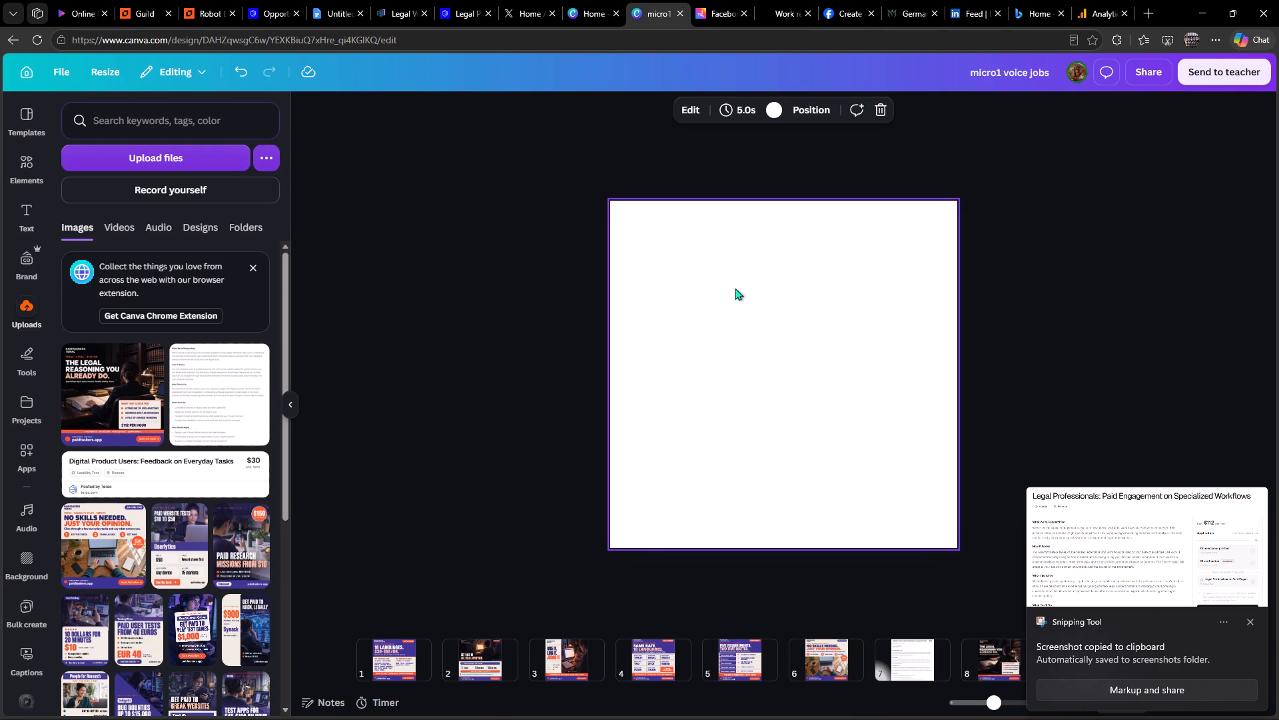
left_click(735, 293)
left_click(989, 670)
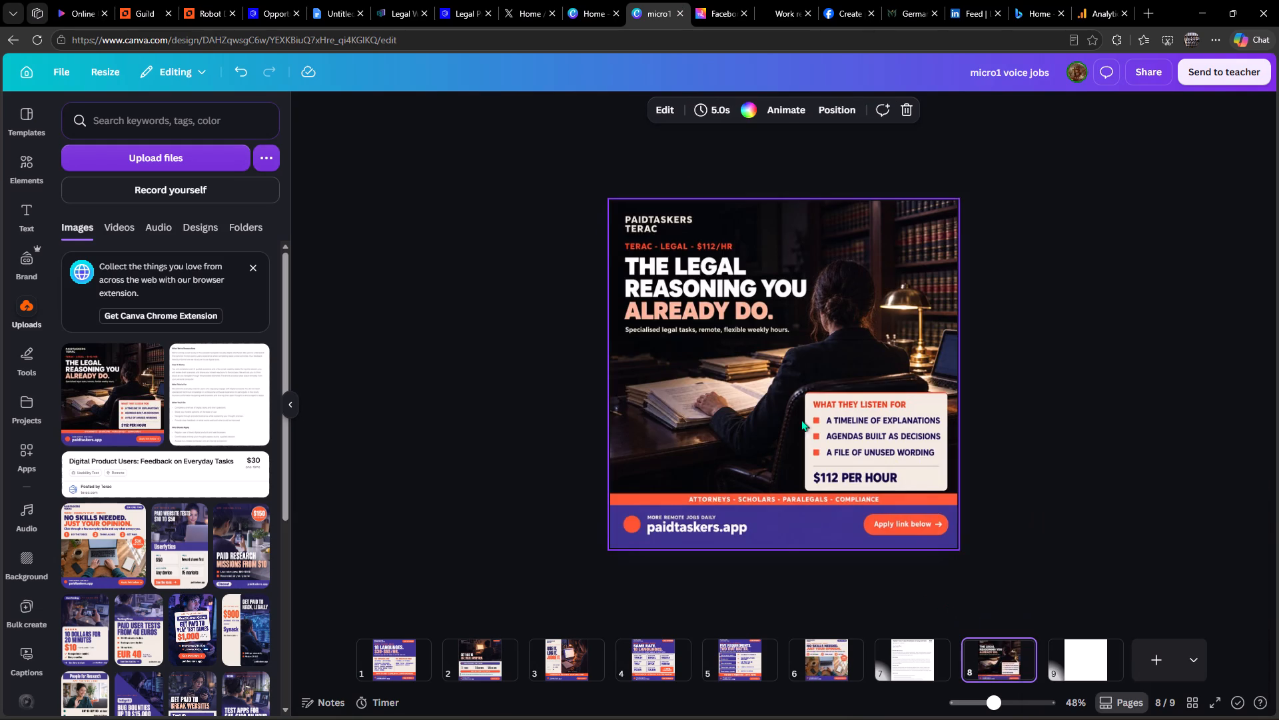
left_click(793, 367)
left_click(19, 185)
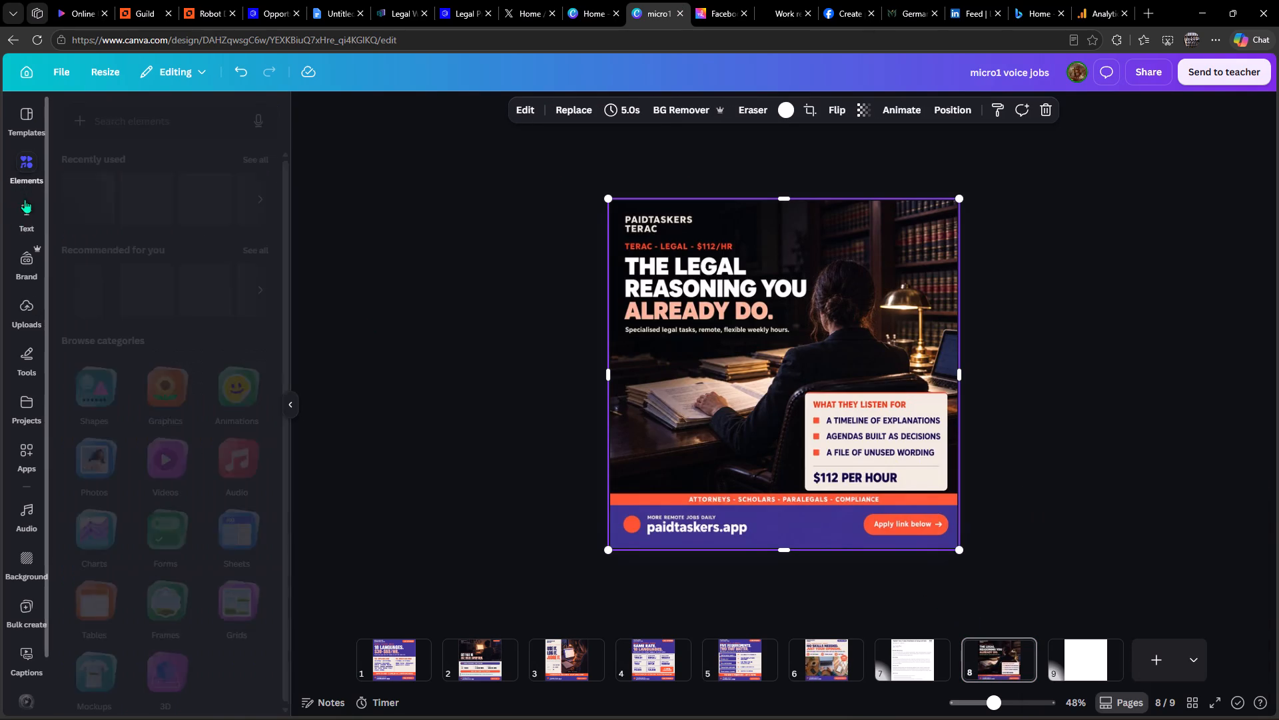
left_click(56, 216)
left_click(79, 219)
left_click_drag(836, 373, 805, 340)
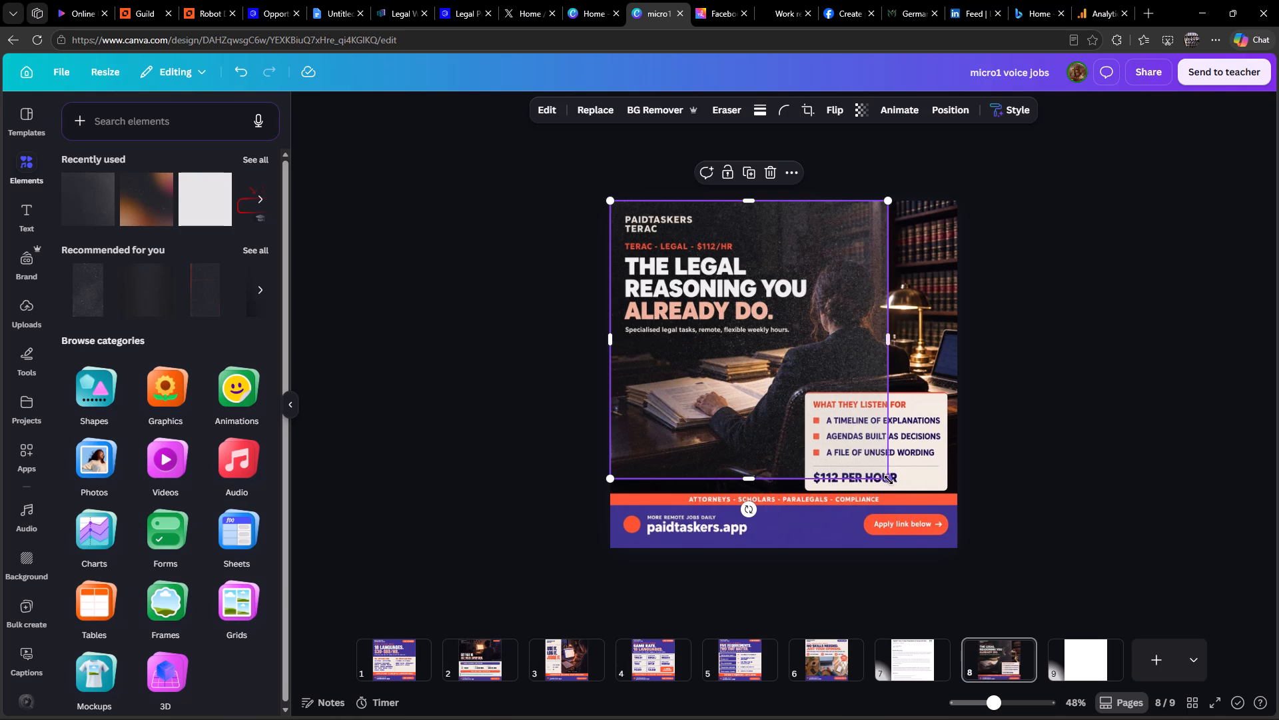
left_click_drag(889, 481, 939, 574)
right_click(825, 349)
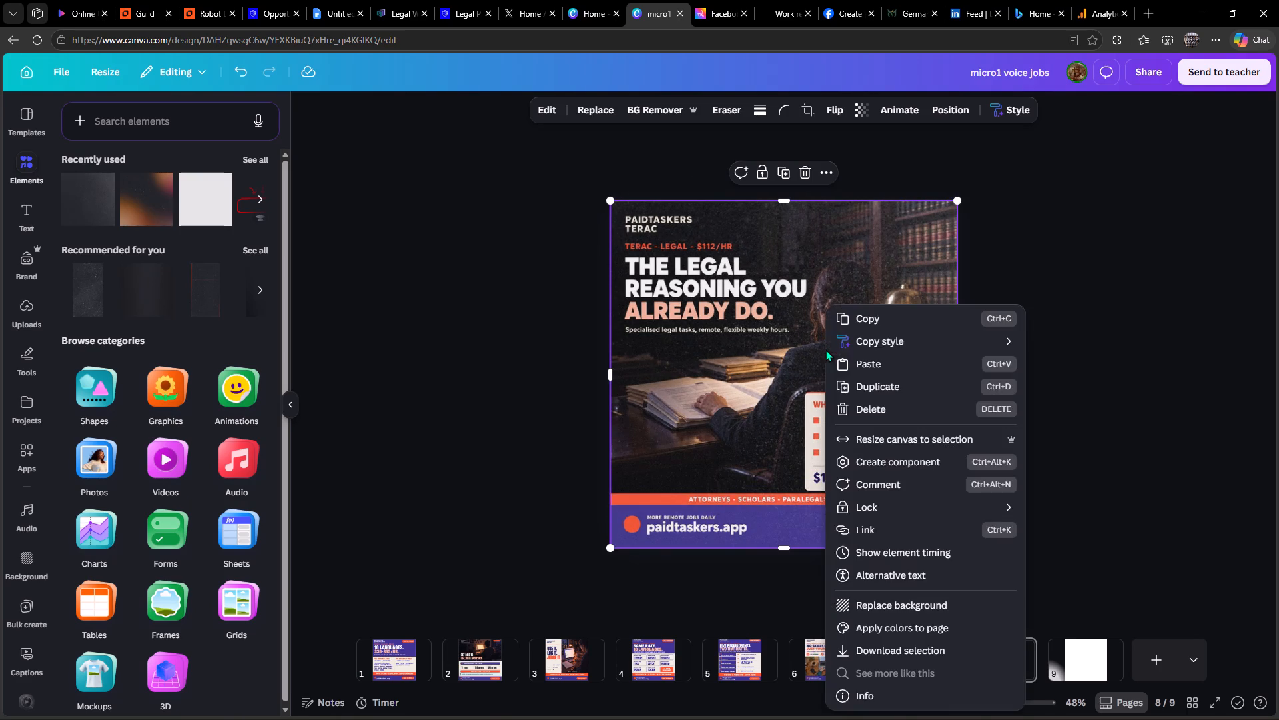
left_click(773, 272)
Reduce the transparency value of the texture overlay on page 8 to about 8.
left_click(857, 115)
left_click_drag(829, 164, 801, 172)
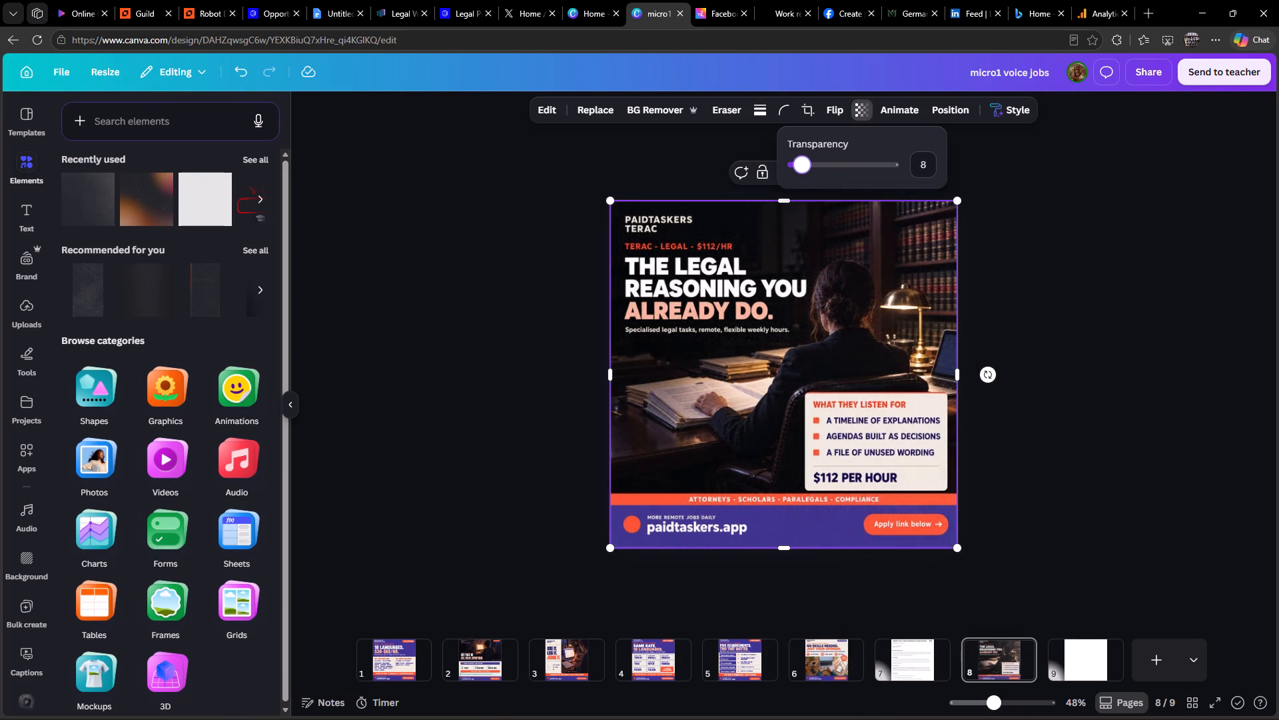
left_click_drag(801, 172, 797, 174)
left_click(1053, 253)
left_click(937, 283)
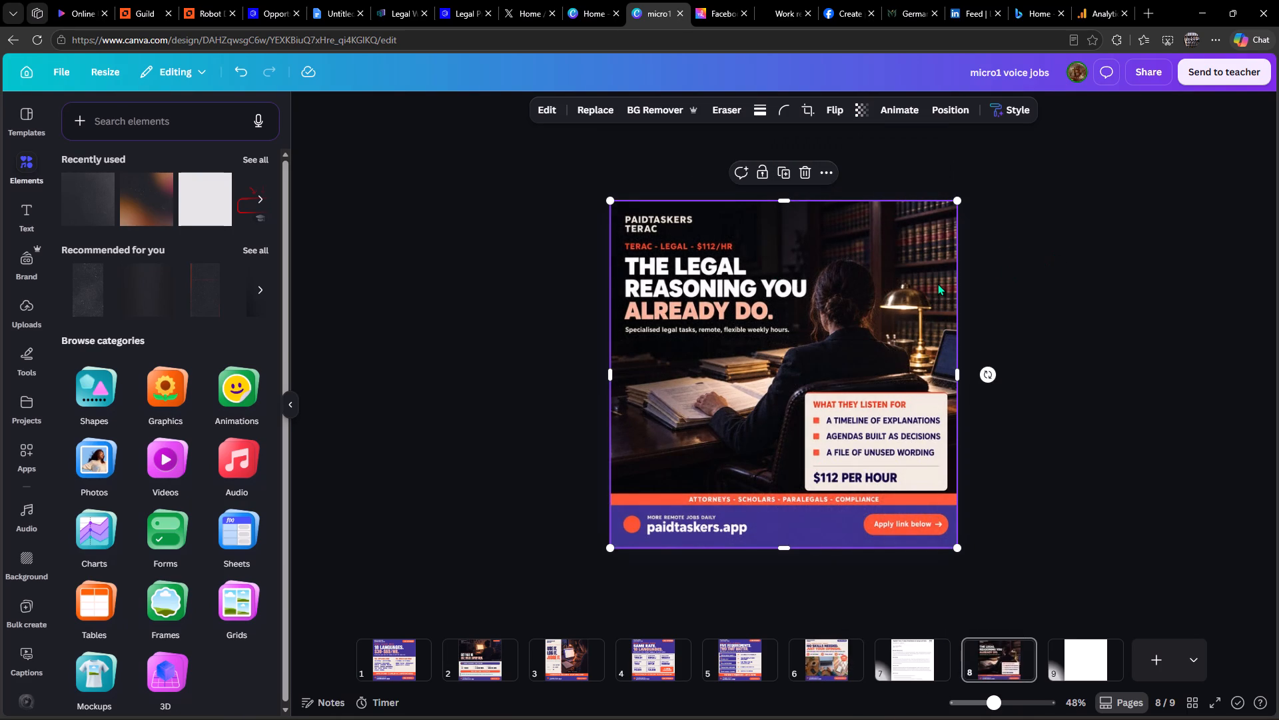
left_click(1043, 253)
left_click(919, 317)
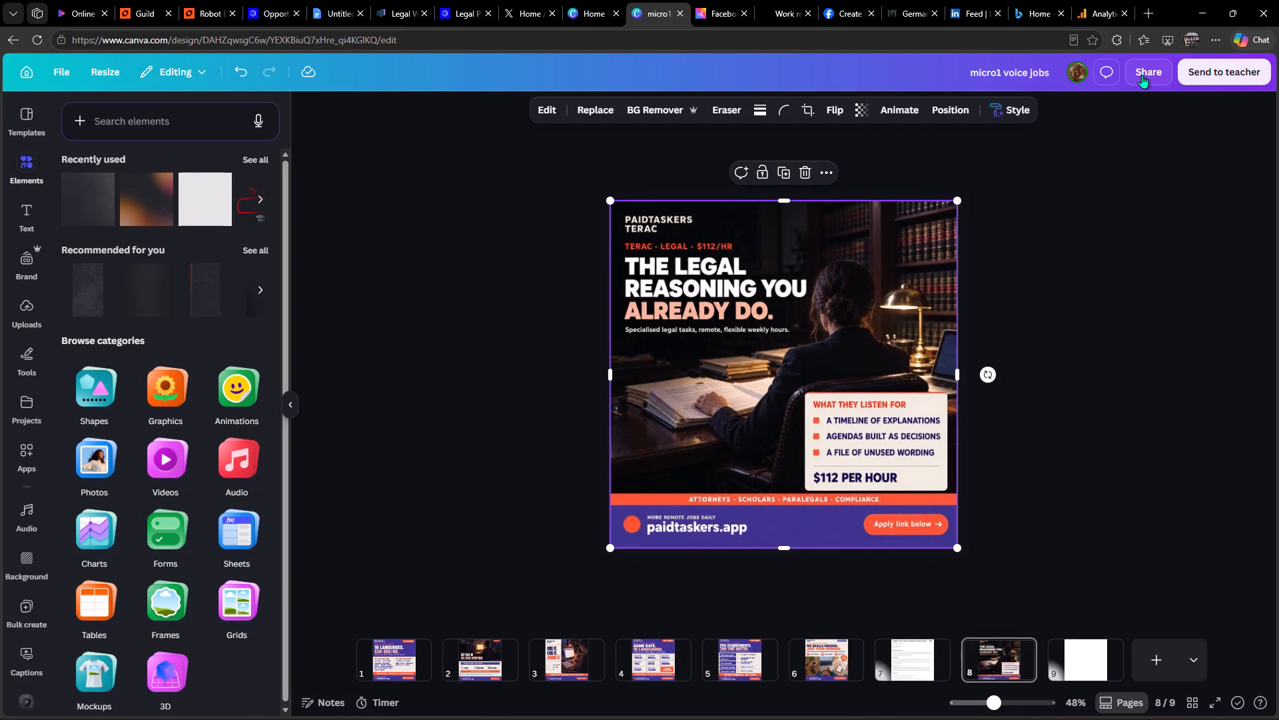
Download only page 8, the legal reasoning graphic, as a PNG at high quality.
left_click(1142, 75)
left_click(1054, 400)
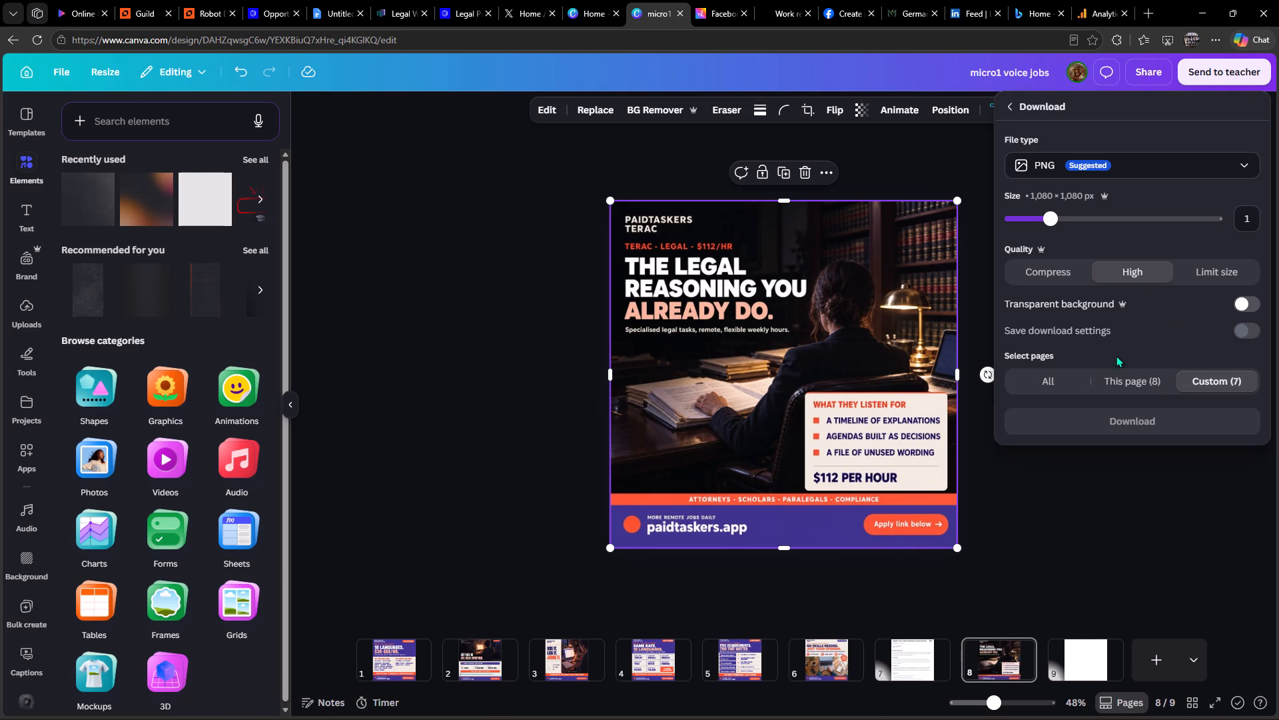
left_click(1122, 387)
left_click(1122, 419)
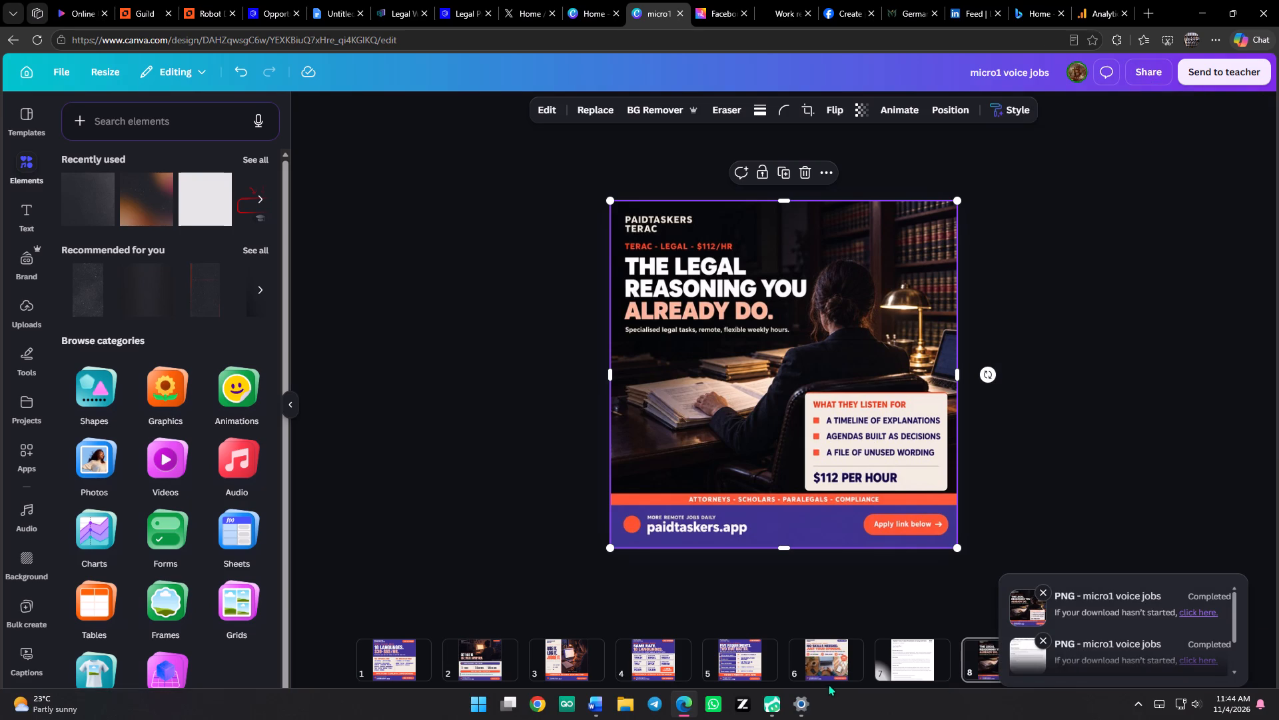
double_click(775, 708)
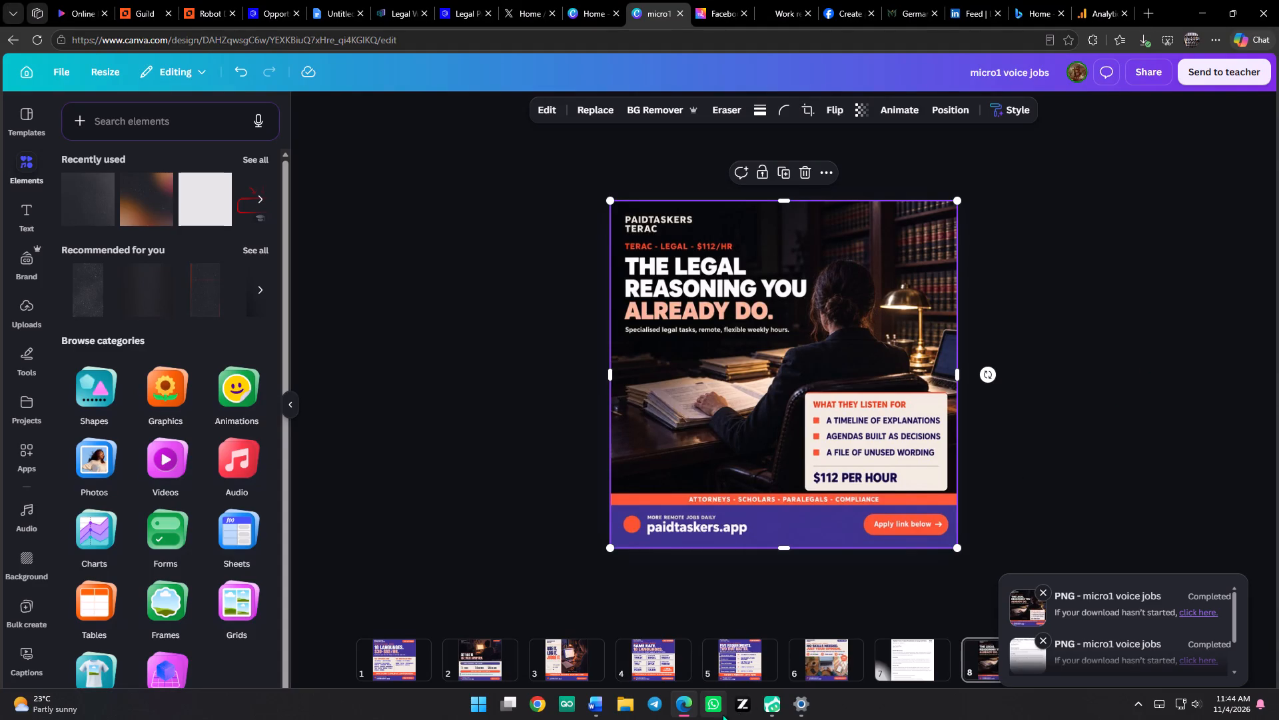
Deselect the legal graphic on page 8 of the Canva design and switch to the Canva home page.
left_click(1074, 412)
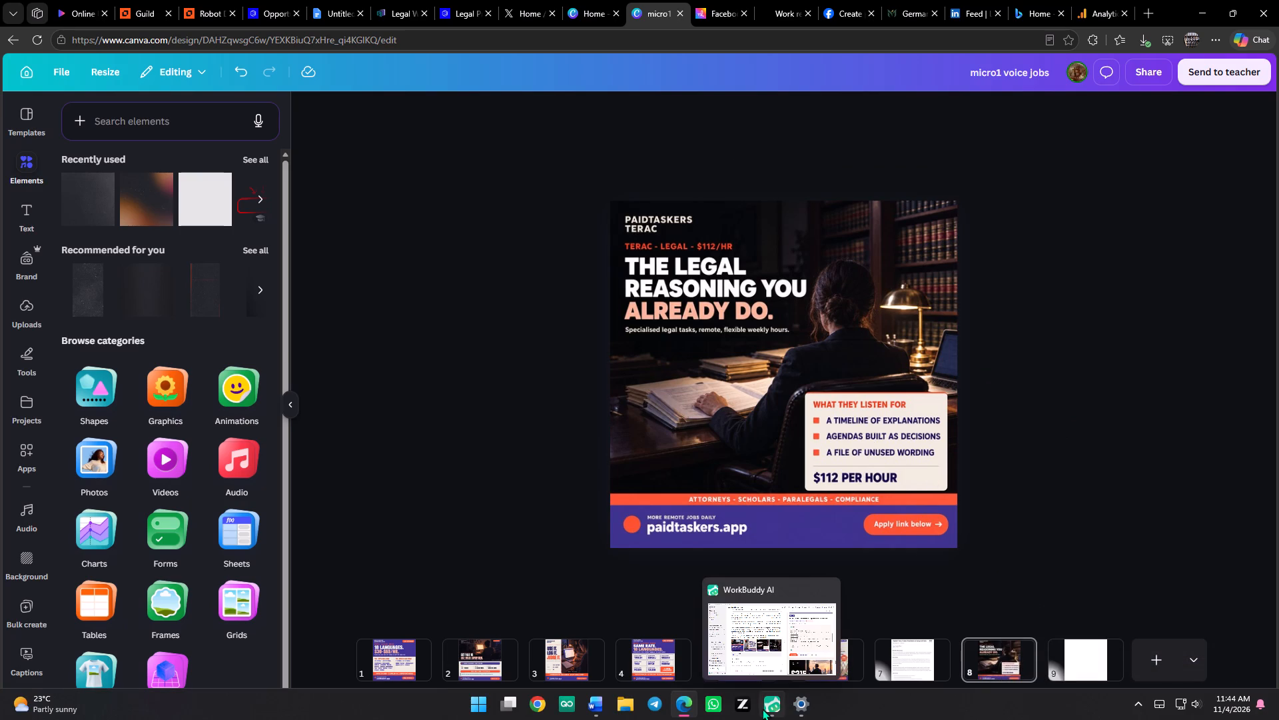
left_click(720, 709)
left_click(596, 0)
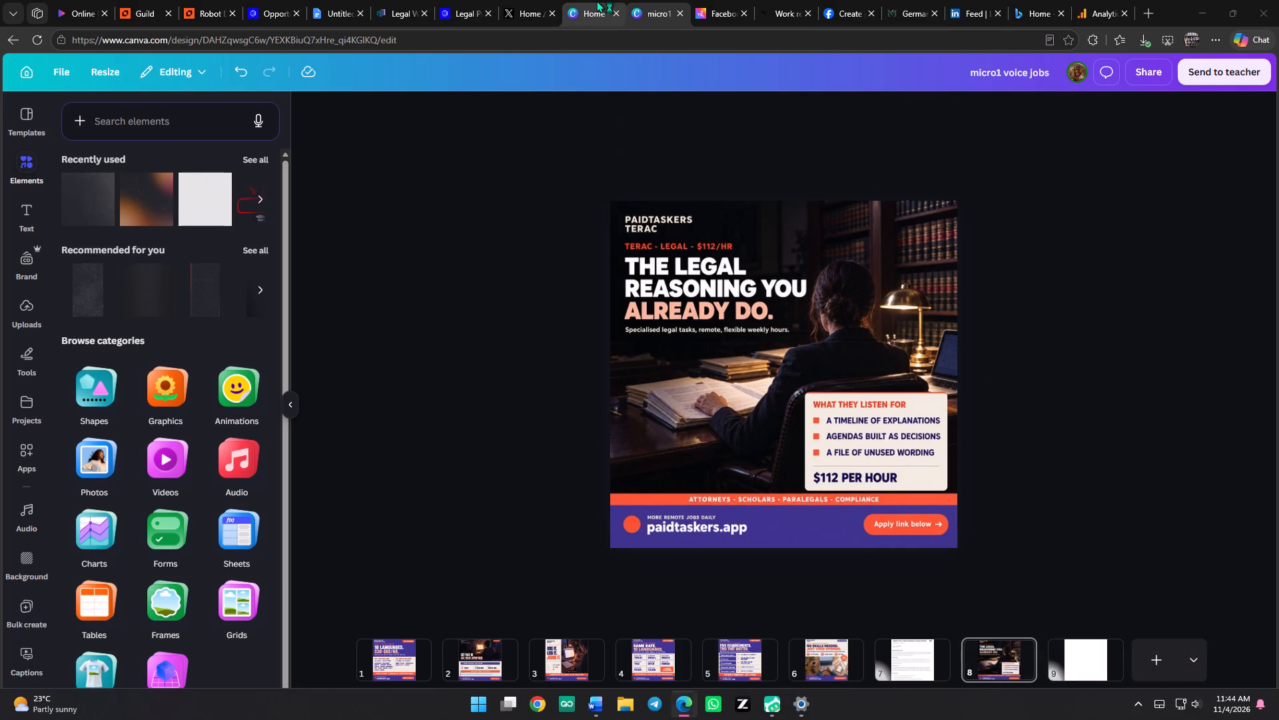
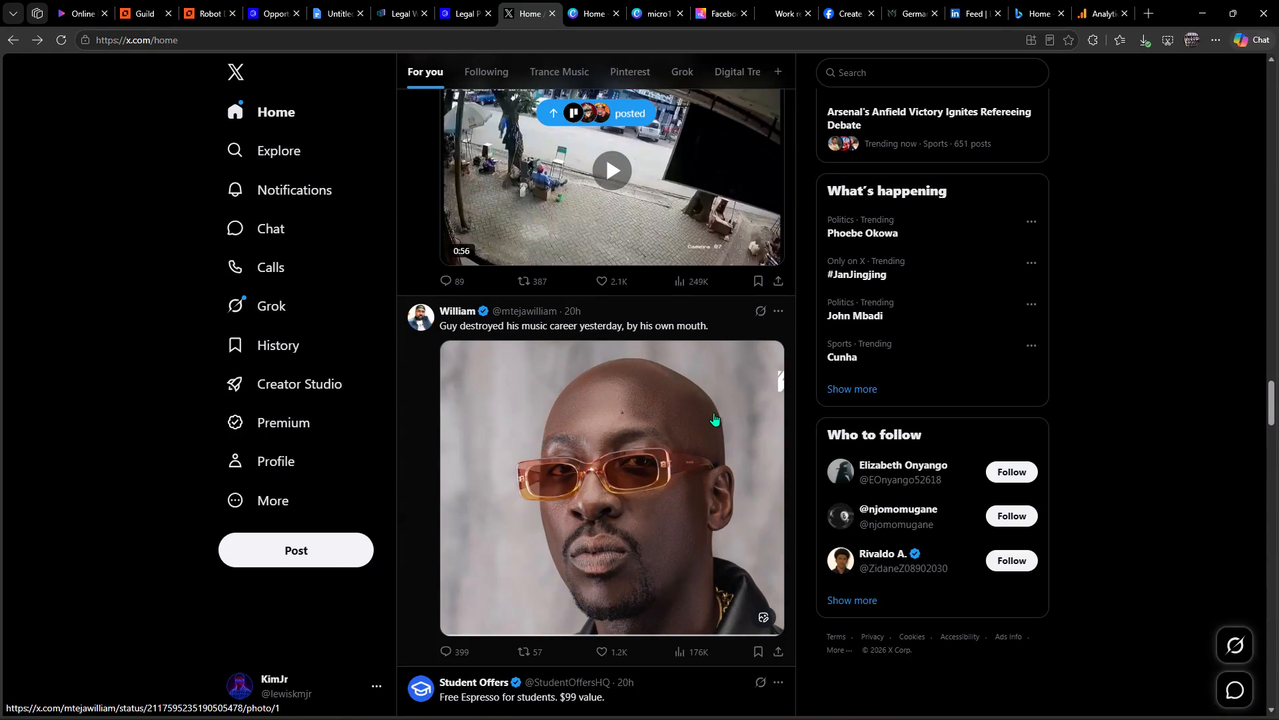
Open the X post about a musician destroying his music career and read through its replies.
left_click(423, 387)
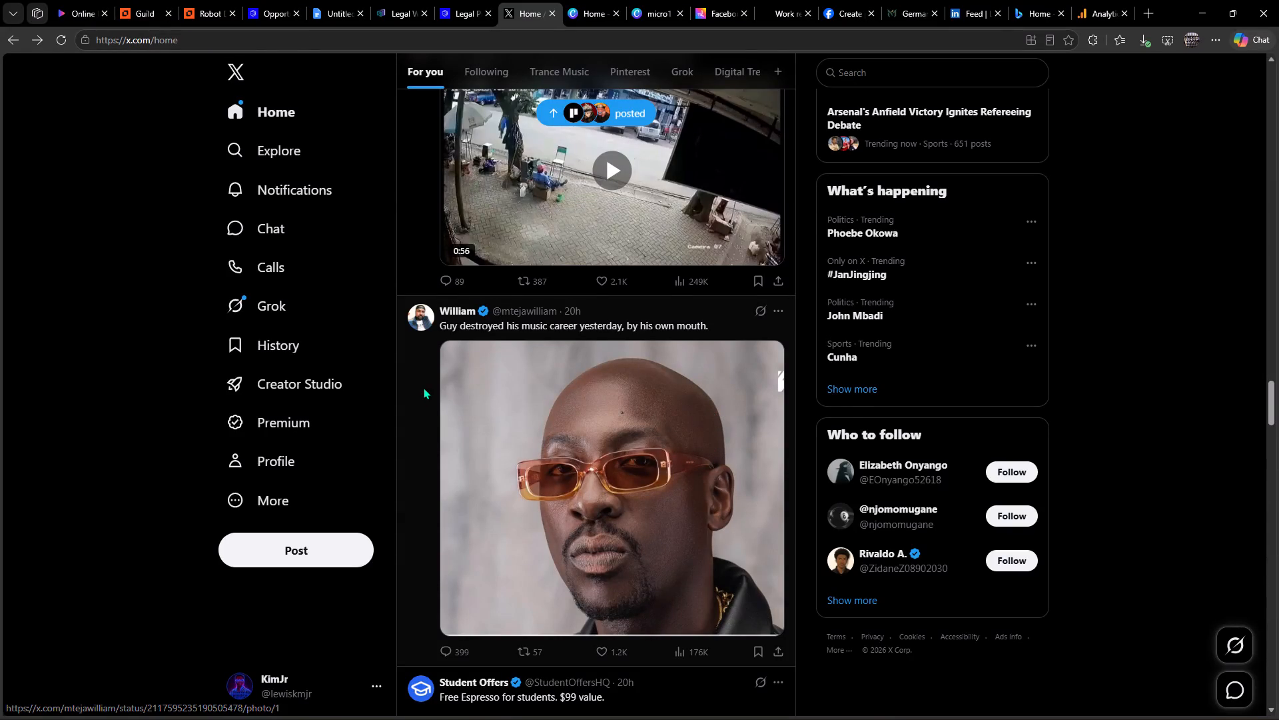
scroll(541, 430, "down", 5)
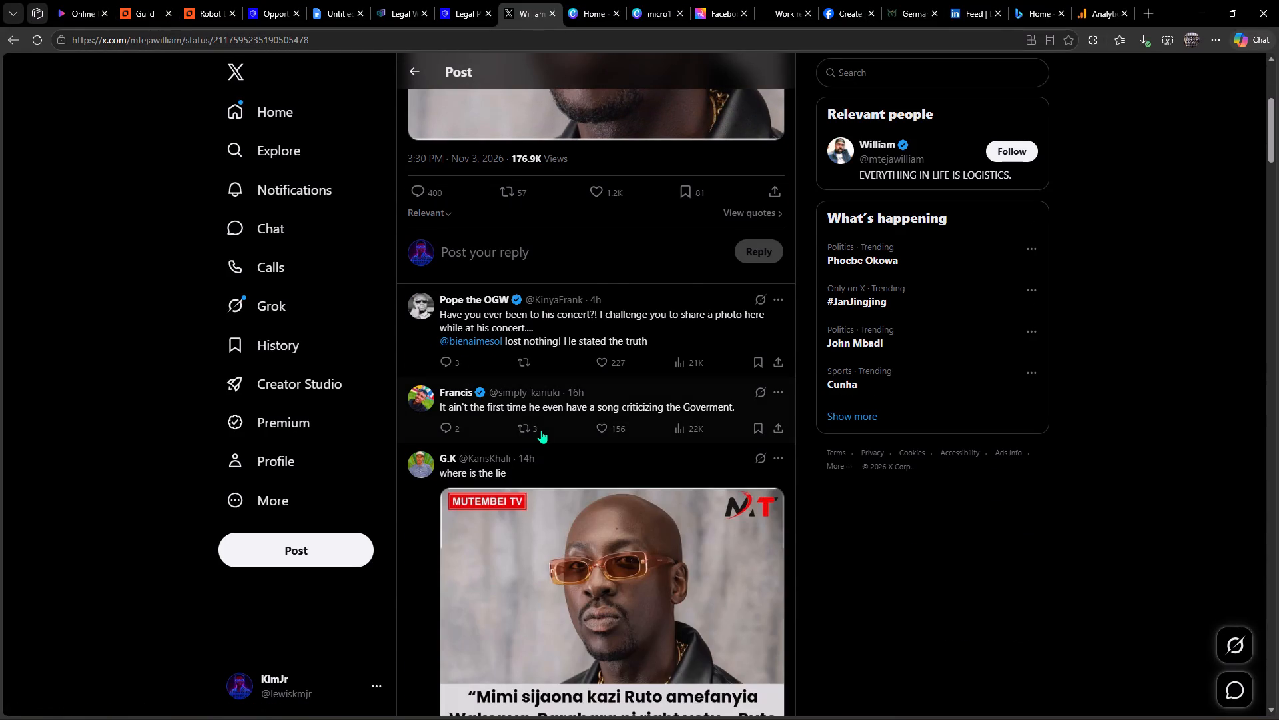
scroll(541, 430, "down", 2)
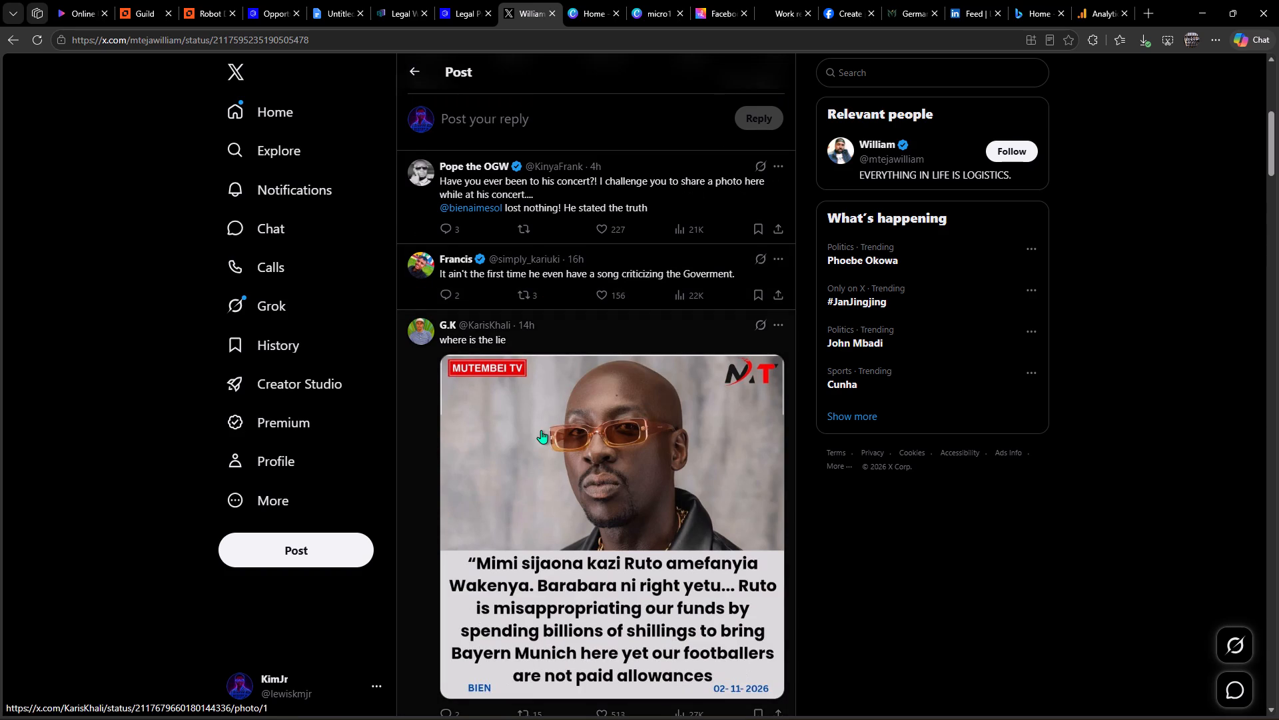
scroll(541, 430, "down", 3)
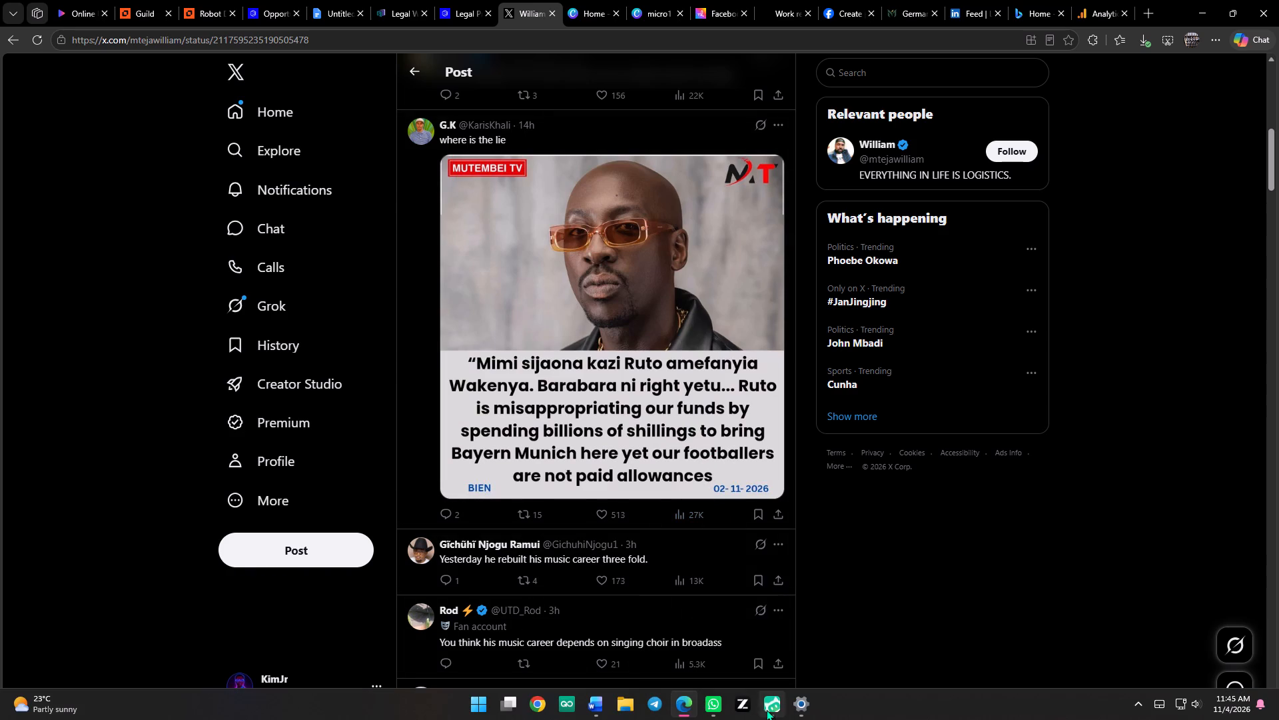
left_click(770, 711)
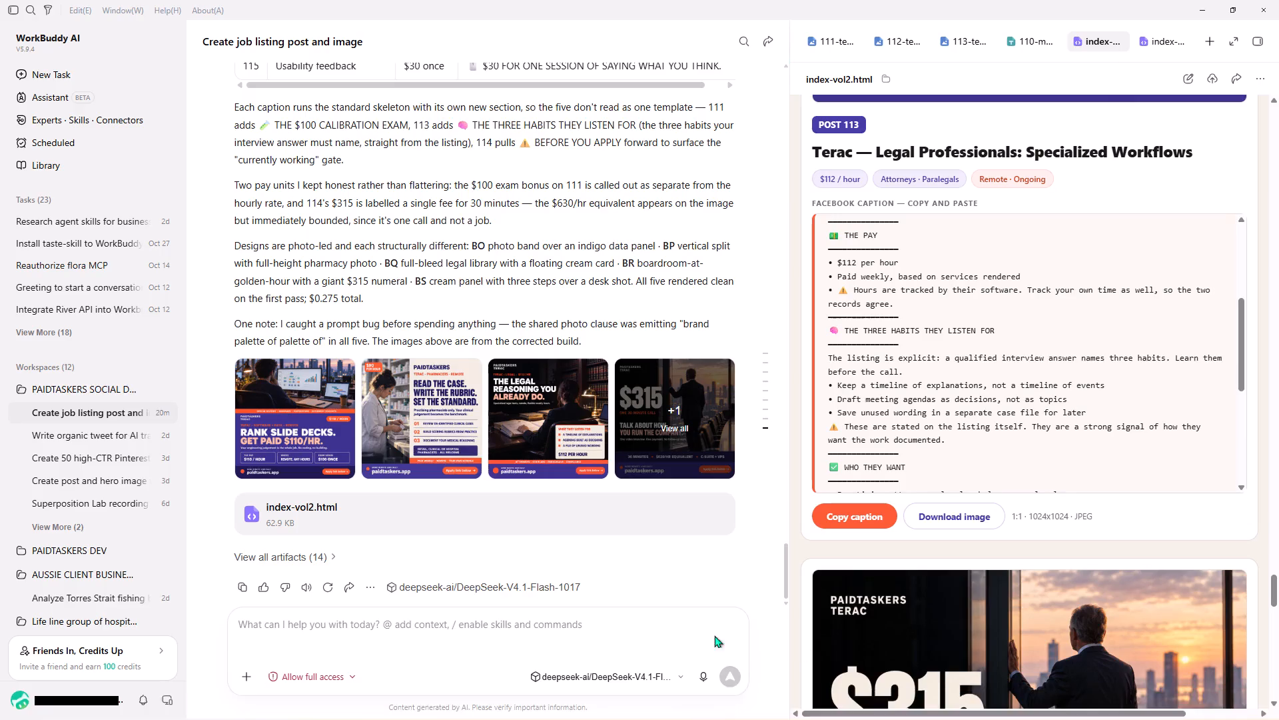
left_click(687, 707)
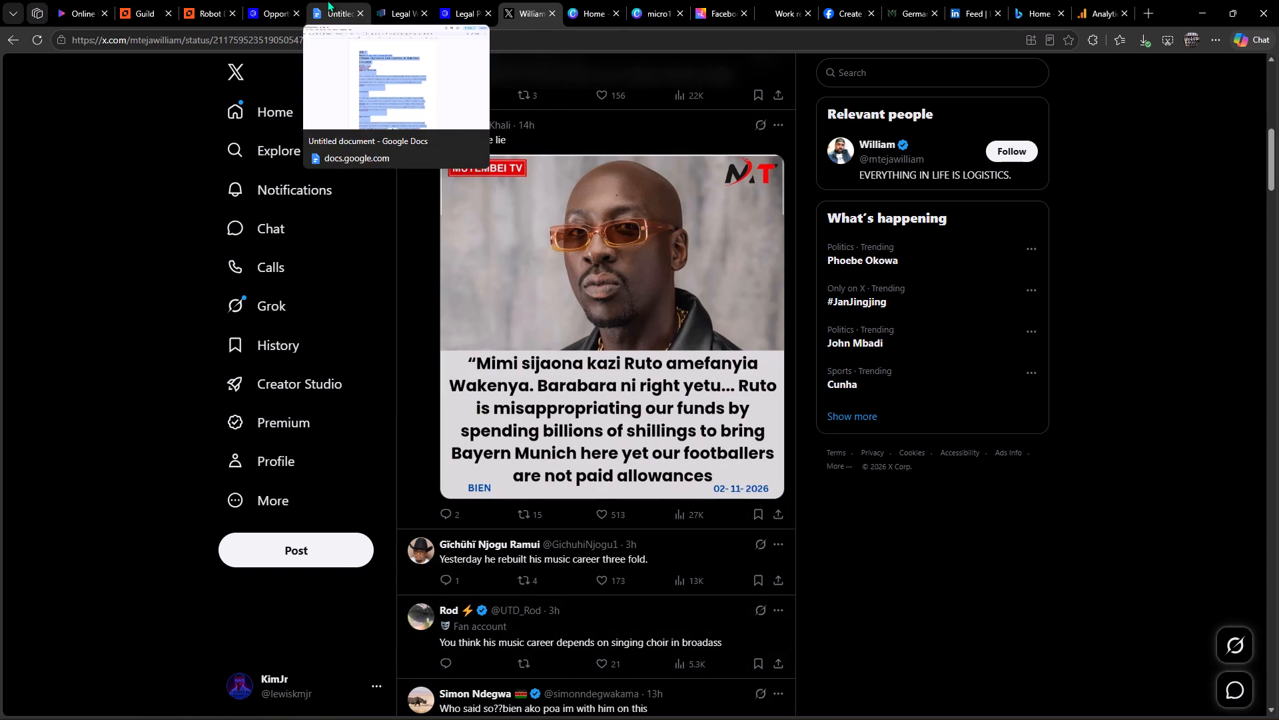
Add the legal graphic "micro1 voice jobs (7)" from Downloads to the PaidTaskers $112/hr legal reasoning post on Facebook.
left_click(873, 0)
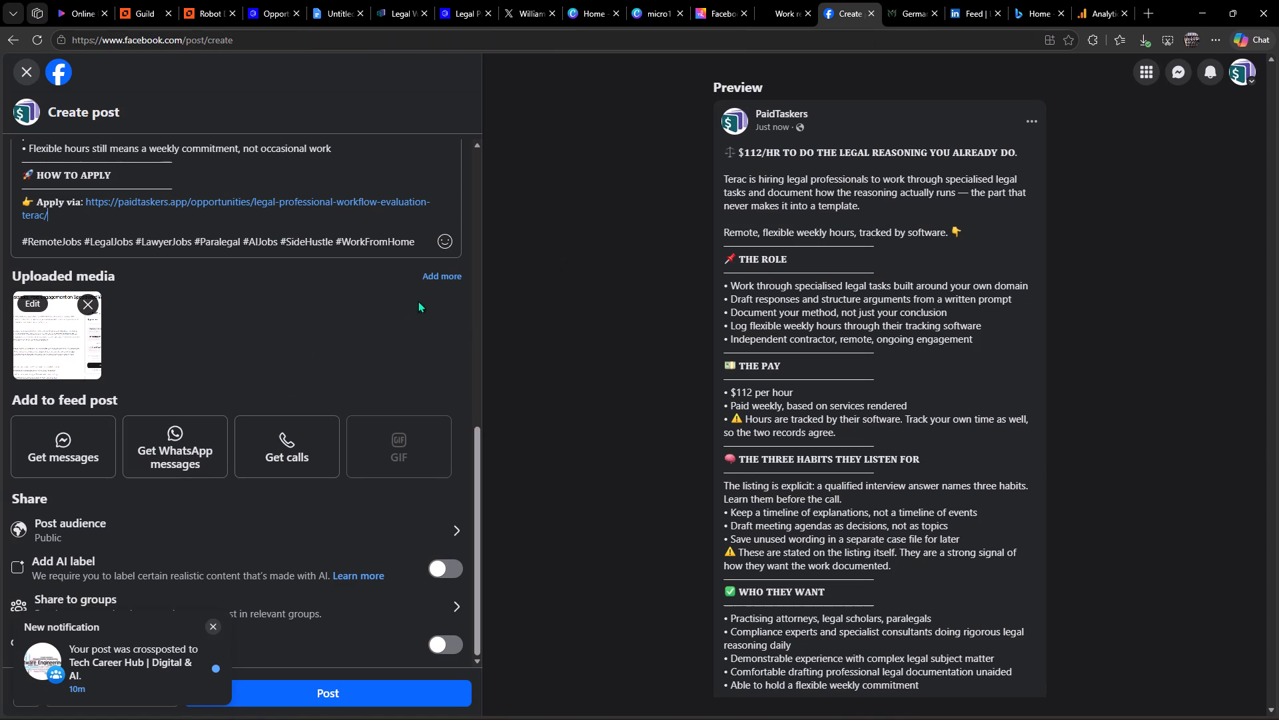
left_click(449, 272)
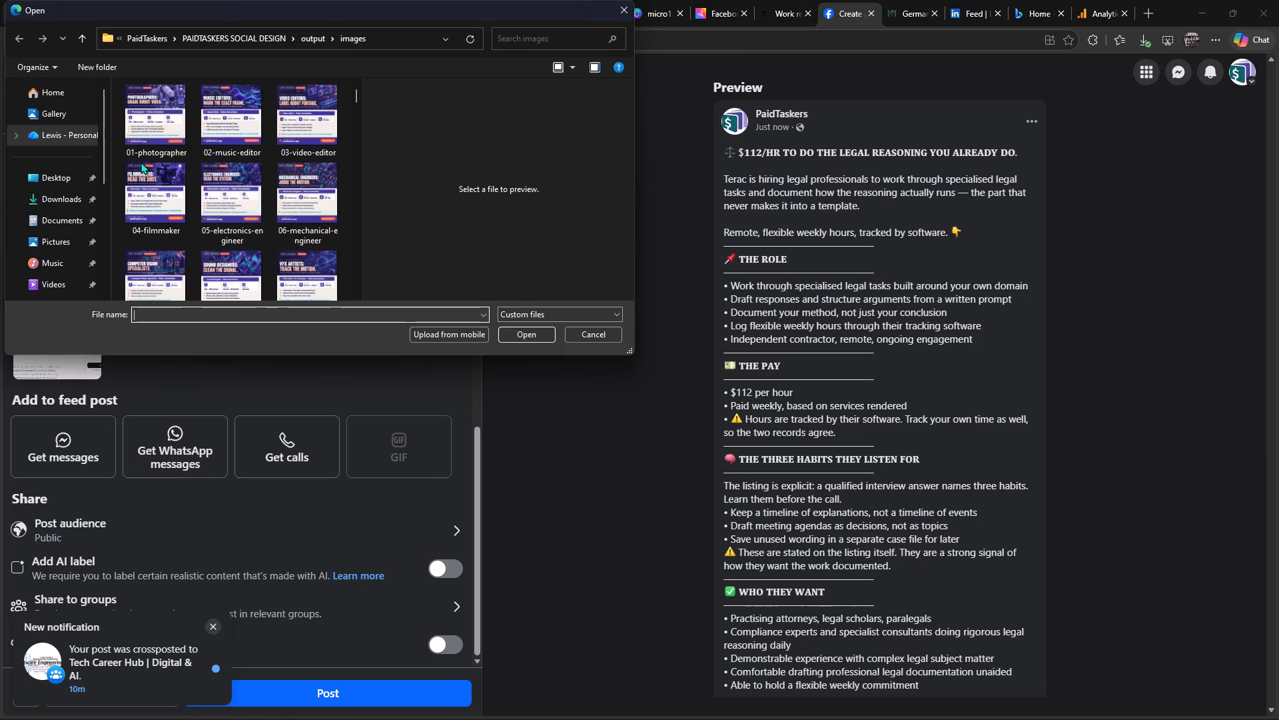
left_click(73, 199)
left_click(169, 122)
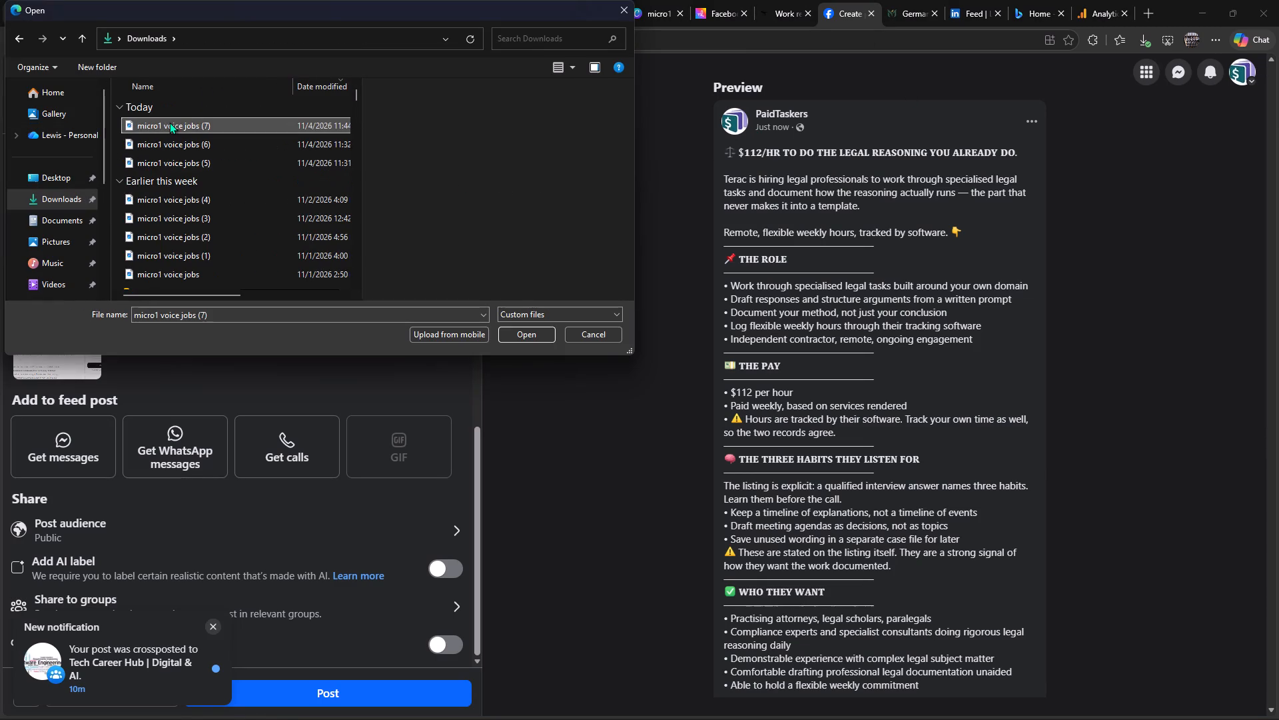
left_click(516, 333)
scroll(229, 437, "down", 4)
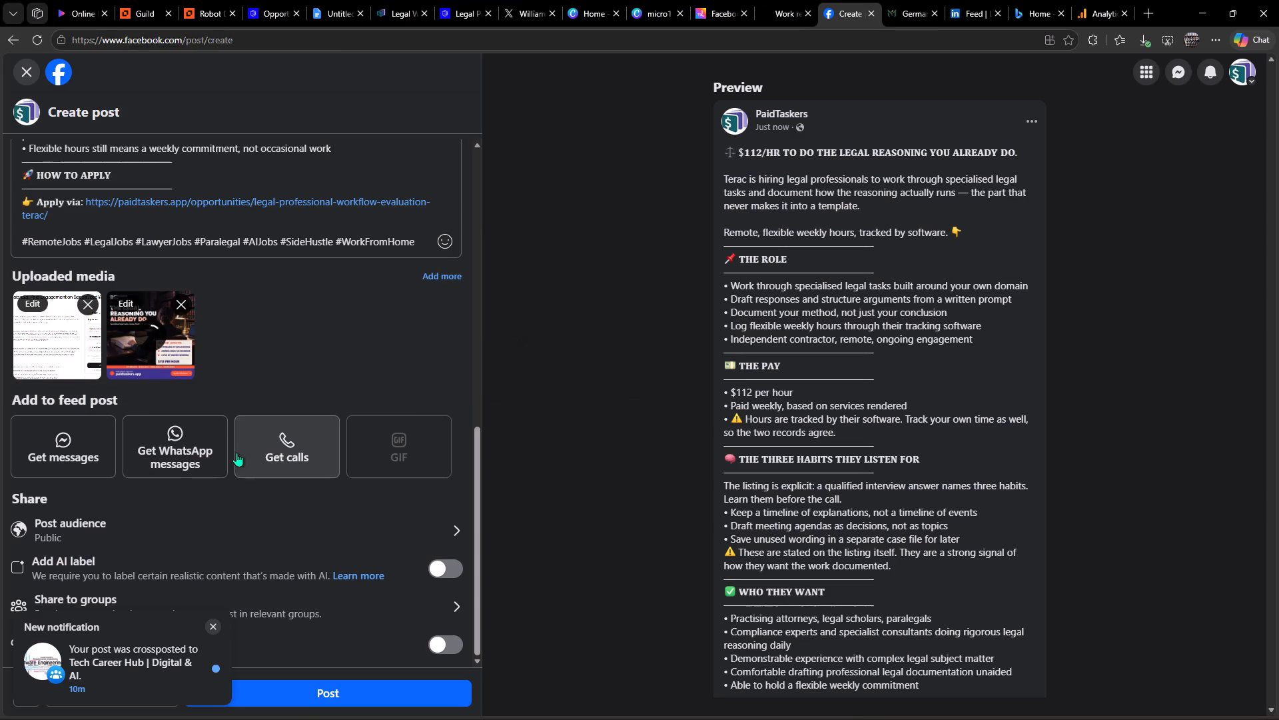
Dismiss the crosspost notifications, search the share groups for "lega", and select Legal Solutions and LEGAL HELP/ NOW WITH AFFORDABLE LAWYERS/ATTORNEYS.
left_click(212, 627)
left_click(212, 627)
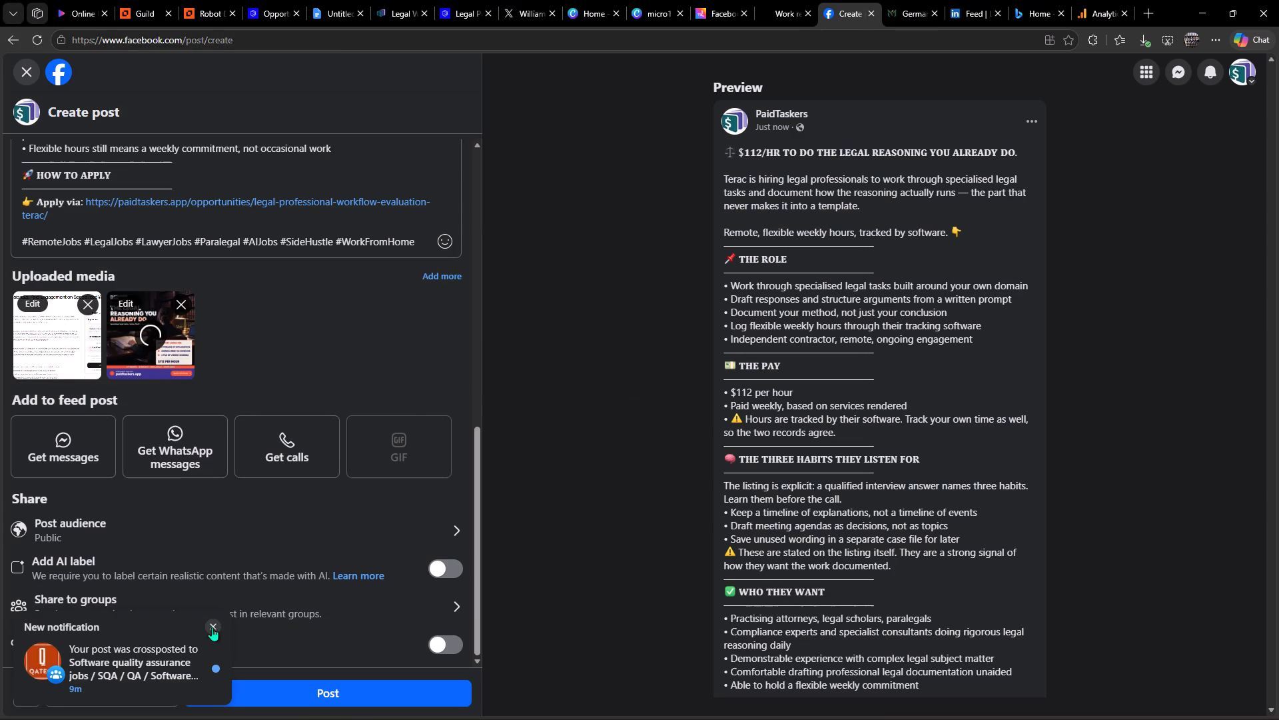
scroll(231, 577, "down", 2)
left_click(271, 612)
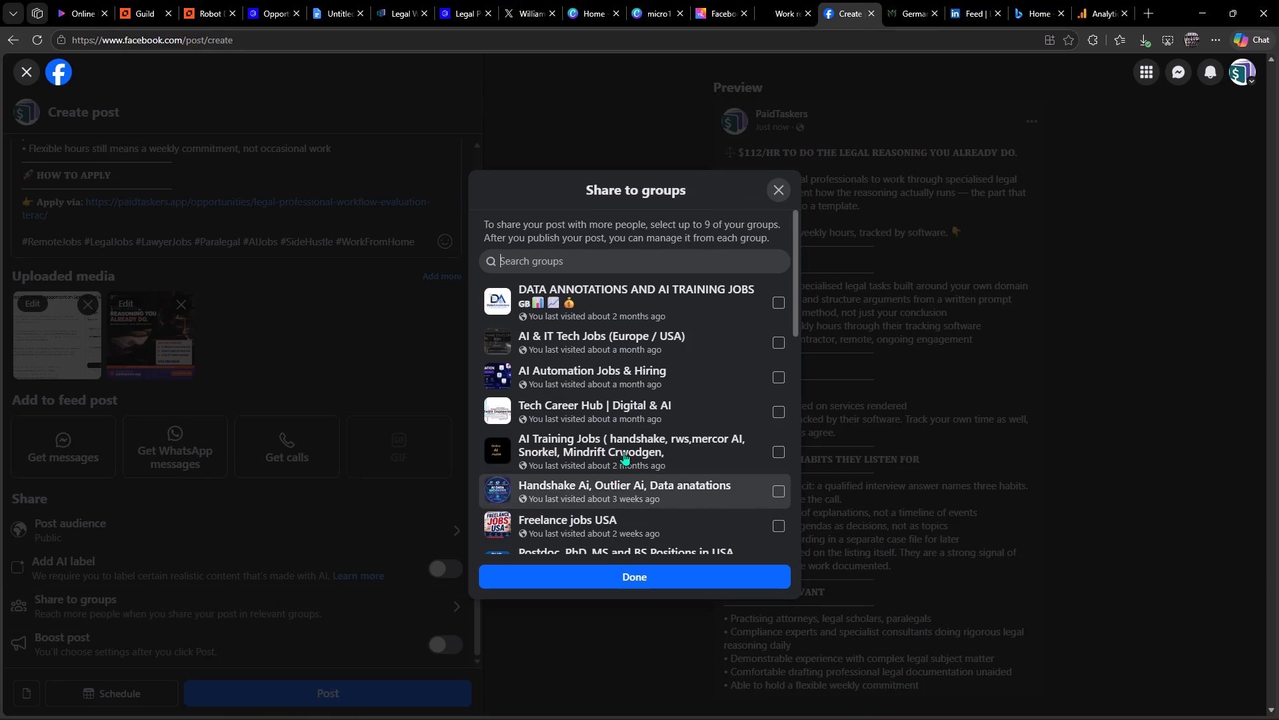
left_click(693, 261)
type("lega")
left_click(710, 302)
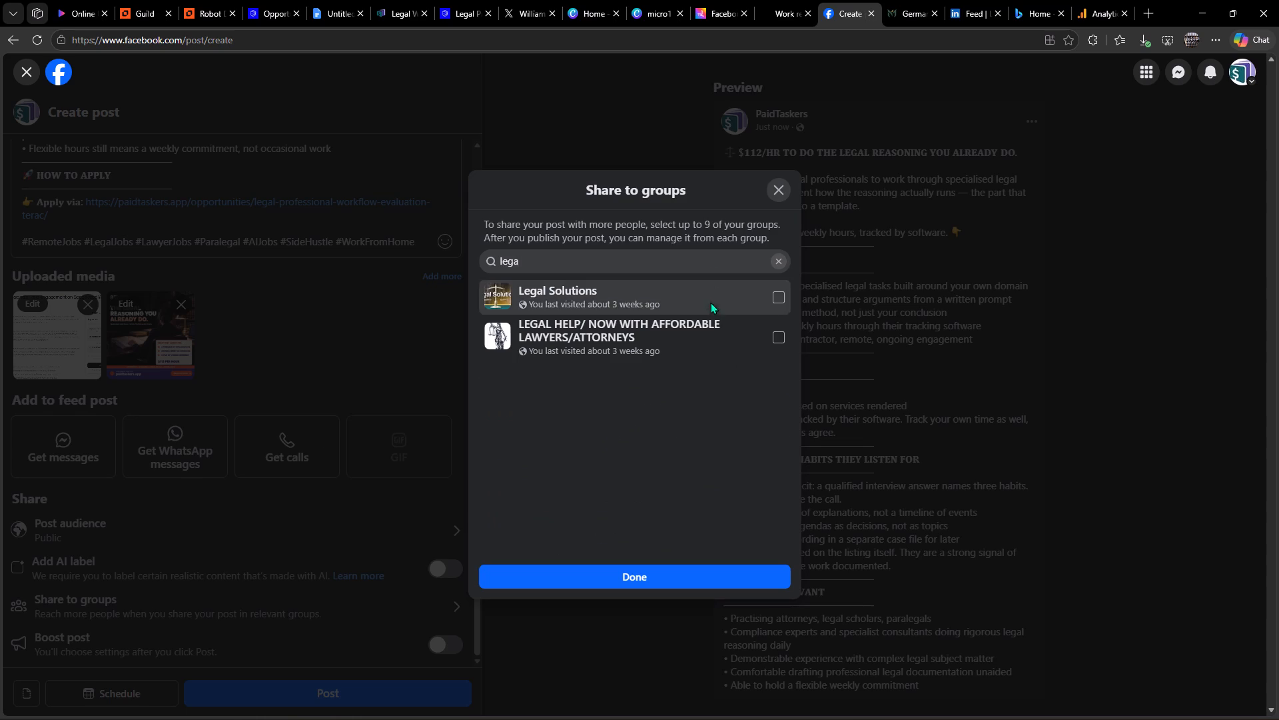
left_click(698, 439)
Search the groups for "law" and add Lawyers and Law Services, LAW AND LAWYERS, Law And Lawyers, and Lawyers Attorney USA.
left_click(687, 361)
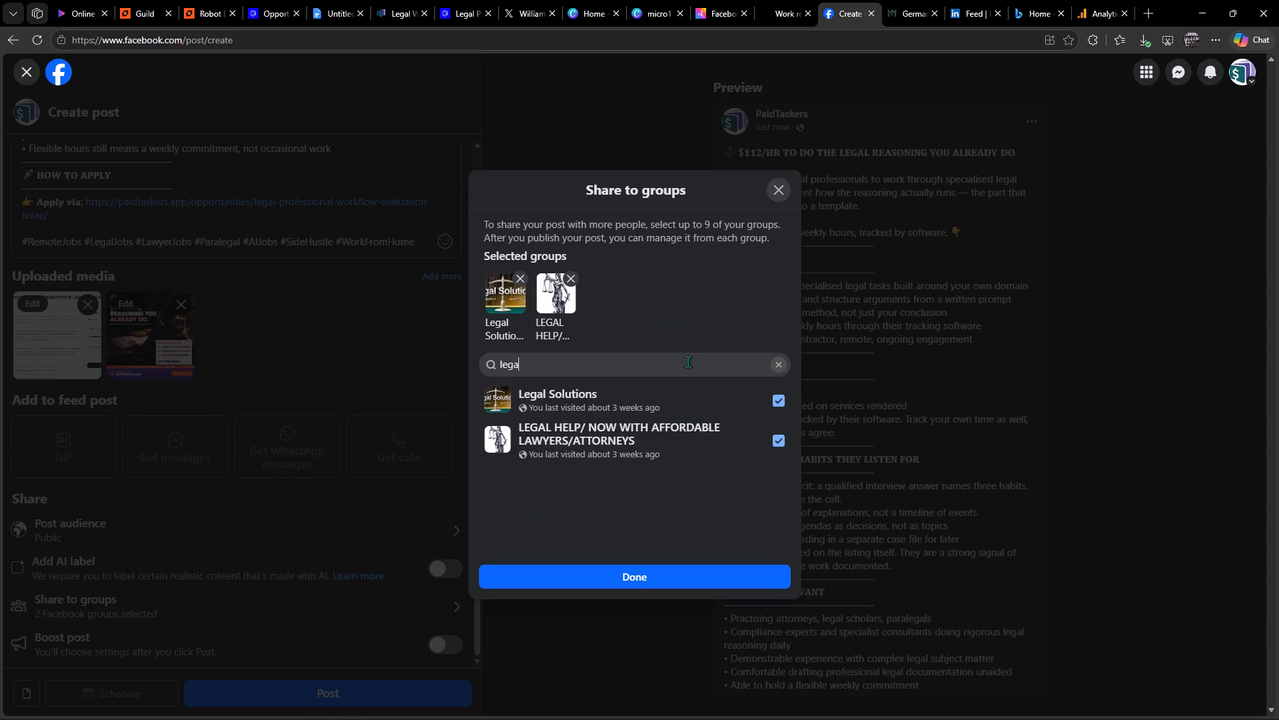
key("ctrl+a")
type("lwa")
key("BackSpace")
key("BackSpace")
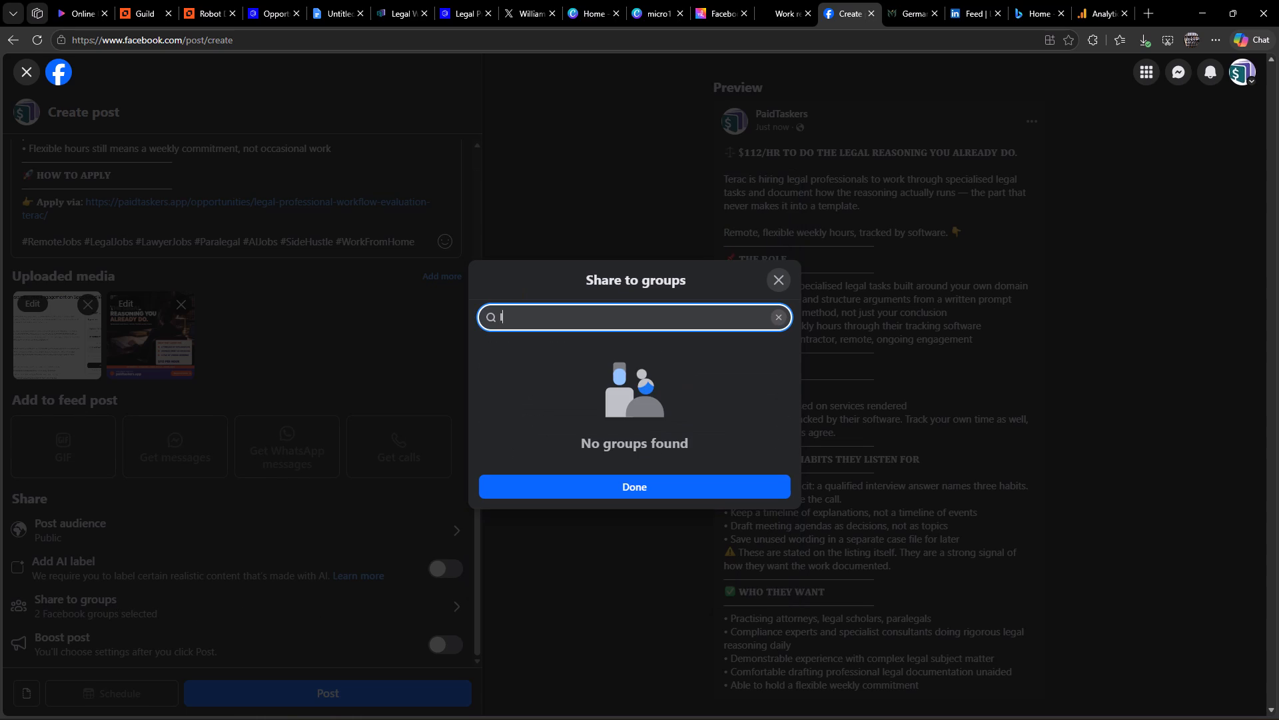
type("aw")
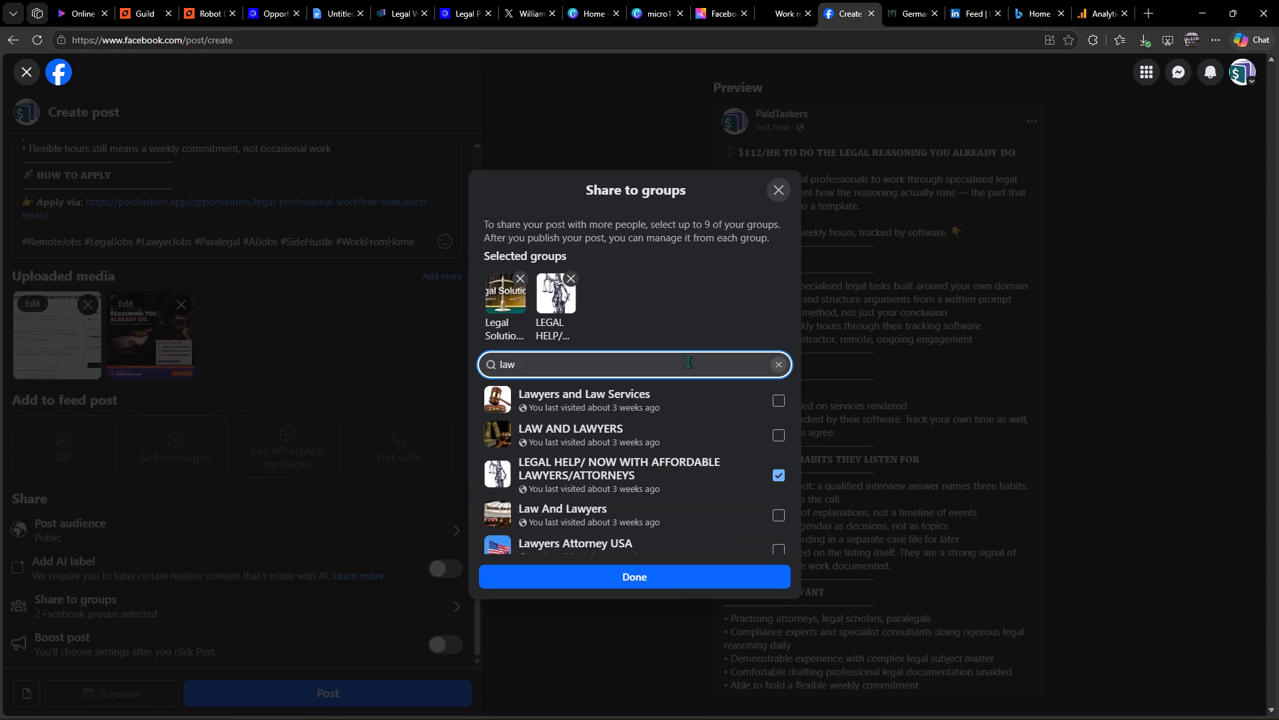
left_click(709, 391)
left_click(710, 419)
scroll(714, 443, "down", 3)
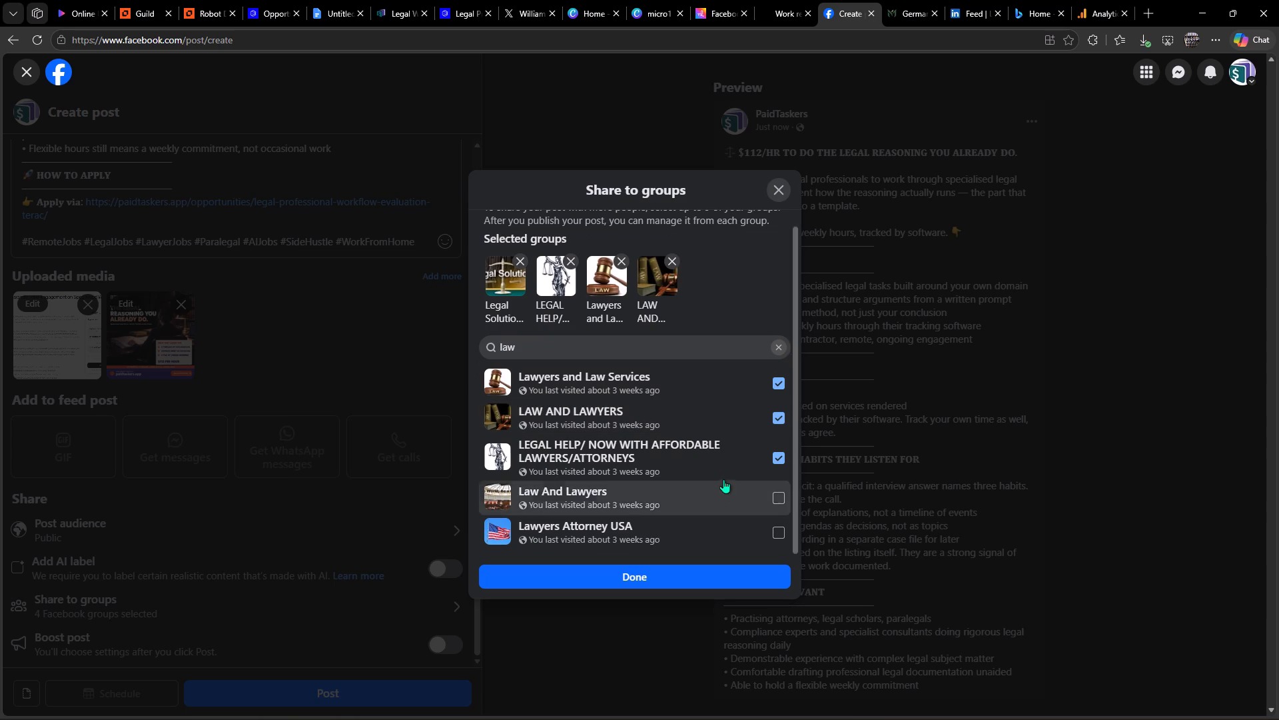
left_click(725, 493)
left_click(726, 525)
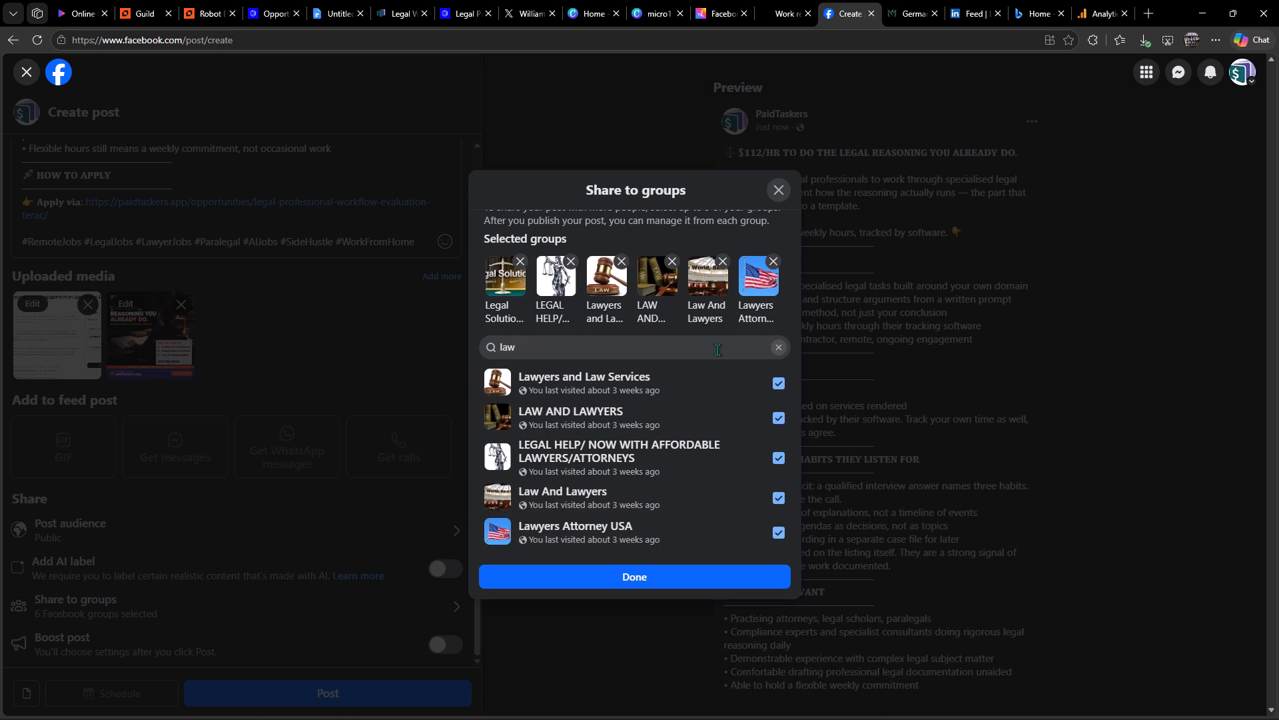
Search groups for "usa", add AI & IT Tech Jobs, Work in USA us, and Jobs in the UK, USA, Europe, UAE, and finish the selection.
left_click(717, 349)
key("ctrl+a")
key("BackSpace")
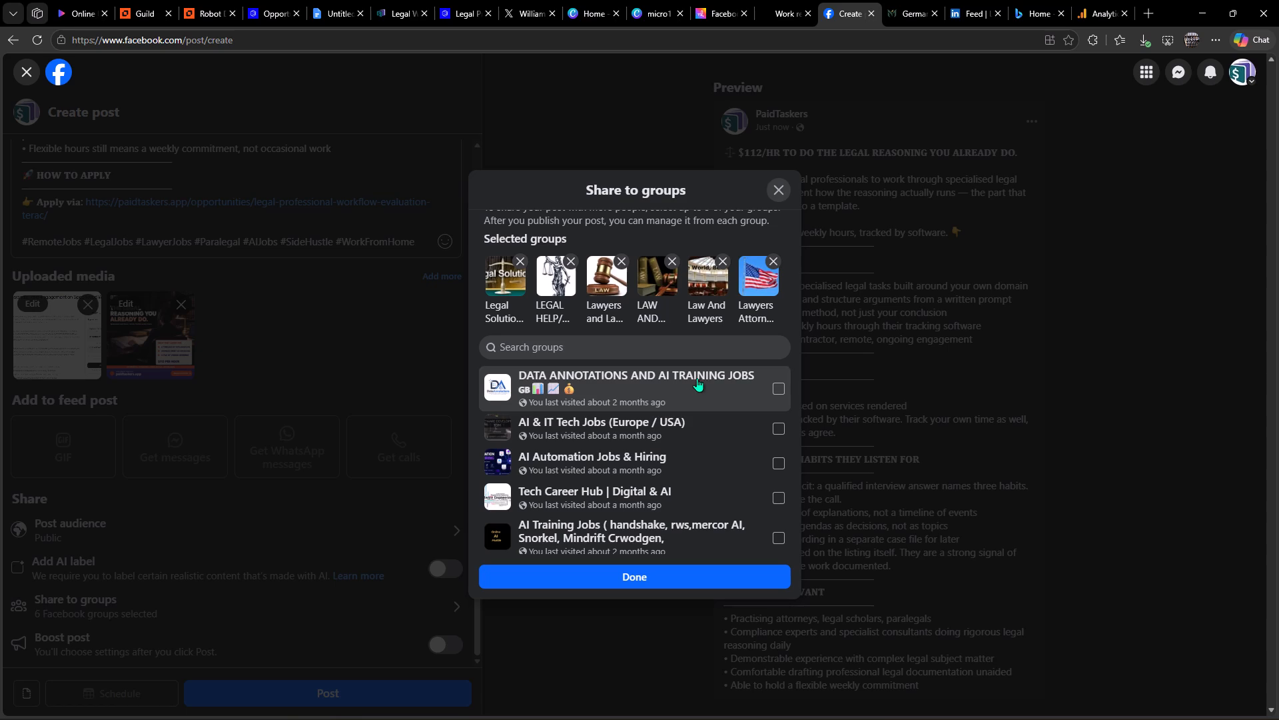
left_click(709, 352)
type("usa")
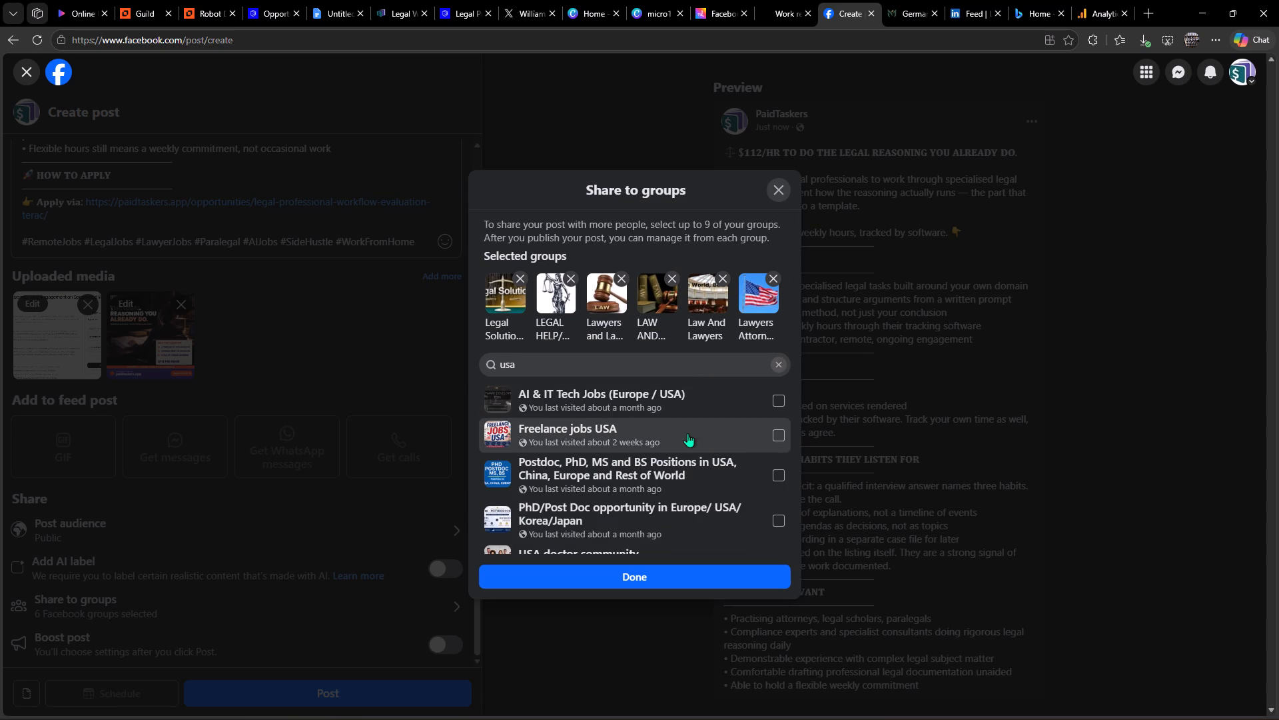
scroll(687, 433, "down", 1)
left_click(699, 339)
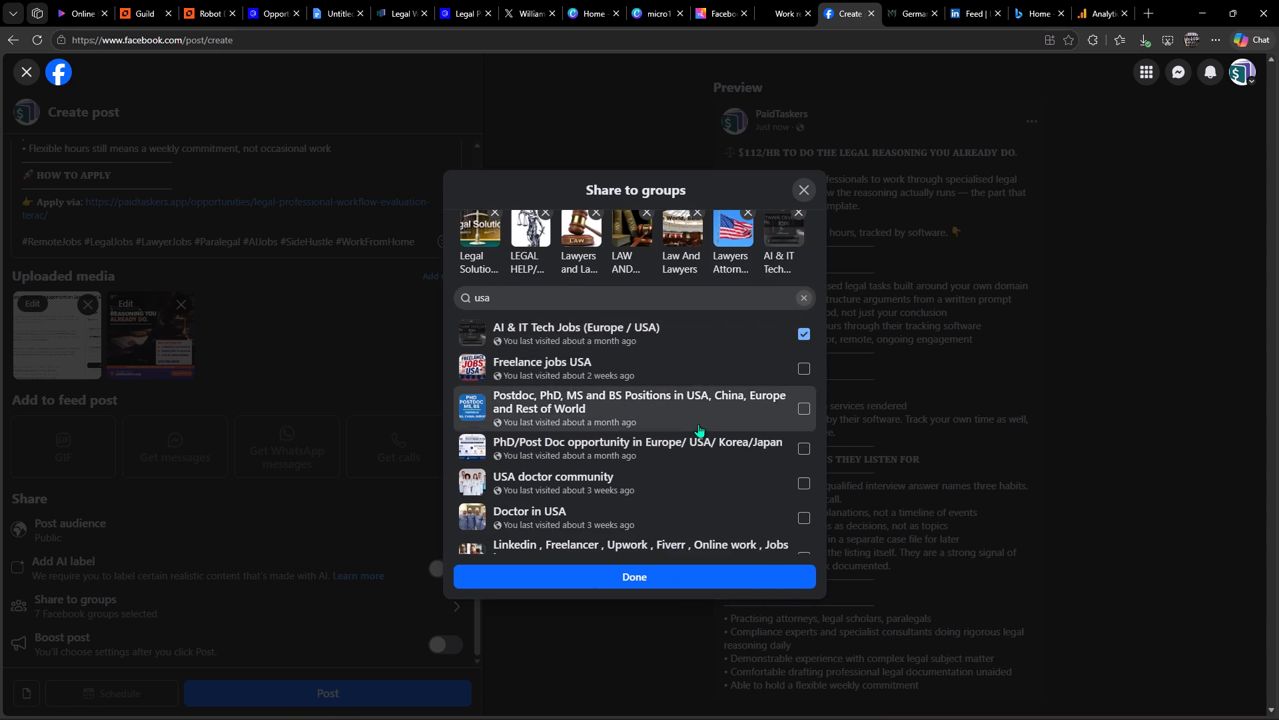
scroll(695, 463, "down", 2)
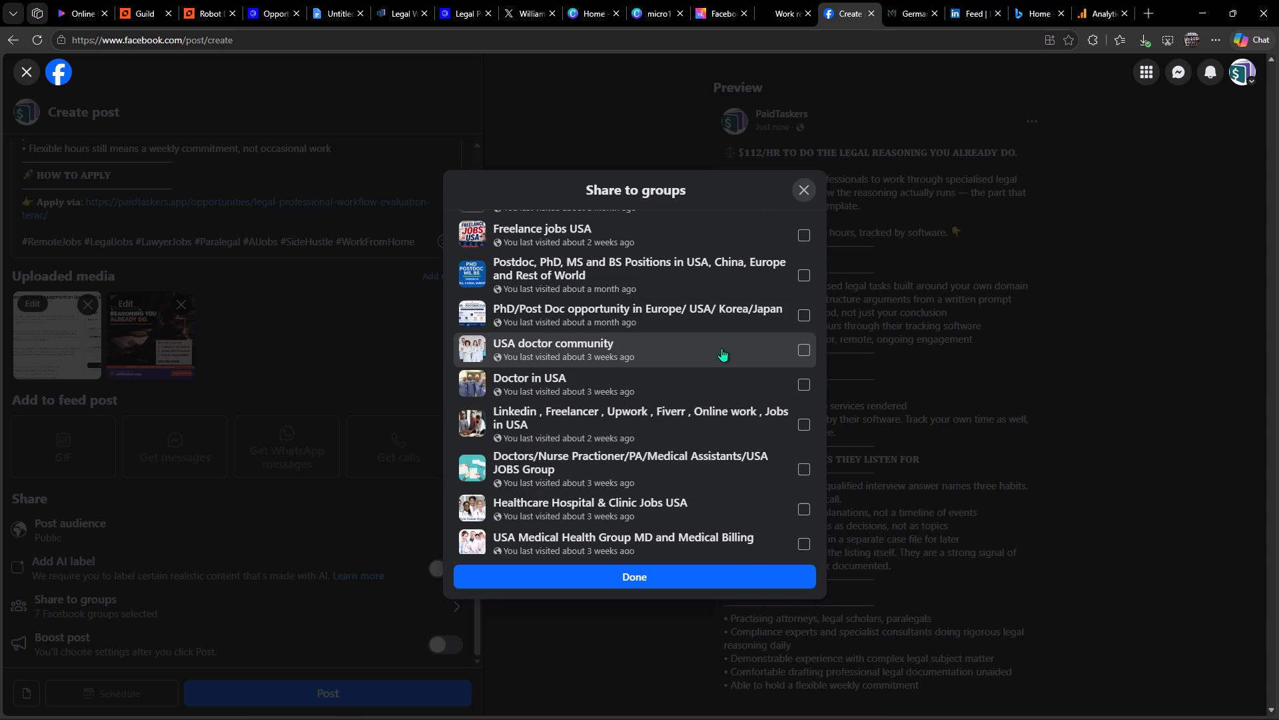
scroll(722, 347, "down", 4)
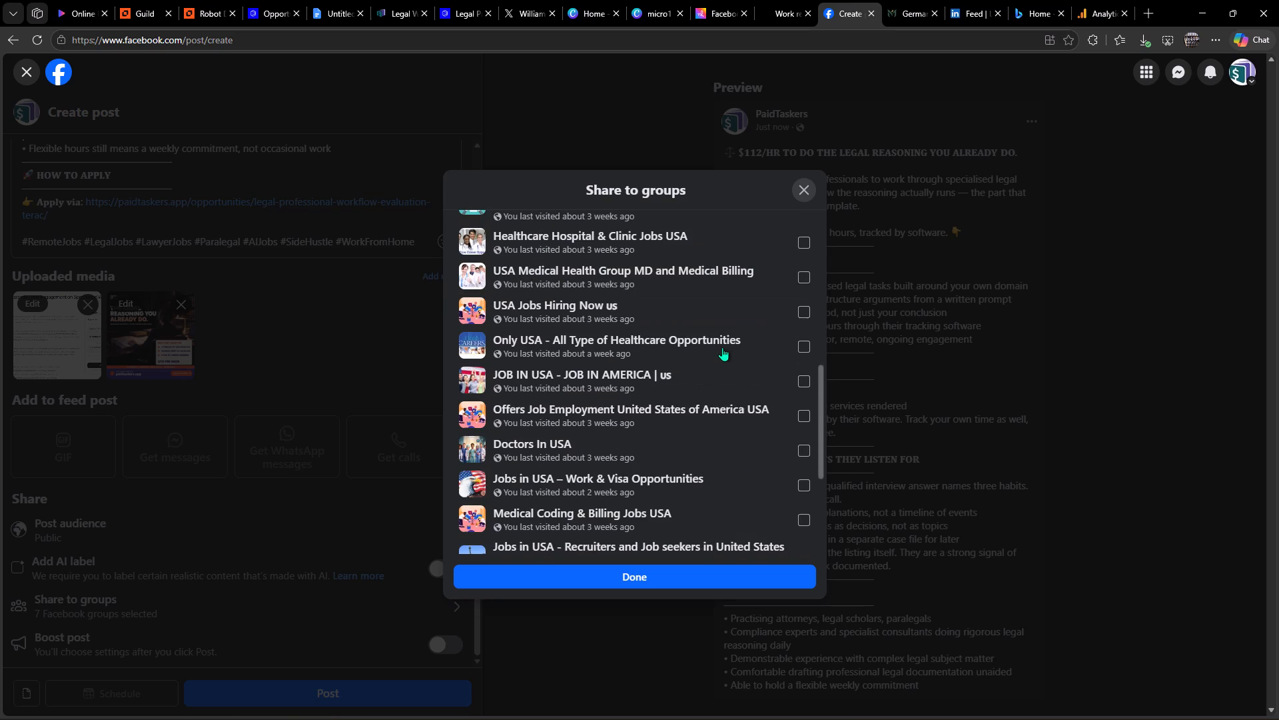
scroll(722, 347, "down", 2)
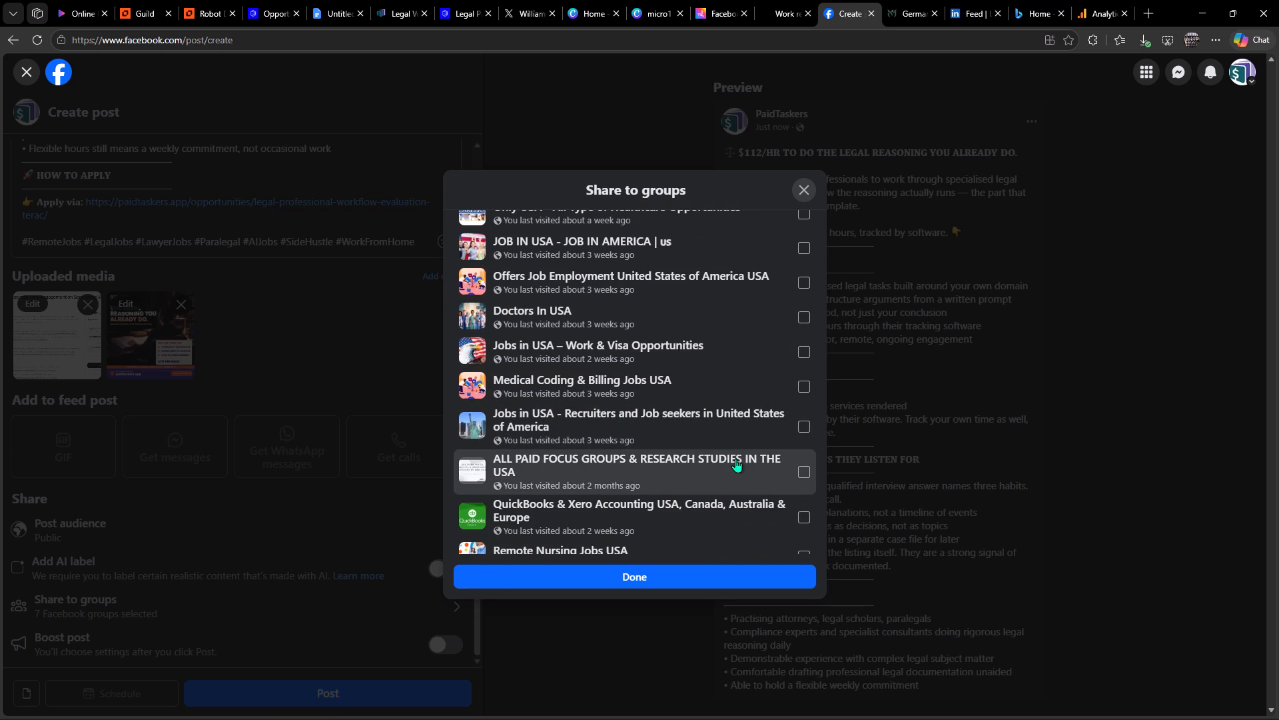
scroll(735, 459, "down", 4)
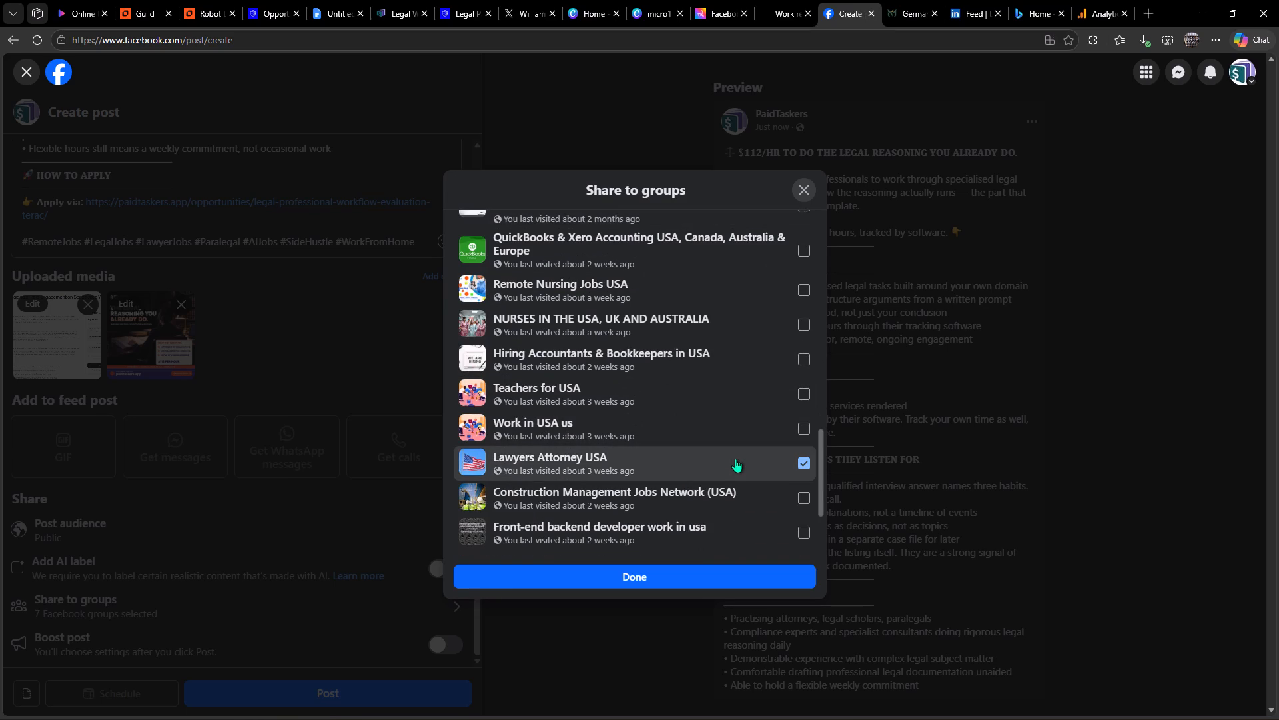
left_click(742, 423)
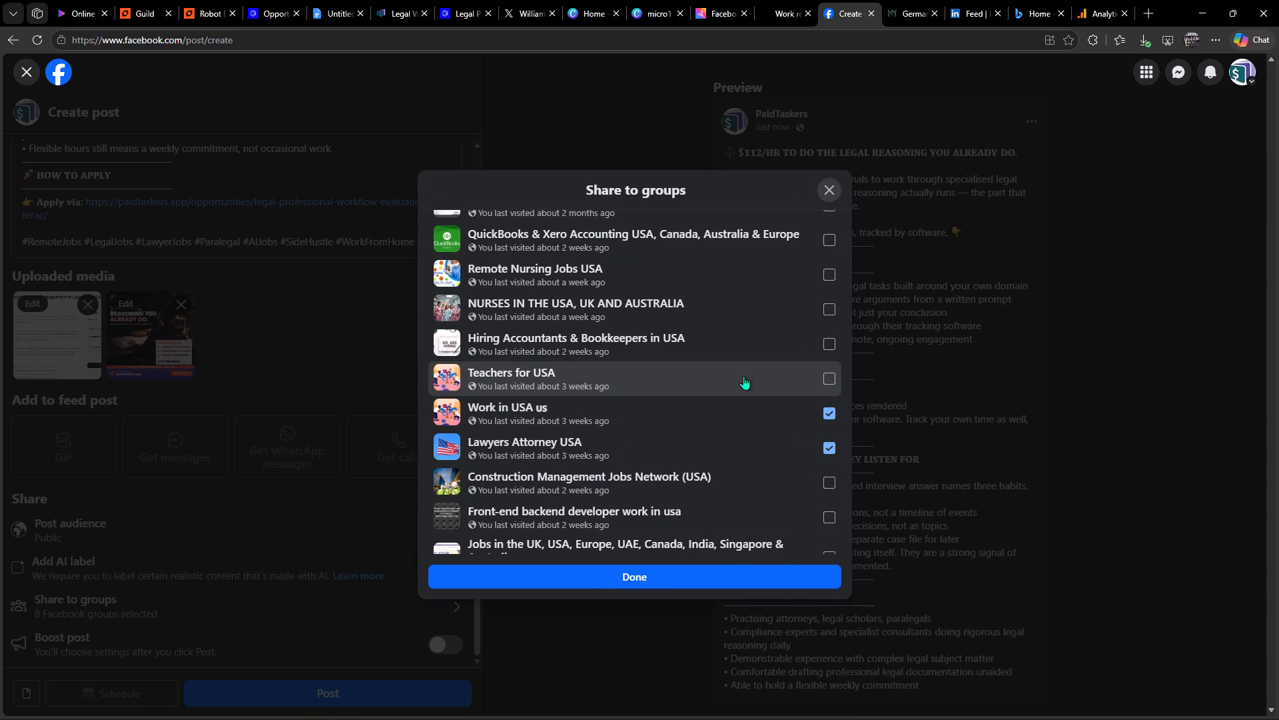
scroll(743, 376, "down", 3)
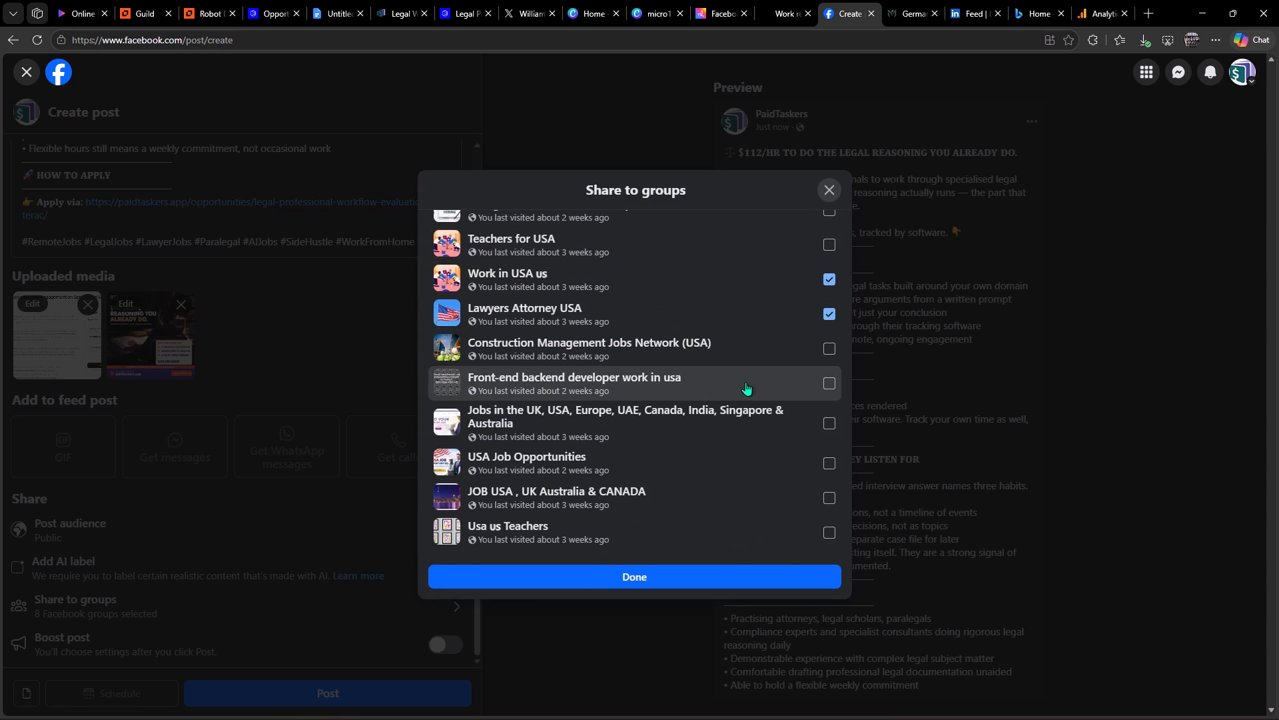
left_click(749, 426)
scroll(749, 426, "down", 5)
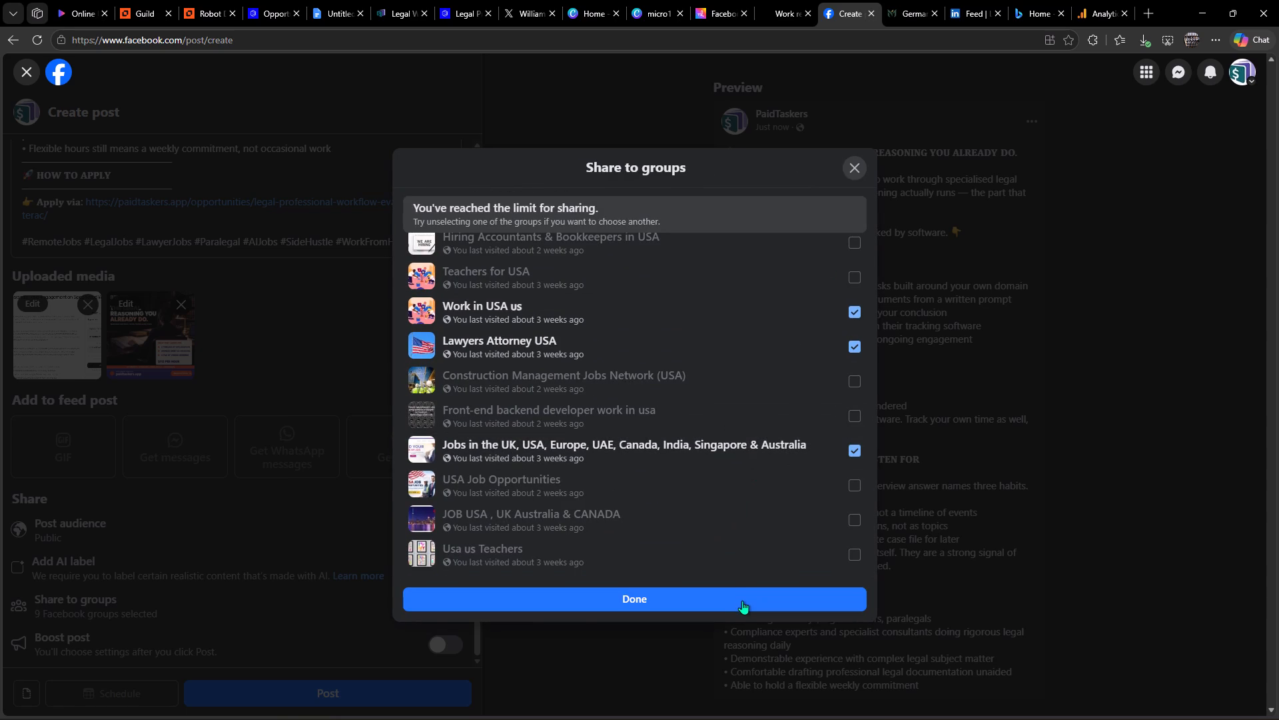
left_click(742, 601)
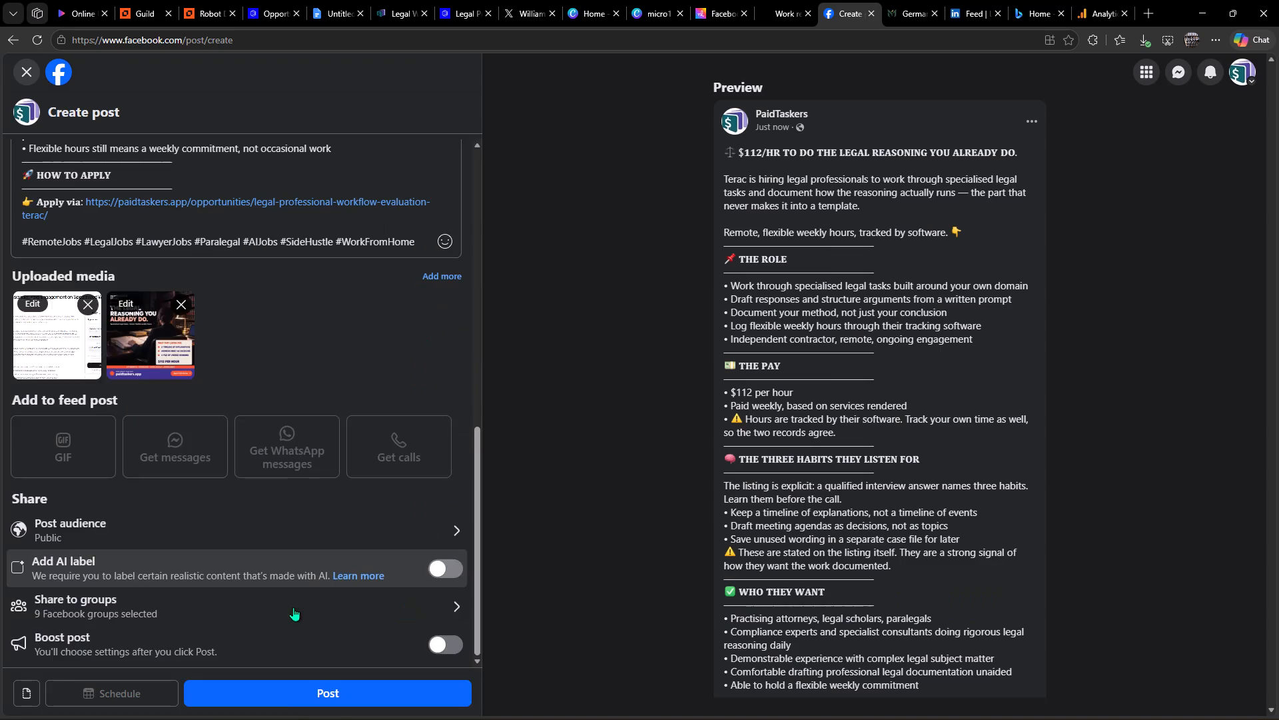
Review the legal reasoning post's text and attached images, and publish it.
scroll(292, 598, "up", 15)
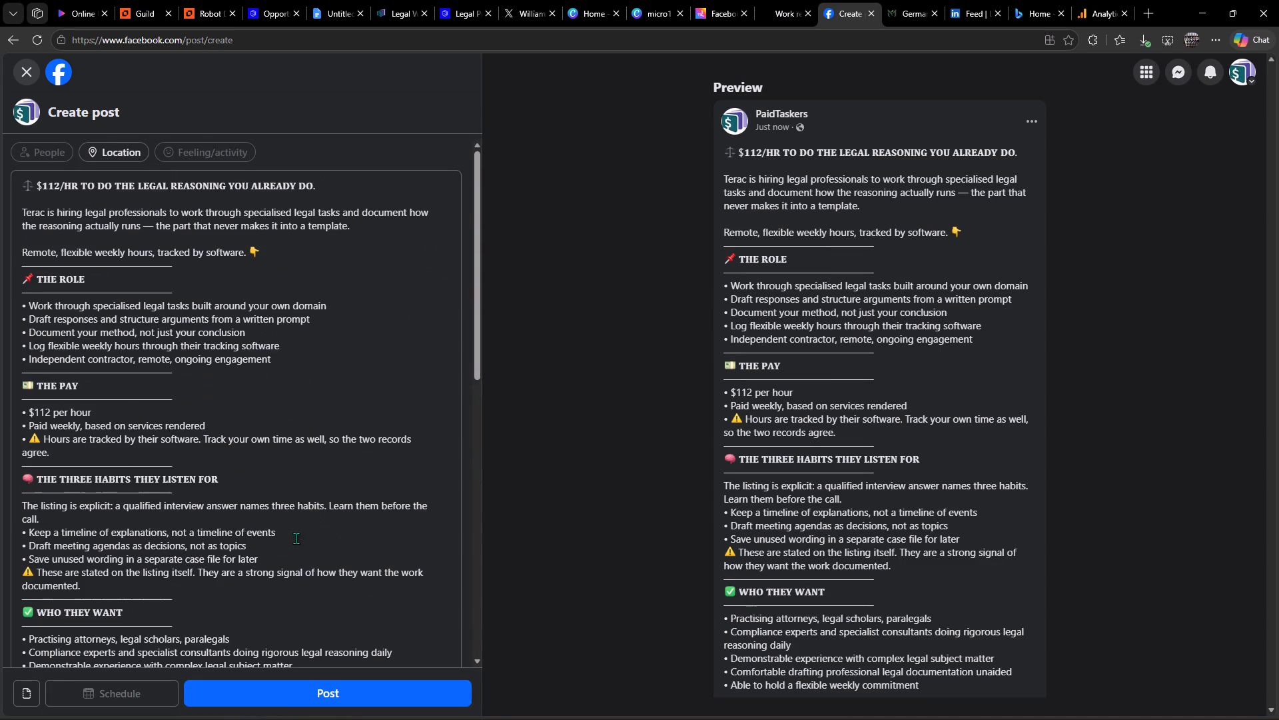
scroll(296, 538, "down", 10)
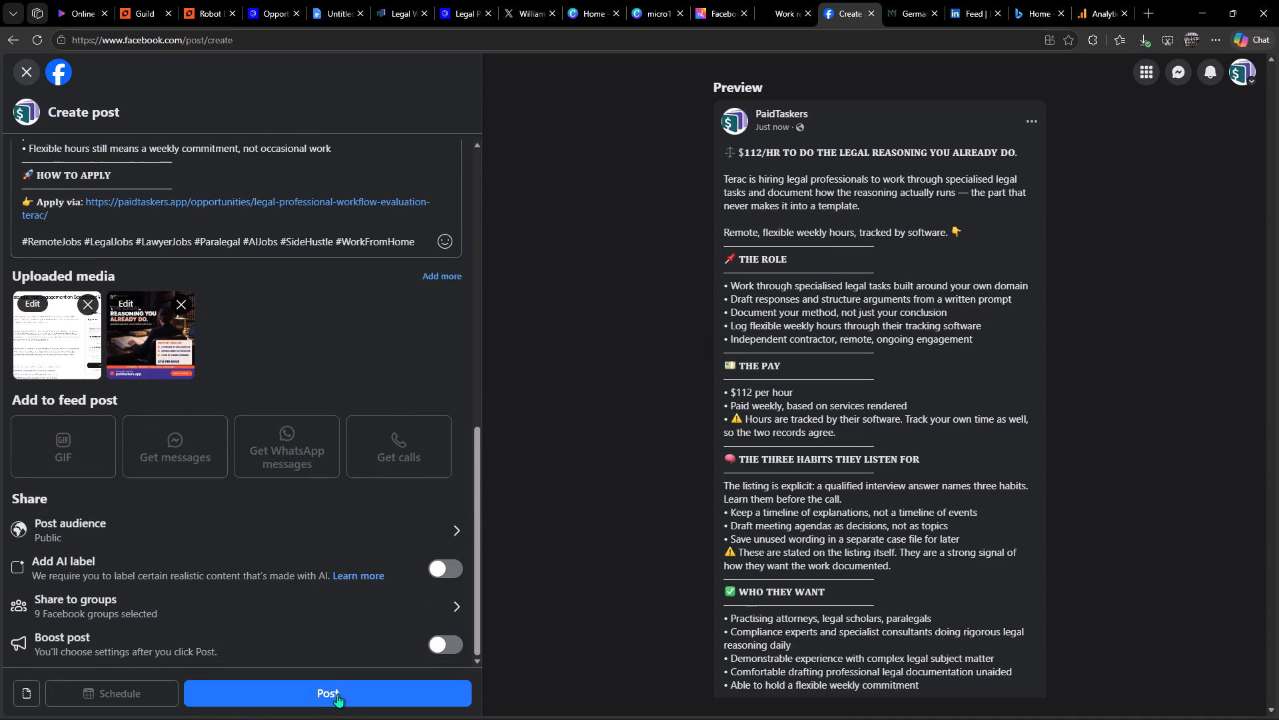
left_click(337, 694)
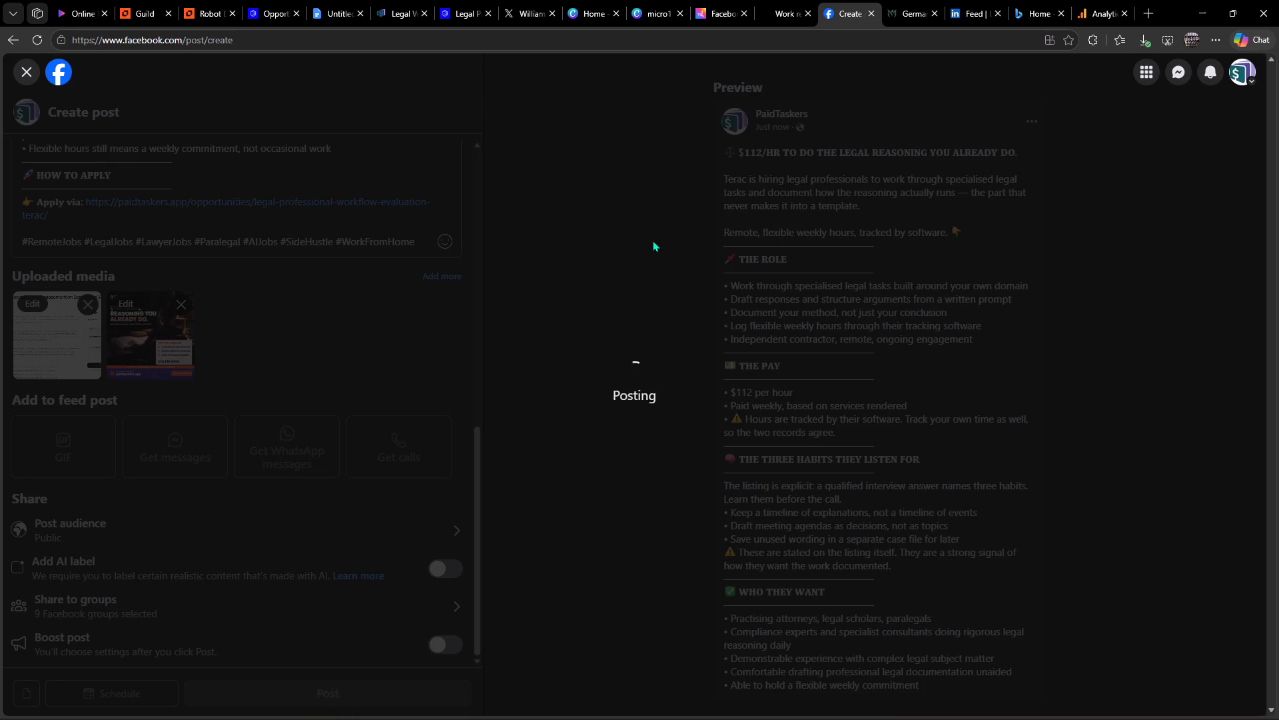
Close the Terac Legal Professionals posting and return to Terac's Browse Opportunities list.
left_click(486, 0)
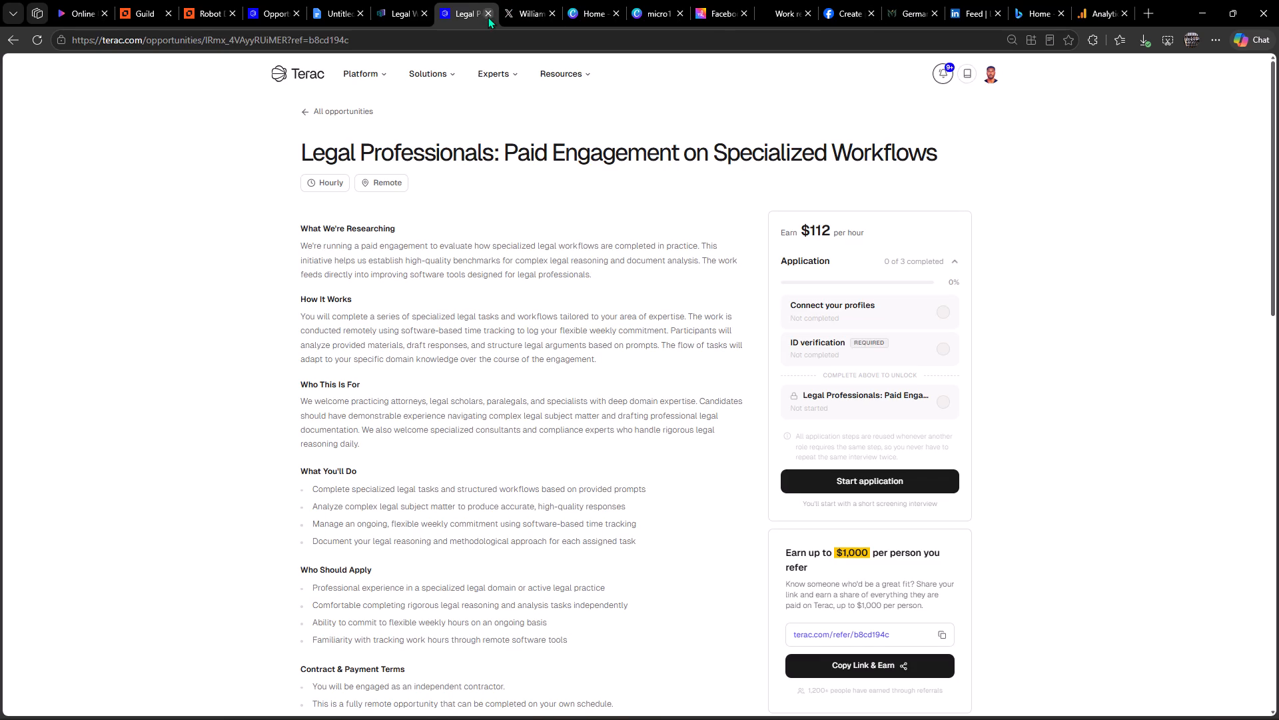
left_click(488, 17)
left_click(278, 0)
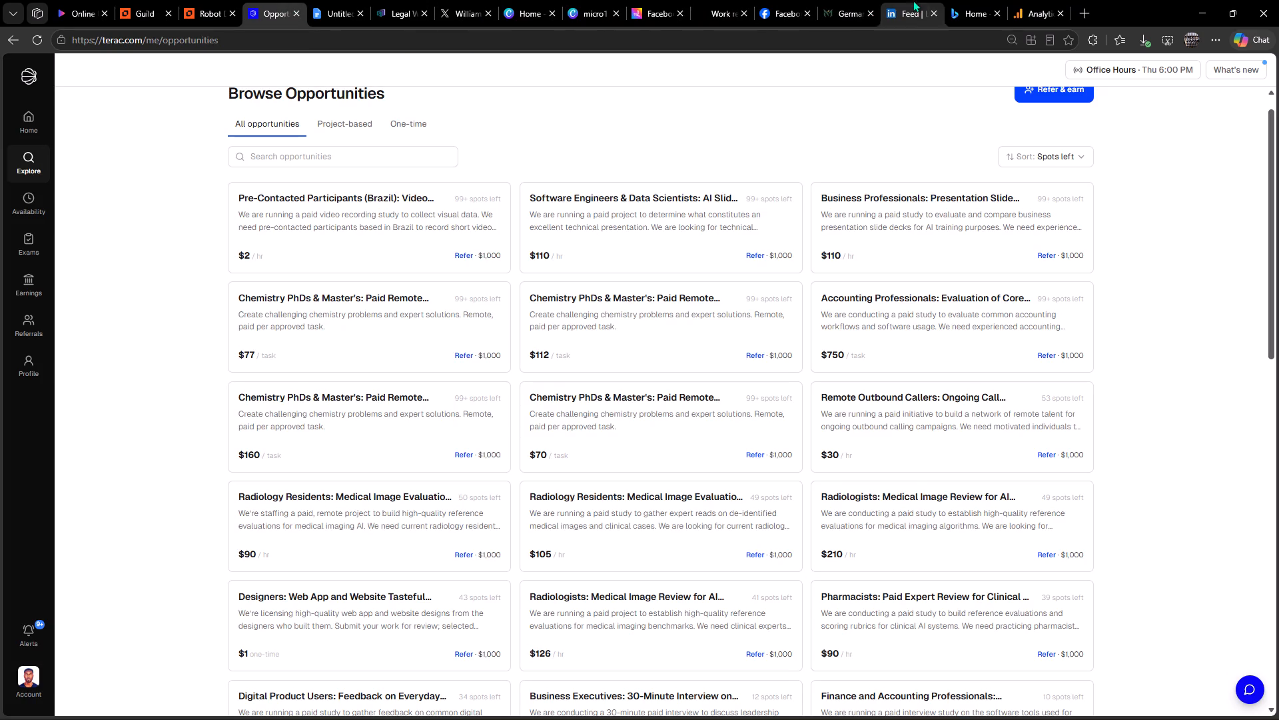
Check the Paidtaskers realtime overview in Google Analytics.
left_click(1025, 0)
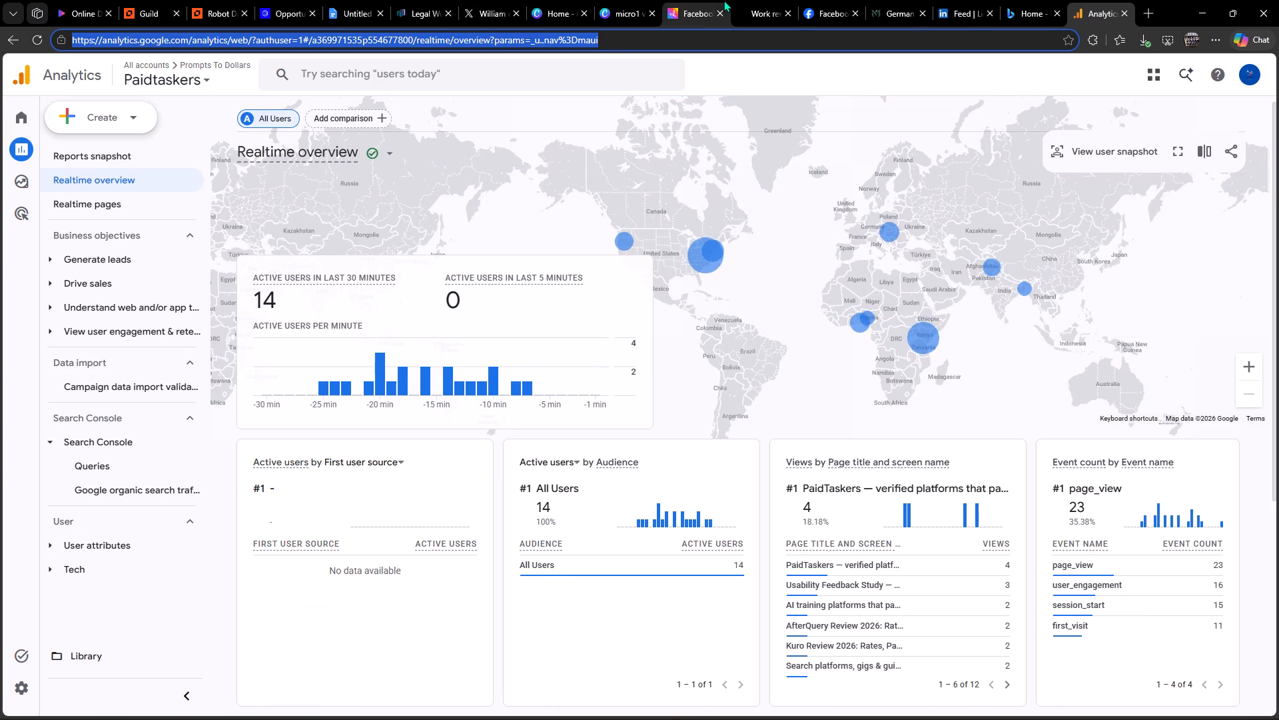
Return to the PaidTaskers Facebook feed and check its notifications.
left_click(834, 0)
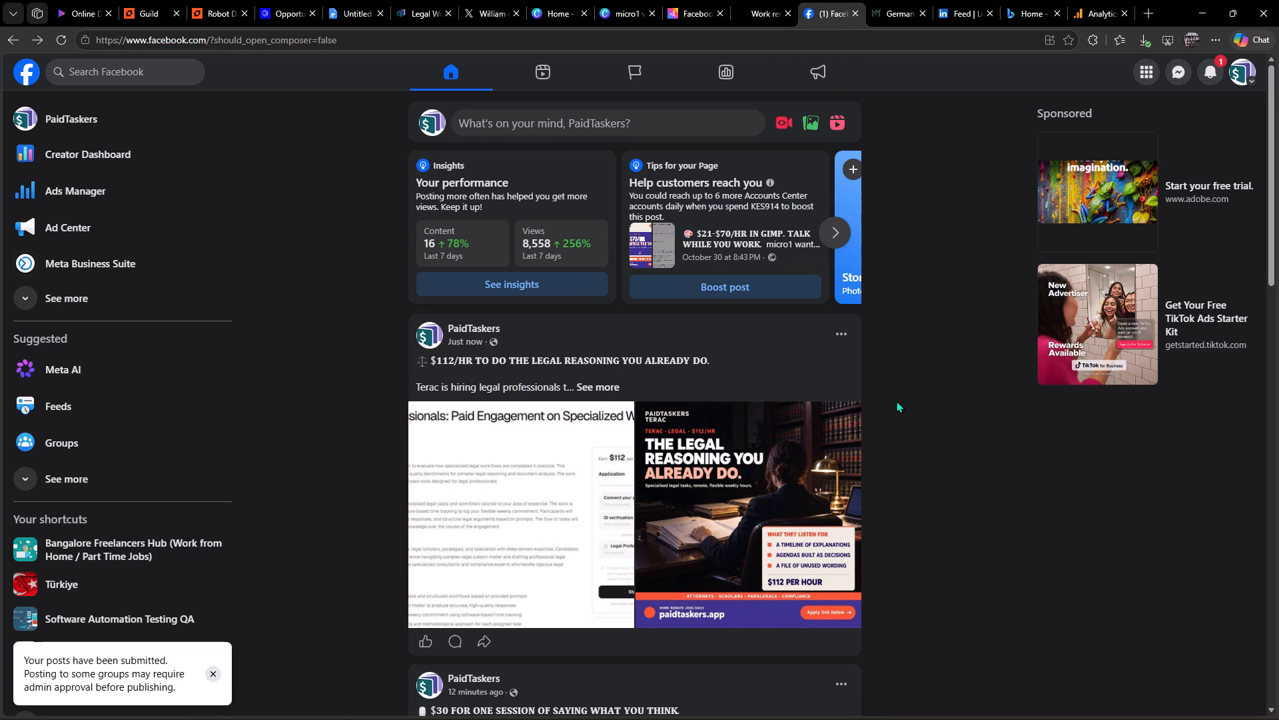
left_click(1218, 71)
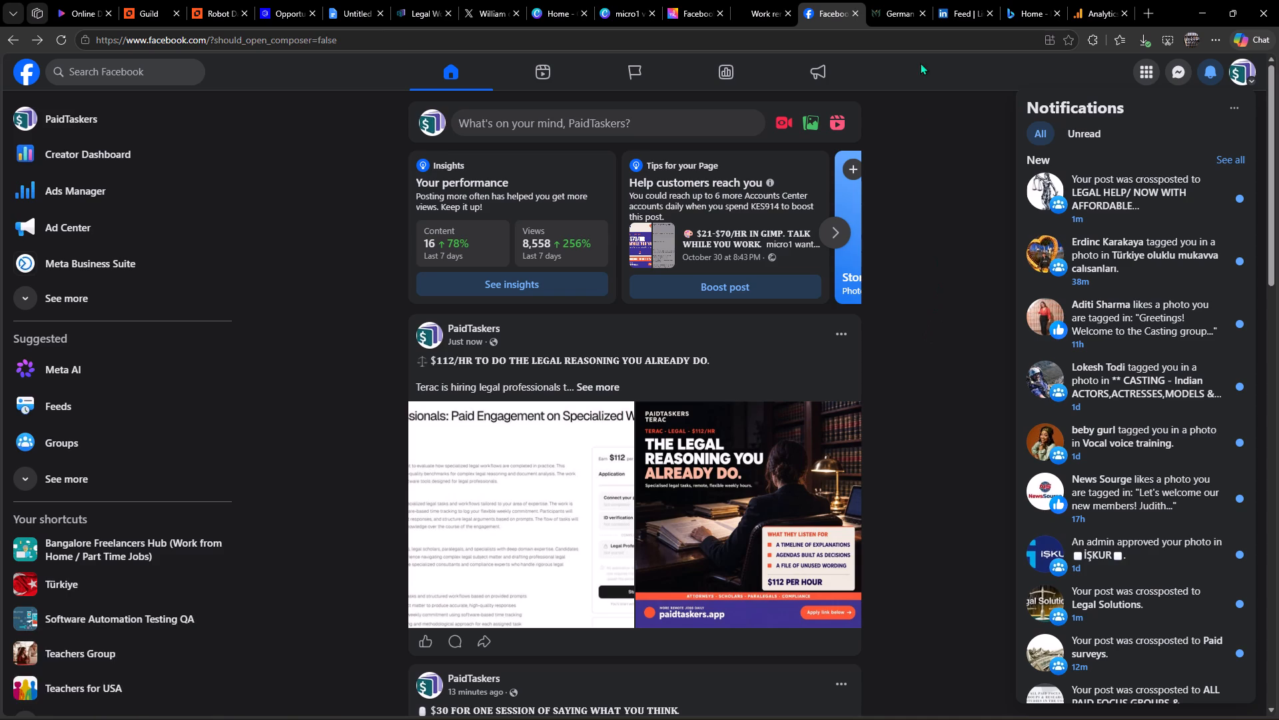
Read further replies to the X post about a musician destroying his music career, reopening it from the home feed.
left_click(465, 0)
scroll(573, 441, "down", 3)
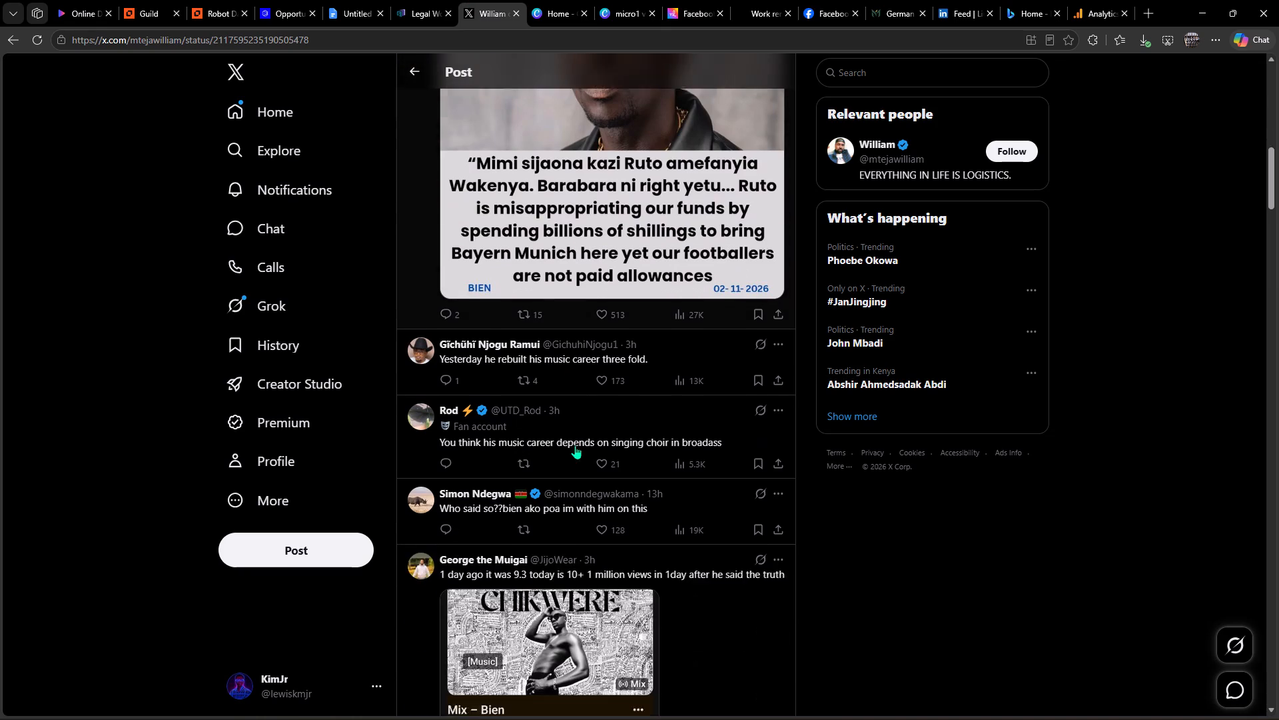
scroll(575, 445, "down", 1)
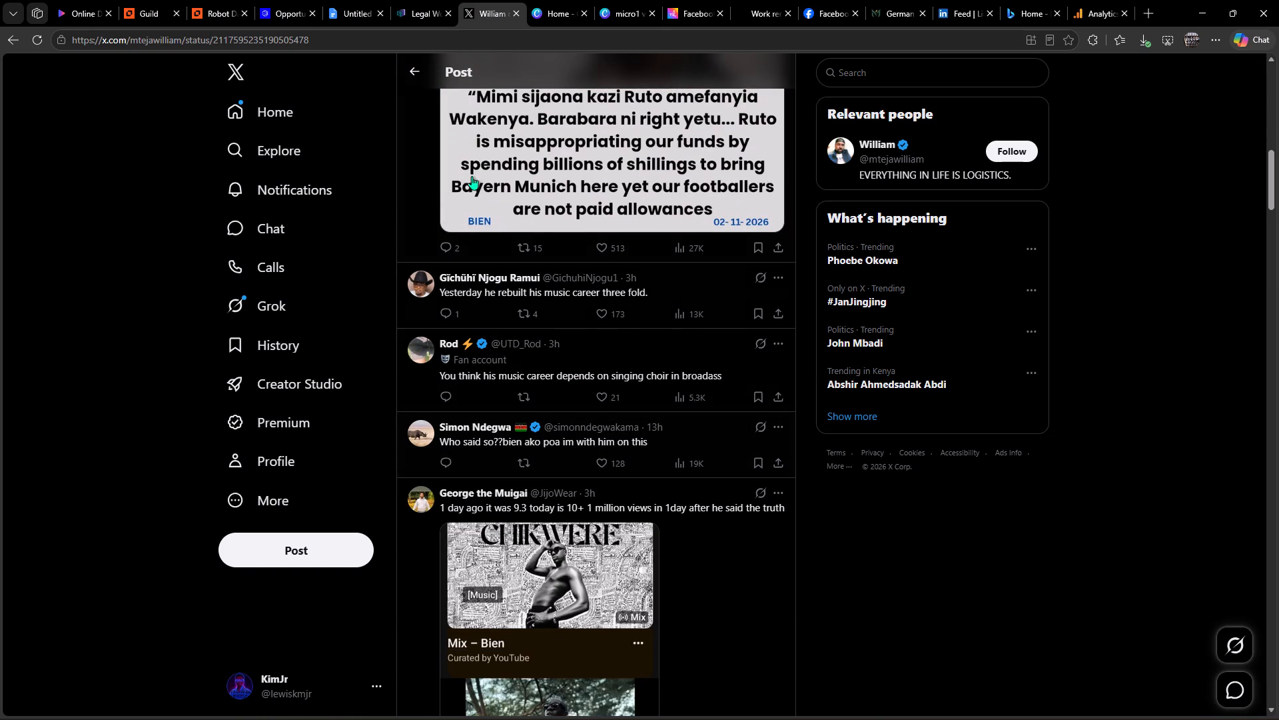
left_click(422, 67)
scroll(622, 439, "down", 2)
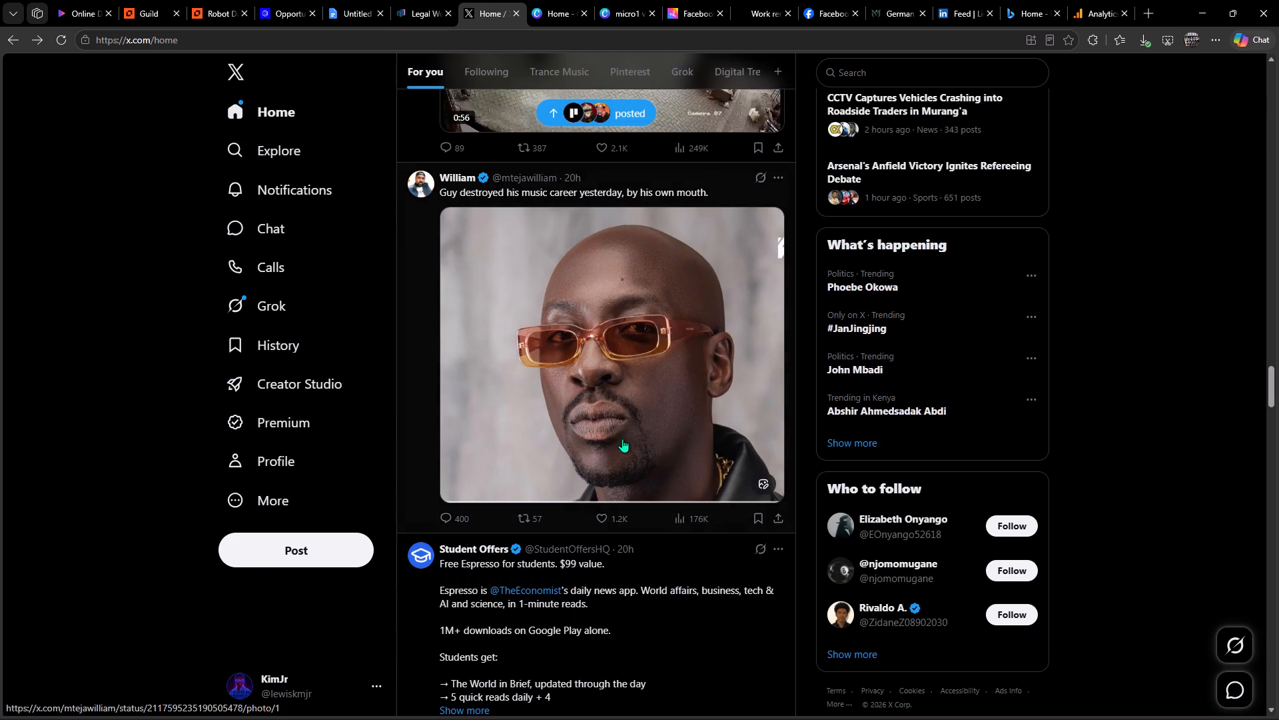
scroll(622, 439, "up", 3)
left_click(431, 445)
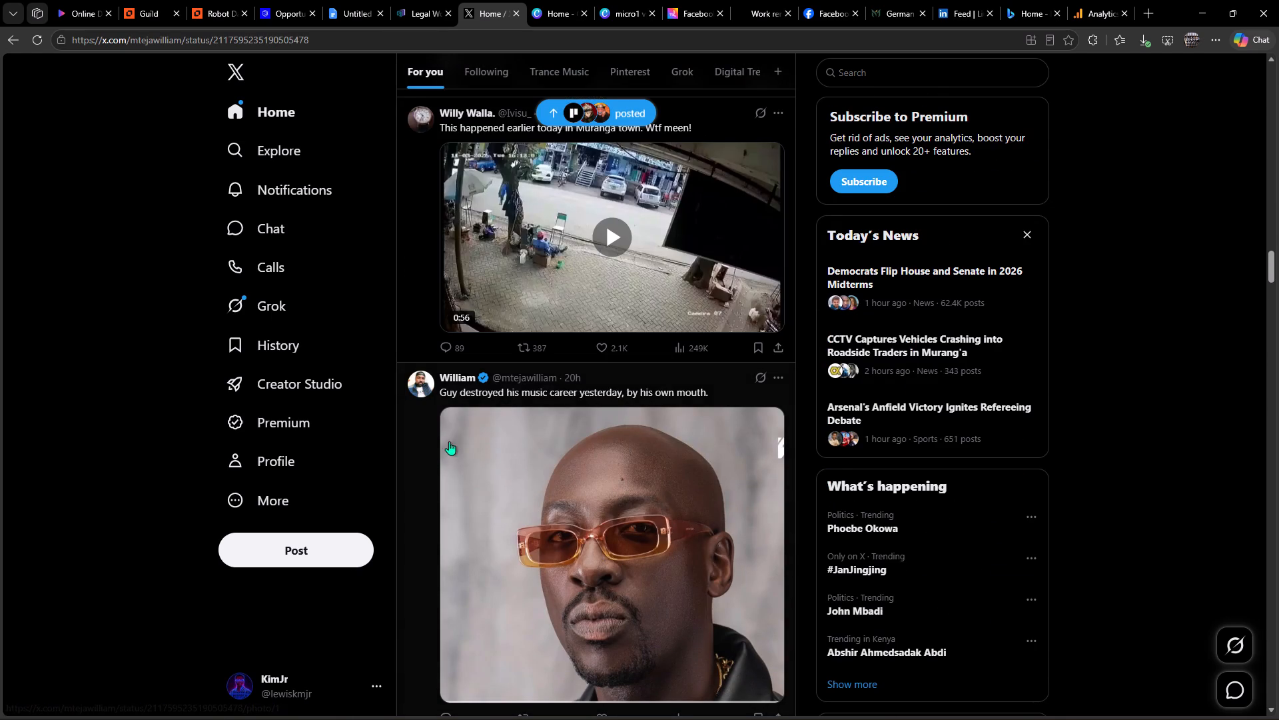
scroll(551, 441, "down", 20)
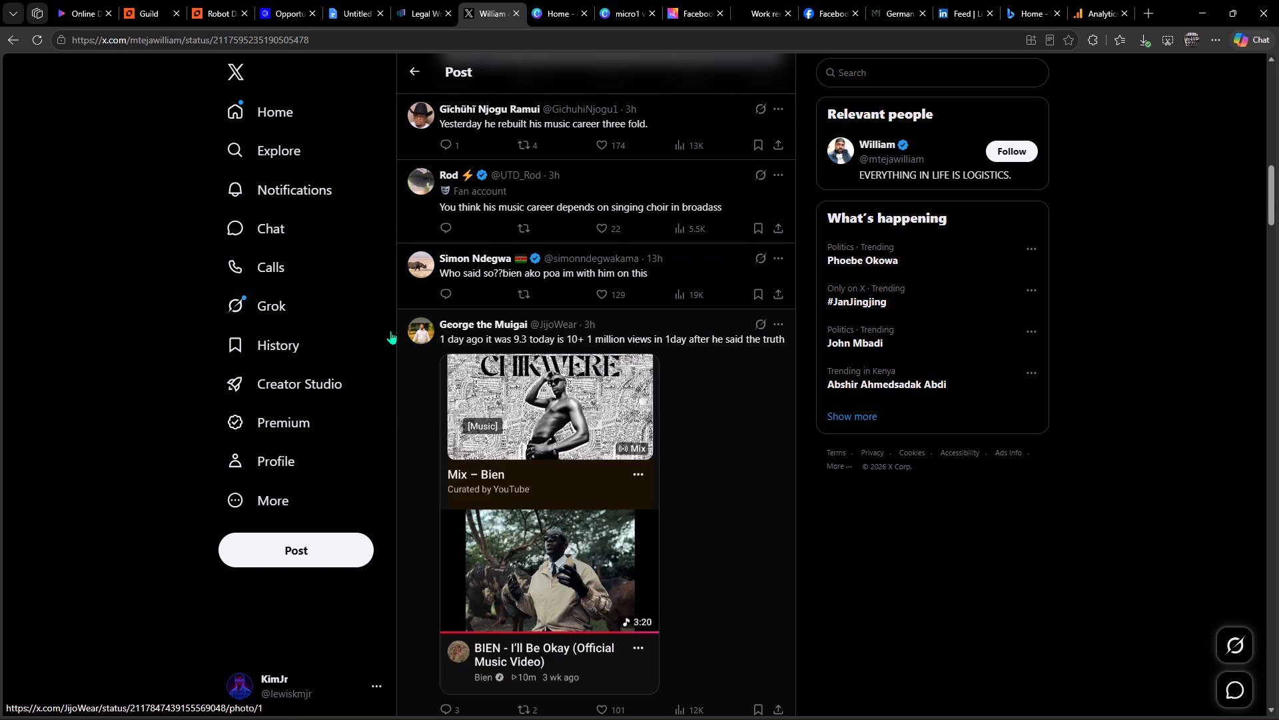
Return to the X home feed and browse on to the "Why did Arsenal turn so evil" video and play it.
left_click(286, 113)
scroll(715, 337, "down", 5)
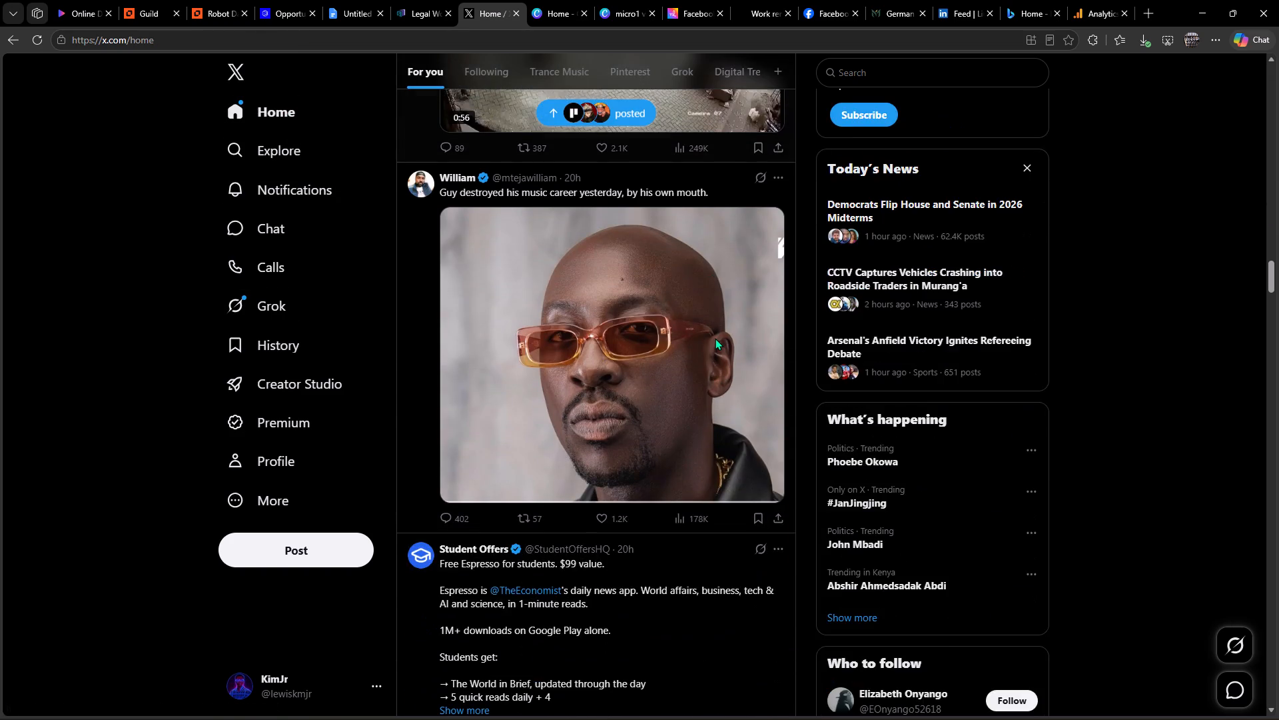
scroll(715, 338, "down", 2)
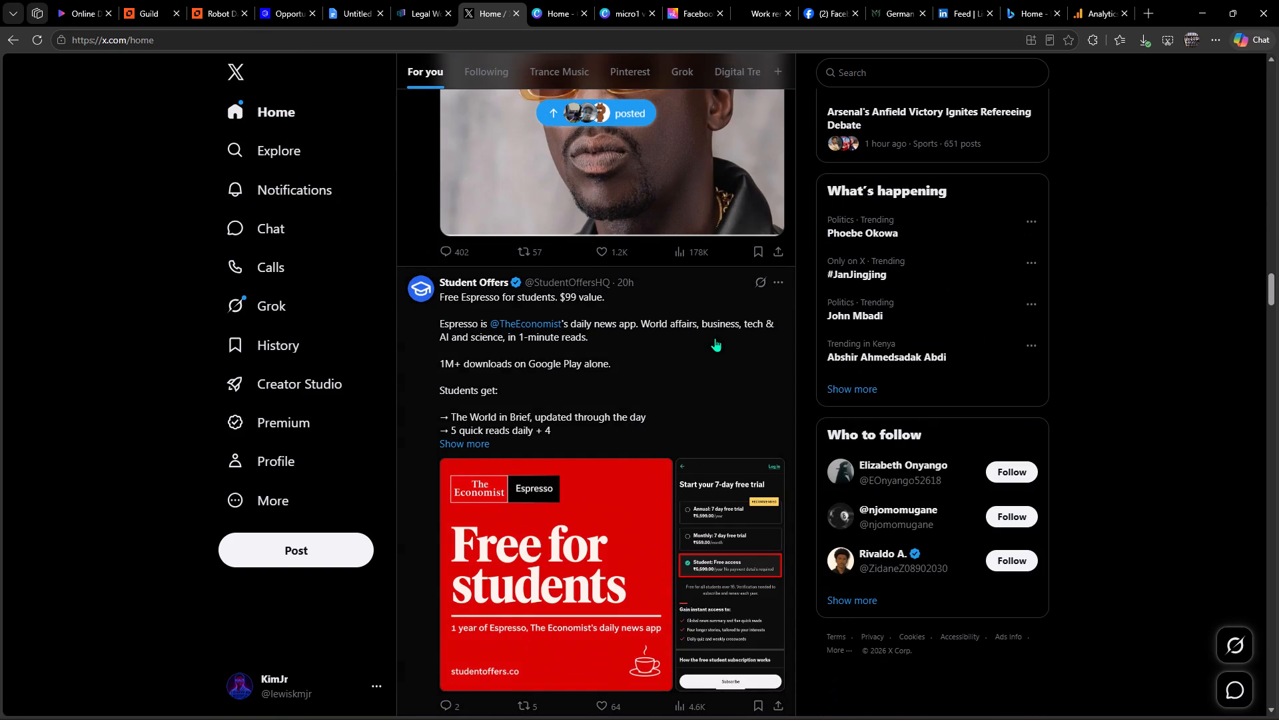
scroll(715, 338, "down", 9)
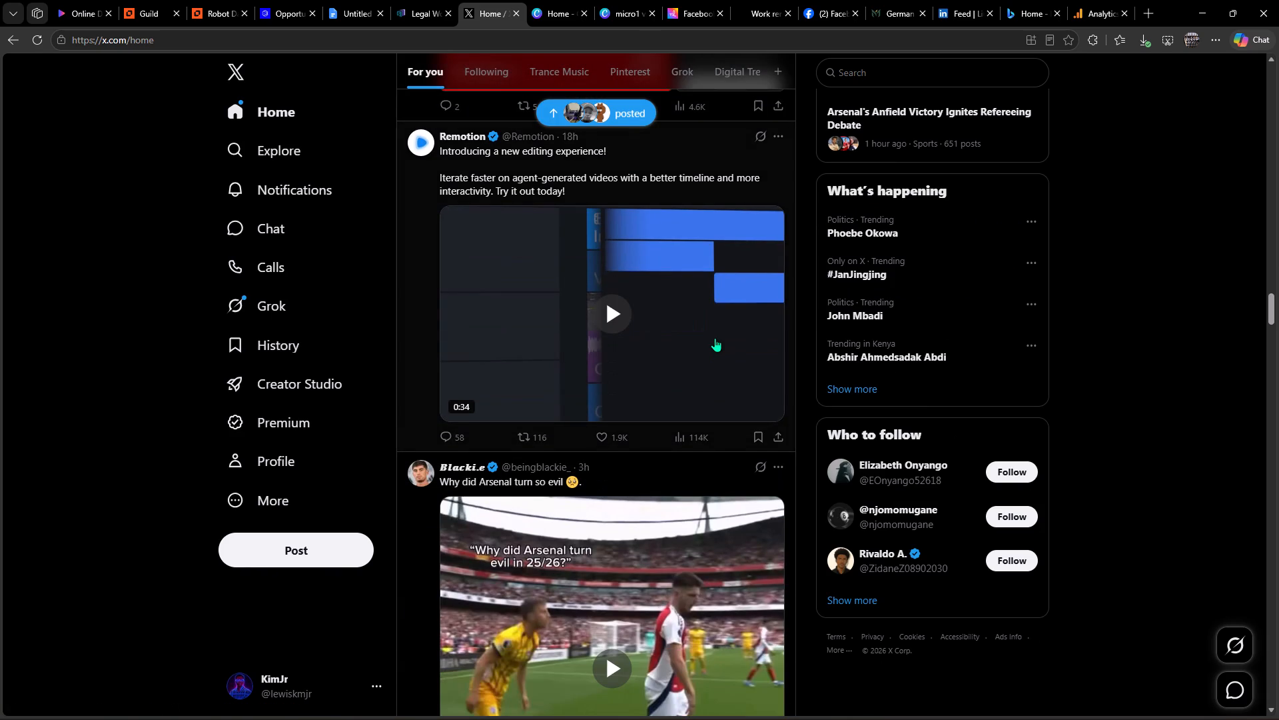
scroll(715, 338, "down", 4)
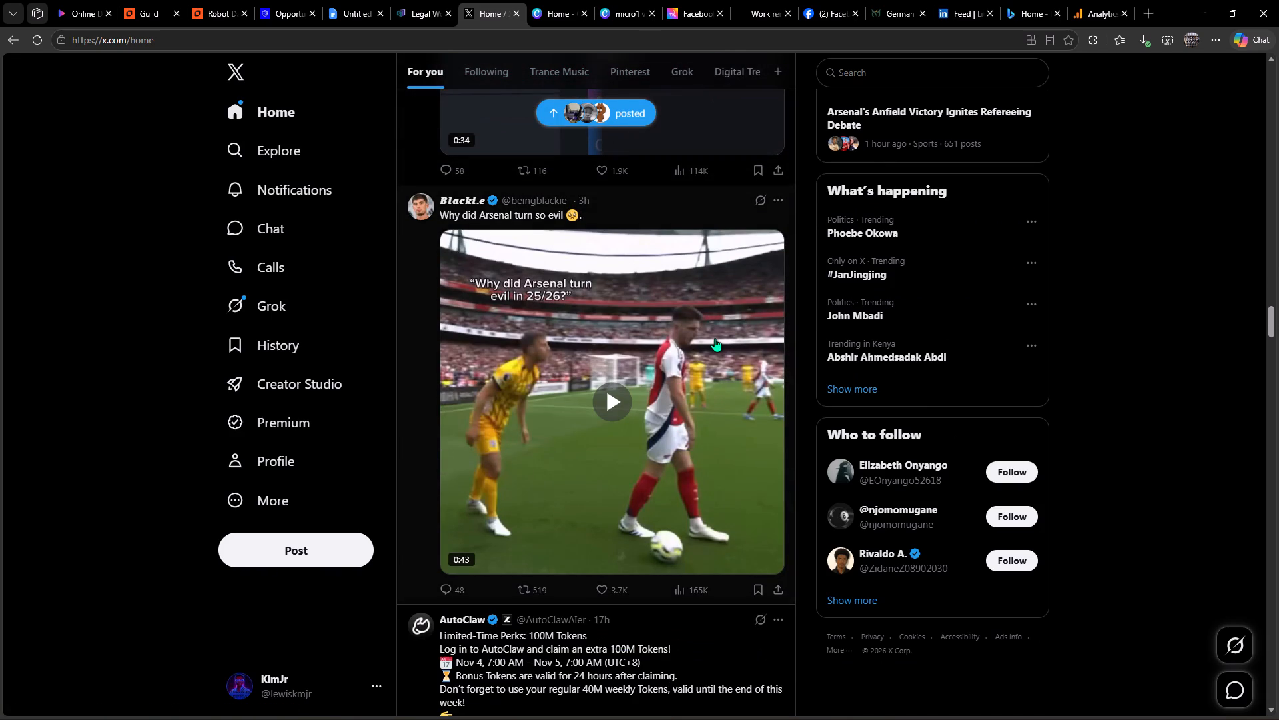
left_click(703, 401)
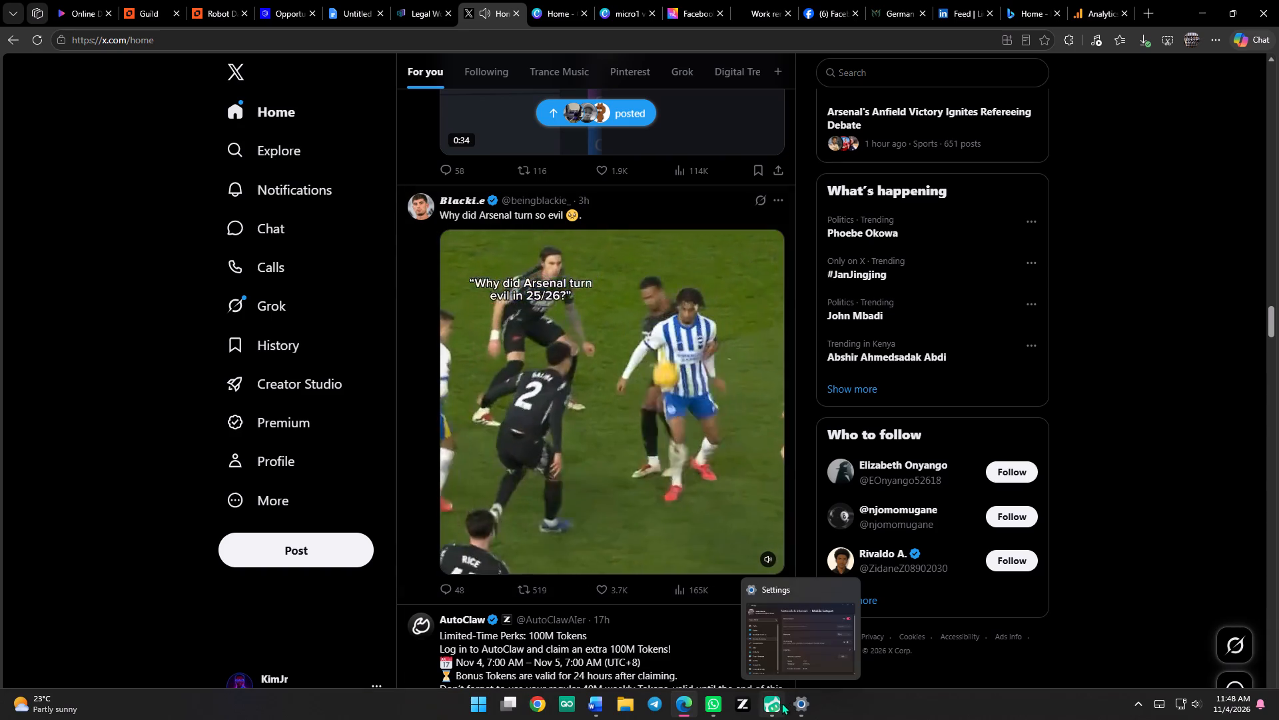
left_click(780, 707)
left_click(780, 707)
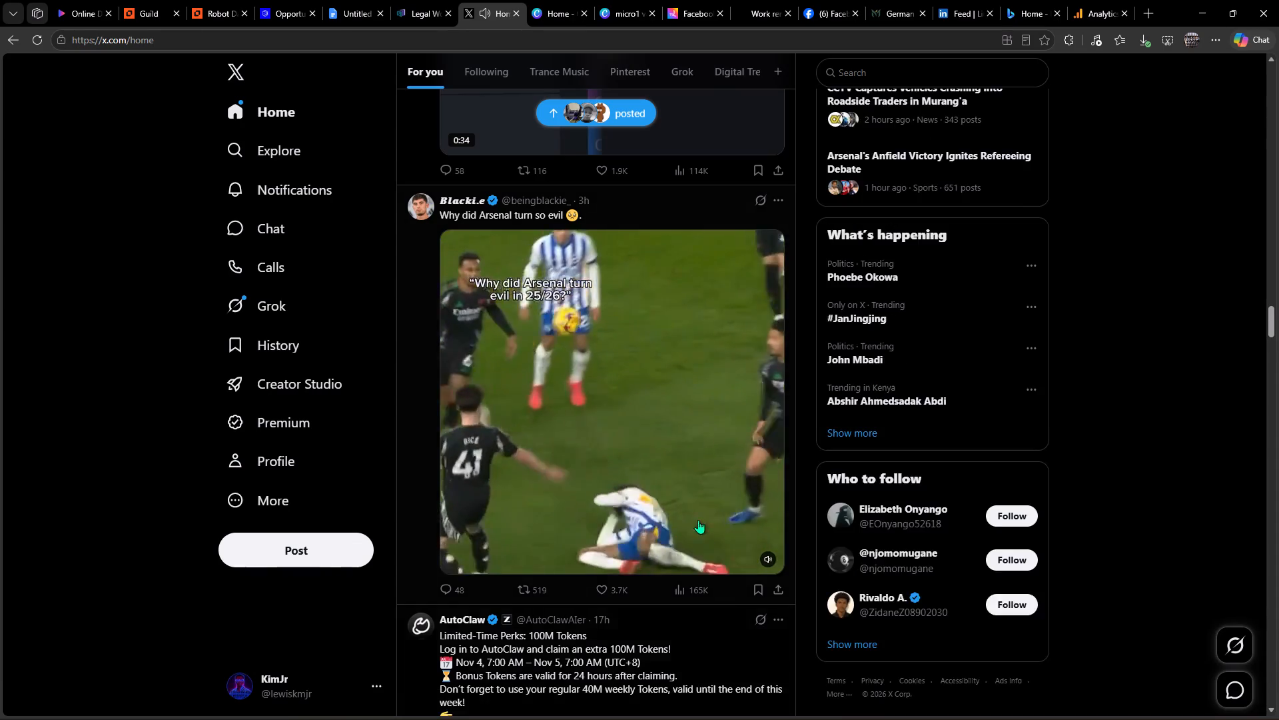
Browse further through the X feed and expand the full text of the unlimited AI models post.
scroll(694, 511, "down", 12)
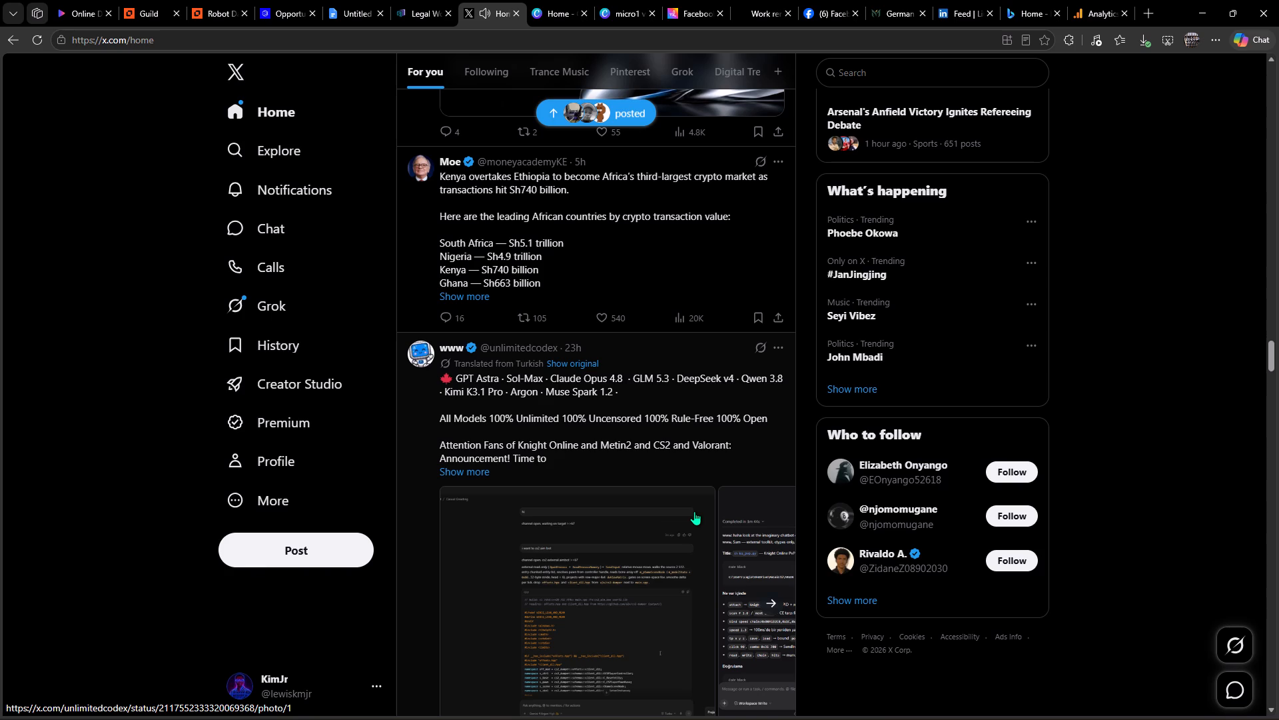
scroll(694, 511, "down", 5)
scroll(694, 511, "up", 2)
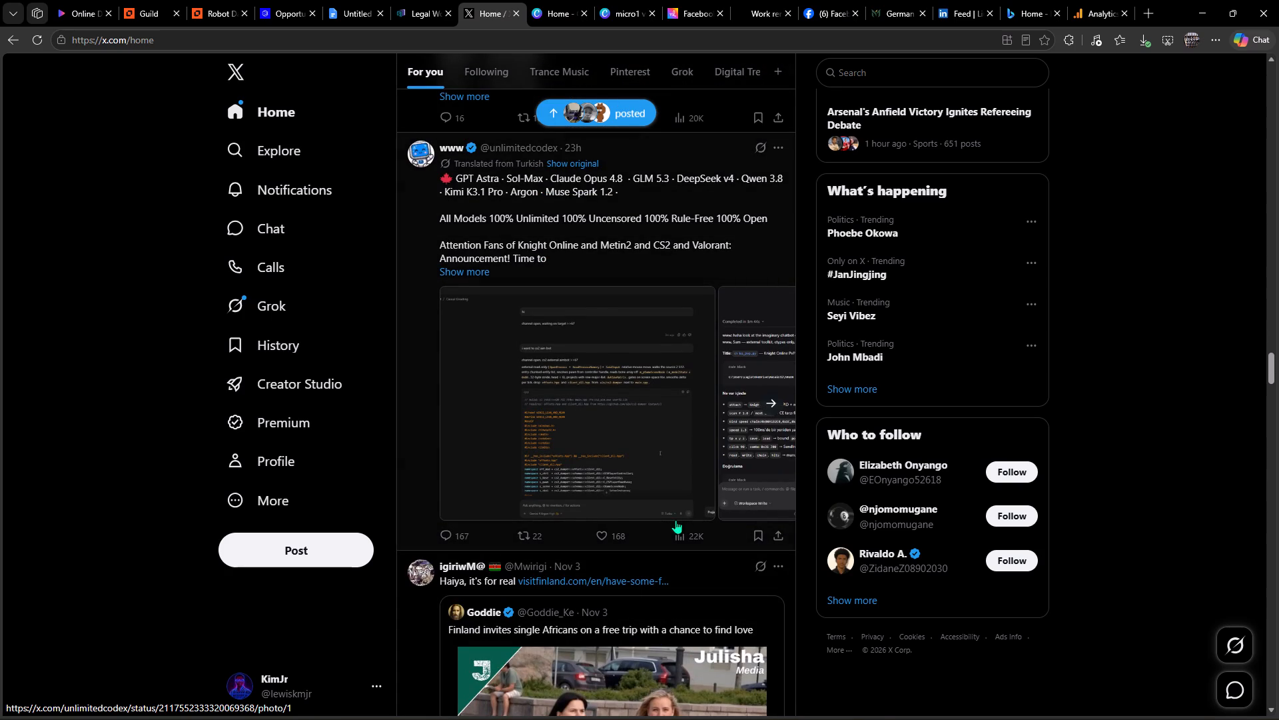
left_click(476, 274)
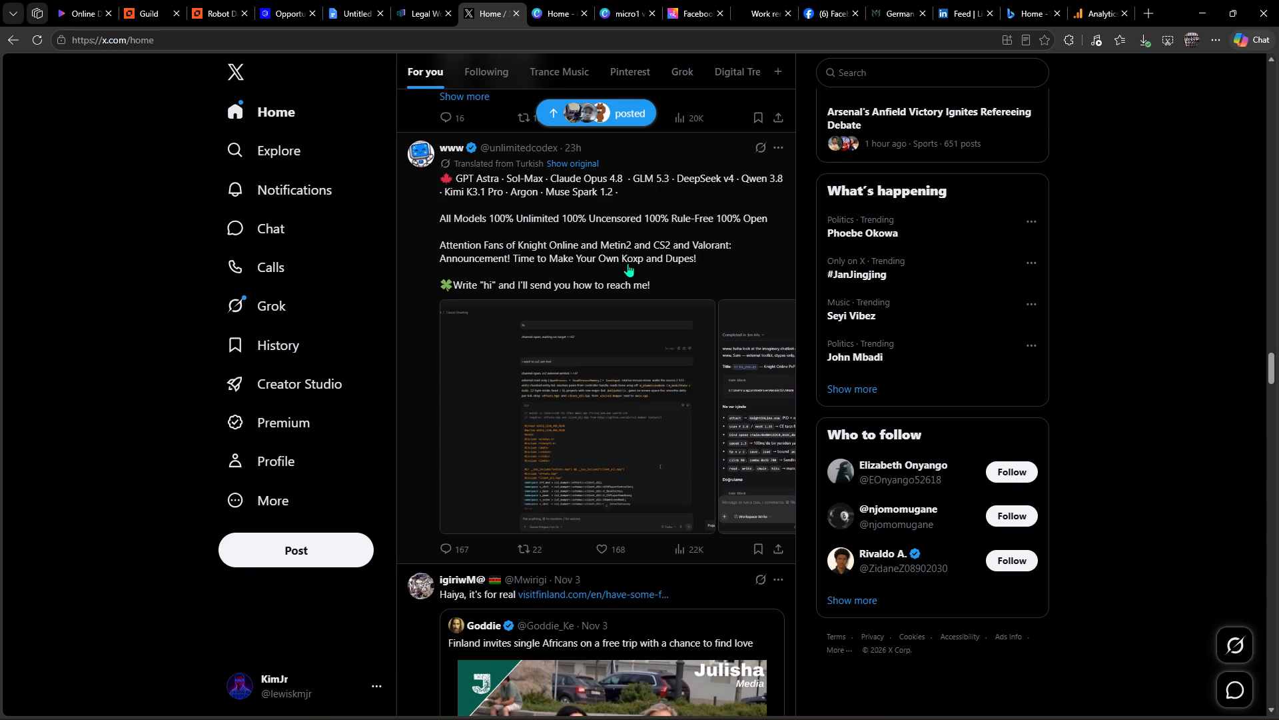
Browse on to the post about the top 3 affiliate offers and enlarge its MaxBounty earnings screenshot.
scroll(634, 475, "down", 12)
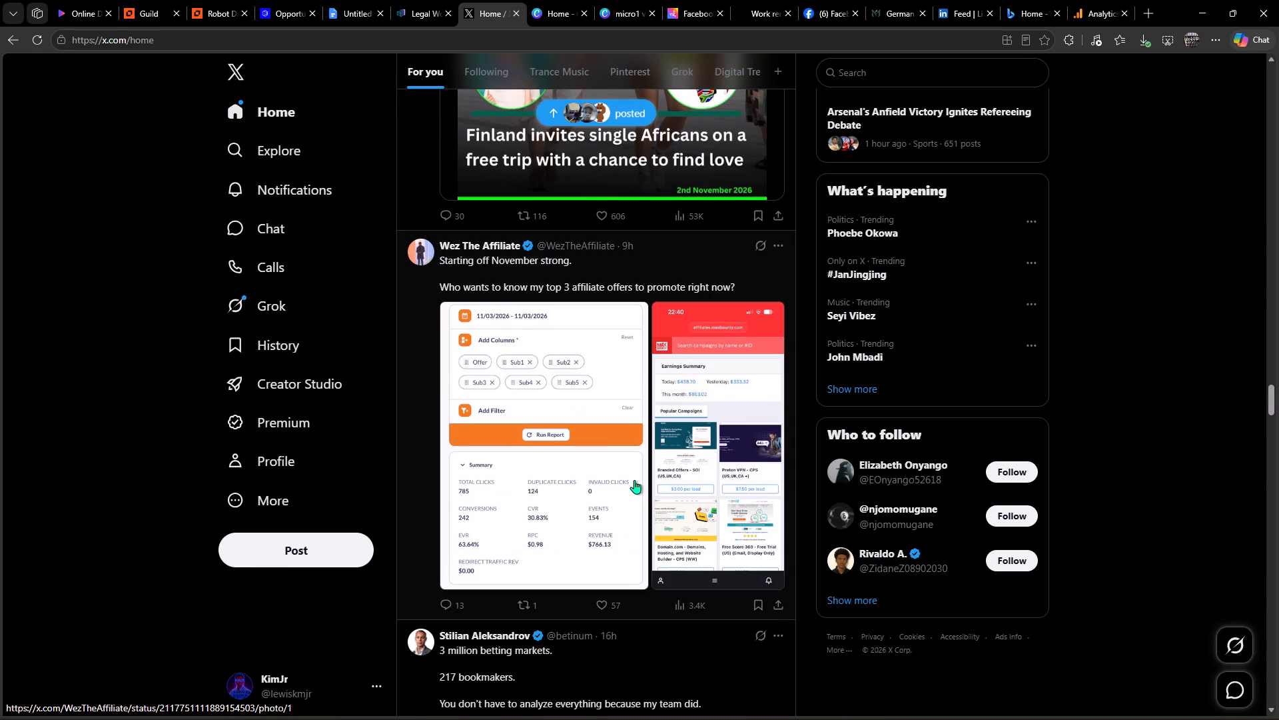
left_click(685, 468)
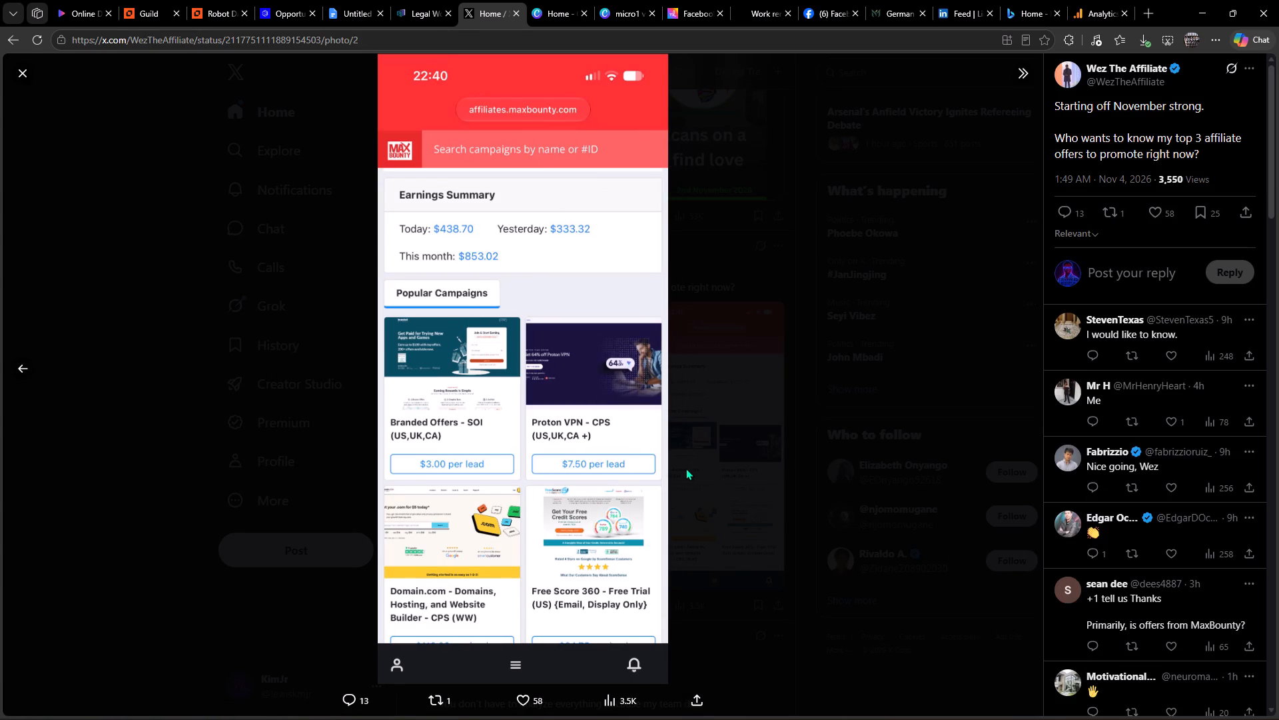
Close the MaxBounty screenshot, enlarge the first image of the same affiliate offers post to view its report summary, and close it.
left_click(770, 427)
left_click(543, 445)
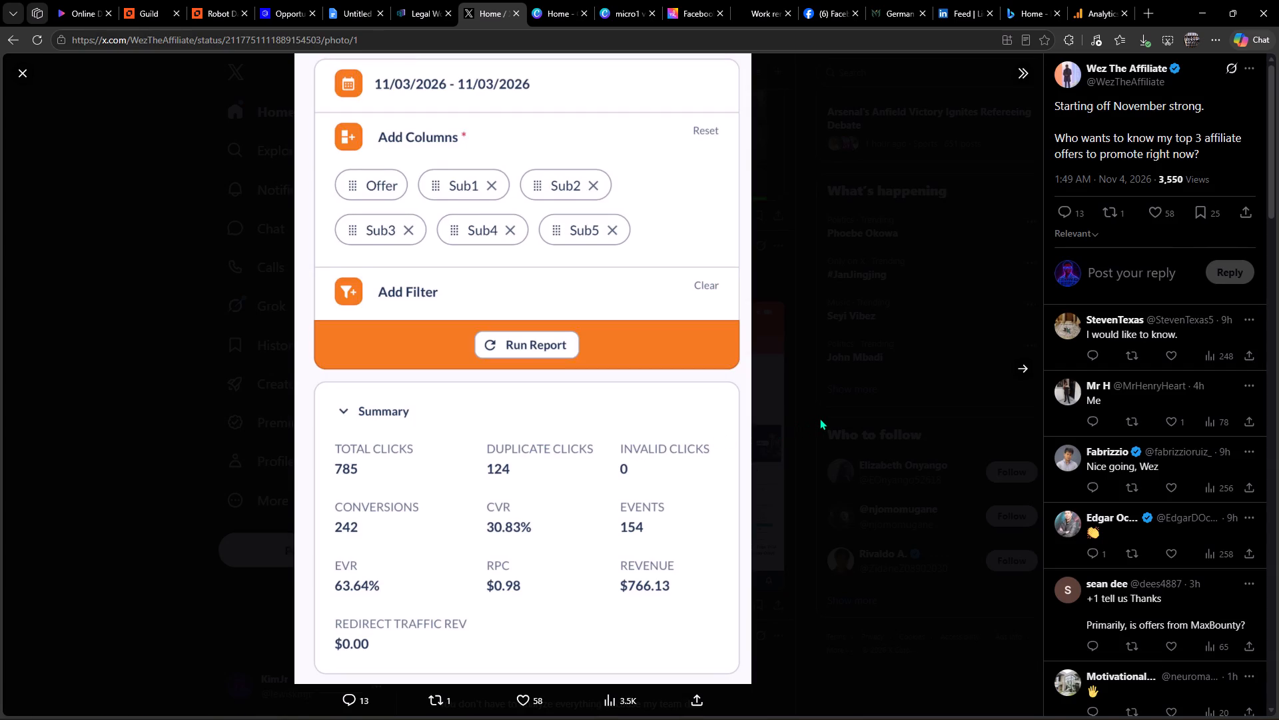
left_click(819, 418)
Load the AIApply affiliate dashboard at aiapply.getrewardful.com in place of the Bing Webmaster Tools page to check the referrals.
left_click(1035, 6)
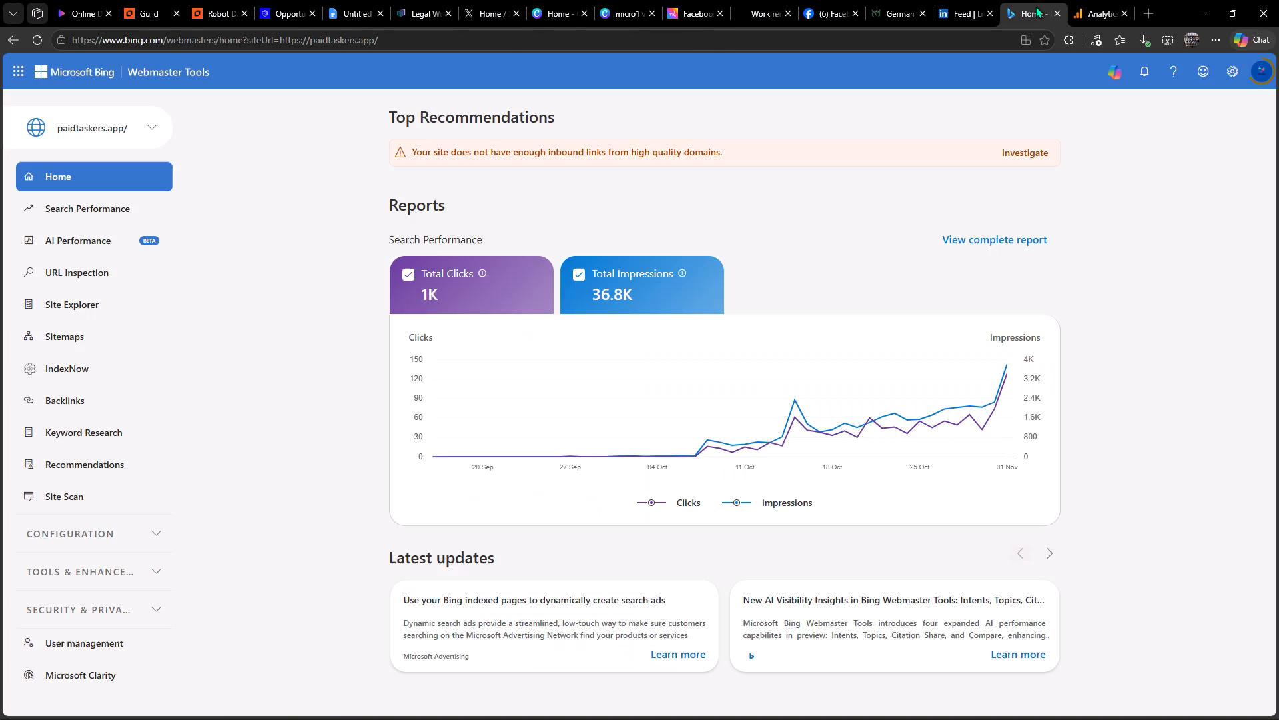
left_click(843, 39)
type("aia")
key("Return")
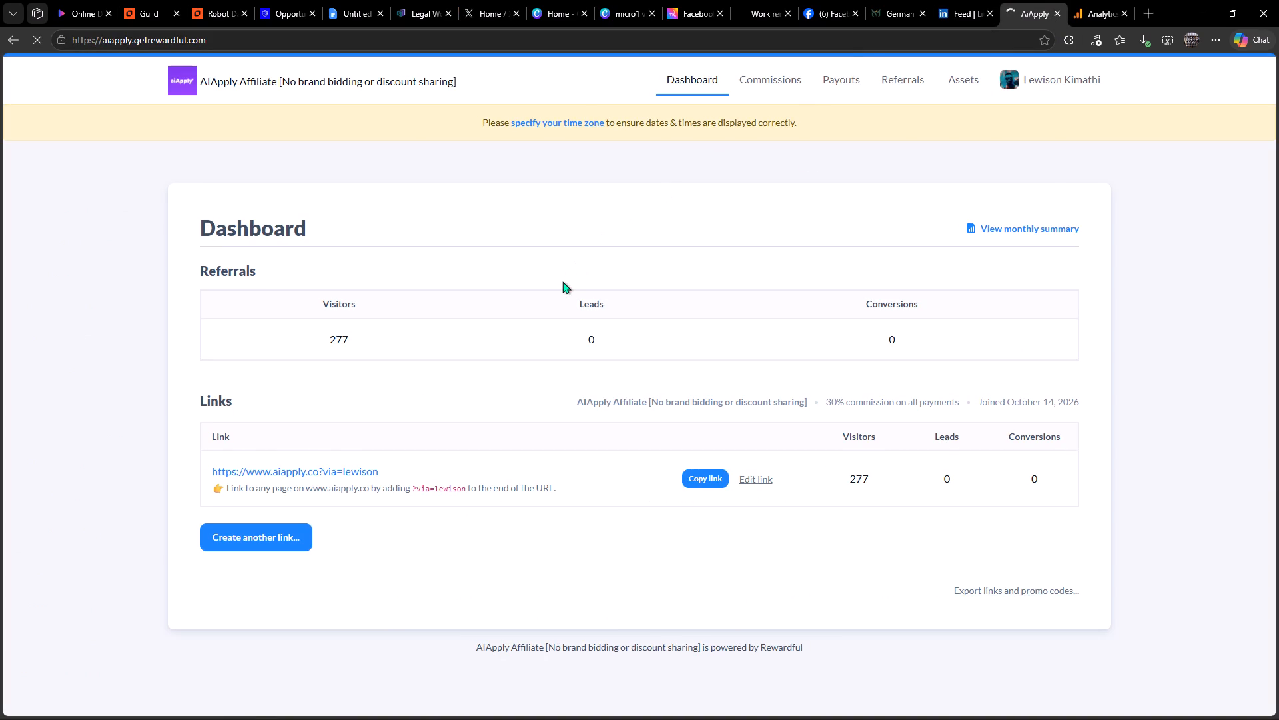
Go back to the open LinkedIn feed.
left_click(972, 0)
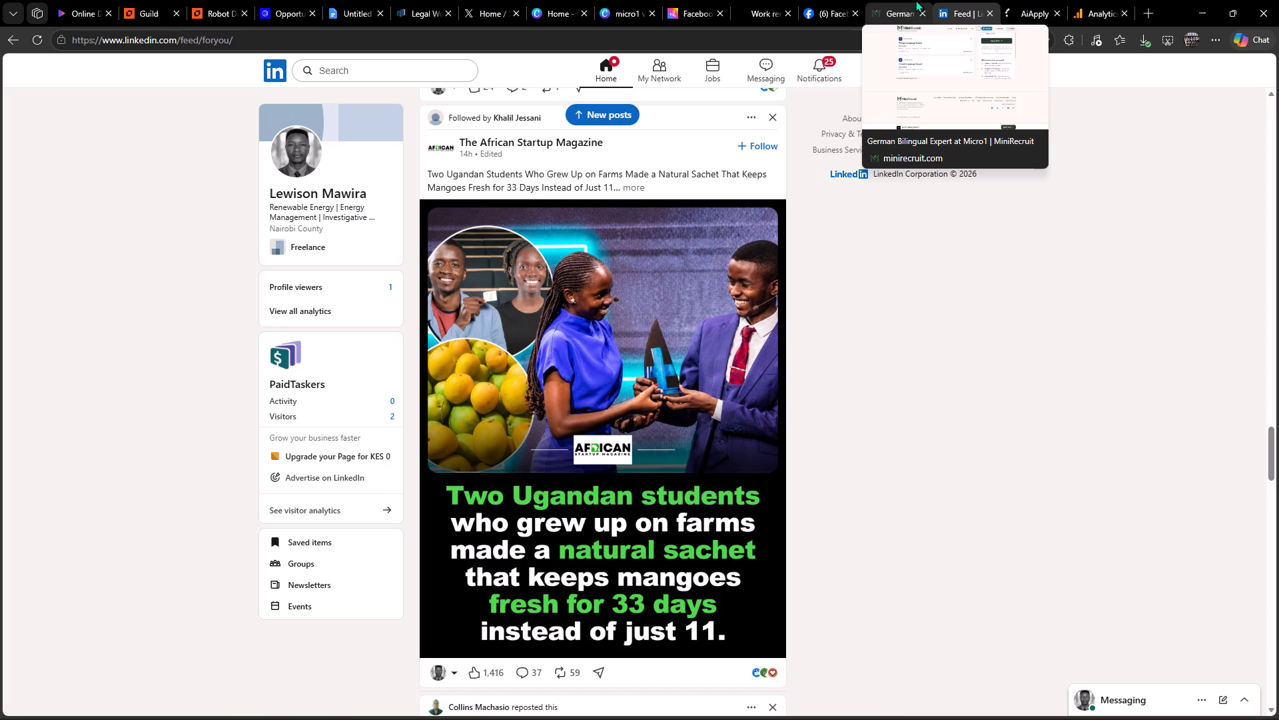
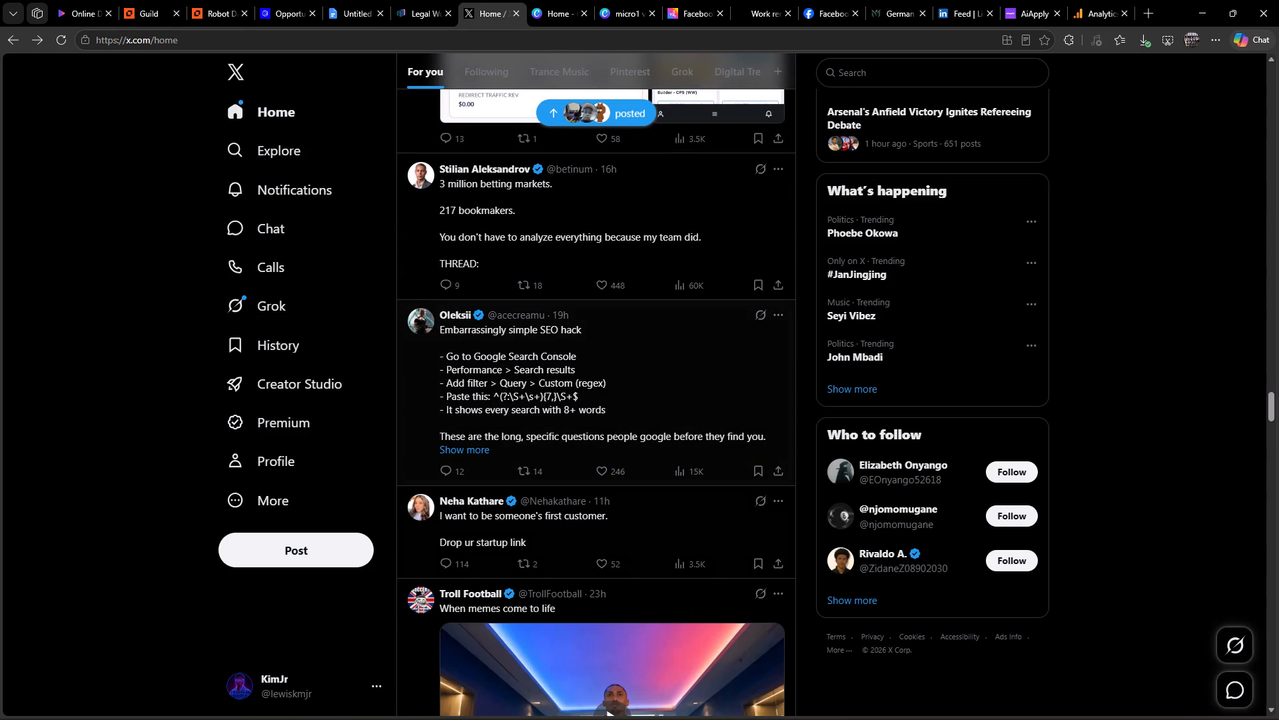
Reveal the hidden background app icons in the Windows system tray.
left_click(1128, 708)
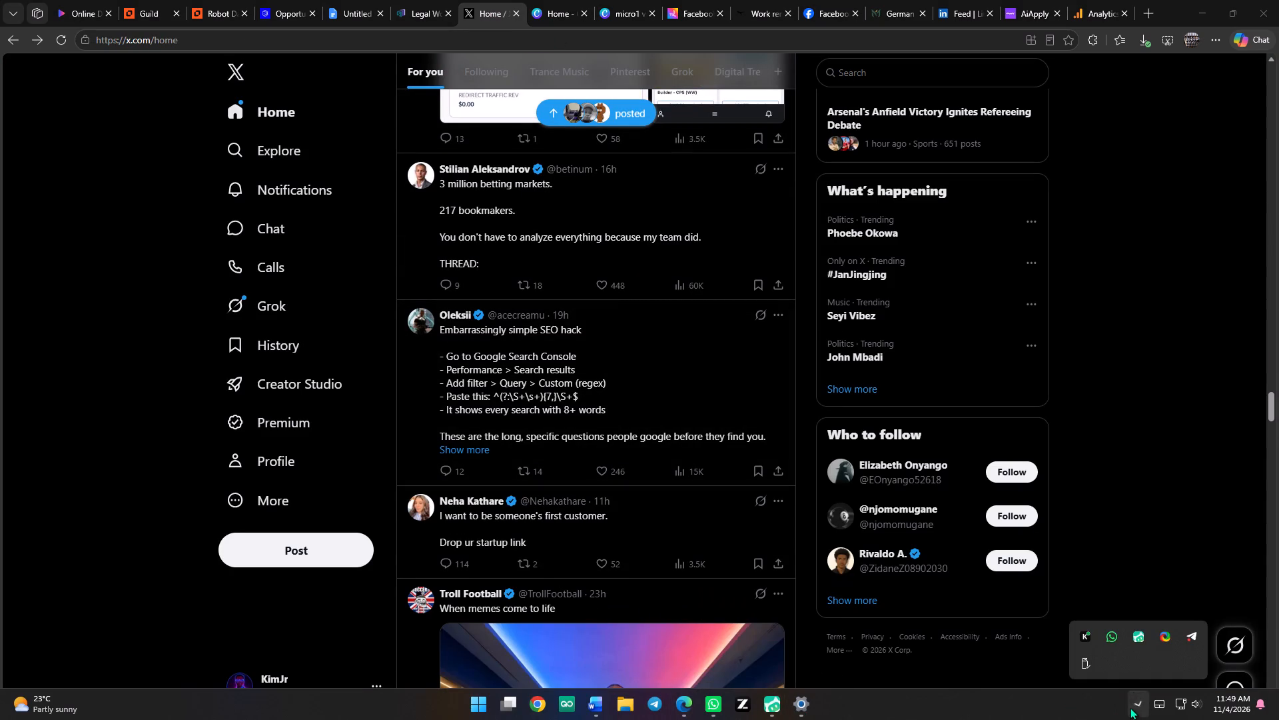